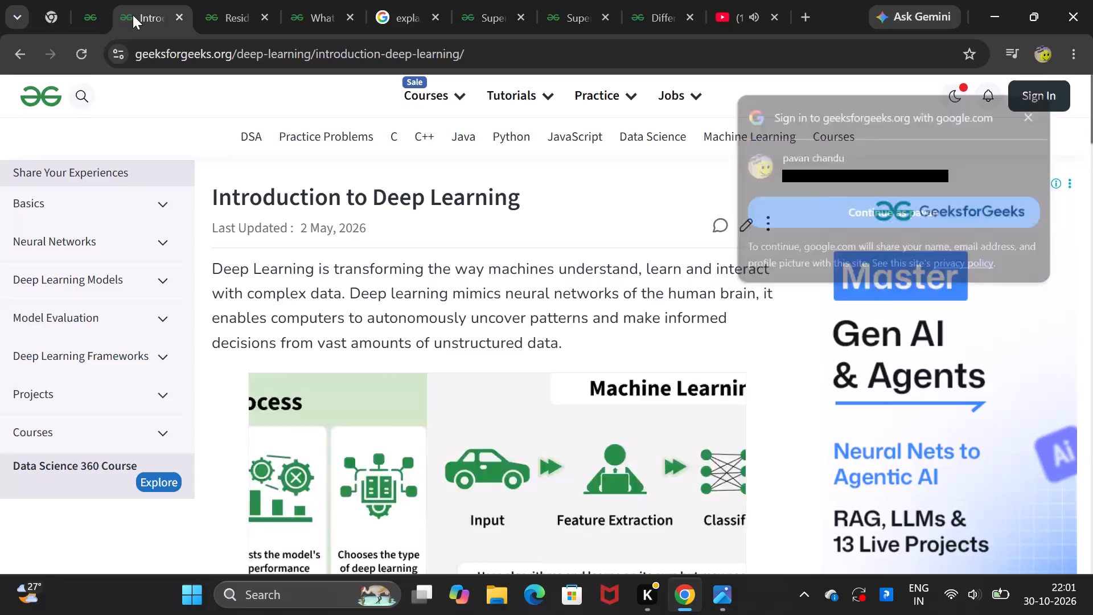
Skim the Introduction to Deep Learning article down to its list of neural network types.
{"action": "scroll", "coordinate": [345, 349], "scroll_direction": "down", "scroll_amount": 2}
{"action": "scroll", "coordinate": [543, 470], "scroll_direction": "down", "scroll_amount": 2}
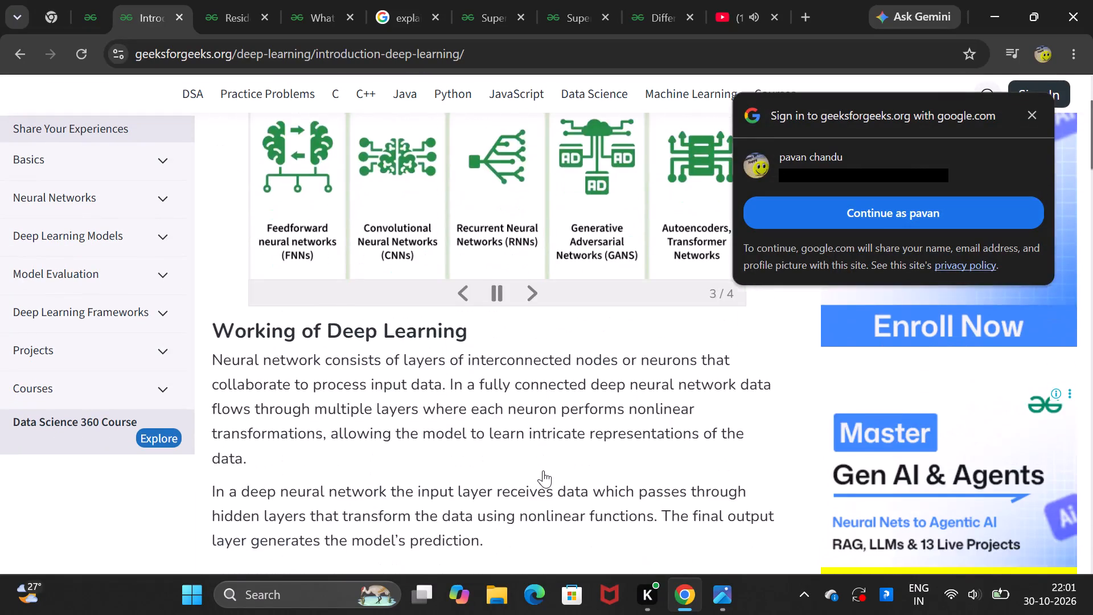
{"action": "scroll", "coordinate": [543, 470], "scroll_direction": "down", "scroll_amount": 8}
{"action": "scroll", "coordinate": [543, 470], "scroll_direction": "up", "scroll_amount": 1}
{"action": "scroll", "coordinate": [543, 470], "scroll_direction": "down", "scroll_amount": 2}
{"action": "scroll", "coordinate": [543, 470], "scroll_direction": "up", "scroll_amount": 1}
{"action": "scroll", "coordinate": [543, 470], "scroll_direction": "down", "scroll_amount": 2}
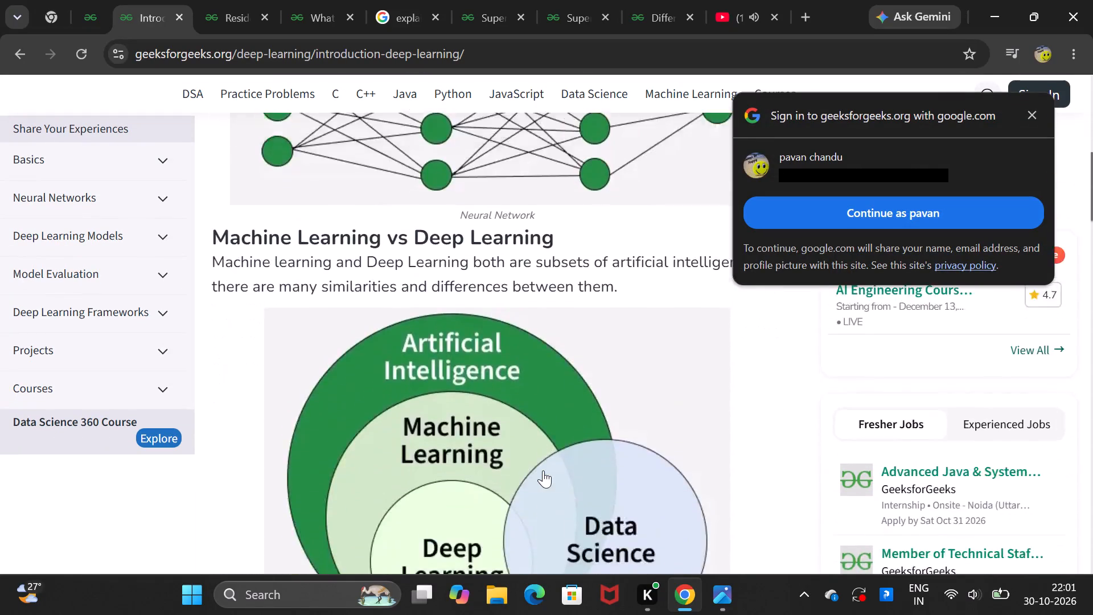
{"action": "scroll", "coordinate": [543, 470], "scroll_direction": "down", "scroll_amount": 18}
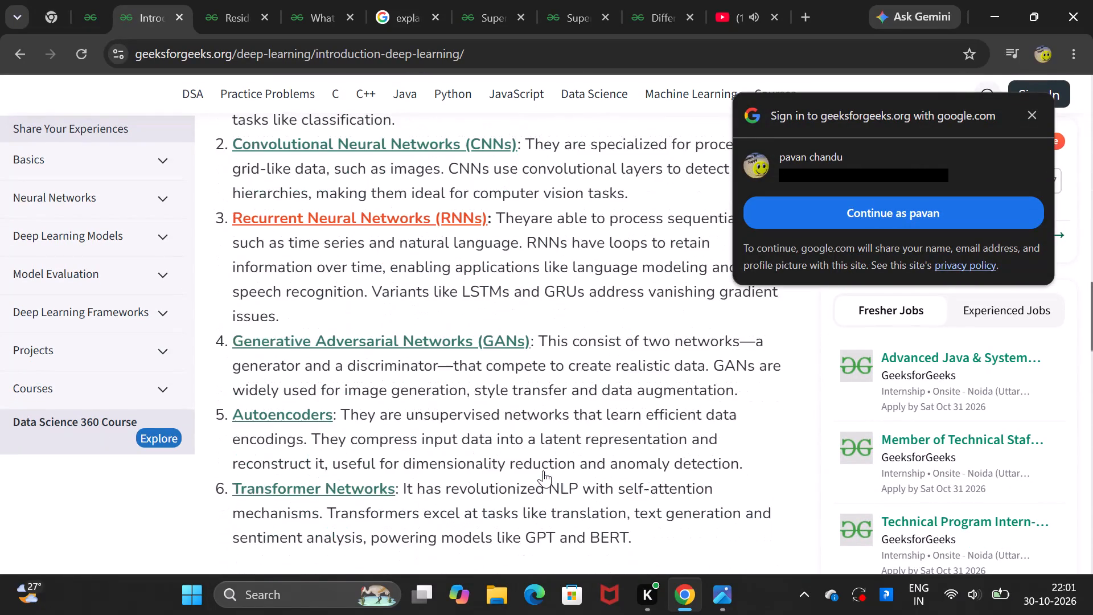
{"action": "scroll", "coordinate": [543, 470], "scroll_direction": "up", "scroll_amount": 3}
Dismiss the Google sign-in prompt covering the article.
{"action": "left_click", "coordinate": [1032, 118]}
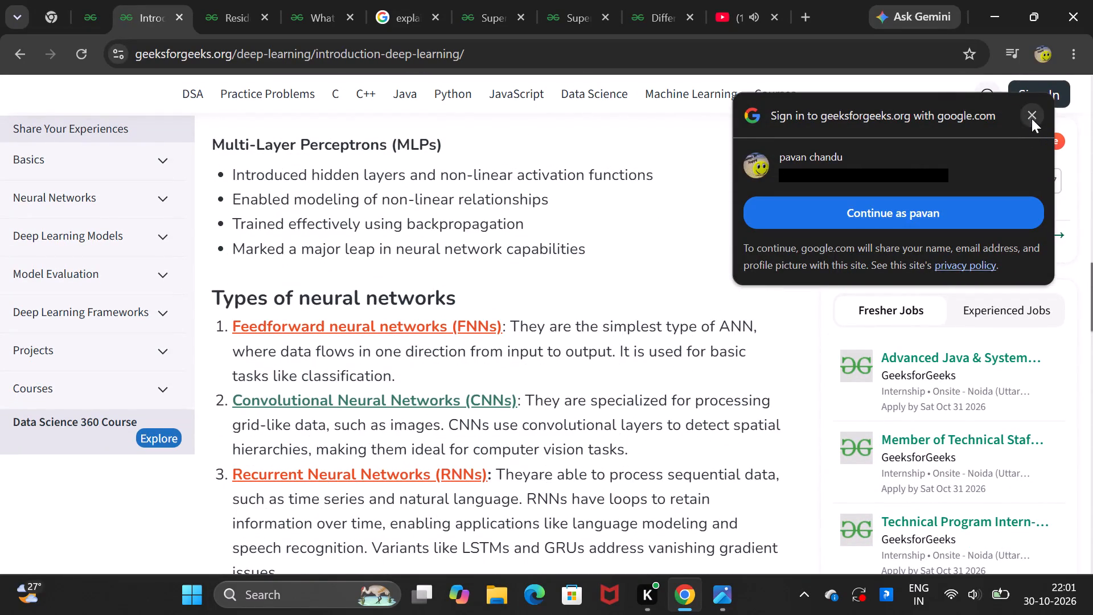
Review the article's sections on the evolution of neural architectures and the types of neural networks.
{"action": "scroll", "coordinate": [480, 355], "scroll_direction": "up", "scroll_amount": 4}
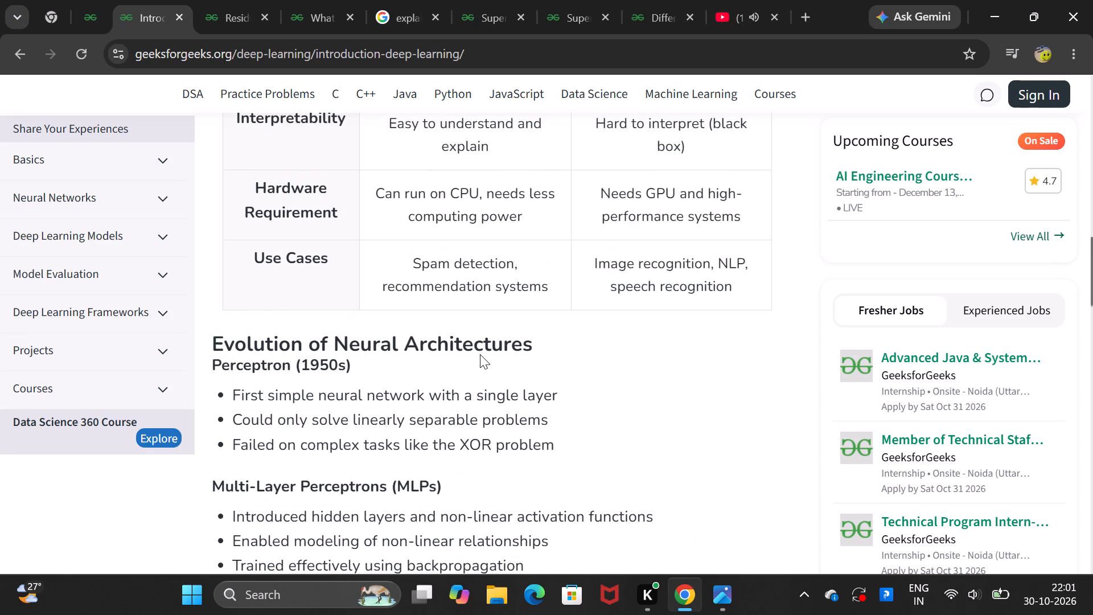
{"action": "scroll", "coordinate": [480, 354], "scroll_direction": "up", "scroll_amount": 4}
{"action": "scroll", "coordinate": [480, 354], "scroll_direction": "down", "scroll_amount": 7}
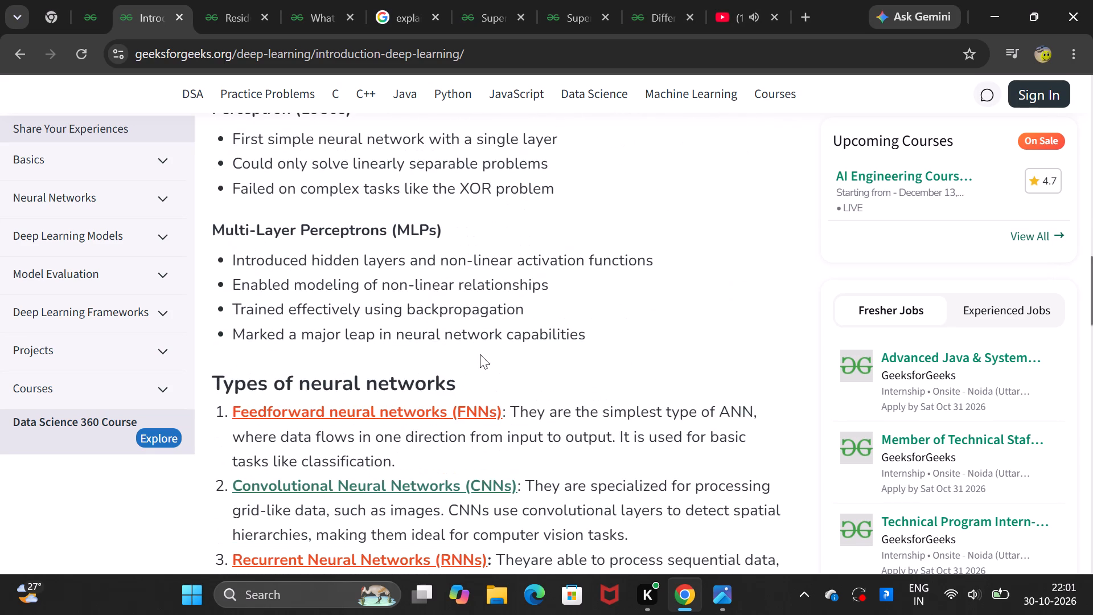
{"action": "scroll", "coordinate": [480, 354], "scroll_direction": "down", "scroll_amount": 1}
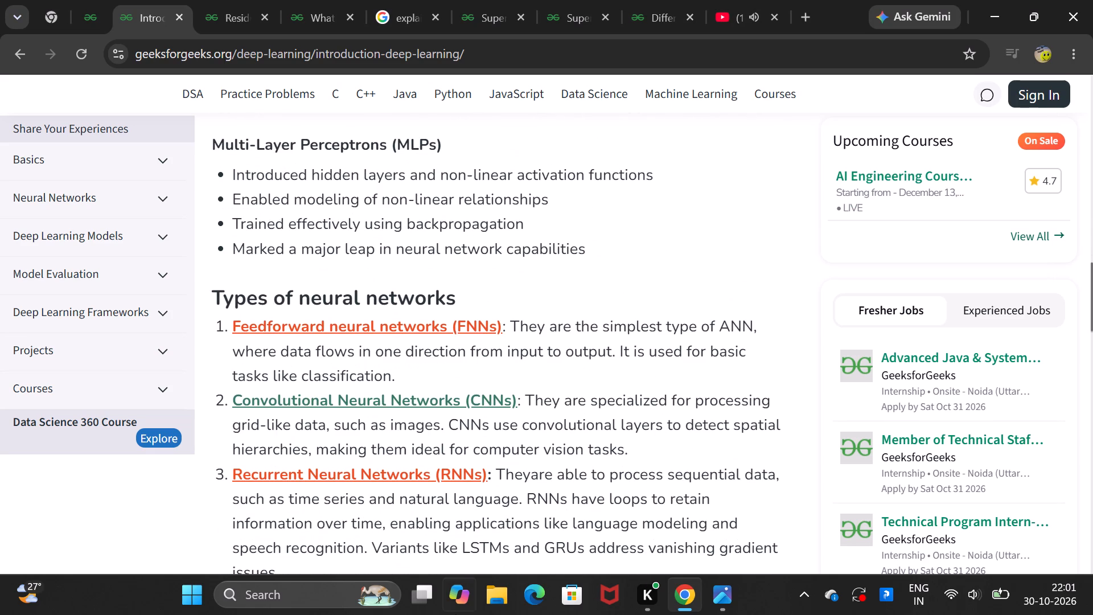
Switch to PowerPoint, open the recent DEEP LEARNING presentation and go to the blank slide 3.
{"action": "left_click", "coordinate": [175, 592]}
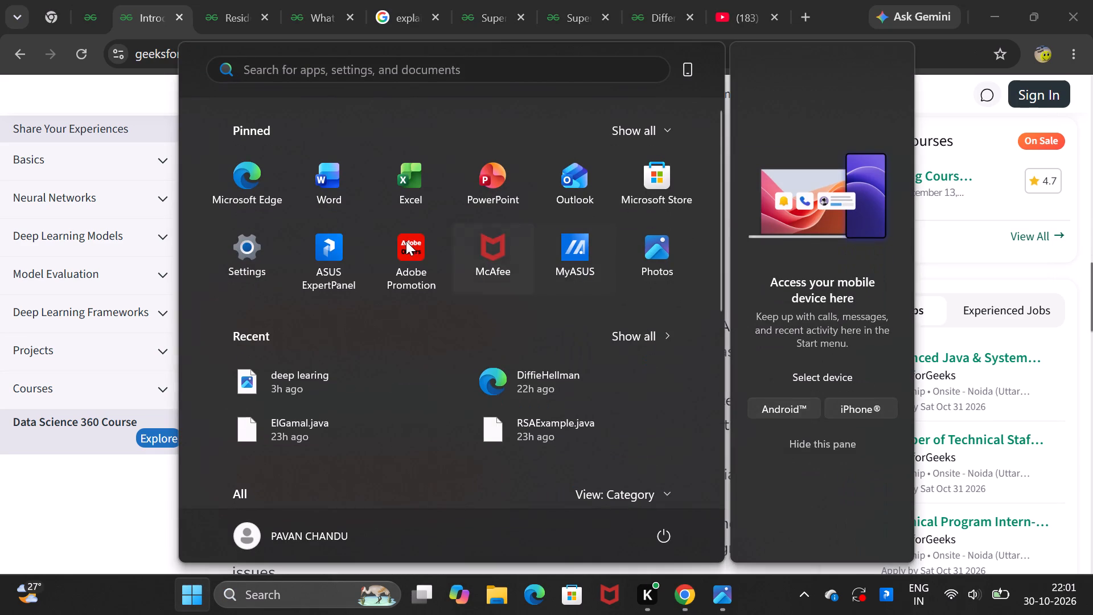
{"action": "left_click", "coordinate": [501, 186]}
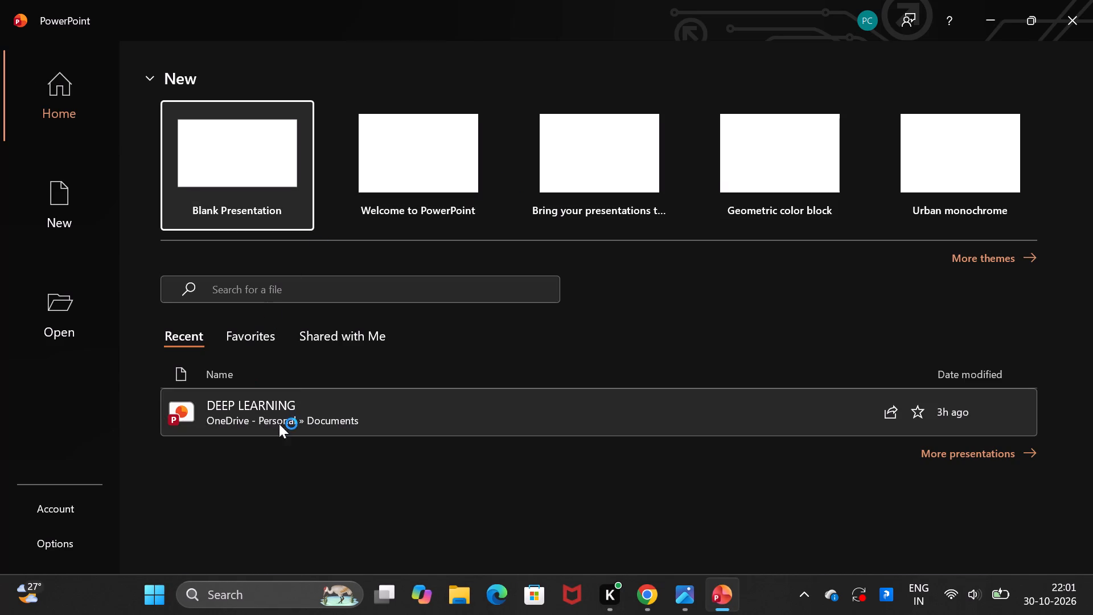
{"action": "left_click", "coordinate": [313, 405]}
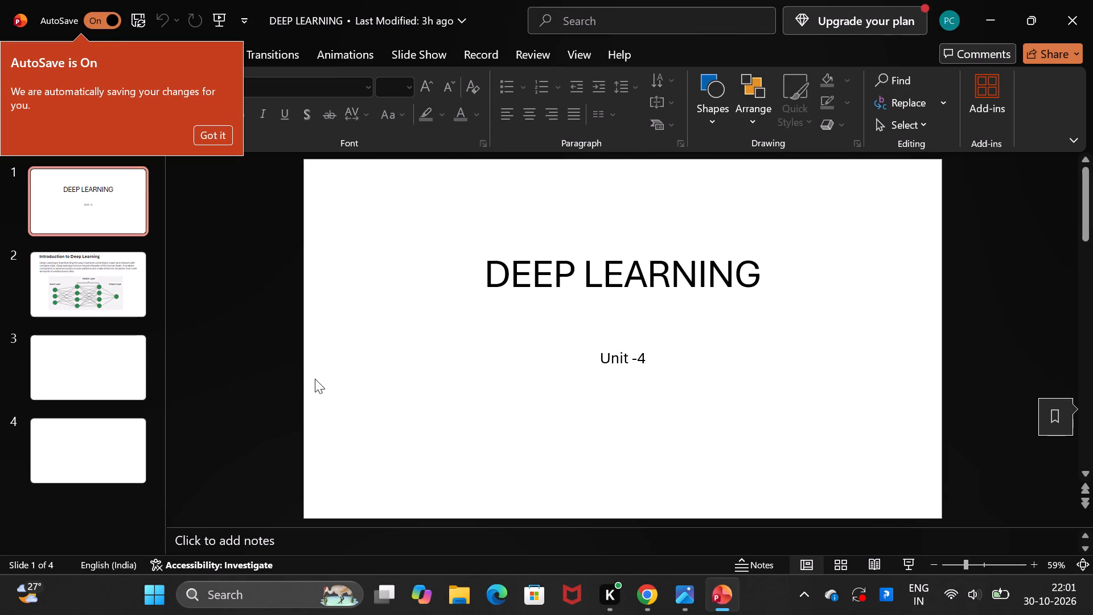
{"action": "left_click", "coordinate": [76, 276]}
{"action": "left_click", "coordinate": [80, 359]}
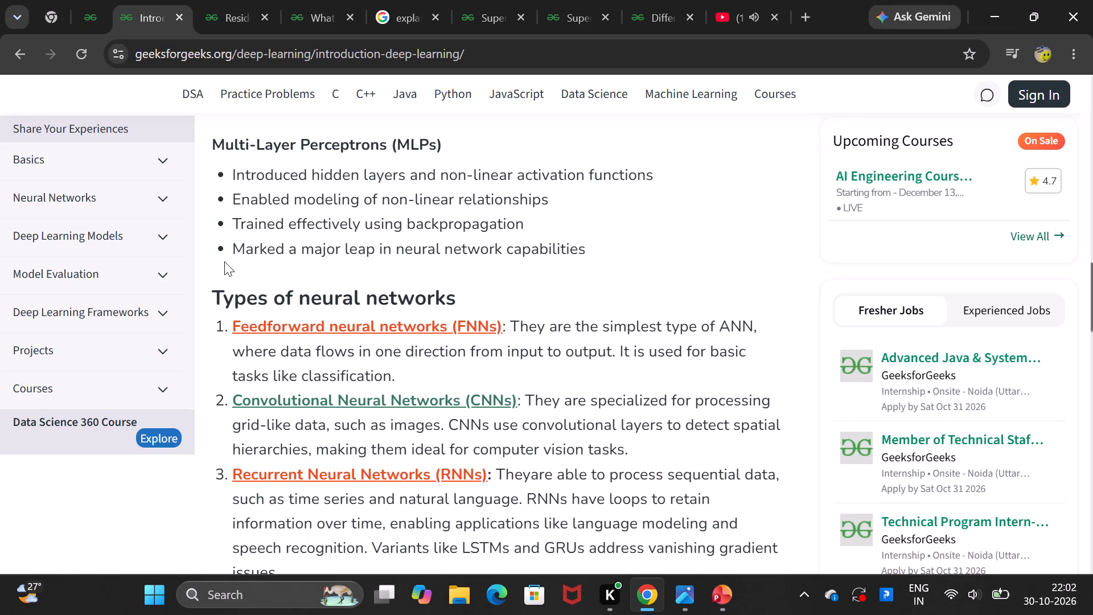
Copy the heading "Types of neural networks" from the article in Chrome and paste it onto slide 3 in PowerPoint.
{"action": "left_click_drag", "start_coordinate": [209, 292], "coordinate": [441, 307]}
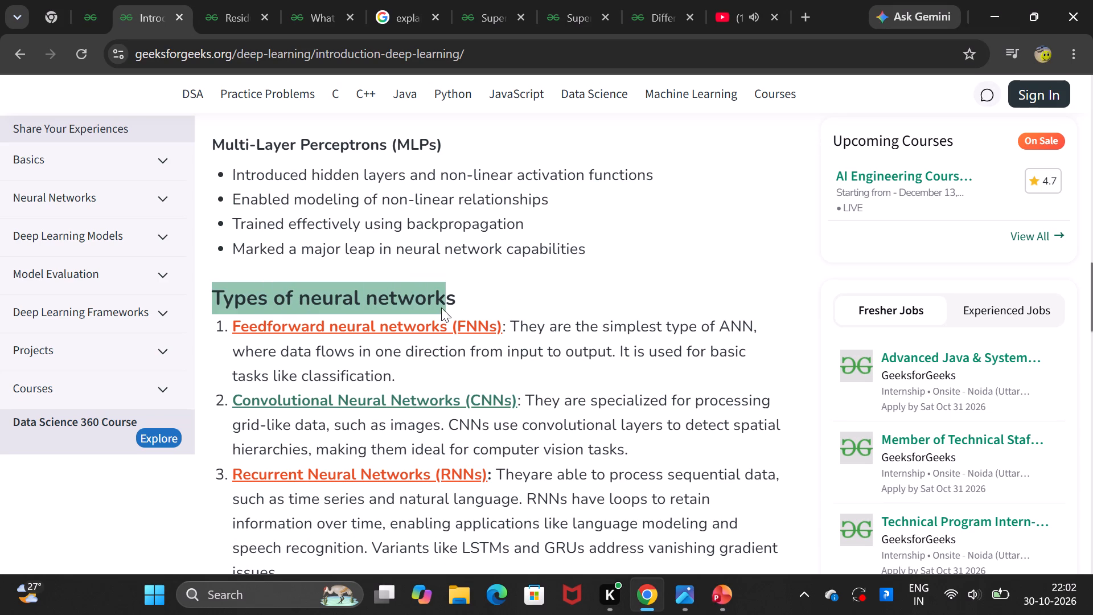
{"action": "left_click_drag", "start_coordinate": [441, 307], "coordinate": [455, 306]}
{"action": "right_click", "coordinate": [457, 302]}
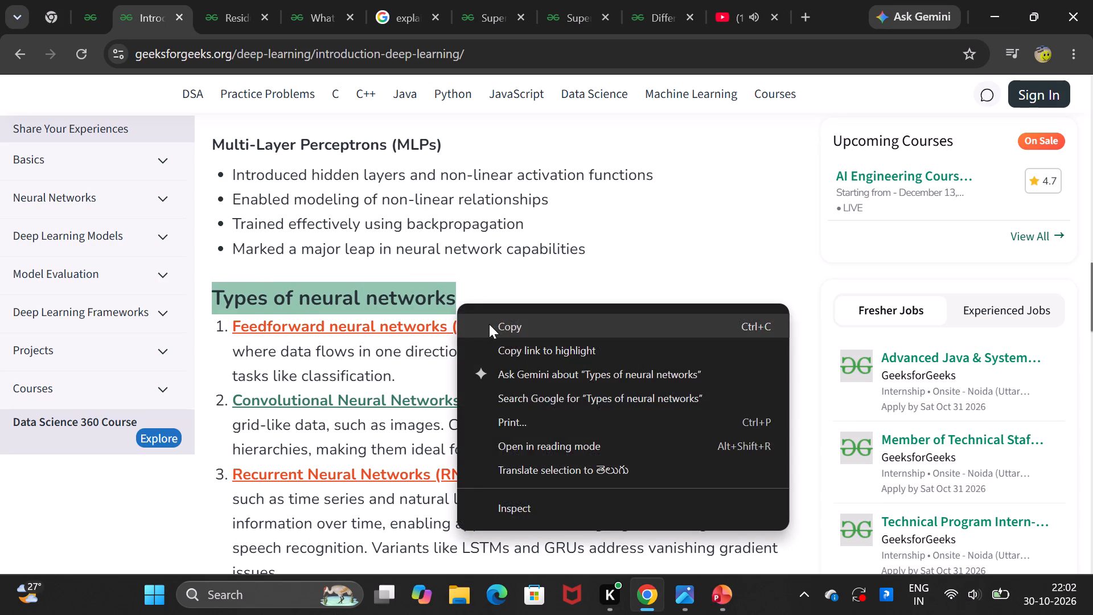
{"action": "left_click", "coordinate": [489, 324]}
{"action": "left_click", "coordinate": [715, 608]}
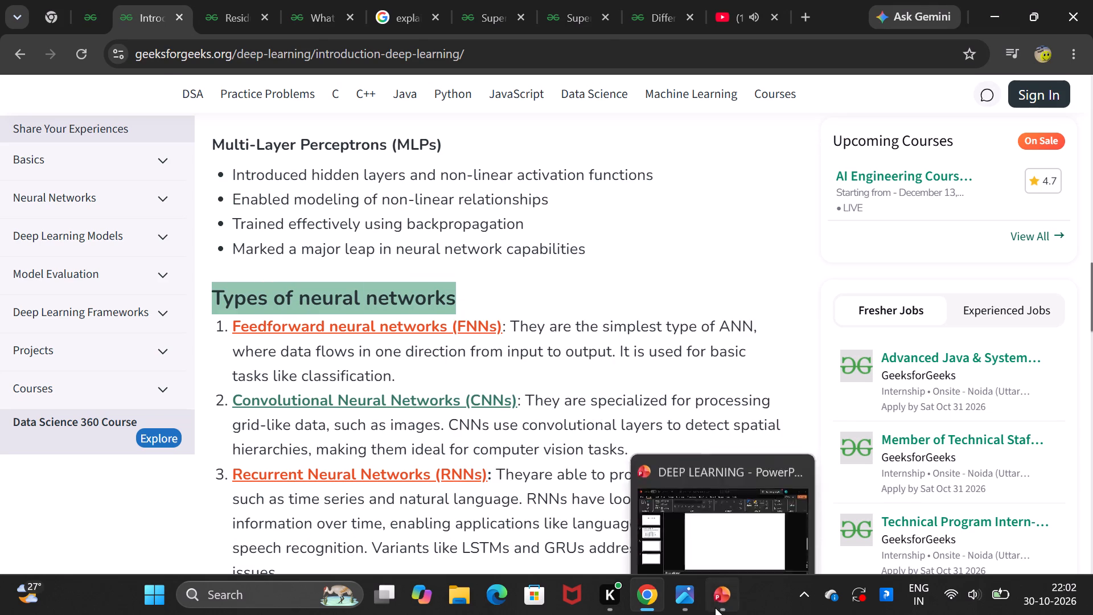
{"action": "left_click", "coordinate": [368, 192]}
{"action": "right_click", "coordinate": [368, 192]}
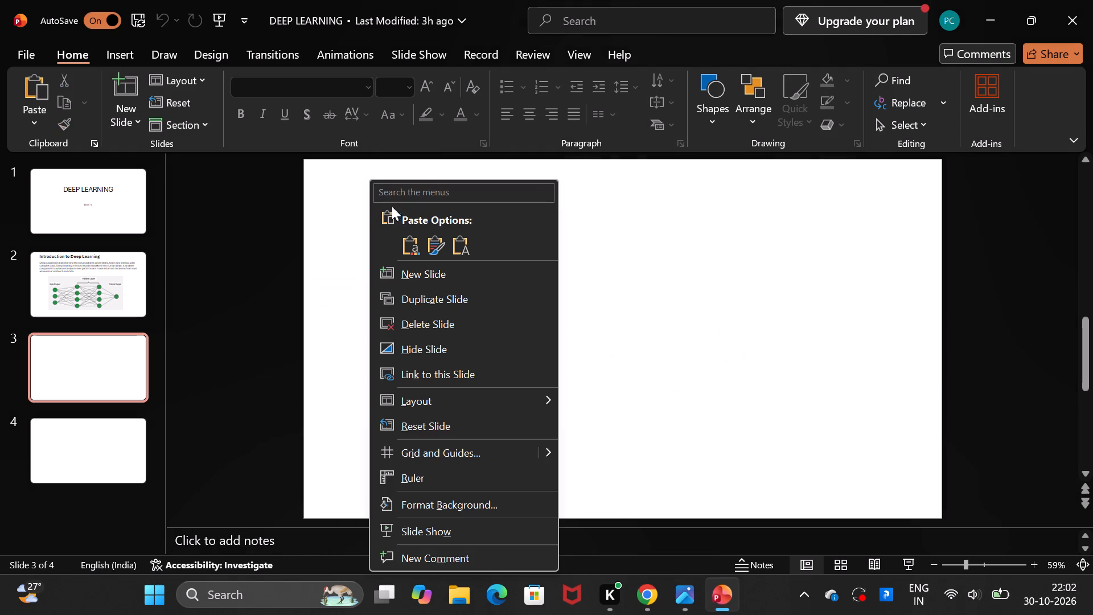
{"action": "left_click", "coordinate": [677, 276]}
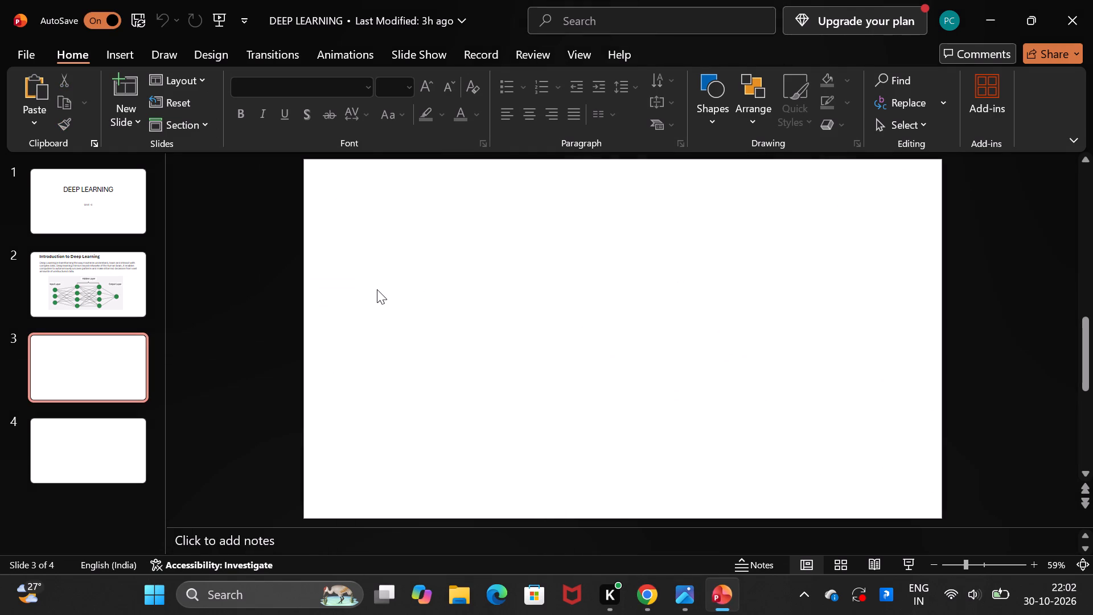
{"action": "key", "text": "ctrl+v"}
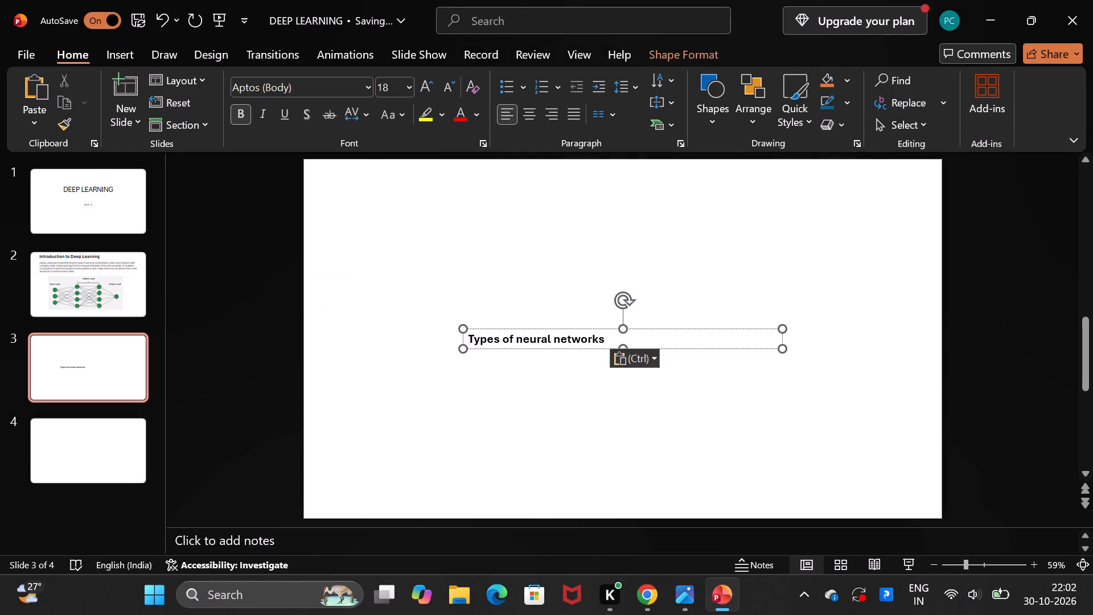
Move the pasted heading text box to the upper-left corner of slide 3.
{"action": "left_click_drag", "start_coordinate": [551, 339], "coordinate": [593, 274]}
{"action": "left_click_drag", "start_coordinate": [691, 340], "coordinate": [592, 289]}
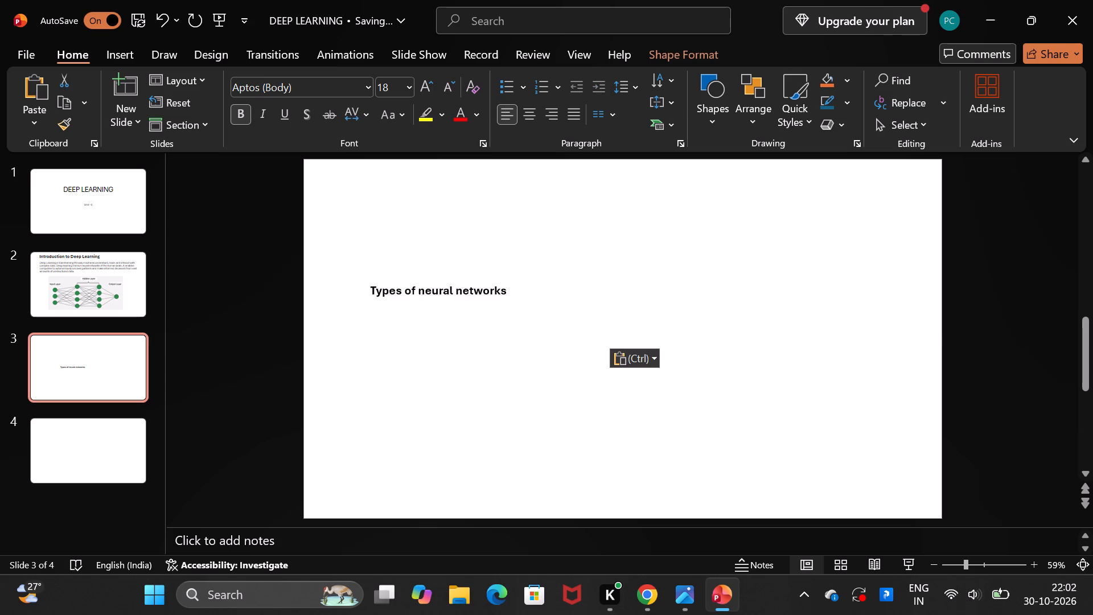
{"action": "left_click_drag", "start_coordinate": [592, 289], "coordinate": [558, 188]}
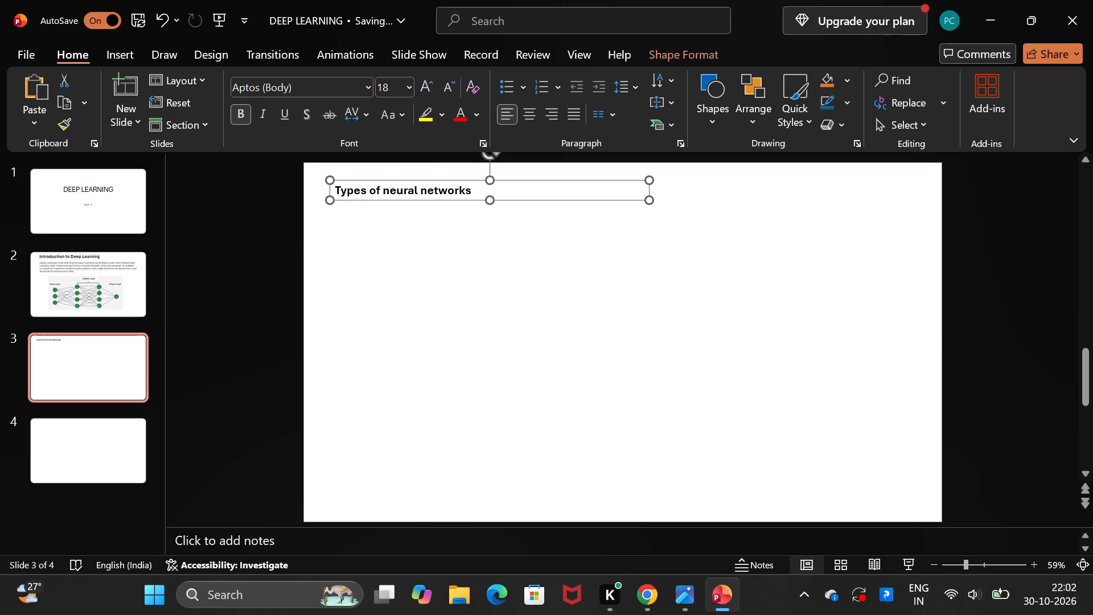
Set the font size of the whole "Types of neural networks" heading to 26.
{"action": "left_click", "coordinate": [563, 188]}
{"action": "double_click", "coordinate": [439, 192]}
{"action": "double_click", "coordinate": [422, 188]}
{"action": "double_click", "coordinate": [410, 185]}
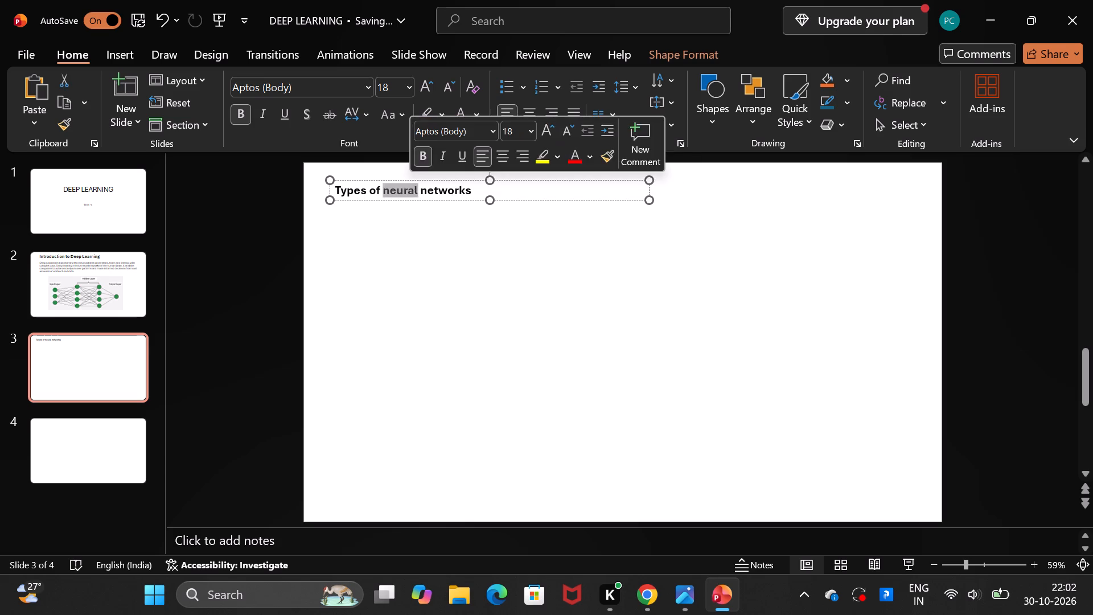
{"action": "left_click_drag", "start_coordinate": [336, 191], "coordinate": [419, 191]}
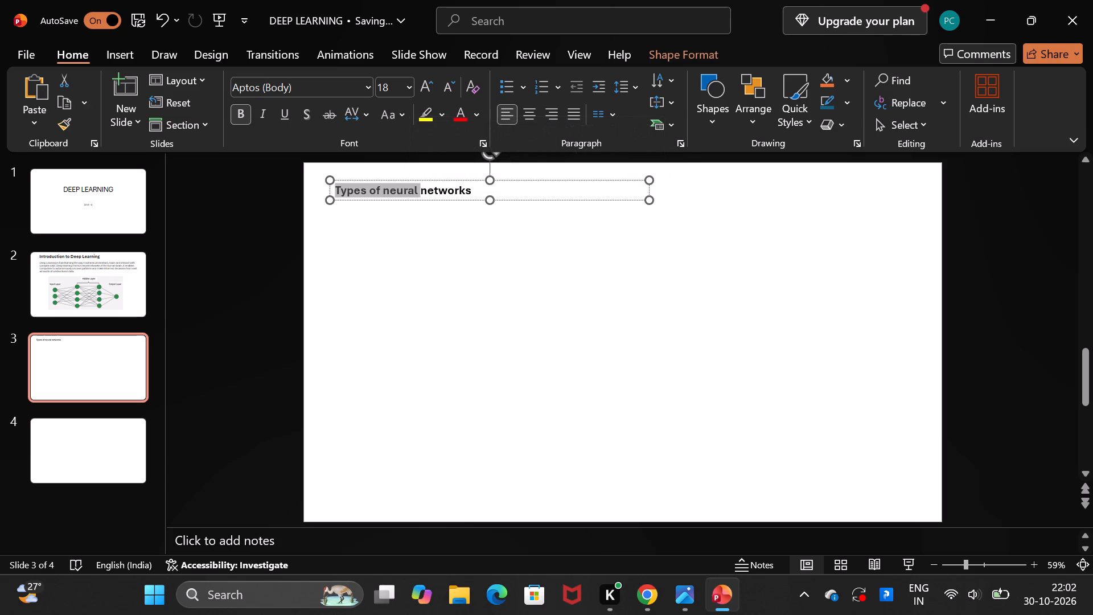
{"action": "left_click_drag", "start_coordinate": [419, 191], "coordinate": [457, 191]}
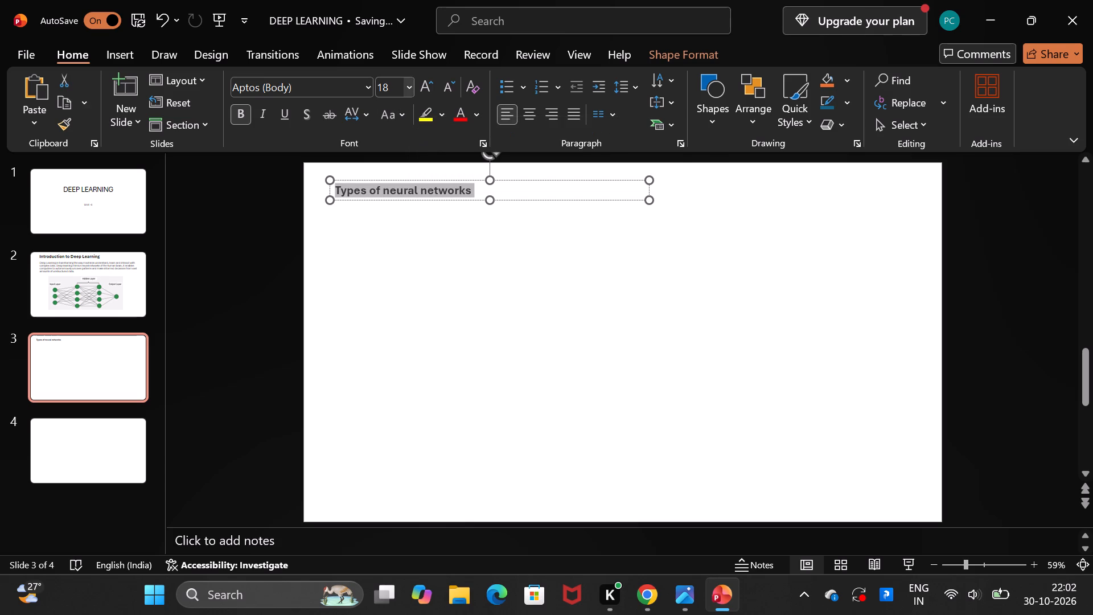
{"action": "left_click", "coordinate": [391, 84]}
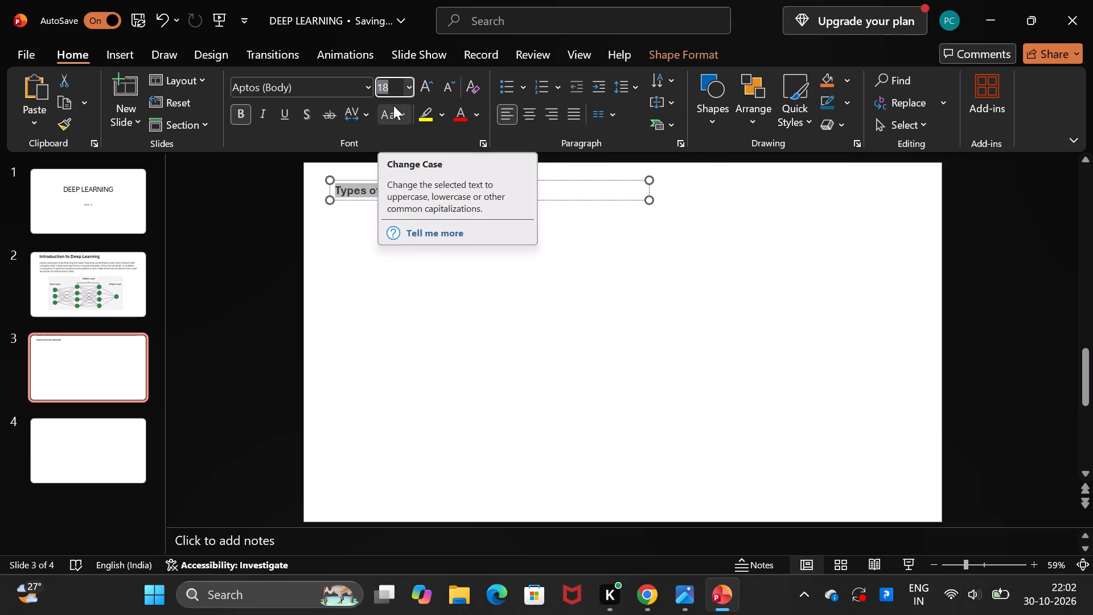
{"action": "type", "text": "26"}
{"action": "key", "text": "Return"}
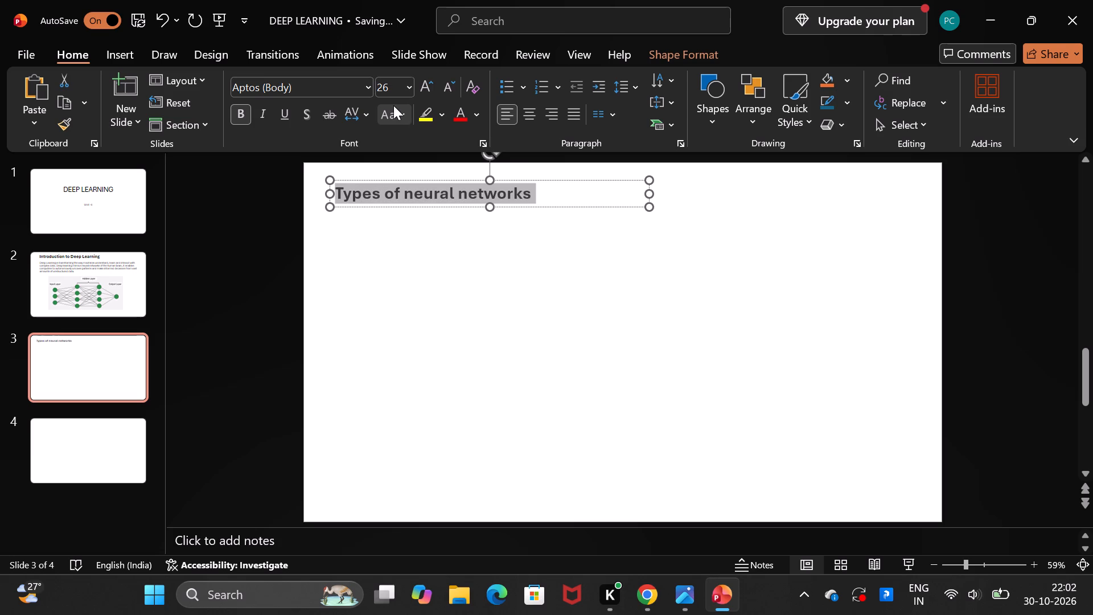
{"action": "left_click", "coordinate": [565, 220]}
Add a colon at the end of the "Types of neural networks" heading.
{"action": "left_click", "coordinate": [562, 190]}
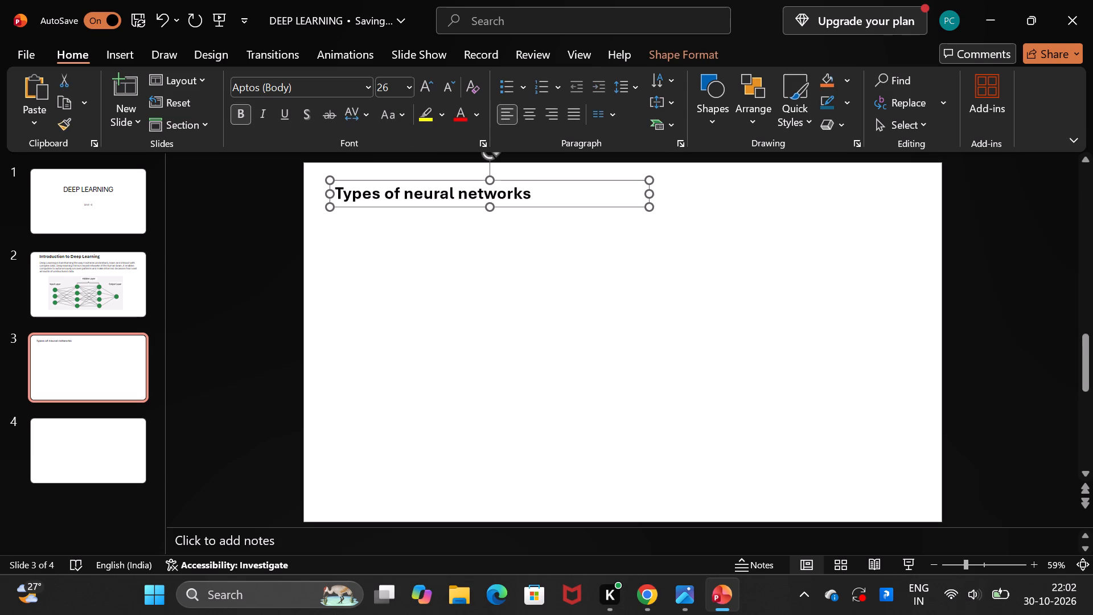
{"action": "left_click", "coordinate": [557, 193]}
{"action": "double_click", "coordinate": [552, 196]}
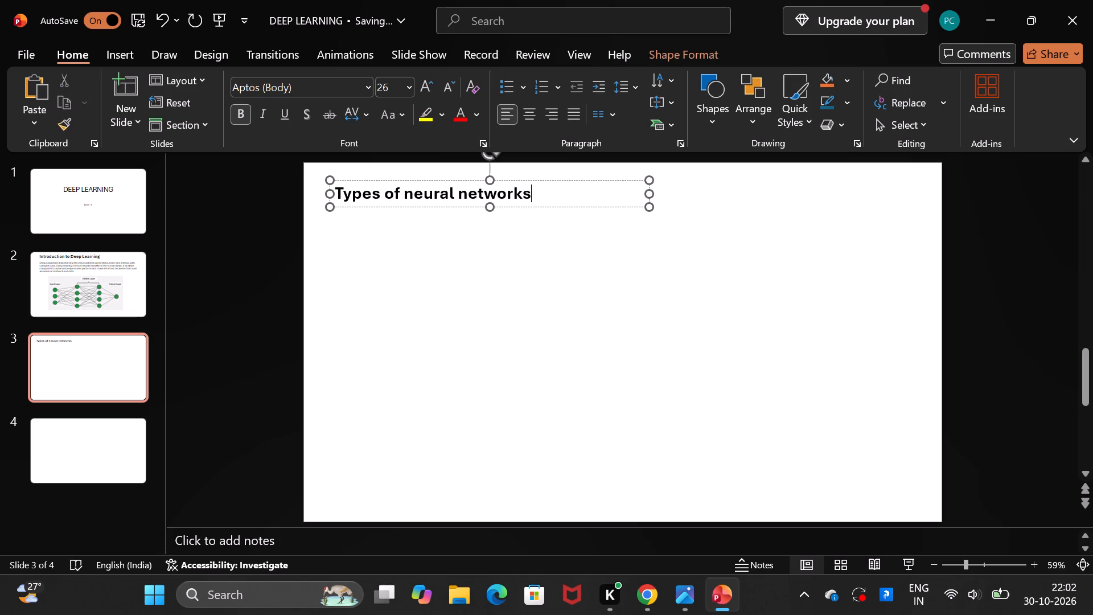
{"action": "key", "text": "shift+colon"}
{"action": "key", "text": "Return"}
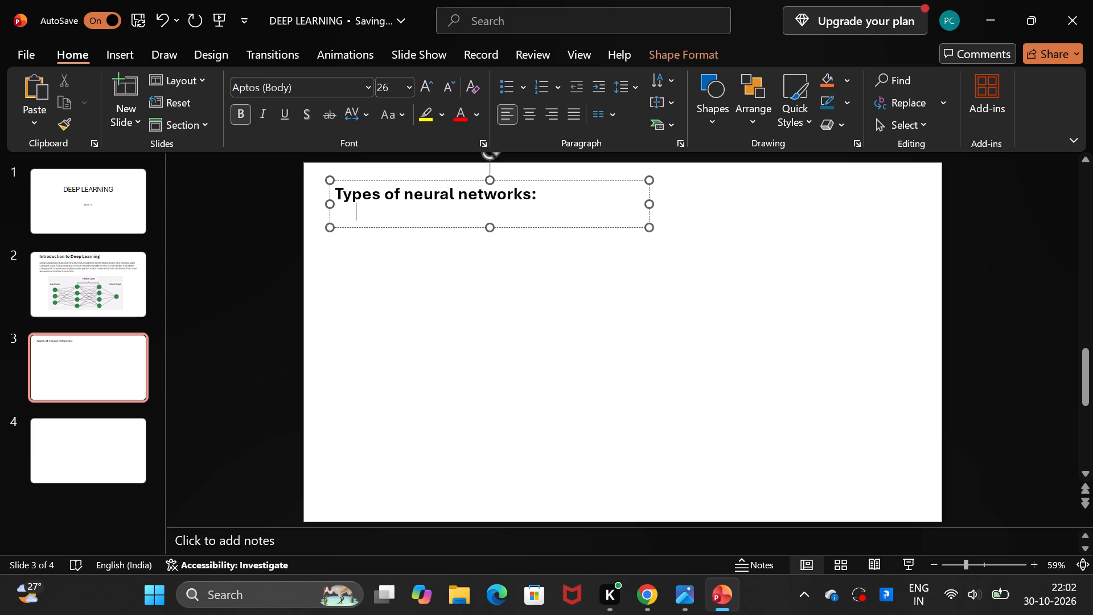
{"action": "key", "text": "BackSpace"}
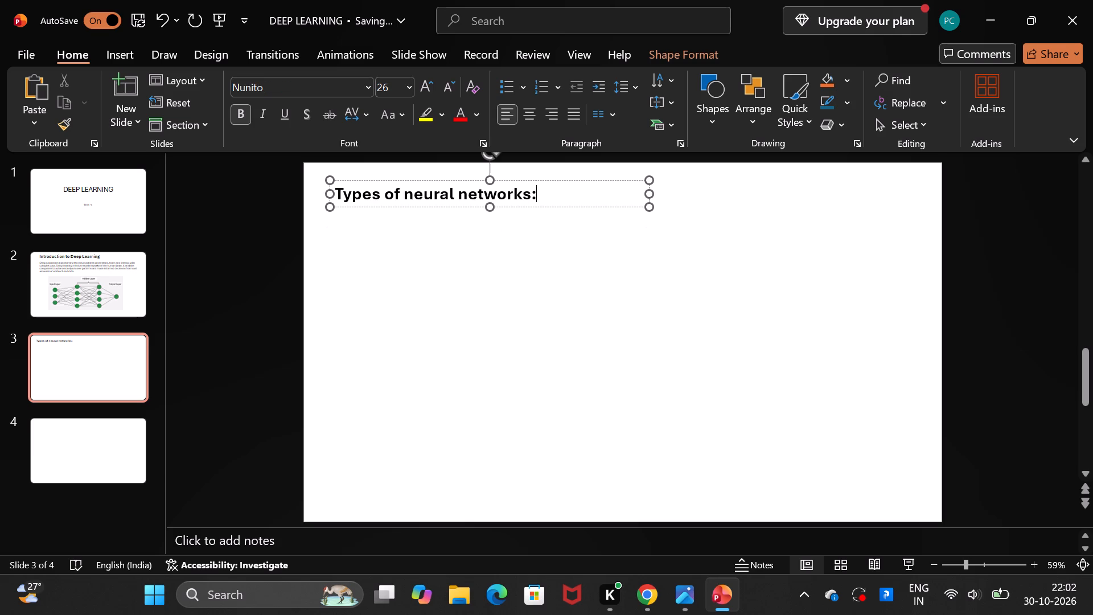
{"action": "left_click", "coordinate": [601, 236]}
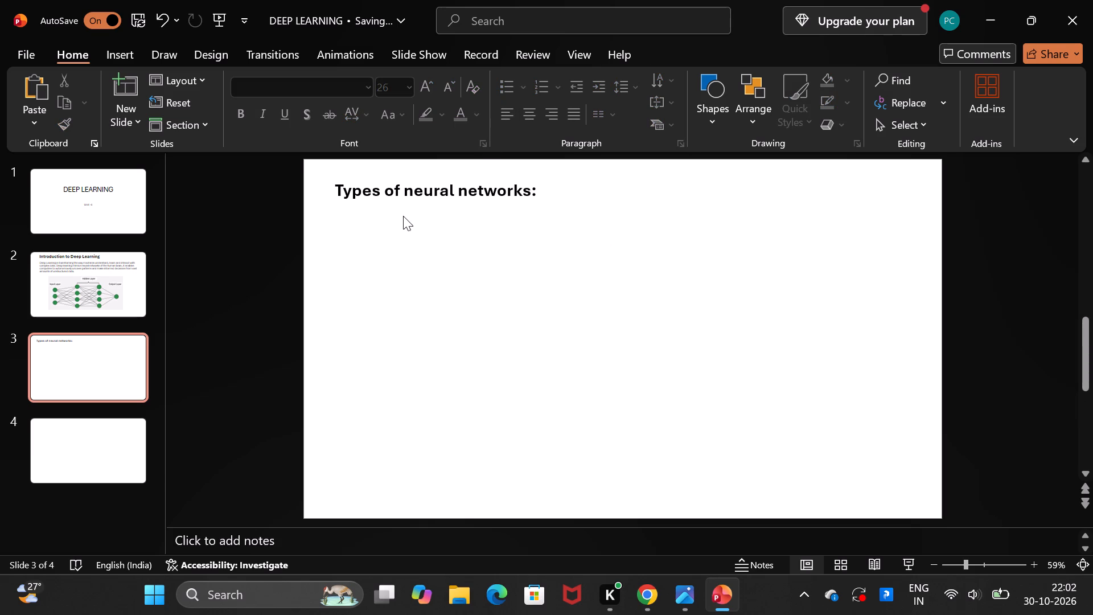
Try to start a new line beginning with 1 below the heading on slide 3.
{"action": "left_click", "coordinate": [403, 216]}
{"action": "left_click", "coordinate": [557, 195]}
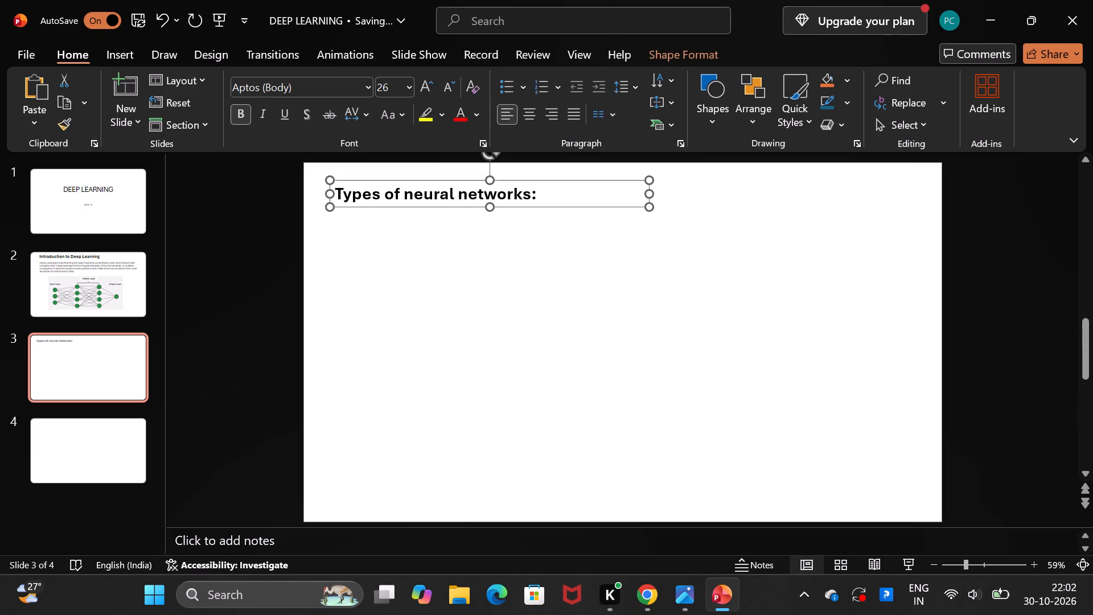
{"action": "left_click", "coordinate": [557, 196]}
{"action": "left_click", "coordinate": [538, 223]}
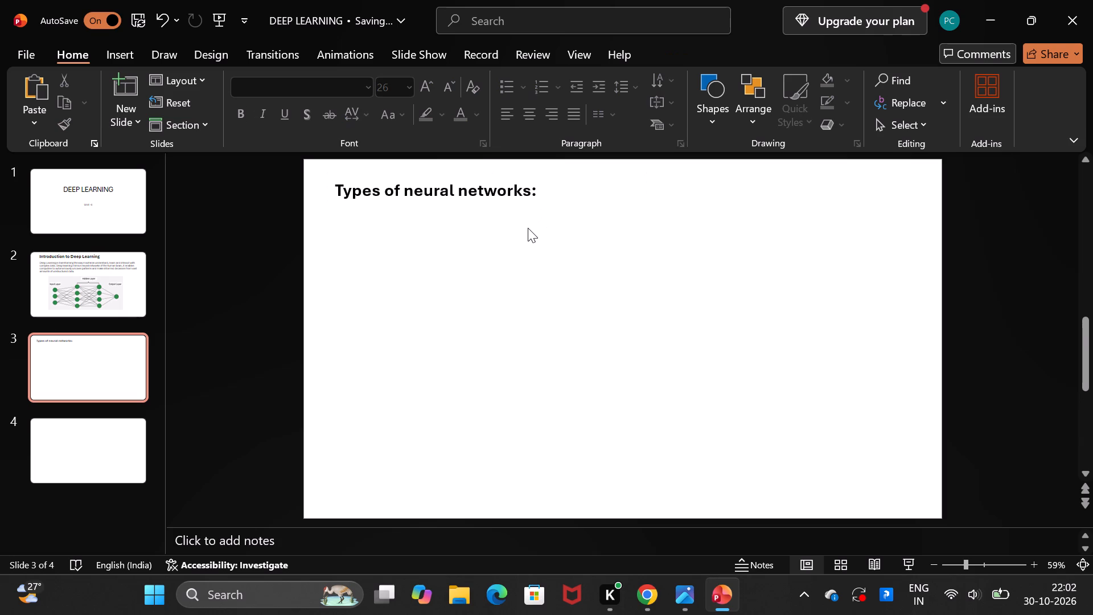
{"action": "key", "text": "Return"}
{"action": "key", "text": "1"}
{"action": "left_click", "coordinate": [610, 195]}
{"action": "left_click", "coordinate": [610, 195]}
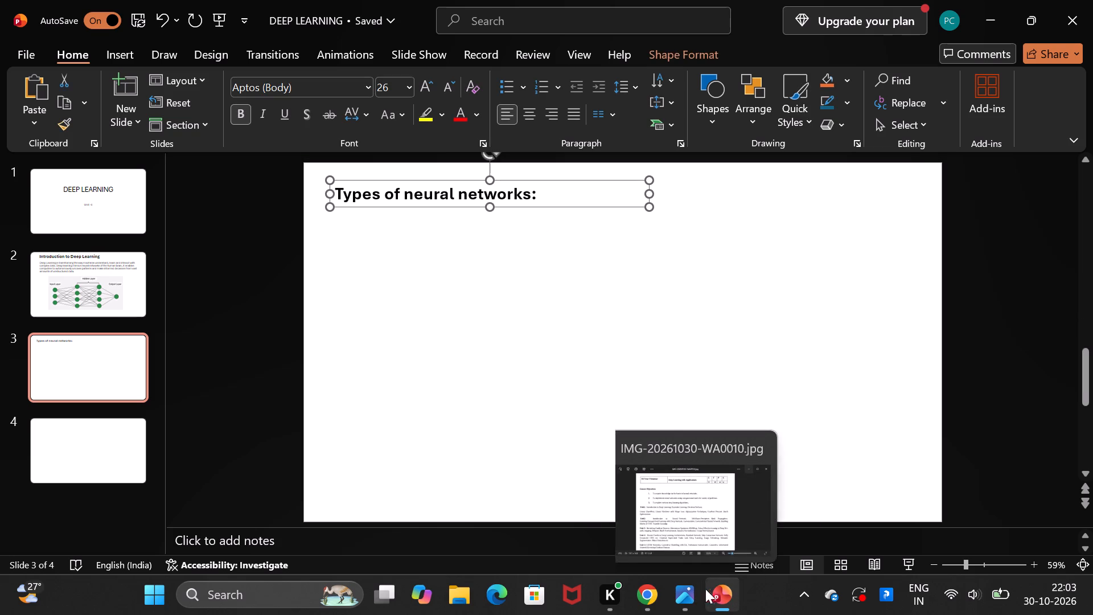
Copy the full numbered list of six neural network types from the GeeksforGeeks article in Chrome and return to PowerPoint.
{"action": "left_click", "coordinate": [661, 595]}
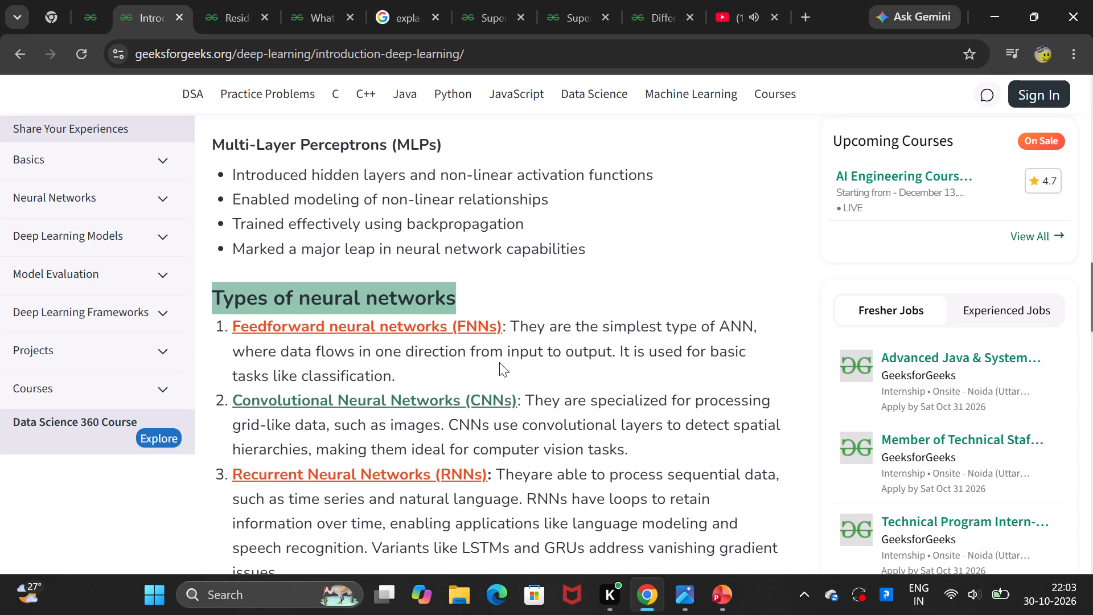
{"action": "scroll", "coordinate": [563, 339], "scroll_direction": "down", "scroll_amount": 2}
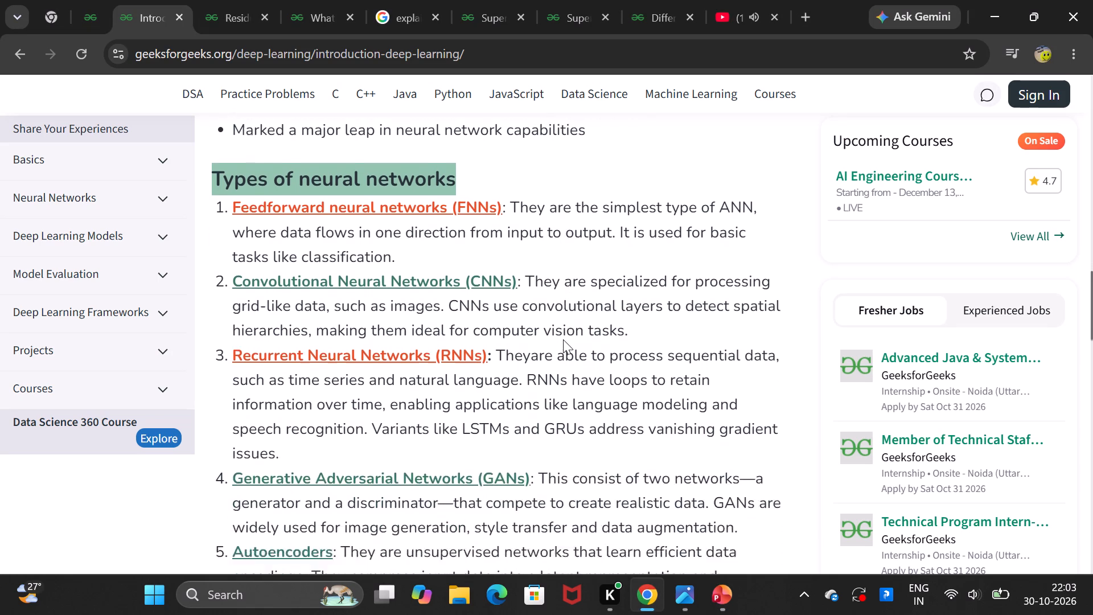
{"action": "scroll", "coordinate": [563, 339], "scroll_direction": "down", "scroll_amount": 1}
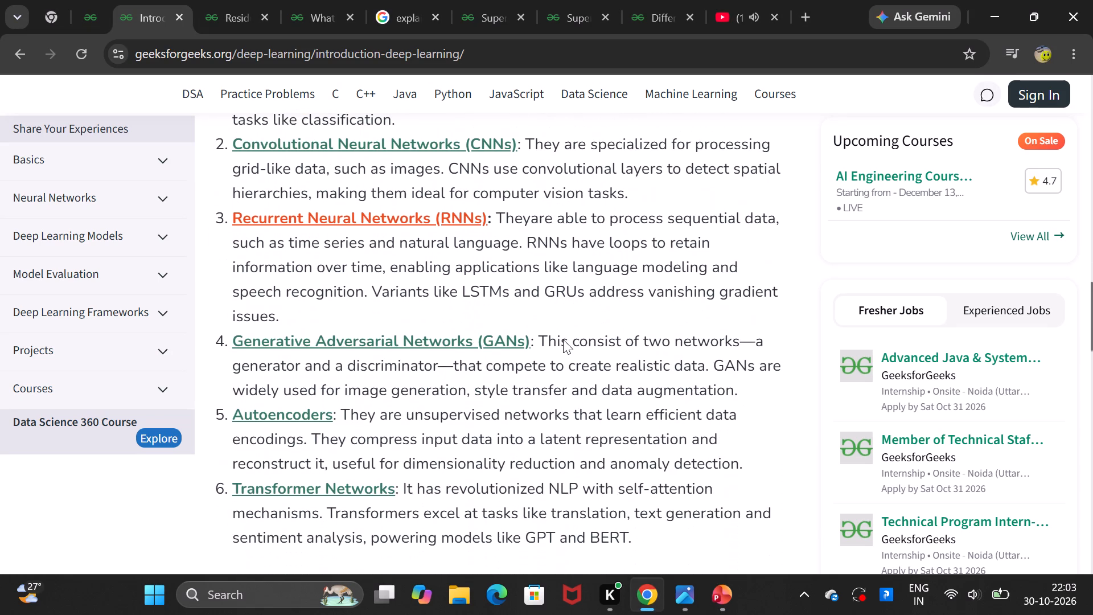
{"action": "scroll", "coordinate": [565, 339], "scroll_direction": "up", "scroll_amount": 1}
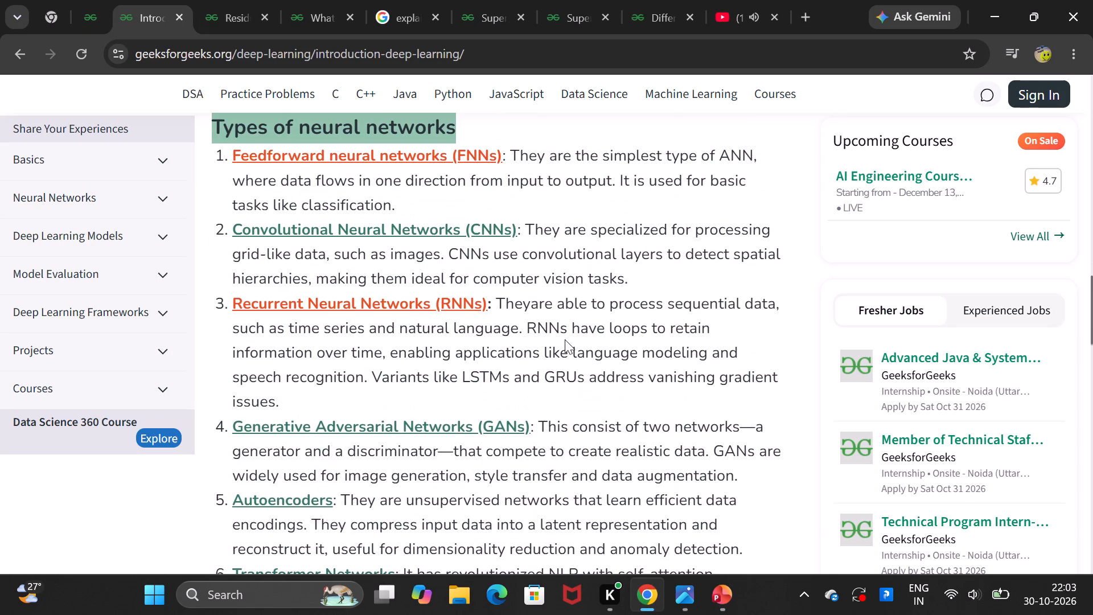
{"action": "left_click_drag", "start_coordinate": [215, 149], "coordinate": [289, 266]}
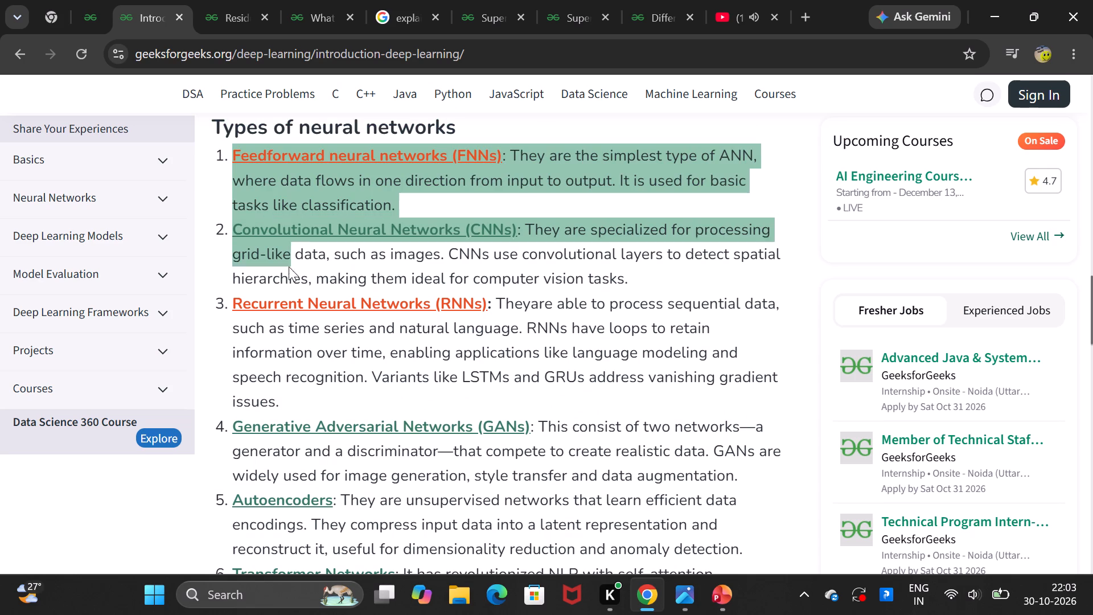
{"action": "left_click_drag", "start_coordinate": [289, 266], "coordinate": [452, 444]}
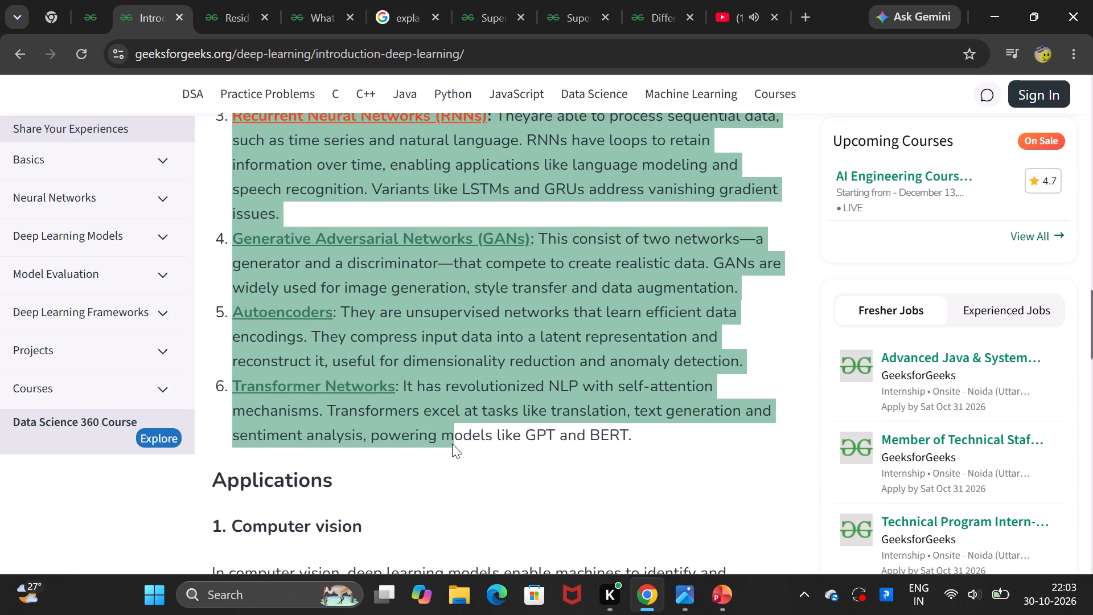
{"action": "left_click_drag", "start_coordinate": [452, 444], "coordinate": [649, 427]}
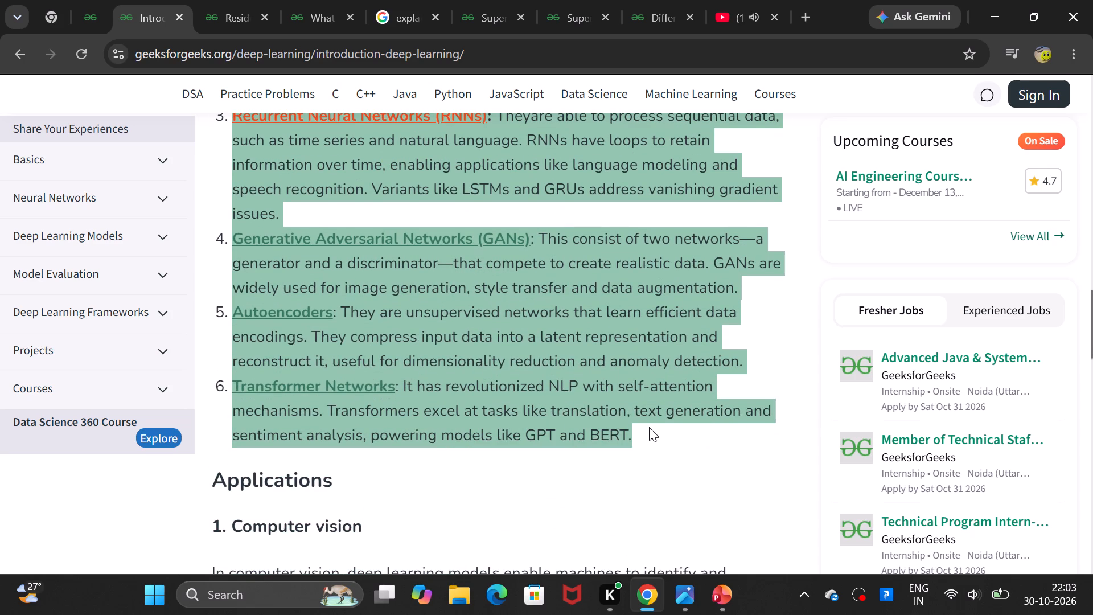
{"action": "key", "text": "ctrl+c"}
{"action": "left_click", "coordinate": [712, 588]}
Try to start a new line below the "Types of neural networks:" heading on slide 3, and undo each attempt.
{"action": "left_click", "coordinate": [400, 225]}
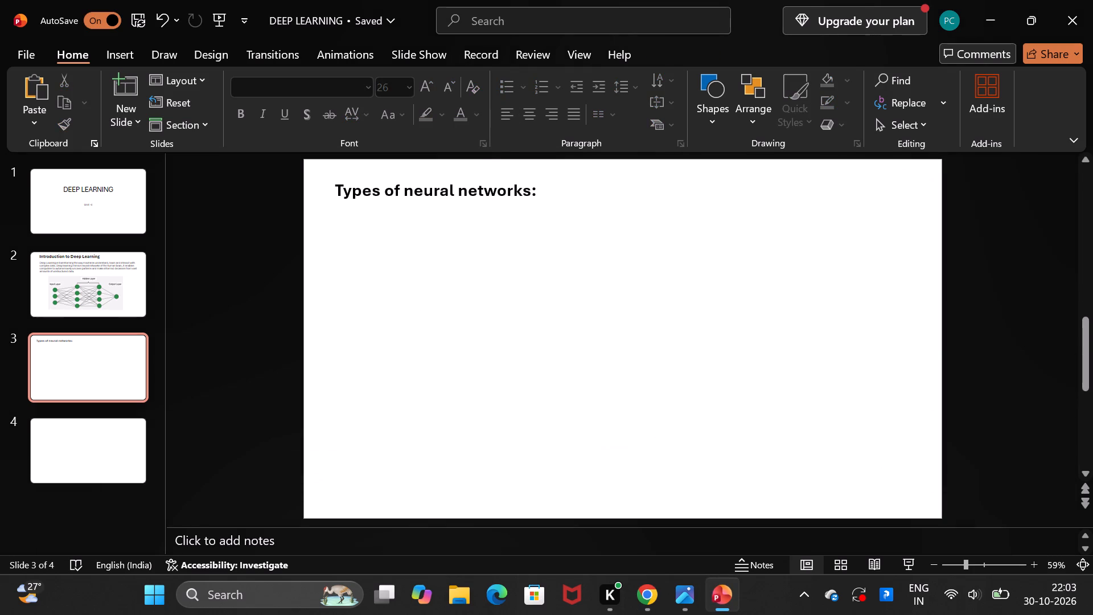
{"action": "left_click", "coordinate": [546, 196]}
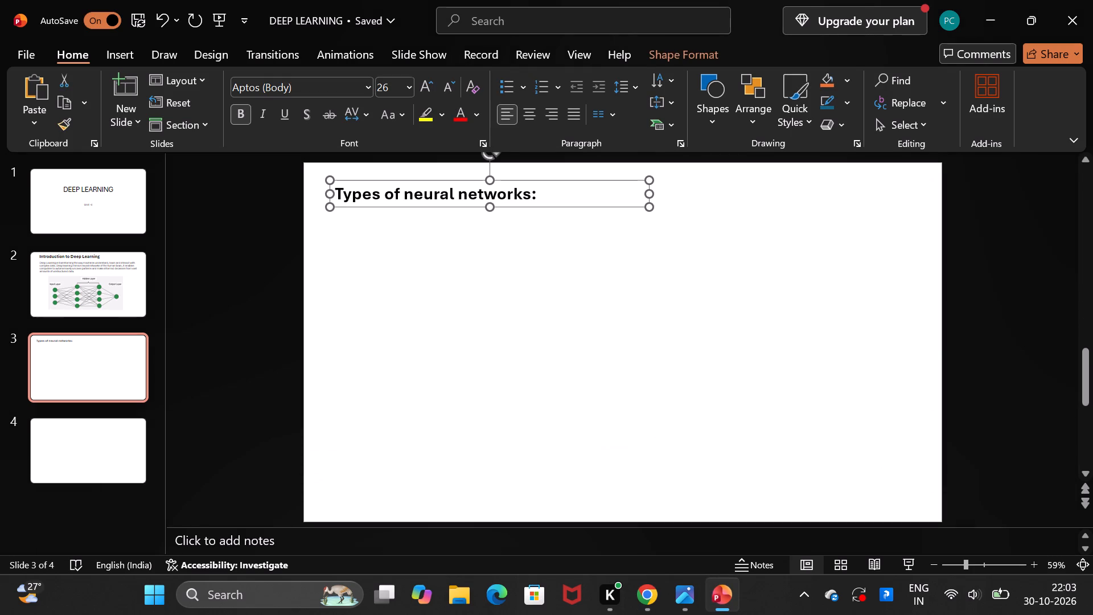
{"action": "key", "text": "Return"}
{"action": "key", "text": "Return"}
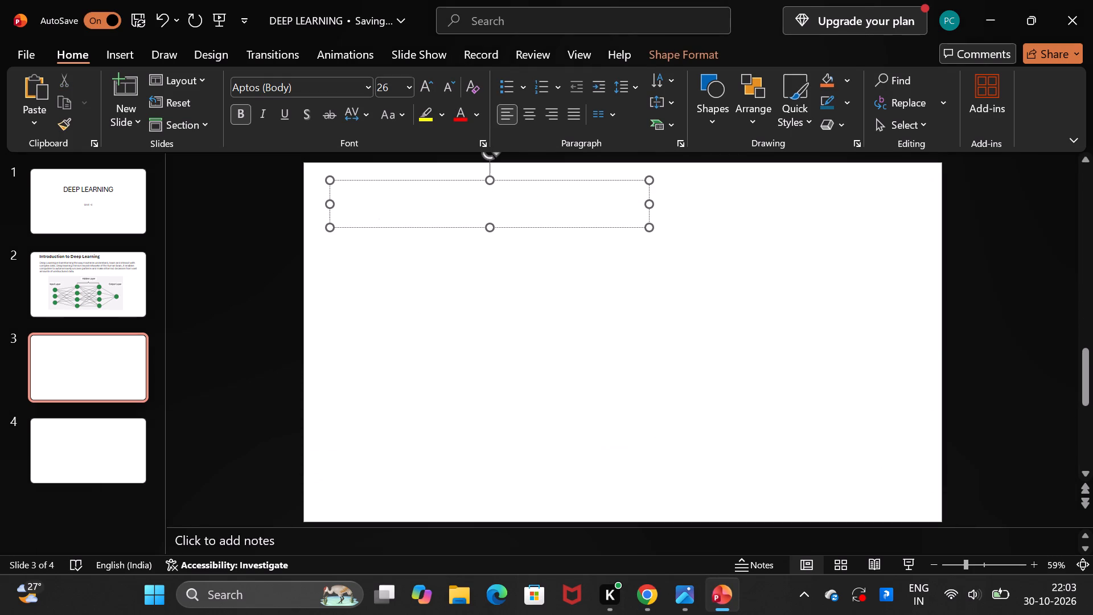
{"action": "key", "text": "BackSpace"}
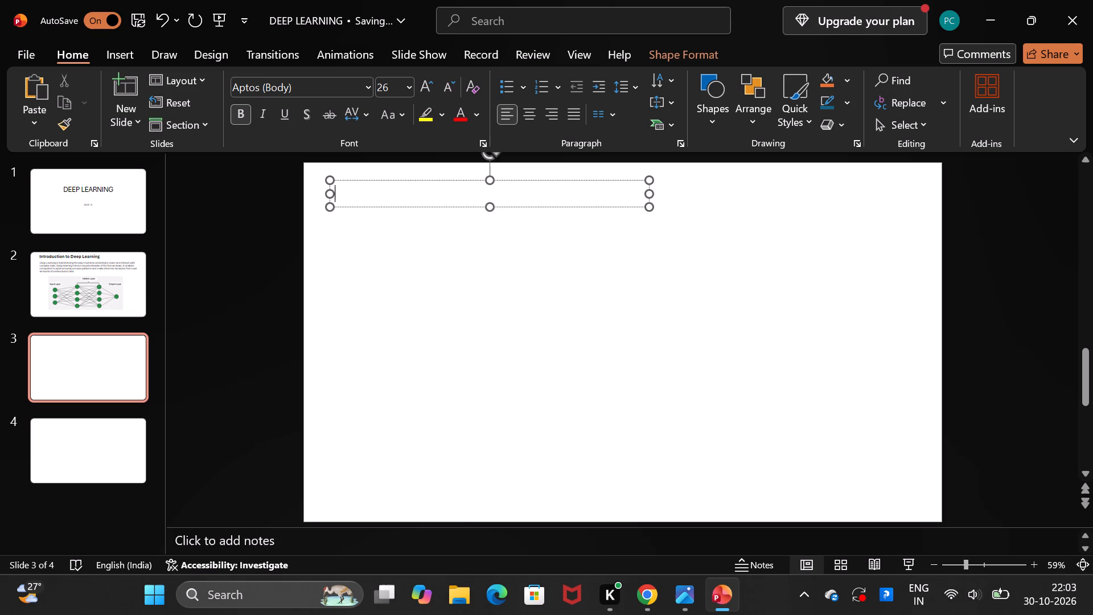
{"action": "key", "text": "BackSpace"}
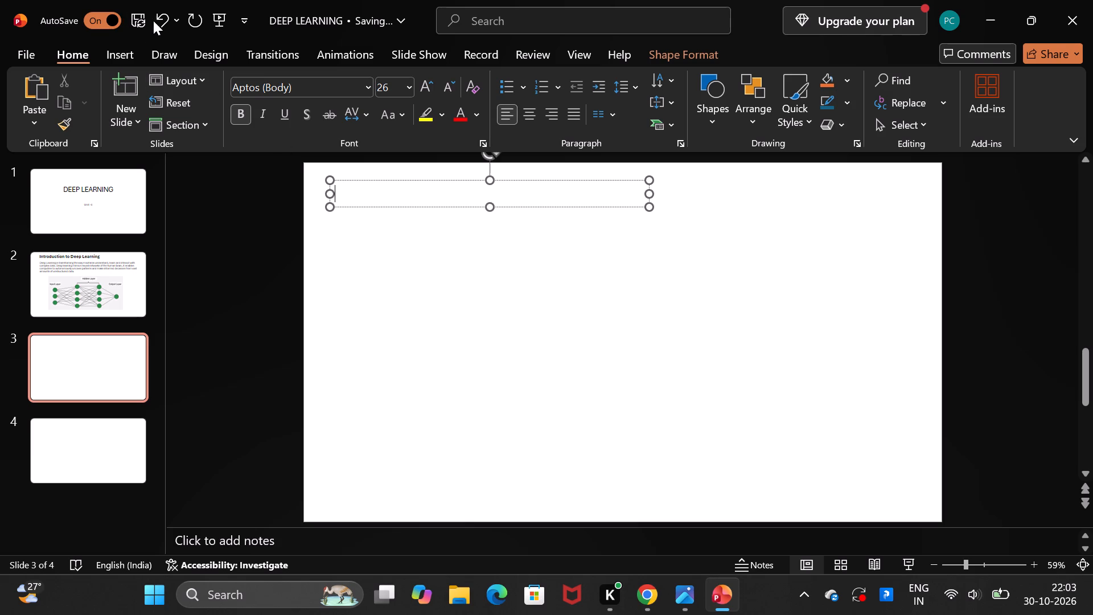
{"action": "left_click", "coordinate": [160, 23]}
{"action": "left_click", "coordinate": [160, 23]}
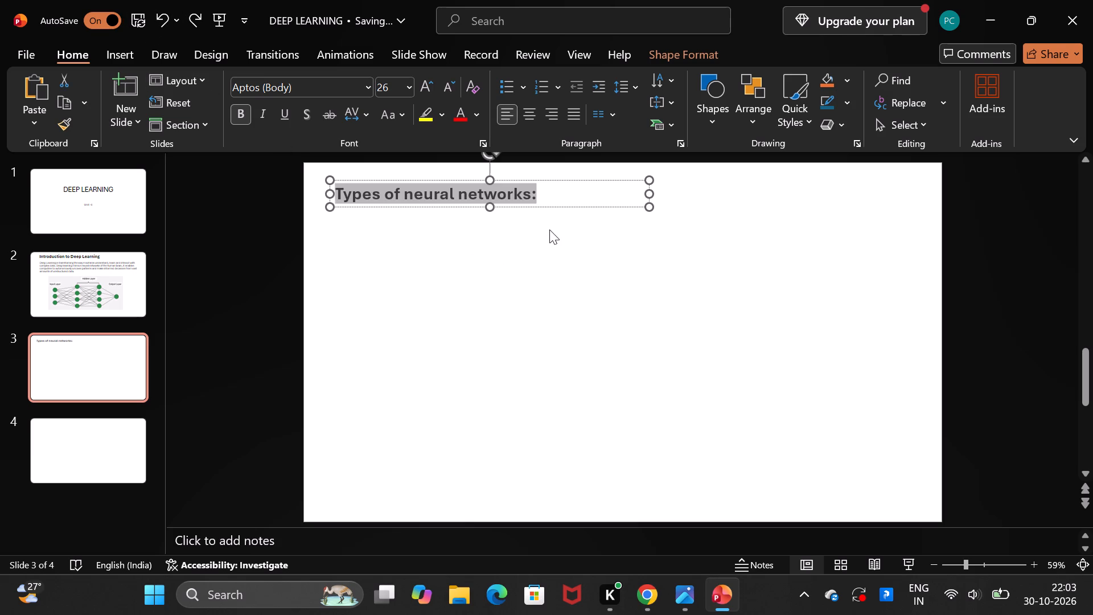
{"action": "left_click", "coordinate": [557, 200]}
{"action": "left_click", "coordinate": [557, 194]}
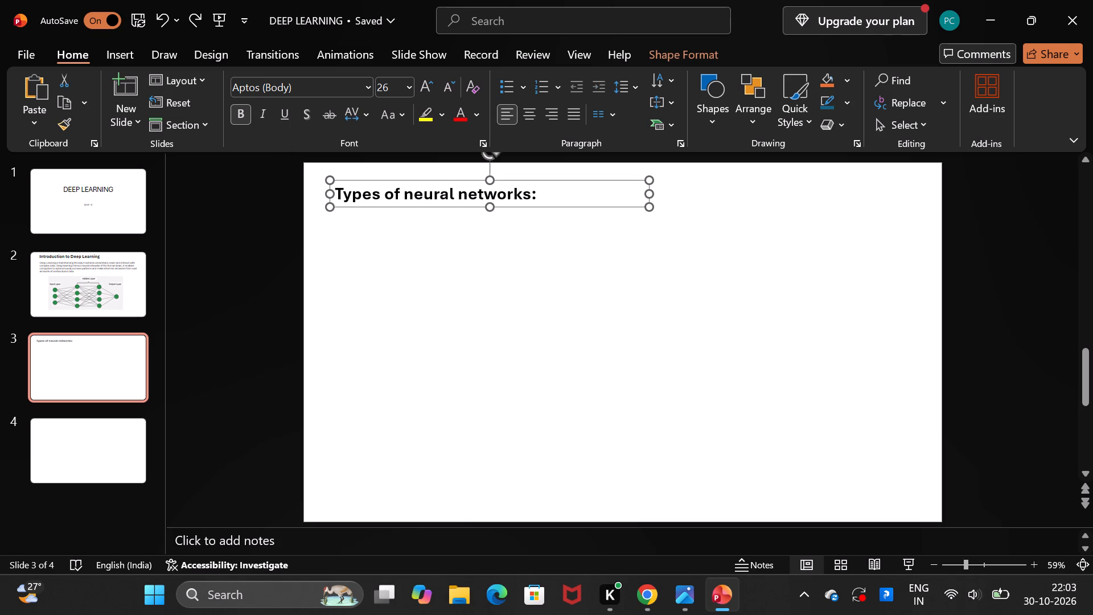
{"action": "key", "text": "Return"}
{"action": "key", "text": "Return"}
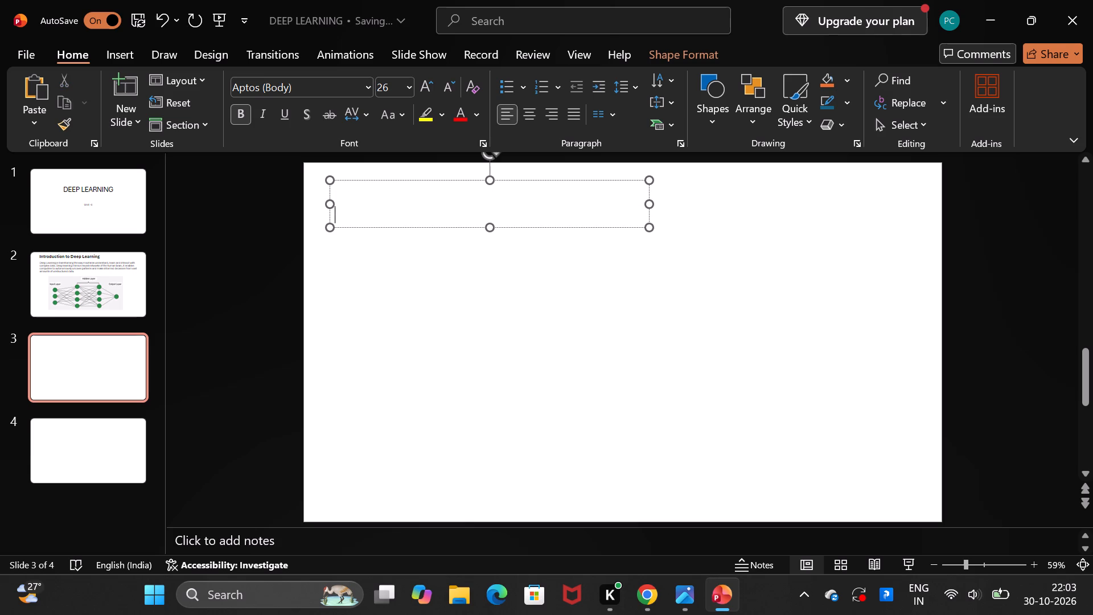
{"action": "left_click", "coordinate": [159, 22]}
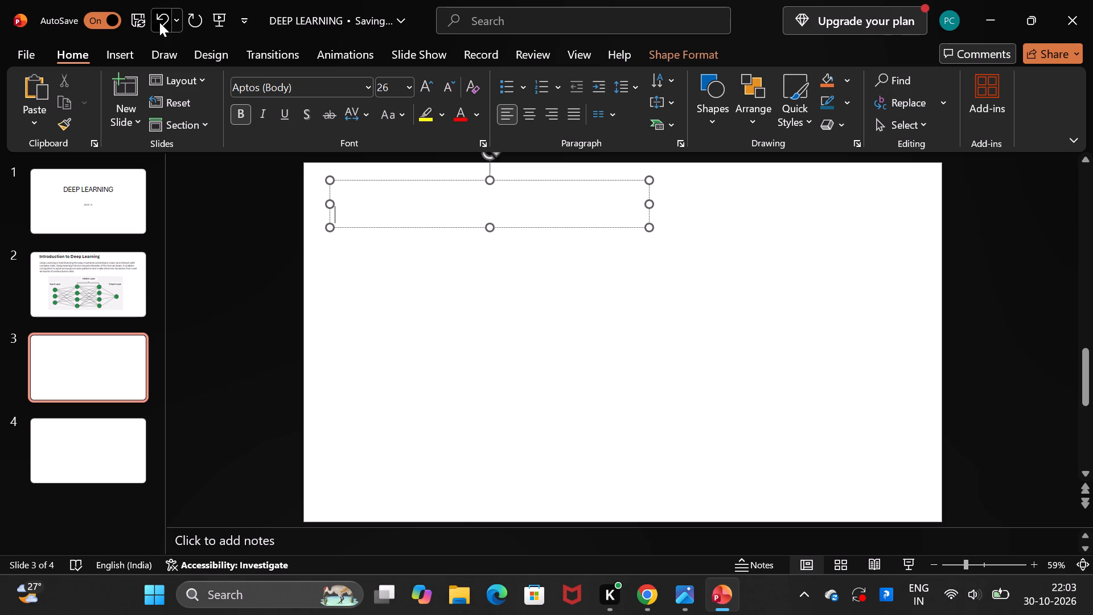
Paste the copied list of neural network types on a new line after the "Types of neural networks:" heading.
{"action": "left_click", "coordinate": [543, 192]}
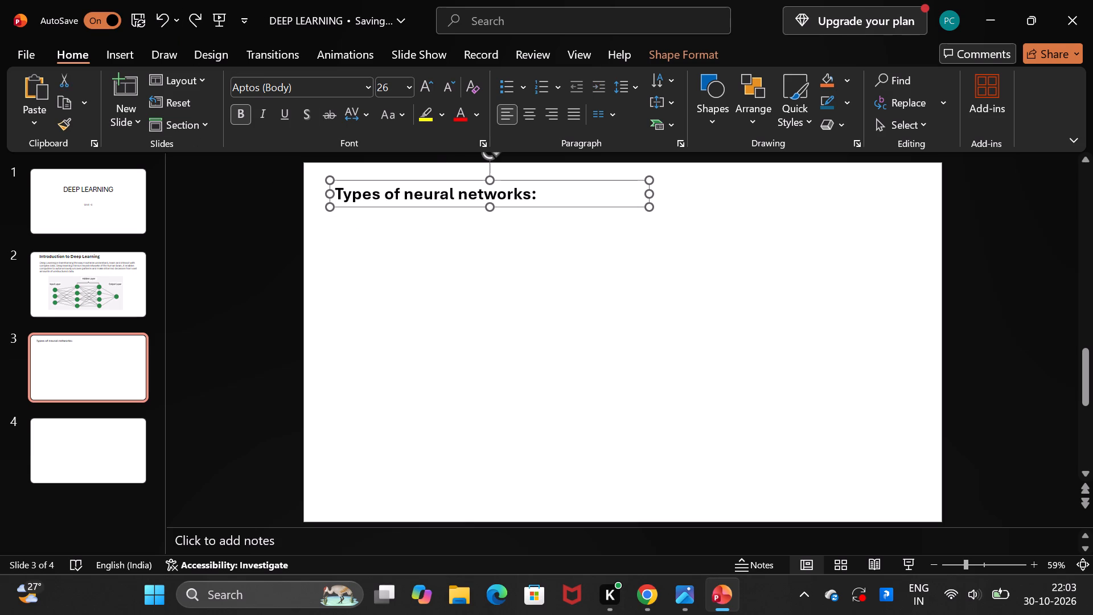
{"action": "left_click", "coordinate": [549, 195]}
{"action": "double_click", "coordinate": [550, 194]}
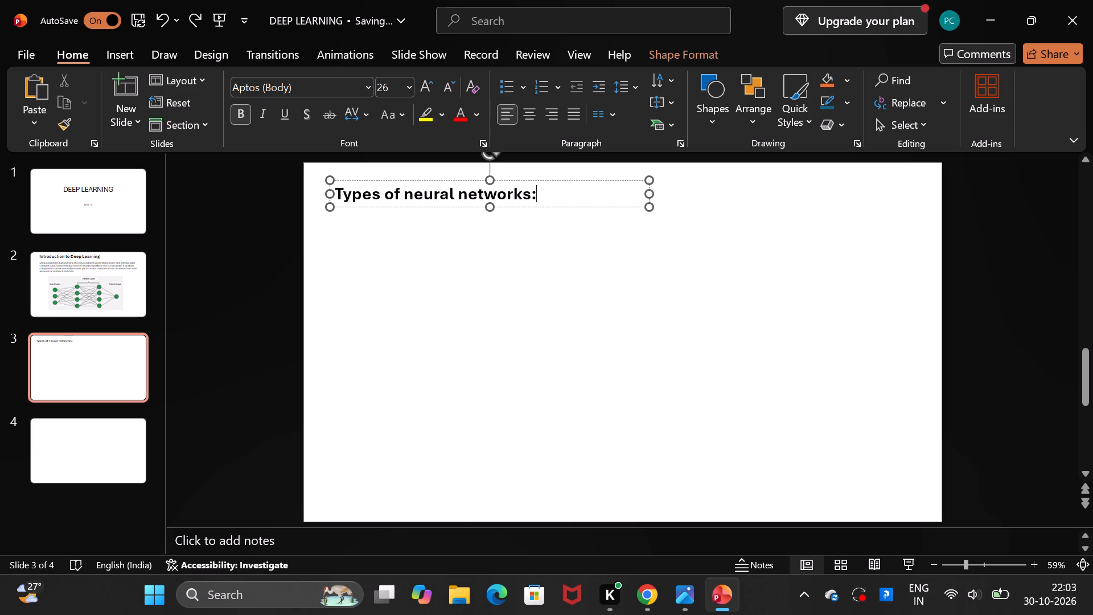
{"action": "key", "text": "Return"}
{"action": "key", "text": "ctrl+v"}
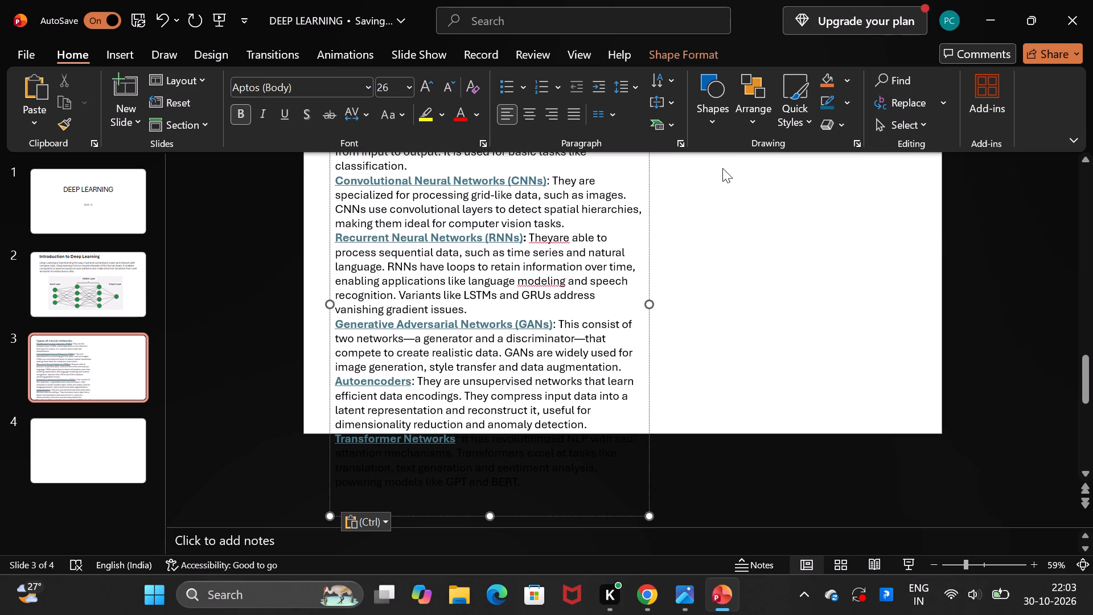
Widen the text box on slide 3 until it reaches close to the slide's right edge.
{"action": "left_click_drag", "start_coordinate": [646, 302], "coordinate": [687, 296]}
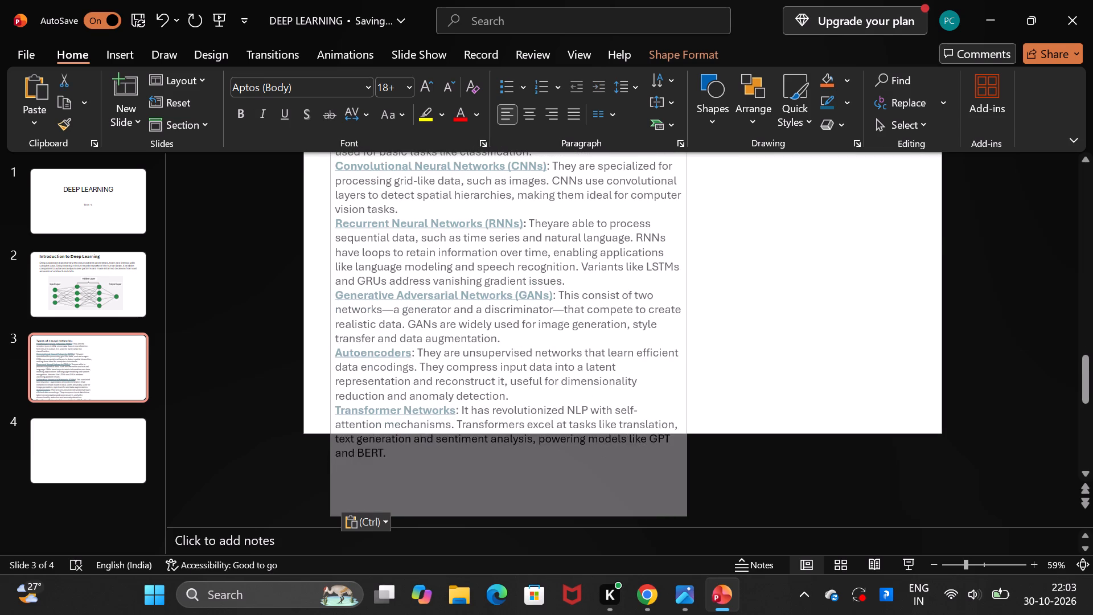
{"action": "left_click_drag", "start_coordinate": [687, 296], "coordinate": [753, 284]}
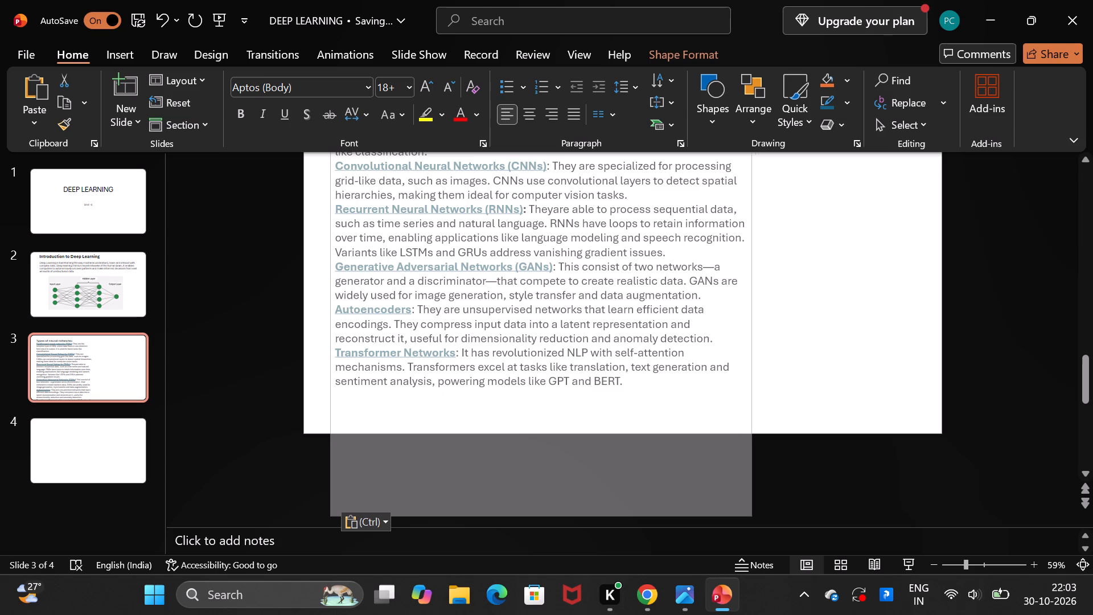
{"action": "left_click_drag", "start_coordinate": [753, 284], "coordinate": [877, 292]}
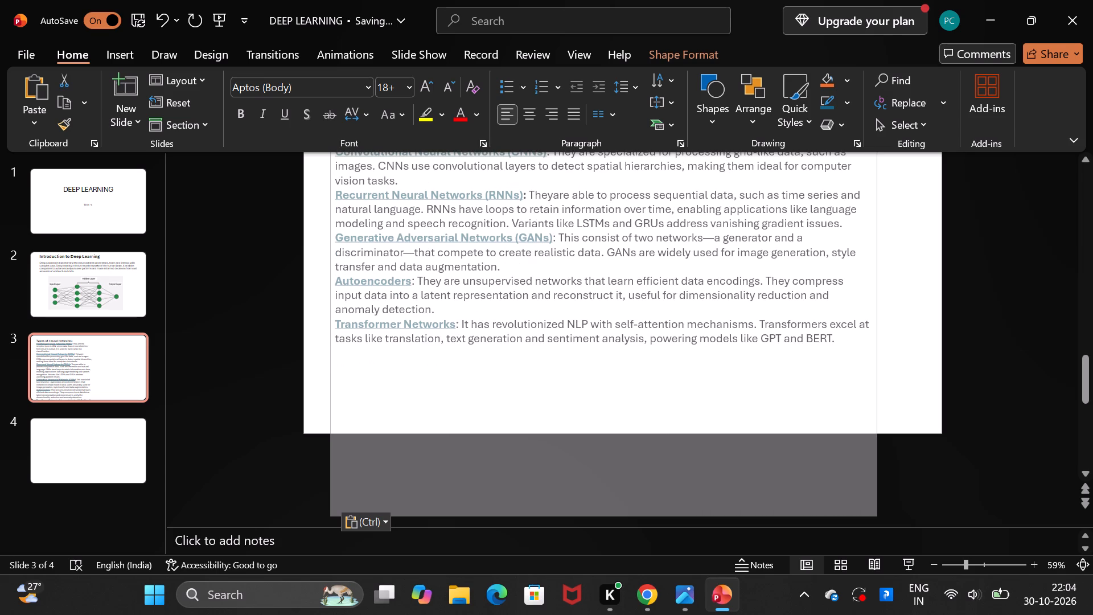
{"action": "left_click_drag", "start_coordinate": [877, 292], "coordinate": [901, 297]}
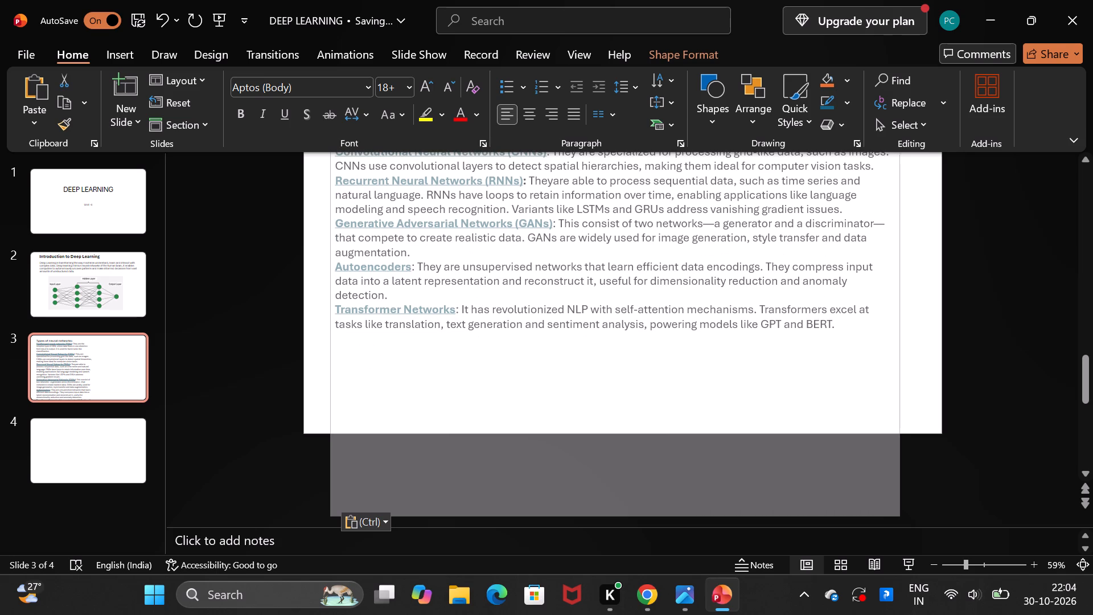
{"action": "left_click_drag", "start_coordinate": [901, 297], "coordinate": [902, 297]}
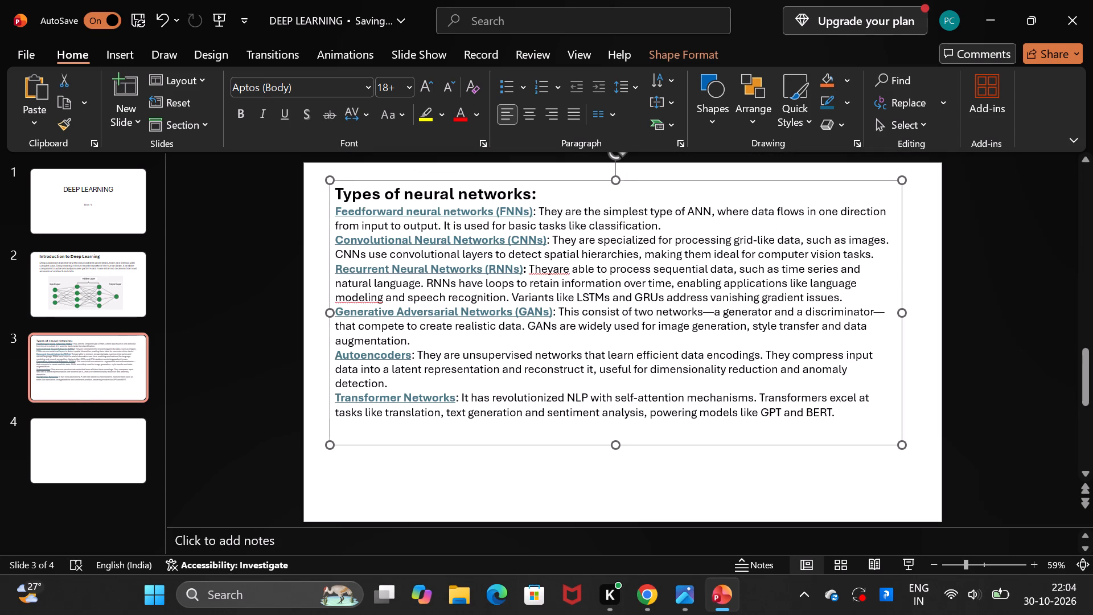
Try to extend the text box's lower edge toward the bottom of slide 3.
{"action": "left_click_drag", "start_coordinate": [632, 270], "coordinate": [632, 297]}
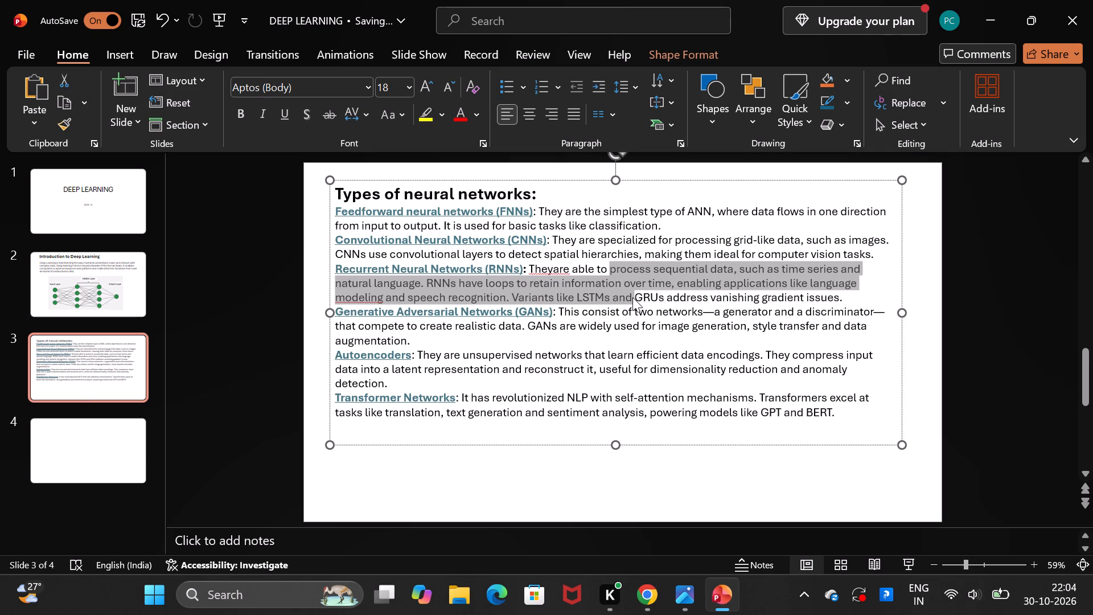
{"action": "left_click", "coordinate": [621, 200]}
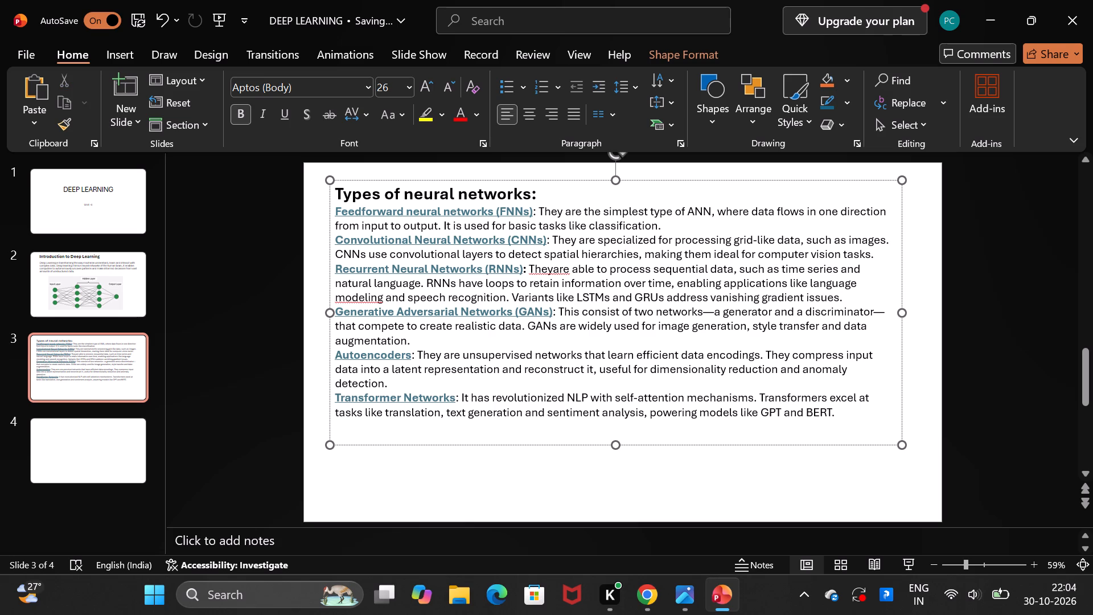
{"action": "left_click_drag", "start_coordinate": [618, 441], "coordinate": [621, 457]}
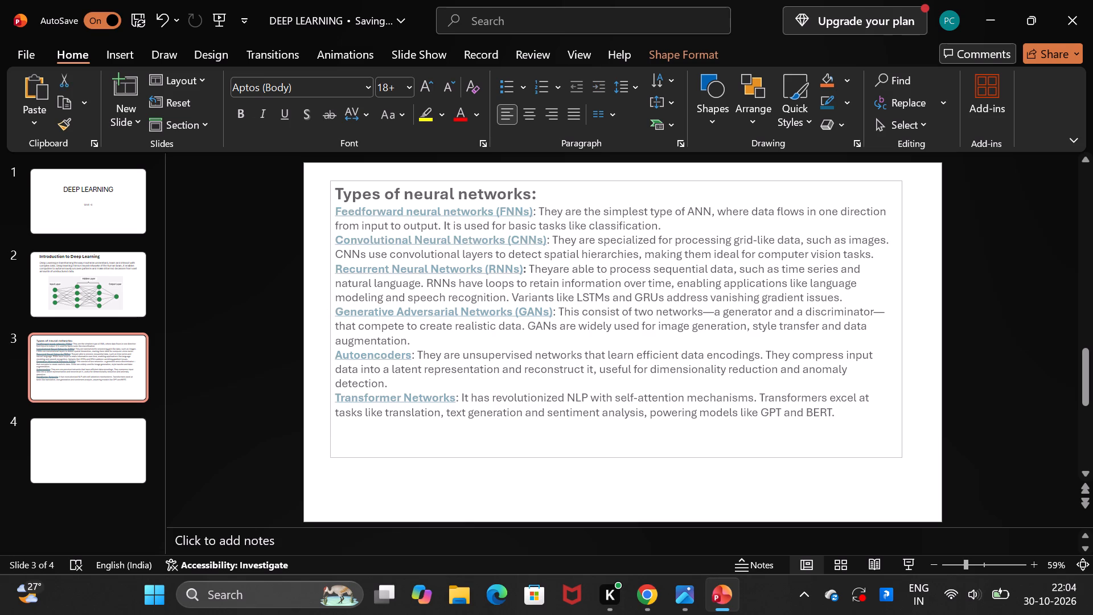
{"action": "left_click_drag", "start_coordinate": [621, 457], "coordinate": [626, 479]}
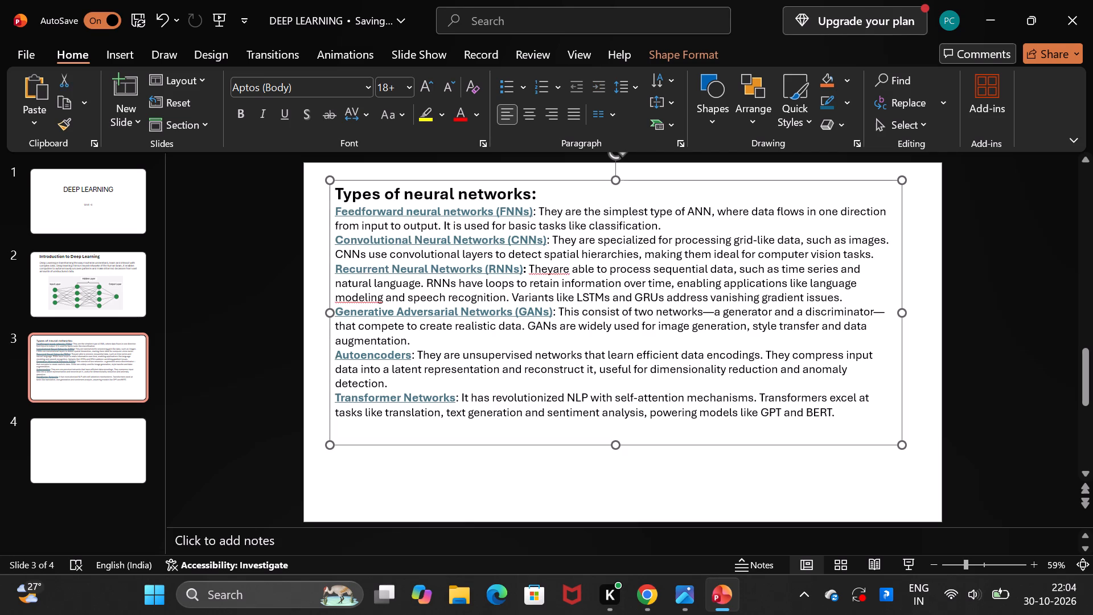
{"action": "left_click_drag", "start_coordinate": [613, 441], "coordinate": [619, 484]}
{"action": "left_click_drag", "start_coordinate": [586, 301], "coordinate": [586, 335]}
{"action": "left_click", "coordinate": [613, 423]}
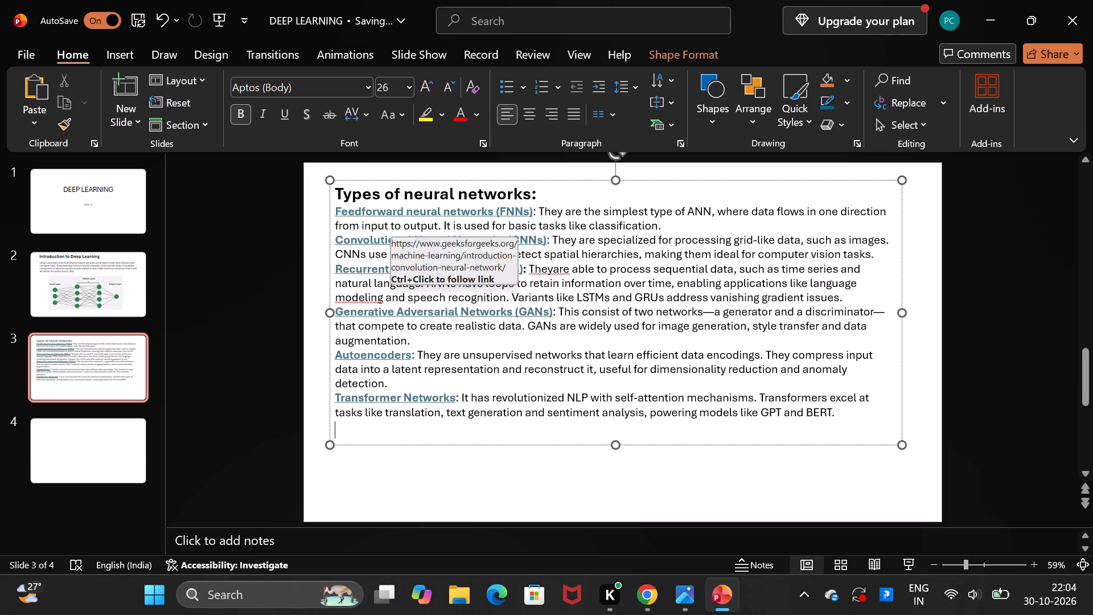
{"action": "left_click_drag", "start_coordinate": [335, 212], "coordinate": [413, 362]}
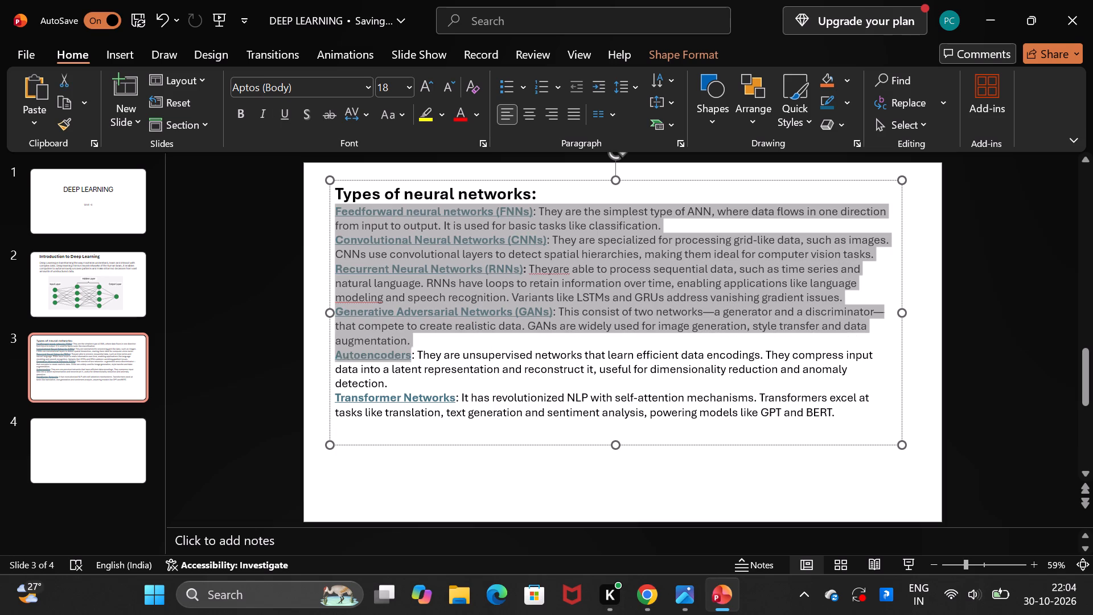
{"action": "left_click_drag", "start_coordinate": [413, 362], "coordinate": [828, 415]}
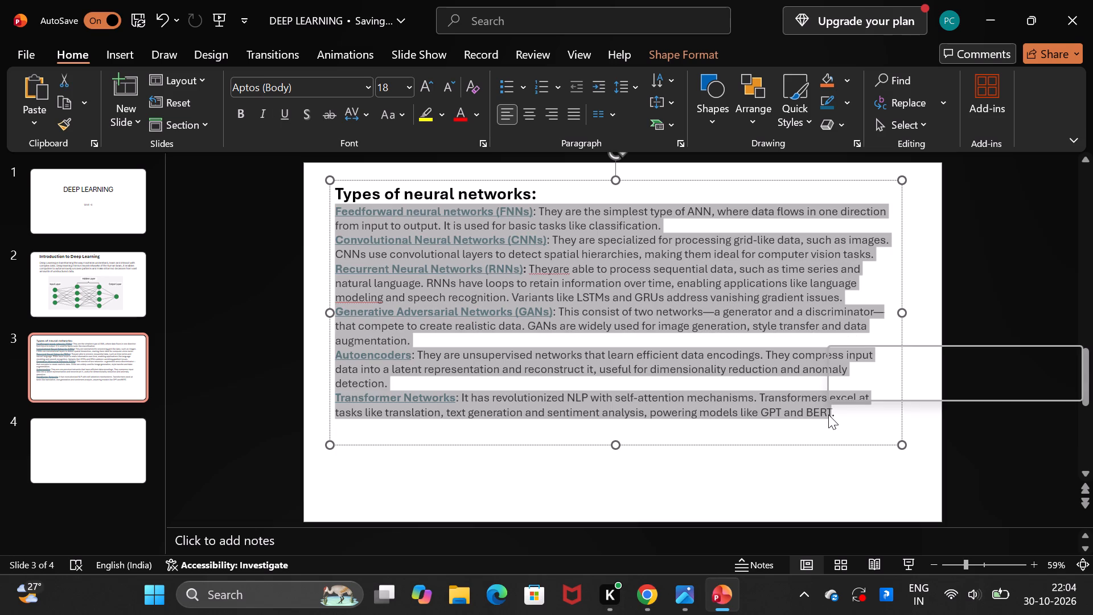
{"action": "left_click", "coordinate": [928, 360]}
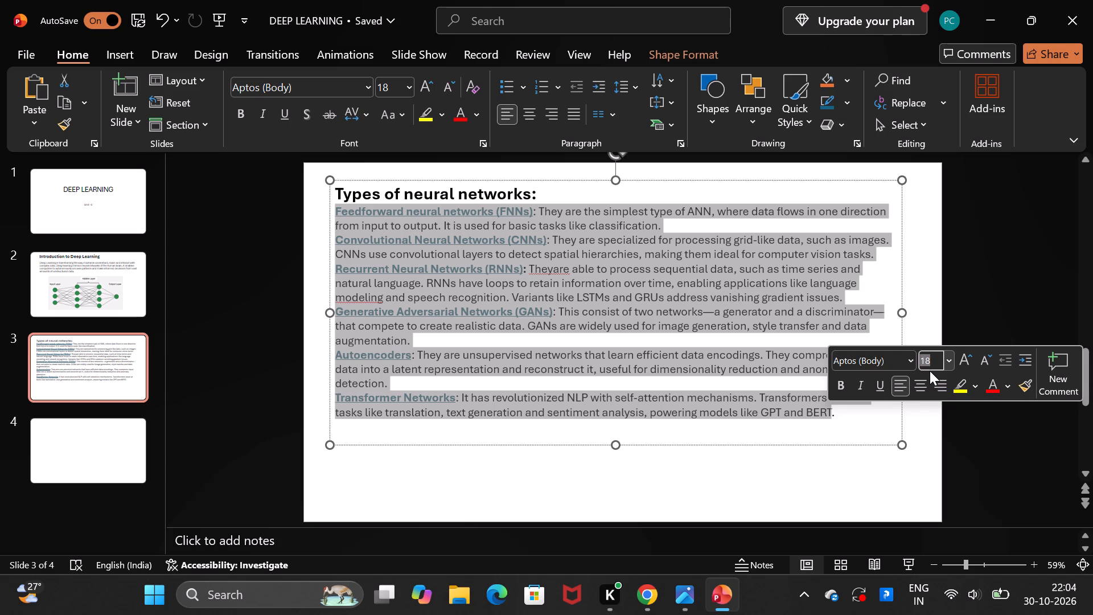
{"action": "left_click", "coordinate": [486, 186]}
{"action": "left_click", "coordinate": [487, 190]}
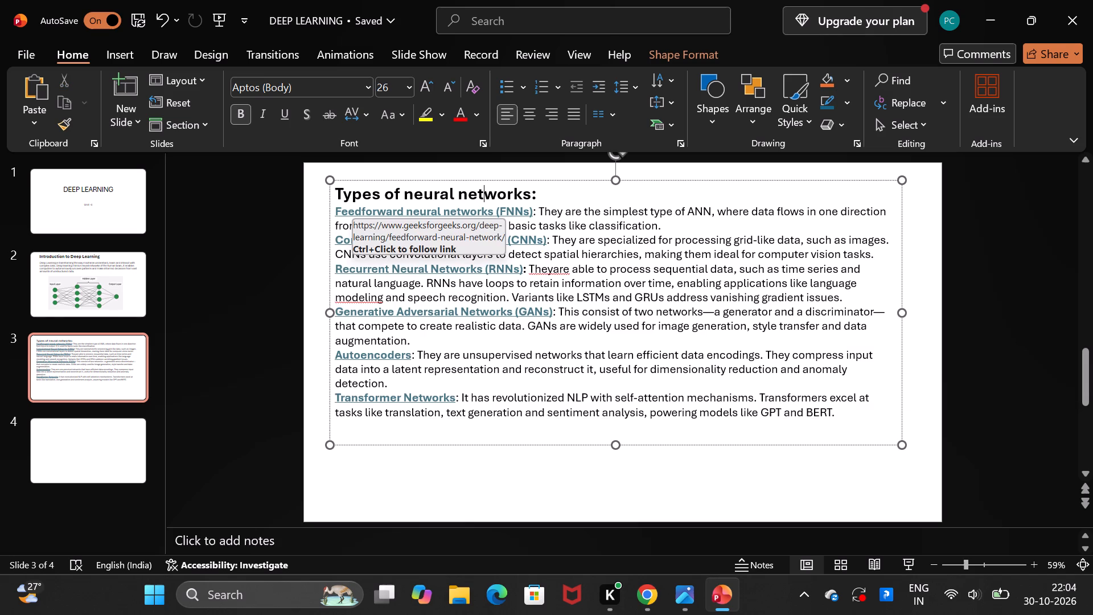
Move the text box on slide 3 slightly toward the slide's left edge and a little lower.
{"action": "left_click_drag", "start_coordinate": [333, 210], "coordinate": [329, 198]}
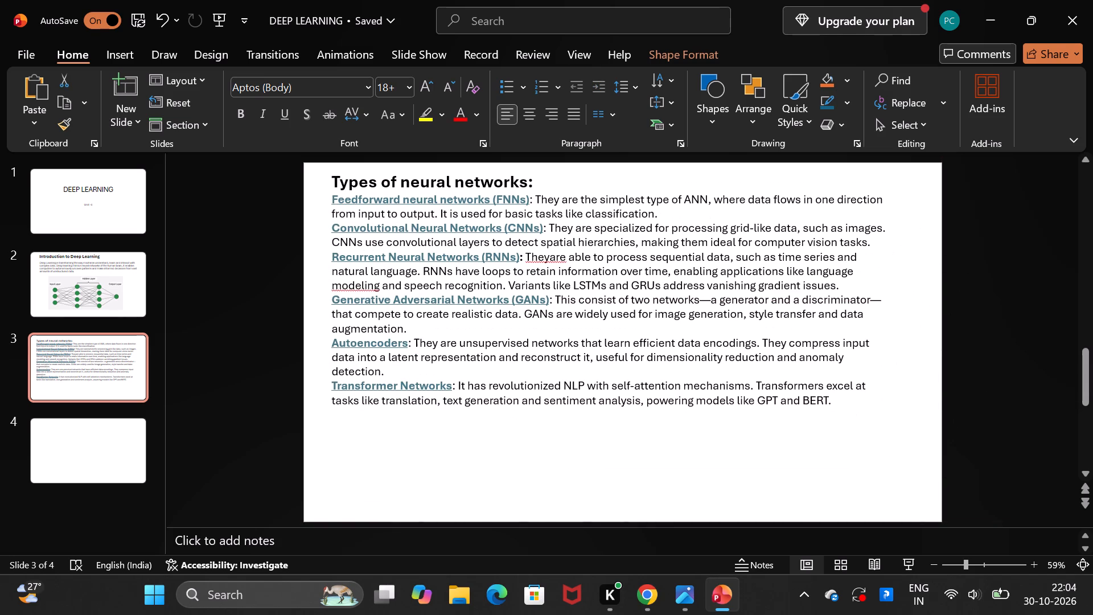
{"action": "left_click_drag", "start_coordinate": [329, 198], "coordinate": [328, 220]}
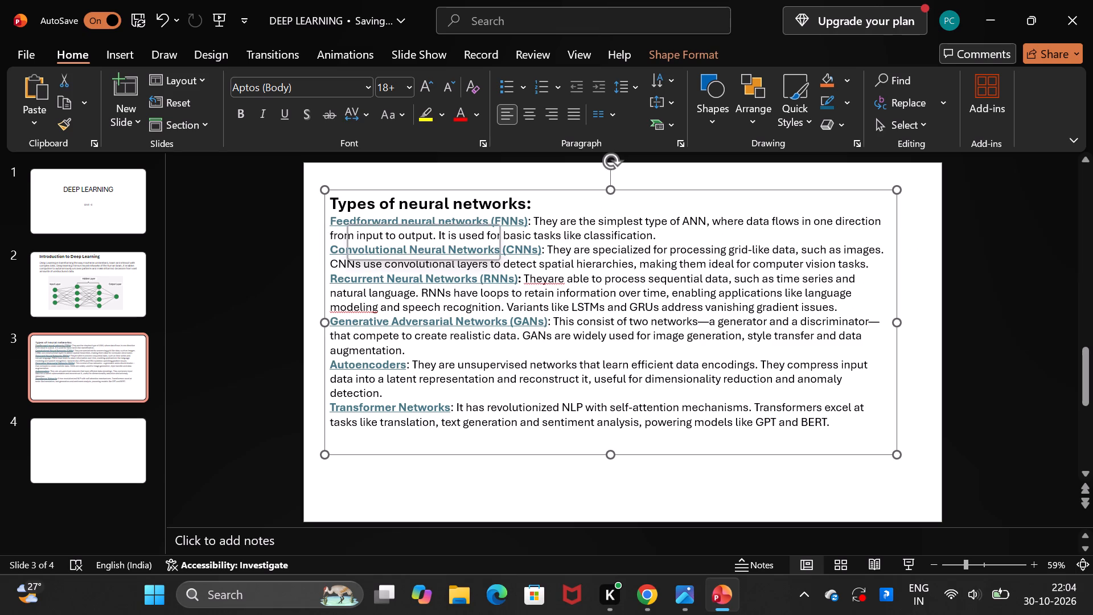
Set the font size of the neural network list below the heading on slide 3 to 22.
{"action": "left_click_drag", "start_coordinate": [330, 222], "coordinate": [812, 429]}
{"action": "left_click", "coordinate": [917, 377]}
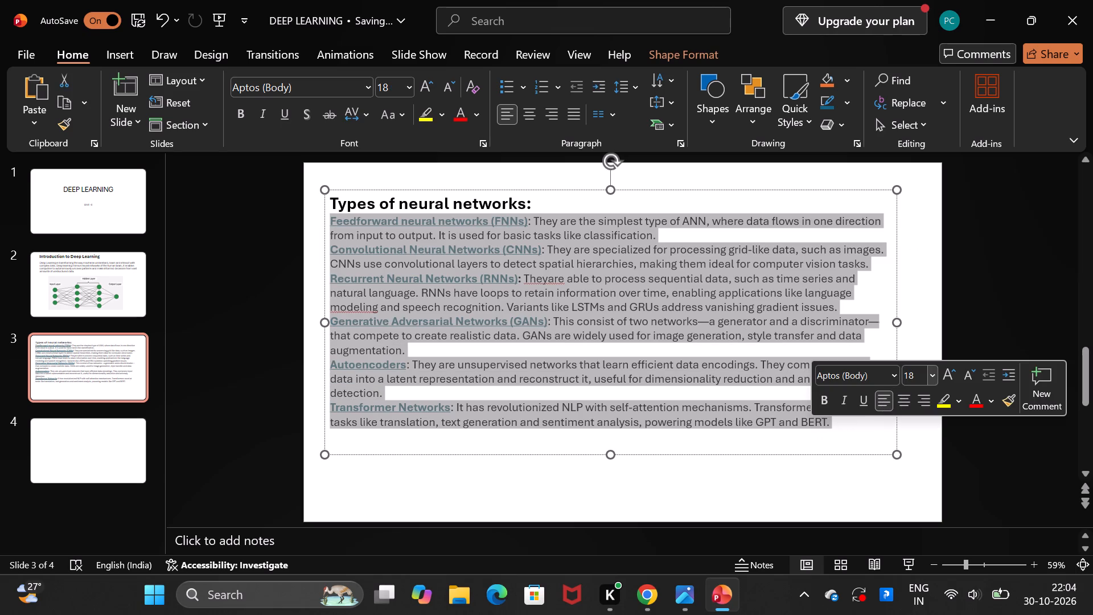
{"action": "type", "text": "22"}
{"action": "key", "text": "Return"}
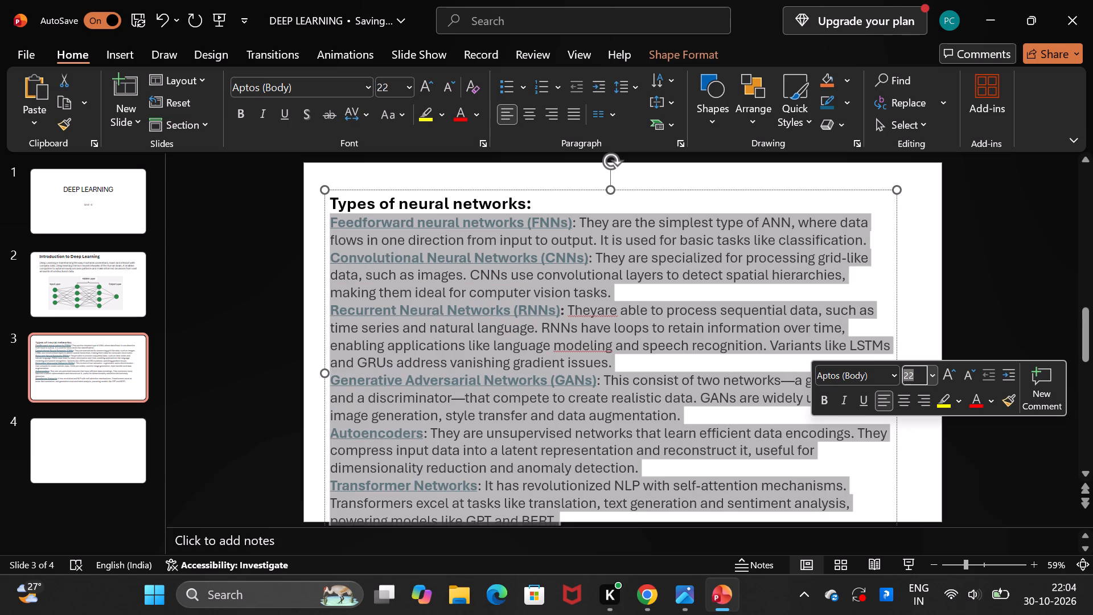
{"action": "left_click", "coordinate": [865, 460]}
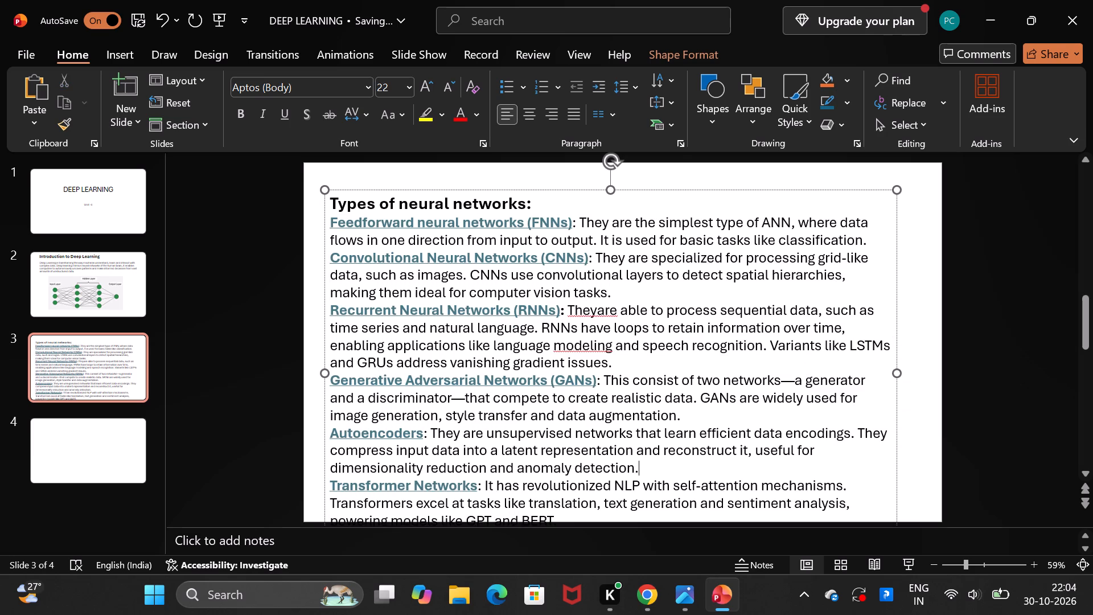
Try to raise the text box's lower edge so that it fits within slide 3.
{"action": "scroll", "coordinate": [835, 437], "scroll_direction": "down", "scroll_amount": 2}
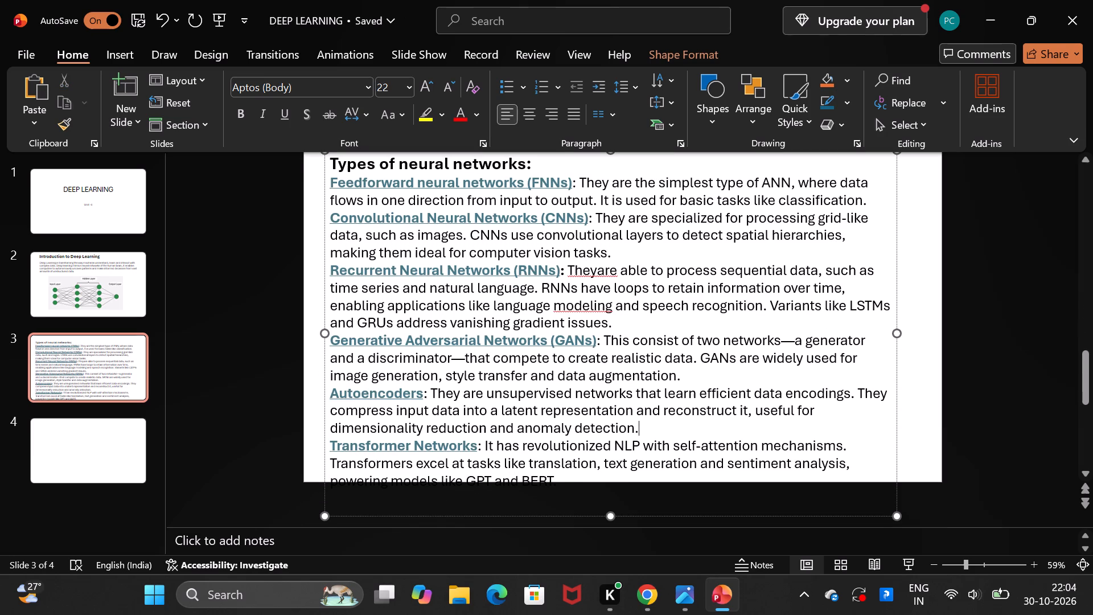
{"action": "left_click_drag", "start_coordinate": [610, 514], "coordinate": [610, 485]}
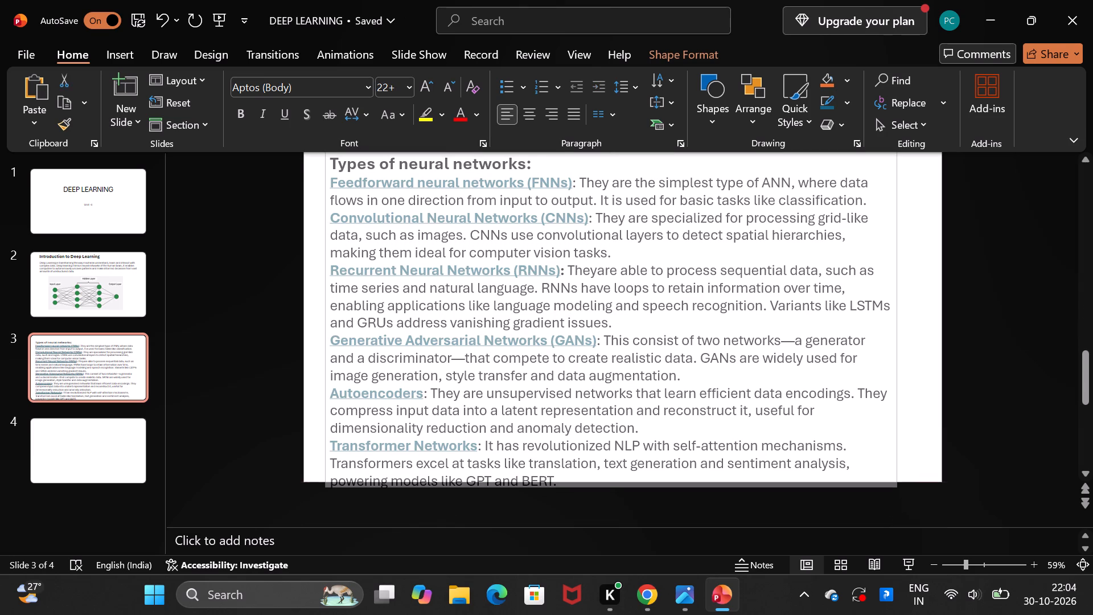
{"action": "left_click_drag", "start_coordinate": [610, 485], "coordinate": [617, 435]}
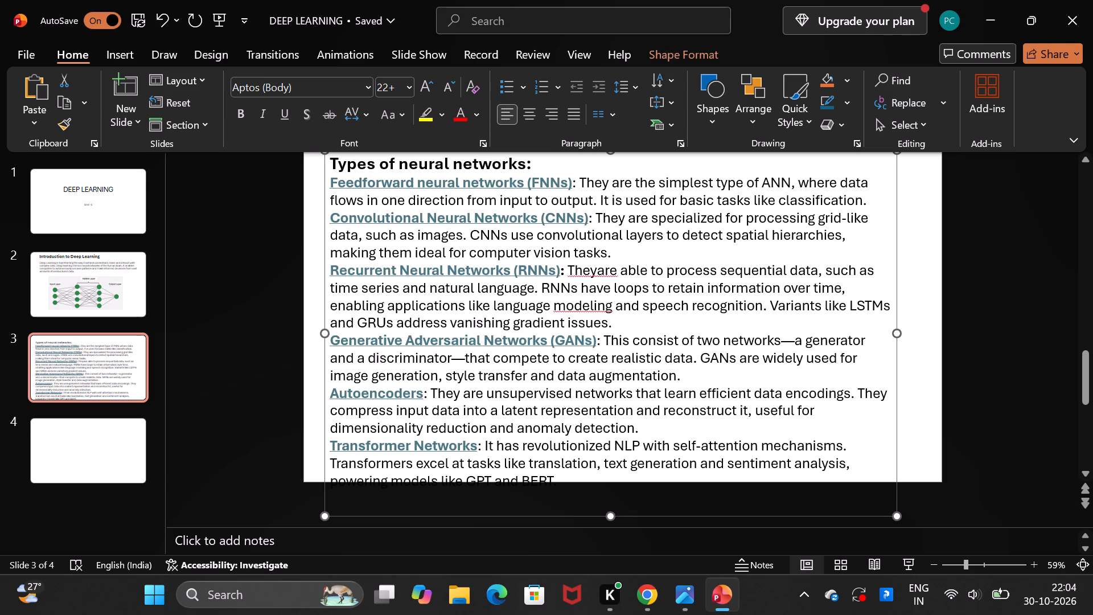
Delete the Transformer Networks paragraph from the end of the list on slide 3.
{"action": "scroll", "coordinate": [639, 425], "scroll_direction": "down", "scroll_amount": 2}
{"action": "scroll", "coordinate": [639, 425], "scroll_direction": "up", "scroll_amount": 1}
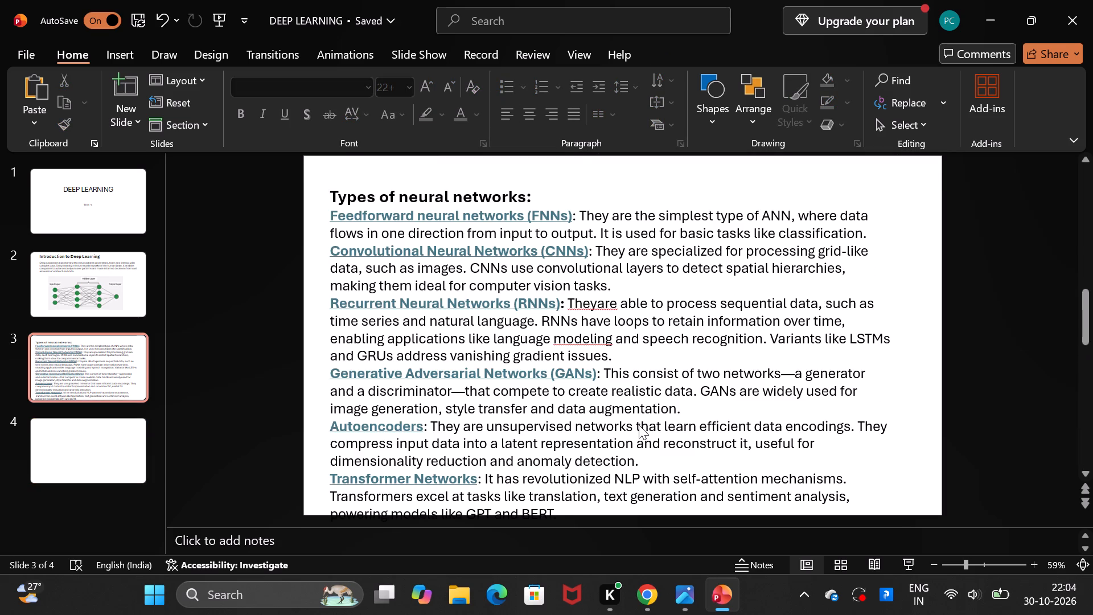
{"action": "scroll", "coordinate": [639, 425], "scroll_direction": "down", "scroll_amount": 2}
{"action": "scroll", "coordinate": [639, 425], "scroll_direction": "up", "scroll_amount": 1}
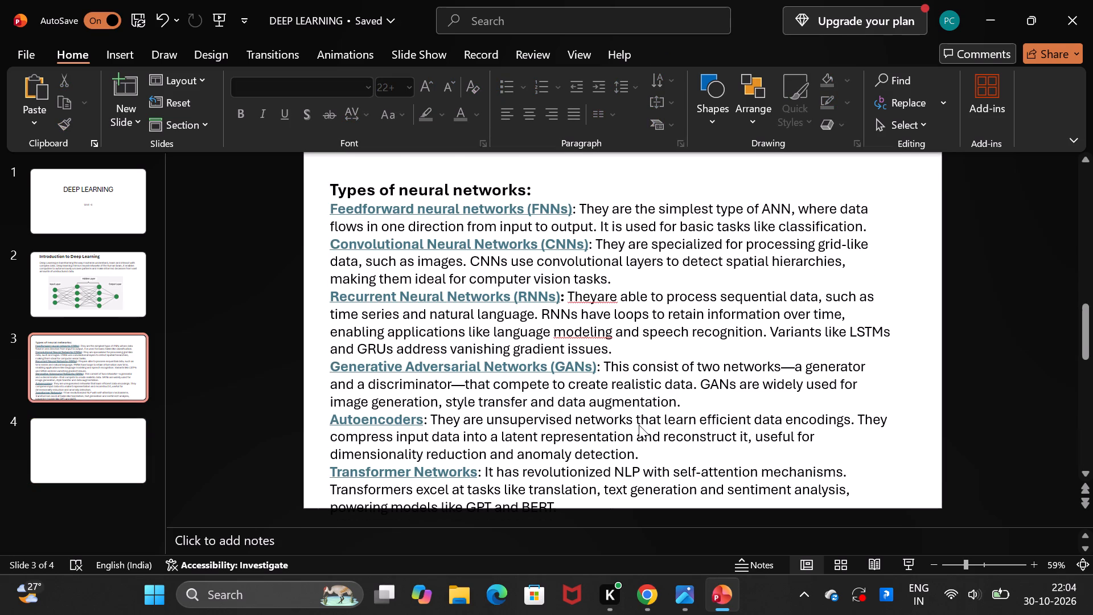
{"action": "left_click", "coordinate": [331, 467]}
{"action": "left_click_drag", "start_coordinate": [331, 467], "coordinate": [412, 491]}
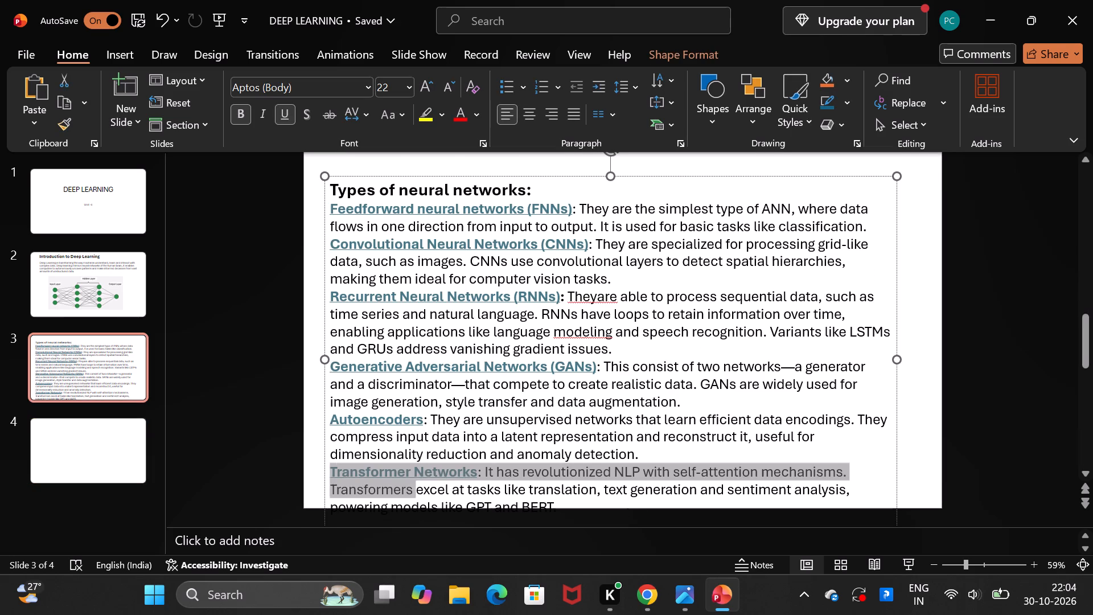
{"action": "left_click_drag", "start_coordinate": [412, 491], "coordinate": [571, 507]}
{"action": "key", "text": "BackSpace"}
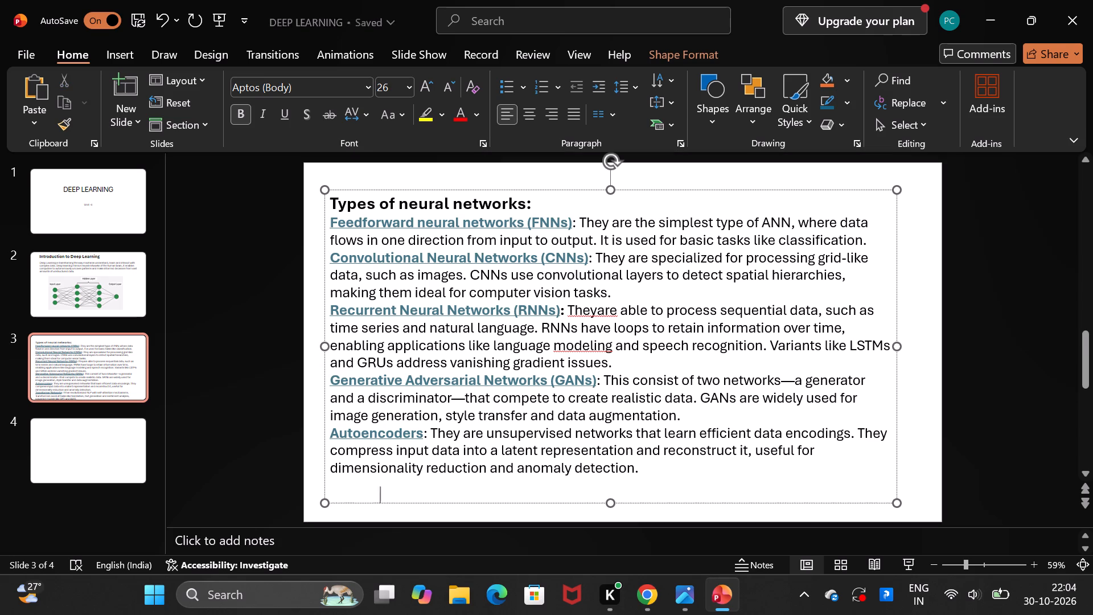
Place the cursor after the Autoencoders paragraph and save the presentation.
{"action": "left_click", "coordinate": [656, 474]}
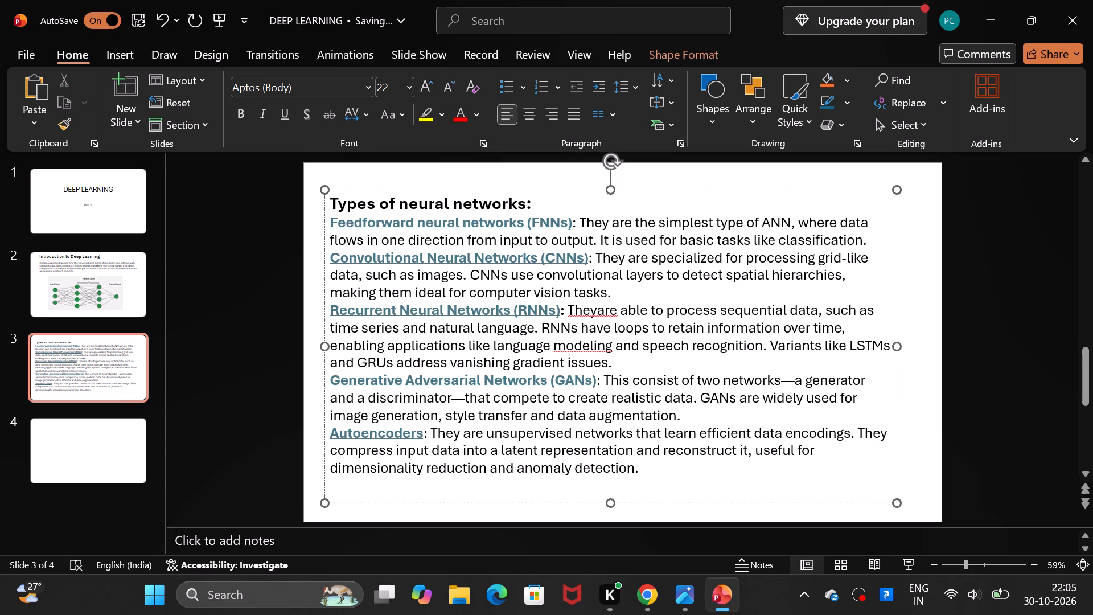
{"action": "key", "text": "ctrl+s"}
Paste the copied list of neural network types onto the blank slide 4.
{"action": "left_click", "coordinate": [61, 446]}
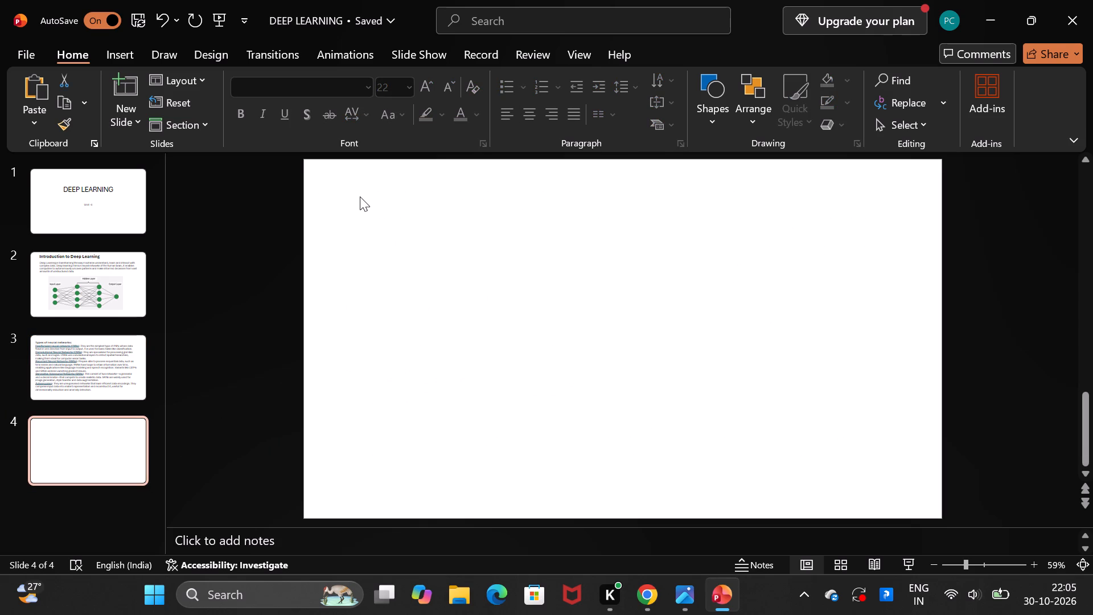
{"action": "right_click", "coordinate": [360, 196]}
{"action": "left_click", "coordinate": [283, 220]}
{"action": "left_click", "coordinate": [342, 215]}
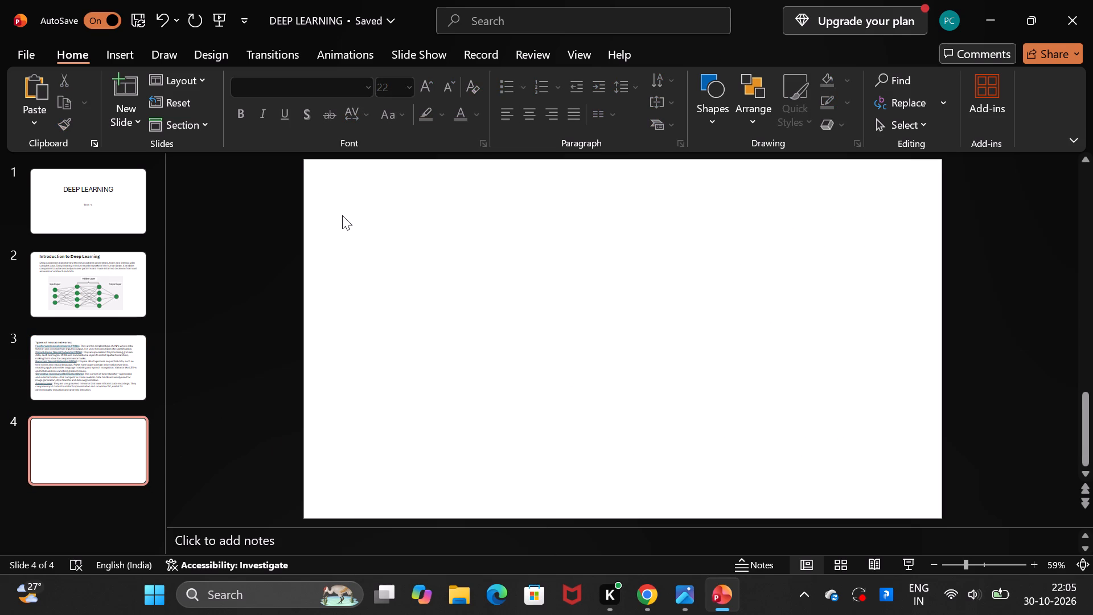
{"action": "key", "text": "ctrl+v"}
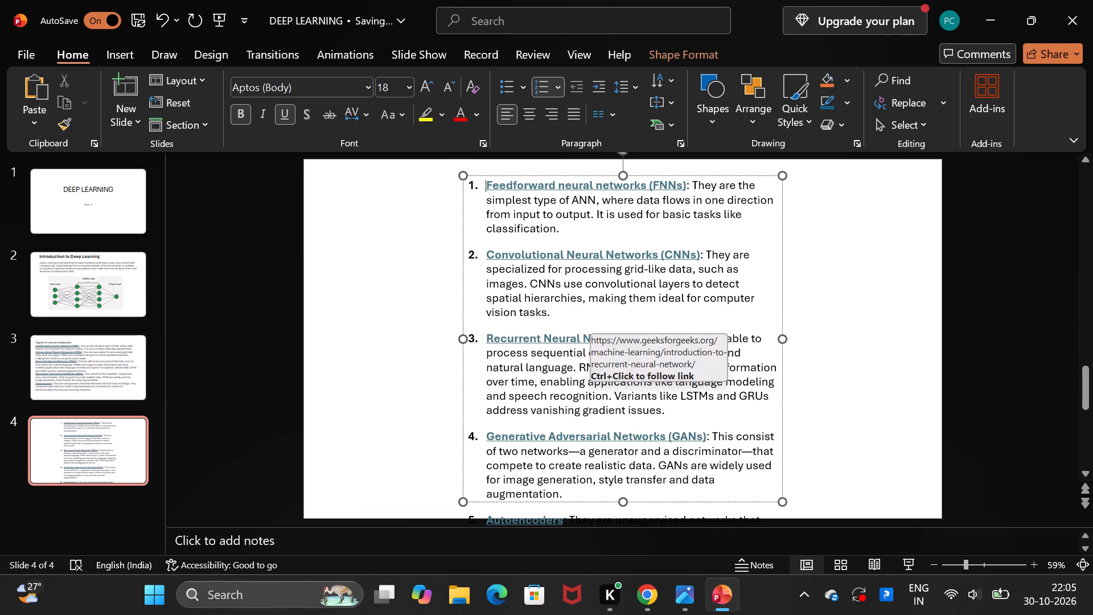
{"action": "scroll", "coordinate": [584, 363], "scroll_direction": "down", "scroll_amount": 1}
{"action": "scroll", "coordinate": [584, 363], "scroll_direction": "up", "scroll_amount": 2}
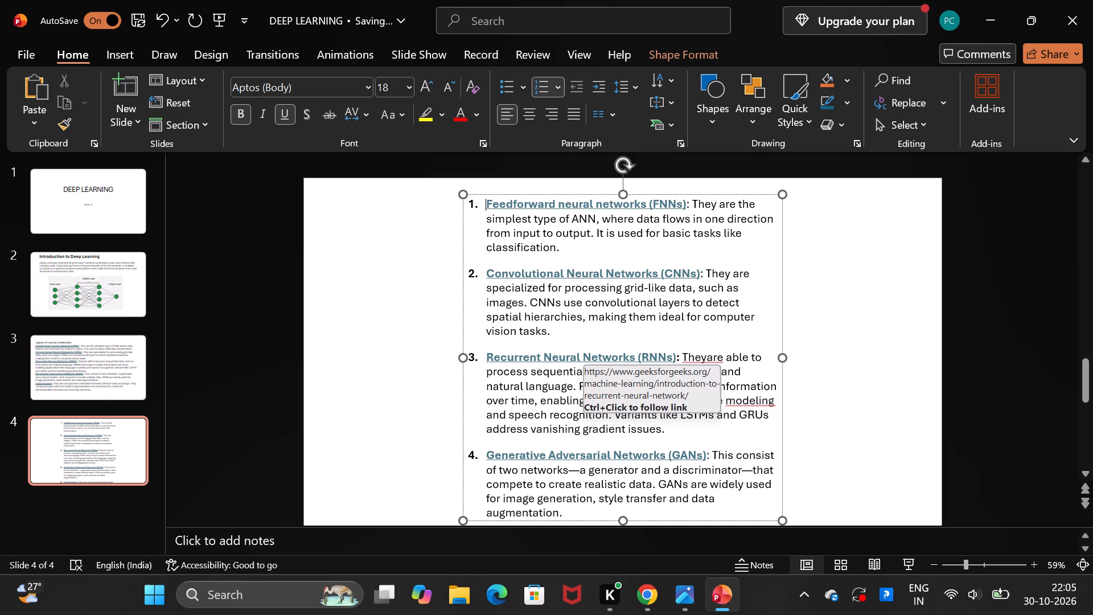
Delete the first four items, Feedforward neural networks through Generative Adversarial Networks, from the list on slide 4.
{"action": "left_click", "coordinate": [108, 367]}
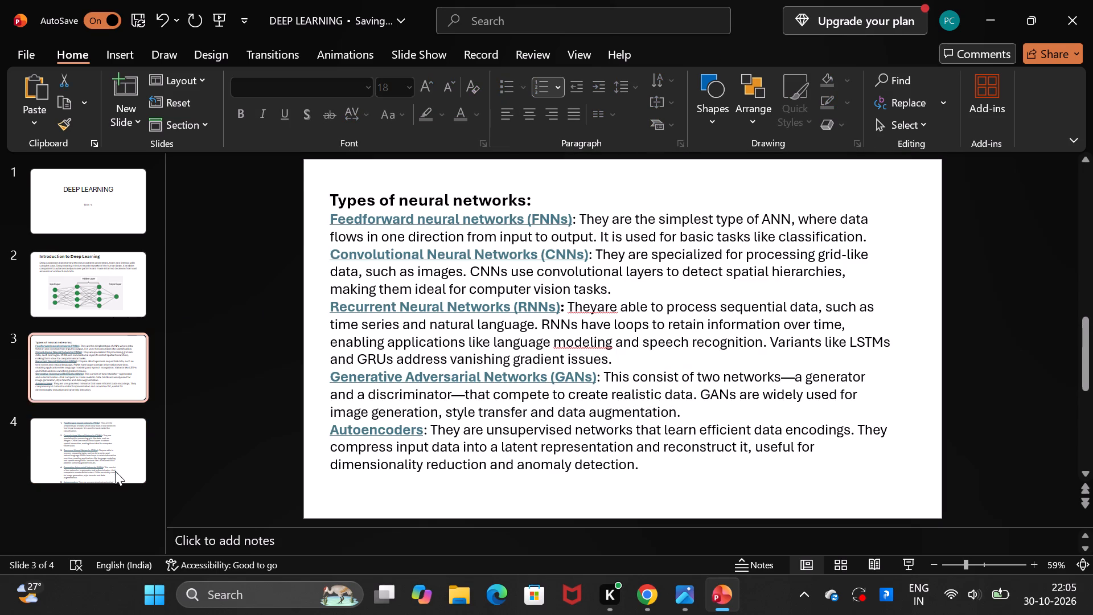
{"action": "left_click", "coordinate": [115, 462]}
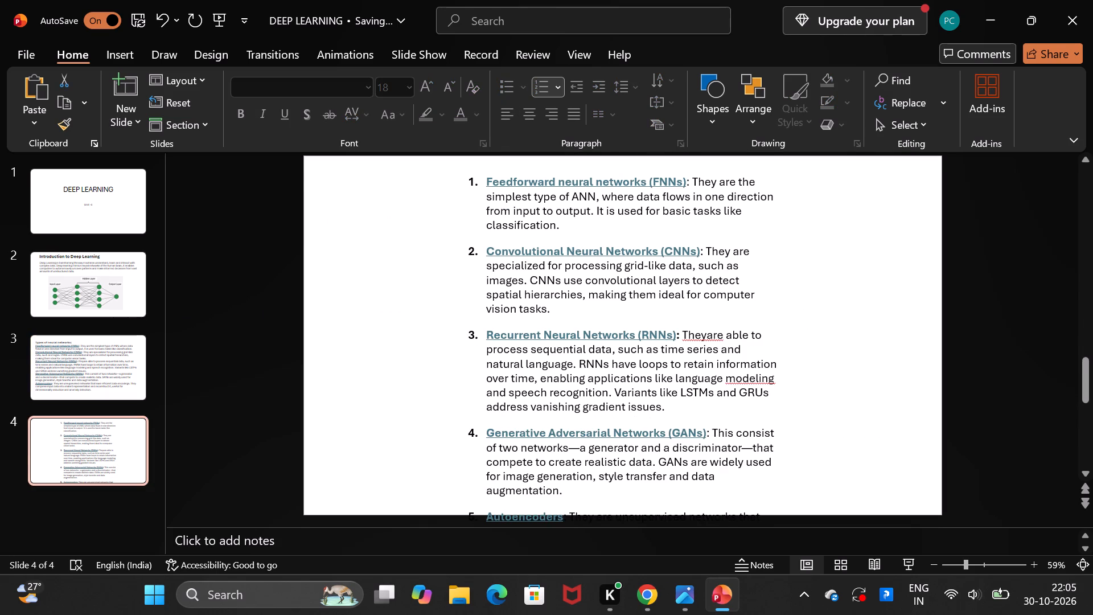
{"action": "left_click_drag", "start_coordinate": [563, 486], "coordinate": [476, 181]}
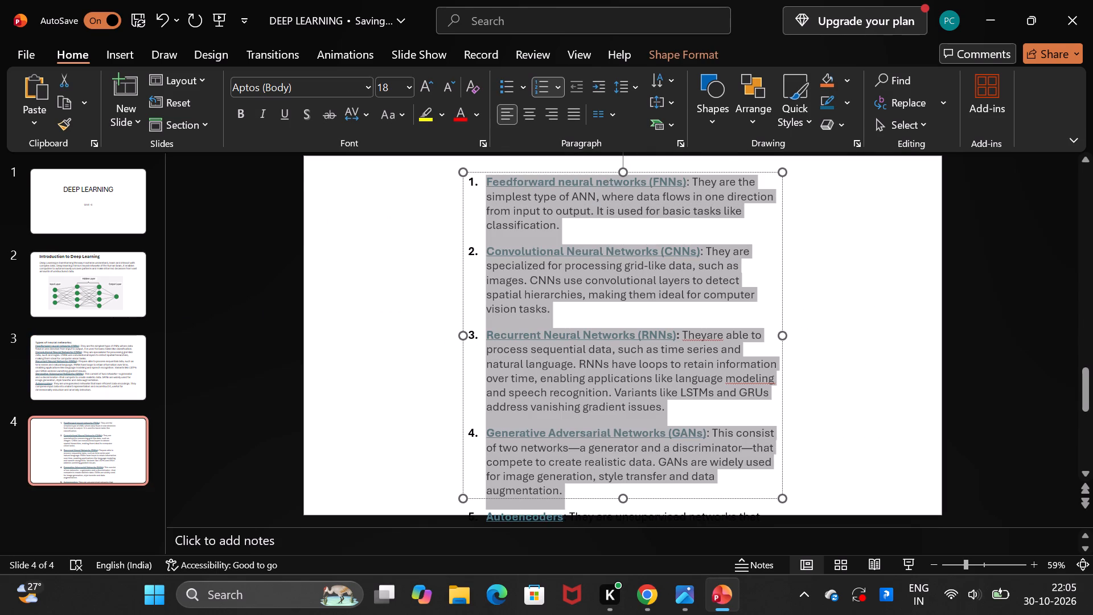
{"action": "left_click_drag", "start_coordinate": [476, 181], "coordinate": [477, 177]}
{"action": "key", "text": "BackSpace"}
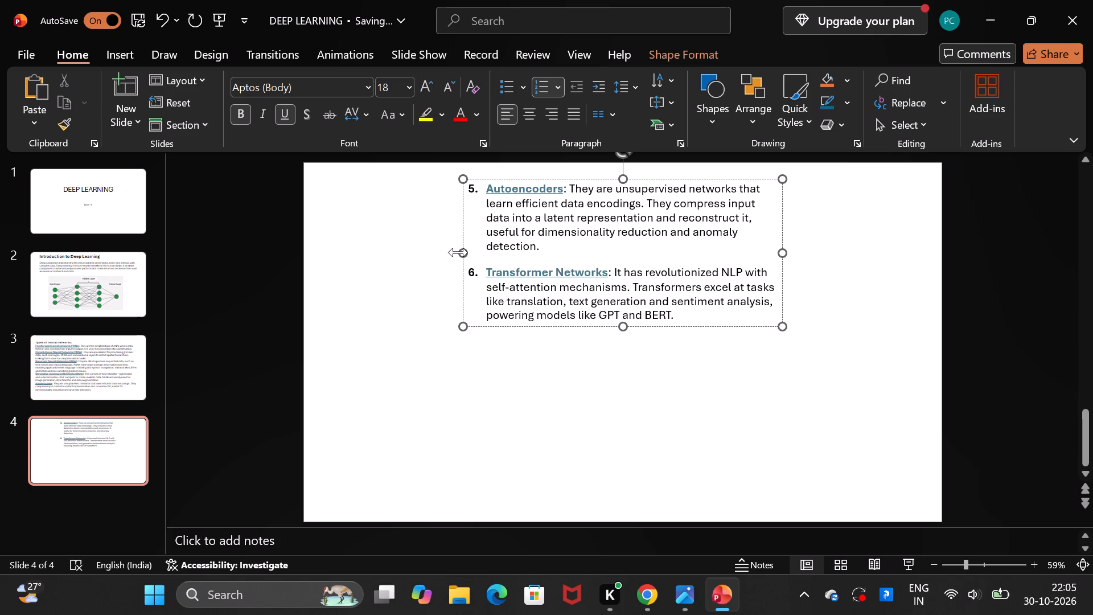
Widen the text box on slide 4 in both directions until it nearly spans the slide's width.
{"action": "left_click_drag", "start_coordinate": [464, 252], "coordinate": [416, 254]}
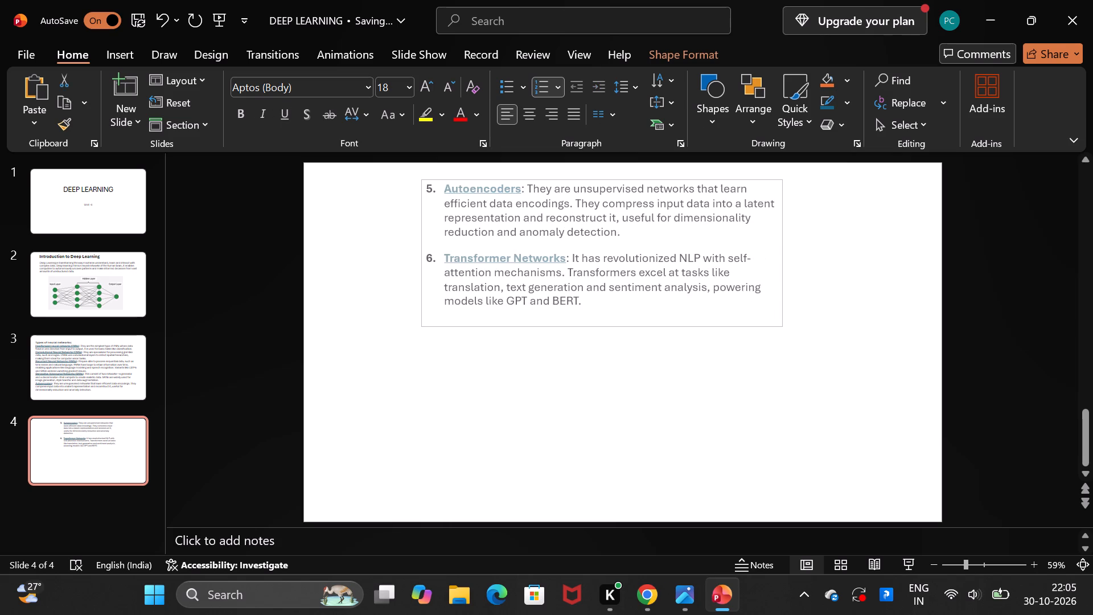
{"action": "left_click_drag", "start_coordinate": [416, 254], "coordinate": [343, 259]}
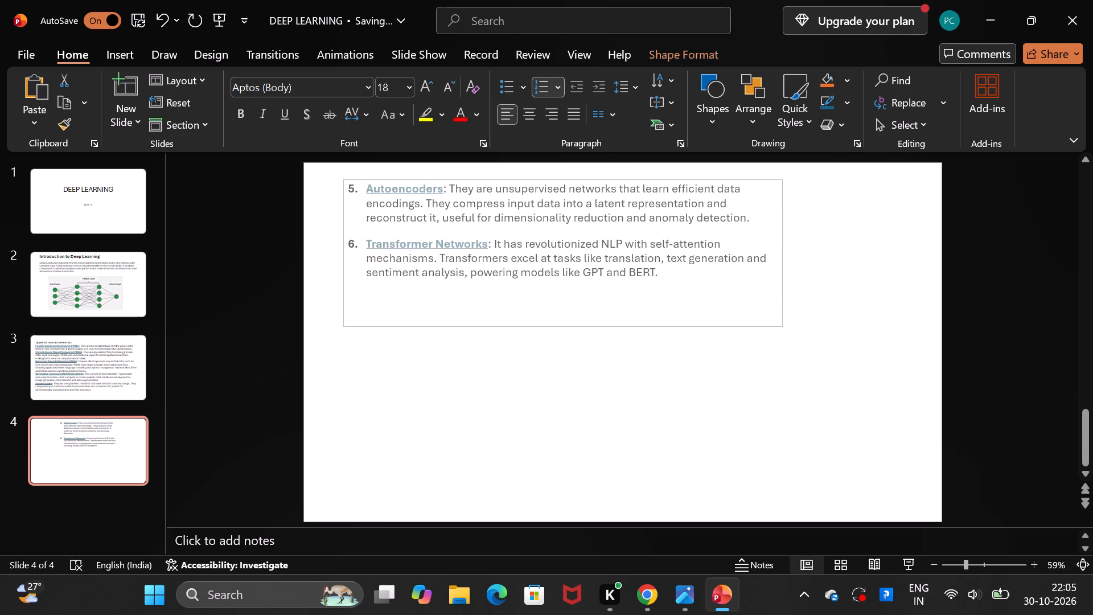
{"action": "left_click_drag", "start_coordinate": [343, 259], "coordinate": [338, 259]}
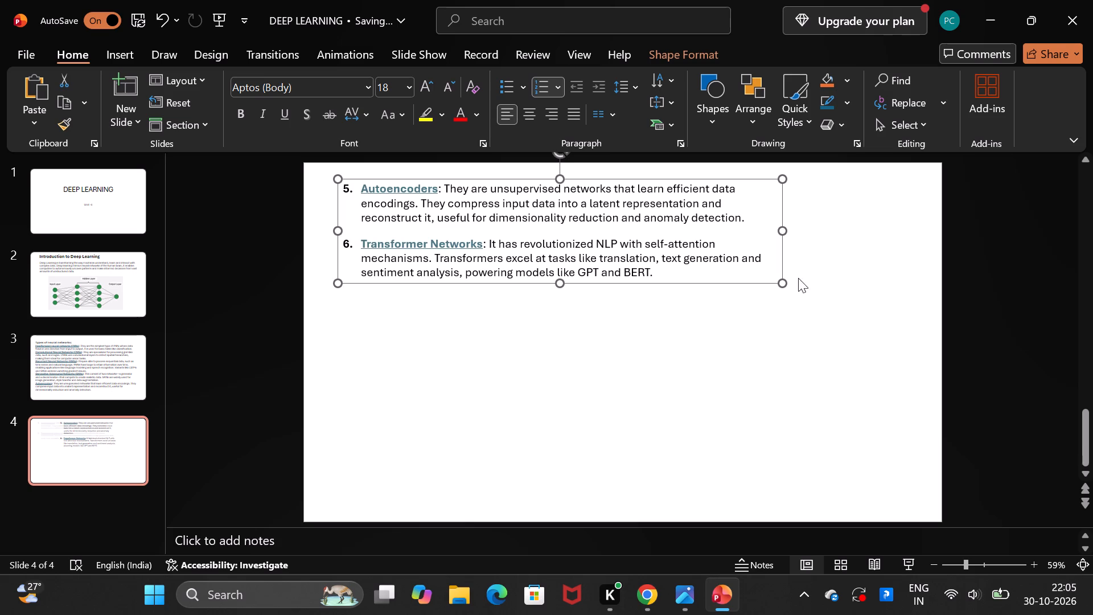
{"action": "left_click_drag", "start_coordinate": [779, 232], "coordinate": [840, 232]}
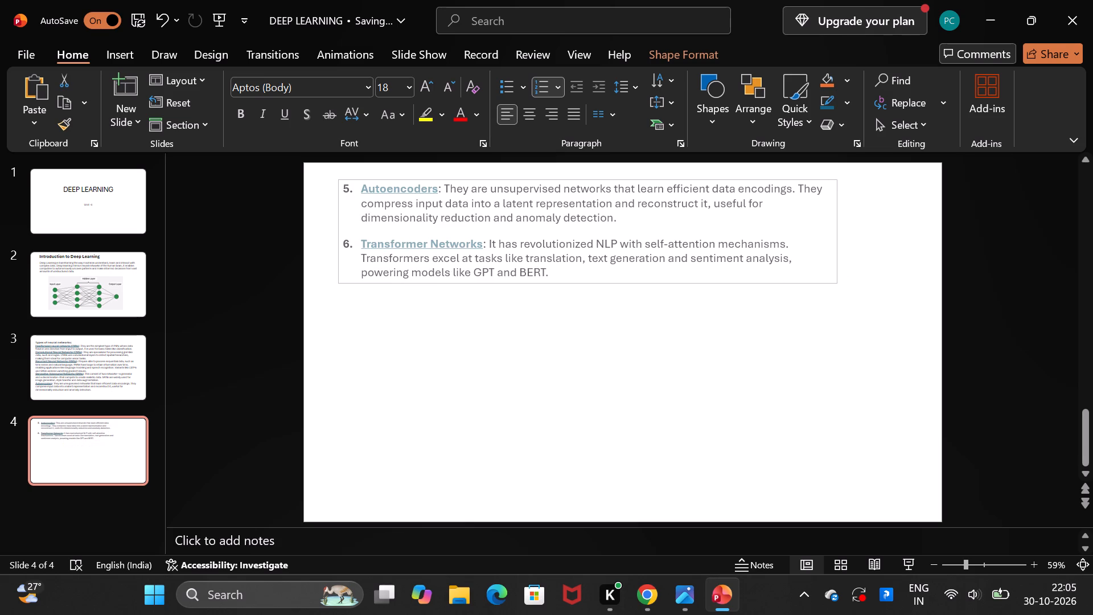
{"action": "left_click_drag", "start_coordinate": [840, 232], "coordinate": [906, 232]}
{"action": "left_click_drag", "start_coordinate": [623, 264], "coordinate": [626, 279]}
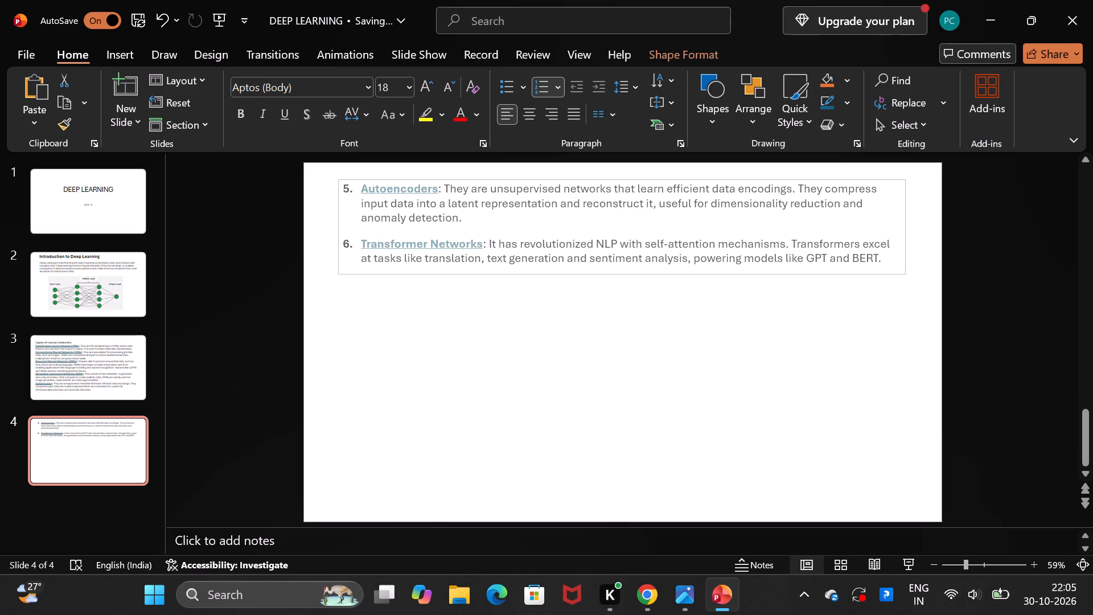
{"action": "left_click_drag", "start_coordinate": [626, 279], "coordinate": [627, 286]}
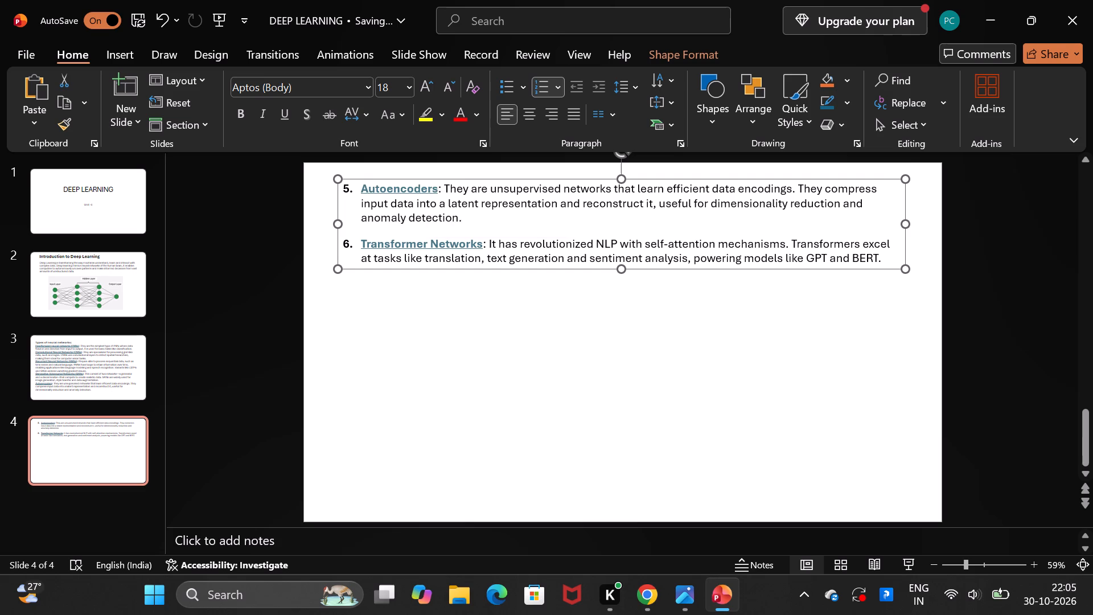
Set the font size of the Autoencoders and Transformer Networks items on slide 4 to 22.
{"action": "left_click_drag", "start_coordinate": [355, 187], "coordinate": [744, 255]}
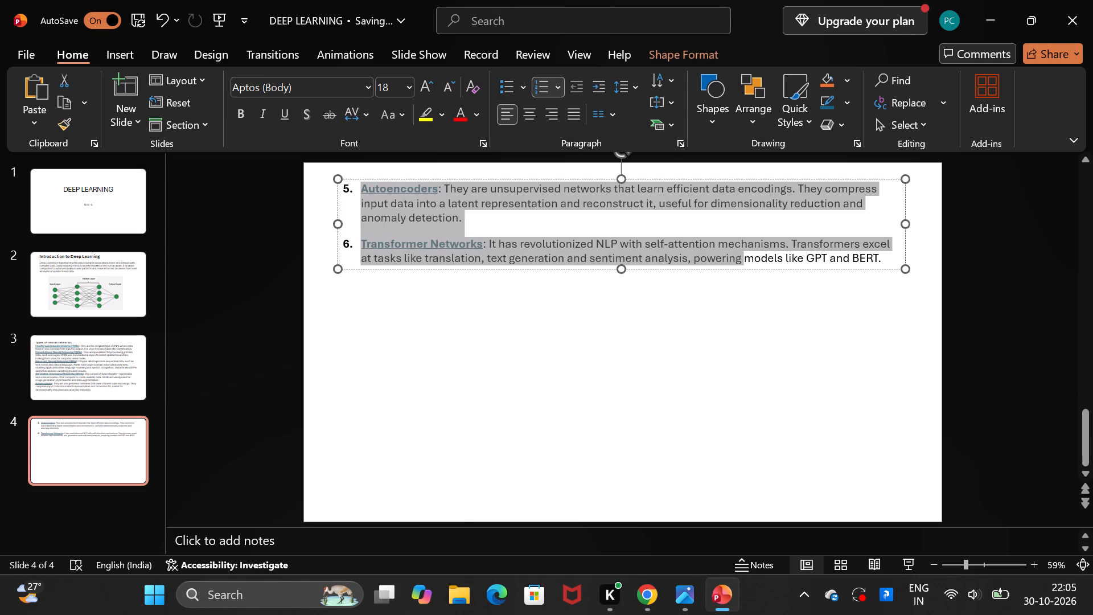
{"action": "left_click_drag", "start_coordinate": [744, 255], "coordinate": [866, 253]}
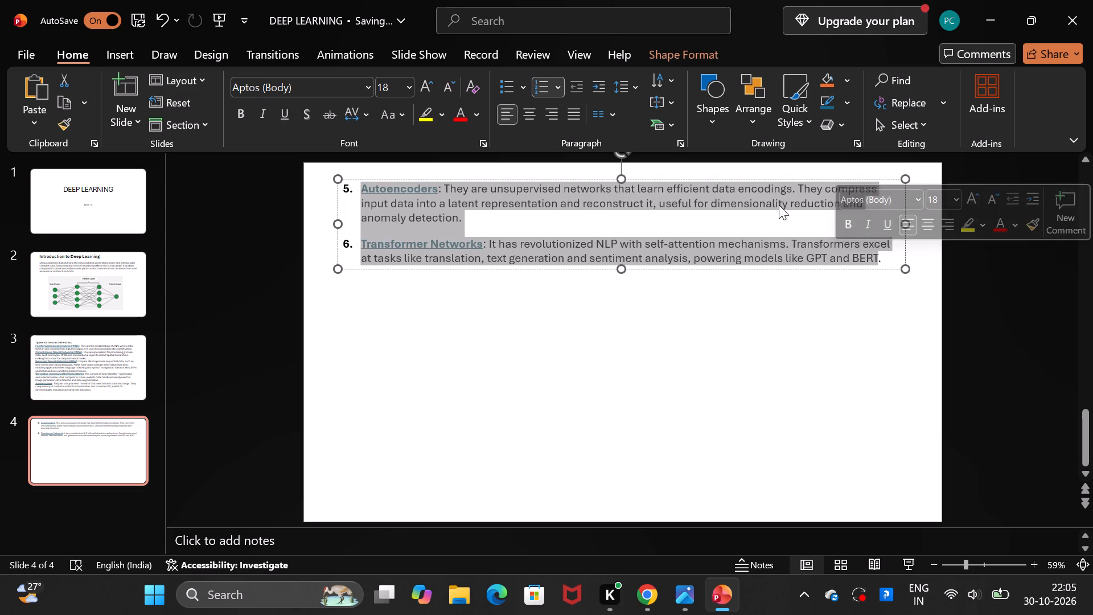
{"action": "left_click", "coordinate": [388, 89]}
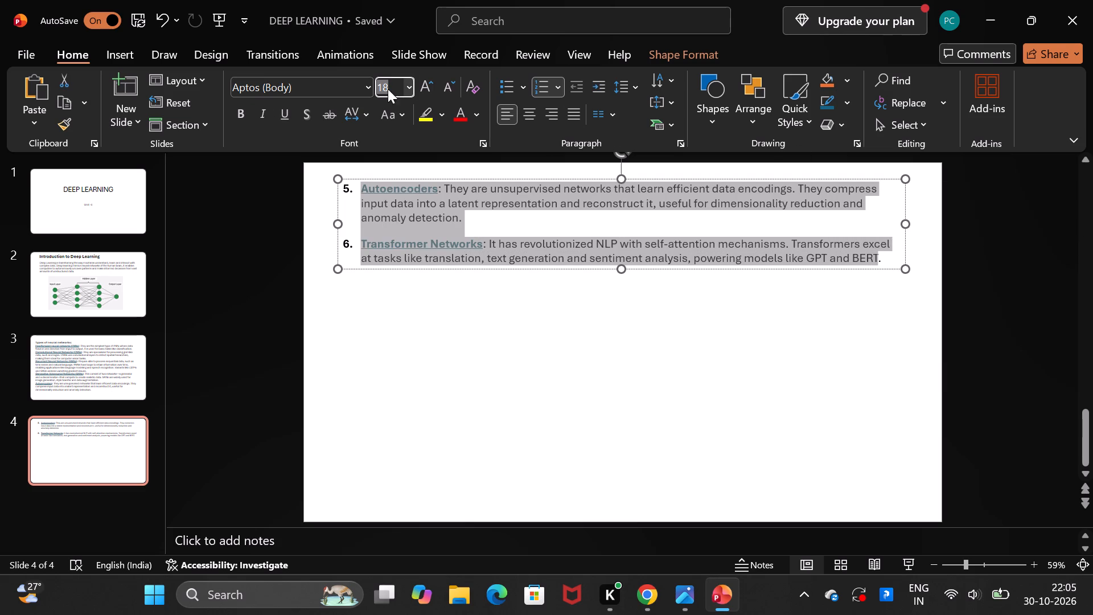
{"action": "type", "text": "22"}
{"action": "key", "text": "Return"}
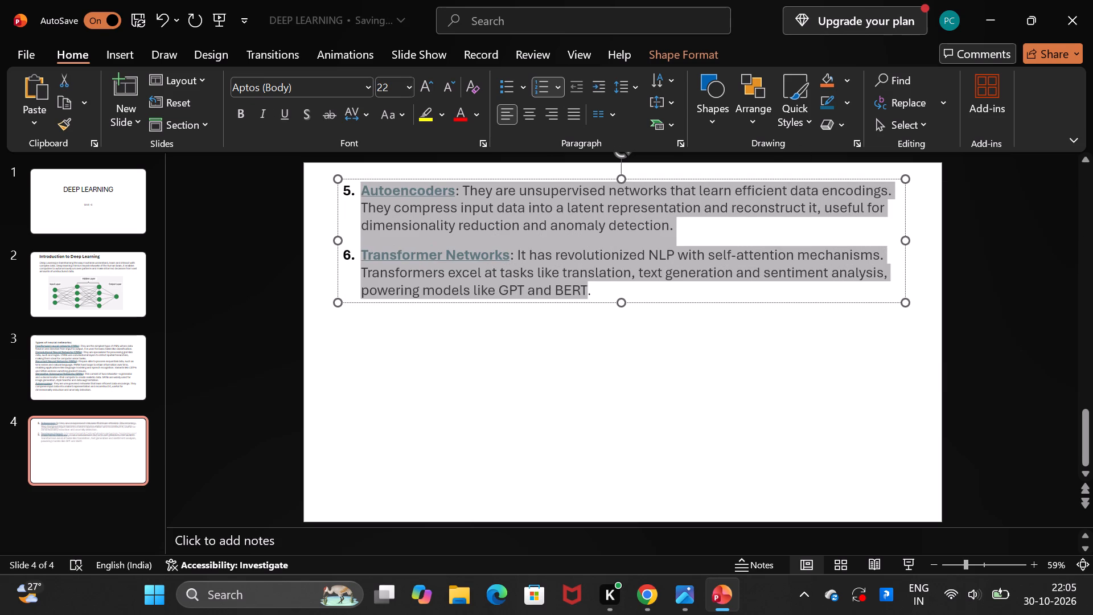
{"action": "left_click", "coordinate": [491, 403]}
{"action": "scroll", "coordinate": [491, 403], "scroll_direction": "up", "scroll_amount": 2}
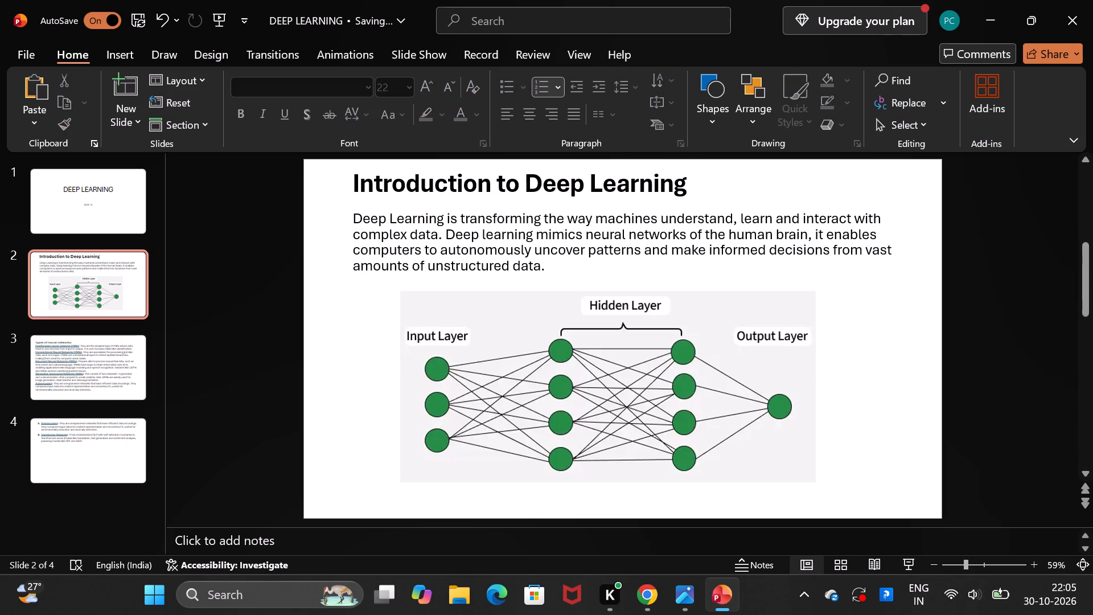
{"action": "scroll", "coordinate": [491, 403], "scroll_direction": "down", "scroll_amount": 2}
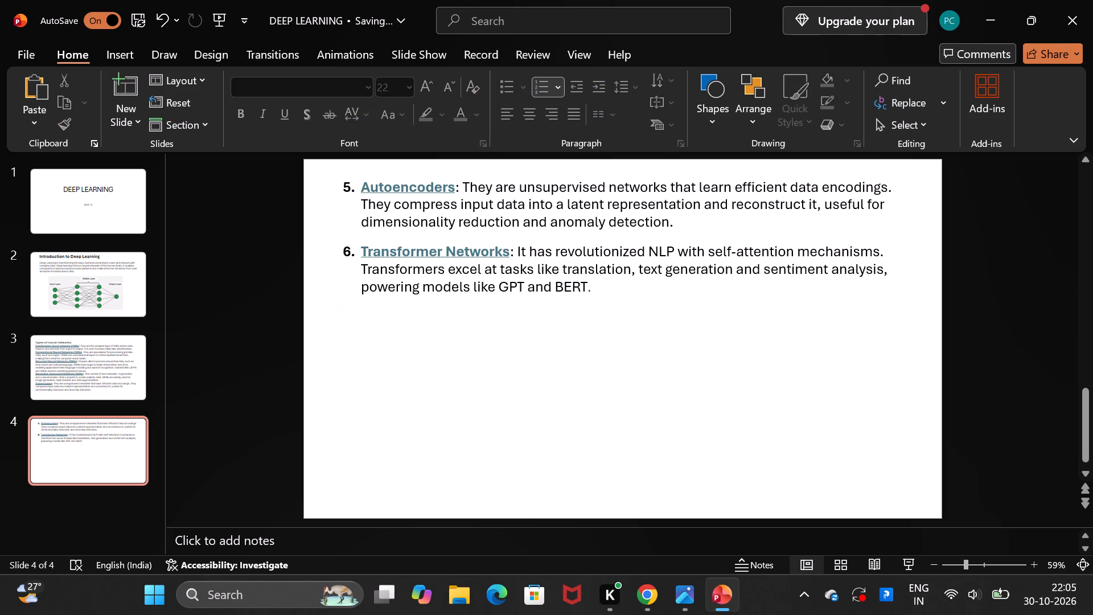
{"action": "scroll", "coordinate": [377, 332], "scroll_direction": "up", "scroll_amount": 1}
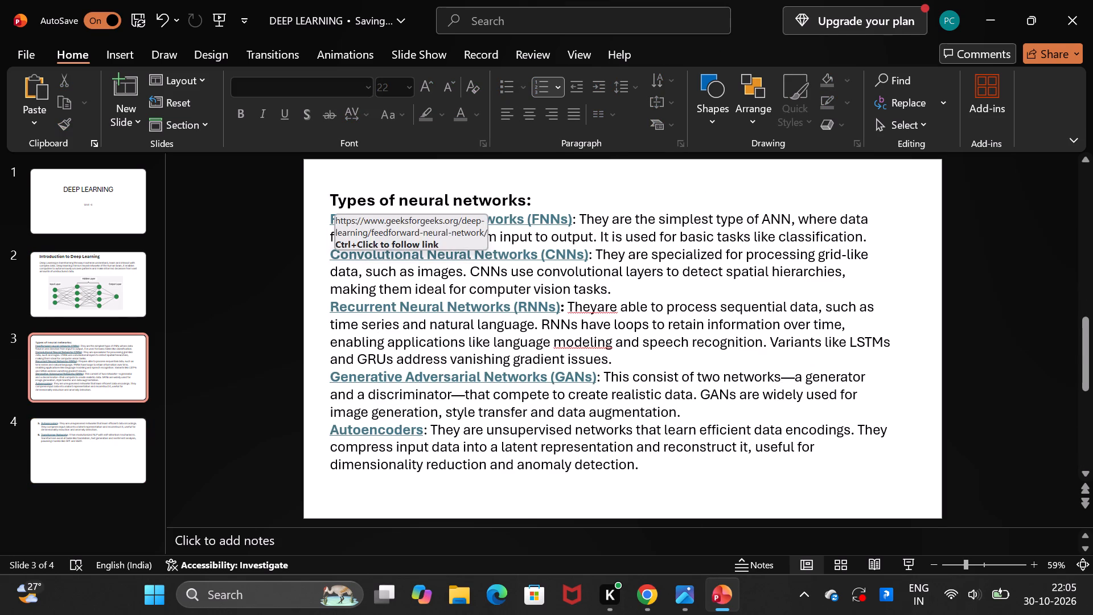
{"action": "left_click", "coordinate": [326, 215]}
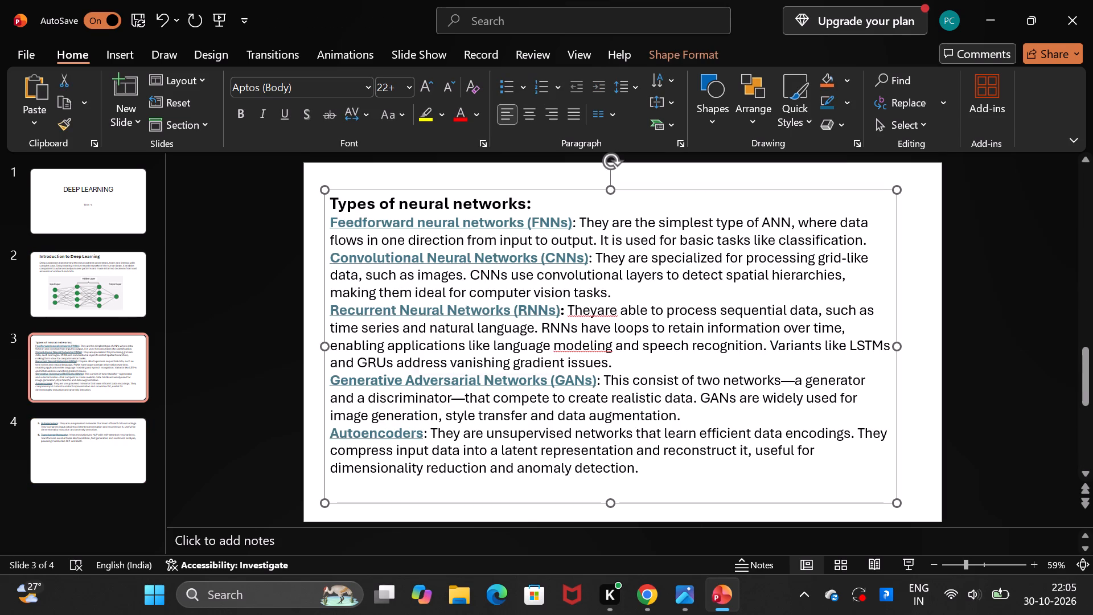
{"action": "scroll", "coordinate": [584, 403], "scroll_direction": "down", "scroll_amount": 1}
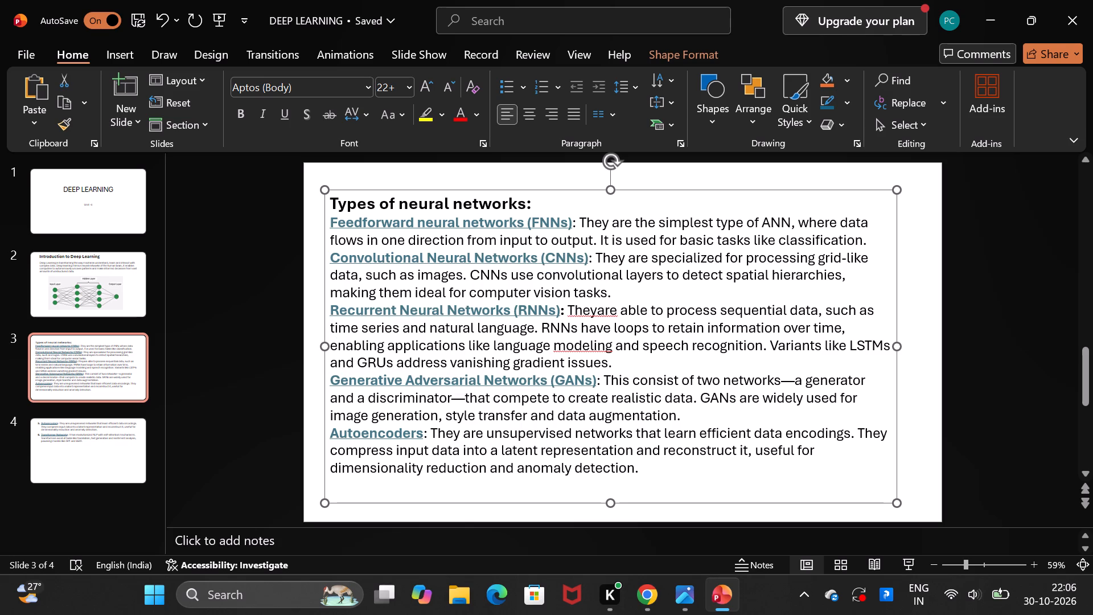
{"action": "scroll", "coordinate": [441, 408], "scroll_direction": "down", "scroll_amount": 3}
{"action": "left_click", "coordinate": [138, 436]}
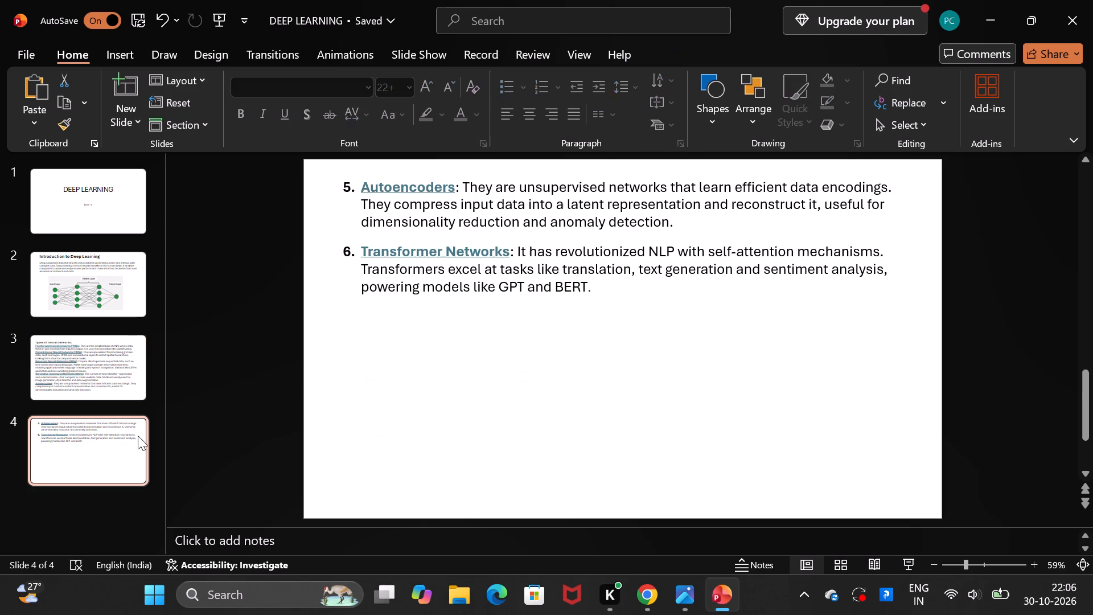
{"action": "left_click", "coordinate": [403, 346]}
Move the left edge of the slide 3 text box slightly inward and extend its right edge outward to balance the margins.
{"action": "left_click", "coordinate": [117, 343]}
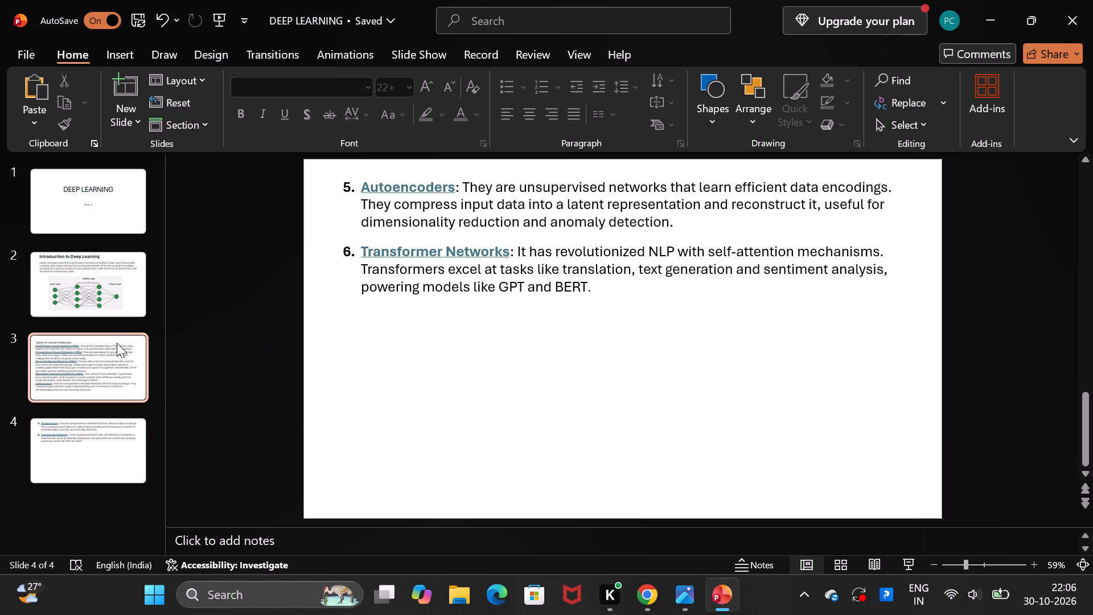
{"action": "left_click", "coordinate": [409, 318]}
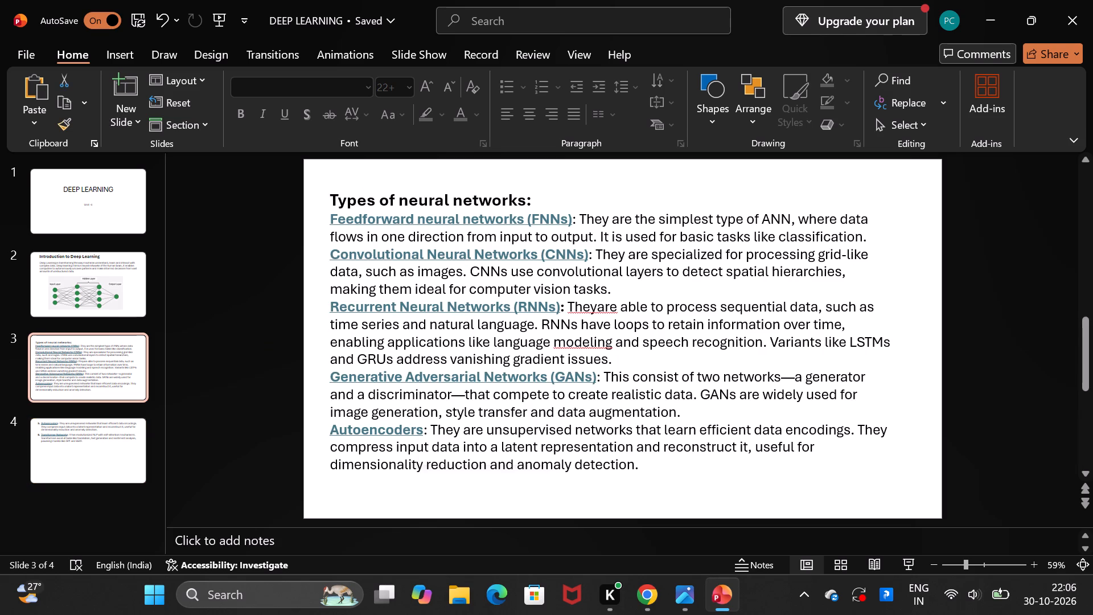
{"action": "left_click", "coordinate": [691, 470]}
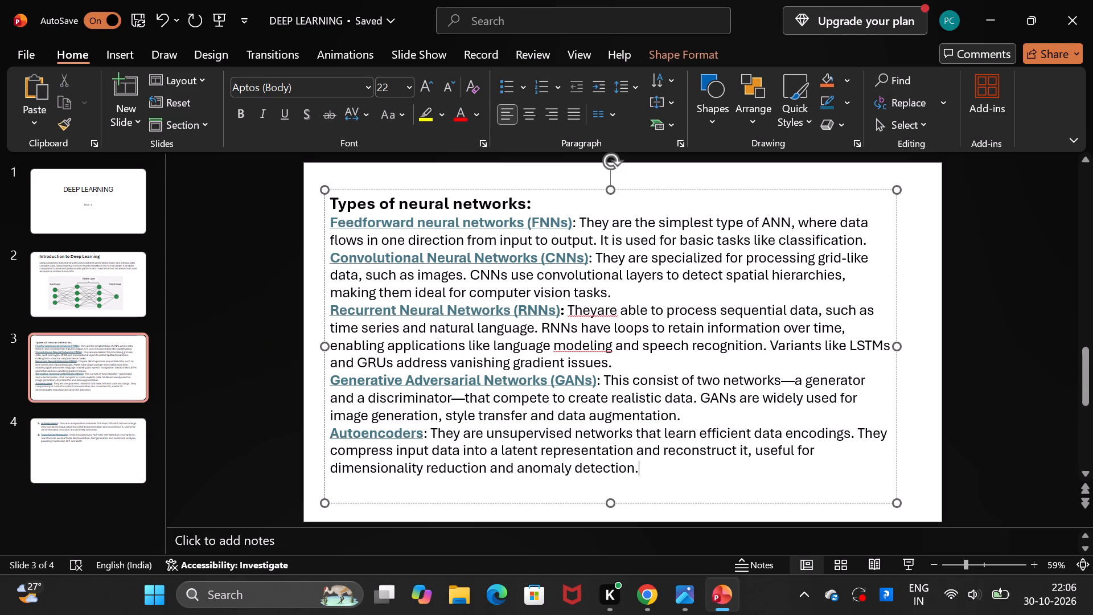
{"action": "left_click_drag", "start_coordinate": [326, 347], "coordinate": [331, 346]}
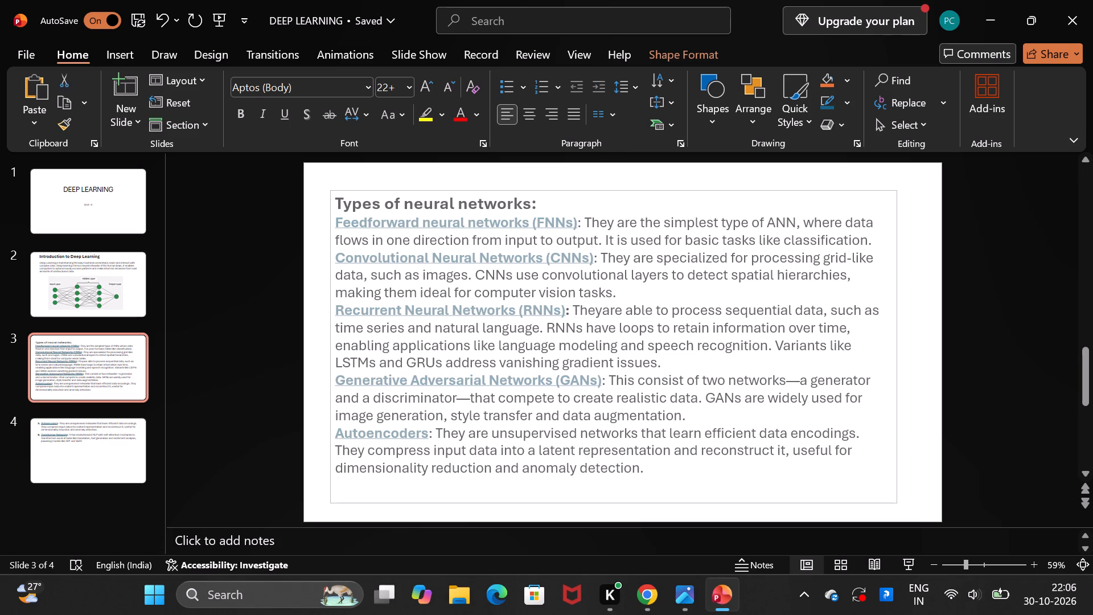
{"action": "left_click_drag", "start_coordinate": [331, 346], "coordinate": [332, 346]}
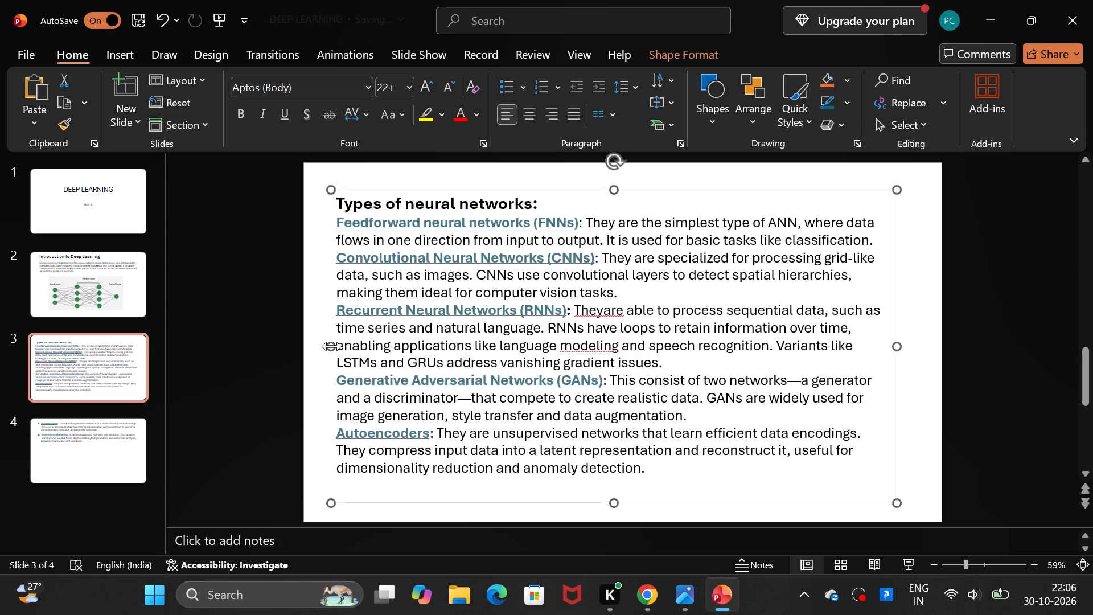
{"action": "left_click_drag", "start_coordinate": [898, 350], "coordinate": [902, 350]}
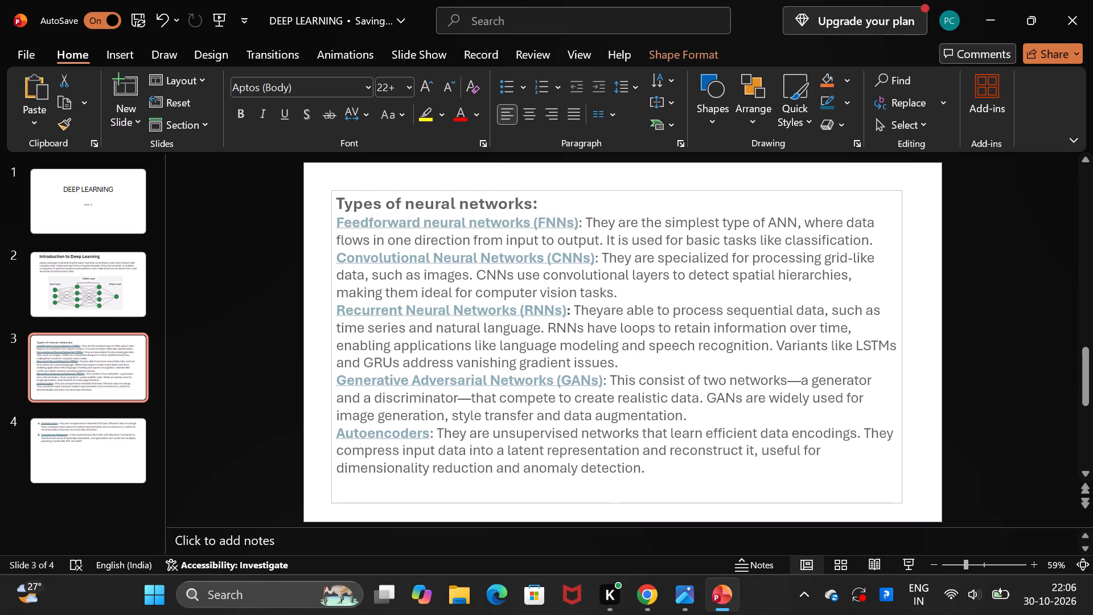
{"action": "left_click_drag", "start_coordinate": [902, 350], "coordinate": [911, 350]}
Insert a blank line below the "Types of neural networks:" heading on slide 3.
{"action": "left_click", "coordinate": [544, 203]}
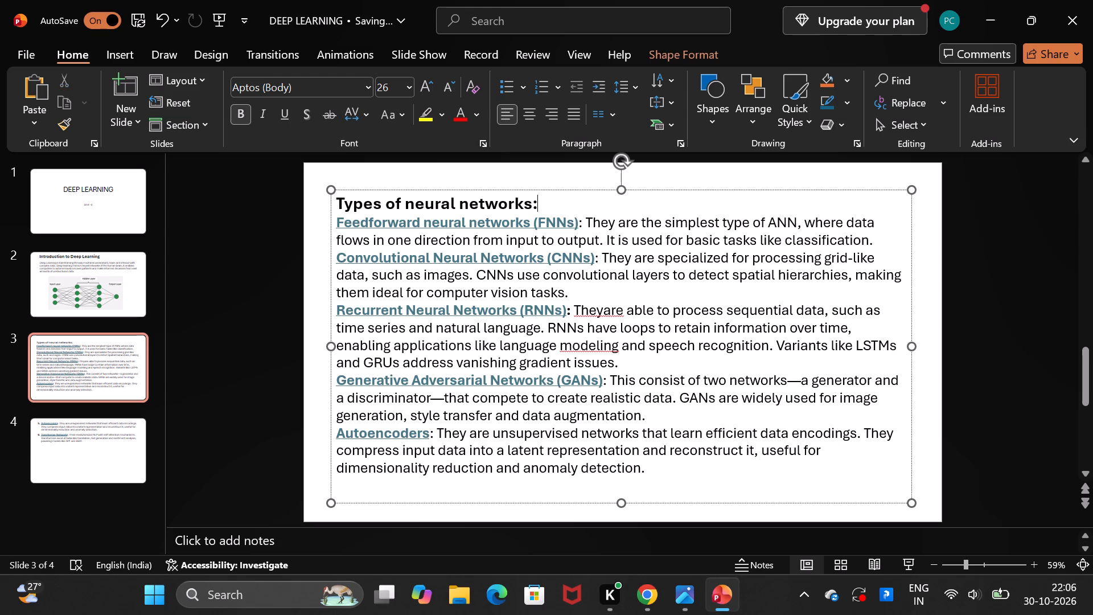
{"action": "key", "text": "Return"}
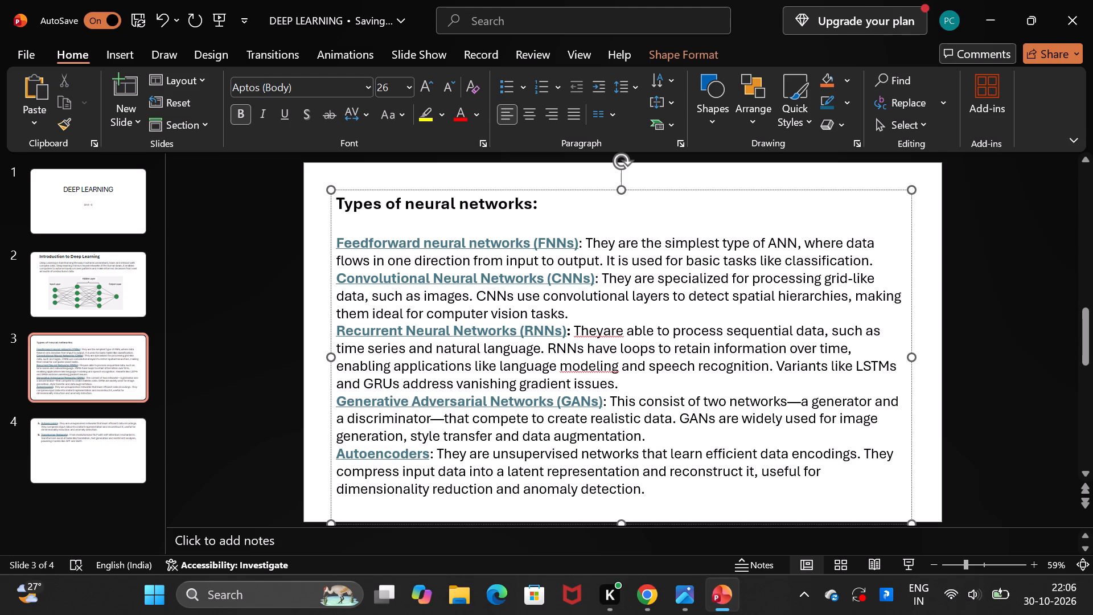
Set the font size of the "Types of neural networks:" heading on slide 3 to 28.
{"action": "left_click", "coordinate": [540, 204]}
{"action": "double_click", "coordinate": [460, 205]}
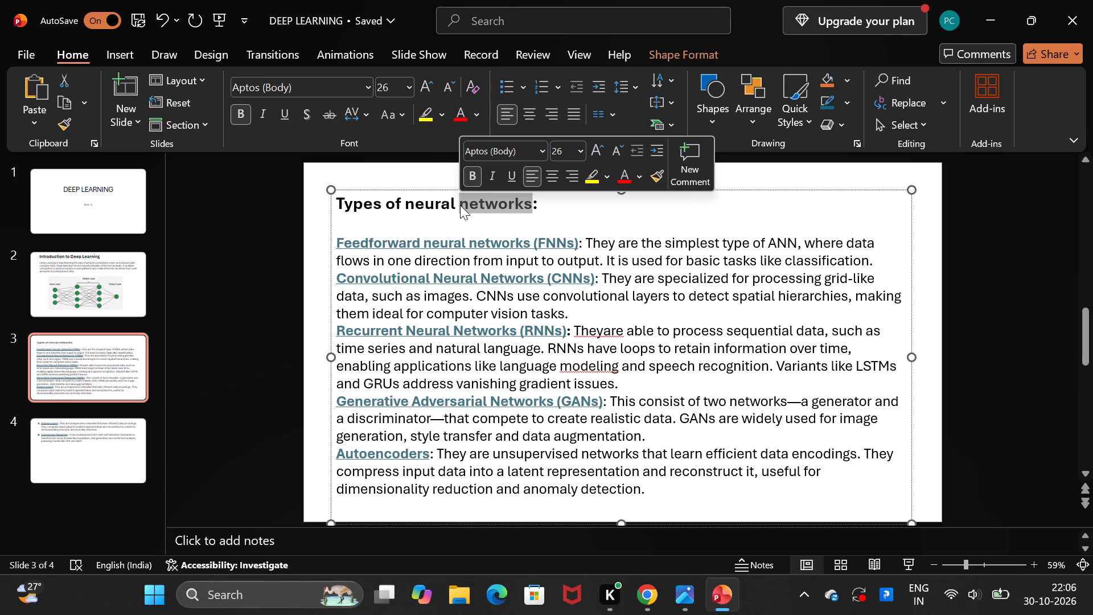
{"action": "double_click", "coordinate": [460, 205]}
{"action": "left_click", "coordinate": [460, 205]}
{"action": "left_click", "coordinate": [565, 154]}
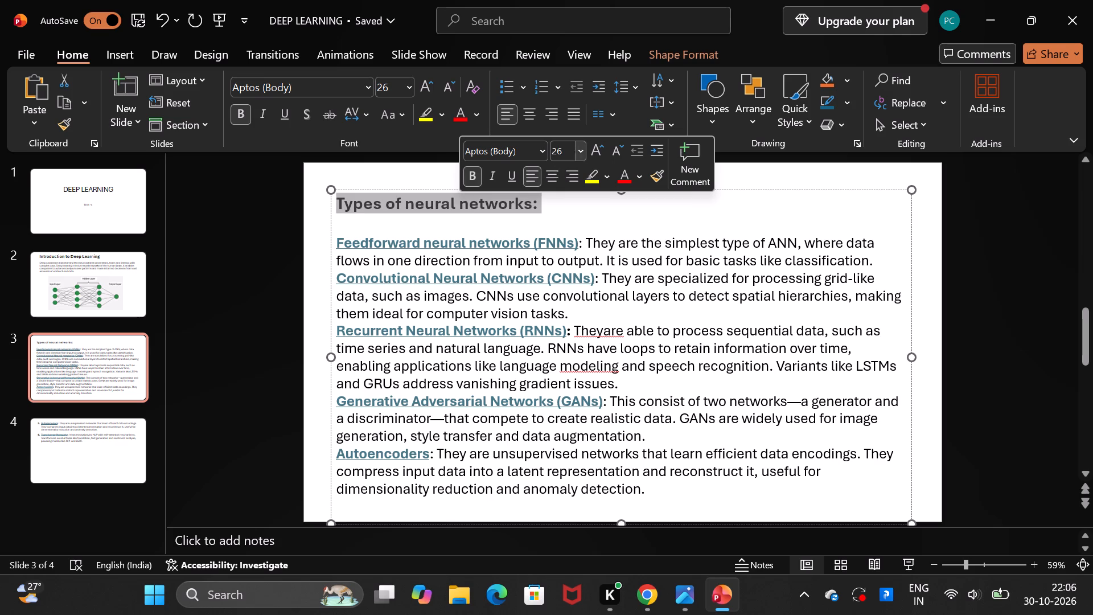
{"action": "key", "text": "2"}
{"action": "key", "text": "8"}
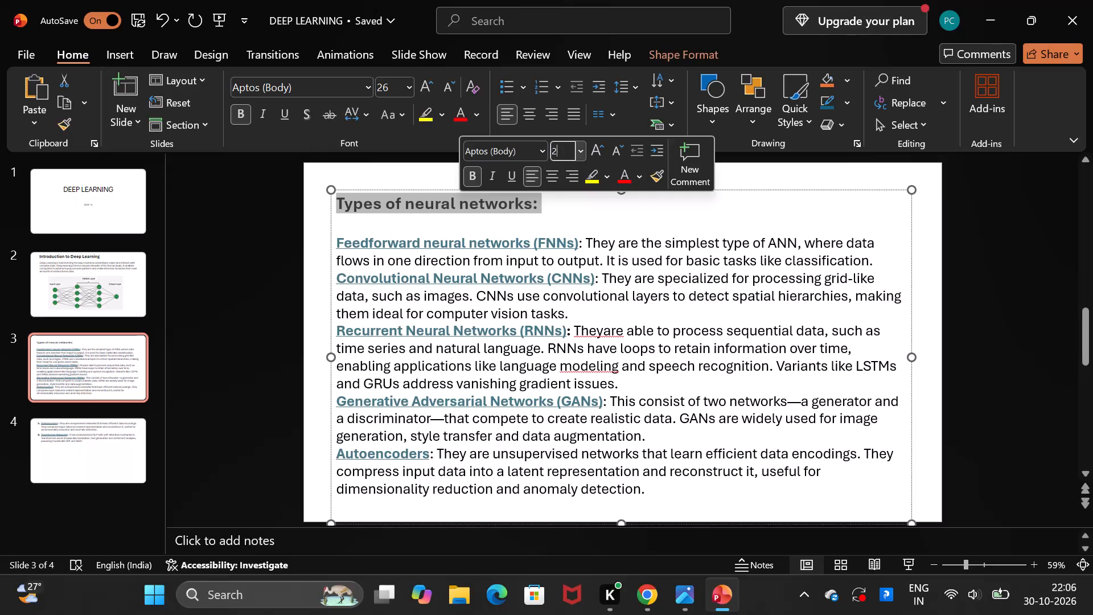
{"action": "key", "text": "Return"}
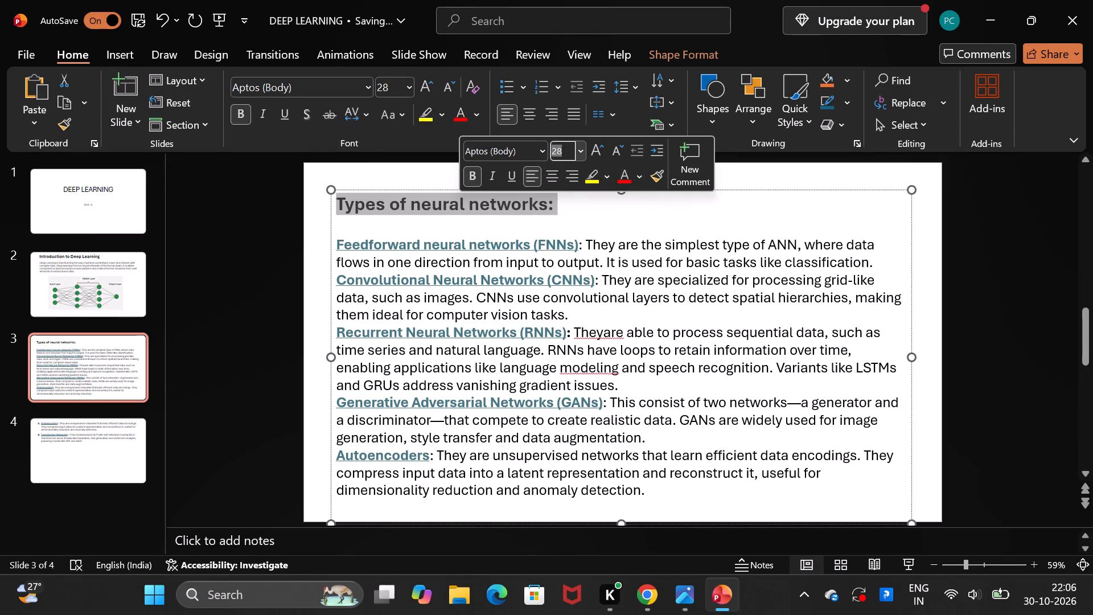
Replace the blank line below the slide 3 heading with a new one that follows a trailing space.
{"action": "left_click", "coordinate": [609, 219]}
{"action": "key", "text": "BackSpace"}
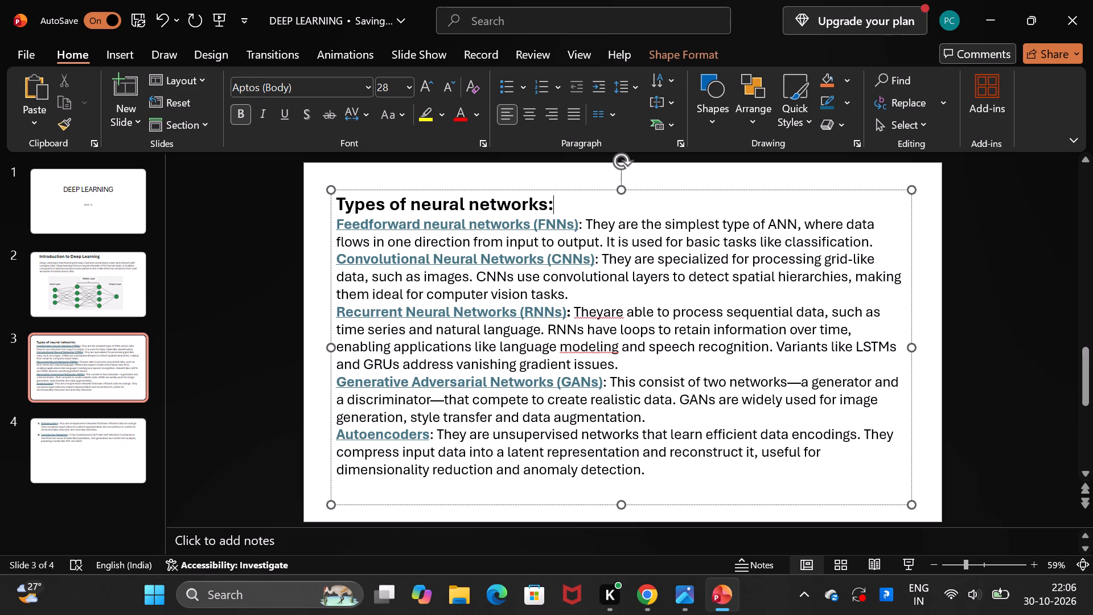
{"action": "key", "text": "space"}
{"action": "key", "text": "Return"}
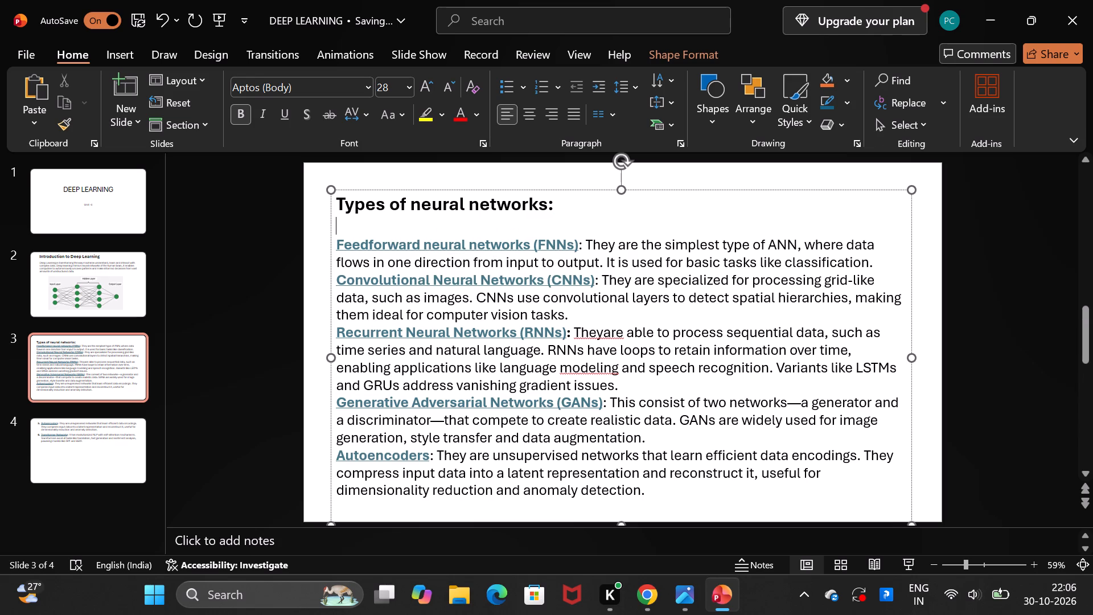
Remove the list numbering from the Autoencoders and Transformer Networks items on slide 4.
{"action": "scroll", "coordinate": [615, 273], "scroll_direction": "down", "scroll_amount": 2}
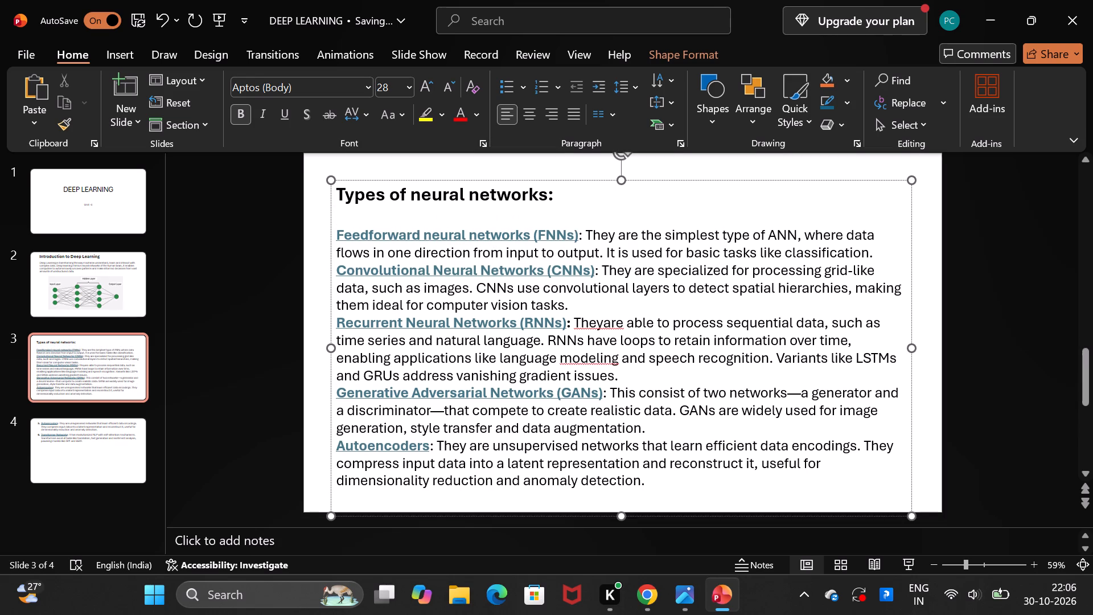
{"action": "scroll", "coordinate": [979, 358], "scroll_direction": "down", "scroll_amount": 1}
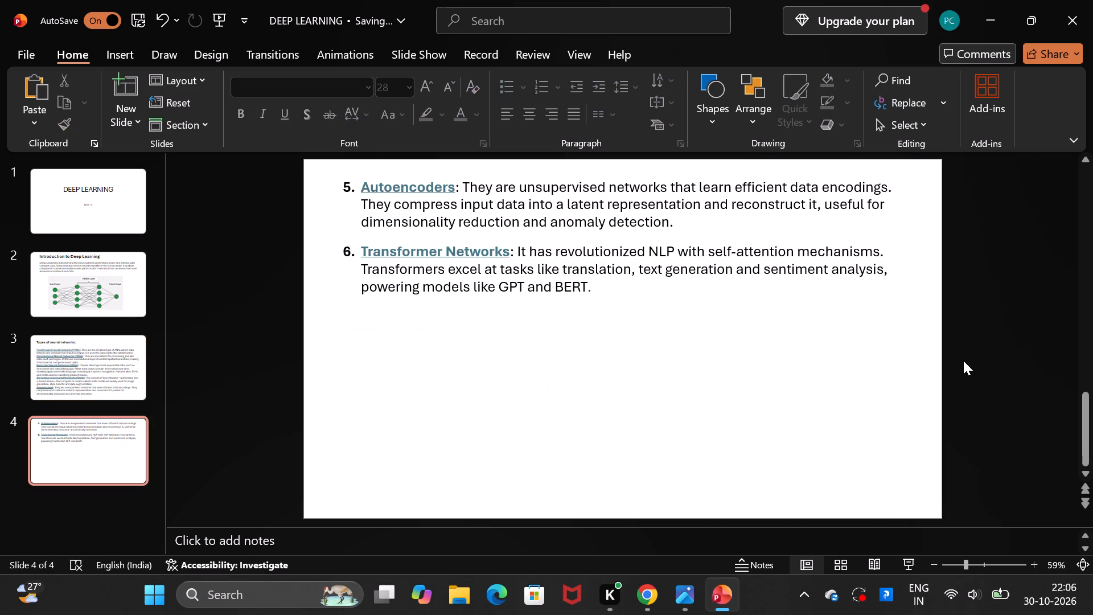
{"action": "scroll", "coordinate": [755, 416], "scroll_direction": "up", "scroll_amount": 1}
{"action": "scroll", "coordinate": [718, 416], "scroll_direction": "down", "scroll_amount": 1}
{"action": "left_click", "coordinate": [358, 191]}
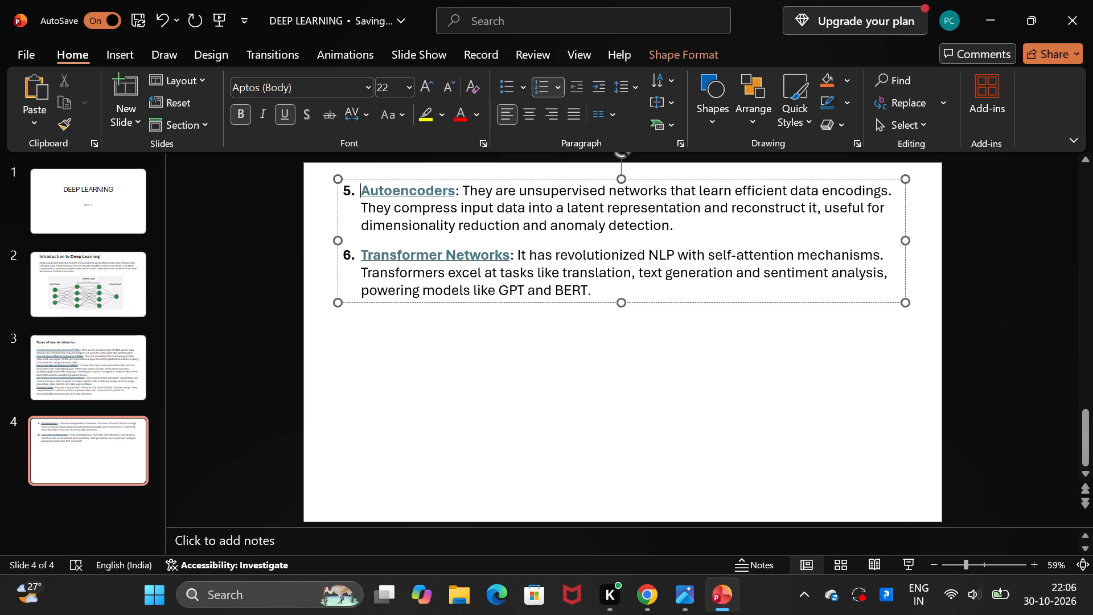
{"action": "key", "text": "BackSpace"}
{"action": "key", "text": "BackSpace"}
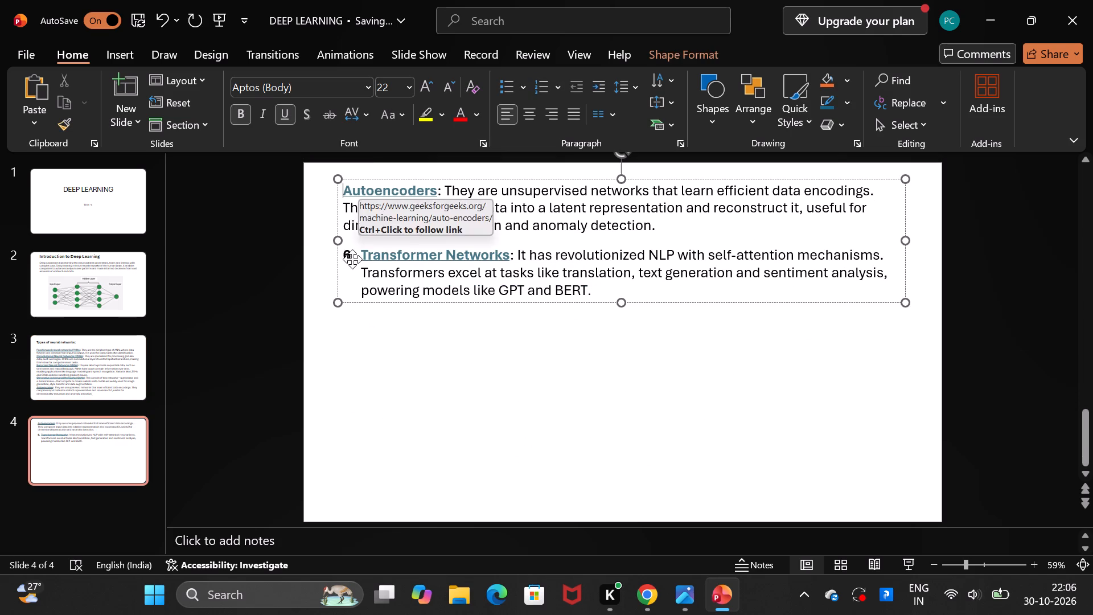
{"action": "left_click", "coordinate": [358, 254]}
{"action": "key", "text": "BackSpace"}
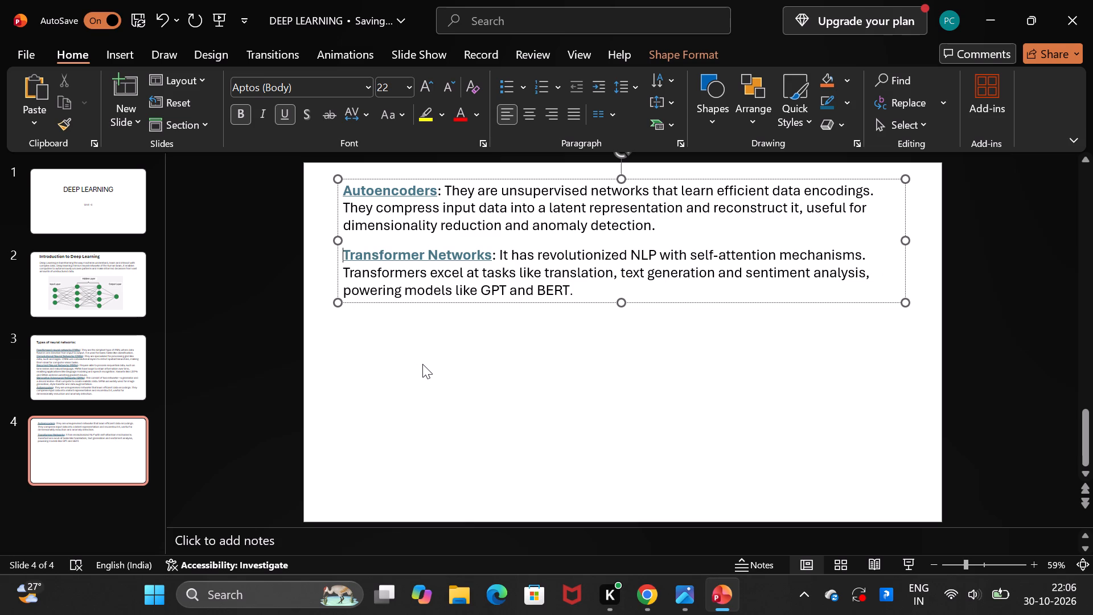
{"action": "left_click", "coordinate": [596, 384]}
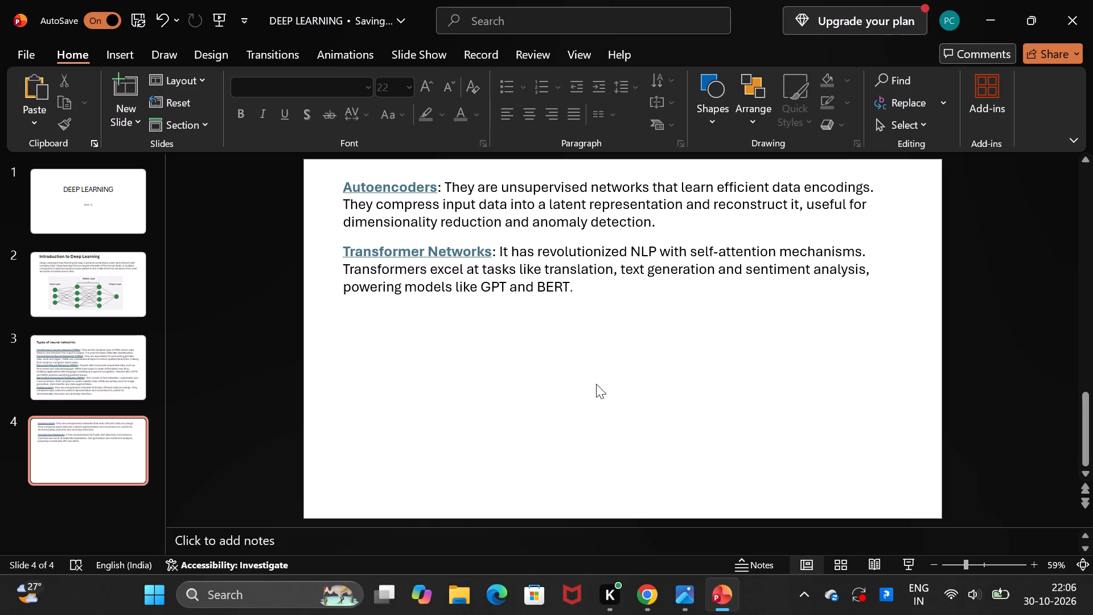
Add eleven blank slides after slide 4, as slides 5 through 15.
{"action": "scroll", "coordinate": [596, 384], "scroll_direction": "up", "scroll_amount": 2}
{"action": "scroll", "coordinate": [596, 384], "scroll_direction": "down", "scroll_amount": 2}
{"action": "left_click", "coordinate": [133, 85]}
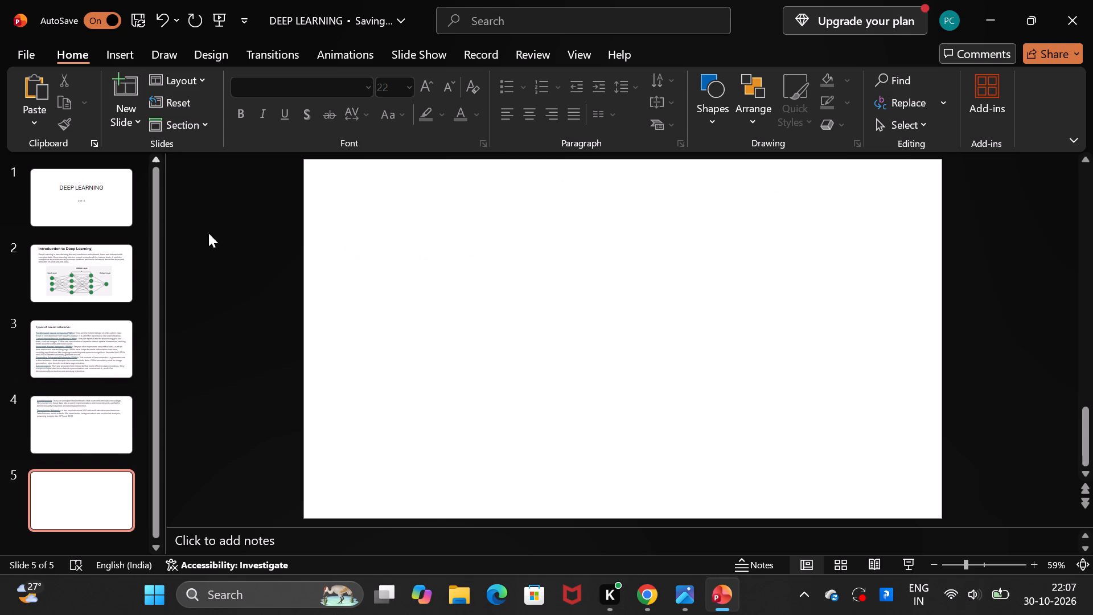
{"action": "scroll", "coordinate": [386, 310], "scroll_direction": "down", "scroll_amount": 2}
{"action": "scroll", "coordinate": [386, 310], "scroll_direction": "up", "scroll_amount": 1}
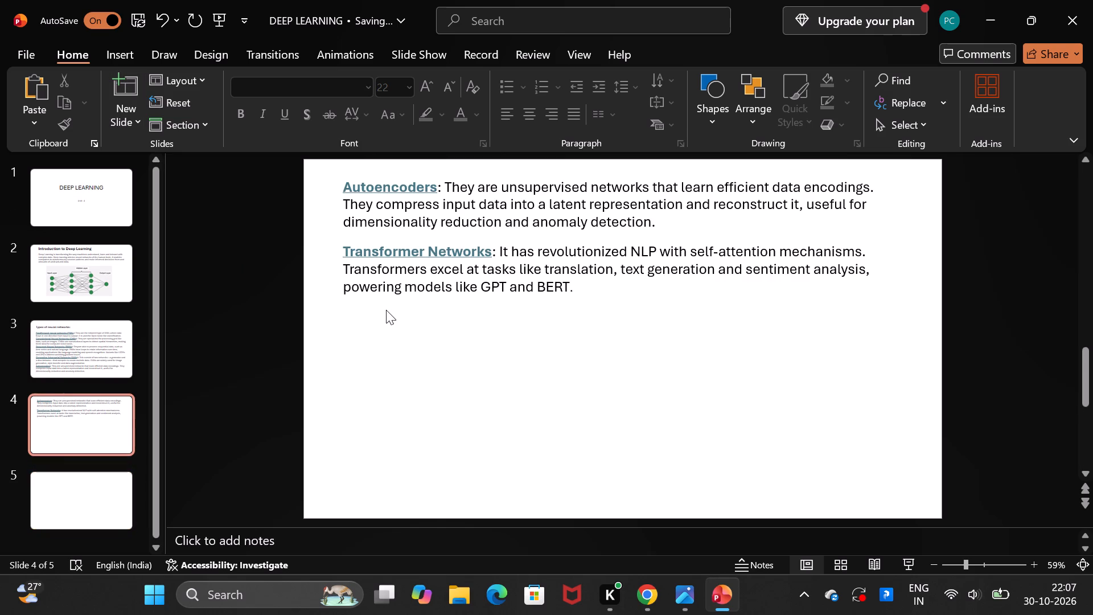
{"action": "scroll", "coordinate": [386, 310], "scroll_direction": "down", "scroll_amount": 1}
{"action": "triple_click", "coordinate": [128, 79]}
{"action": "left_click", "coordinate": [128, 79]}
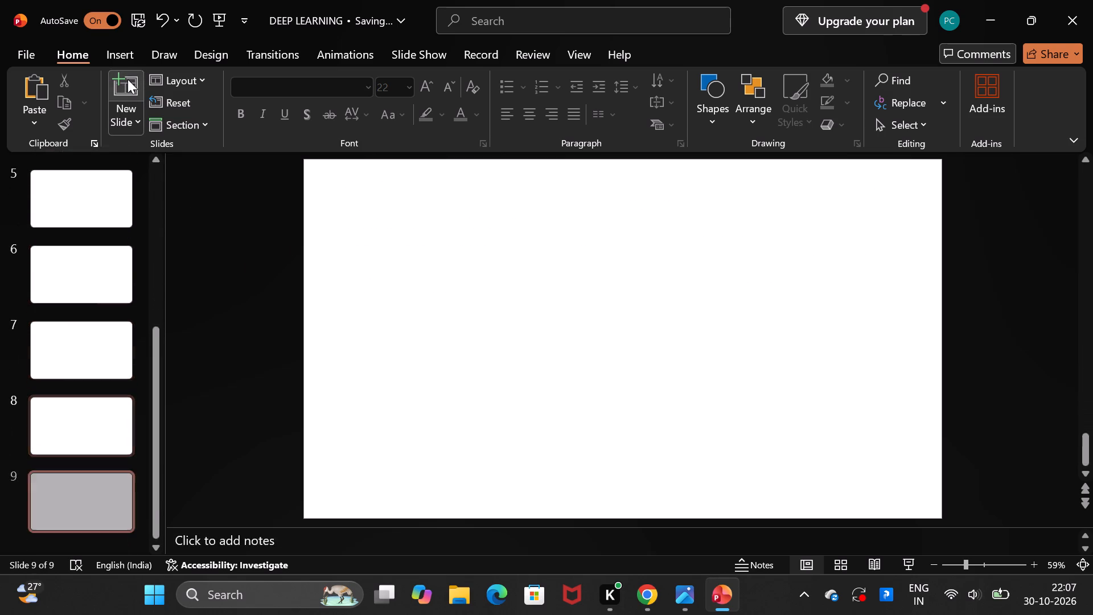
{"action": "triple_click", "coordinate": [128, 79]}
{"action": "triple_click", "coordinate": [128, 79]}
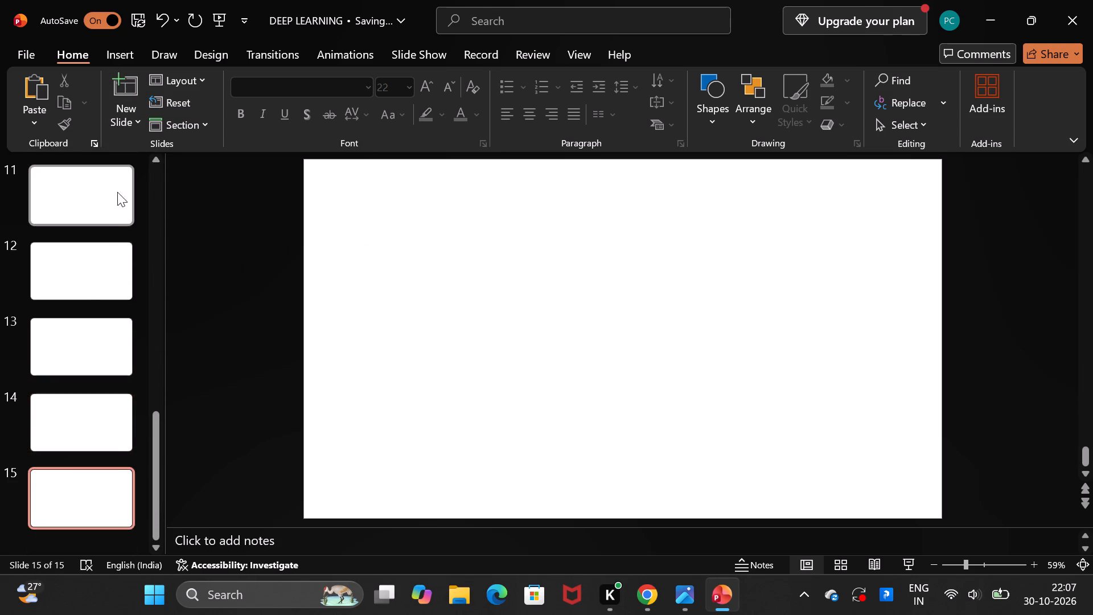
Go back to the first of the new blank slides, slide 5.
{"action": "scroll", "coordinate": [83, 282], "scroll_direction": "up", "scroll_amount": 11}
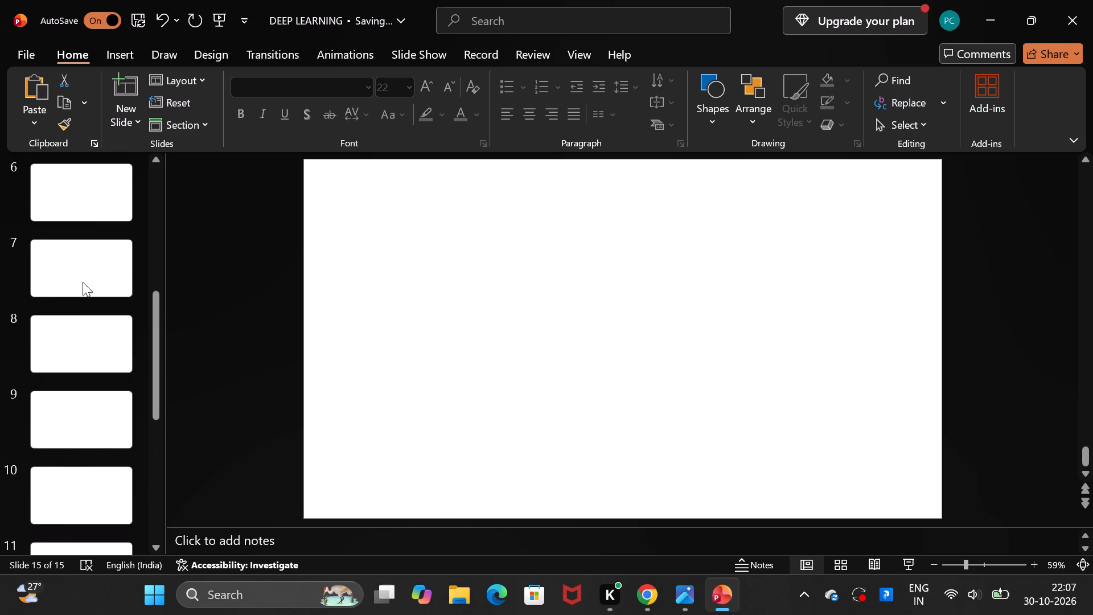
{"action": "scroll", "coordinate": [83, 282], "scroll_direction": "up", "scroll_amount": 6}
{"action": "scroll", "coordinate": [83, 282], "scroll_direction": "down", "scroll_amount": 2}
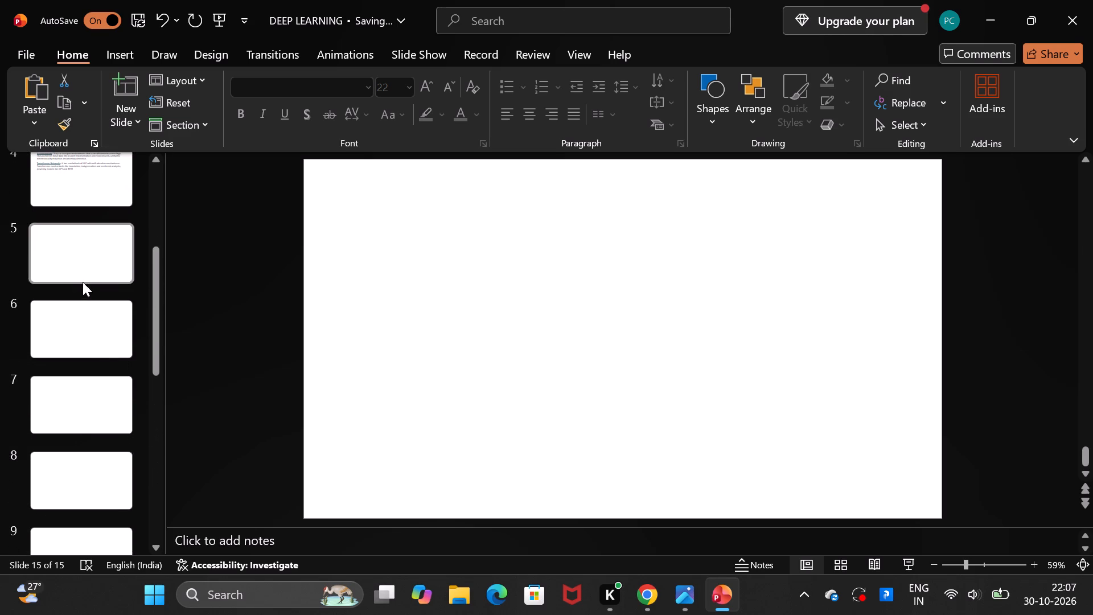
{"action": "left_click", "coordinate": [79, 267]}
{"action": "left_click", "coordinate": [391, 213]}
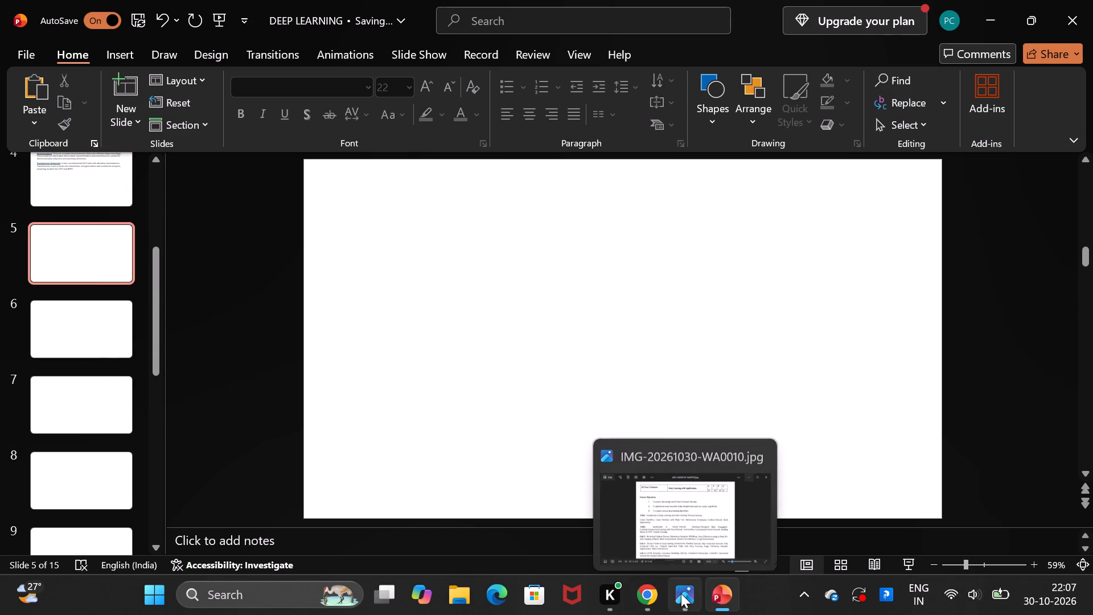
Switch to Chrome and open the Feedforward neural networks (FNNs) article from the GeeksforGeeks types of neural networks list.
{"action": "left_click", "coordinate": [655, 590]}
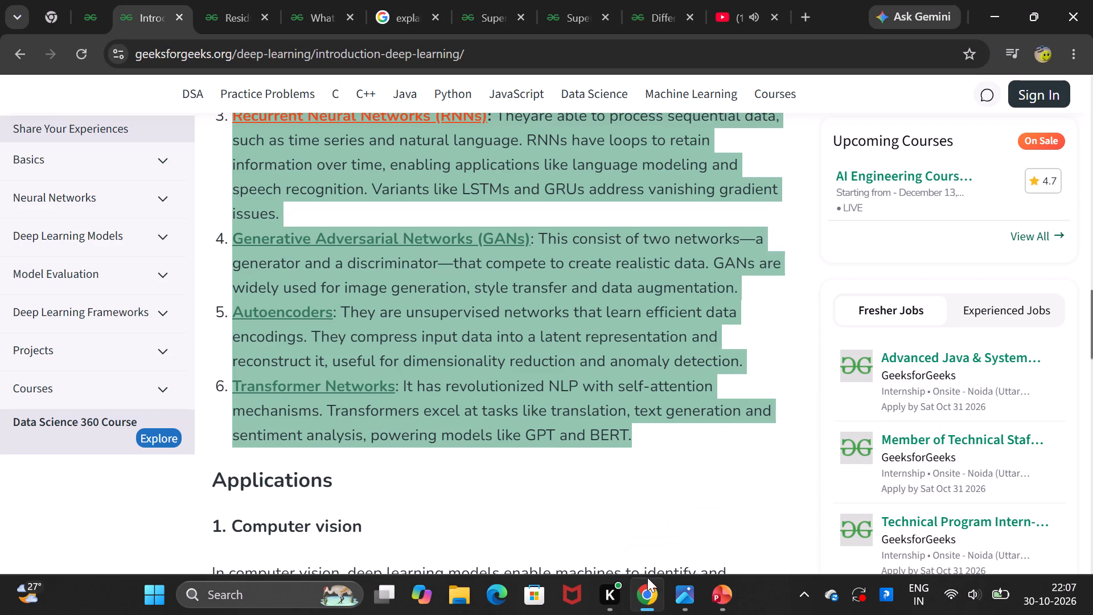
{"action": "scroll", "coordinate": [661, 502], "scroll_direction": "up", "scroll_amount": 1}
{"action": "scroll", "coordinate": [470, 233], "scroll_direction": "up", "scroll_amount": 1}
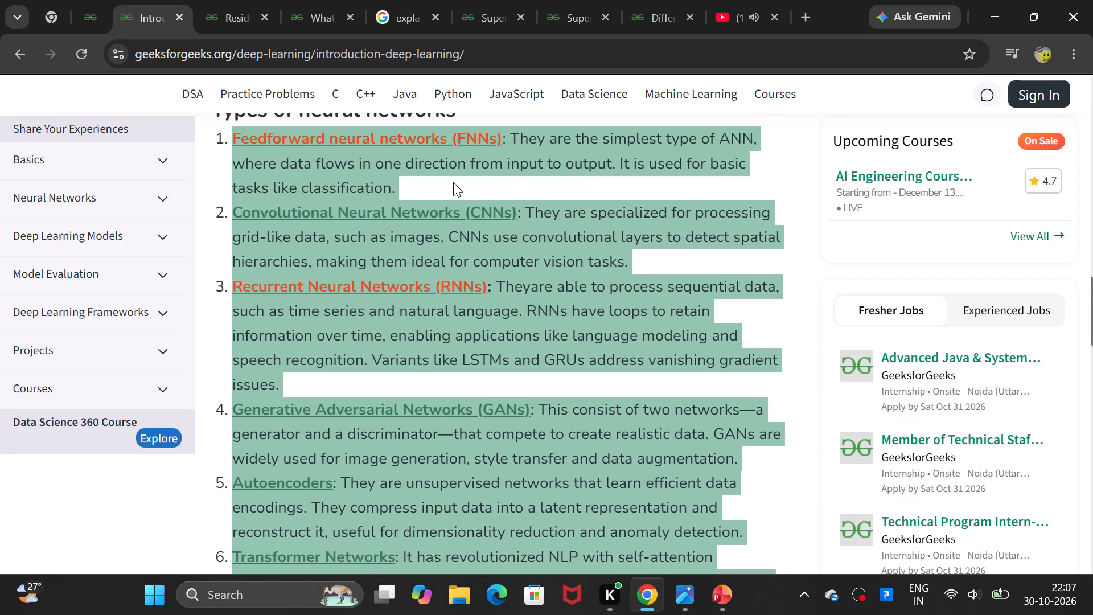
{"action": "left_click", "coordinate": [454, 142]}
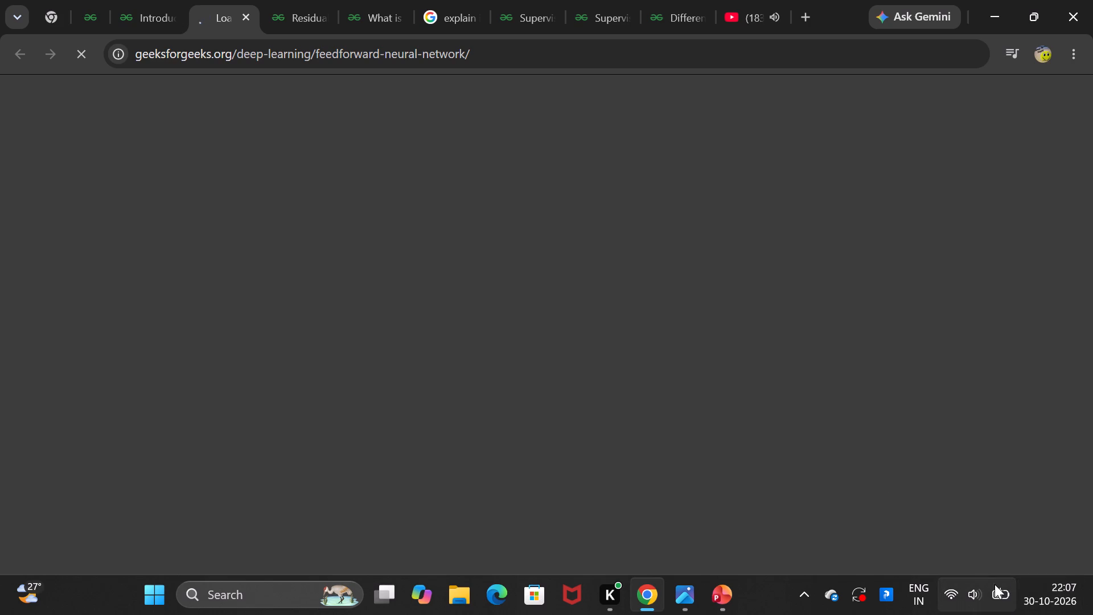
Skip ahead through the tracks of the music playing in the background using the system media controls.
{"action": "left_click", "coordinate": [976, 596]}
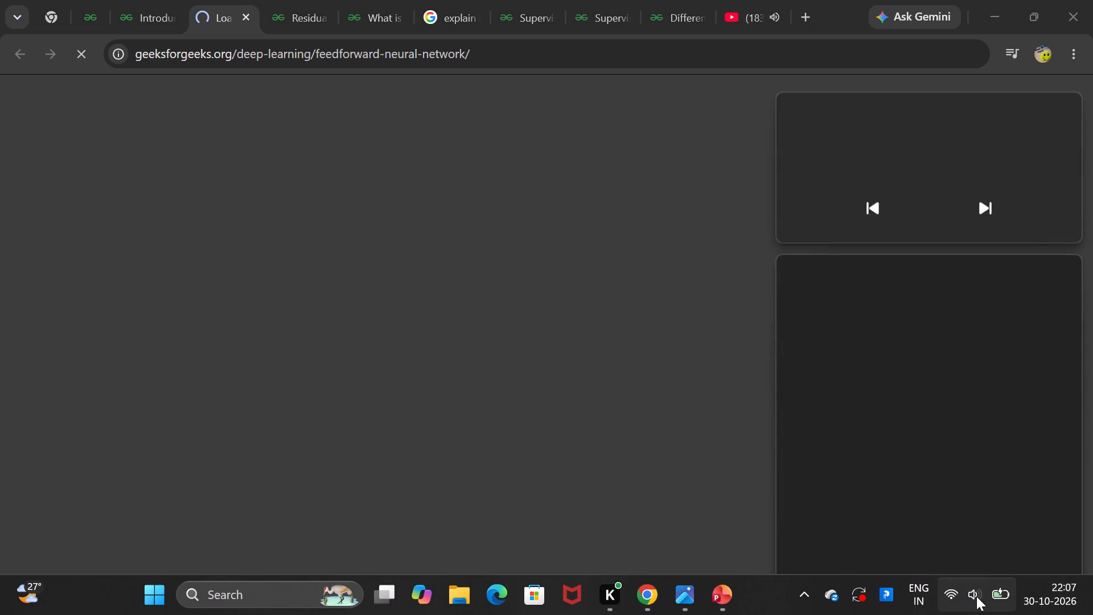
{"action": "left_click", "coordinate": [983, 186]}
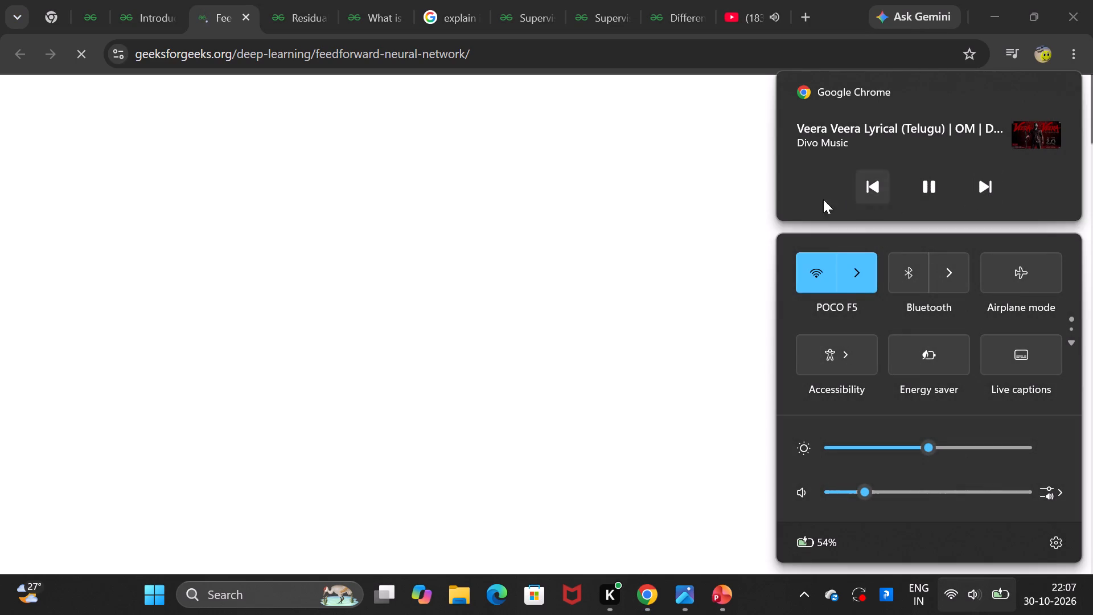
{"action": "left_click", "coordinate": [975, 185]}
{"action": "double_click", "coordinate": [980, 187]}
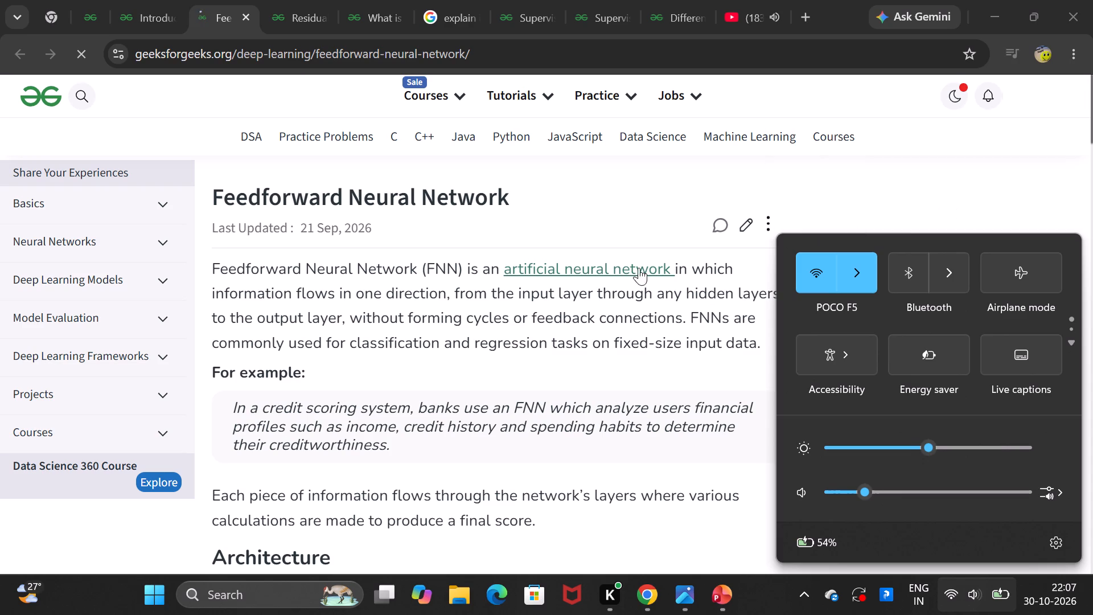
{"action": "left_click", "coordinate": [628, 228]}
Look through the Feedforward Neural Network article's introduction, Architecture and Working sections for material on FNNs.
{"action": "scroll", "coordinate": [614, 285], "scroll_direction": "down", "scroll_amount": 1}
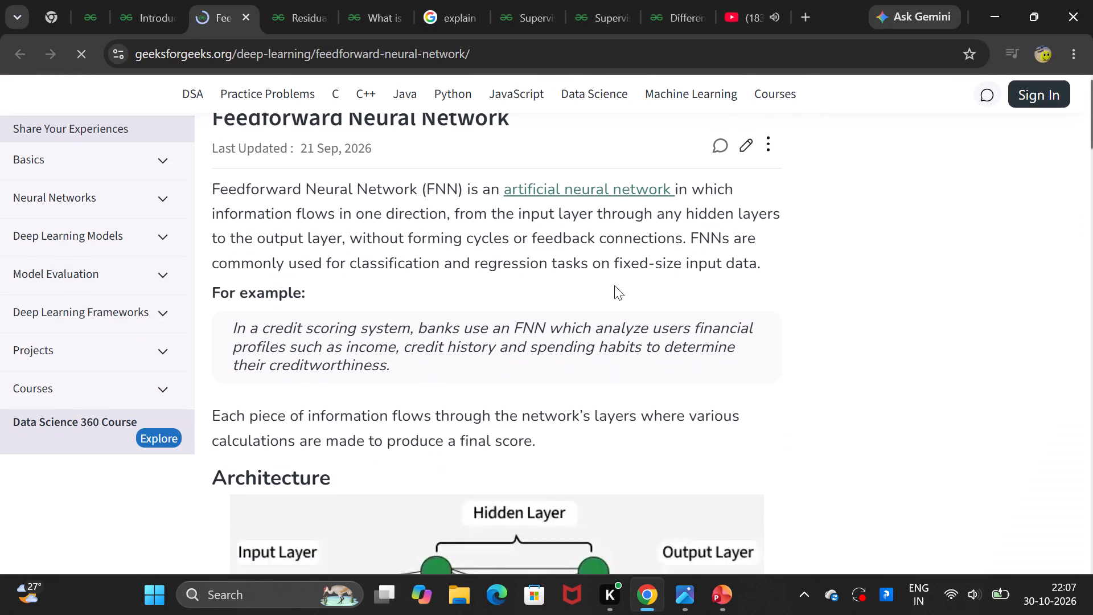
{"action": "scroll", "coordinate": [614, 285], "scroll_direction": "down", "scroll_amount": 6}
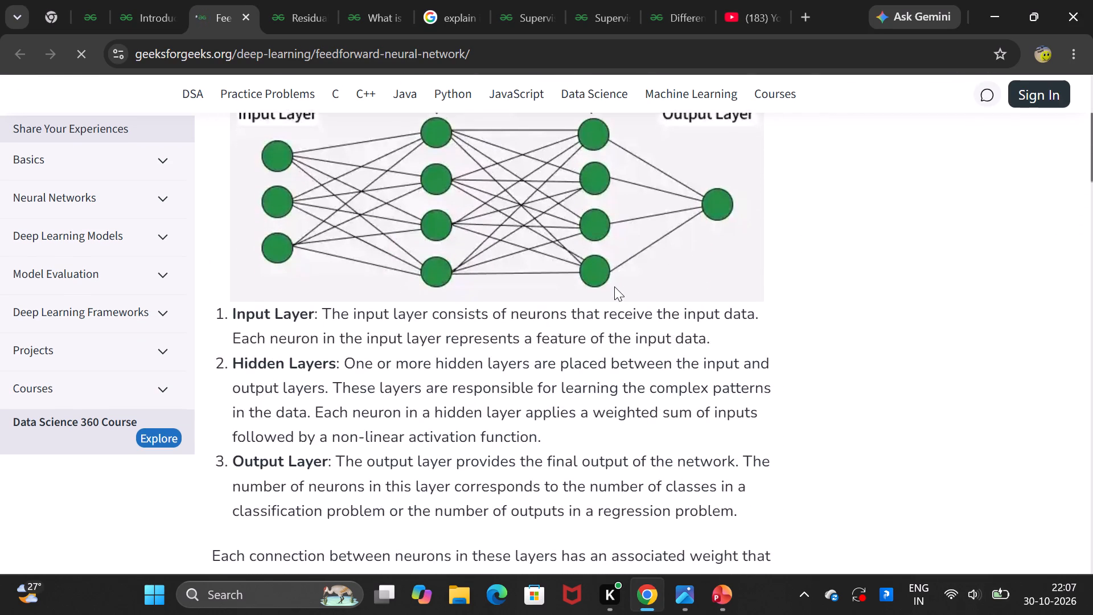
{"action": "scroll", "coordinate": [614, 286], "scroll_direction": "down", "scroll_amount": 6}
{"action": "scroll", "coordinate": [614, 286], "scroll_direction": "up", "scroll_amount": 3}
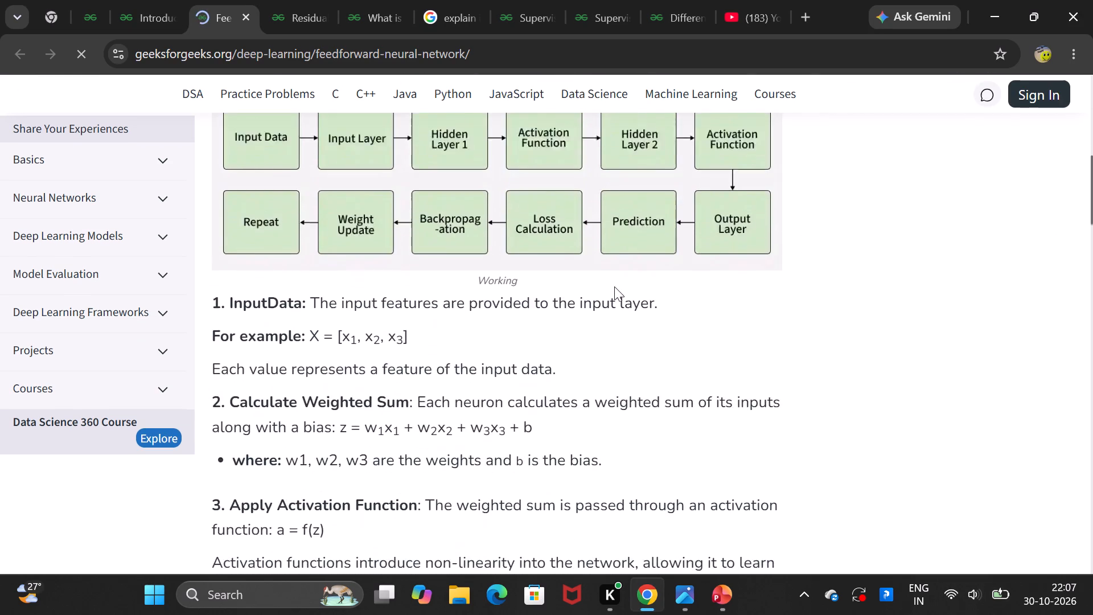
{"action": "scroll", "coordinate": [614, 286], "scroll_direction": "up", "scroll_amount": 6}
{"action": "scroll", "coordinate": [614, 286], "scroll_direction": "down", "scroll_amount": 4}
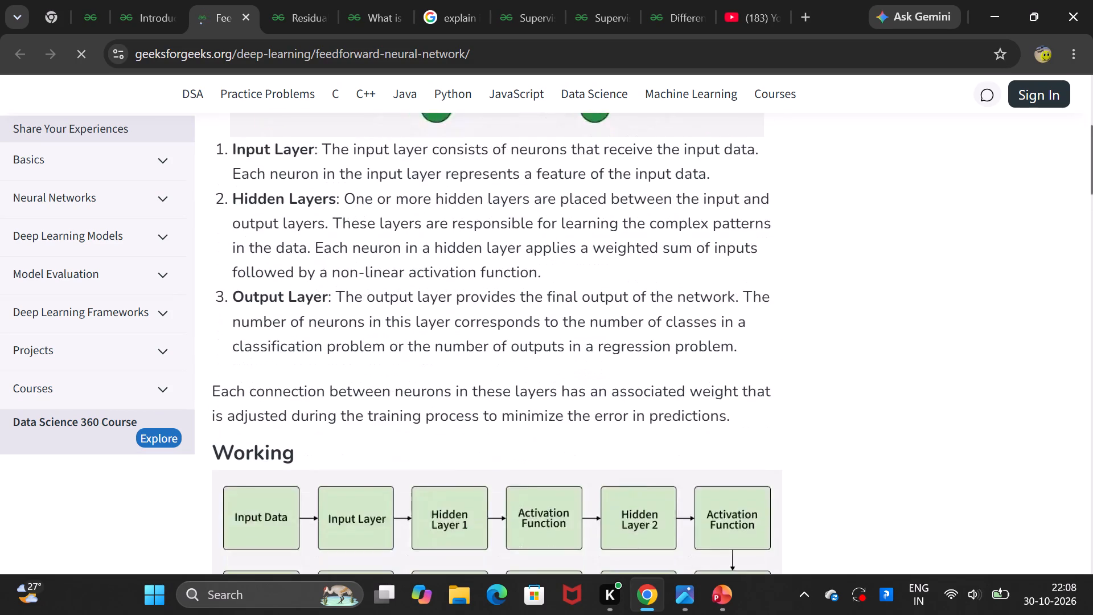
{"action": "scroll", "coordinate": [614, 286], "scroll_direction": "down", "scroll_amount": 8}
{"action": "scroll", "coordinate": [614, 286], "scroll_direction": "up", "scroll_amount": 4}
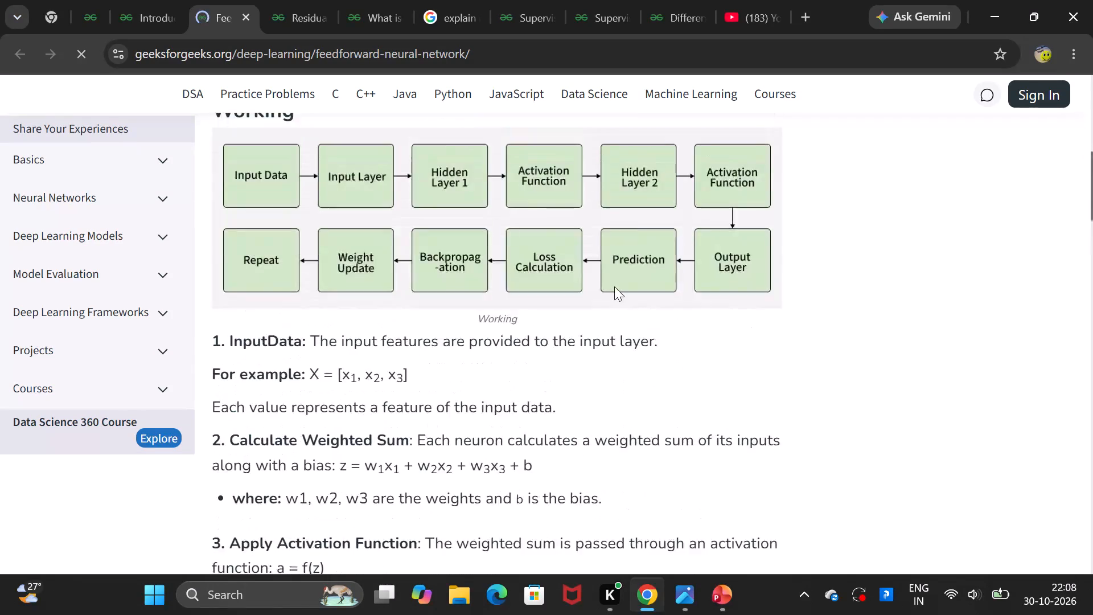
{"action": "scroll", "coordinate": [614, 286], "scroll_direction": "up", "scroll_amount": 10}
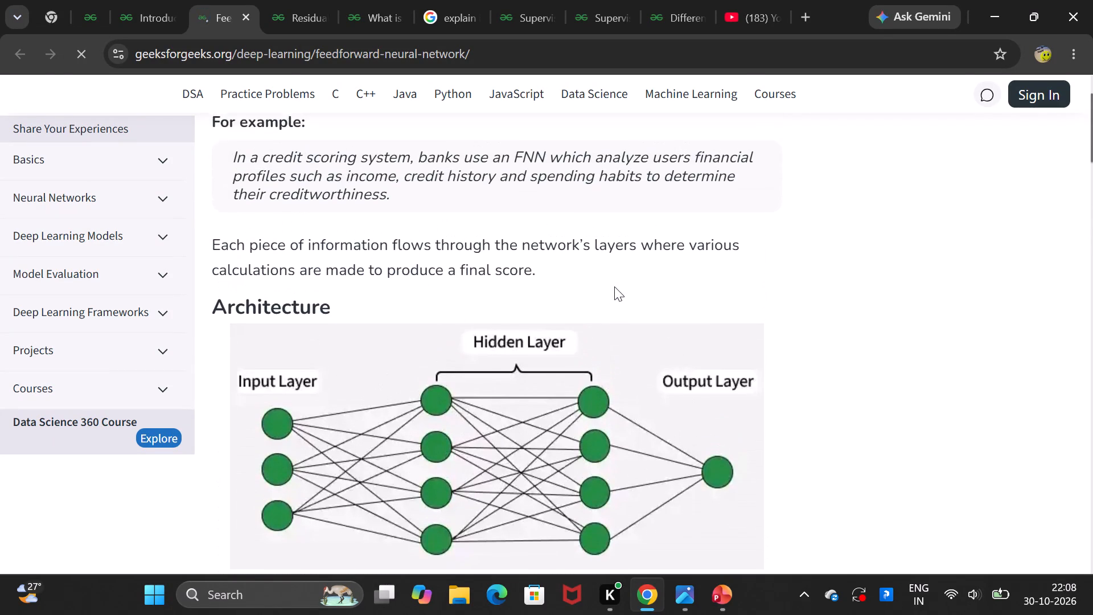
{"action": "scroll", "coordinate": [614, 286], "scroll_direction": "up", "scroll_amount": 3}
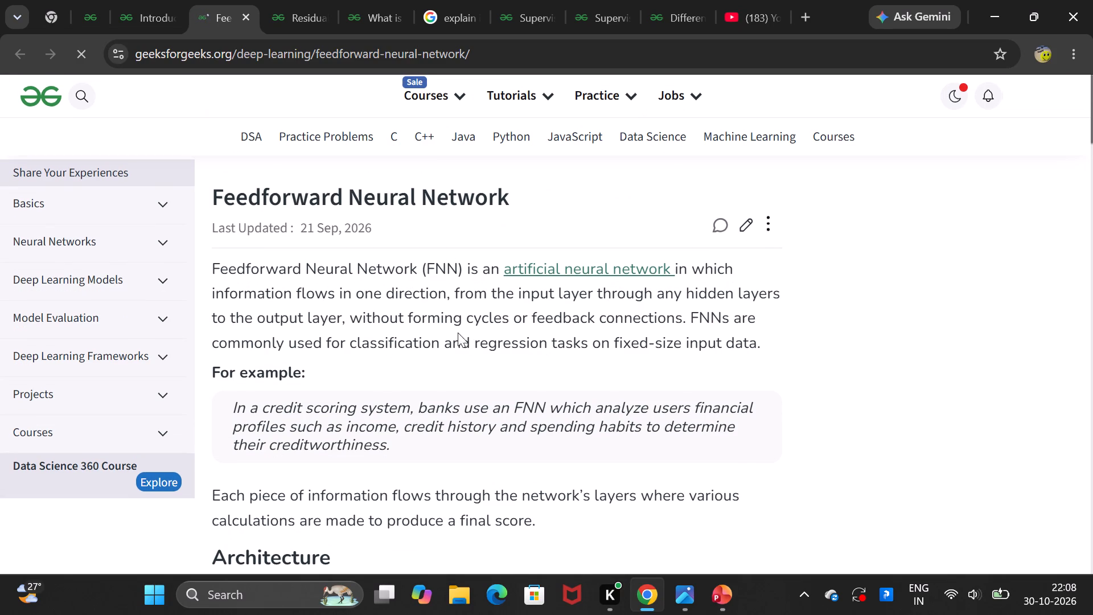
Copy the article title "Feedforward Neural Network" onto slide 5 of the PowerPoint deck and place it near the slide's upper-left corner.
{"action": "left_click", "coordinate": [218, 191]}
{"action": "left_click_drag", "start_coordinate": [210, 194], "coordinate": [371, 202]}
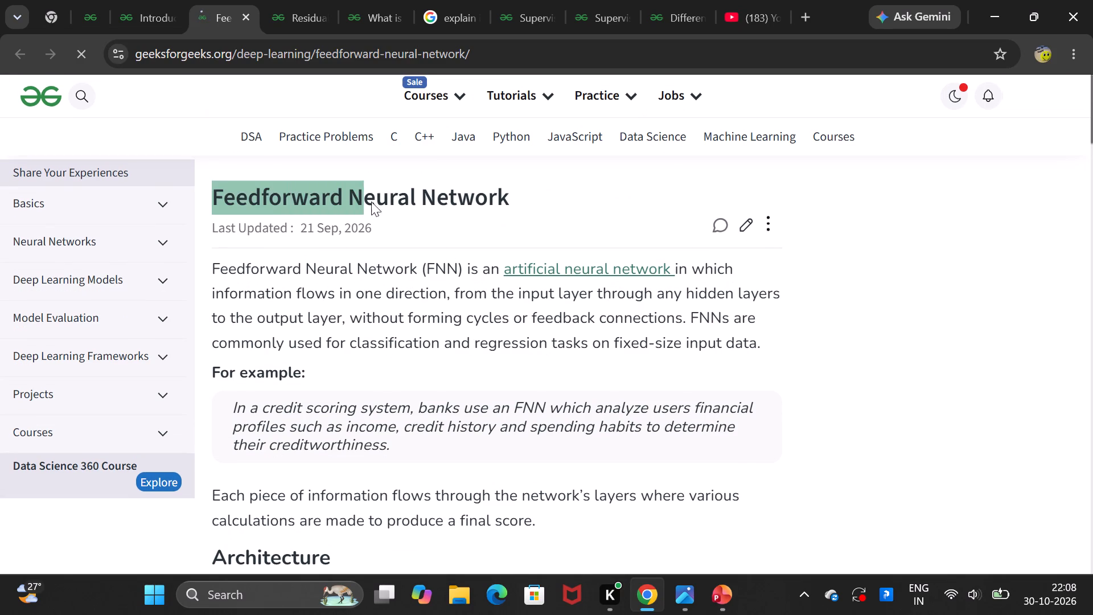
{"action": "left_click_drag", "start_coordinate": [371, 202], "coordinate": [510, 202]}
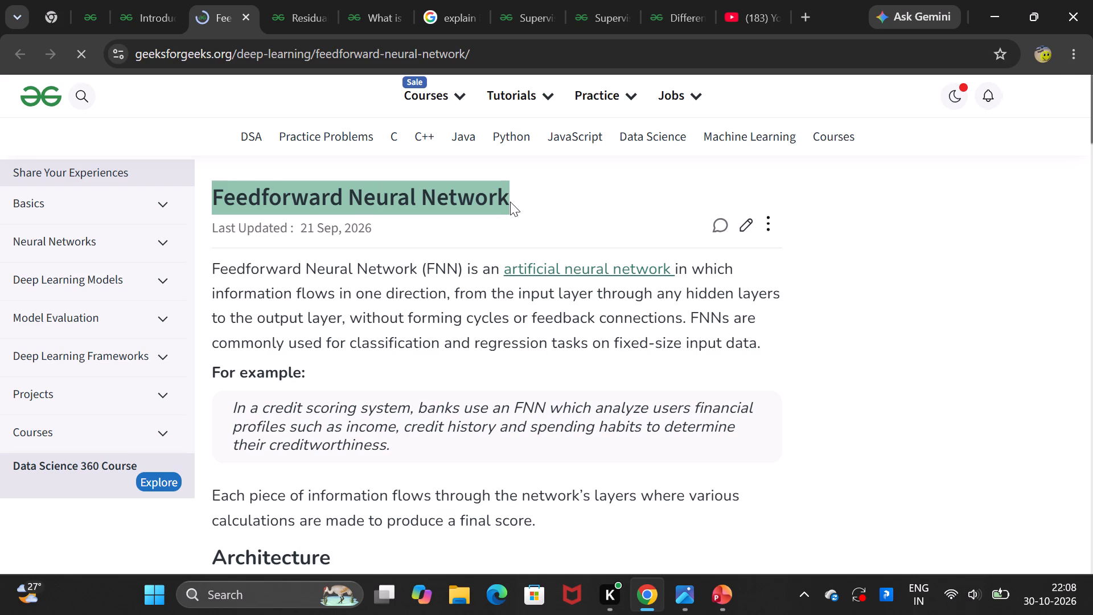
{"action": "key", "text": "ctrl+c"}
{"action": "left_click", "coordinate": [715, 594]}
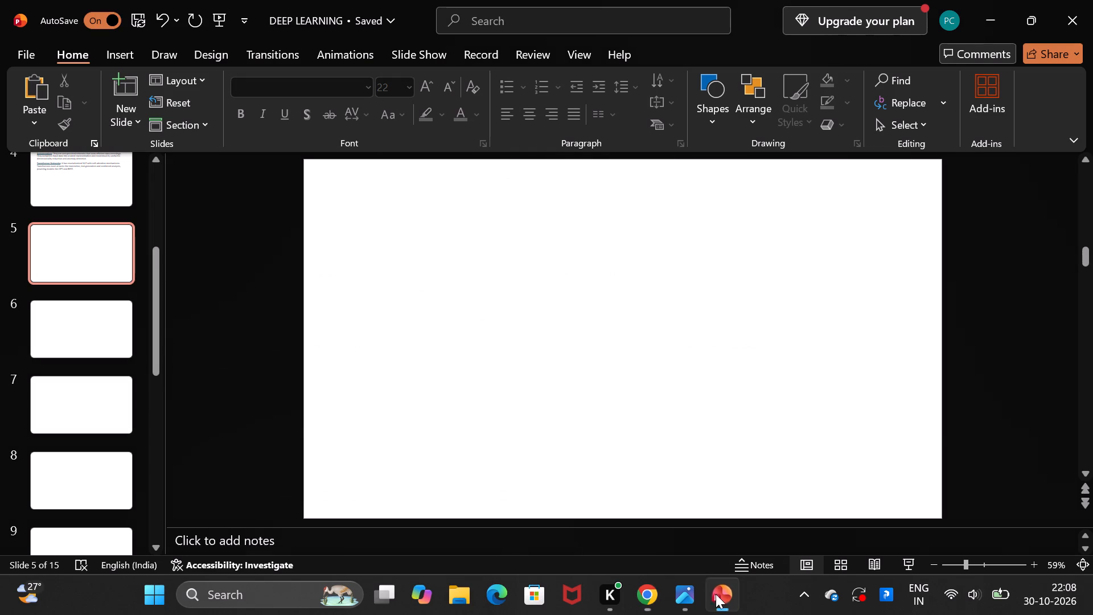
{"action": "left_click", "coordinate": [373, 214]}
{"action": "left_click", "coordinate": [366, 195]}
{"action": "key", "text": "ctrl+v"}
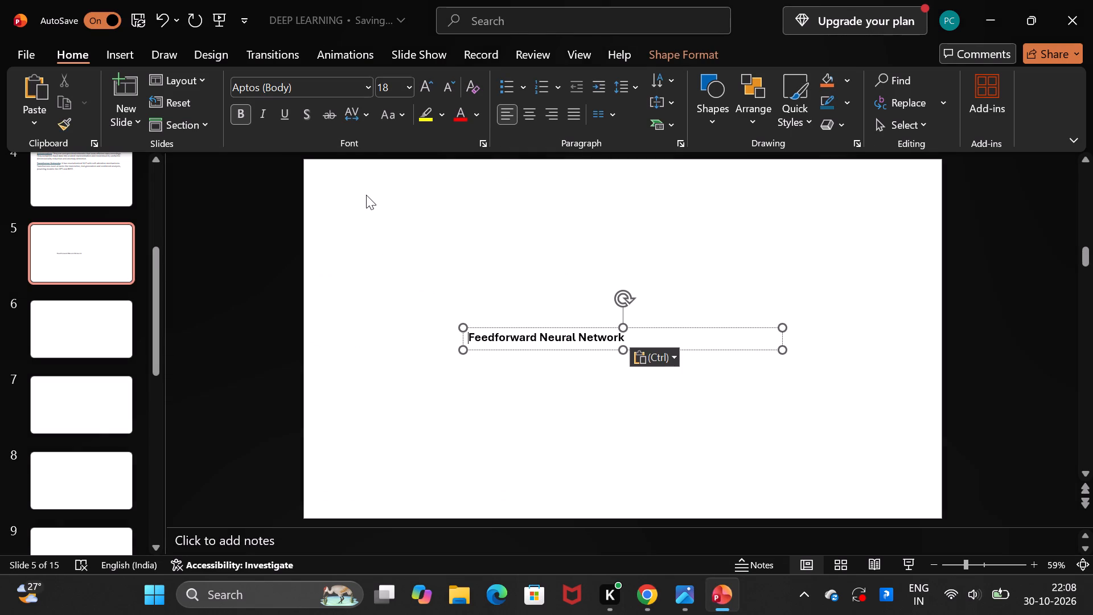
{"action": "left_click_drag", "start_coordinate": [642, 336], "coordinate": [472, 202]}
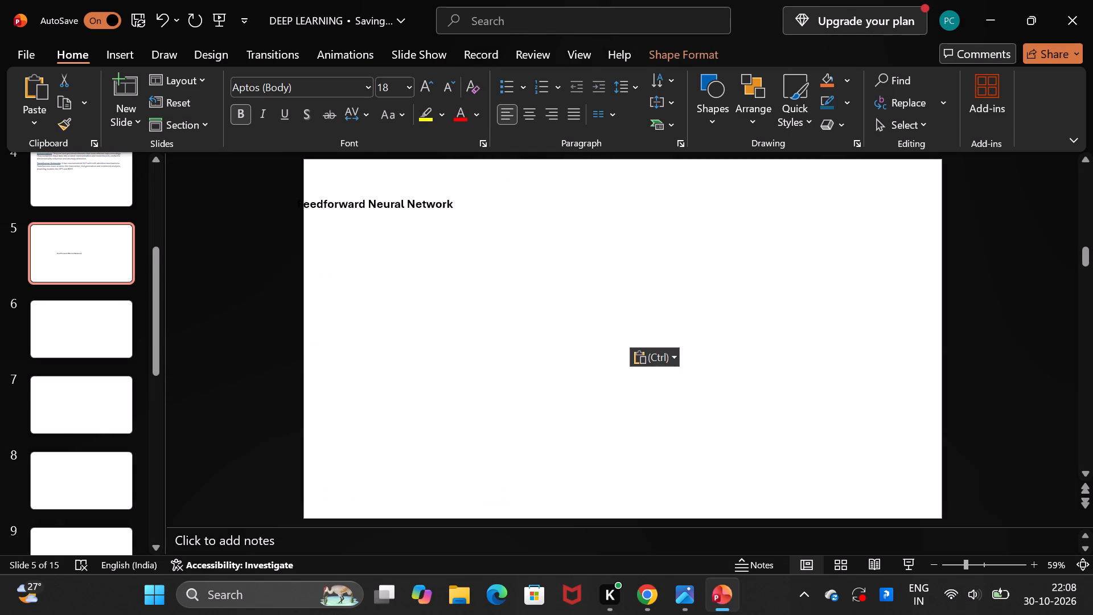
{"action": "left_click_drag", "start_coordinate": [472, 202], "coordinate": [515, 195]}
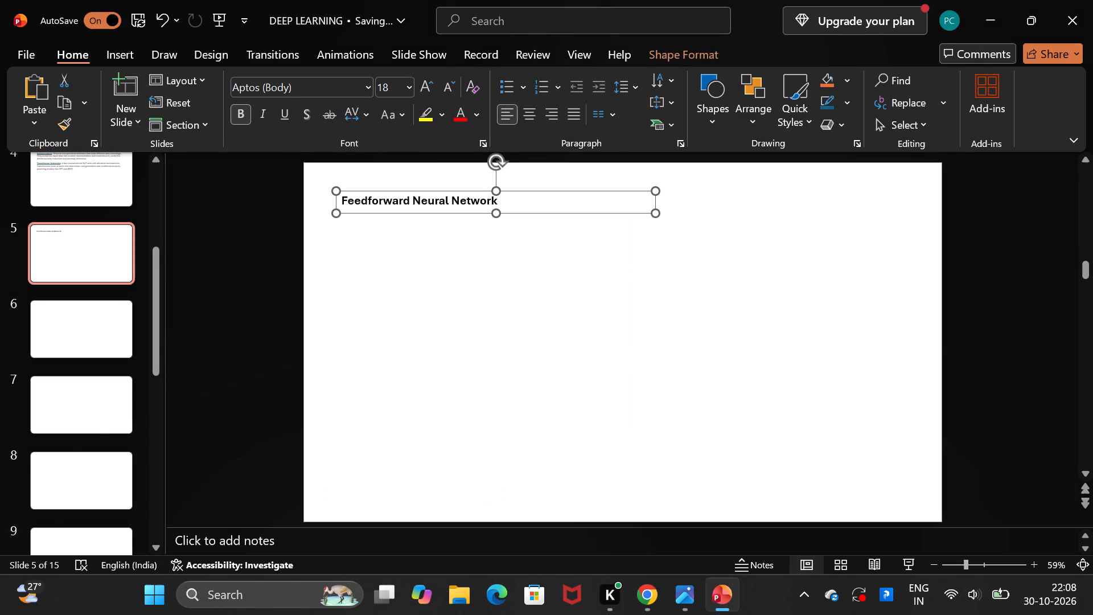
Set the "Feedforward Neural Network" heading on slide 5 to font size 26, keeping its text and bold style.
{"action": "double_click", "coordinate": [488, 203]}
{"action": "double_click", "coordinate": [488, 203]}
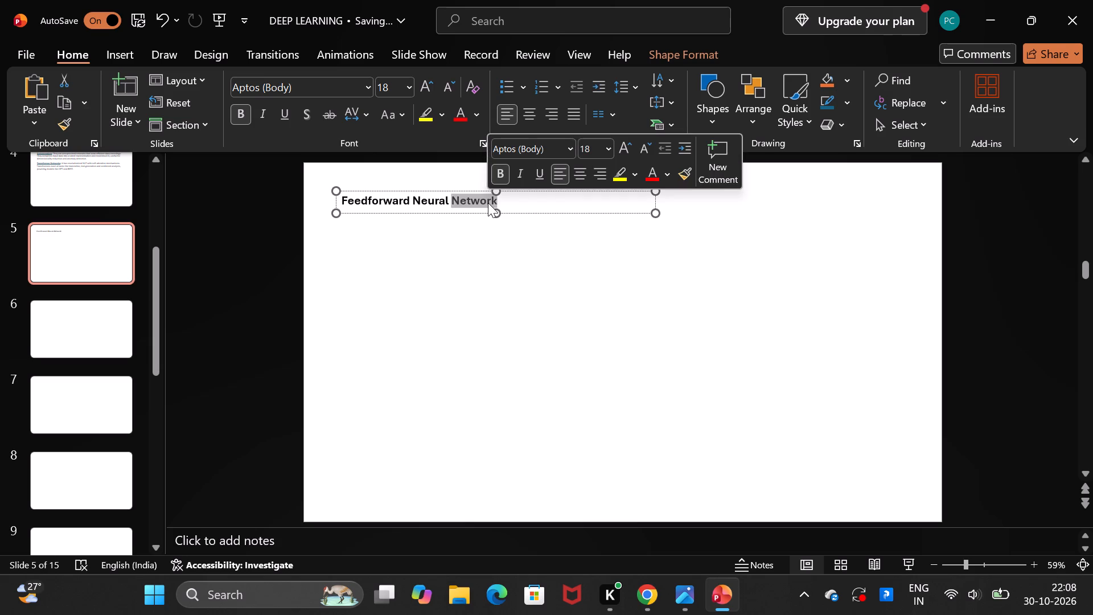
{"action": "triple_click", "coordinate": [488, 203]}
{"action": "left_click", "coordinate": [596, 156]}
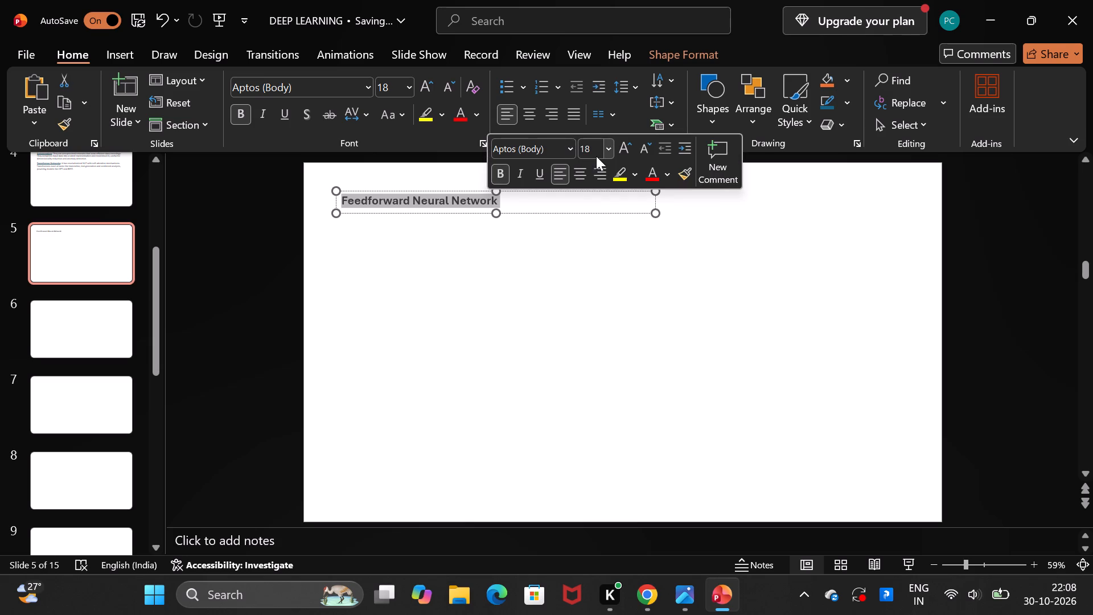
{"action": "left_click", "coordinate": [596, 151]}
{"action": "type", "text": "26"}
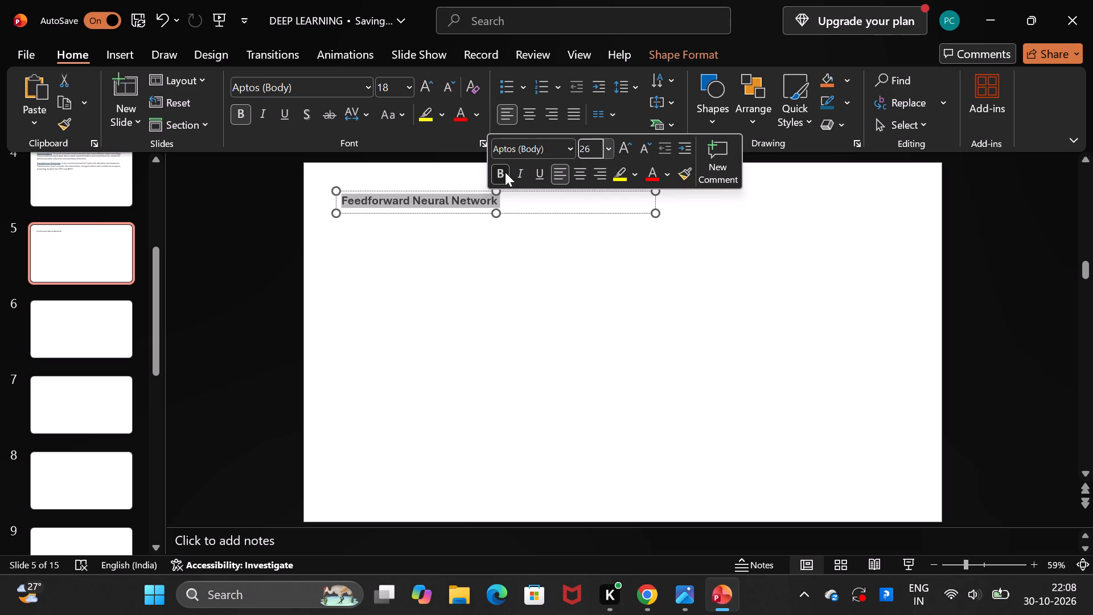
{"action": "left_click", "coordinate": [505, 172]}
{"action": "left_click", "coordinate": [505, 172]}
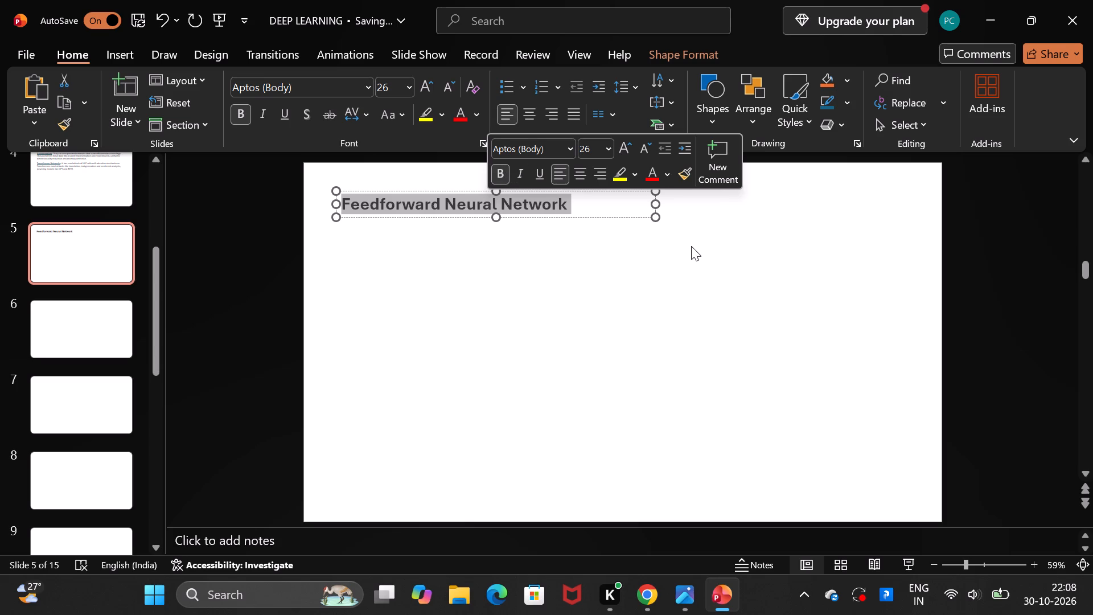
{"action": "key", "text": "Return"}
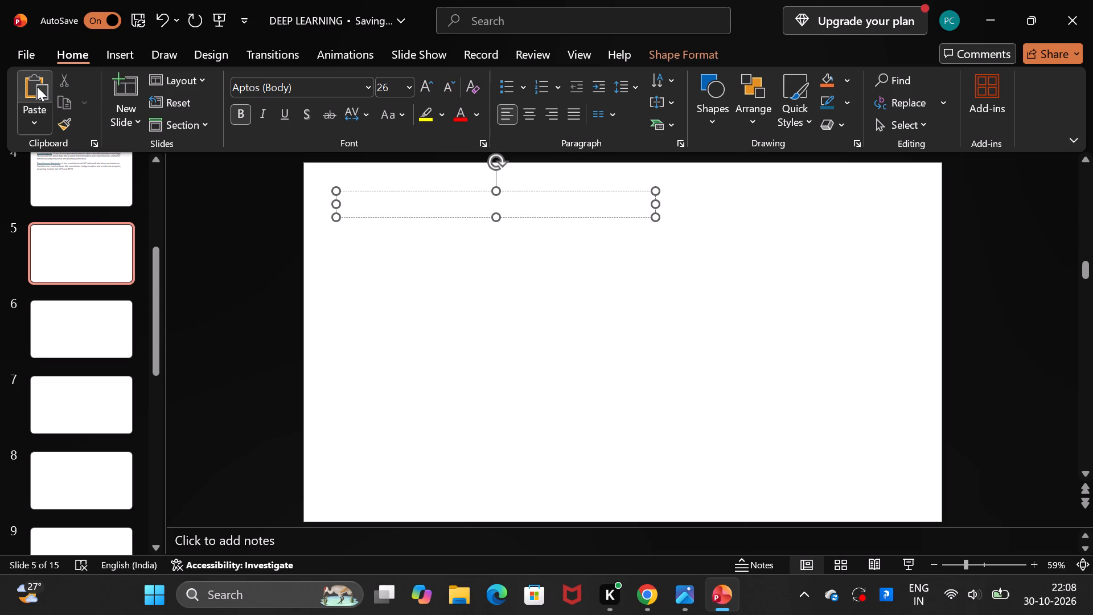
{"action": "left_click", "coordinate": [152, 13]}
{"action": "left_click", "coordinate": [350, 270]}
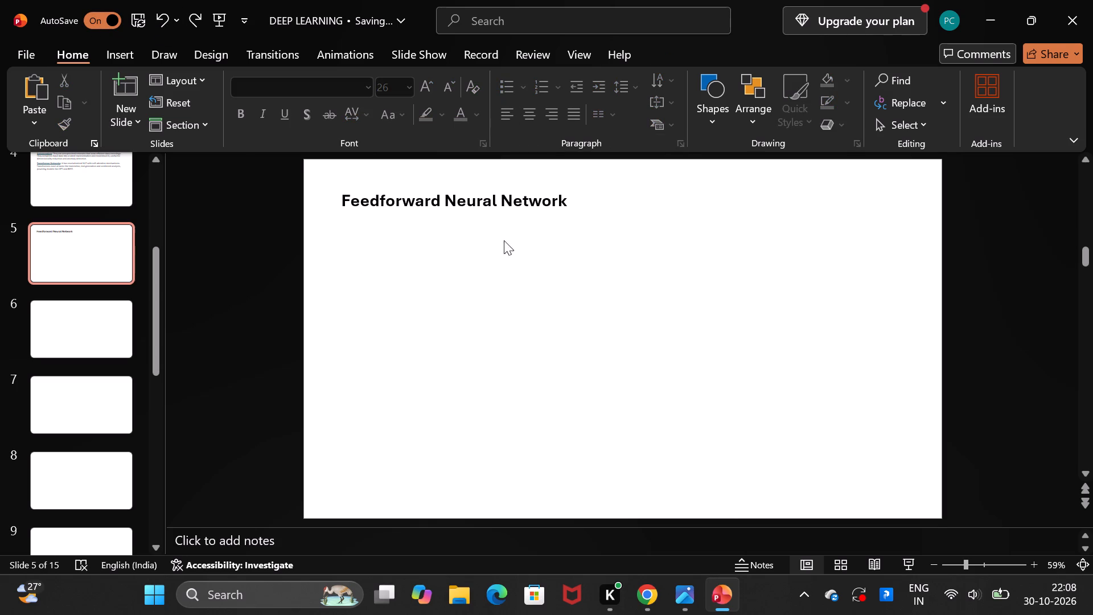
Add a colon at the end of the "Feedforward Neural Network" heading.
{"action": "left_click", "coordinate": [569, 211]}
{"action": "double_click", "coordinate": [574, 208]}
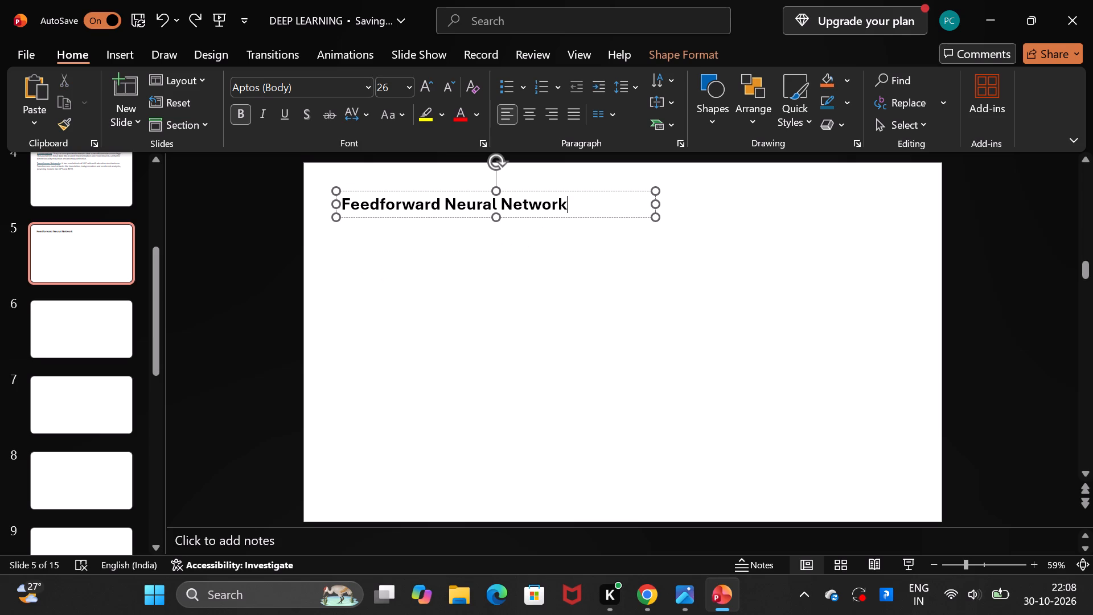
{"action": "key", "text": "shift+colon"}
Copy the article's introductory FNN definition paragraph from Chrome onto a new line under the heading, indented by two tabs.
{"action": "key", "text": "Return"}
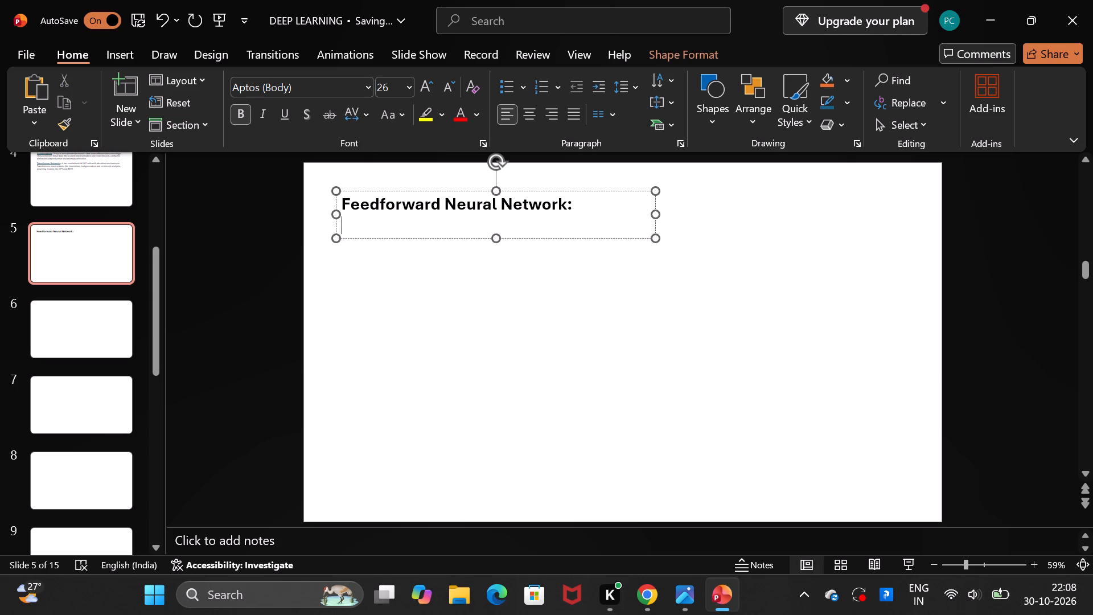
{"action": "key", "text": "Tab"}
{"action": "key", "text": "Tab"}
{"action": "left_click", "coordinate": [658, 594]}
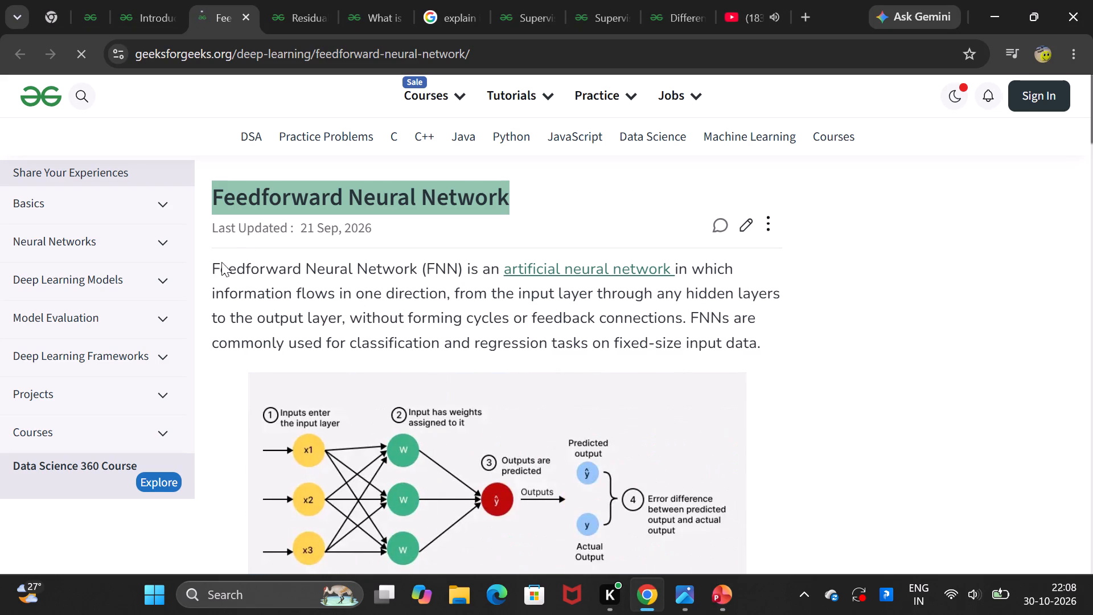
{"action": "left_click_drag", "start_coordinate": [211, 264], "coordinate": [758, 339]}
{"action": "key", "text": "ctrl+c"}
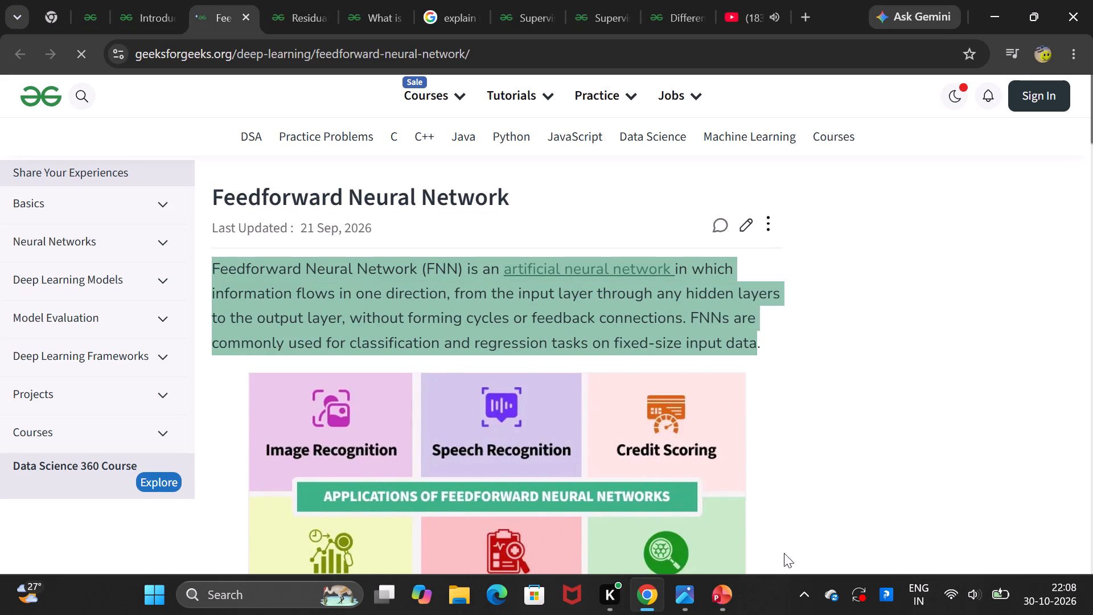
{"action": "left_click", "coordinate": [732, 582]}
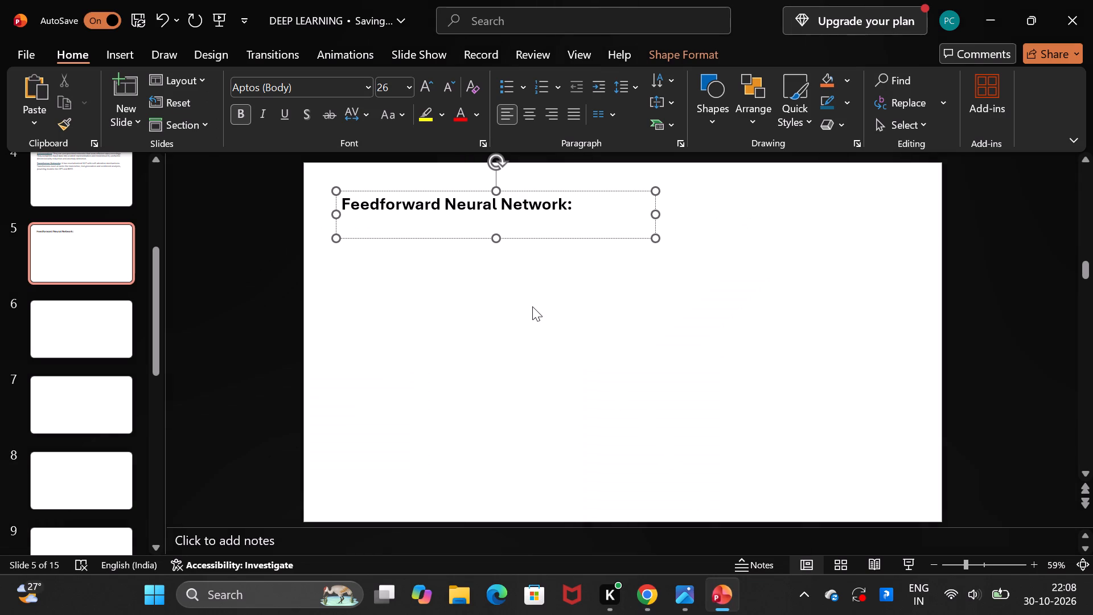
{"action": "key", "text": "ctrl+v"}
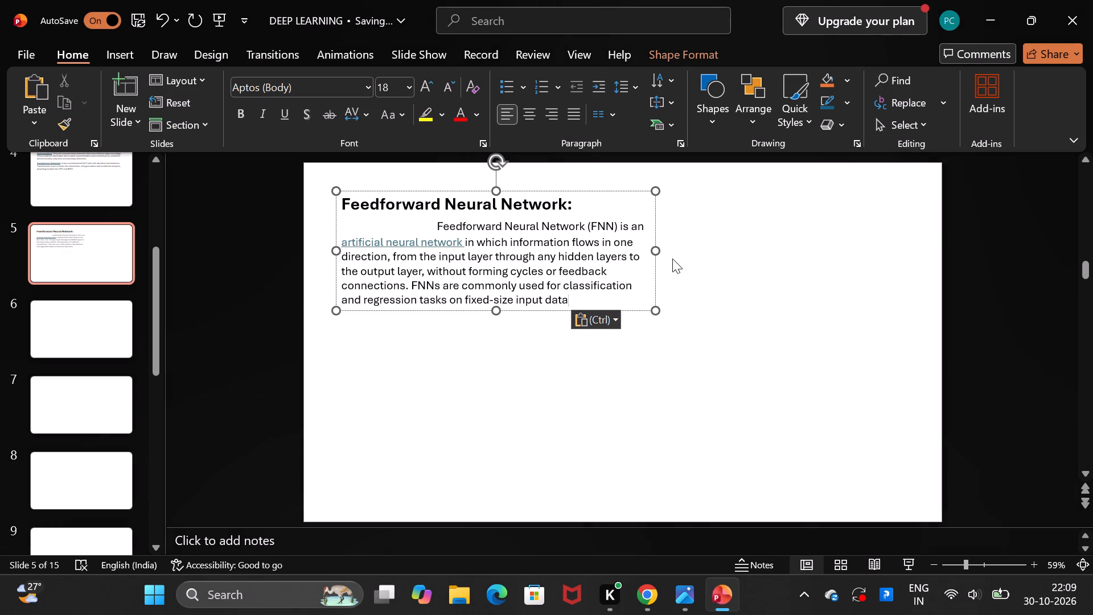
Widen the slide 5 text box until it spans nearly the full slide width.
{"action": "left_click_drag", "start_coordinate": [657, 252], "coordinate": [866, 240]}
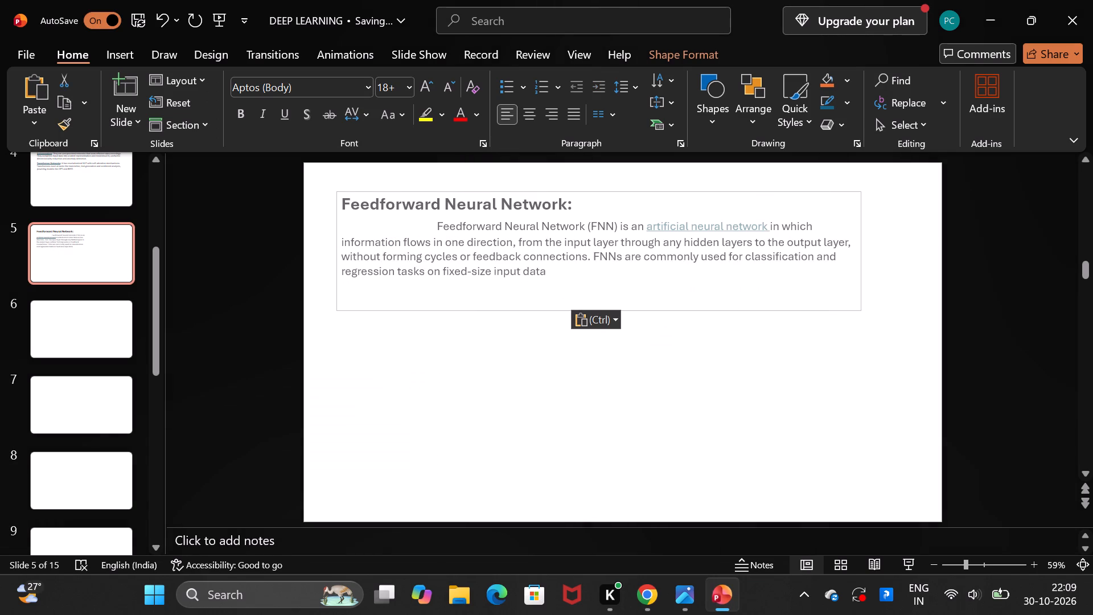
{"action": "left_click_drag", "start_coordinate": [866, 240], "coordinate": [911, 225]}
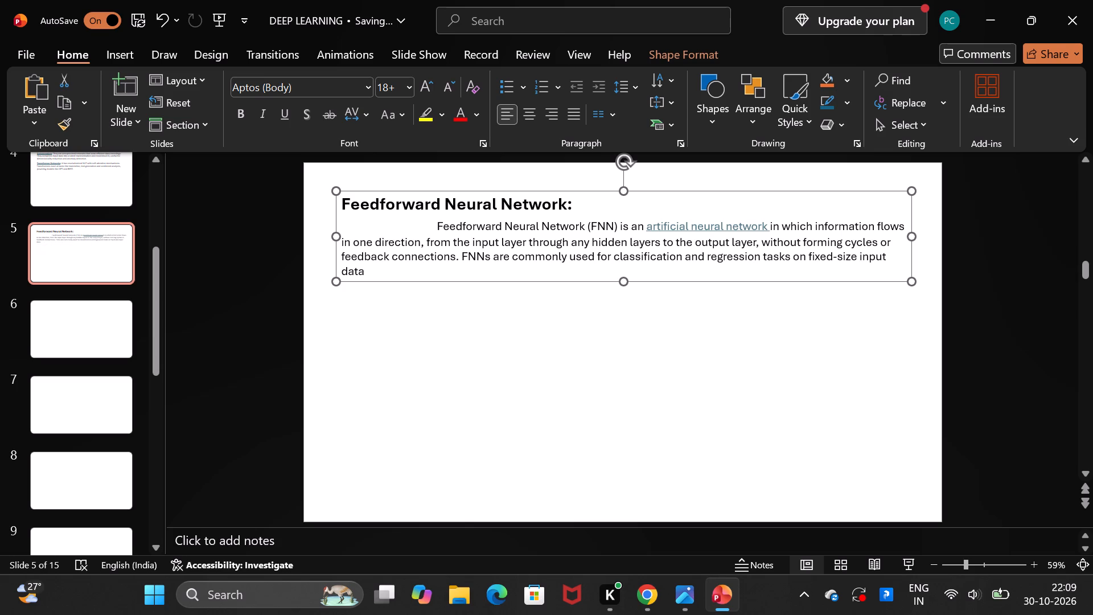
Set the FNN definition paragraph to font size 22.
{"action": "left_click_drag", "start_coordinate": [433, 217], "coordinate": [454, 265]}
{"action": "left_click", "coordinate": [561, 213]}
{"action": "type", "text": "22"}
{"action": "key", "text": "Return"}
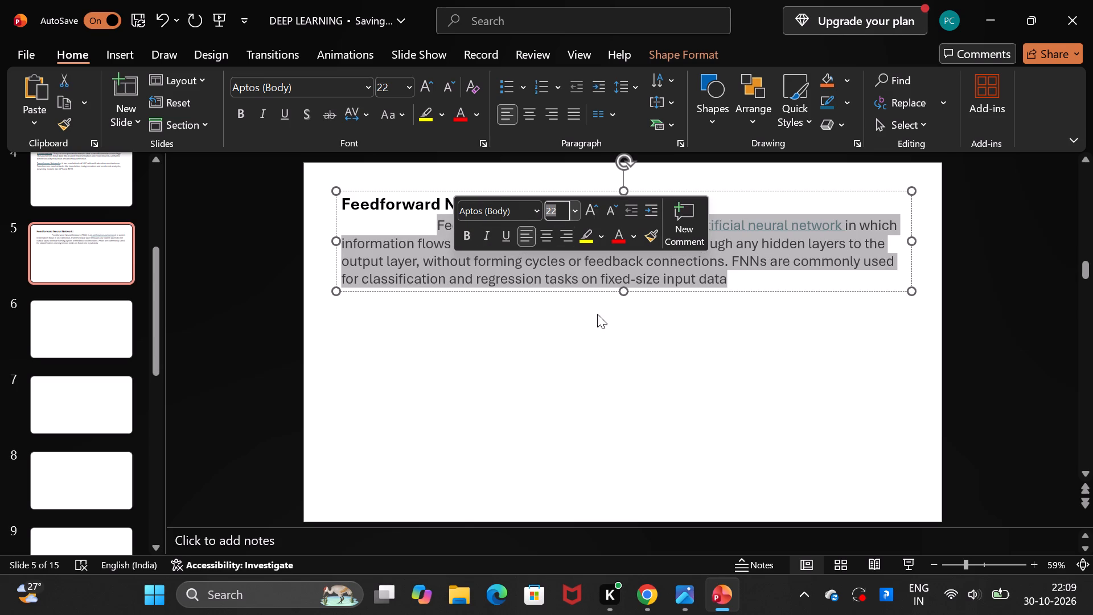
{"action": "left_click", "coordinate": [606, 338]}
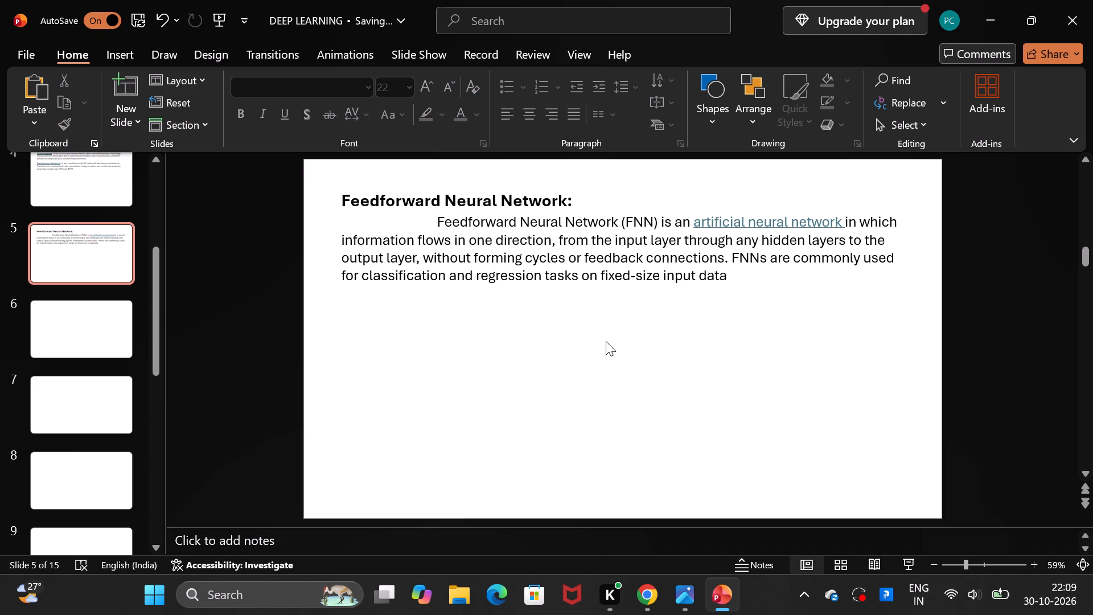
Copy the article's "For example:" credit scoring passage from Chrome into the slide 5 text box, one blank line below the definition.
{"action": "left_click", "coordinate": [654, 594]}
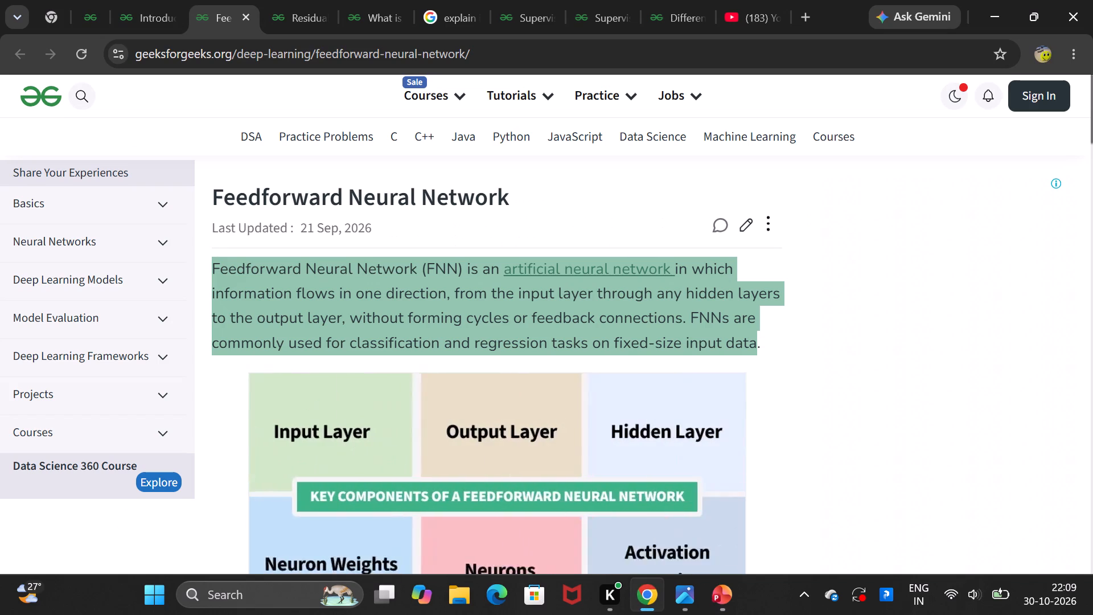
{"action": "scroll", "coordinate": [595, 409], "scroll_direction": "down", "scroll_amount": 4}
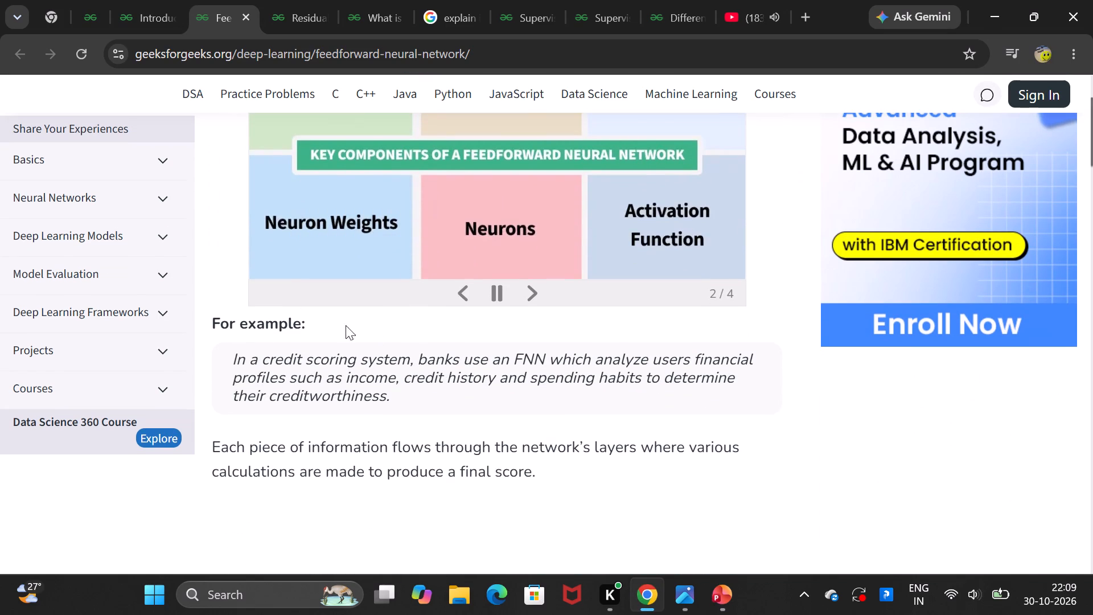
{"action": "left_click_drag", "start_coordinate": [213, 313], "coordinate": [429, 414]}
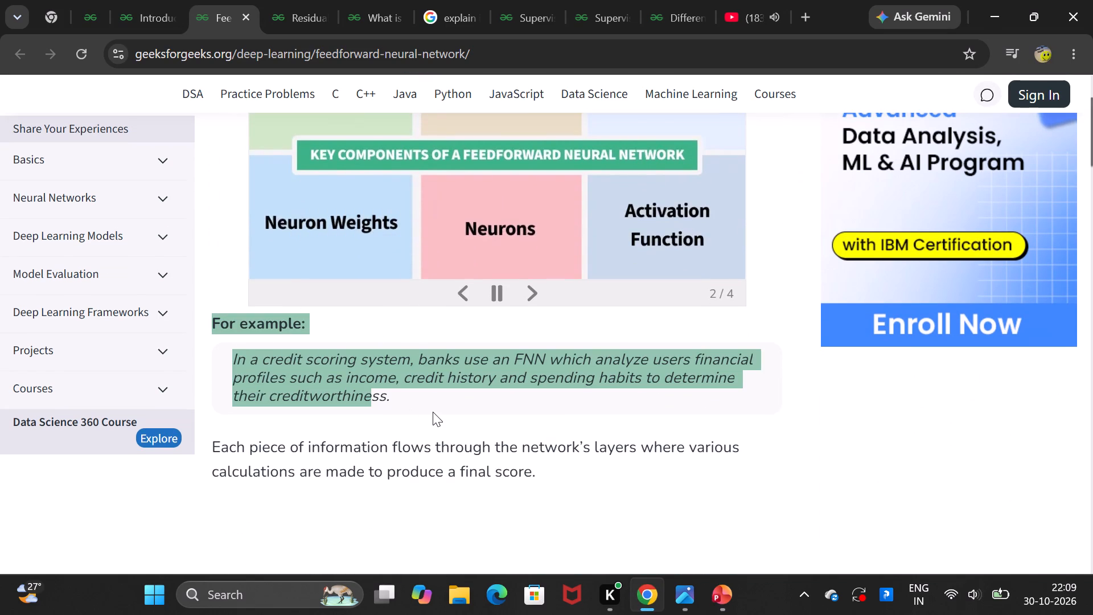
{"action": "key", "text": "ctrl+c"}
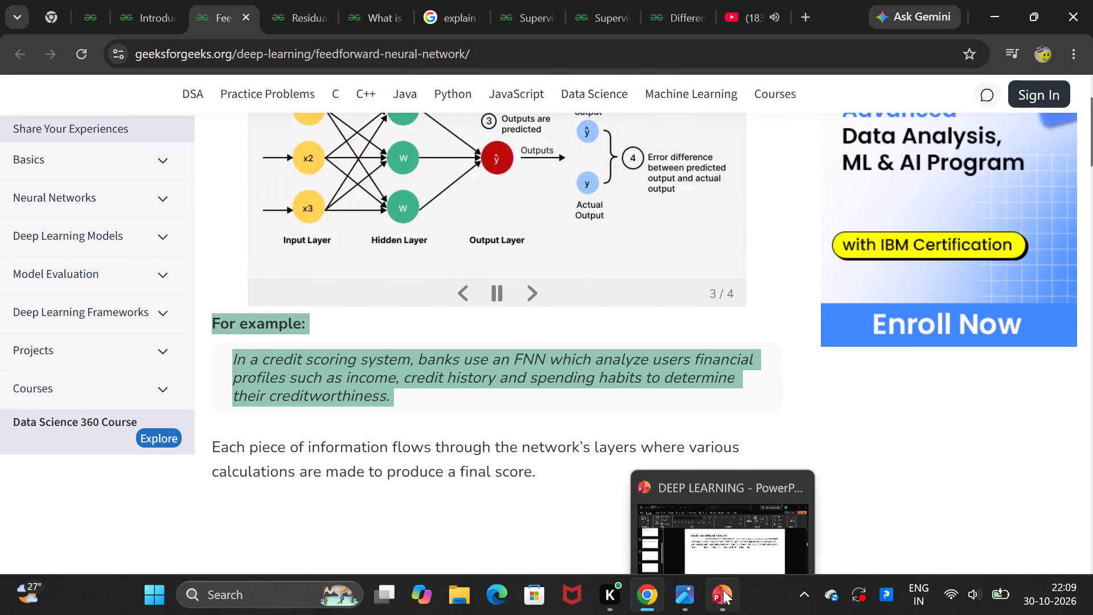
{"action": "left_click", "coordinate": [722, 594]}
{"action": "left_click", "coordinate": [479, 317]}
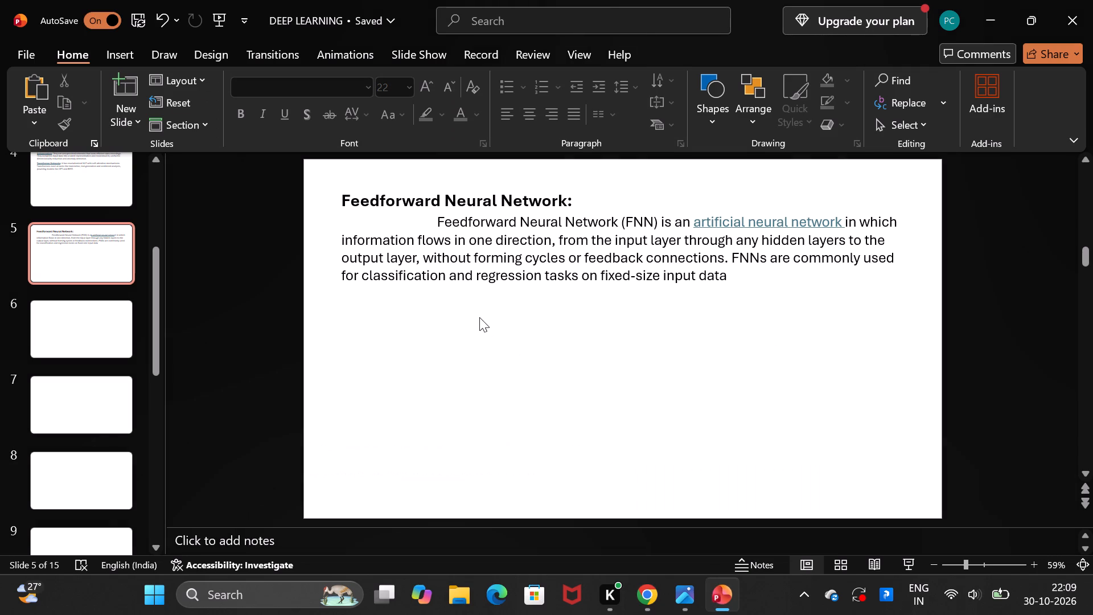
{"action": "left_click", "coordinate": [746, 287]}
{"action": "left_click", "coordinate": [746, 281]}
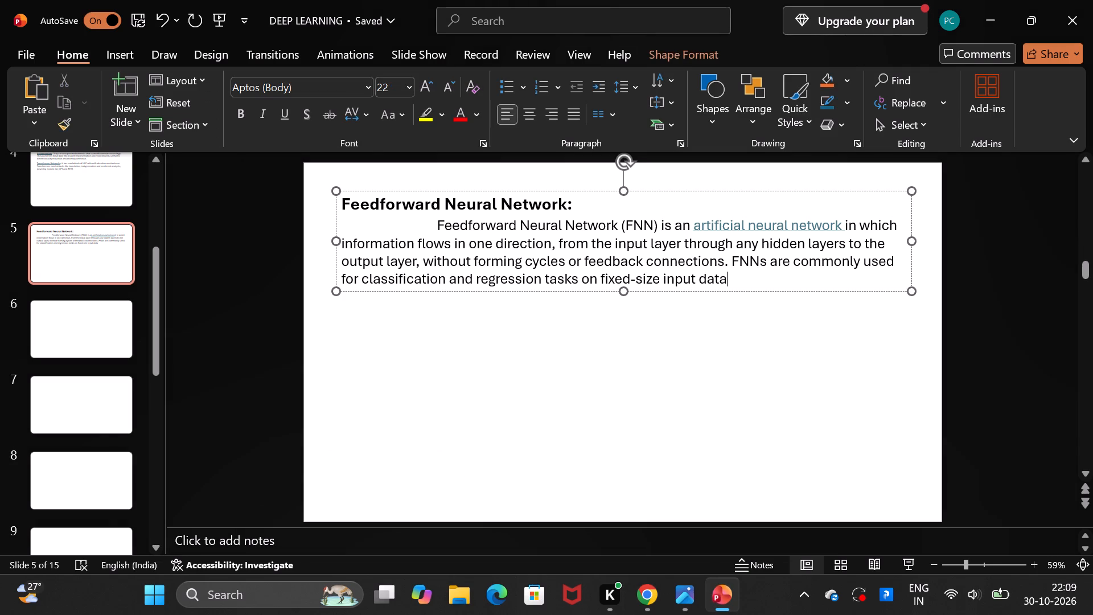
{"action": "key", "text": "Return"}
{"action": "key", "text": "Return"}
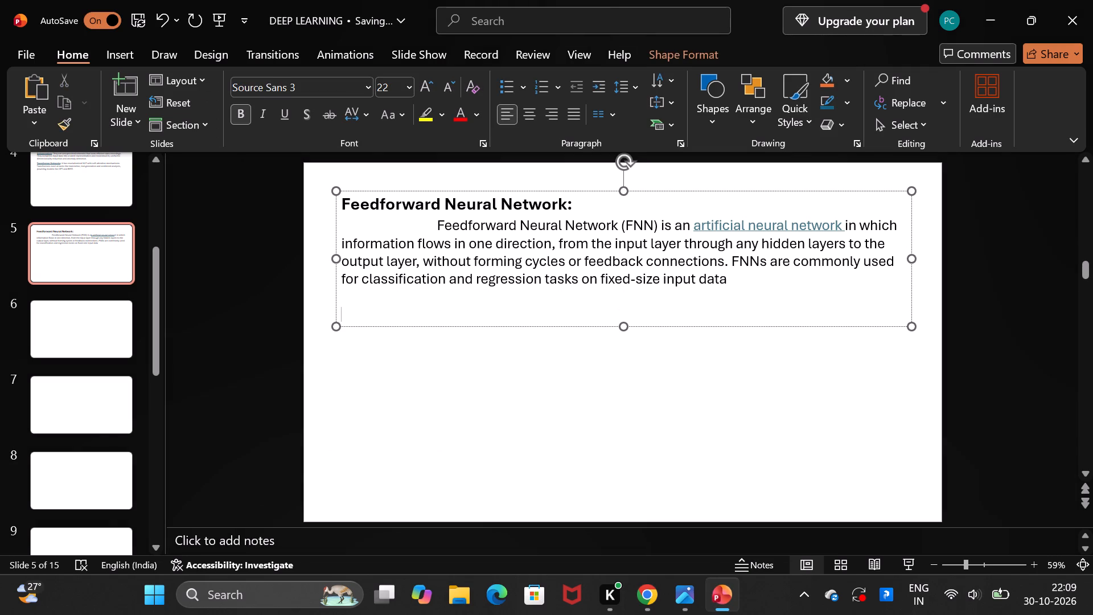
{"action": "key", "text": "ctrl+v"}
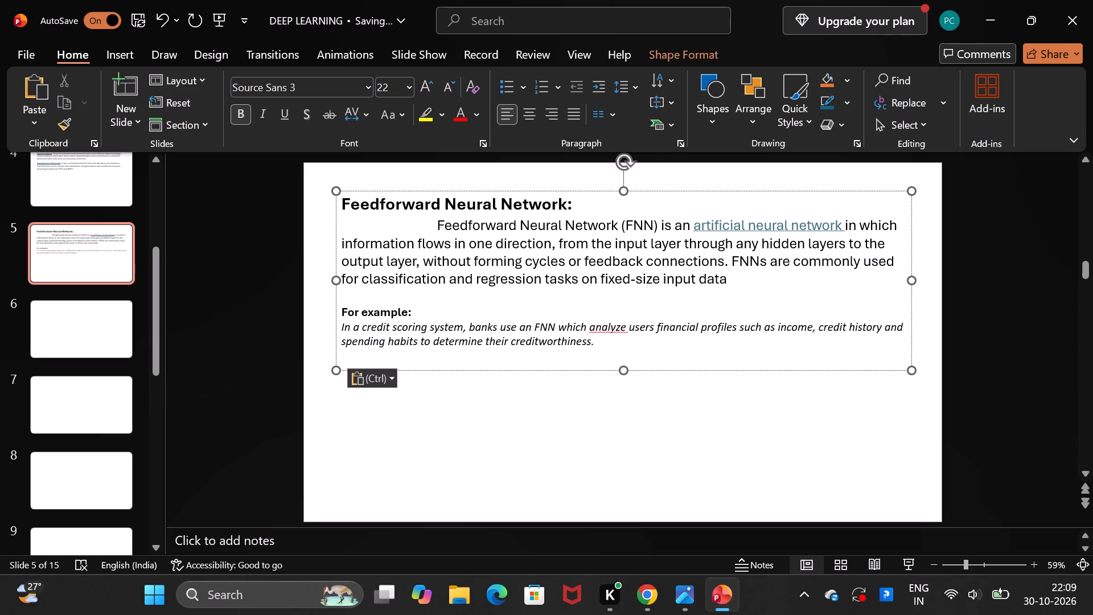
Set the "For example:" credit scoring passage on slide 5 to font size 22.
{"action": "left_click_drag", "start_coordinate": [343, 311], "coordinate": [582, 343]}
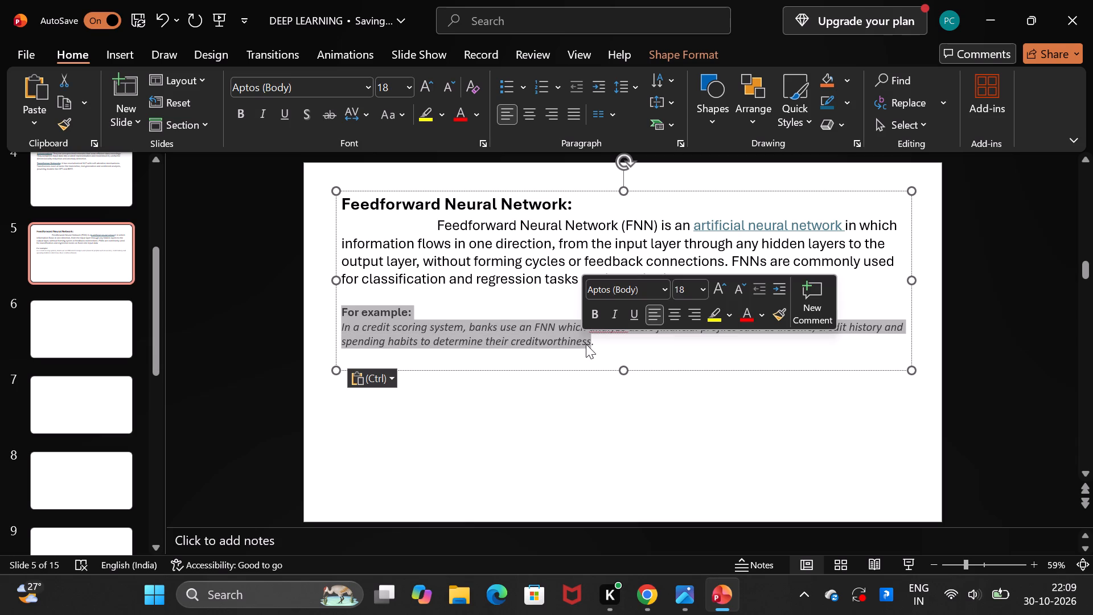
{"action": "left_click", "coordinate": [687, 294]}
{"action": "type", "text": "22"}
{"action": "key", "text": "Return"}
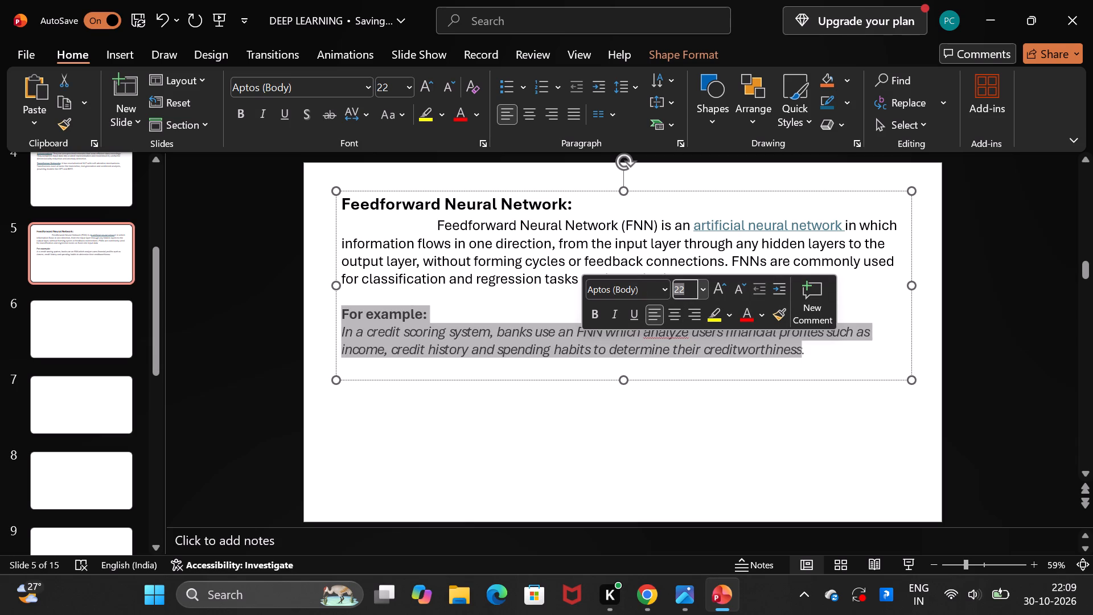
{"action": "left_click", "coordinate": [818, 352]}
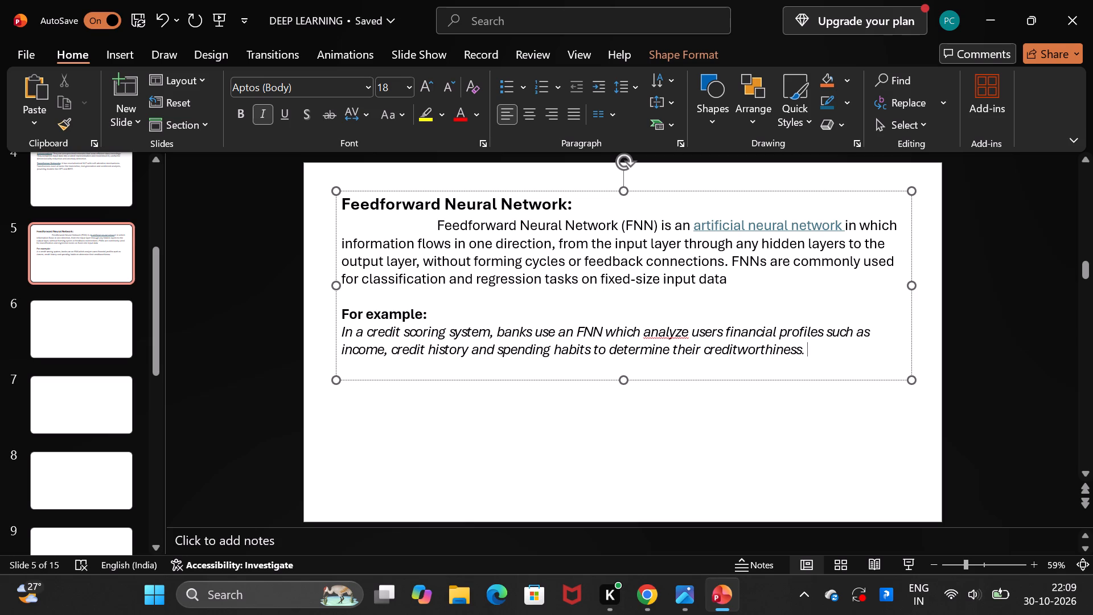
{"action": "left_click", "coordinate": [783, 412]}
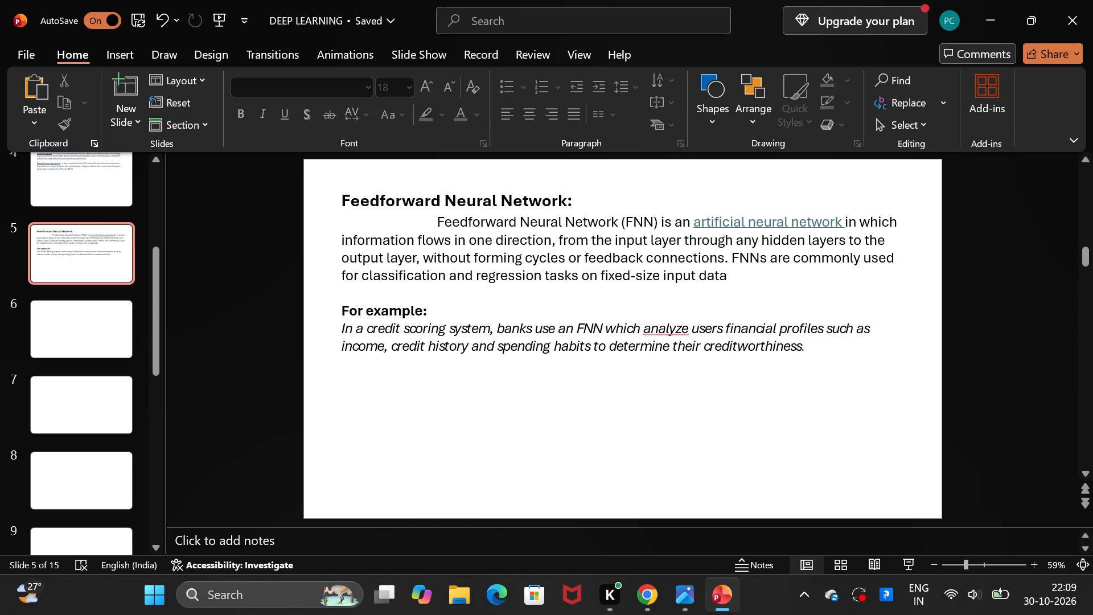
Check the article's Architecture section in Chrome against the neural network diagram on slide 2 of the presentation in PowerPoint.
{"action": "left_click", "coordinate": [649, 594]}
{"action": "scroll", "coordinate": [663, 422], "scroll_direction": "down", "scroll_amount": 1}
{"action": "scroll", "coordinate": [630, 382], "scroll_direction": "down", "scroll_amount": 1}
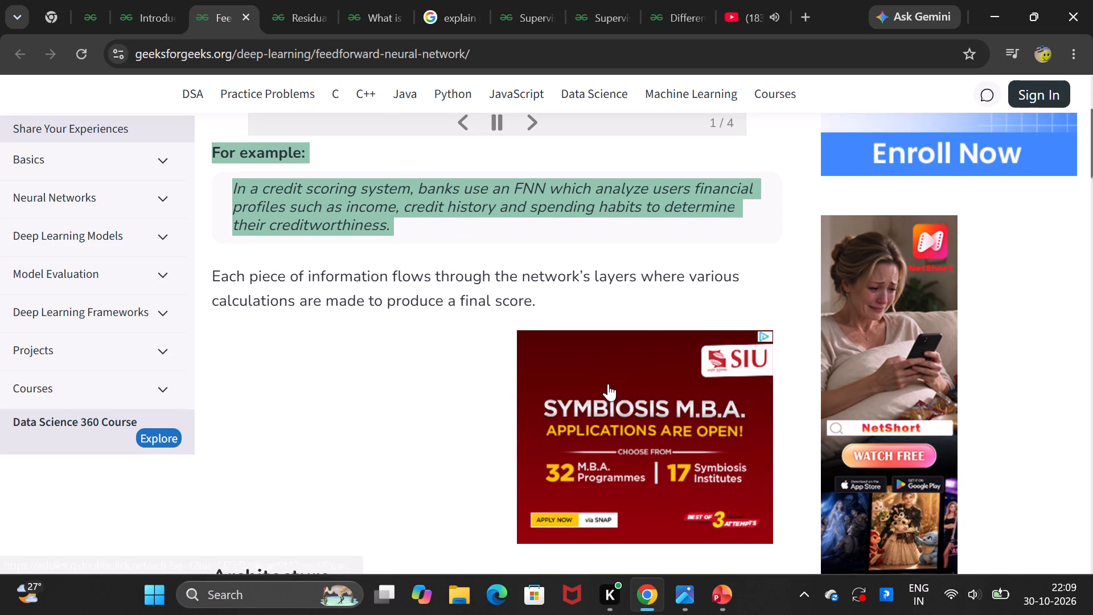
{"action": "scroll", "coordinate": [491, 436], "scroll_direction": "down", "scroll_amount": 3}
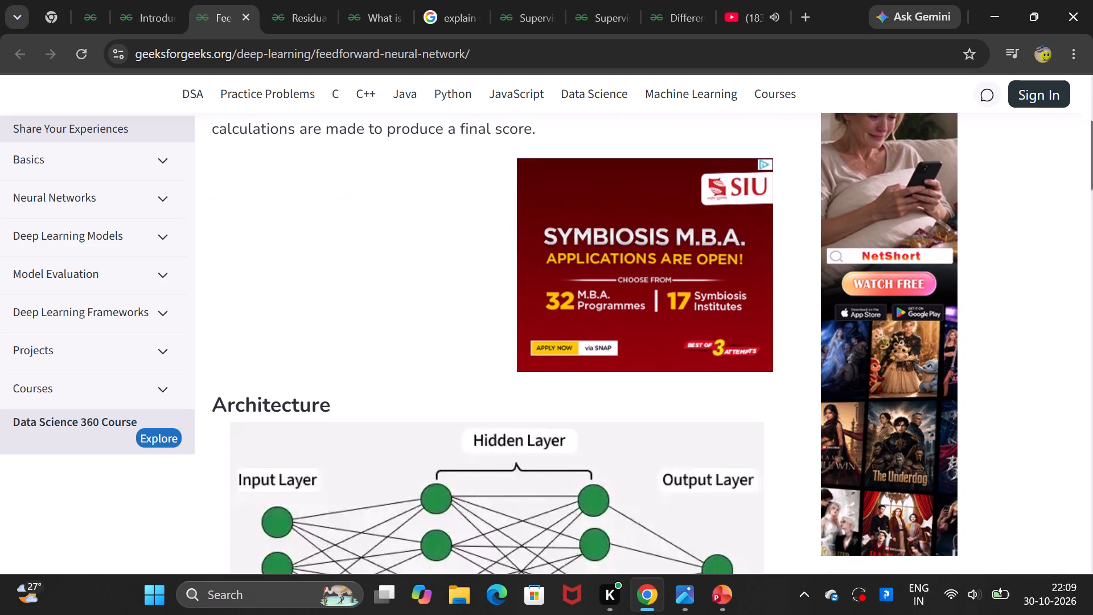
{"action": "scroll", "coordinate": [491, 436], "scroll_direction": "down", "scroll_amount": 1}
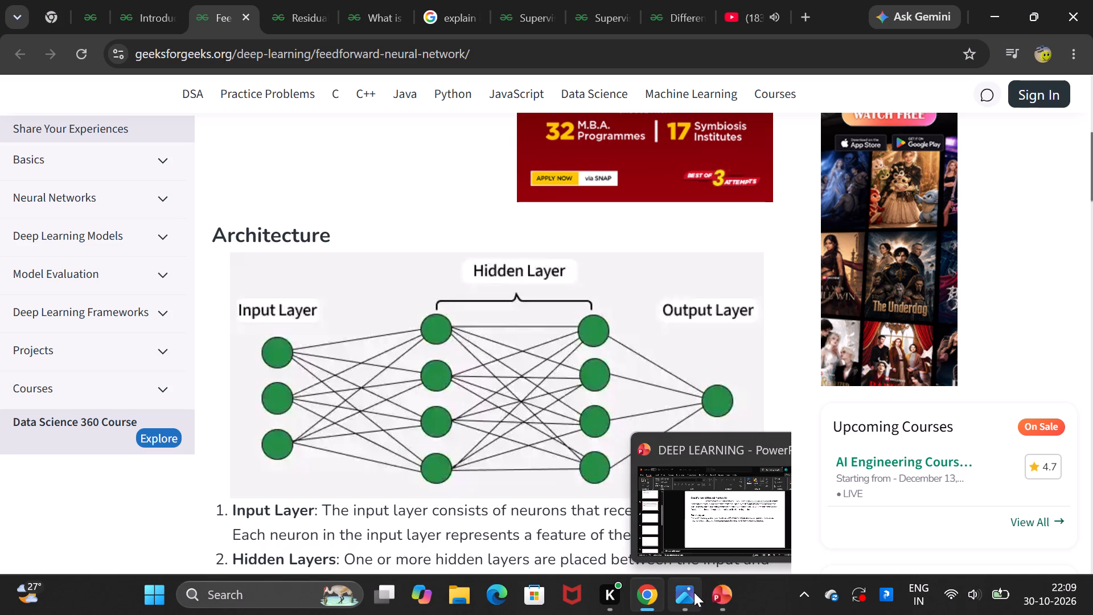
{"action": "left_click", "coordinate": [709, 592]}
{"action": "scroll", "coordinate": [602, 382], "scroll_direction": "up", "scroll_amount": 4}
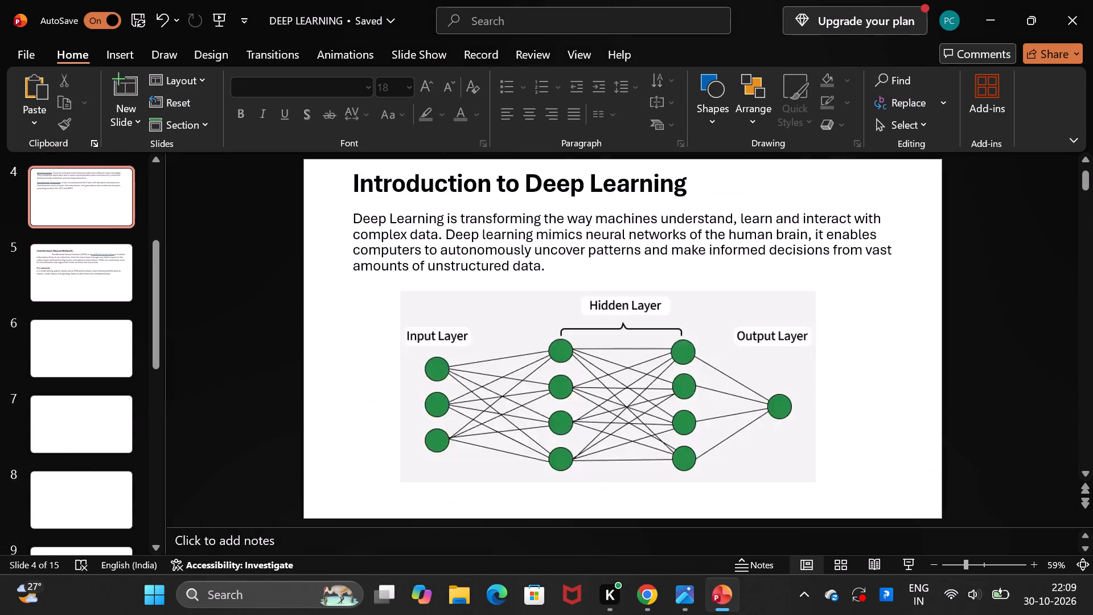
{"action": "scroll", "coordinate": [602, 382], "scroll_direction": "down", "scroll_amount": 2}
{"action": "scroll", "coordinate": [602, 382], "scroll_direction": "up", "scroll_amount": 1}
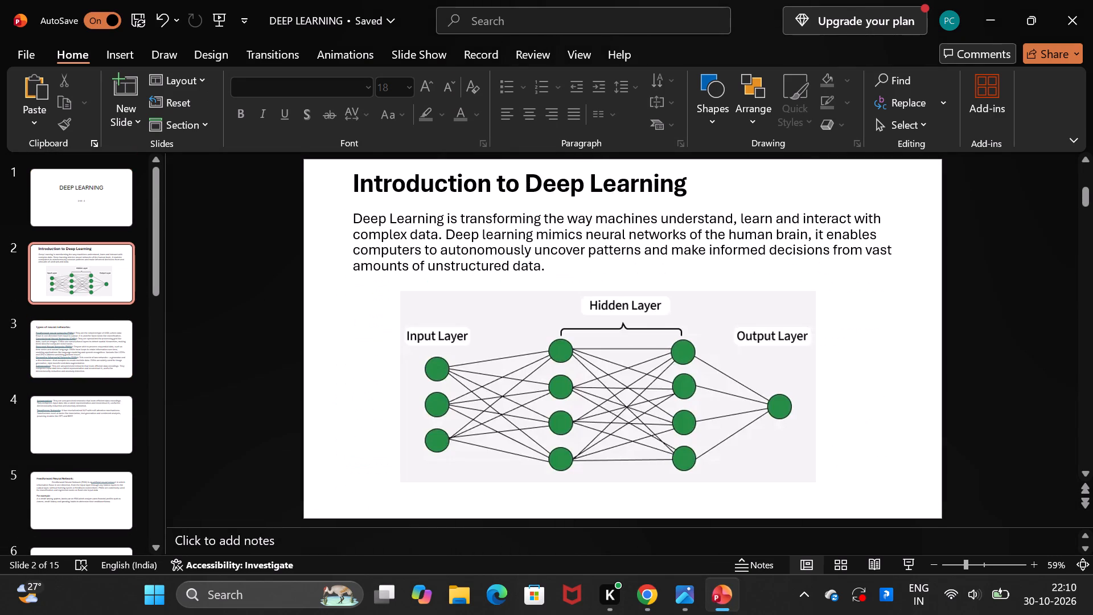
{"action": "scroll", "coordinate": [602, 382], "scroll_direction": "down", "scroll_amount": 4}
{"action": "scroll", "coordinate": [602, 382], "scroll_direction": "up", "scroll_amount": 1}
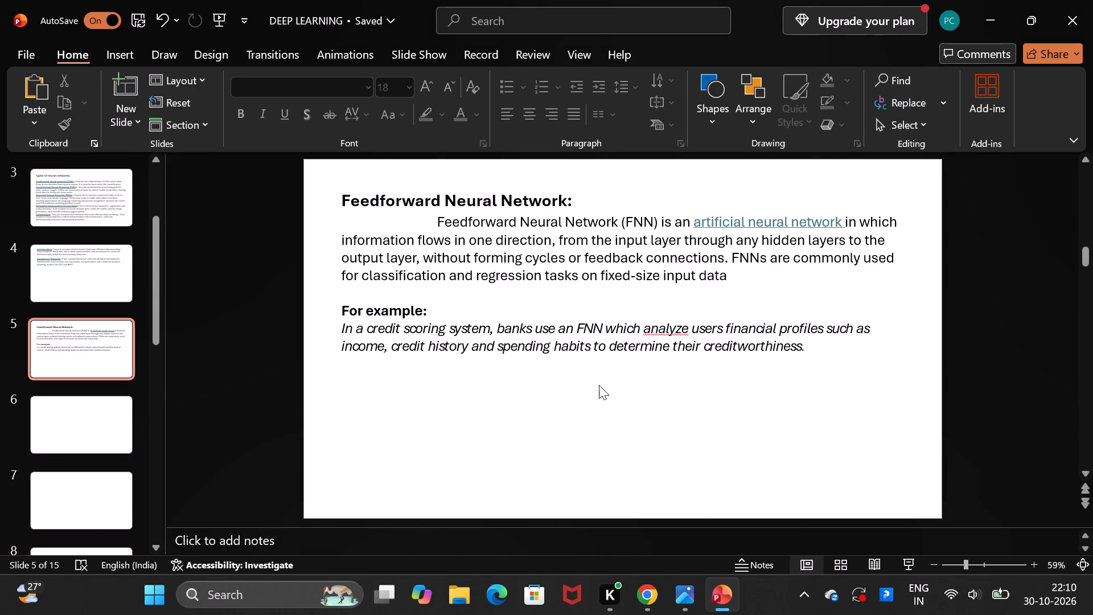
Insert the "deep learing" picture from the Downloads folder onto slide 5.
{"action": "left_click", "coordinate": [593, 396]}
{"action": "left_click", "coordinate": [129, 53]}
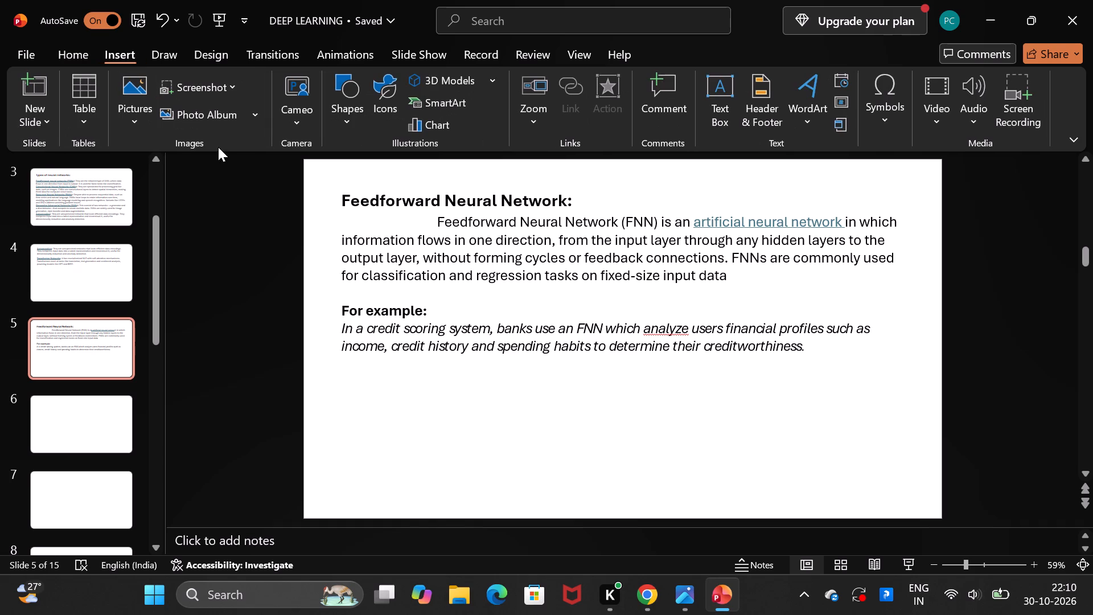
{"action": "left_click", "coordinate": [146, 87]}
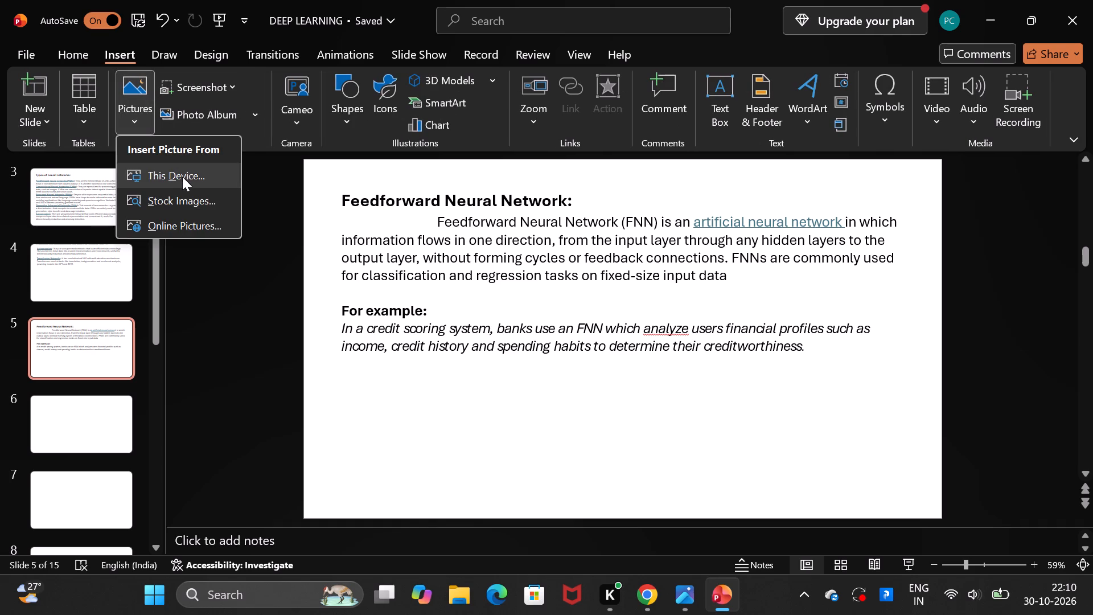
{"action": "left_click", "coordinate": [182, 177]}
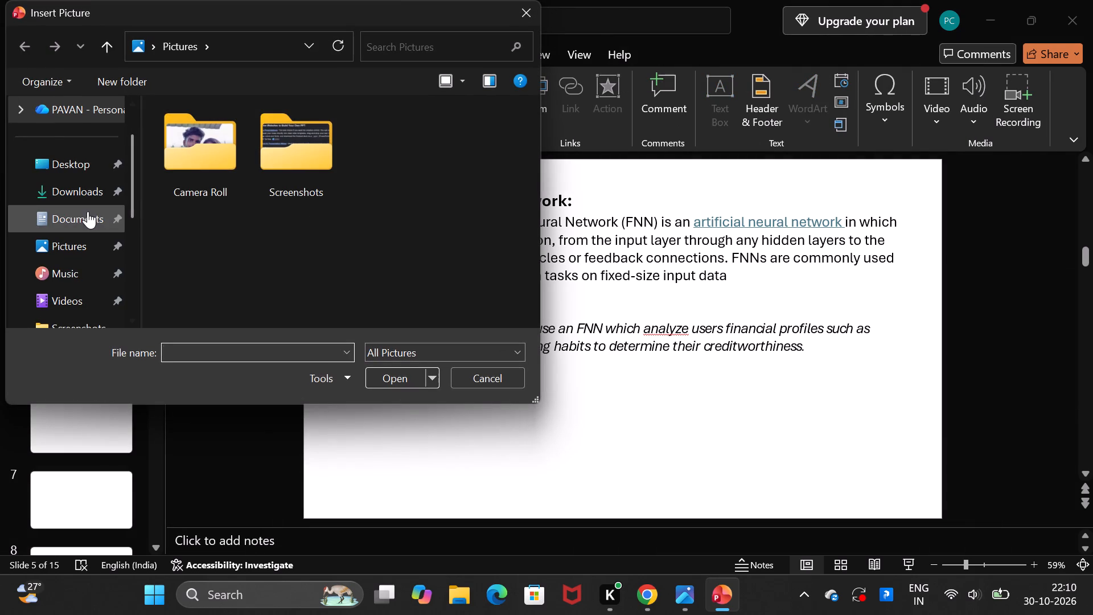
{"action": "left_click", "coordinate": [85, 183]}
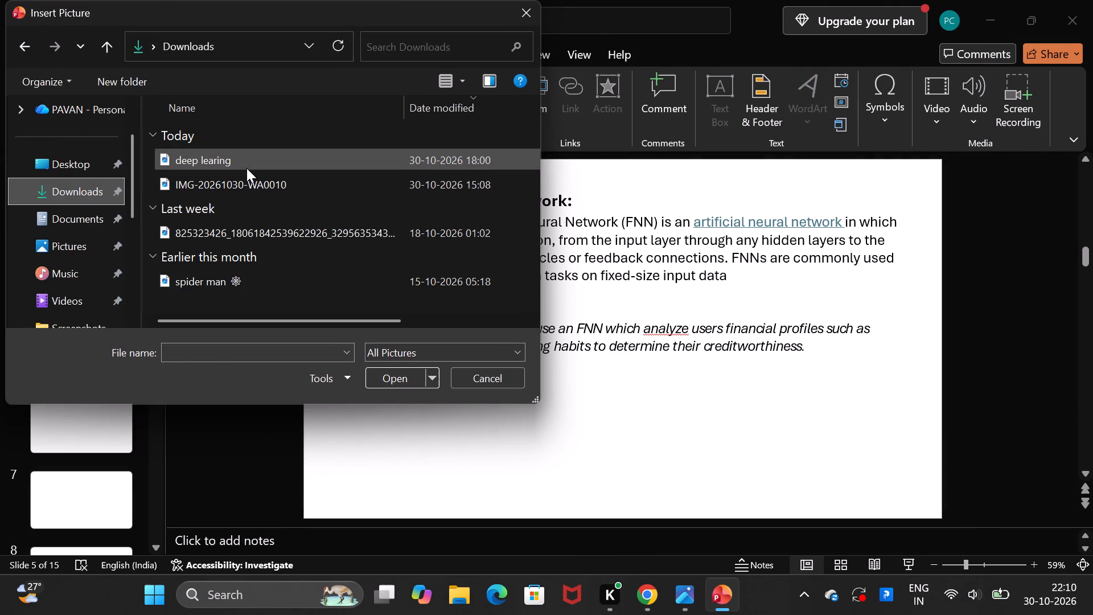
{"action": "left_click", "coordinate": [246, 166]}
{"action": "left_click", "coordinate": [411, 374]}
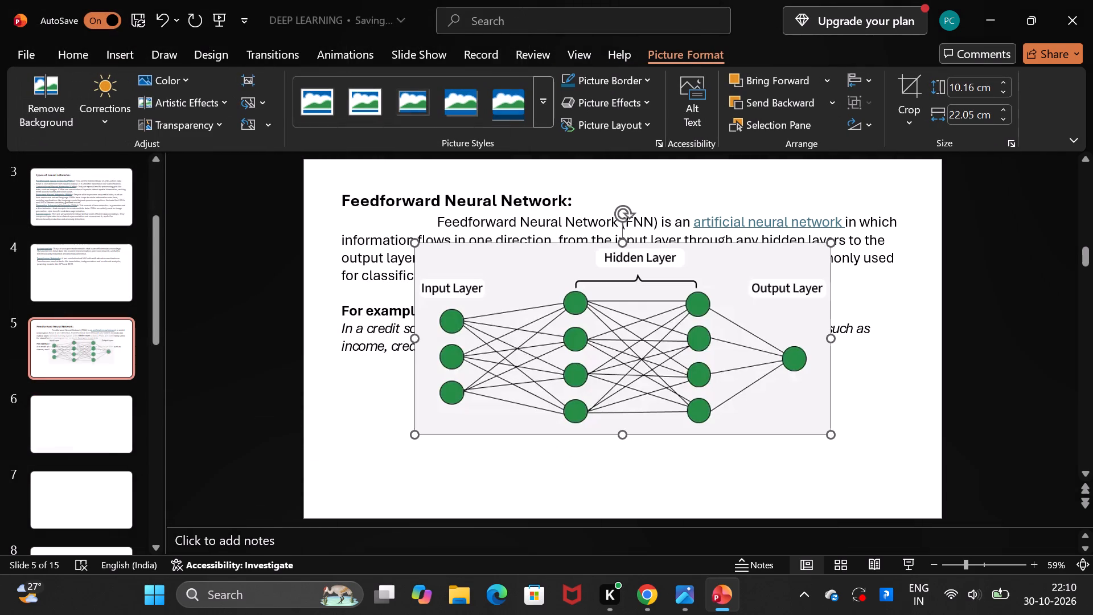
Shrink the diagram to about 8.41 cm high by 21.16 cm wide and fit it between the example text and slide 5's bottom edge.
{"action": "left_click_drag", "start_coordinate": [618, 335], "coordinate": [603, 441]}
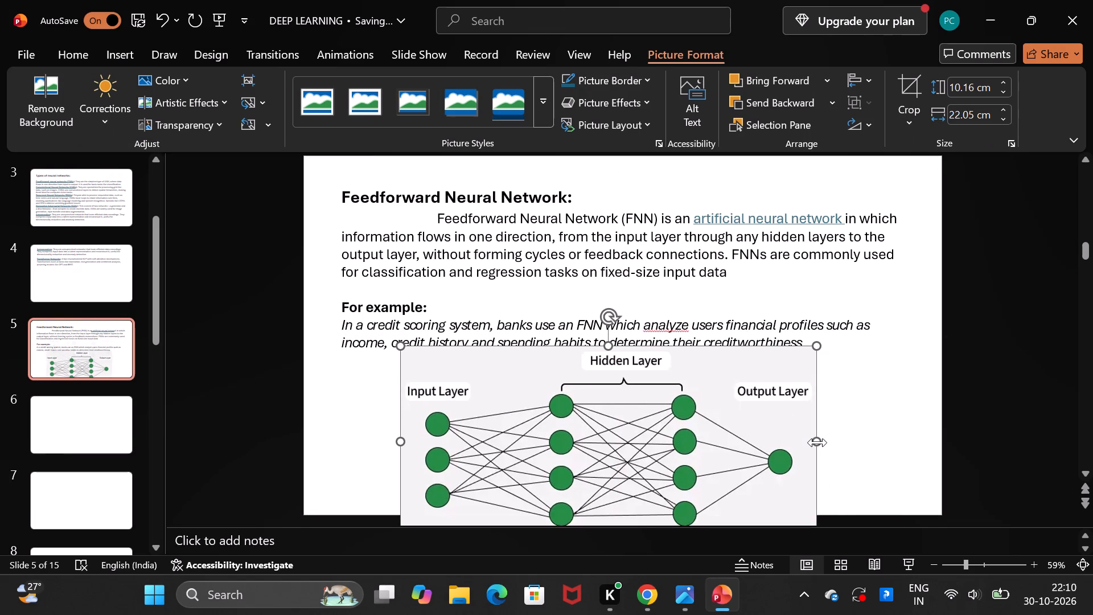
{"action": "left_click_drag", "start_coordinate": [820, 442], "coordinate": [801, 441]}
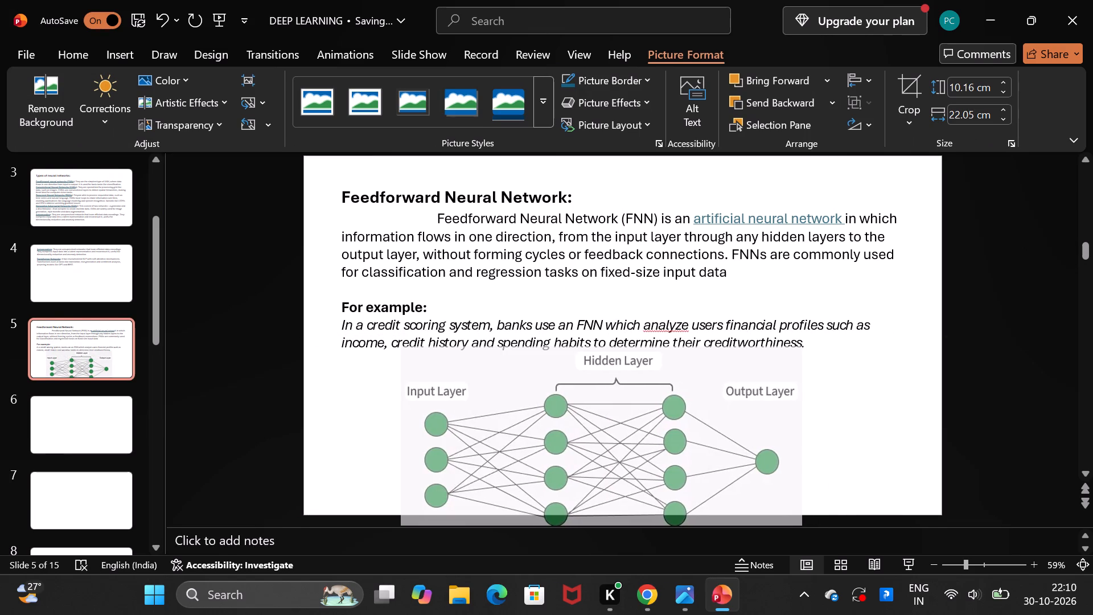
{"action": "left_click_drag", "start_coordinate": [801, 441], "coordinate": [799, 441]}
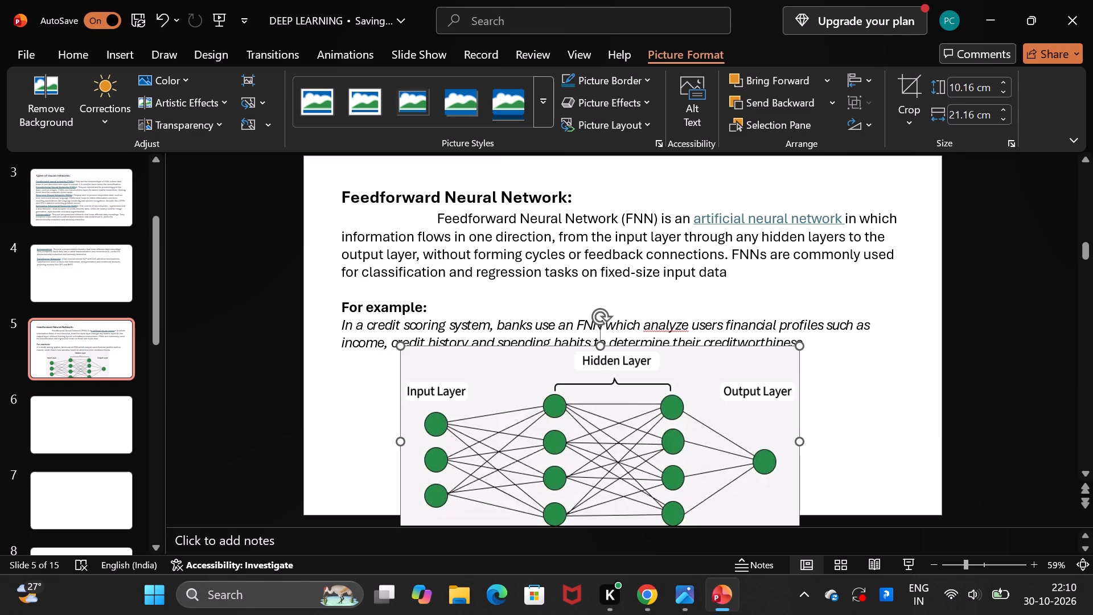
{"action": "left_click_drag", "start_coordinate": [612, 523], "coordinate": [619, 514]}
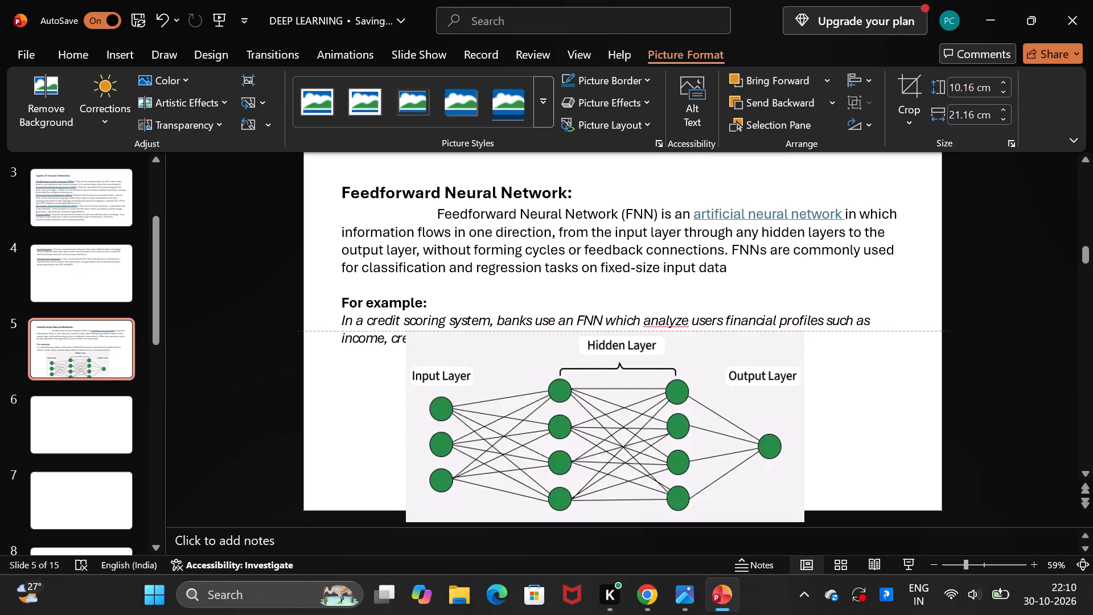
{"action": "left_click_drag", "start_coordinate": [619, 514], "coordinate": [621, 511]}
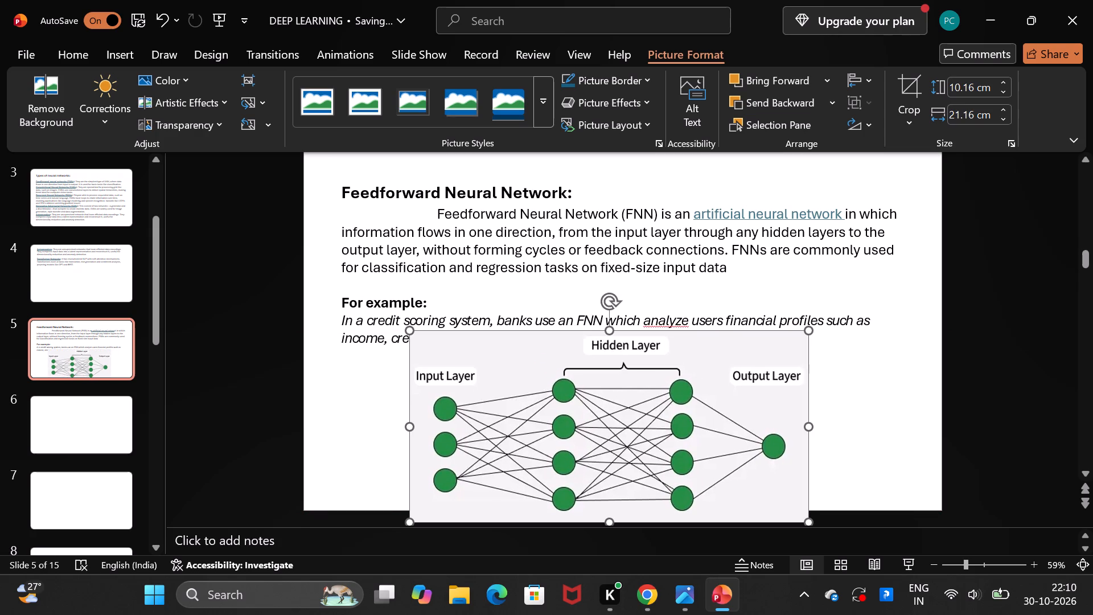
{"action": "left_click_drag", "start_coordinate": [608, 330], "coordinate": [614, 367]}
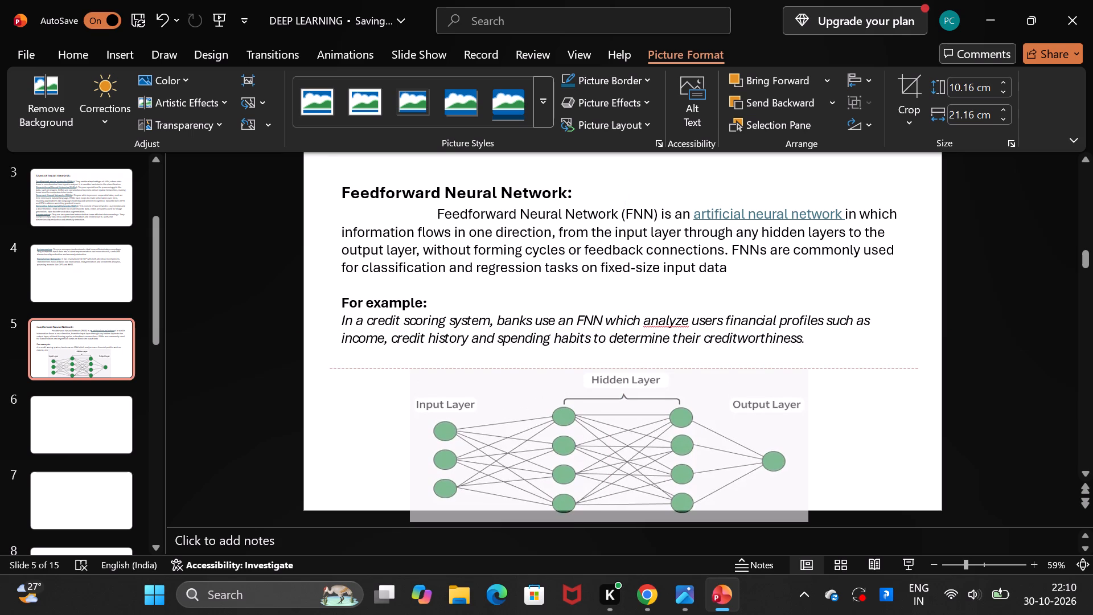
{"action": "left_click_drag", "start_coordinate": [614, 367], "coordinate": [614, 363]}
{"action": "left_click_drag", "start_coordinate": [619, 424], "coordinate": [619, 409]}
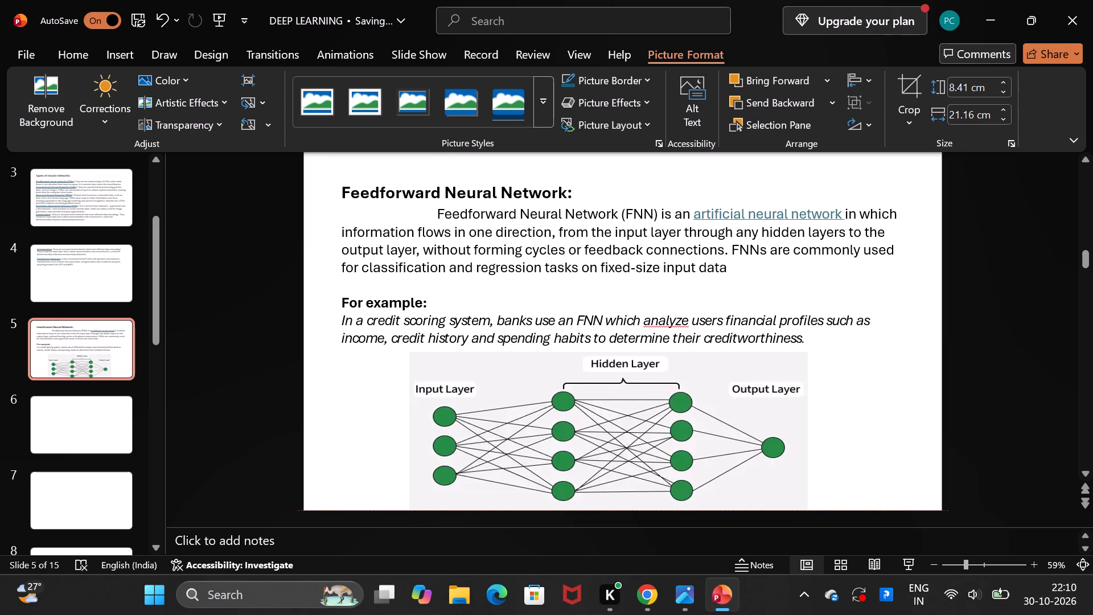
{"action": "left_click_drag", "start_coordinate": [619, 409], "coordinate": [613, 407]}
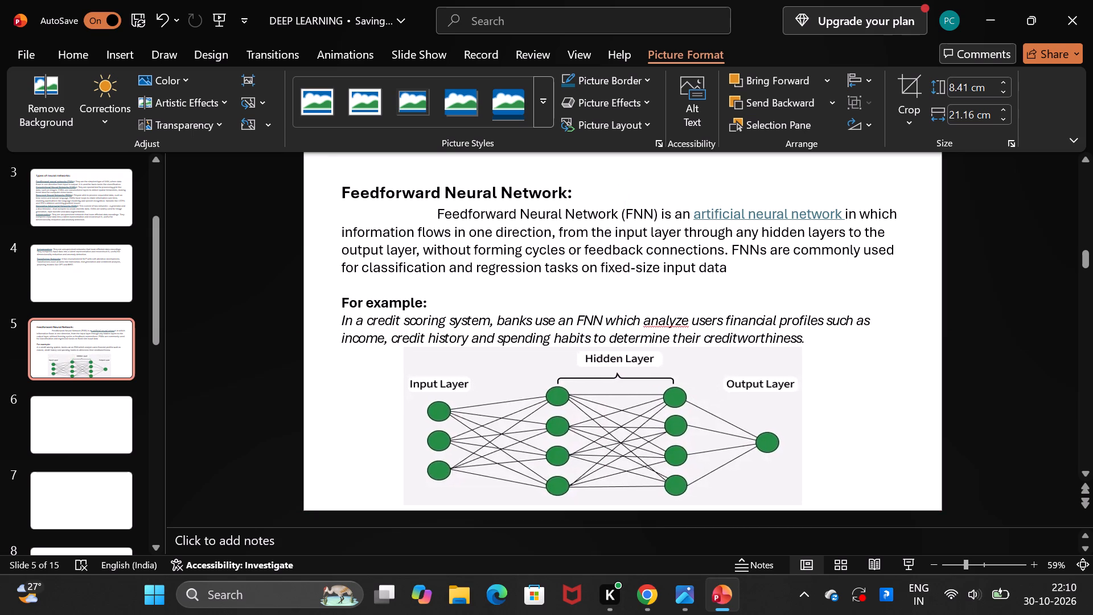
{"action": "left_click_drag", "start_coordinate": [613, 407], "coordinate": [618, 410]}
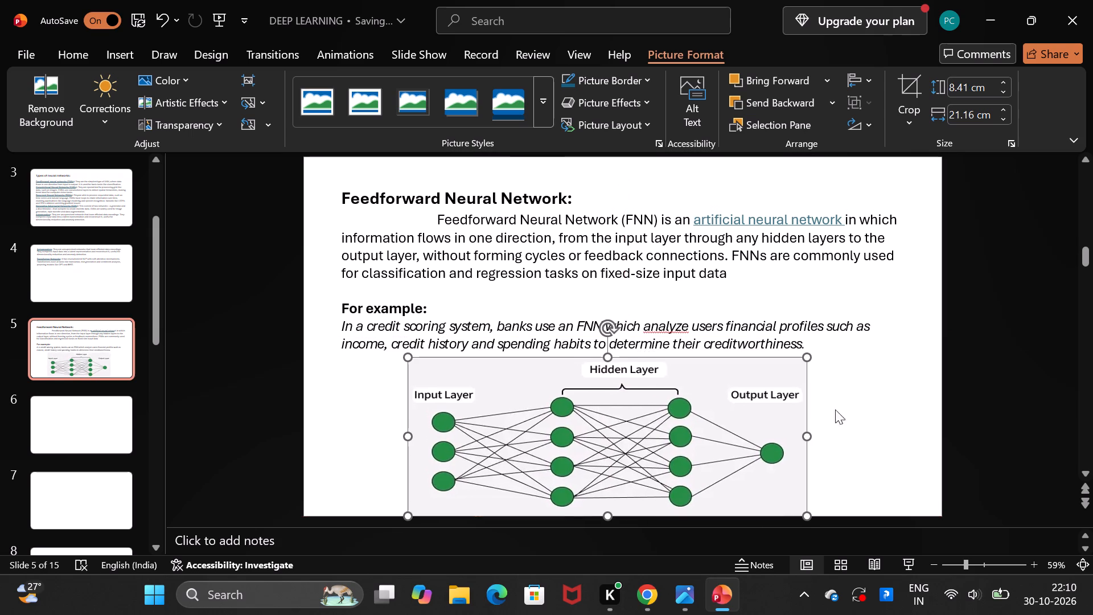
{"action": "left_click", "coordinate": [853, 409]}
{"action": "scroll", "coordinate": [894, 408], "scroll_direction": "down", "scroll_amount": 1}
{"action": "scroll", "coordinate": [899, 407], "scroll_direction": "up", "scroll_amount": 1}
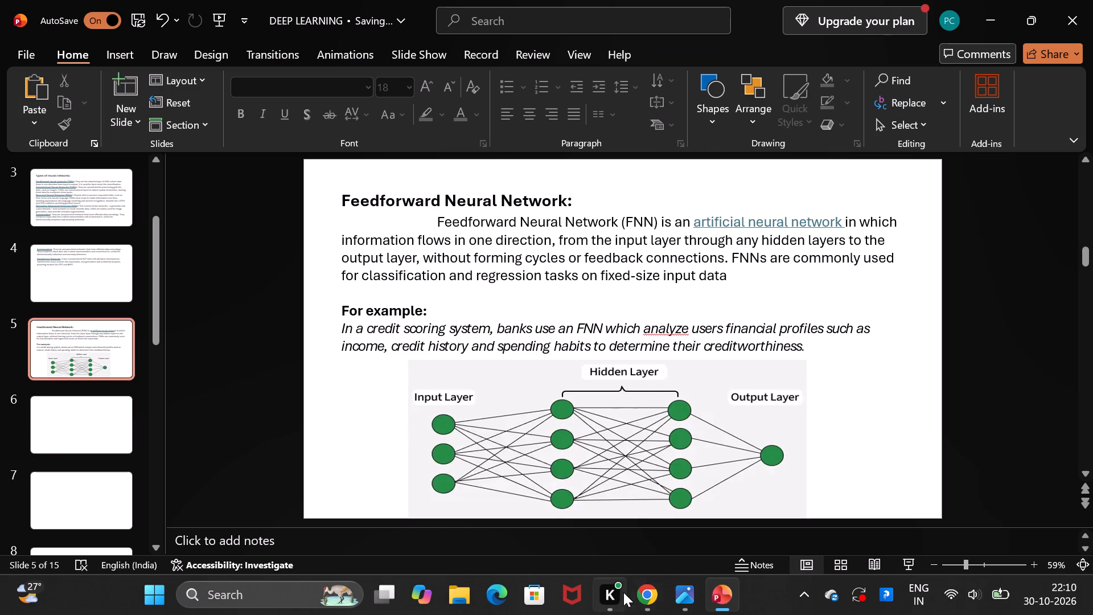
Copy the numbered Input Layer, Hidden Layers and Output Layer descriptions from the Feedforward Neural Network article in Chrome.
{"action": "left_click", "coordinate": [645, 588]}
{"action": "scroll", "coordinate": [578, 380], "scroll_direction": "down", "scroll_amount": 2}
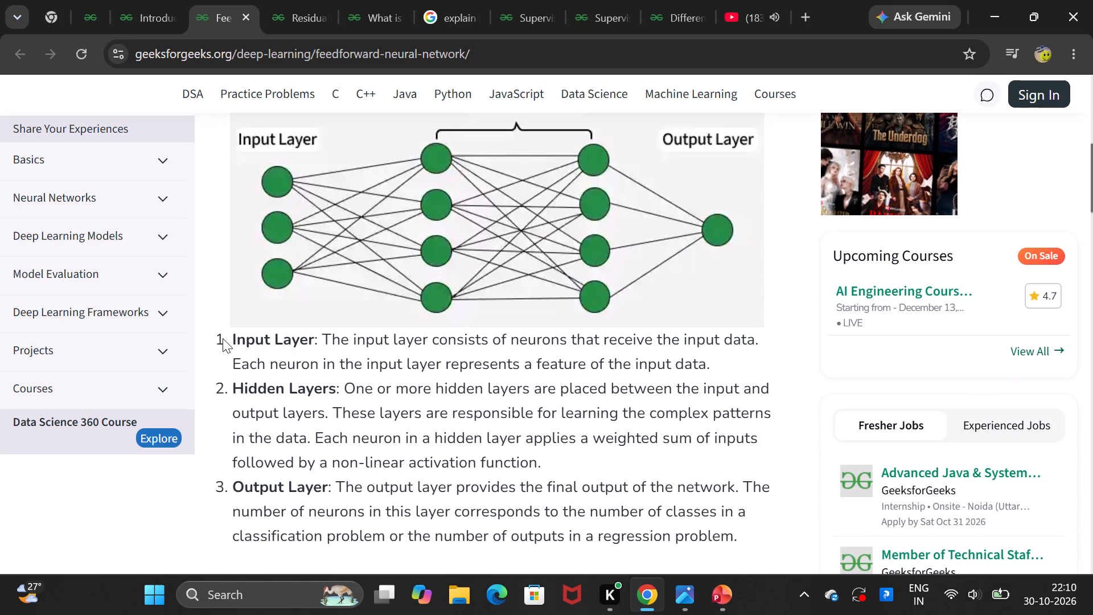
{"action": "left_click_drag", "start_coordinate": [220, 334], "coordinate": [665, 527]}
{"action": "left_click_drag", "start_coordinate": [779, 520], "coordinate": [766, 520]}
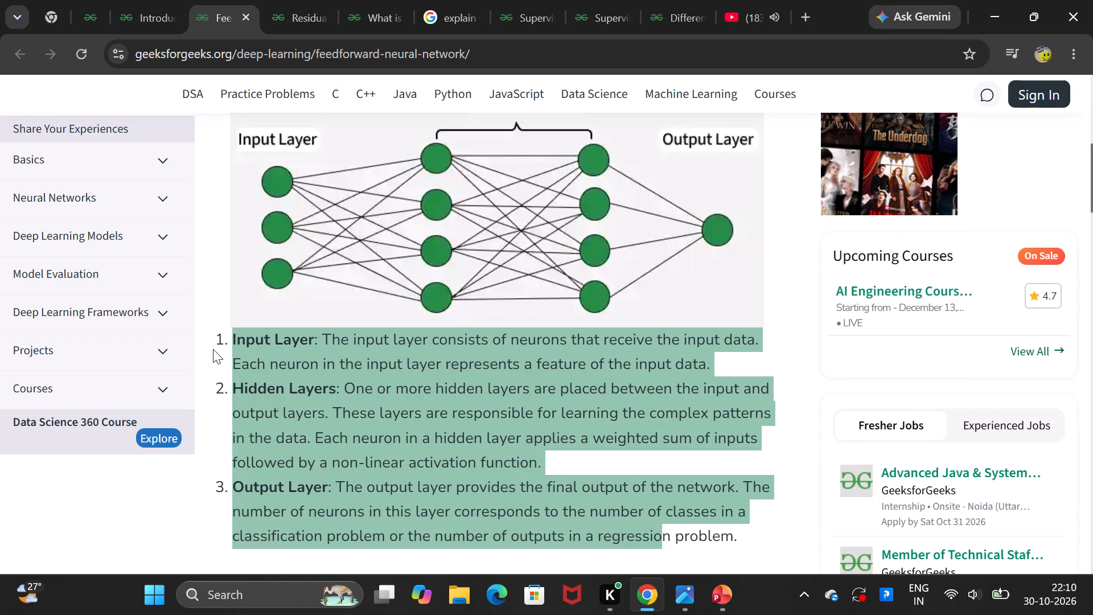
{"action": "left_click", "coordinate": [215, 341]}
{"action": "left_click", "coordinate": [215, 335]}
{"action": "left_click_drag", "start_coordinate": [215, 327], "coordinate": [245, 379]}
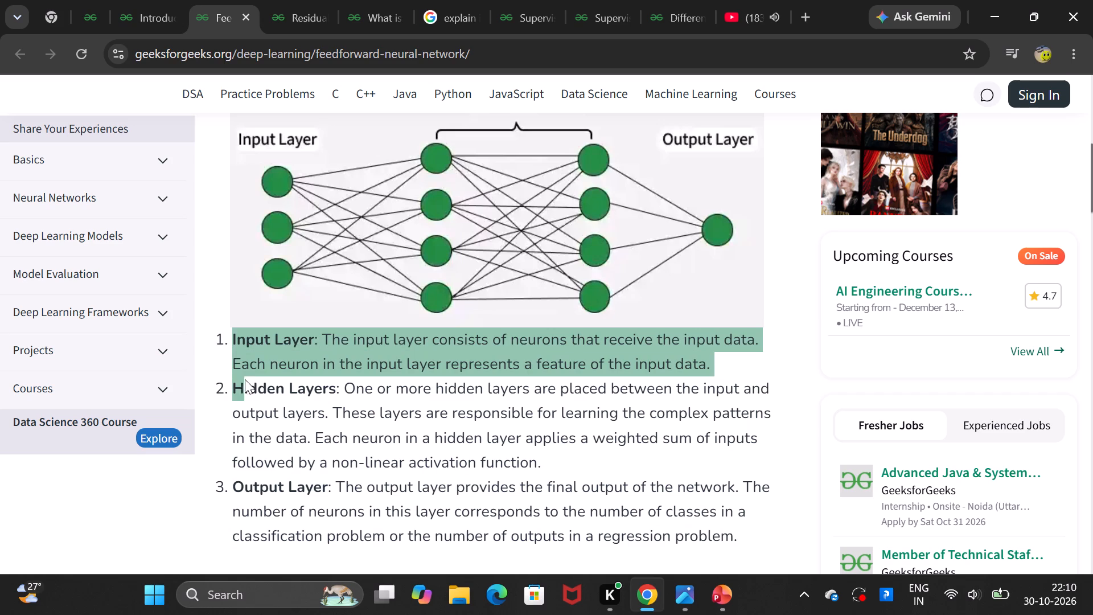
{"action": "left_click_drag", "start_coordinate": [245, 379], "coordinate": [744, 546]}
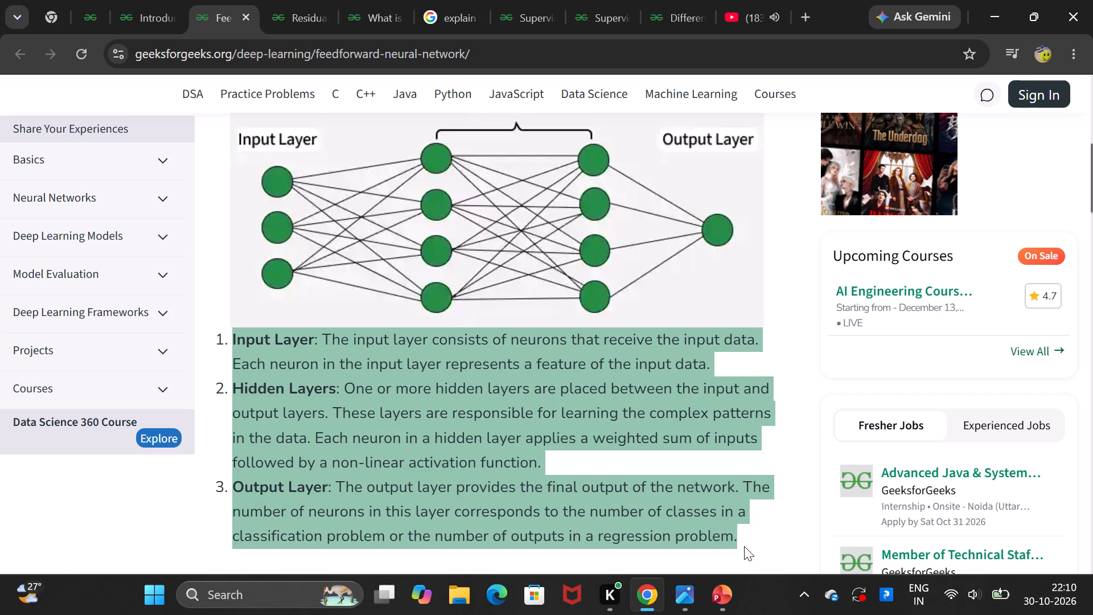
{"action": "key", "text": "ctrl+c"}
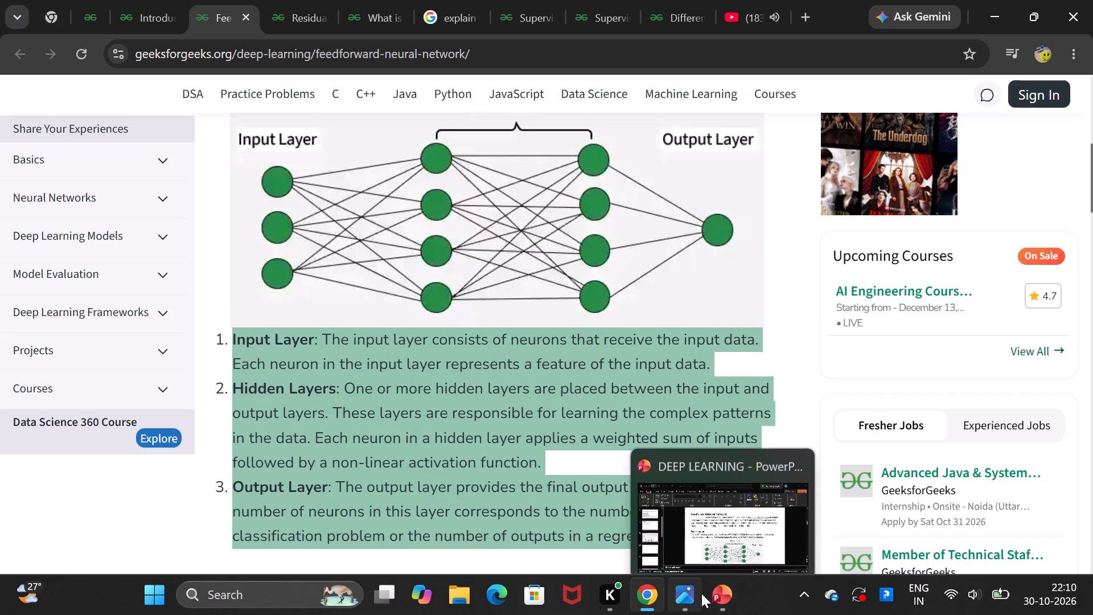
Paste the copied layer descriptions onto blank slide 6 of the DEEP LEARNING presentation in PowerPoint.
{"action": "left_click", "coordinate": [710, 593]}
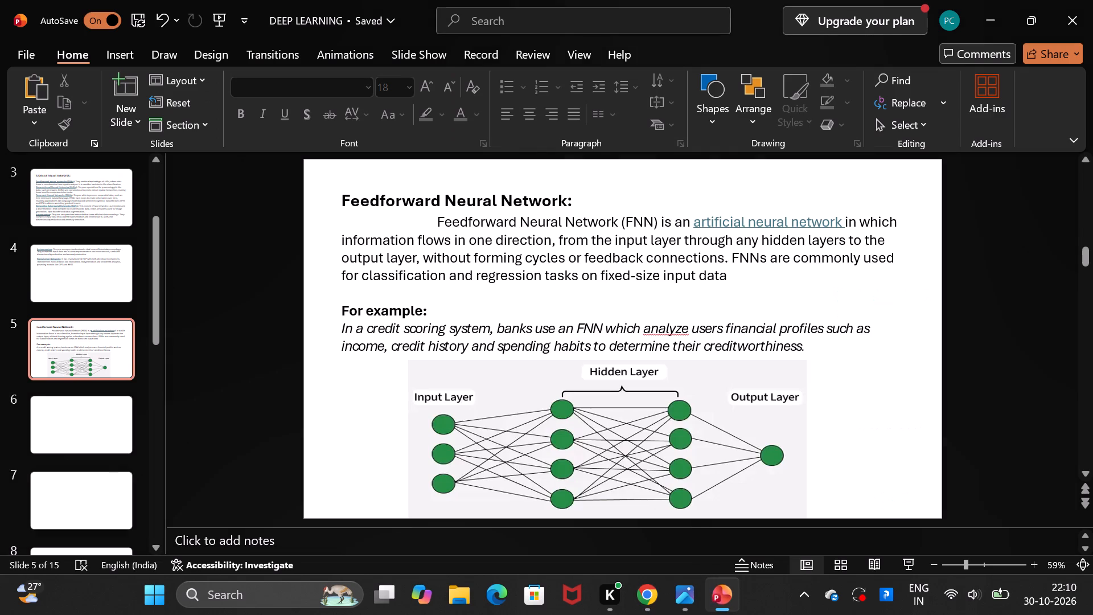
{"action": "scroll", "coordinate": [665, 482], "scroll_direction": "down", "scroll_amount": 1}
{"action": "left_click", "coordinate": [373, 196]}
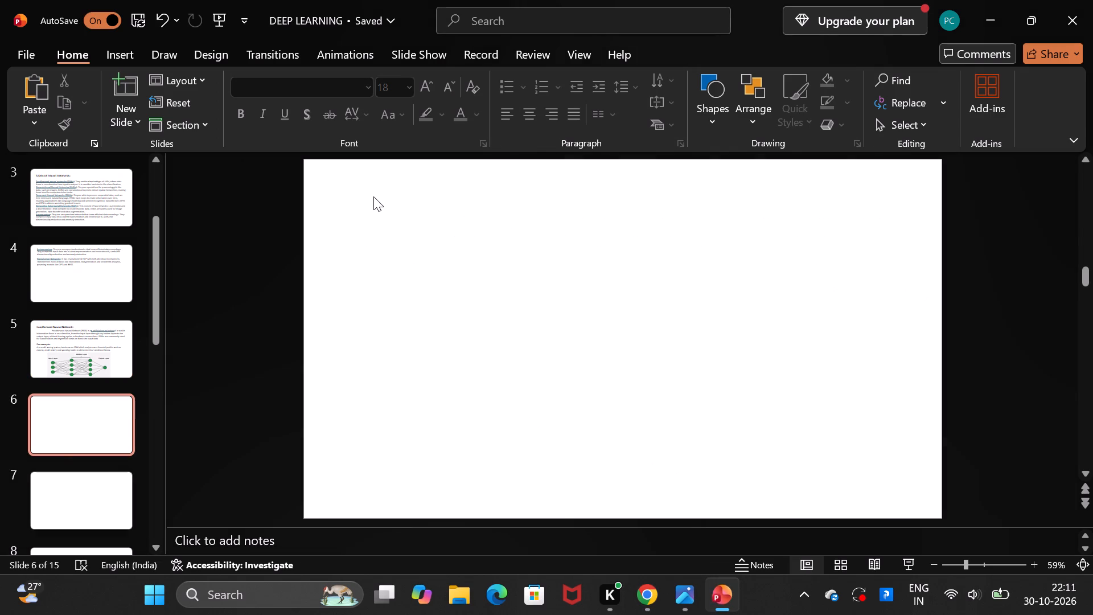
{"action": "right_click", "coordinate": [373, 196]}
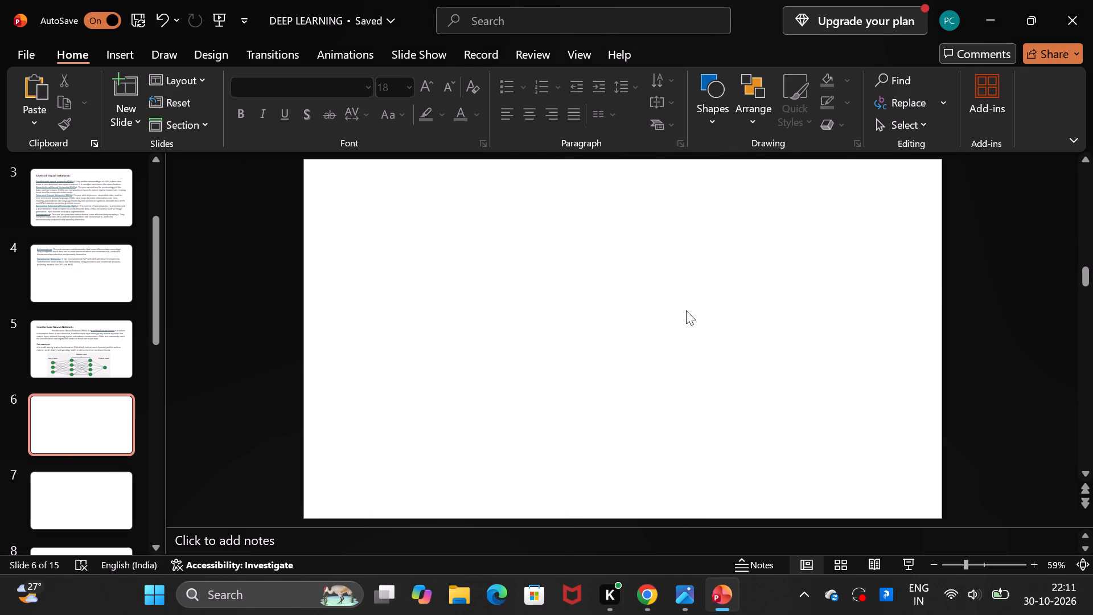
{"action": "left_click", "coordinate": [686, 310]}
{"action": "key", "text": "ctrl+v"}
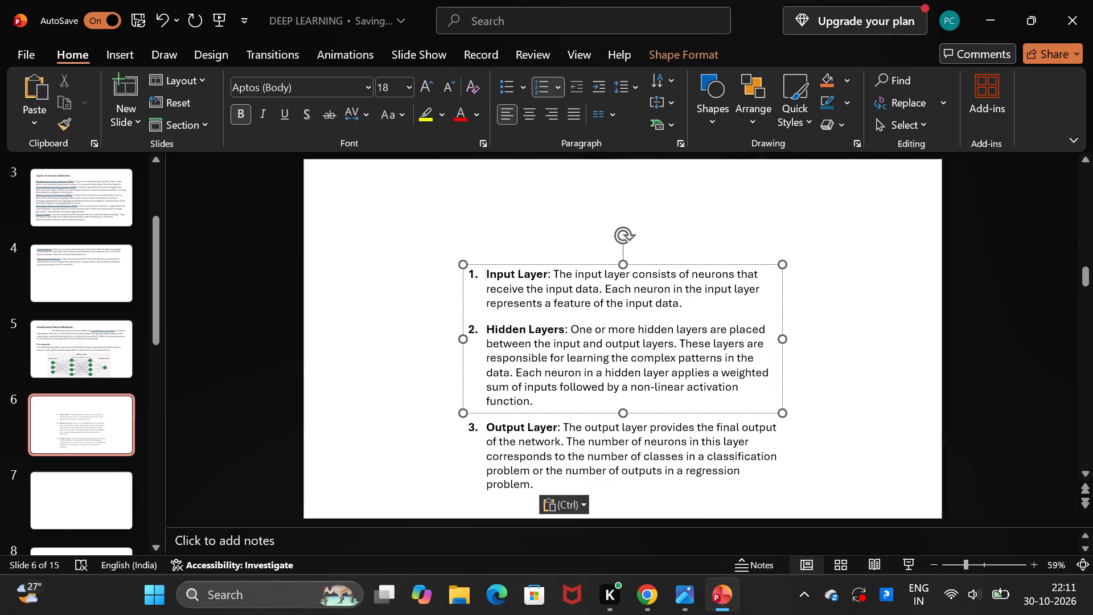
Widen the layer descriptions text box on both sides so it spans nearly the full width of slide 6.
{"action": "left_click_drag", "start_coordinate": [786, 339], "coordinate": [787, 339]}
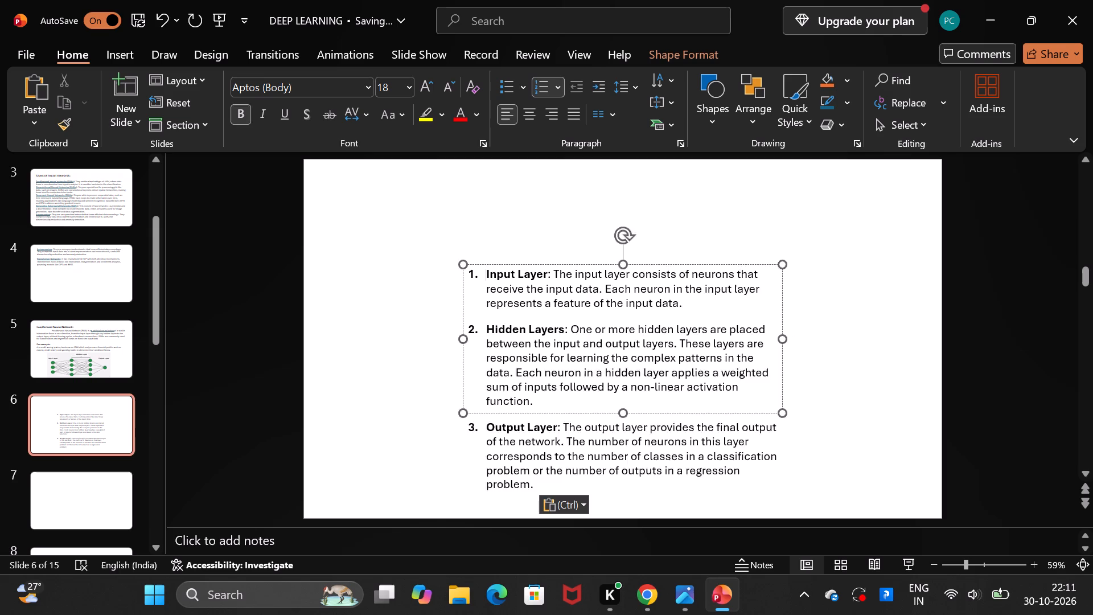
{"action": "left_click_drag", "start_coordinate": [787, 339], "coordinate": [899, 330]}
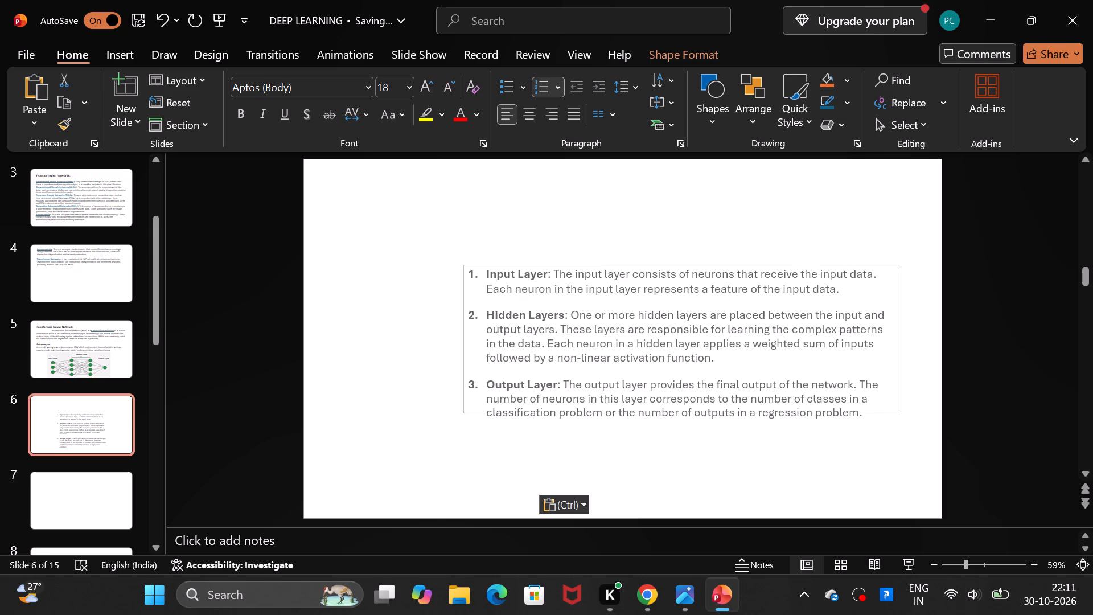
{"action": "left_click_drag", "start_coordinate": [899, 330], "coordinate": [903, 330]}
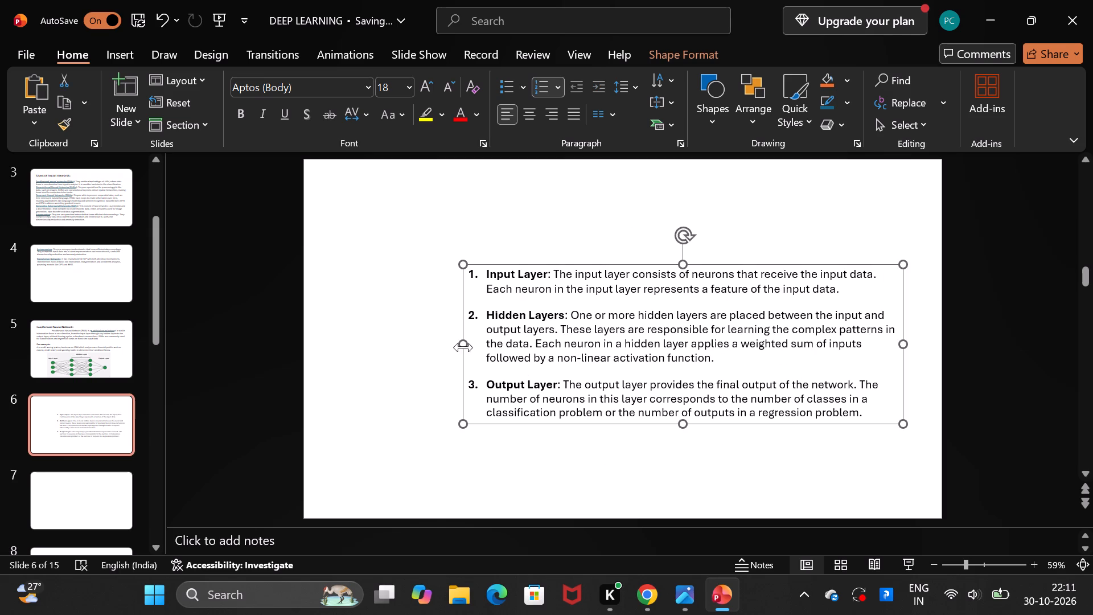
{"action": "left_click_drag", "start_coordinate": [463, 346], "coordinate": [340, 335]}
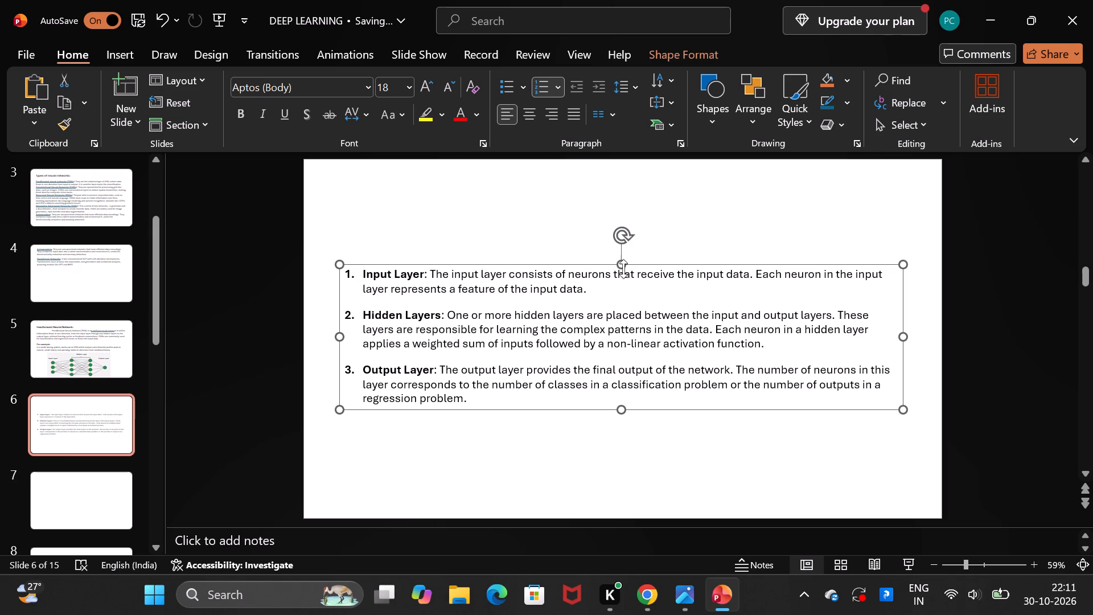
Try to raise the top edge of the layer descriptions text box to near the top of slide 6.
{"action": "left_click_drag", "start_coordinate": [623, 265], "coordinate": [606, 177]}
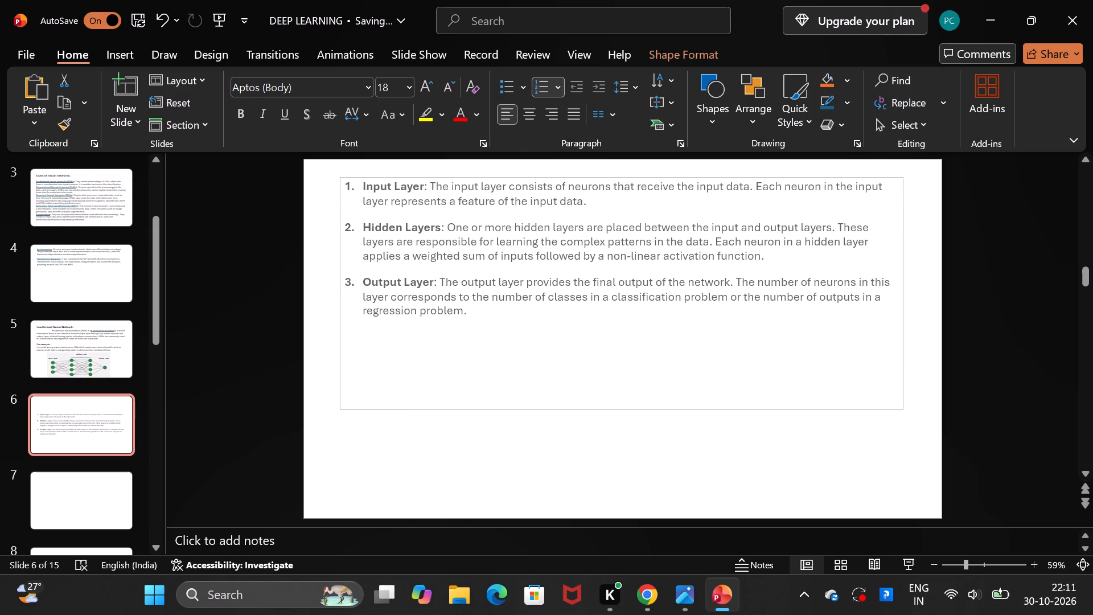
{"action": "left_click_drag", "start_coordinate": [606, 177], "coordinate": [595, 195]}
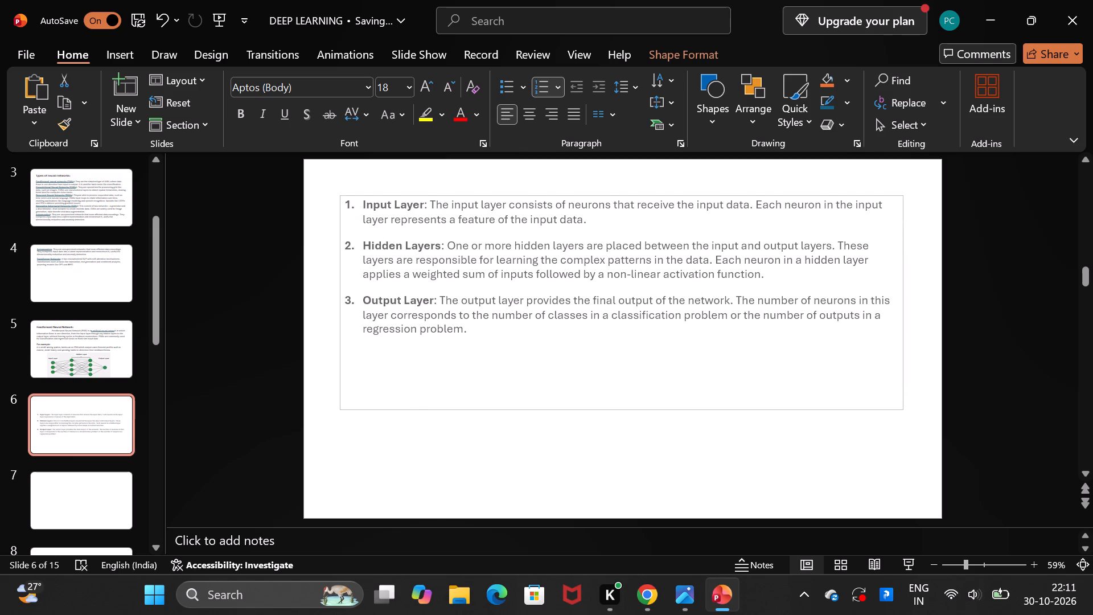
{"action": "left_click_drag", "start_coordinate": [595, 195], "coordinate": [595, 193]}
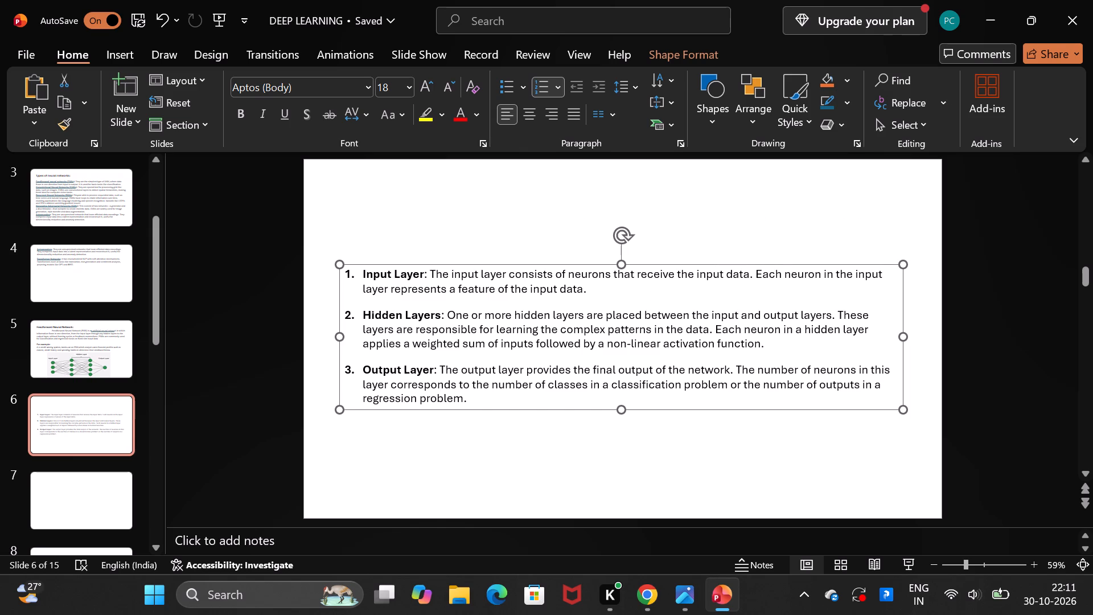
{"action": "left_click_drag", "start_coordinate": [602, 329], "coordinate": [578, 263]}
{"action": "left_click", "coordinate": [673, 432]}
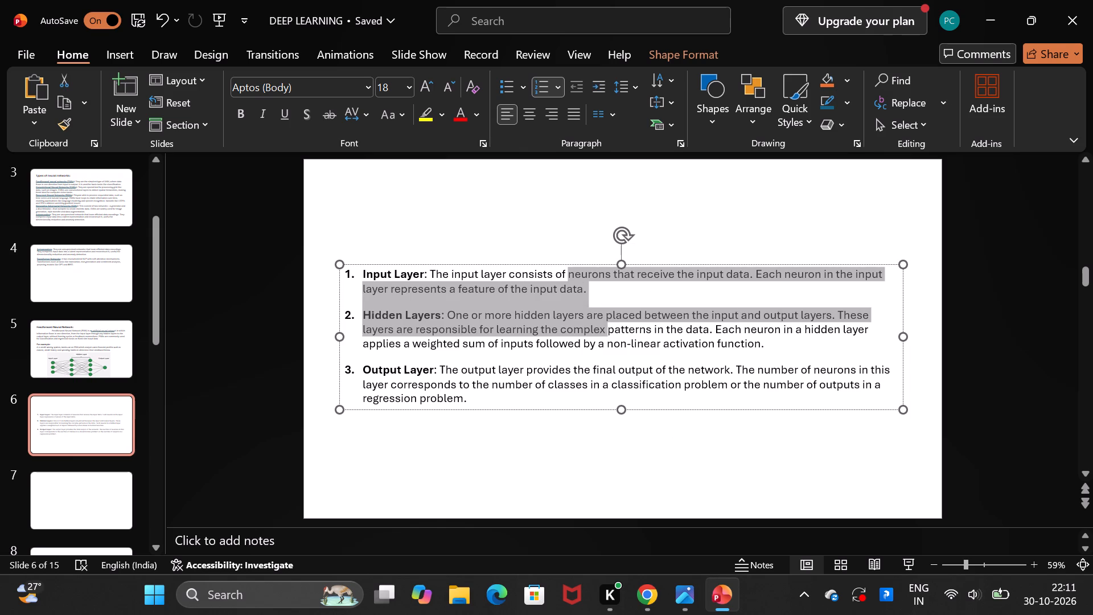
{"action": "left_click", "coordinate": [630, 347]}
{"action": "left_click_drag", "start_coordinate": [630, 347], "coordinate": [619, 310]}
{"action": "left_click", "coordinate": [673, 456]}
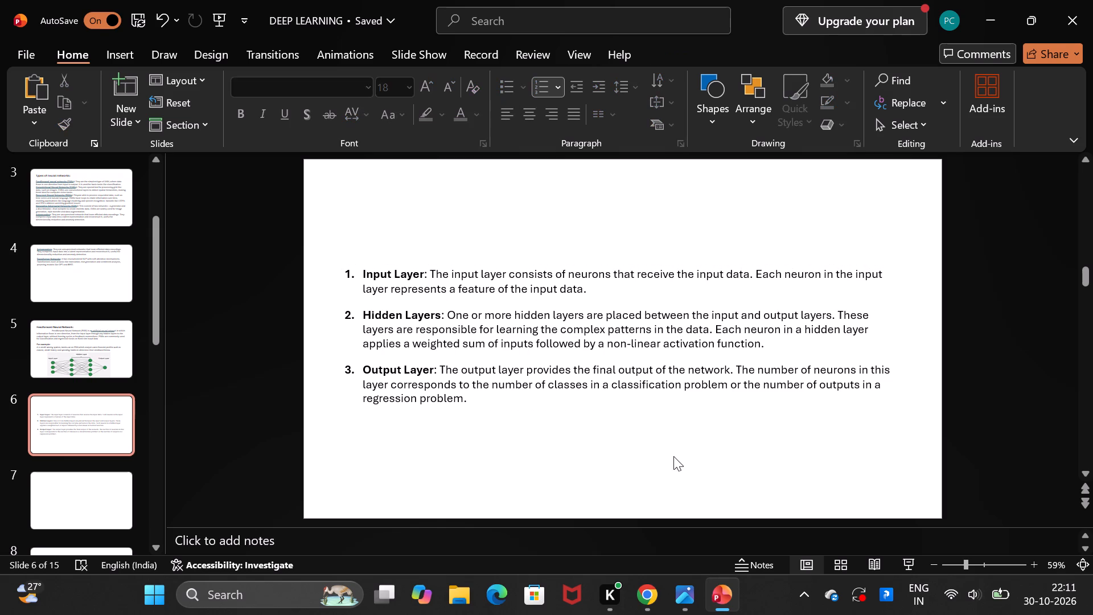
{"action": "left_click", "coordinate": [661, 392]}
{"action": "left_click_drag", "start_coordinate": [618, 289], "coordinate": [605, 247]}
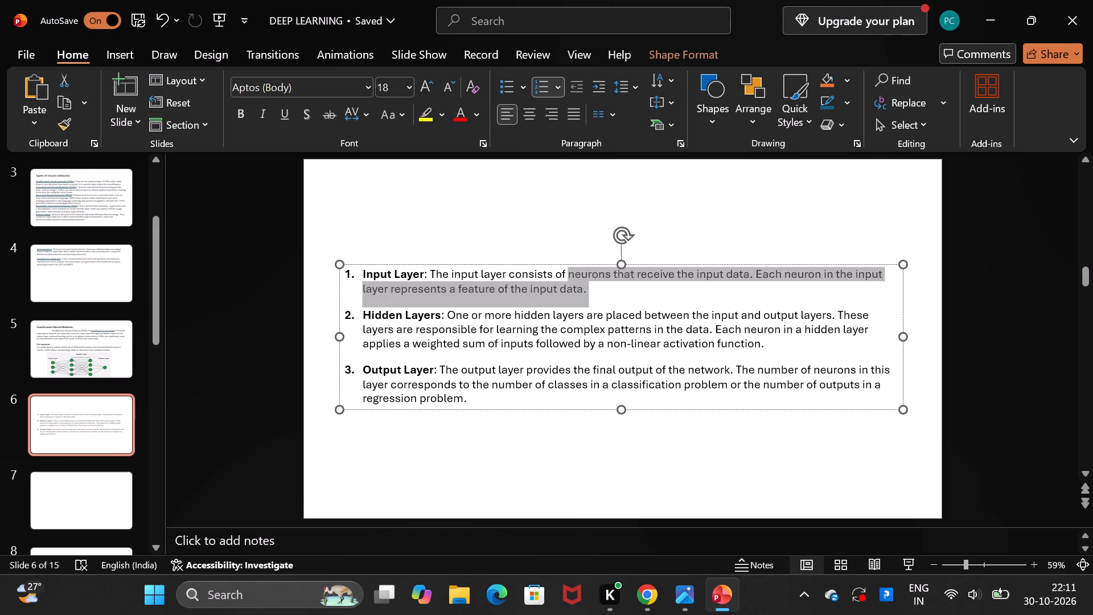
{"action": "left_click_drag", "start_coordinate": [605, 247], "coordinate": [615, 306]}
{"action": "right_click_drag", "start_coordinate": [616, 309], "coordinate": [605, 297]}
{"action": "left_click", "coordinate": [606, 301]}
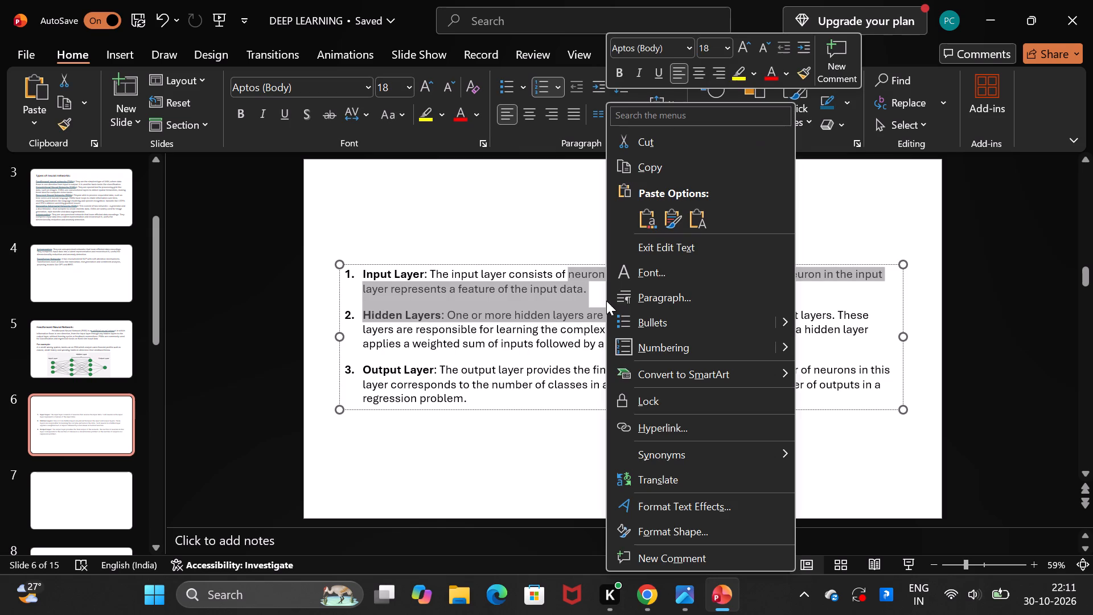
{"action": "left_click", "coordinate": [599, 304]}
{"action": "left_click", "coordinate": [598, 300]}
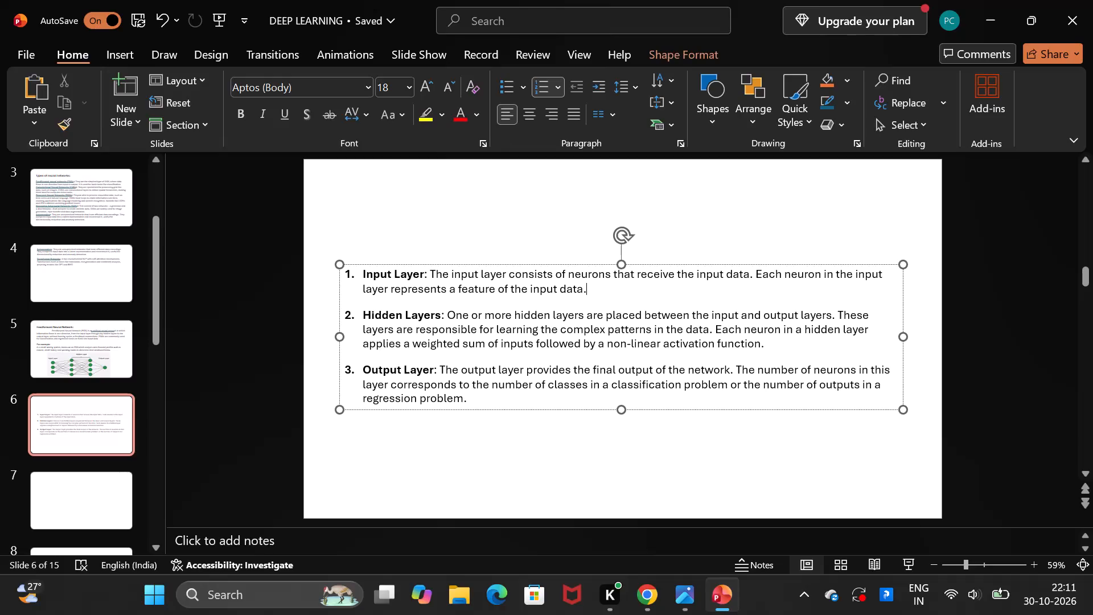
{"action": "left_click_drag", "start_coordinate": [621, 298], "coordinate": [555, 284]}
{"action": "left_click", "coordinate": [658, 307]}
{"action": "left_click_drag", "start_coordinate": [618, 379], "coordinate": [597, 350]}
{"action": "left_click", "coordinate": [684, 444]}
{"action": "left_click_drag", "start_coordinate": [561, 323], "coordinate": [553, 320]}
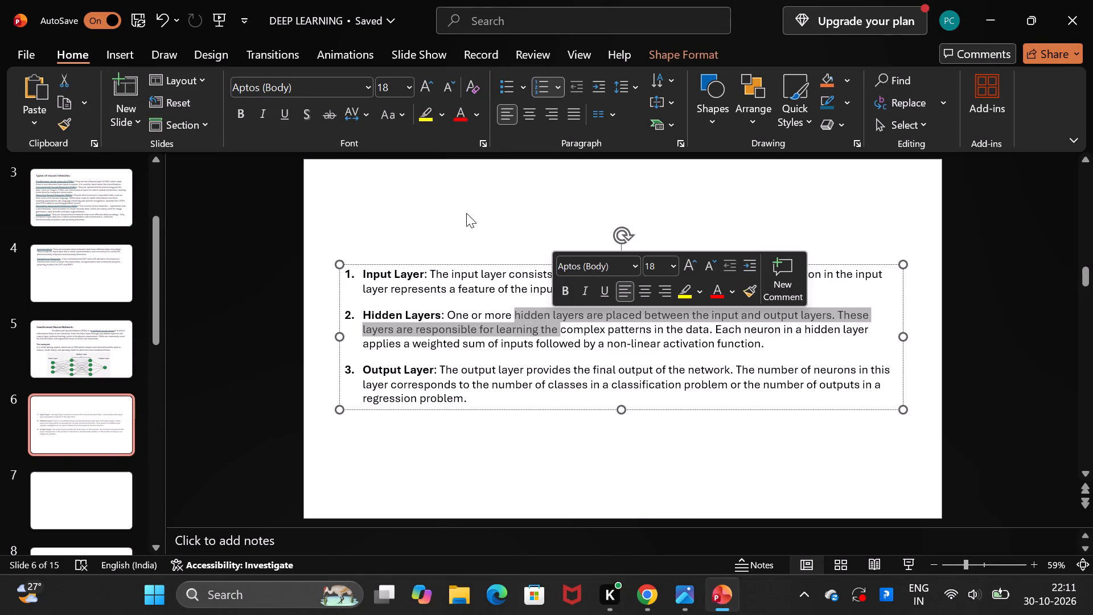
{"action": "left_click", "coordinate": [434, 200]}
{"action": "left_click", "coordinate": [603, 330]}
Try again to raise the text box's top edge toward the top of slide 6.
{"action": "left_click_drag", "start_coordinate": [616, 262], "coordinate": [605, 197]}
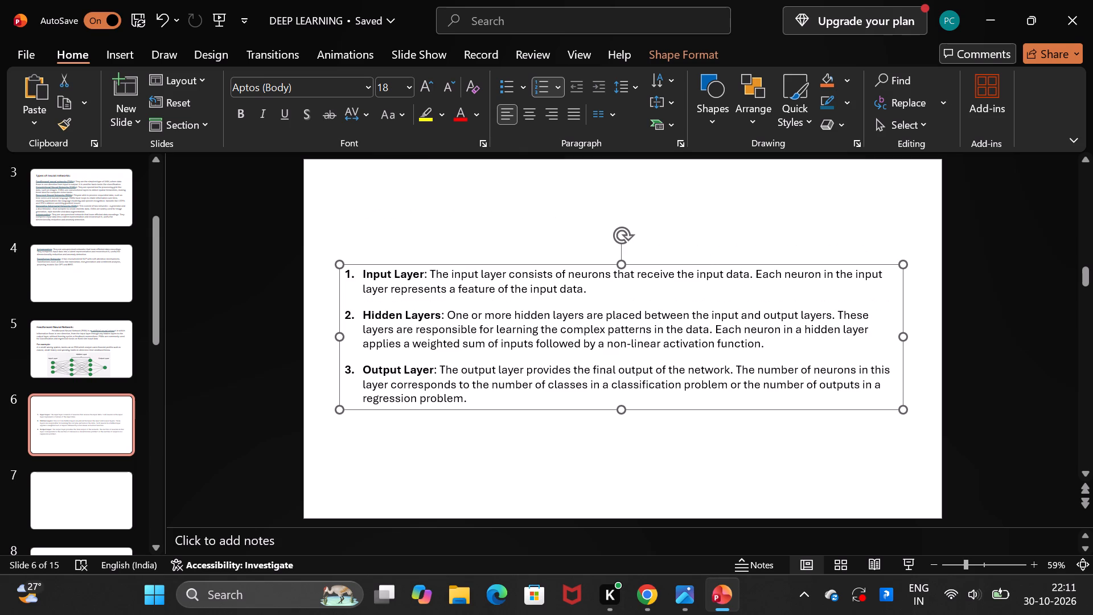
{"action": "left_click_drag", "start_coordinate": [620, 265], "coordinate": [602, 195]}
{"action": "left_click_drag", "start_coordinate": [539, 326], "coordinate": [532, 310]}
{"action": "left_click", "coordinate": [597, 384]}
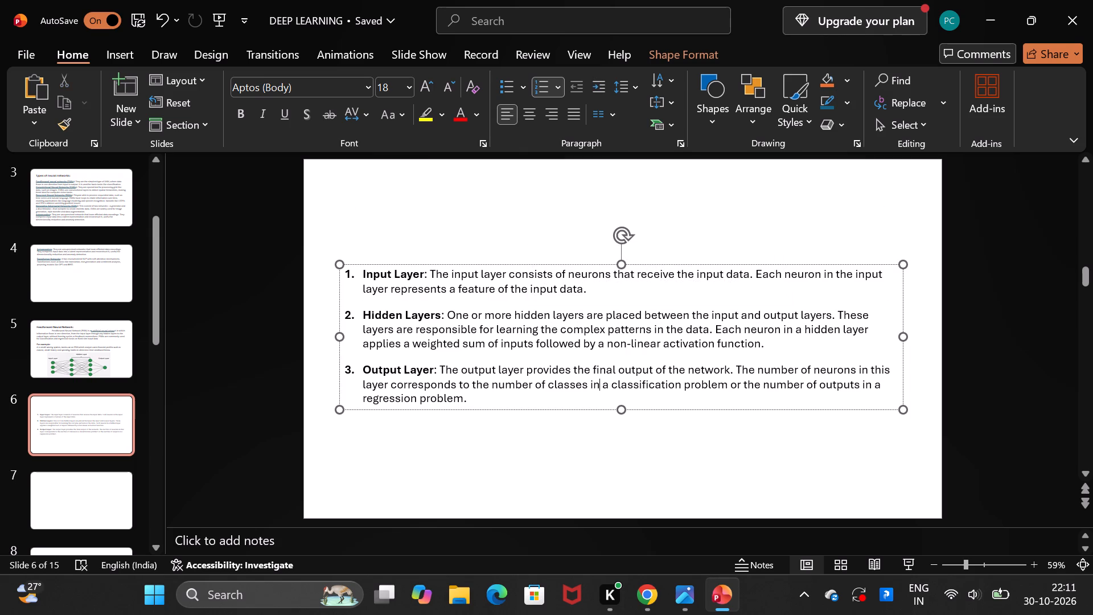
Set all the layer descriptions text on slide 6 to font size 22.
{"action": "triple_click", "coordinate": [394, 281]}
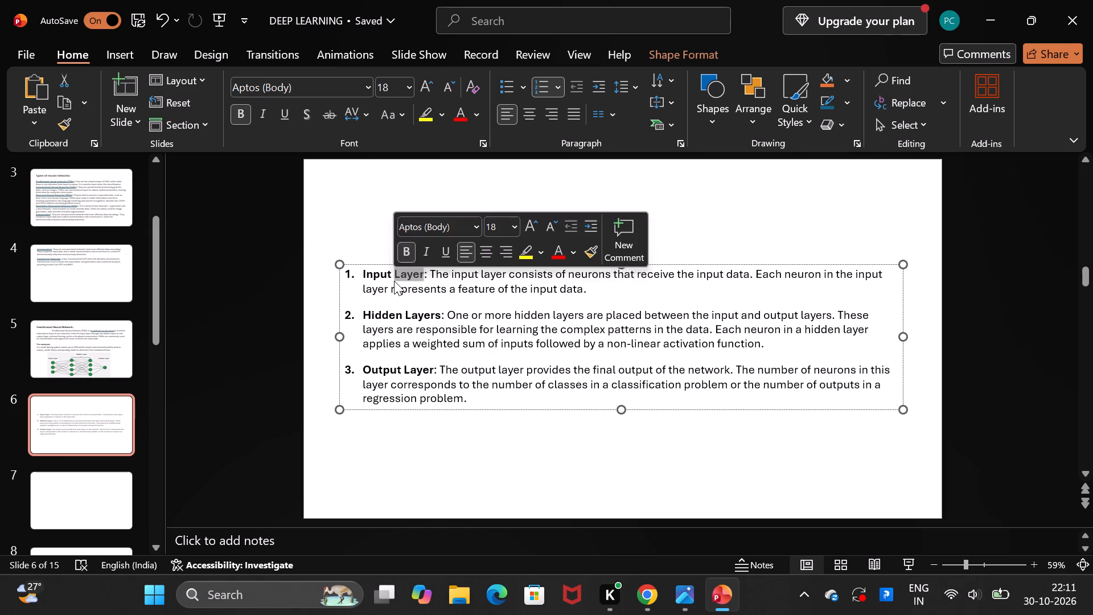
{"action": "left_click", "coordinate": [395, 290]}
{"action": "left_click", "coordinate": [429, 318]}
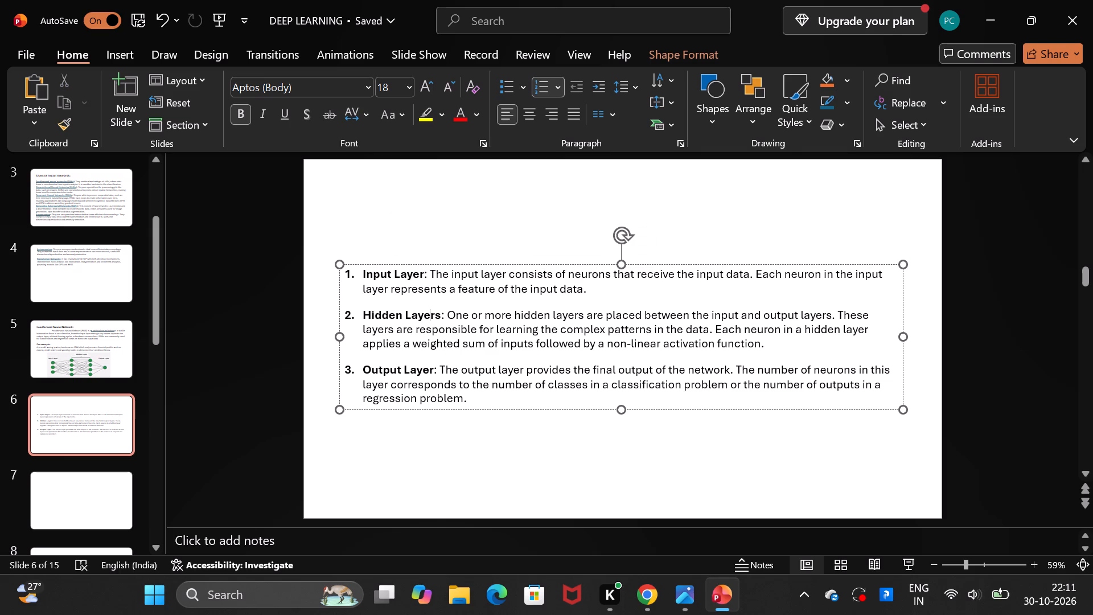
{"action": "key", "text": "ctrl+a"}
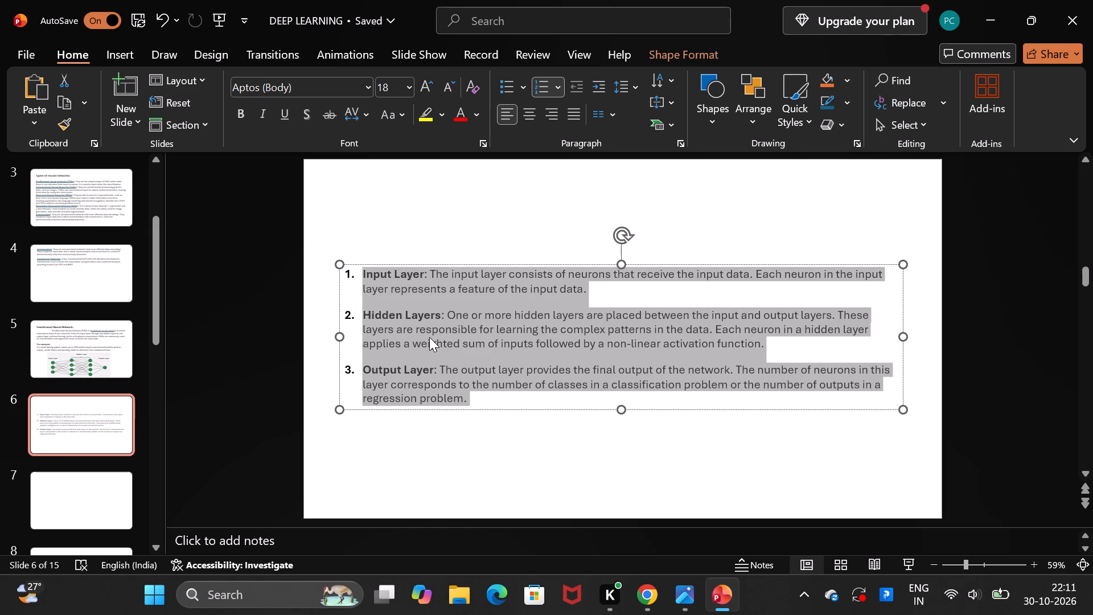
{"action": "left_click", "coordinate": [388, 86]}
{"action": "type", "text": "22"}
{"action": "key", "text": "Return"}
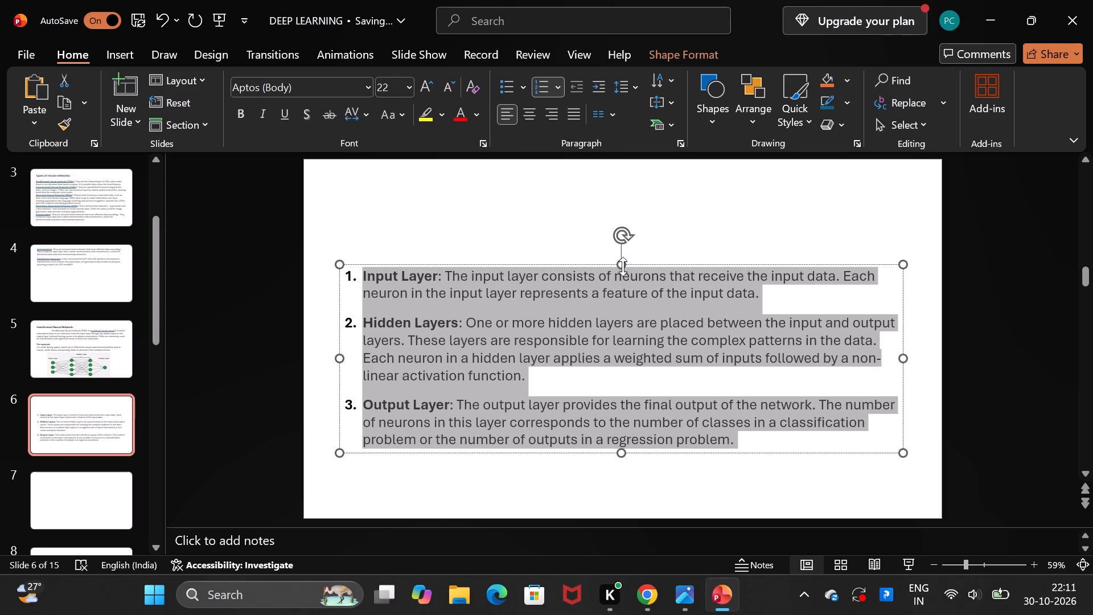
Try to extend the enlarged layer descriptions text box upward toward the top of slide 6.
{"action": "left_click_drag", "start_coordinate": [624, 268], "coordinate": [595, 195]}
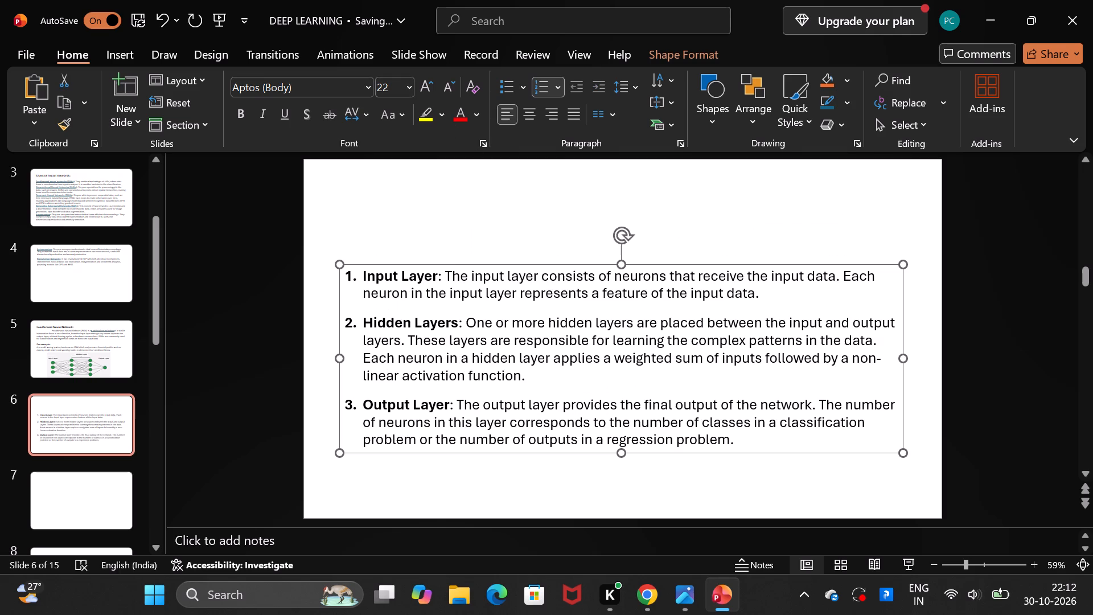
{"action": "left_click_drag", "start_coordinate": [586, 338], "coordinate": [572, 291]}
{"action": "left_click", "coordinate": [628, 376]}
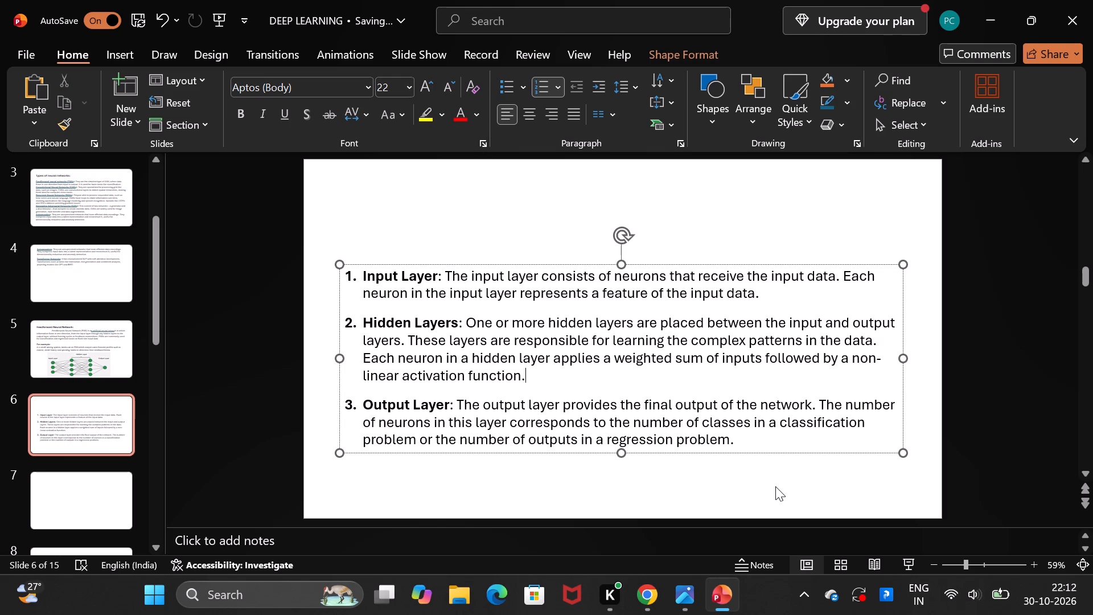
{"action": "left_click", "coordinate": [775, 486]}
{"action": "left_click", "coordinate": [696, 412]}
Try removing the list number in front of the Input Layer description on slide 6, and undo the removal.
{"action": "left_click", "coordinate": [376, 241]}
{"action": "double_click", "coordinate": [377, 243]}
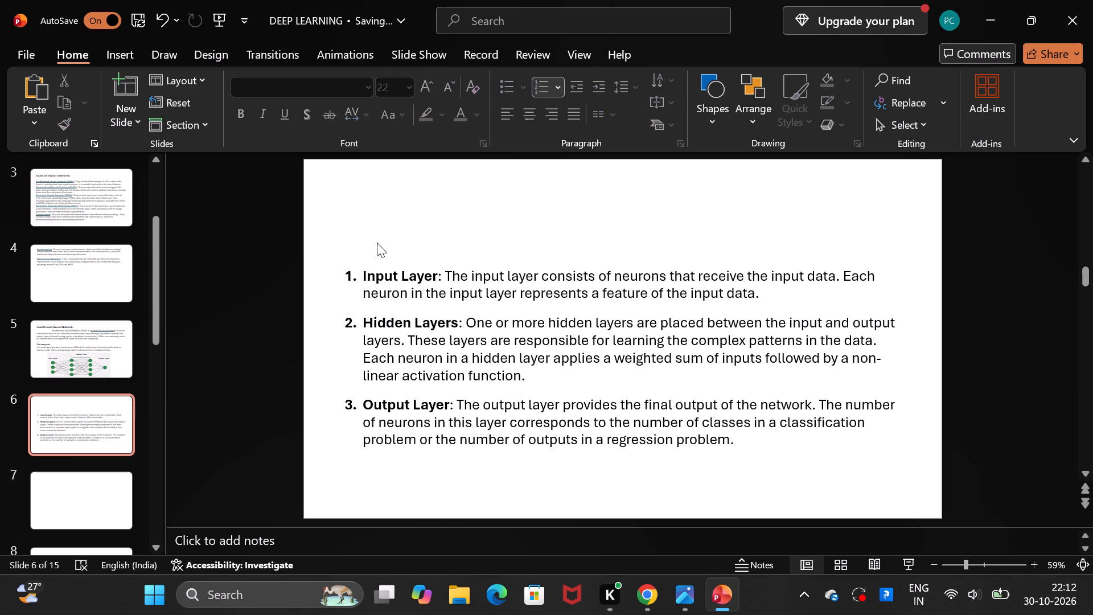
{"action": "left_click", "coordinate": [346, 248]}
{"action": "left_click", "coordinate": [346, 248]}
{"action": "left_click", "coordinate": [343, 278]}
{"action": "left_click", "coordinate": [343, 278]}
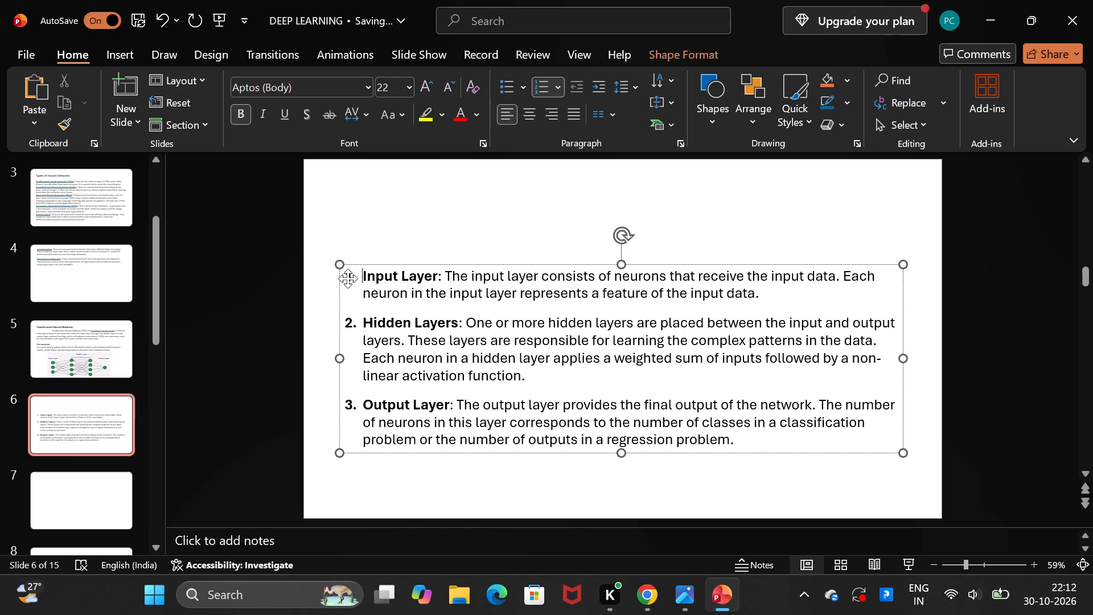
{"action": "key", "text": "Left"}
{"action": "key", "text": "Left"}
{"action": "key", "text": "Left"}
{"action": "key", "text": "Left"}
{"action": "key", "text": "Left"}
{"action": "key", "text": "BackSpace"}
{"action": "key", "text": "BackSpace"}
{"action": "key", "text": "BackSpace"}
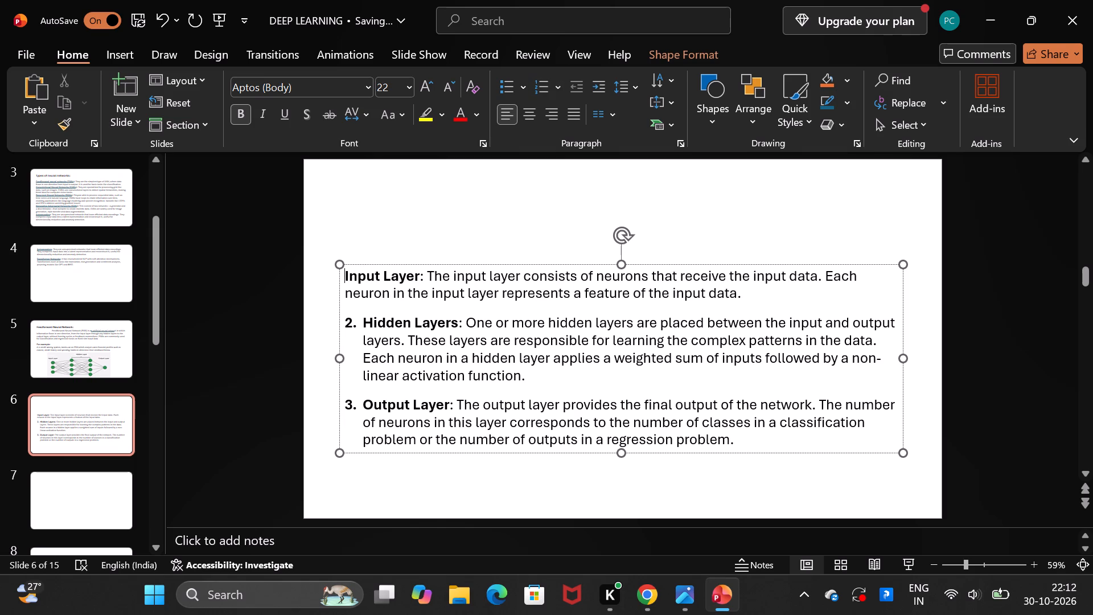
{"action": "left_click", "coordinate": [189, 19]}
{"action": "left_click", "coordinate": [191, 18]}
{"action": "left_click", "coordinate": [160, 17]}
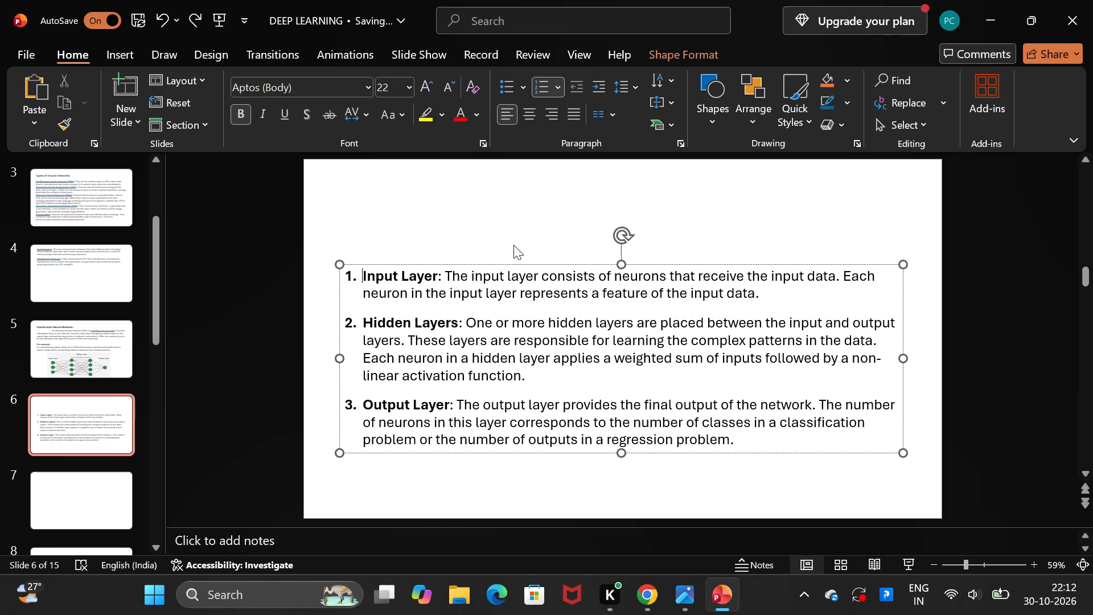
Review the Feedforward Neural Network text and diagram on slide 5 alongside slide 6 and the blank slides after it.
{"action": "left_click", "coordinate": [510, 234]}
{"action": "scroll", "coordinate": [758, 435], "scroll_direction": "down", "scroll_amount": 2}
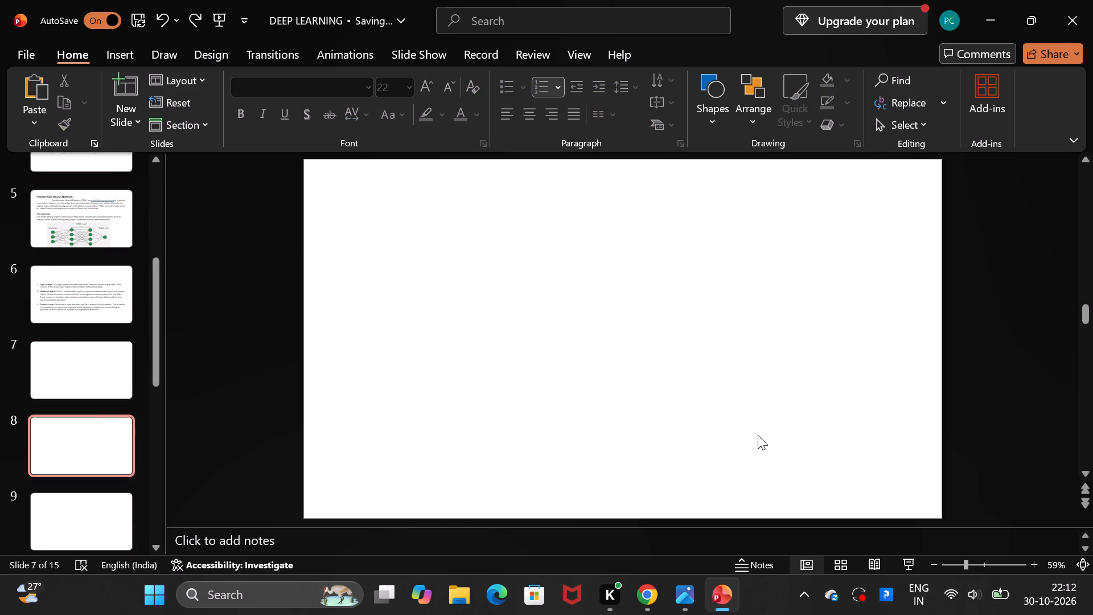
{"action": "scroll", "coordinate": [758, 435], "scroll_direction": "up", "scroll_amount": 3}
{"action": "scroll", "coordinate": [759, 436], "scroll_direction": "down", "scroll_amount": 1}
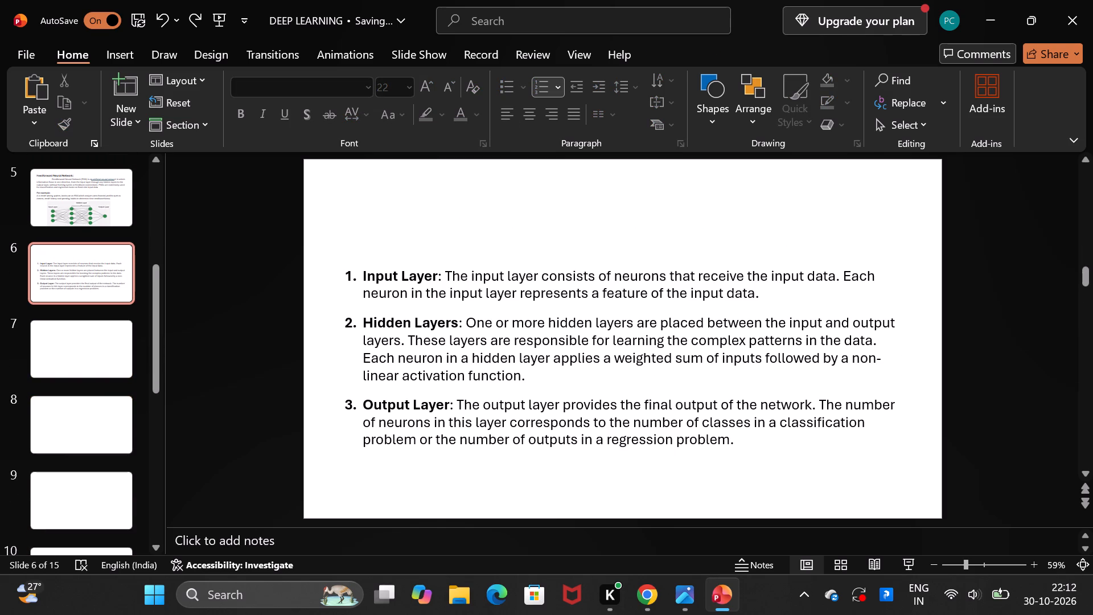
{"action": "left_click", "coordinate": [561, 208]}
{"action": "scroll", "coordinate": [558, 214], "scroll_direction": "up", "scroll_amount": 1}
{"action": "left_click", "coordinate": [587, 412]}
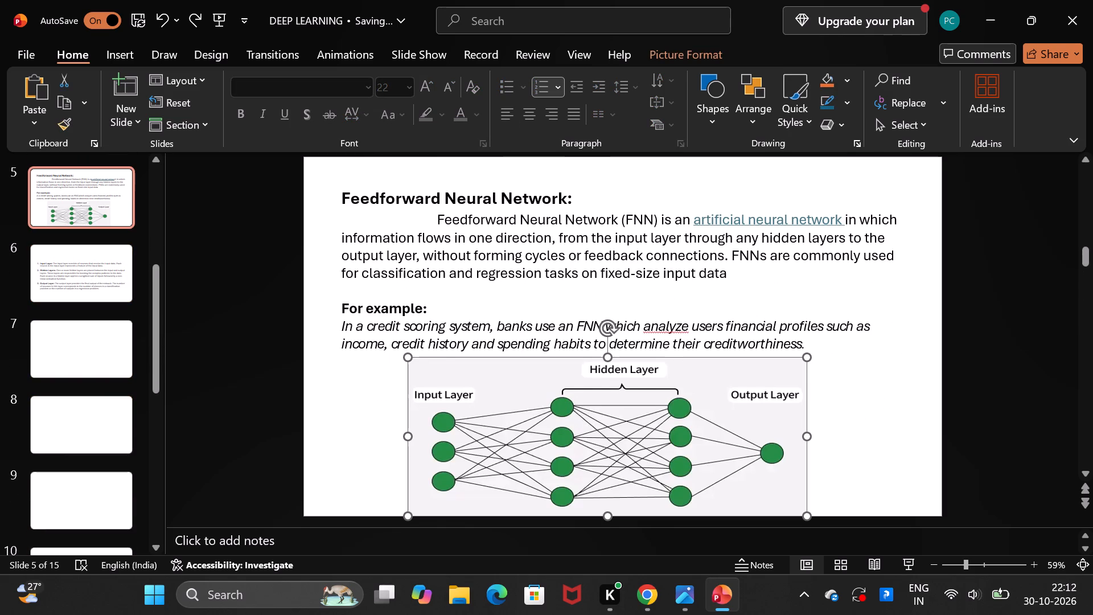
{"action": "scroll", "coordinate": [849, 425], "scroll_direction": "down", "scroll_amount": 1}
{"action": "scroll", "coordinate": [849, 425], "scroll_direction": "up", "scroll_amount": 1}
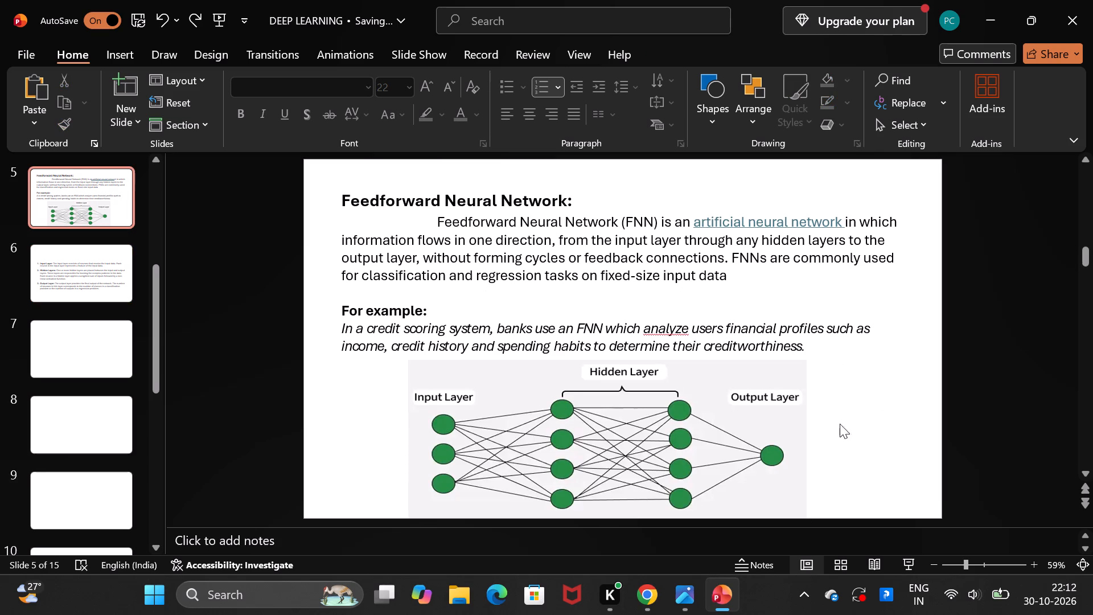
{"action": "left_click", "coordinate": [610, 409]}
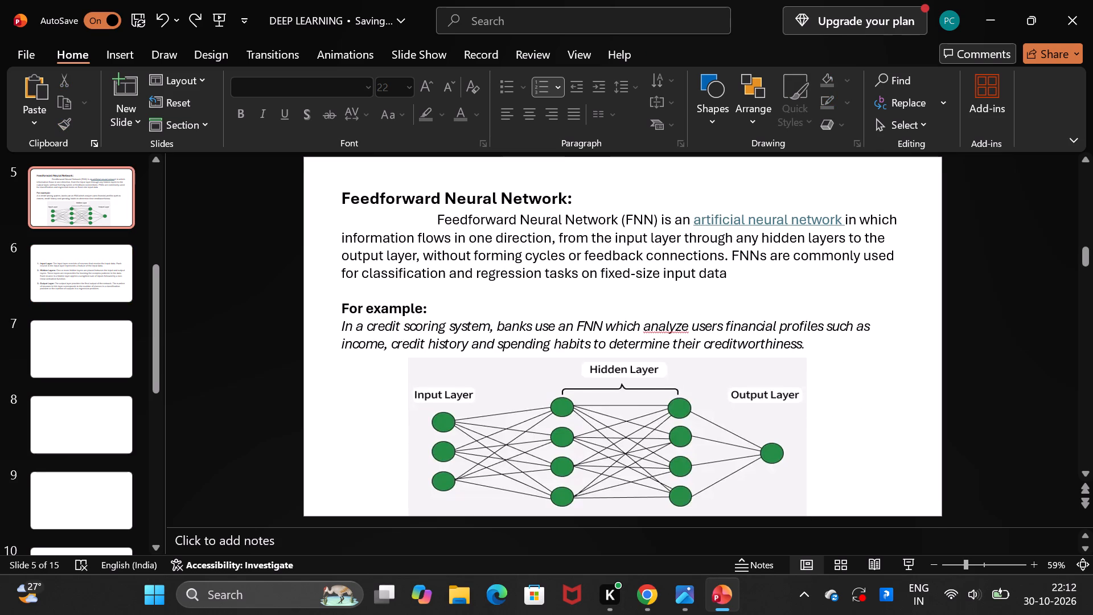
{"action": "left_click", "coordinate": [610, 510]}
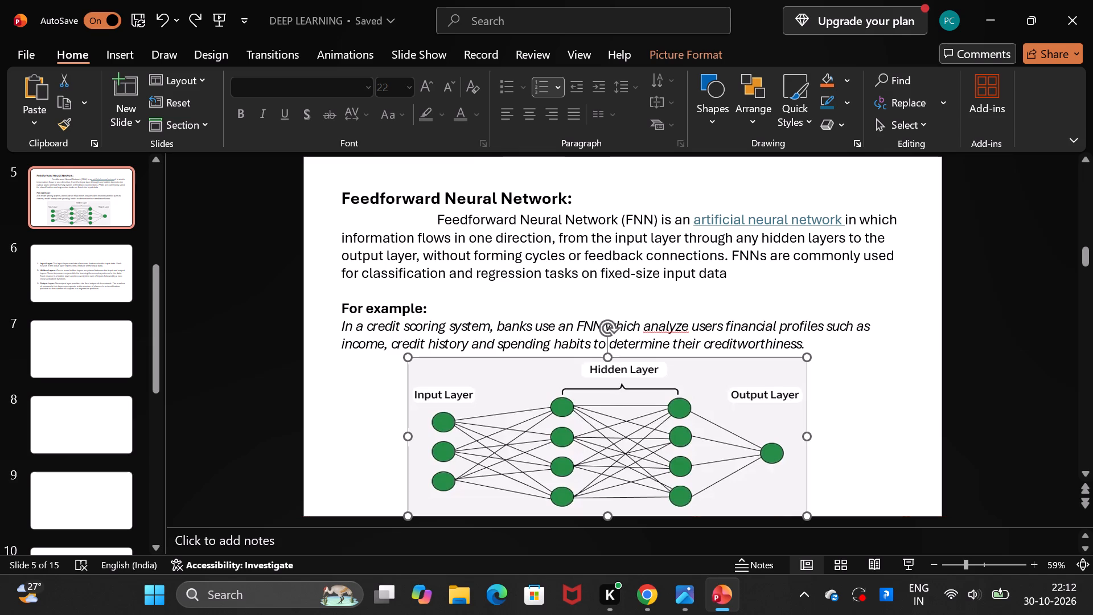
{"action": "left_click", "coordinate": [914, 430]}
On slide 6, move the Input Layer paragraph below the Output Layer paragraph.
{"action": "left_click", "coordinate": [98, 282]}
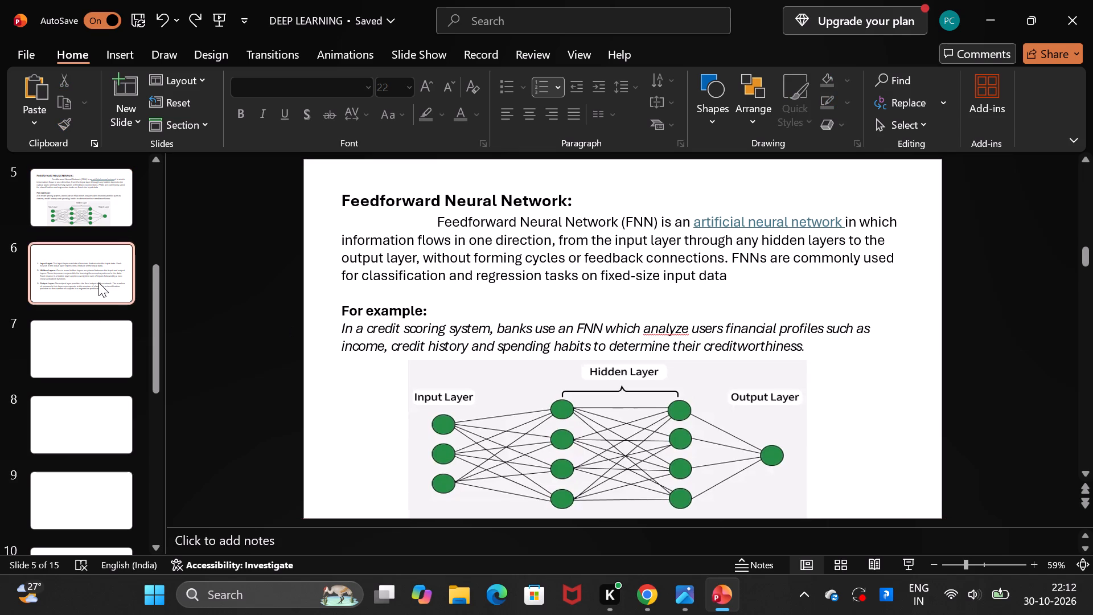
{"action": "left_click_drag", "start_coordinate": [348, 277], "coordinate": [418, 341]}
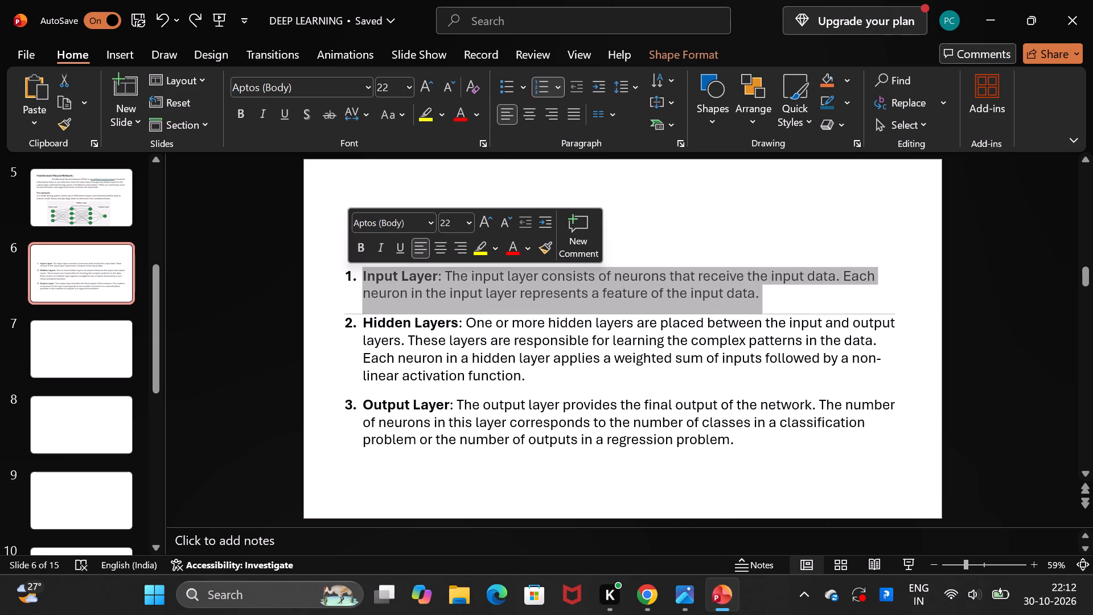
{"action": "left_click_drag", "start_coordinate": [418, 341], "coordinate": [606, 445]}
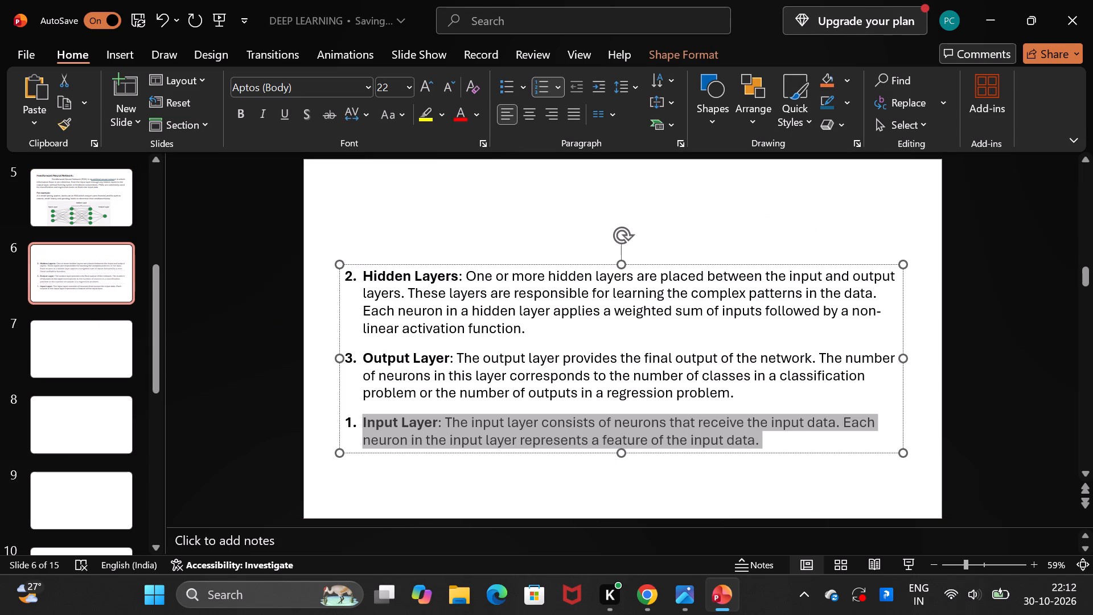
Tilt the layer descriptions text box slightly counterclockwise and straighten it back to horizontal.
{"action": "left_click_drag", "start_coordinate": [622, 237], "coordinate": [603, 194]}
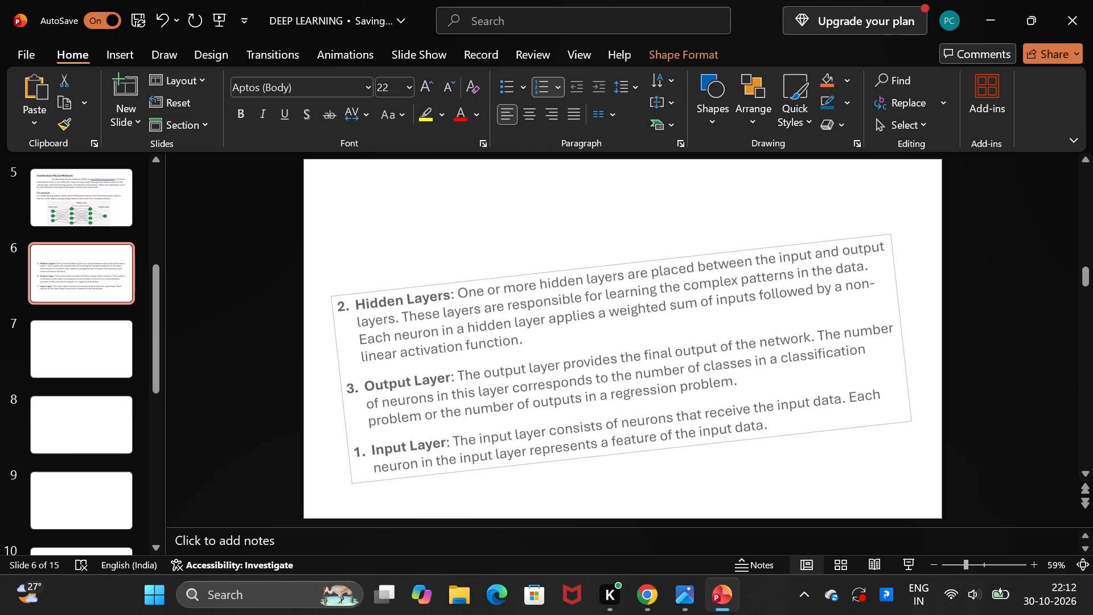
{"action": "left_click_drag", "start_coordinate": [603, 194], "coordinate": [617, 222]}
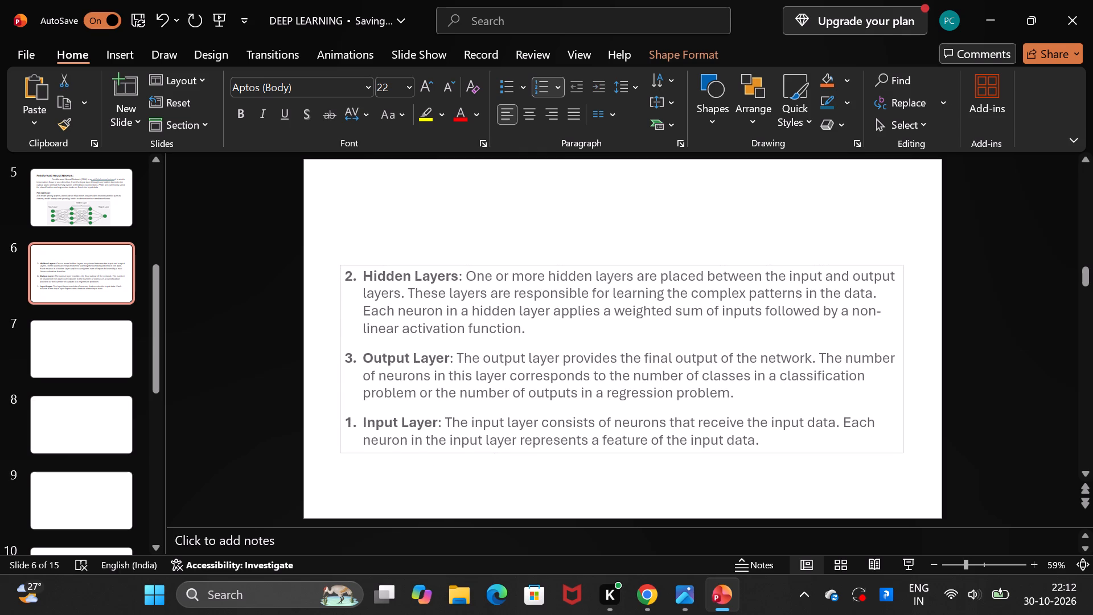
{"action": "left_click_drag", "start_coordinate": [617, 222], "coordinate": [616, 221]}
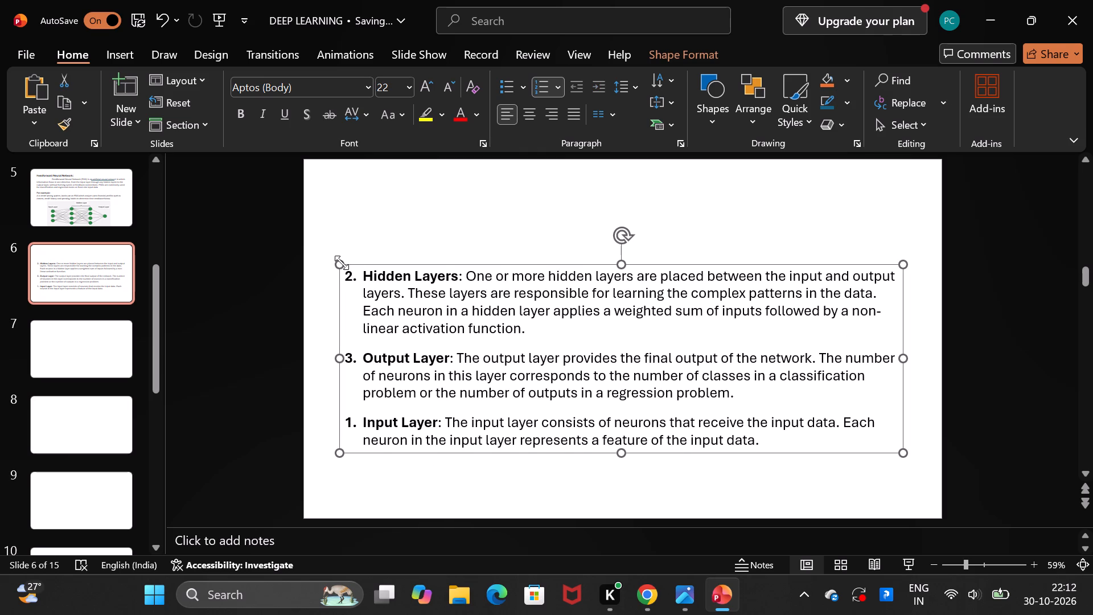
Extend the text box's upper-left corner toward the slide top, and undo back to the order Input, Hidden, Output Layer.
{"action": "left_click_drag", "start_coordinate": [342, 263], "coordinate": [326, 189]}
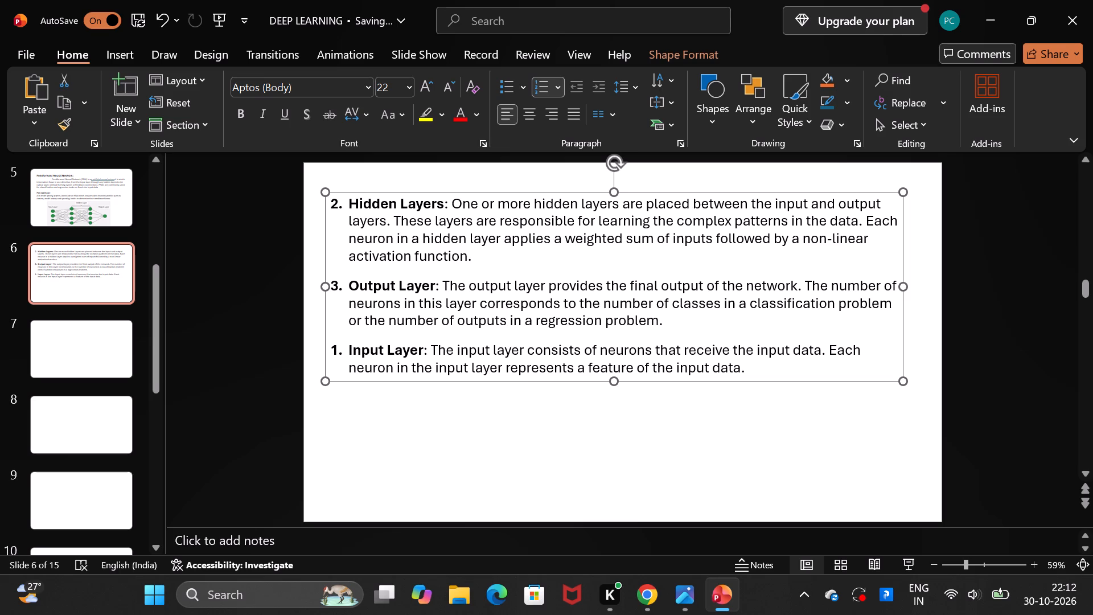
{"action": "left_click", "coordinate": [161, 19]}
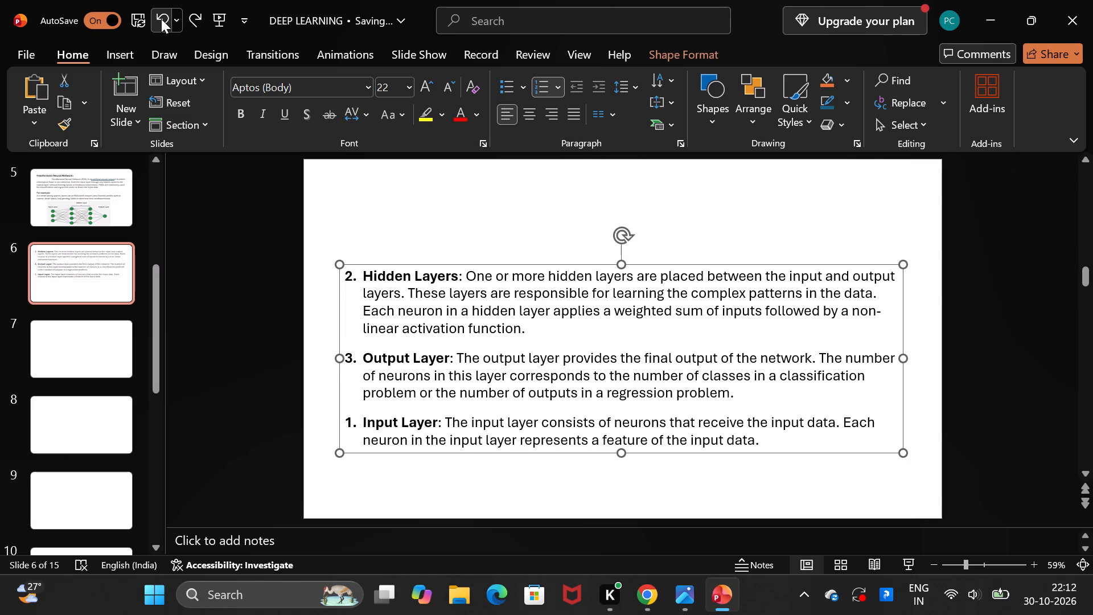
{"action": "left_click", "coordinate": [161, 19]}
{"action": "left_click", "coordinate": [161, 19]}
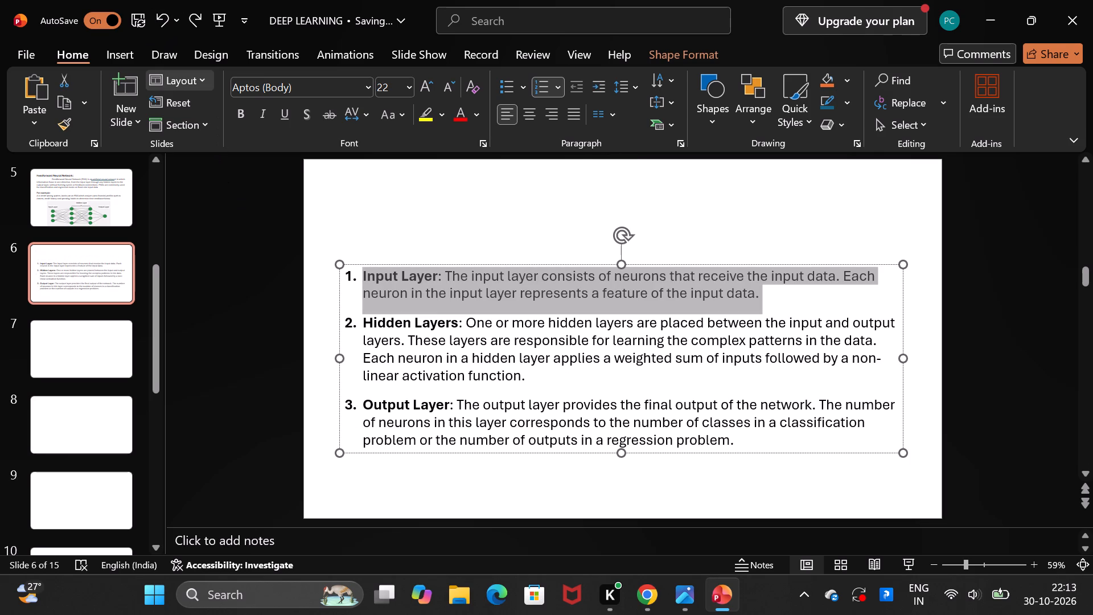
Extend the layer descriptions text box from its upper-left corner so the list starts near the top of slide 6.
{"action": "left_click", "coordinate": [367, 241]}
{"action": "left_click", "coordinate": [371, 305]}
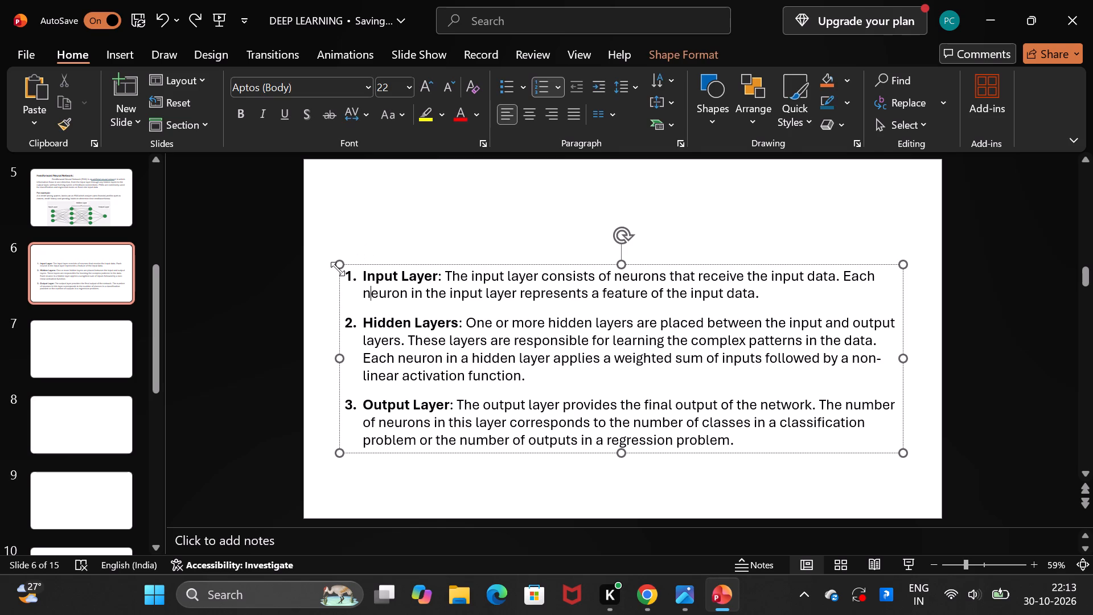
{"action": "left_click_drag", "start_coordinate": [338, 264], "coordinate": [328, 193]}
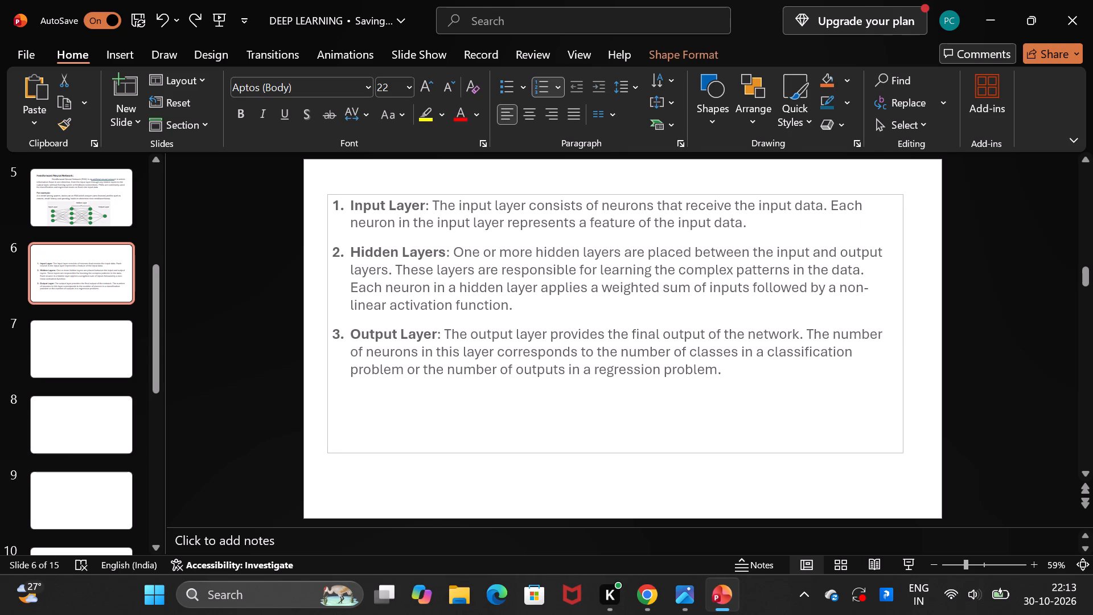
{"action": "left_click_drag", "start_coordinate": [328, 193], "coordinate": [335, 188]}
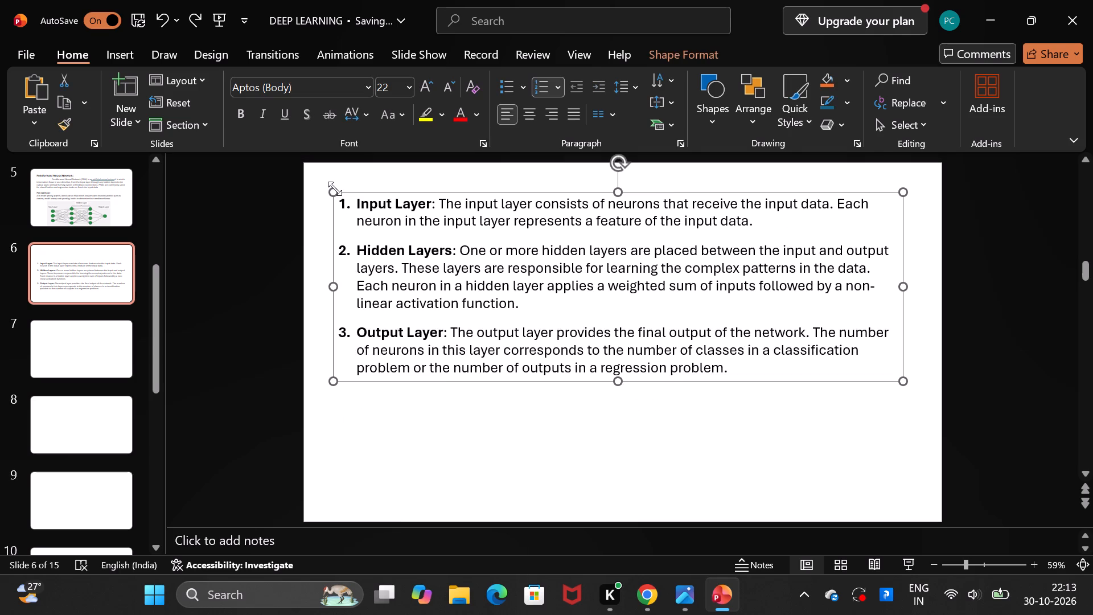
{"action": "left_click", "coordinate": [480, 462]}
{"action": "scroll", "coordinate": [480, 462], "scroll_direction": "up", "scroll_amount": 1}
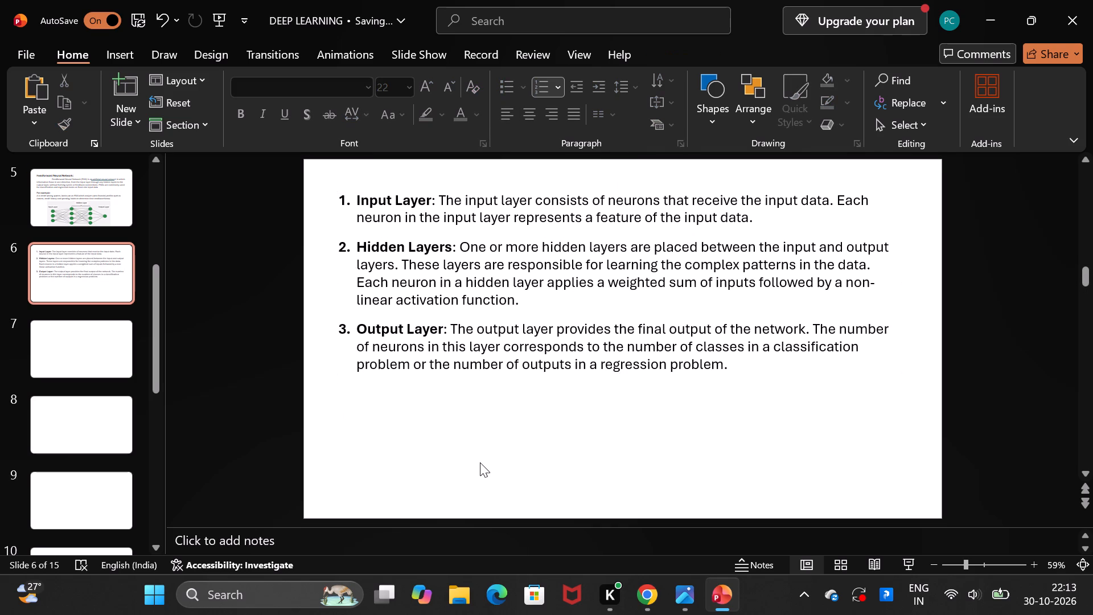
{"action": "scroll", "coordinate": [480, 462], "scroll_direction": "down", "scroll_amount": 1}
In Chrome, copy the paragraph beginning "Each connection between neurons in these layers" from the GeeksforGeeks Feedforward Neural Network article.
{"action": "left_click", "coordinate": [638, 592]}
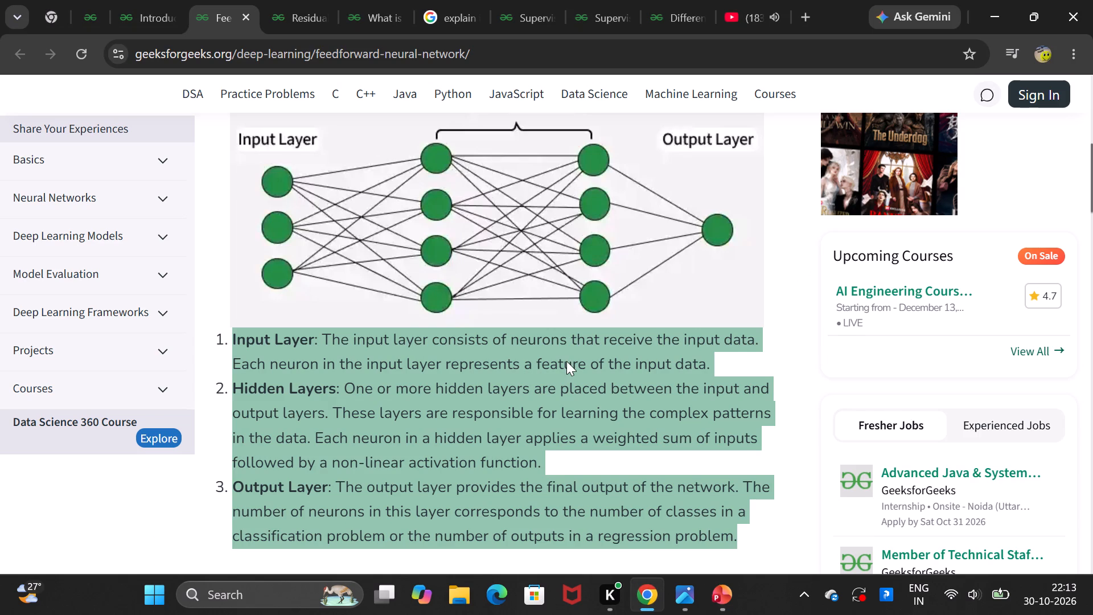
{"action": "scroll", "coordinate": [566, 361], "scroll_direction": "down", "scroll_amount": 3}
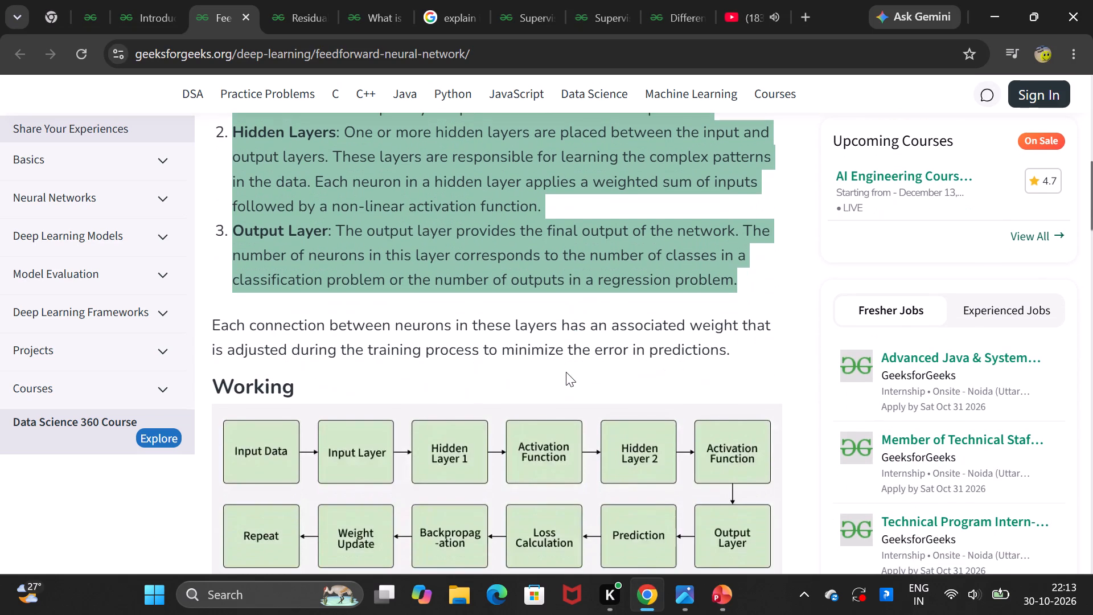
{"action": "scroll", "coordinate": [566, 372], "scroll_direction": "down", "scroll_amount": 1}
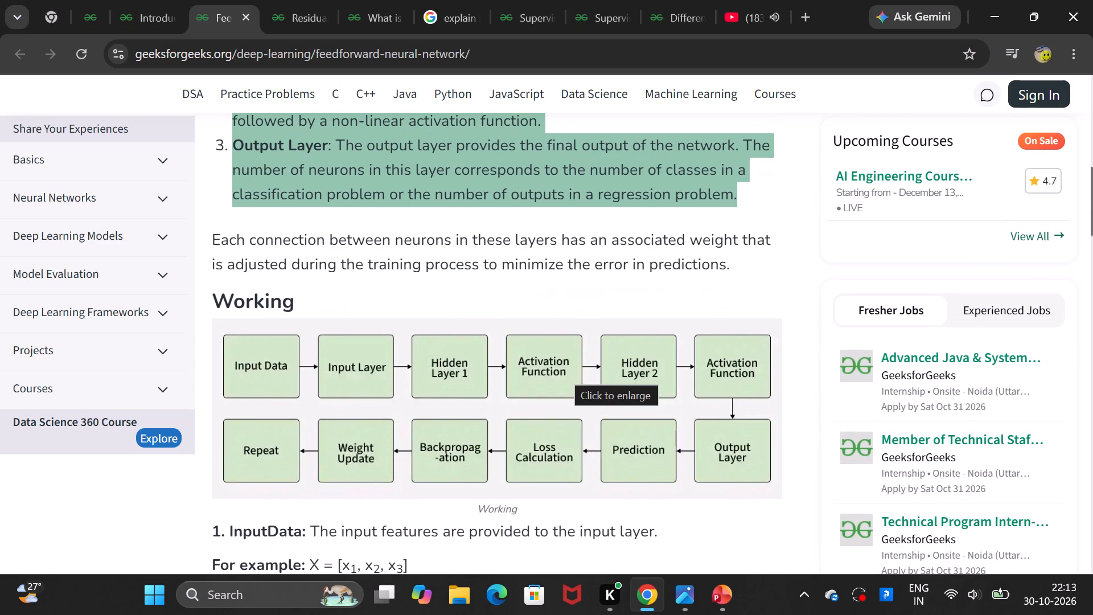
{"action": "triple_click", "coordinate": [213, 233]}
{"action": "key", "text": "ctrl+c"}
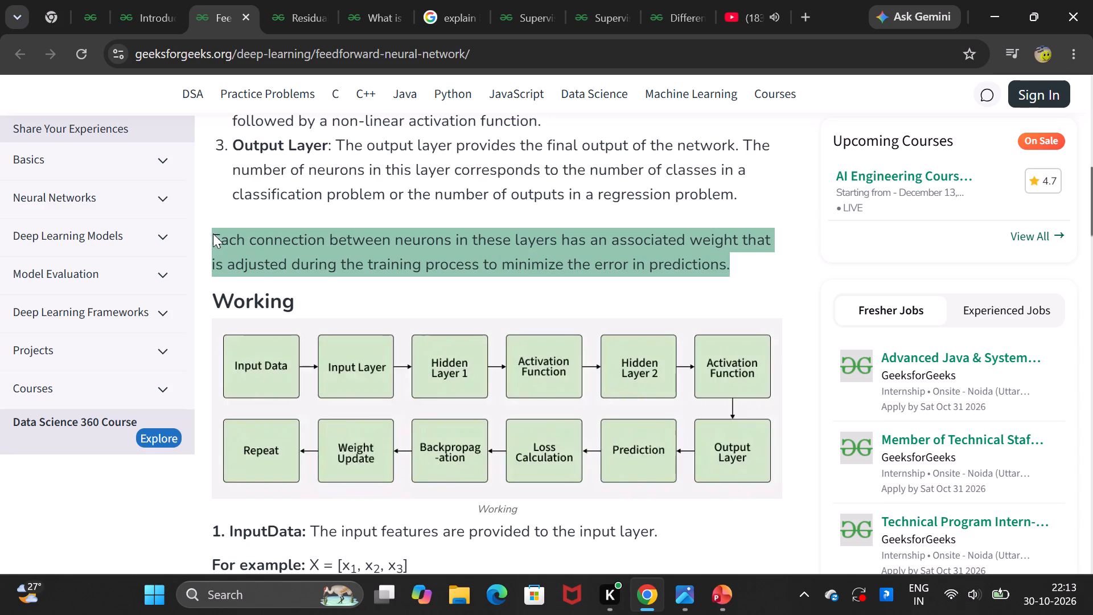
In PowerPoint, paste the copied connection-weights paragraph on a new line below the Output Layer description on slide 6.
{"action": "left_click", "coordinate": [714, 596]}
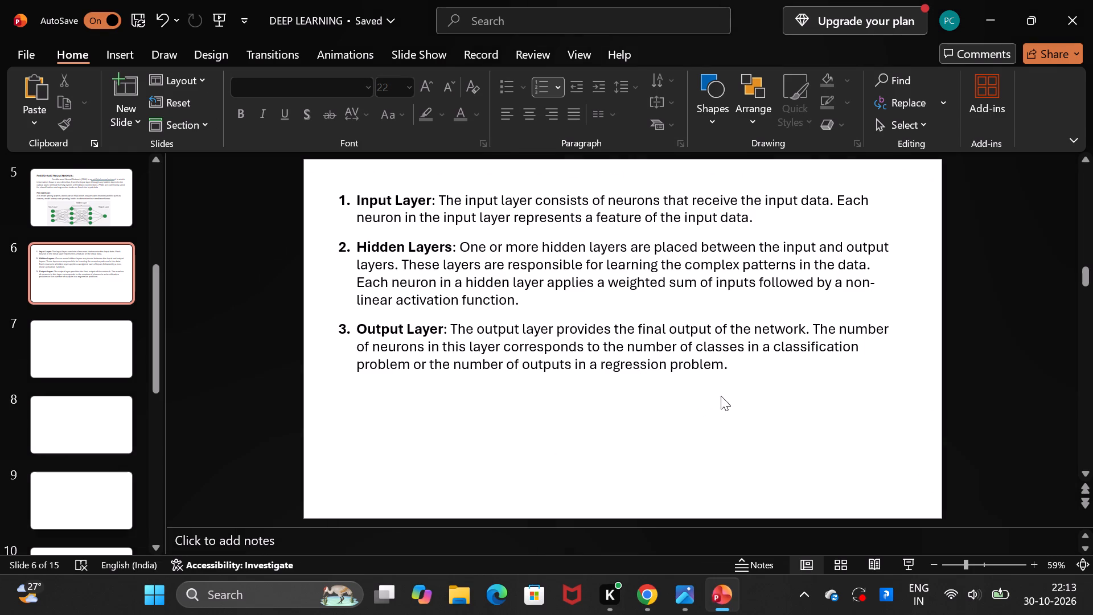
{"action": "left_click", "coordinate": [736, 386]}
{"action": "left_click", "coordinate": [742, 377]}
{"action": "left_click", "coordinate": [742, 371]}
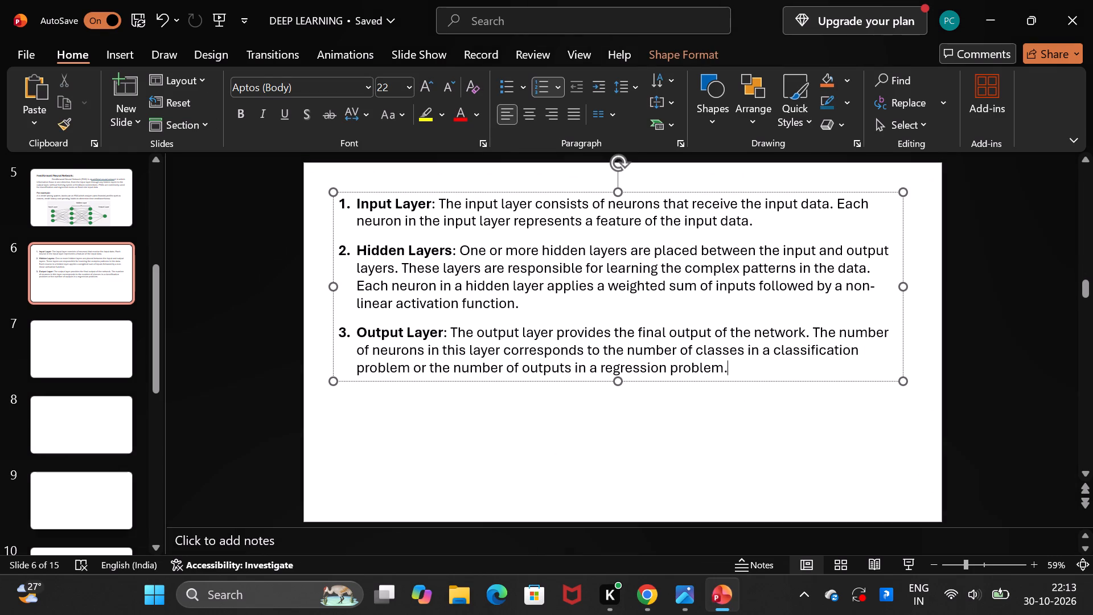
{"action": "key", "text": "Return"}
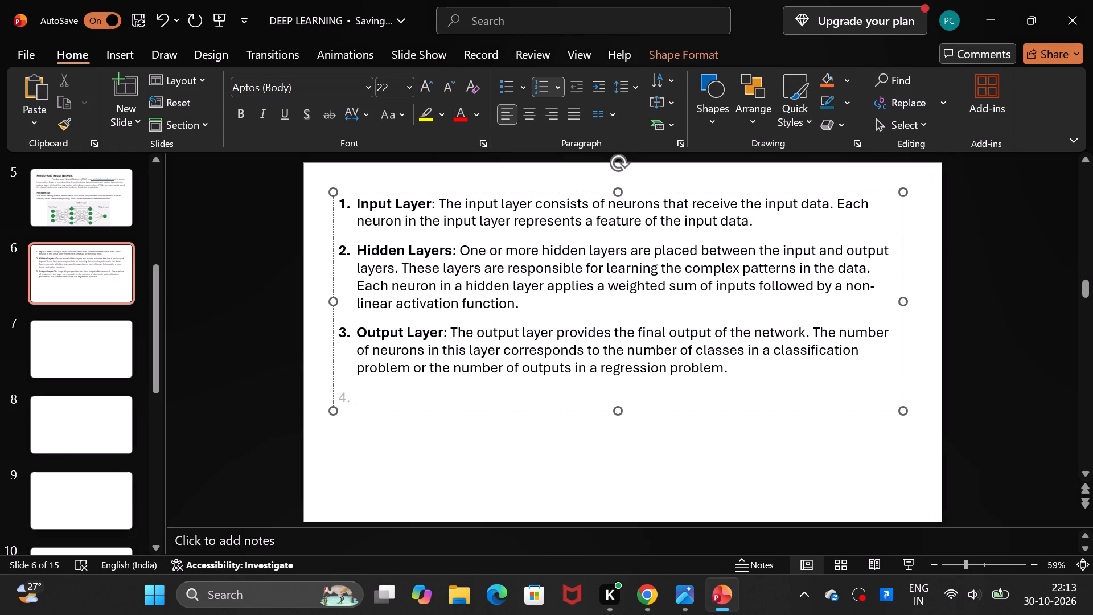
{"action": "key", "text": "ctrl+v"}
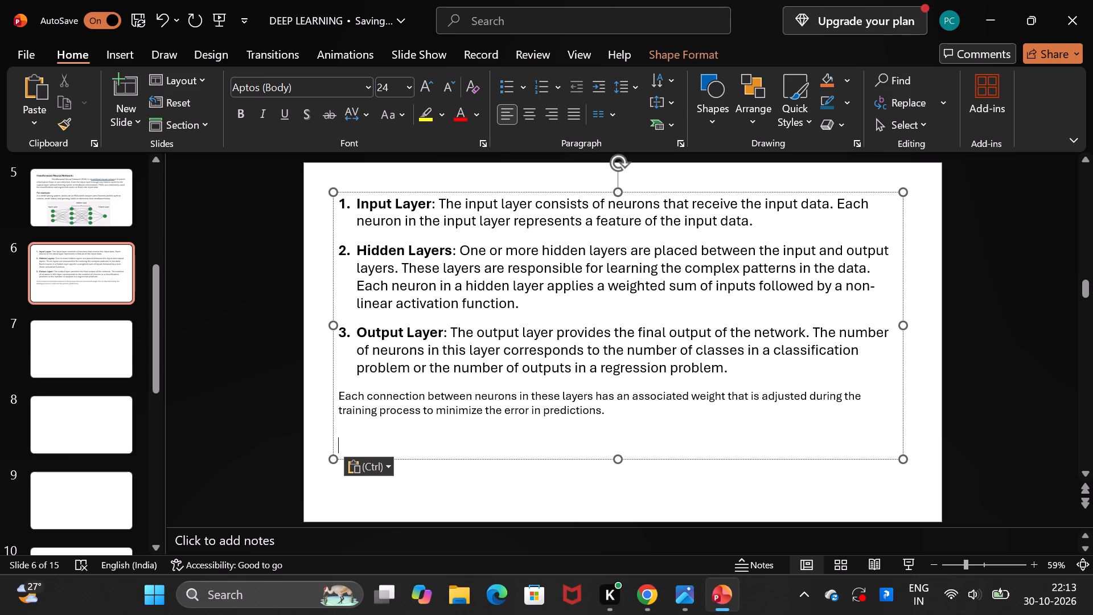
Set the pasted "Each connection between neurons" paragraph to font size 22.
{"action": "double_click", "coordinate": [346, 397]}
{"action": "double_click", "coordinate": [346, 397]}
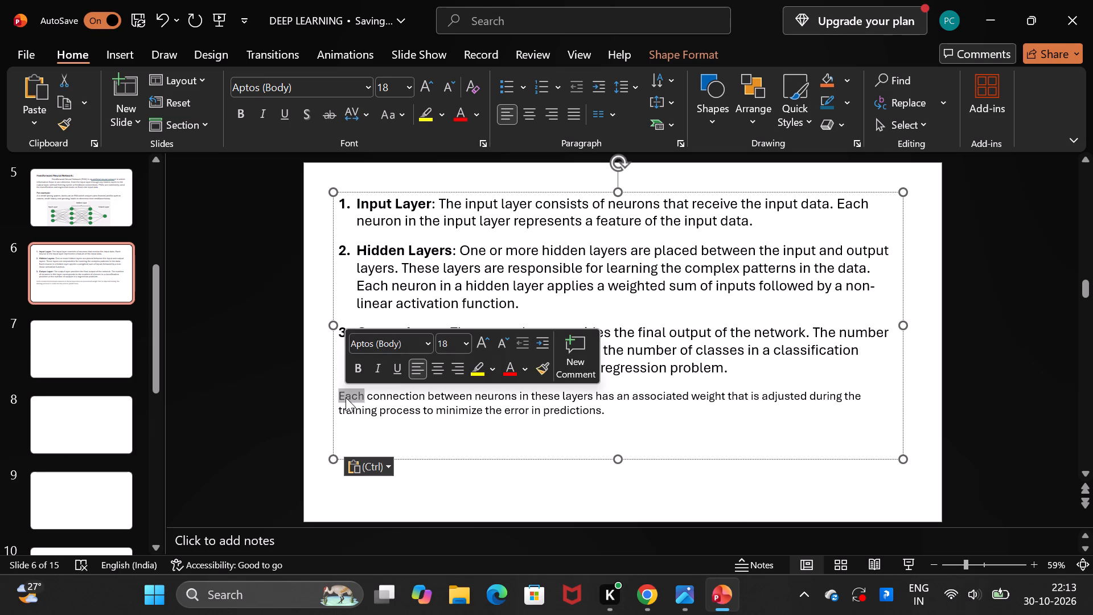
{"action": "triple_click", "coordinate": [346, 397]}
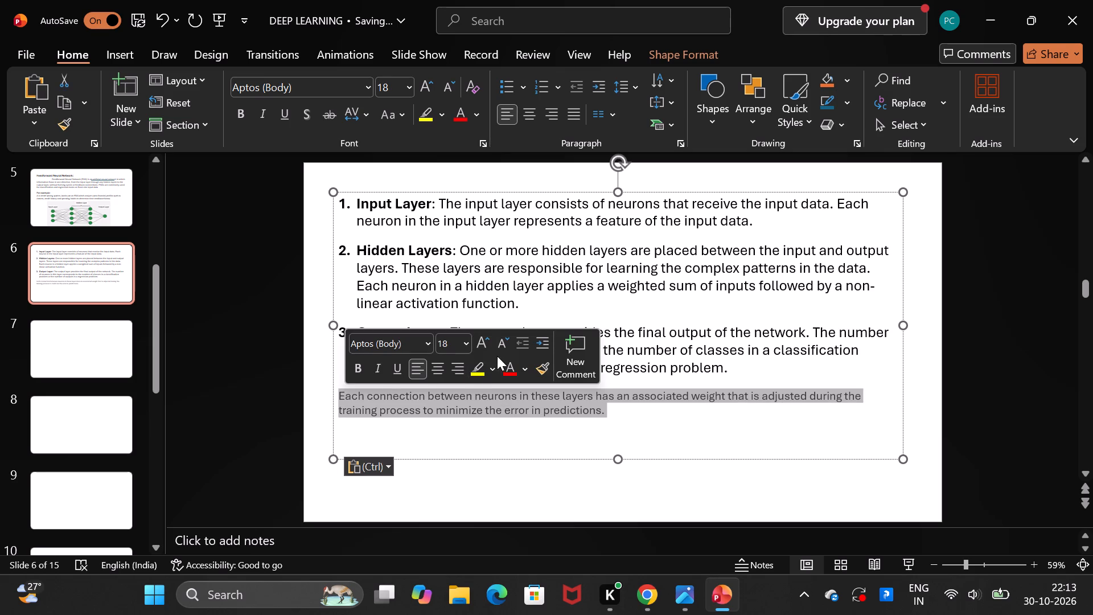
{"action": "left_click", "coordinate": [457, 347]}
{"action": "type", "text": "22"}
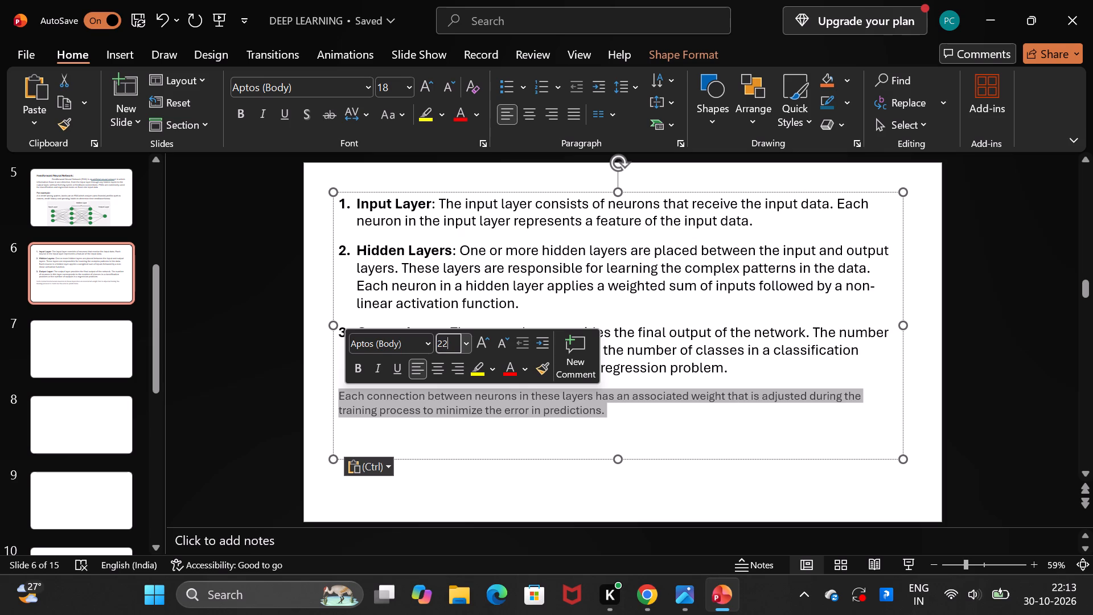
{"action": "key", "text": "Return"}
{"action": "left_click", "coordinate": [512, 449]}
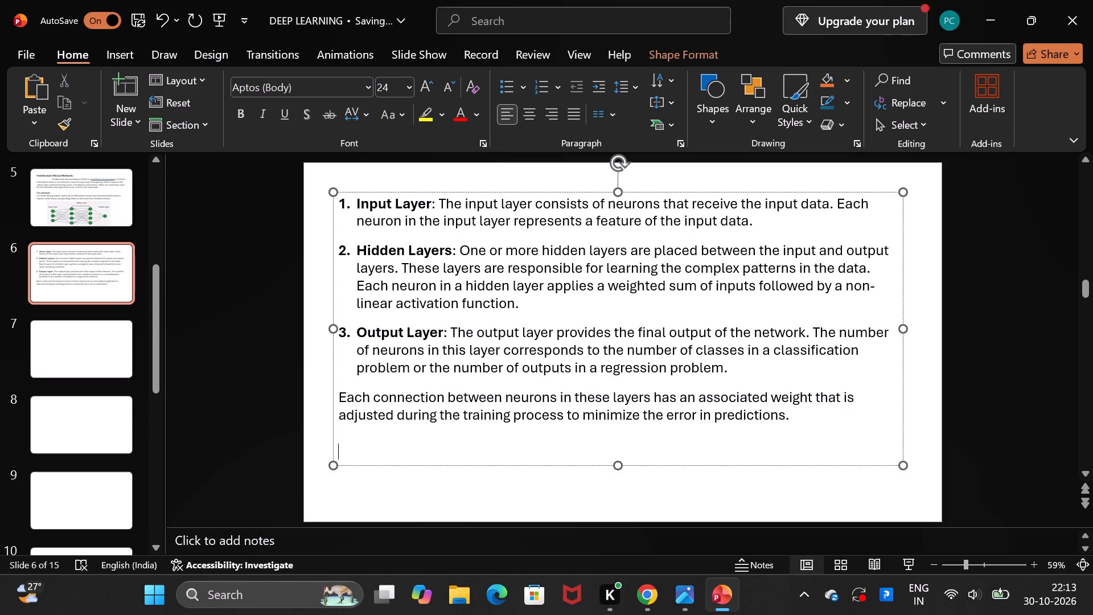
In Chrome, save the article's Working flowchart image to Downloads as FNN WORKING.
{"action": "left_click", "coordinate": [647, 590]}
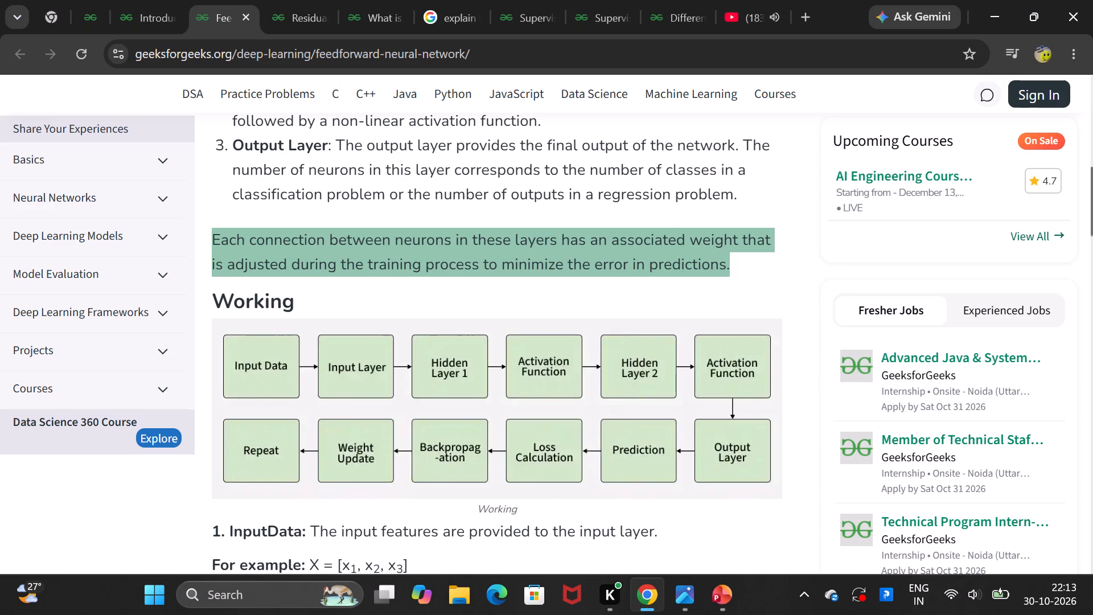
{"action": "right_click", "coordinate": [308, 369]}
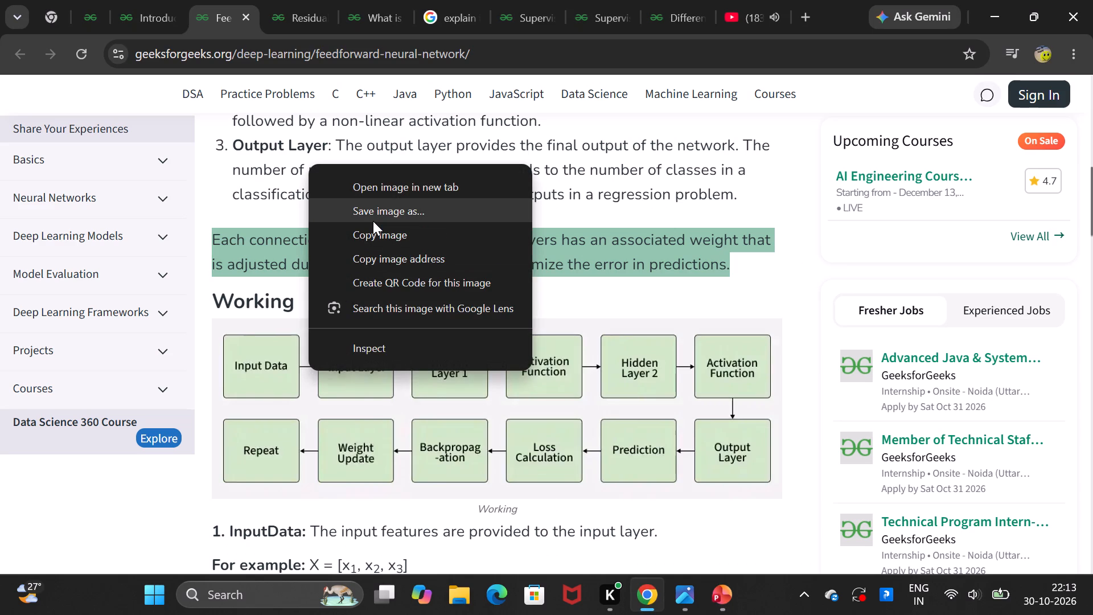
{"action": "left_click", "coordinate": [373, 221]}
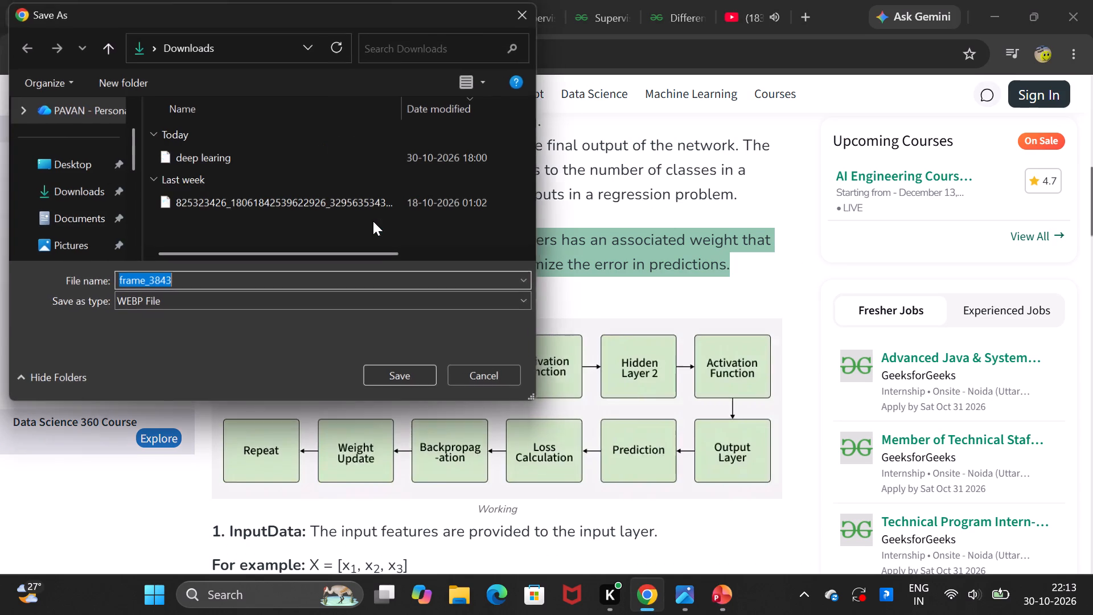
{"action": "type", "text": "FNN WORKING"}
{"action": "key", "text": "Return"}
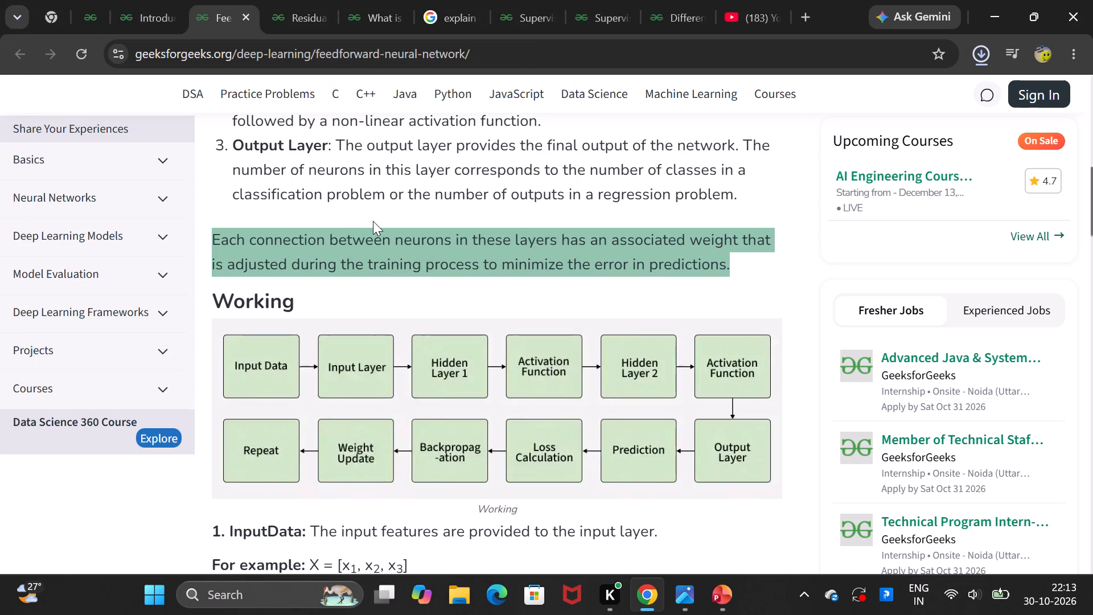
Copy the article's "Working" heading and paste it onto blank slide 7 in PowerPoint.
{"action": "double_click", "coordinate": [250, 302]}
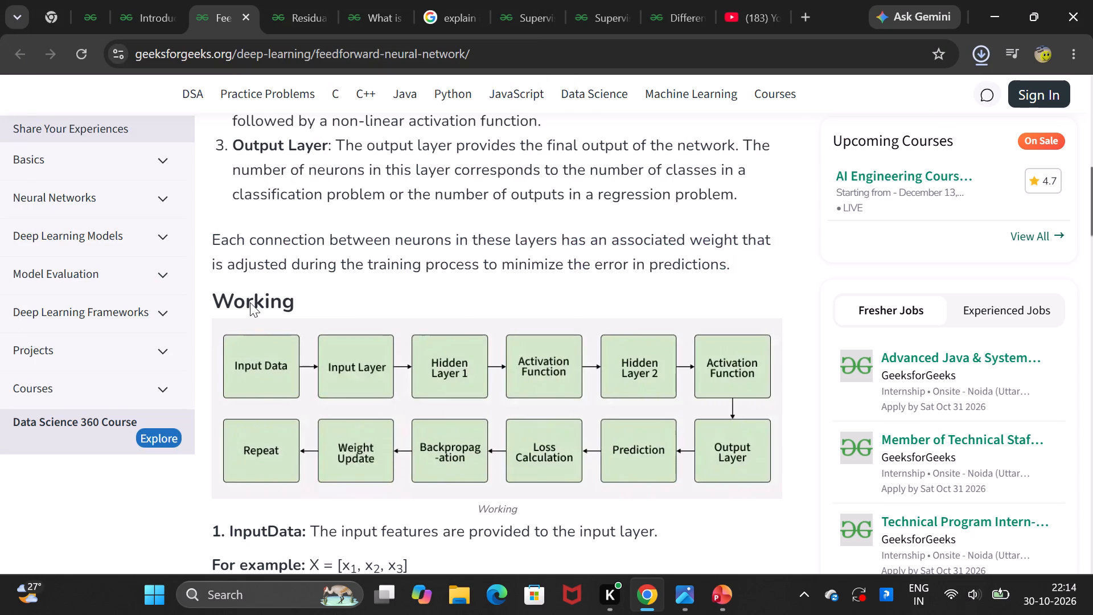
{"action": "key", "text": "ctrl+c"}
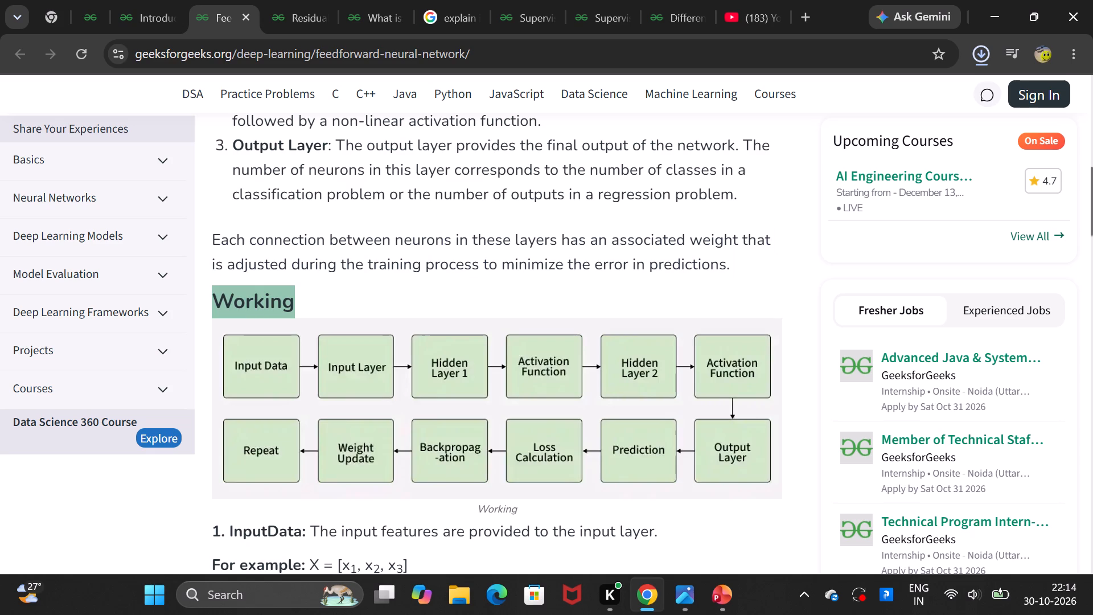
{"action": "left_click", "coordinate": [713, 591]}
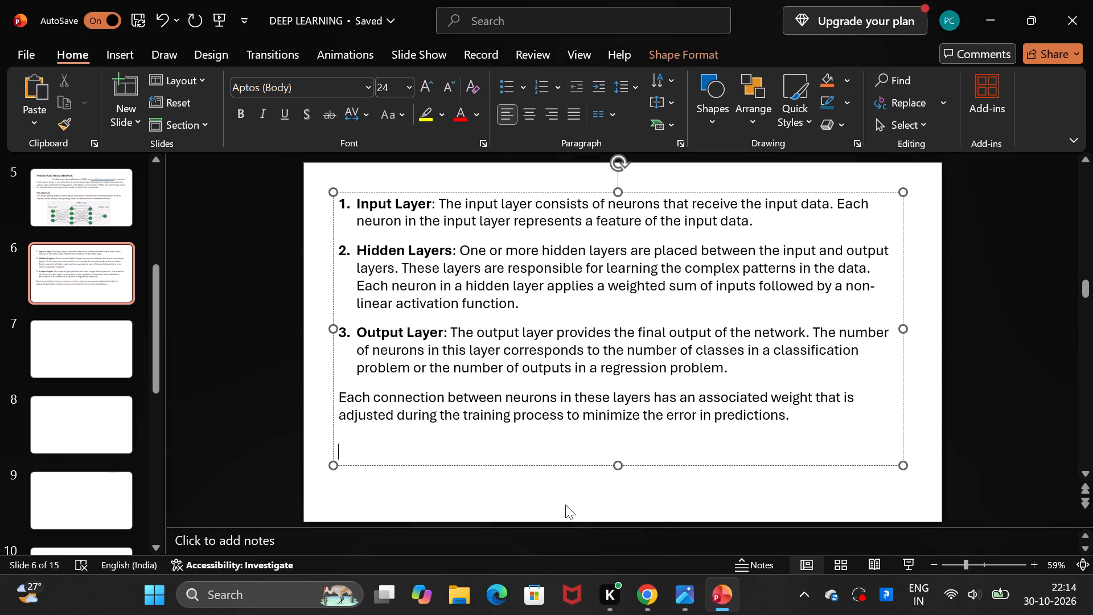
{"action": "scroll", "coordinate": [531, 466], "scroll_direction": "down", "scroll_amount": 1}
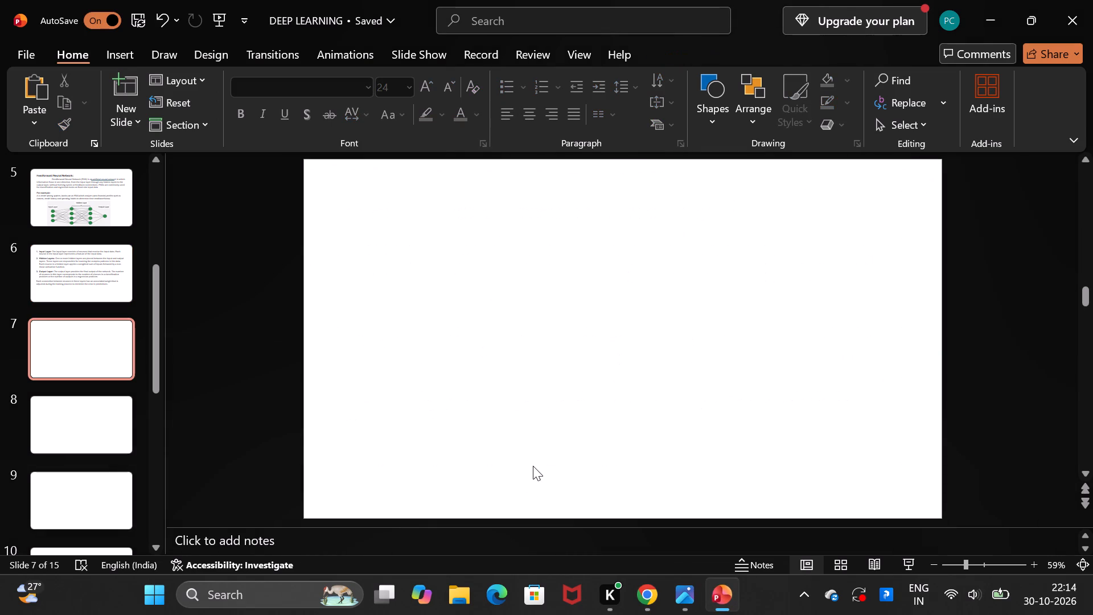
{"action": "scroll", "coordinate": [533, 466], "scroll_direction": "up", "scroll_amount": 1}
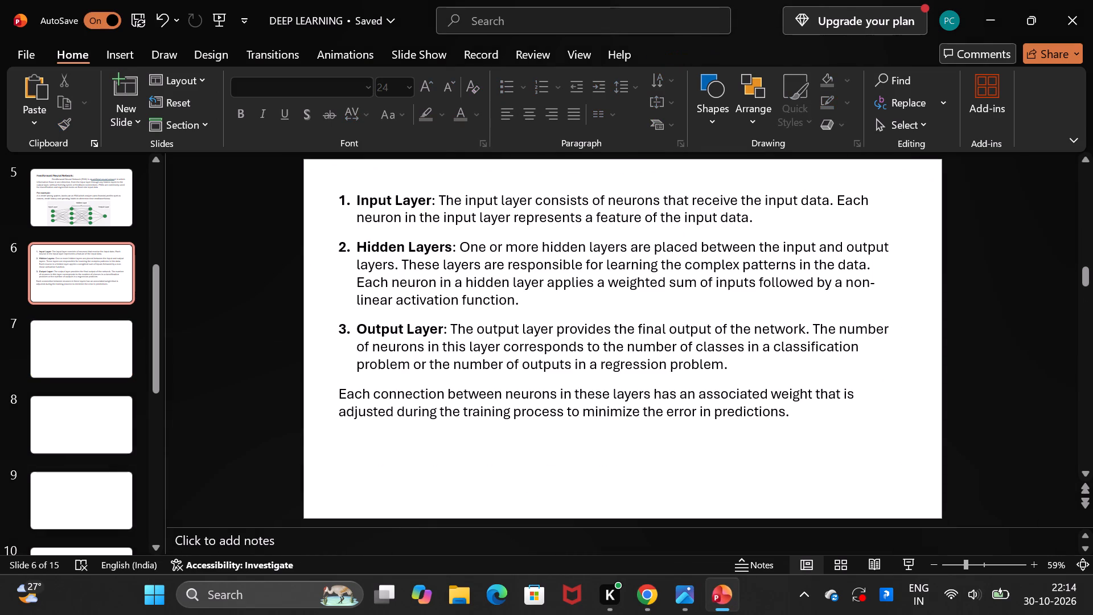
{"action": "left_click", "coordinate": [91, 336]}
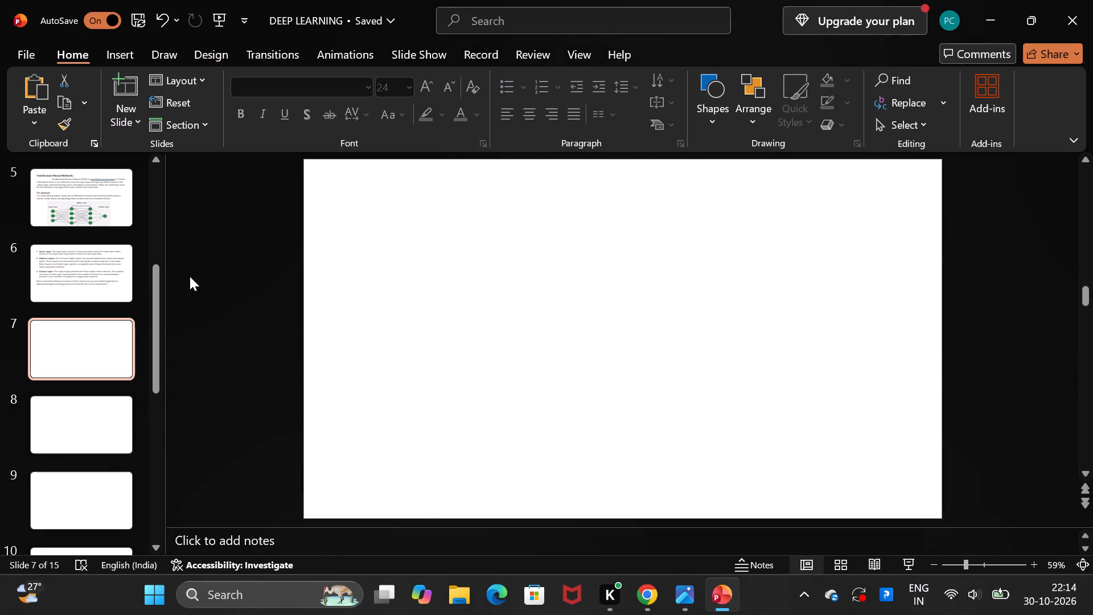
{"action": "left_click", "coordinate": [355, 198]}
{"action": "right_click", "coordinate": [355, 197]}
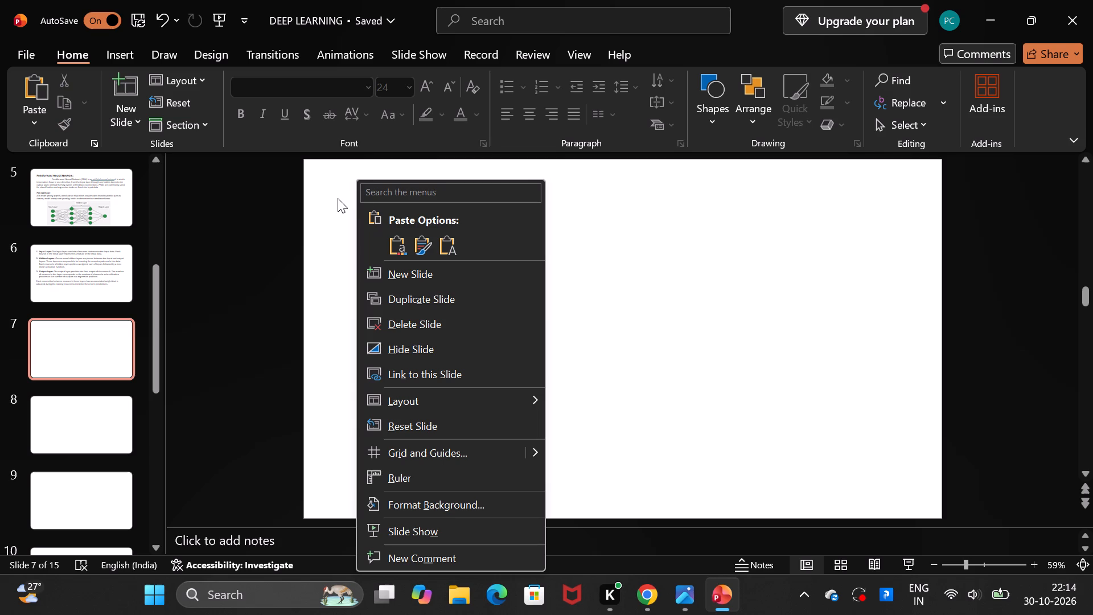
{"action": "left_click", "coordinate": [338, 198]}
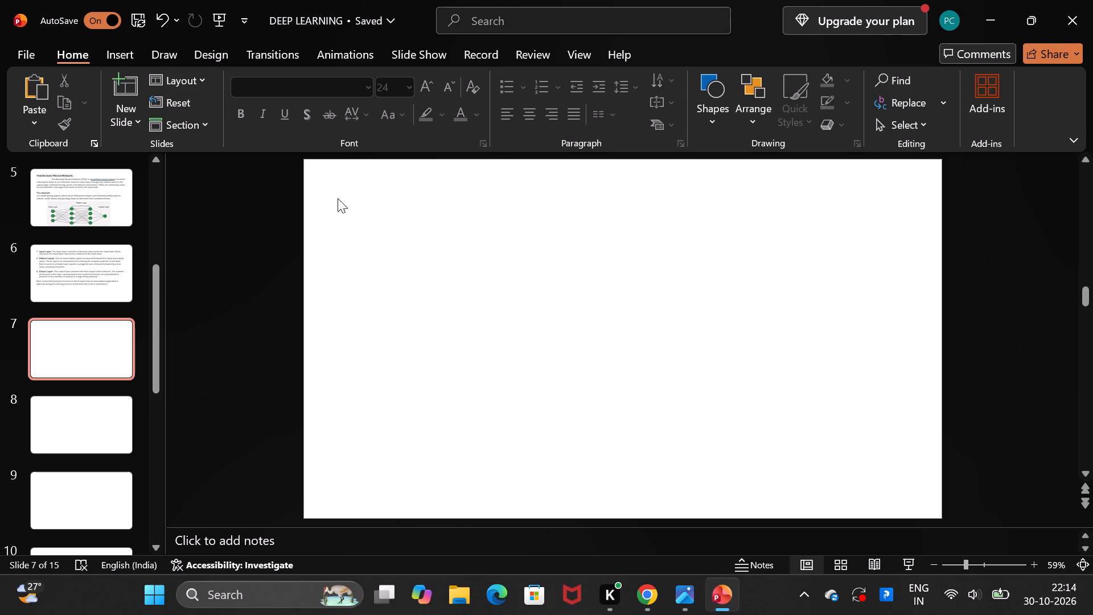
{"action": "key", "text": "ctrl+v"}
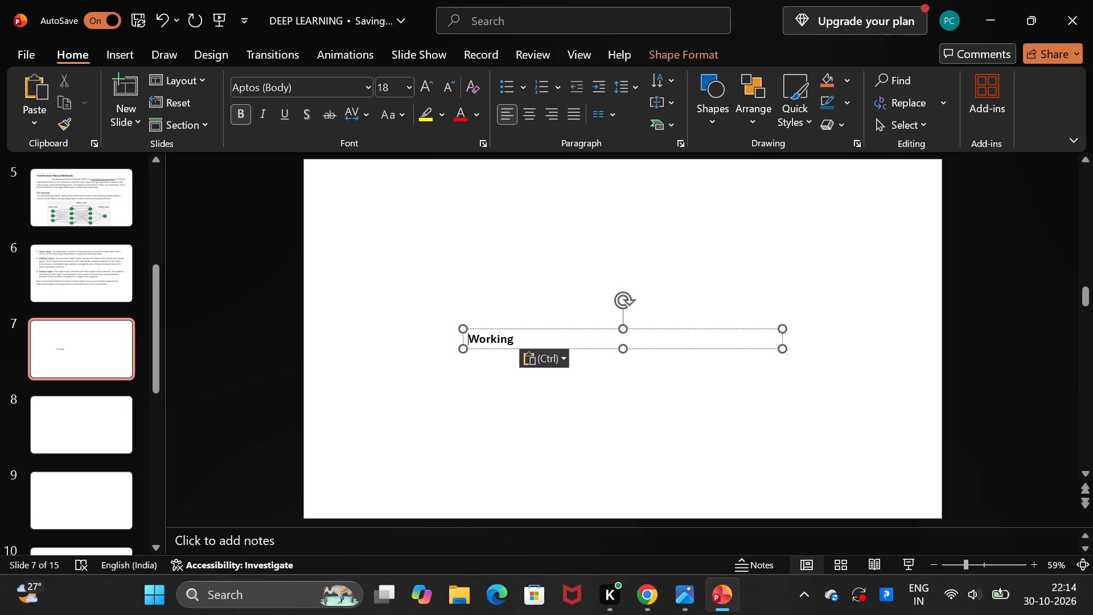
Extend the "Working" text box from its upper-left corner so the heading sits near slide 7's top-left corner.
{"action": "left_click_drag", "start_coordinate": [462, 321], "coordinate": [357, 229]}
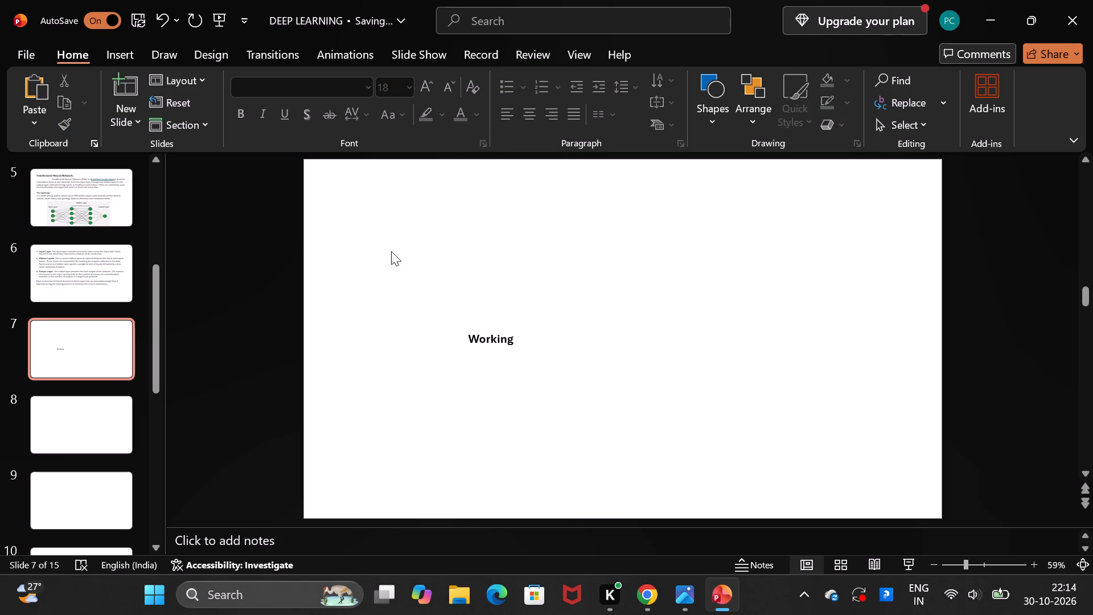
{"action": "left_click", "coordinate": [481, 338]}
{"action": "left_click_drag", "start_coordinate": [481, 338], "coordinate": [375, 217]}
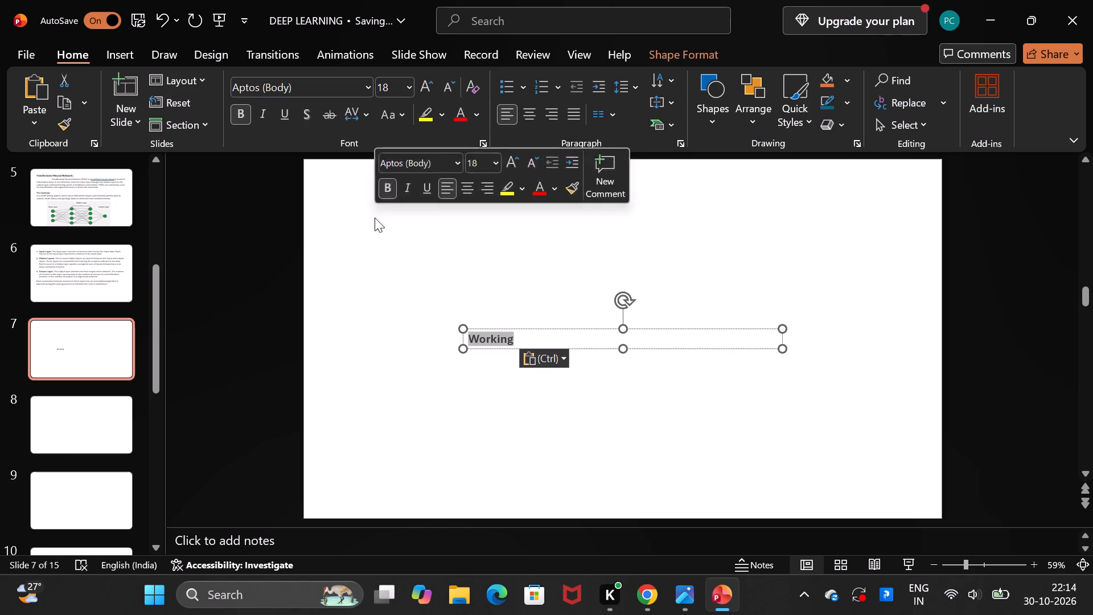
{"action": "left_click_drag", "start_coordinate": [462, 330], "coordinate": [335, 204]}
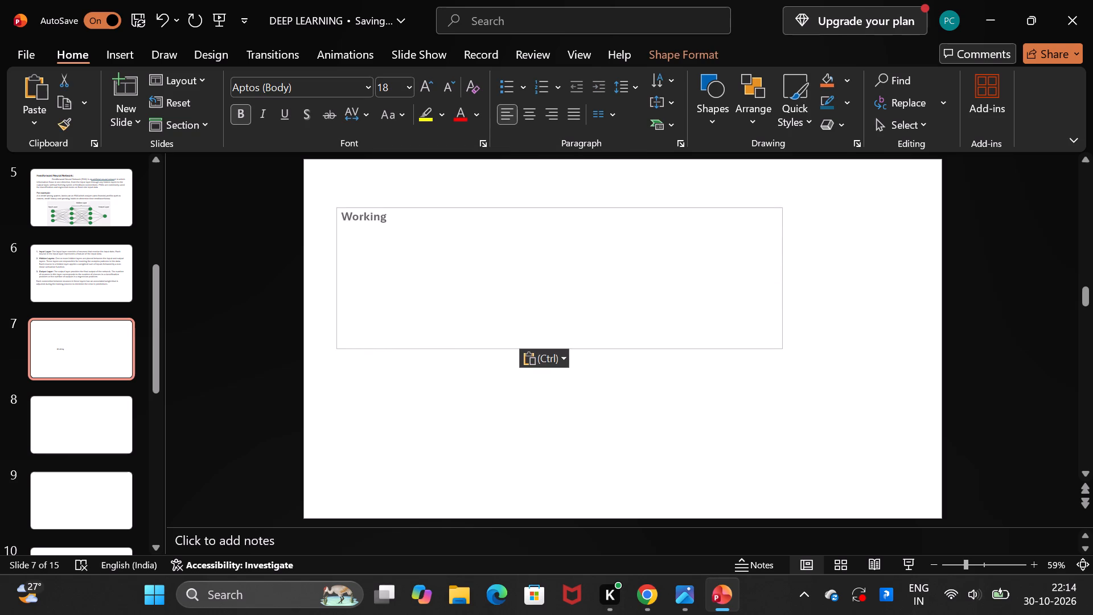
{"action": "left_click_drag", "start_coordinate": [335, 204], "coordinate": [332, 191]}
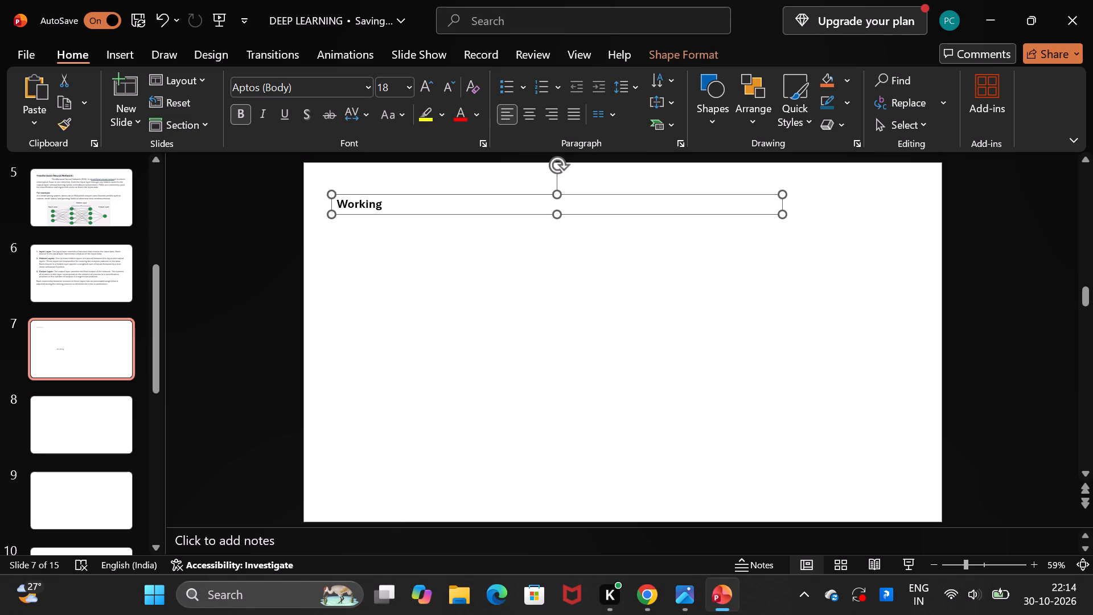
Set the "Working" heading to font size 26 and add an empty line below it.
{"action": "left_click", "coordinate": [387, 208]}
{"action": "double_click", "coordinate": [376, 201]}
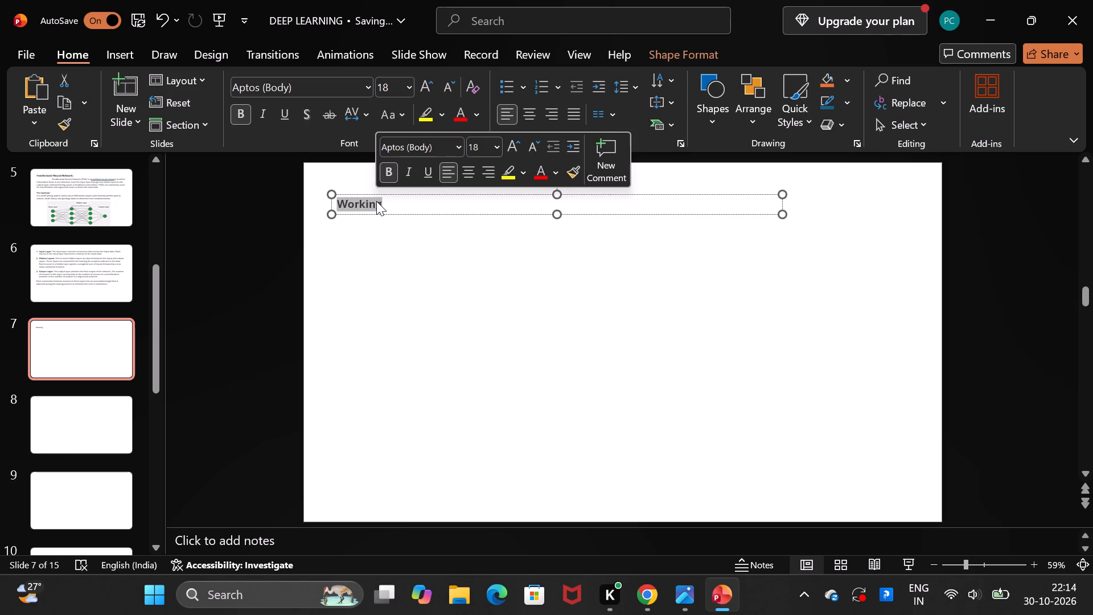
{"action": "left_click", "coordinate": [481, 146]}
{"action": "type", "text": "26"}
{"action": "key", "text": "Return"}
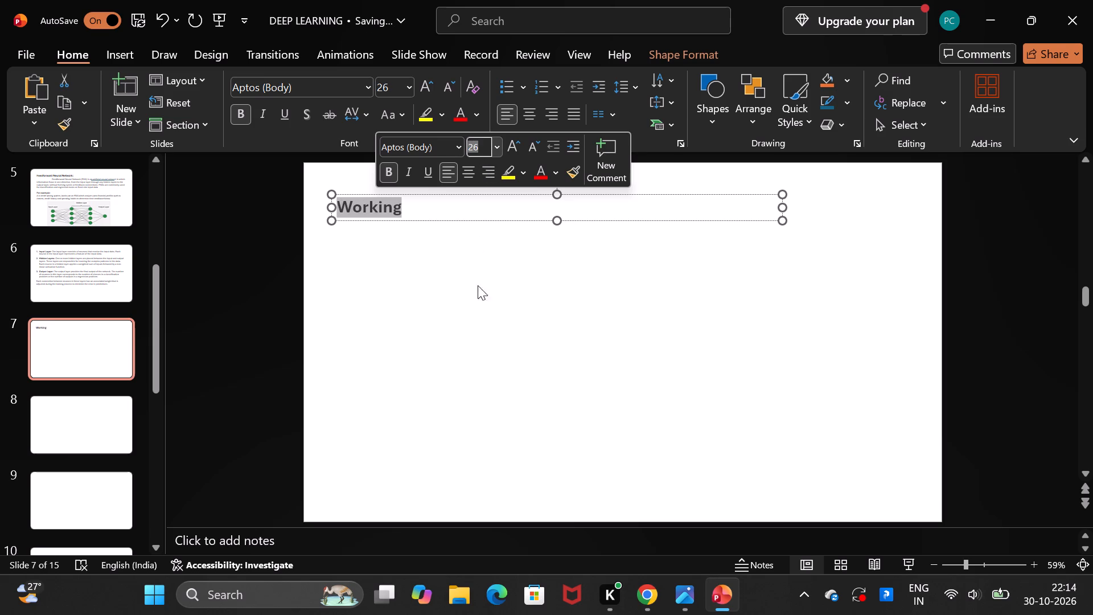
{"action": "left_click", "coordinate": [453, 211]}
{"action": "double_click", "coordinate": [453, 211]}
{"action": "key", "text": "Return"}
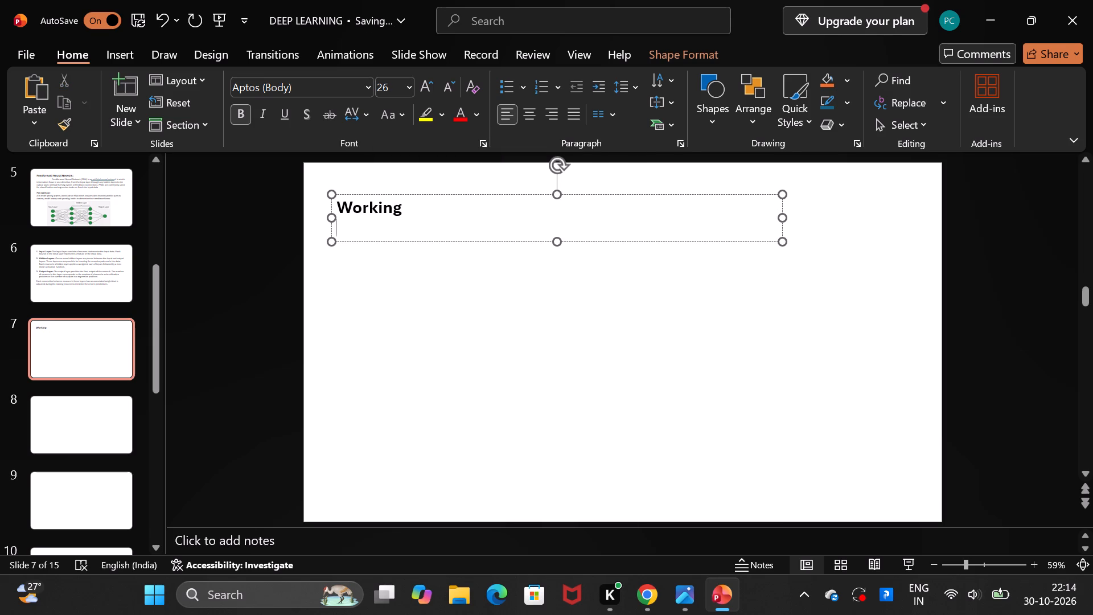
Insert the FNN WORKING picture from the Downloads folder onto slide 7.
{"action": "left_click", "coordinate": [130, 53]}
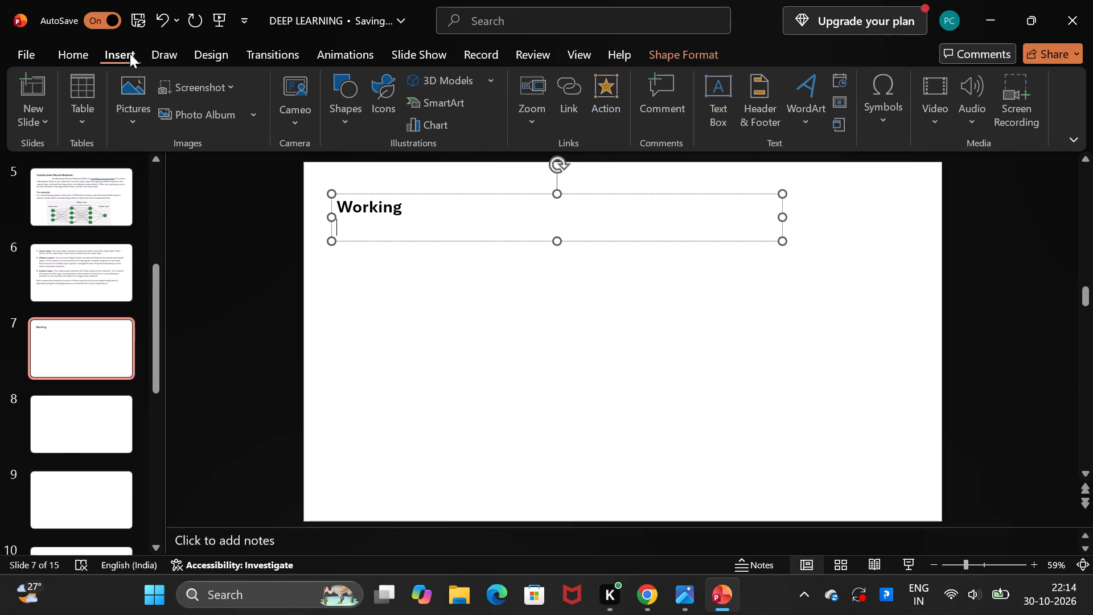
{"action": "left_click", "coordinate": [130, 84]}
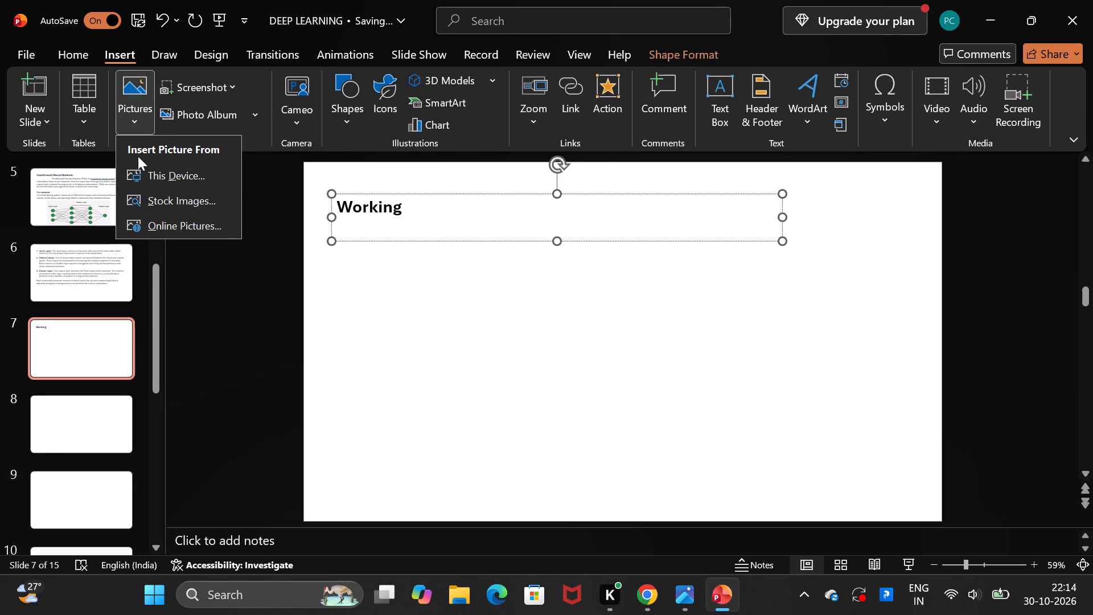
{"action": "left_click", "coordinate": [144, 170]}
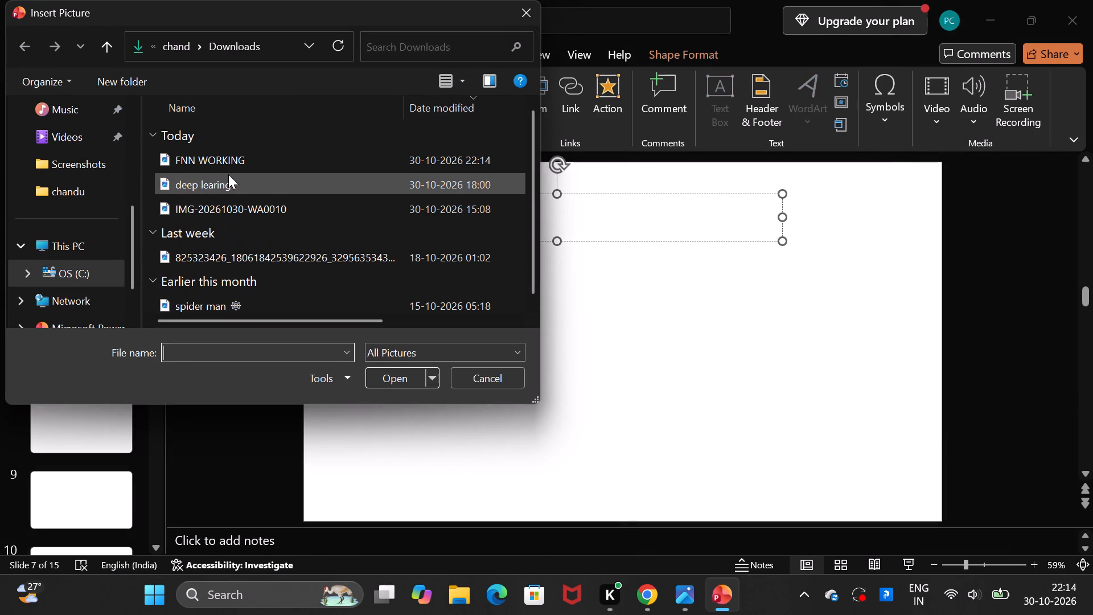
{"action": "left_click", "coordinate": [228, 165]}
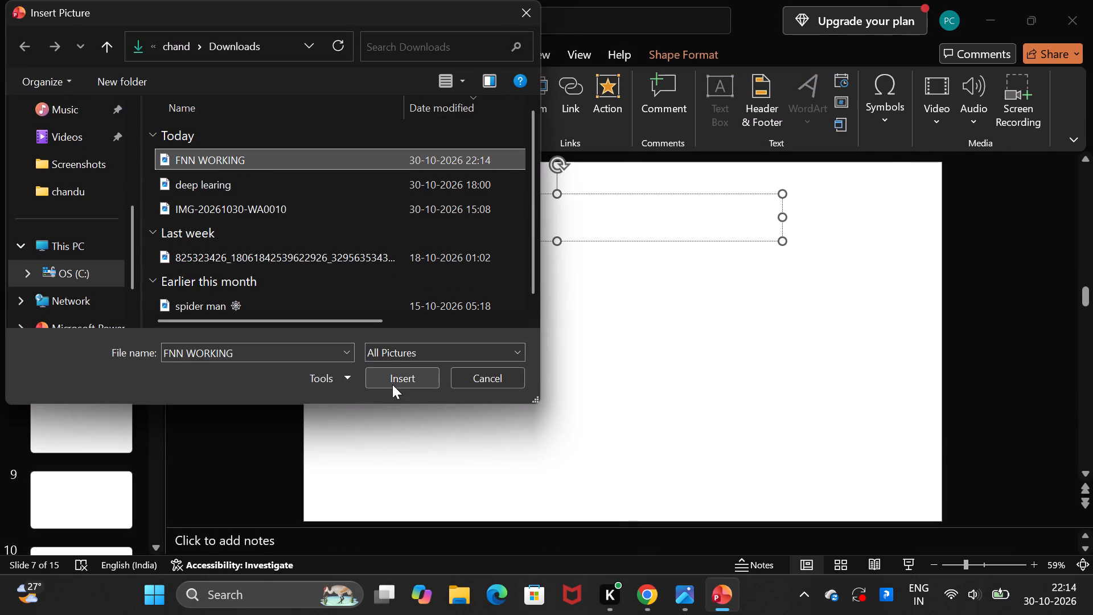
{"action": "left_click", "coordinate": [392, 384]}
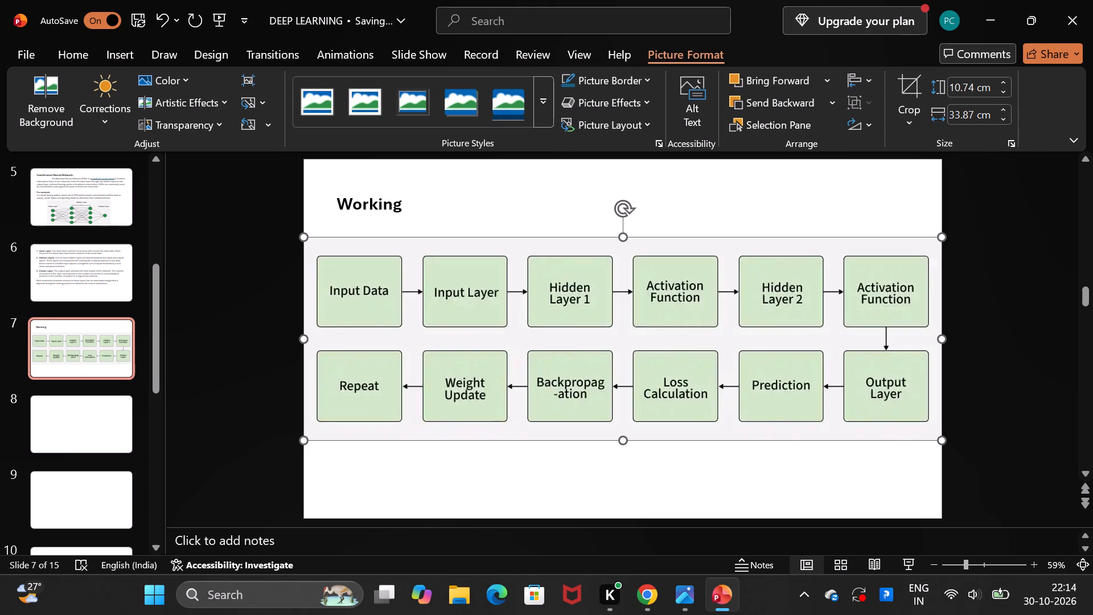
Narrow the flowchart picture on slide 7 from both sides to about 31 cm wide and move it up under the "Working" heading.
{"action": "left_click_drag", "start_coordinate": [946, 340], "coordinate": [930, 340]}
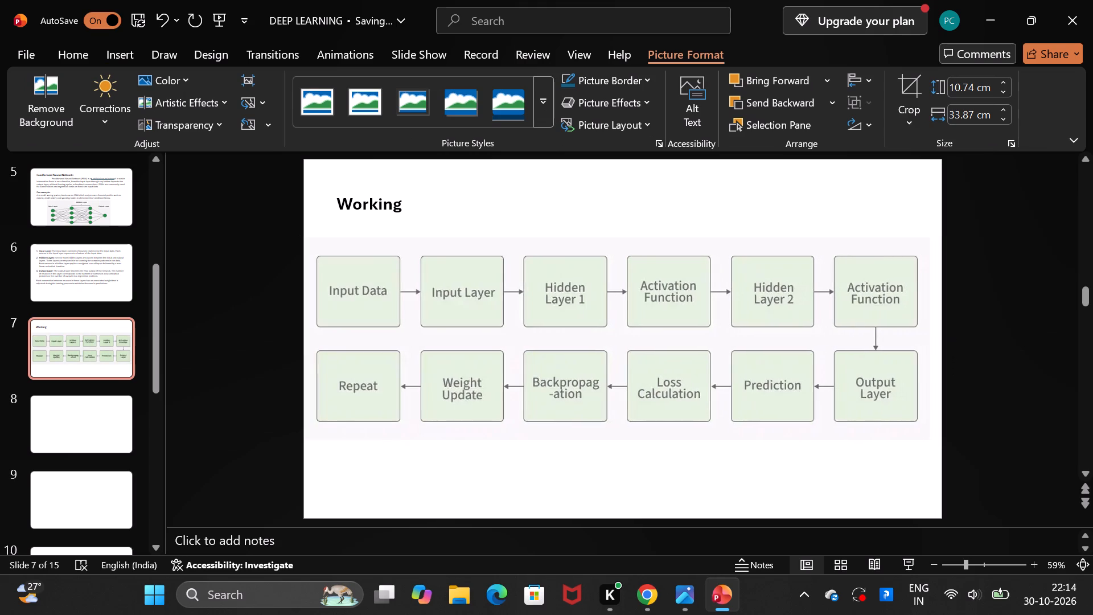
{"action": "left_click_drag", "start_coordinate": [930, 340], "coordinate": [922, 341]}
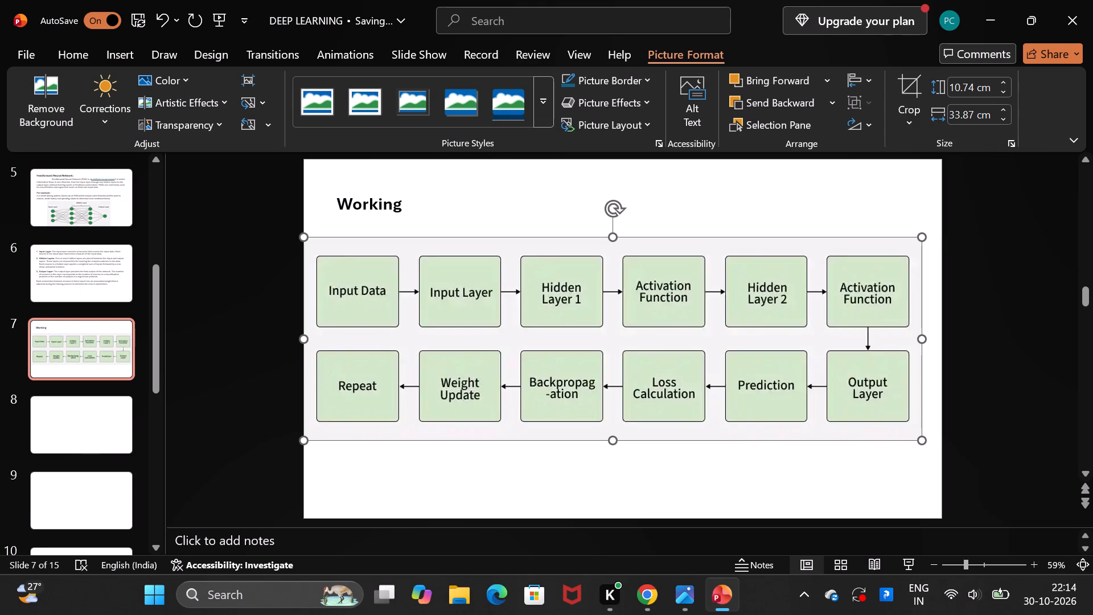
{"action": "left_click_drag", "start_coordinate": [306, 336], "coordinate": [315, 339]}
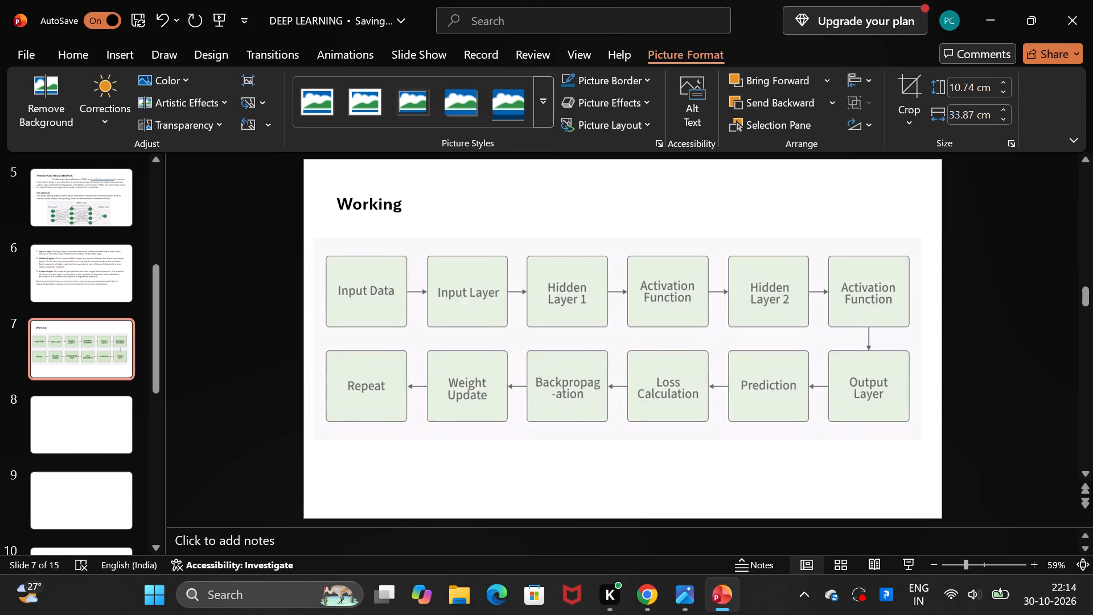
{"action": "left_click_drag", "start_coordinate": [315, 339], "coordinate": [333, 338]}
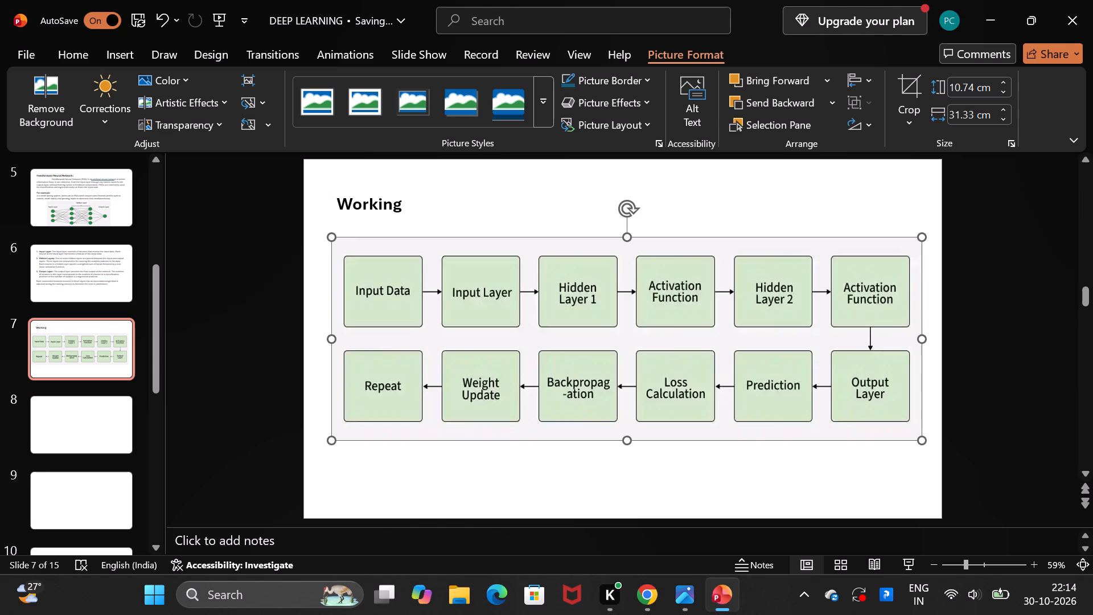
{"action": "left_click_drag", "start_coordinate": [628, 349], "coordinate": [626, 335]}
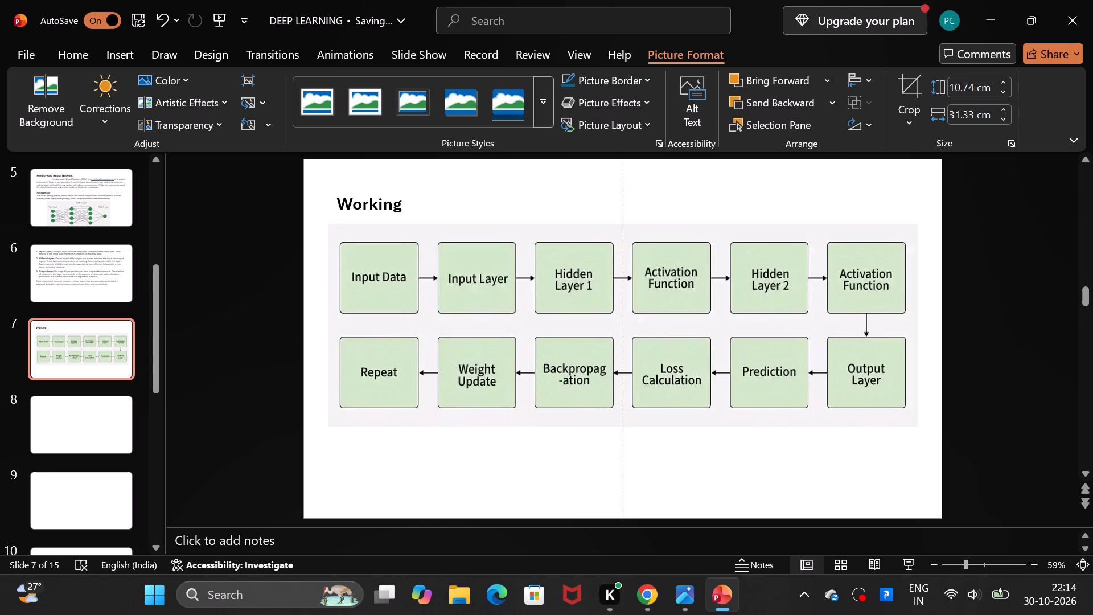
{"action": "left_click_drag", "start_coordinate": [626, 335], "coordinate": [627, 337]}
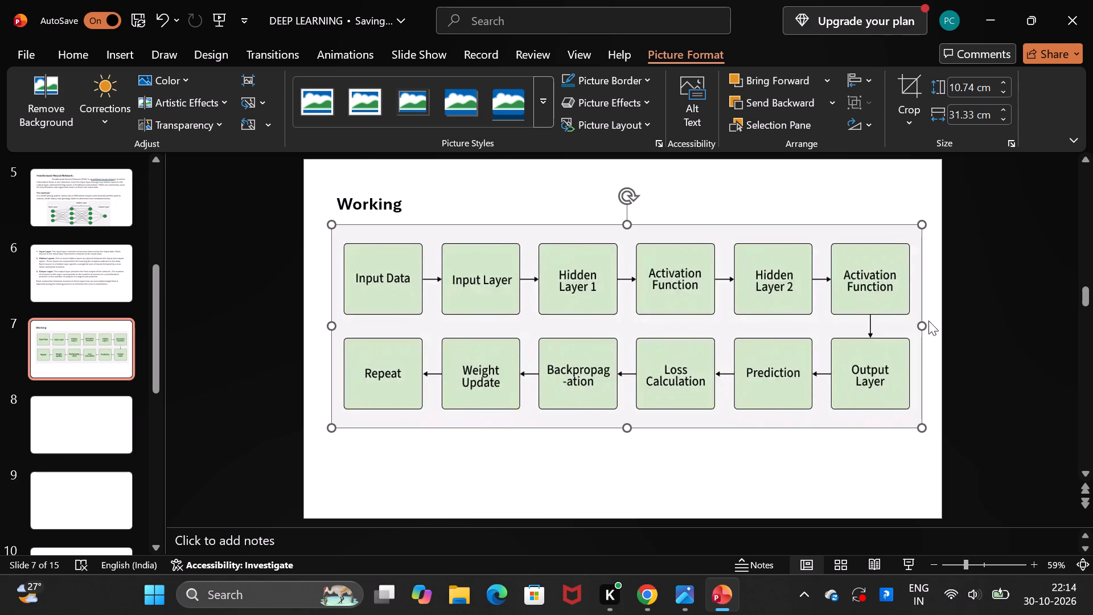
{"action": "left_click_drag", "start_coordinate": [923, 326], "coordinate": [914, 329]}
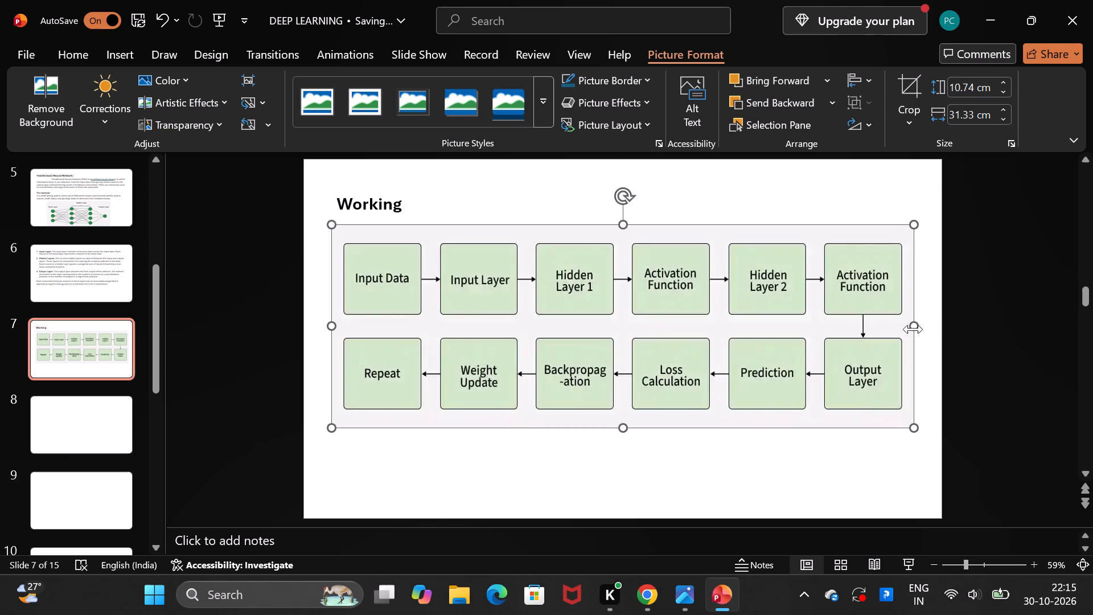
{"action": "left_click", "coordinate": [864, 479]}
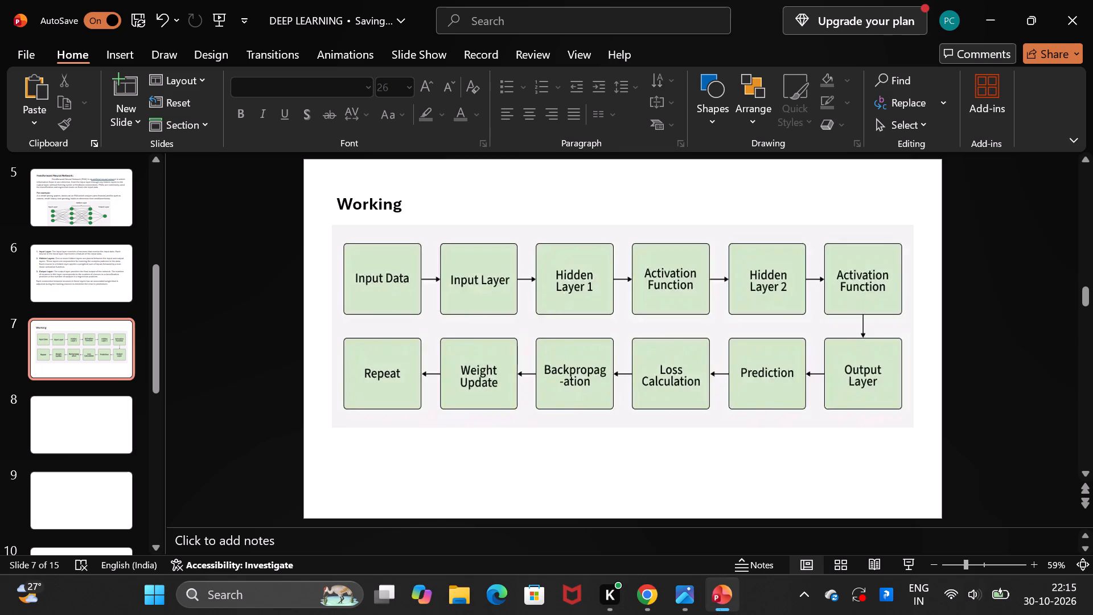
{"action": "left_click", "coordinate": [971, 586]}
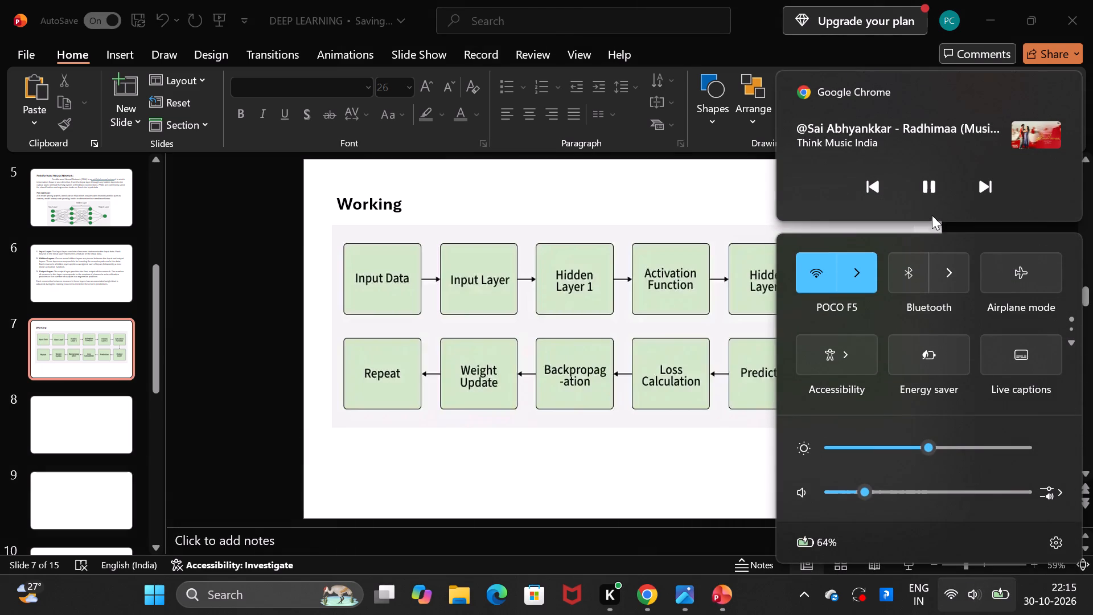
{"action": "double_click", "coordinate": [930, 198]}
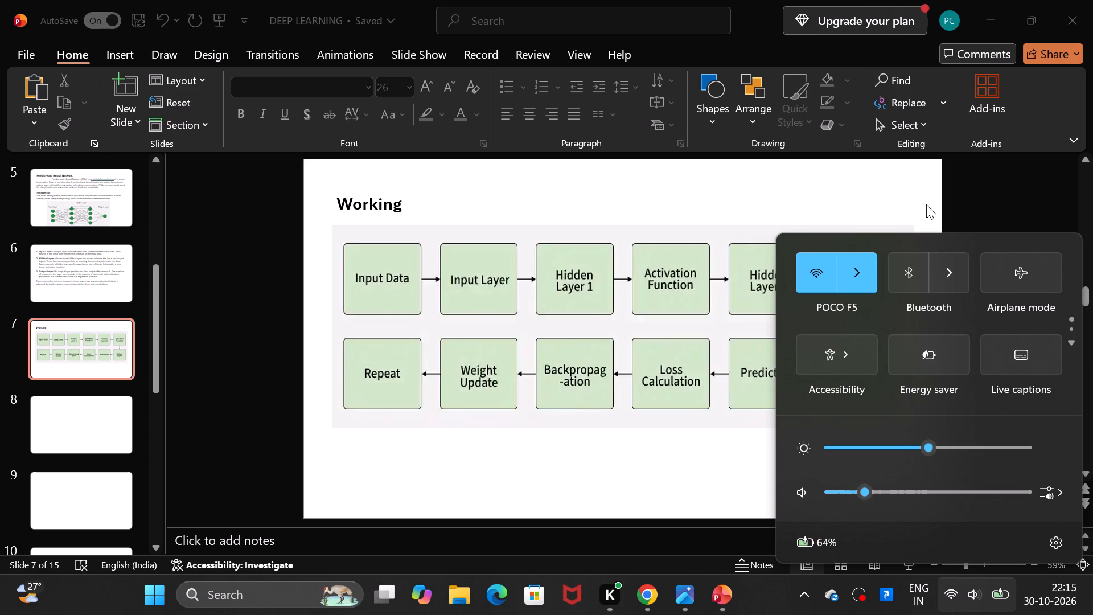
In Chrome, copy the "Applications" heading and its four bullets from the GeeksforGeeks feedforward neural network article.
{"action": "left_click", "coordinate": [650, 602]}
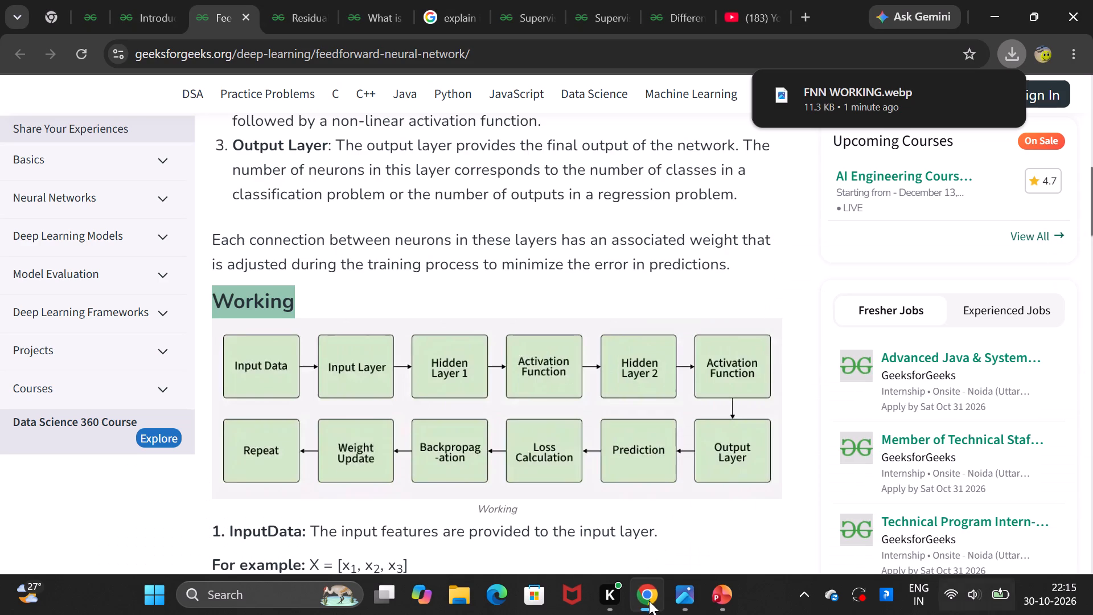
{"action": "scroll", "coordinate": [610, 483], "scroll_direction": "down", "scroll_amount": 5}
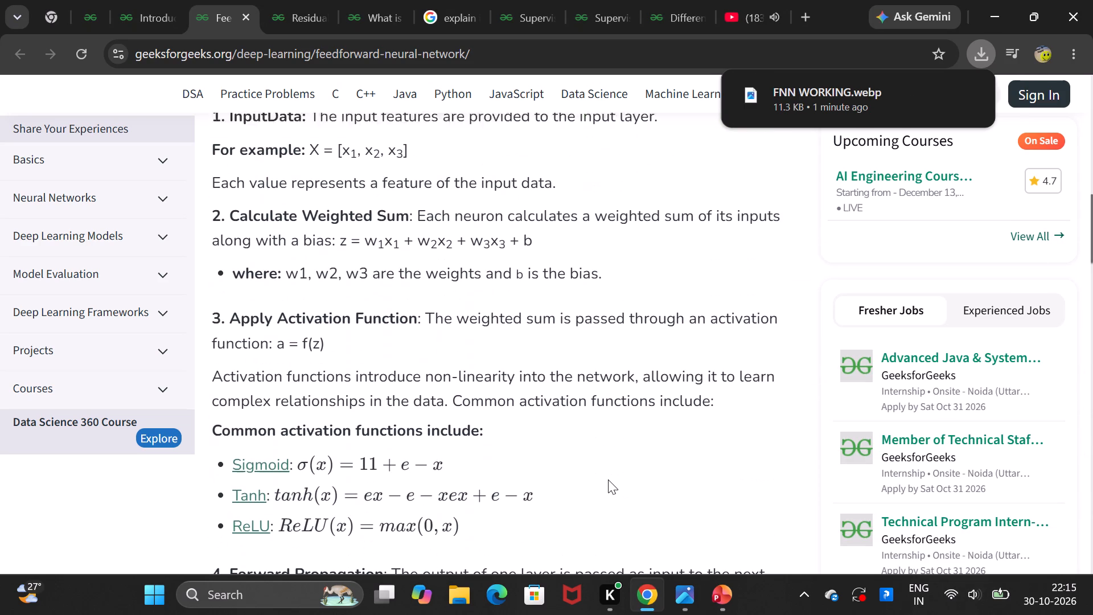
{"action": "scroll", "coordinate": [607, 479], "scroll_direction": "down", "scroll_amount": 5}
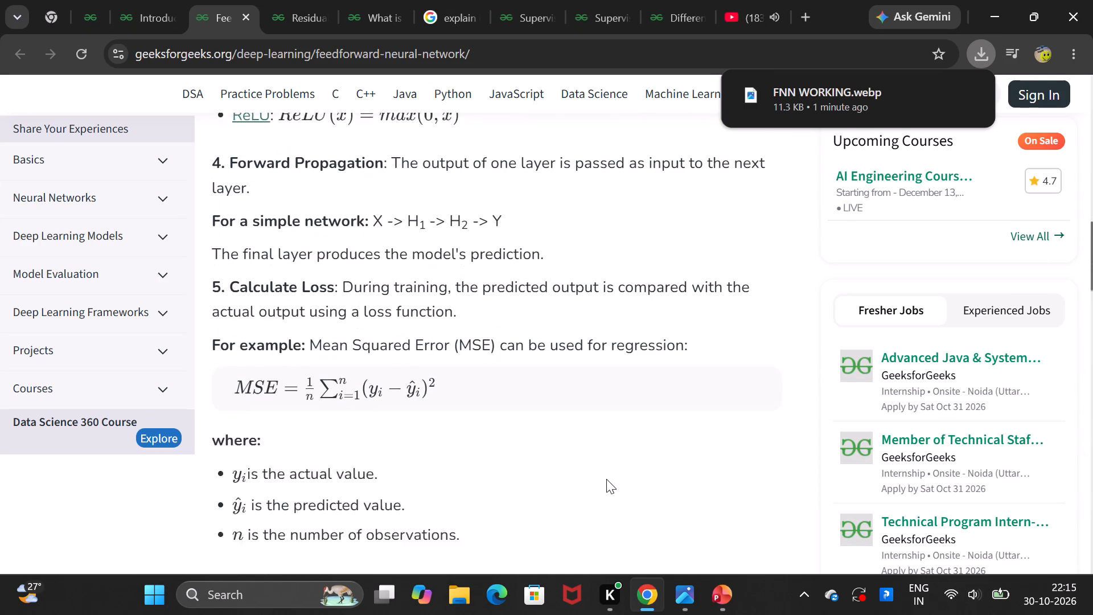
{"action": "scroll", "coordinate": [605, 477], "scroll_direction": "down", "scroll_amount": 7}
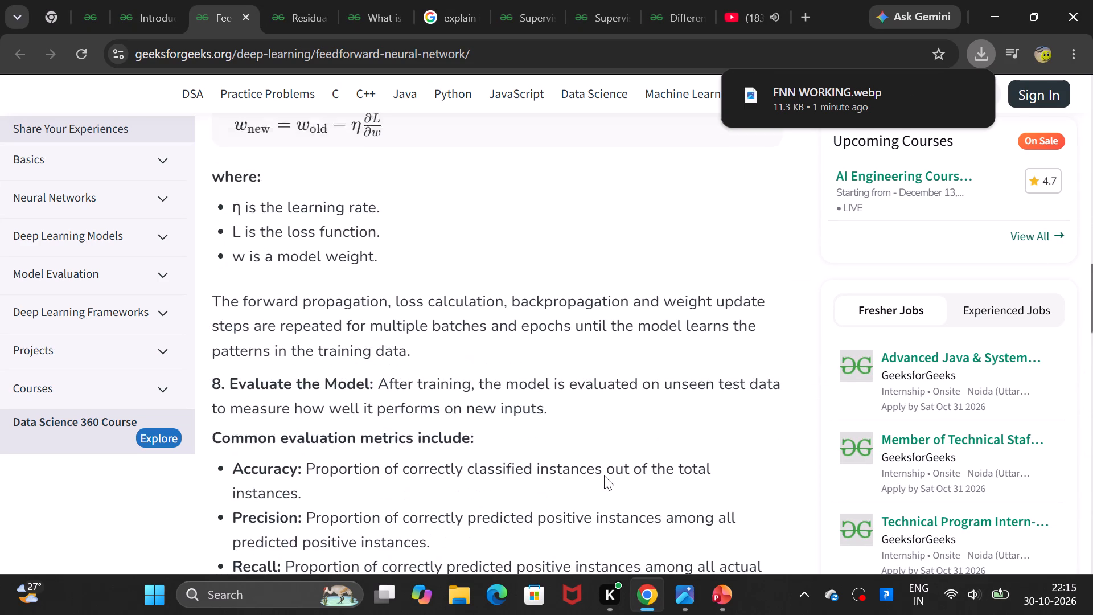
{"action": "scroll", "coordinate": [604, 475], "scroll_direction": "down", "scroll_amount": 5}
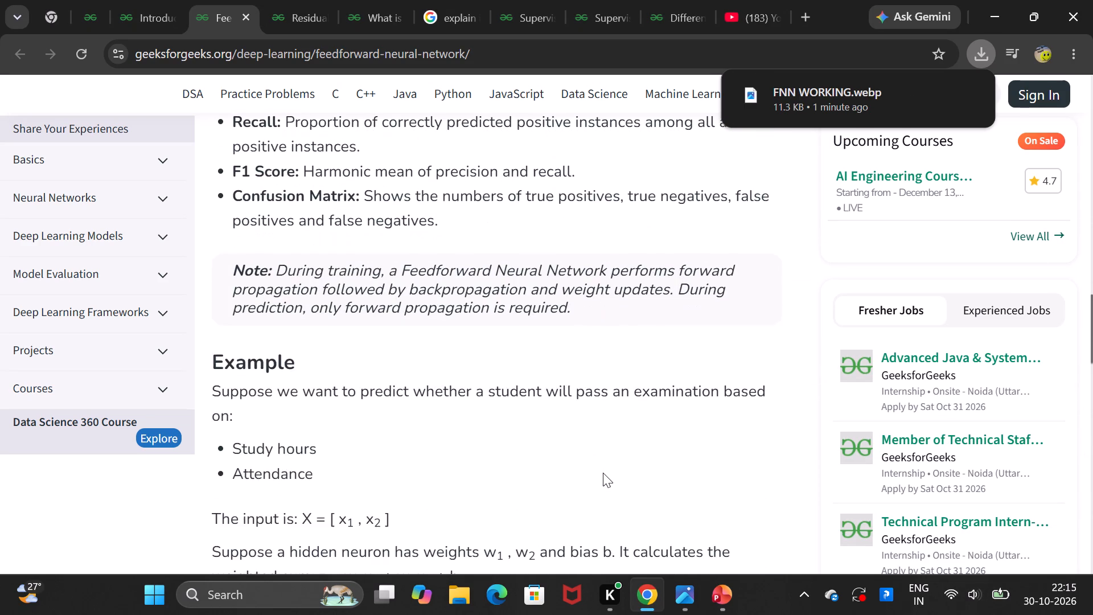
{"action": "scroll", "coordinate": [603, 473], "scroll_direction": "down", "scroll_amount": 8}
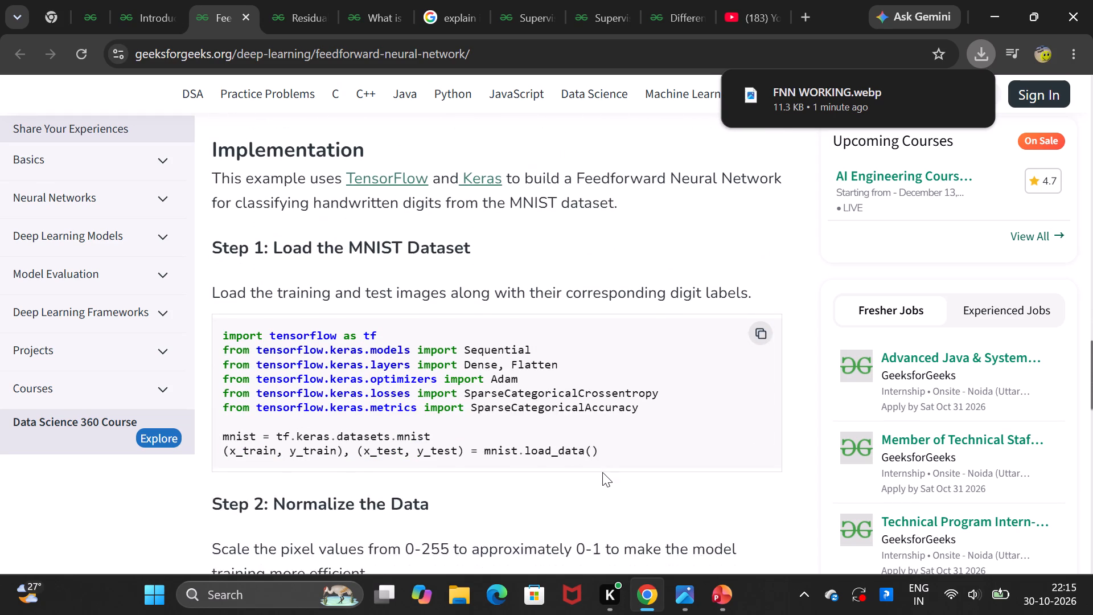
{"action": "scroll", "coordinate": [602, 472], "scroll_direction": "down", "scroll_amount": 11}
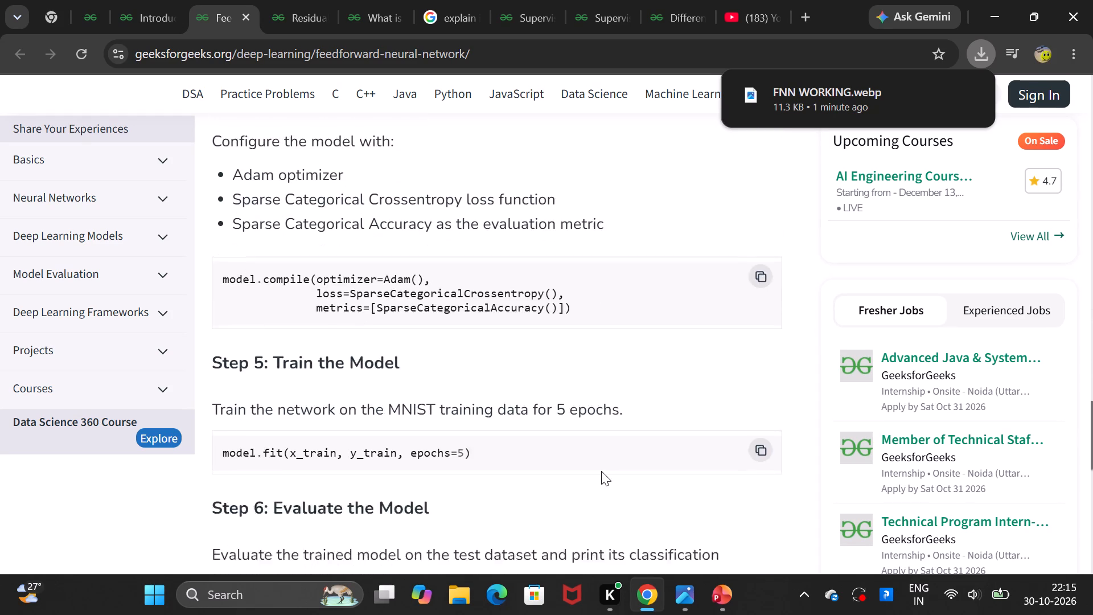
{"action": "scroll", "coordinate": [601, 471], "scroll_direction": "down", "scroll_amount": 7}
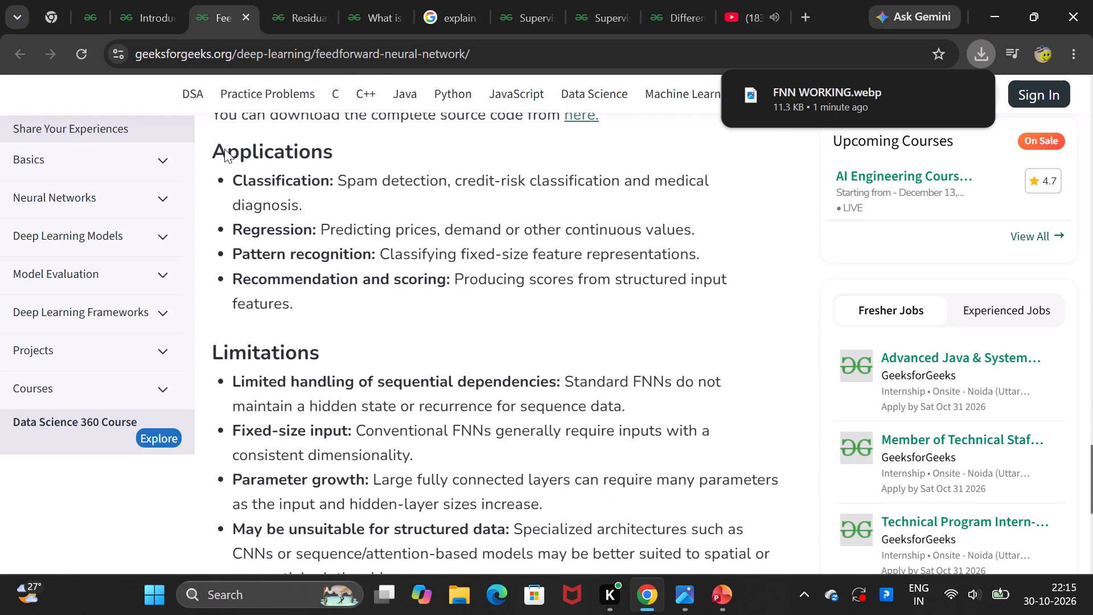
{"action": "left_click_drag", "start_coordinate": [213, 143], "coordinate": [289, 304]}
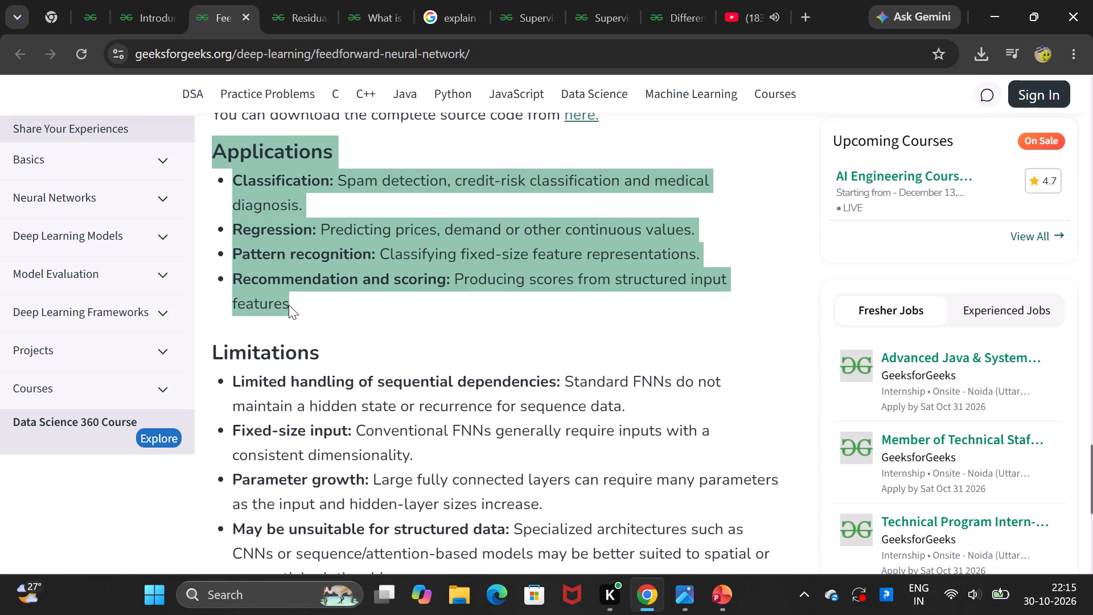
{"action": "key", "text": "ctrl+c"}
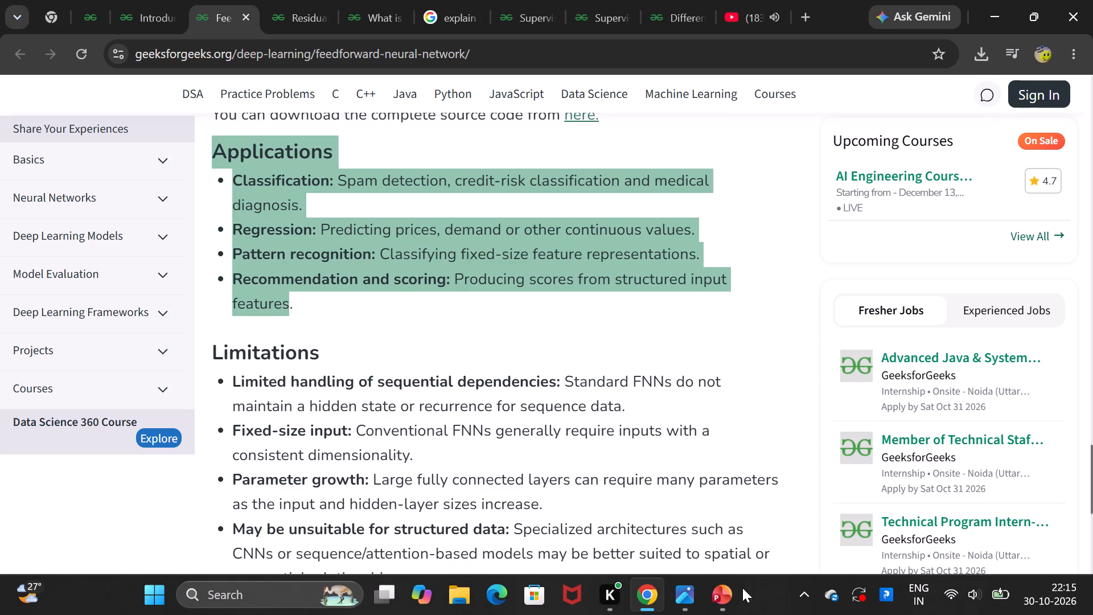
Switch to PowerPoint and paste the copied Applications section onto blank slide 8.
{"action": "left_click", "coordinate": [733, 592]}
{"action": "scroll", "coordinate": [588, 441], "scroll_direction": "down", "scroll_amount": 1}
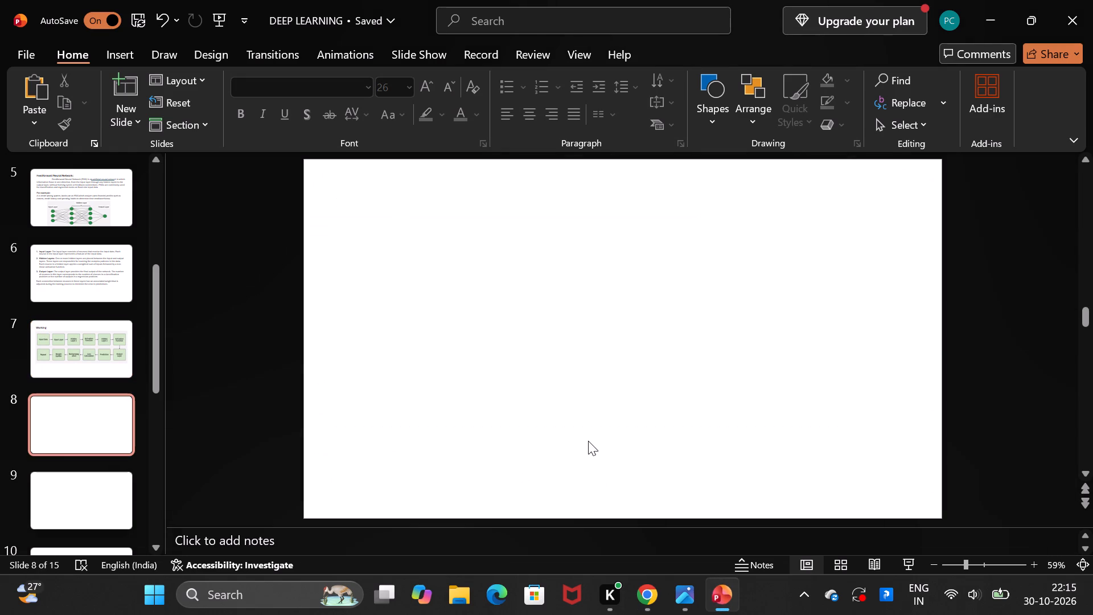
{"action": "scroll", "coordinate": [588, 441], "scroll_direction": "up", "scroll_amount": 1}
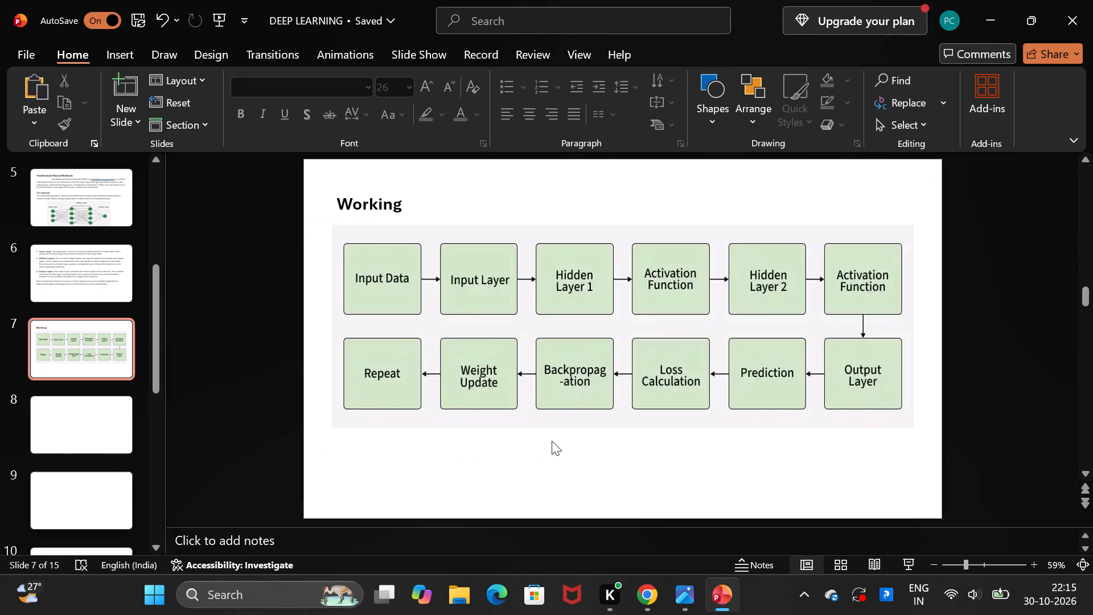
{"action": "left_click", "coordinate": [84, 263]}
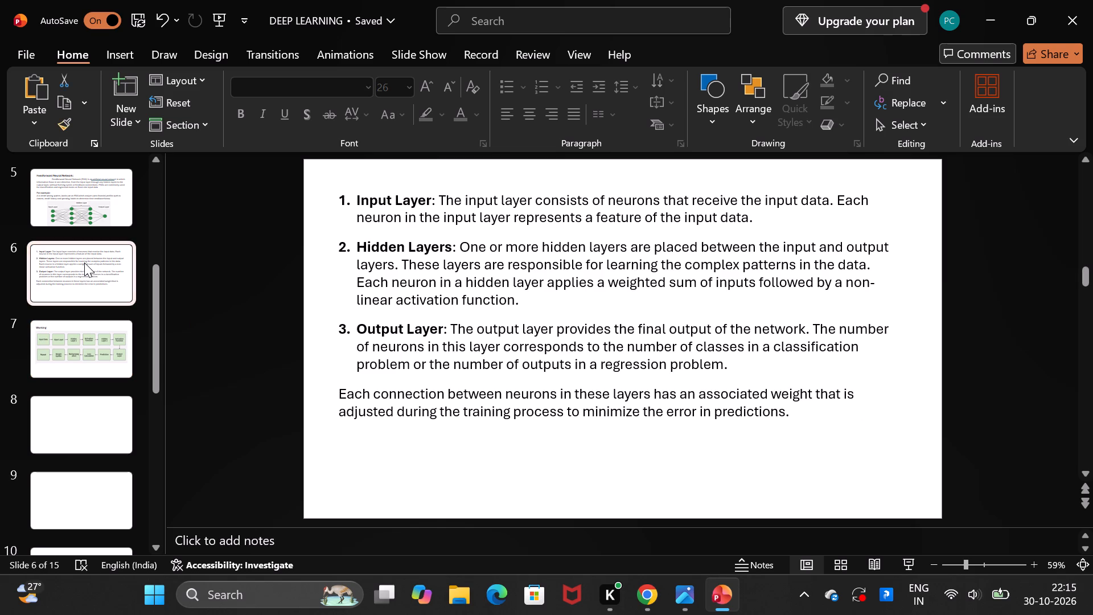
{"action": "left_click", "coordinate": [91, 363]}
{"action": "left_click", "coordinate": [73, 435]}
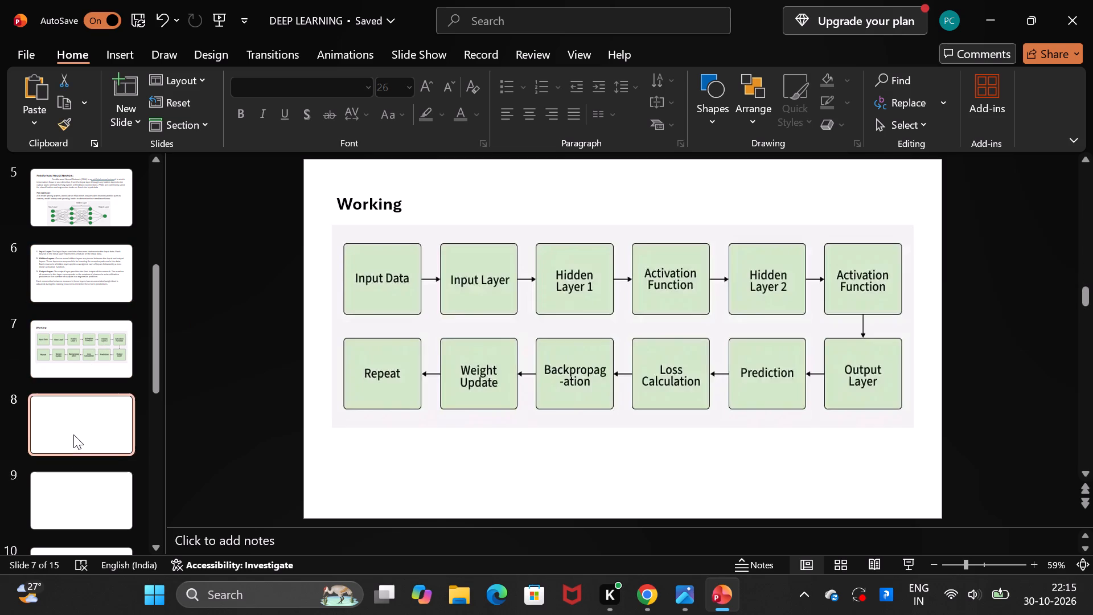
{"action": "left_click", "coordinate": [411, 231]}
{"action": "right_click", "coordinate": [411, 231]}
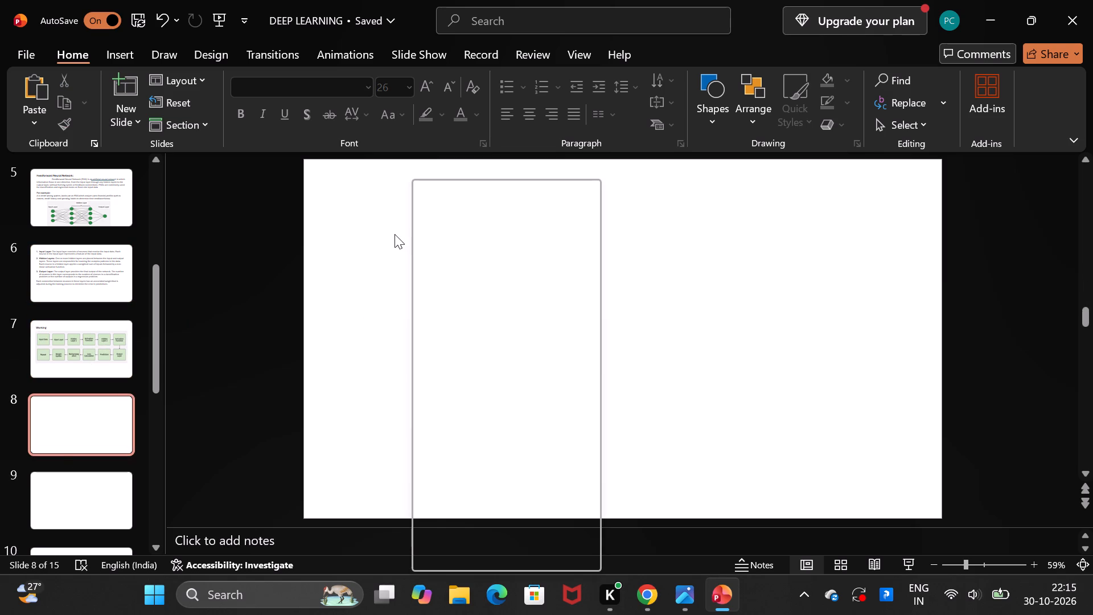
{"action": "left_click", "coordinate": [393, 235]}
{"action": "key", "text": "ctrl+v"}
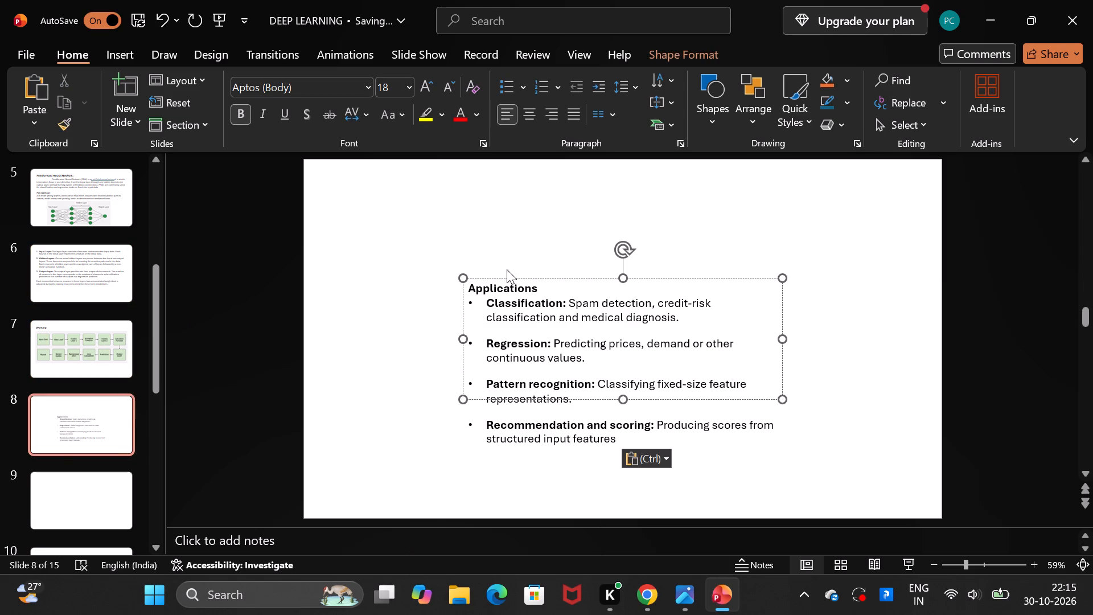
Extend the Applications text box from its upper-left corner so the text starts near slide 8's top-left corner.
{"action": "left_click_drag", "start_coordinate": [461, 279], "coordinate": [351, 204]}
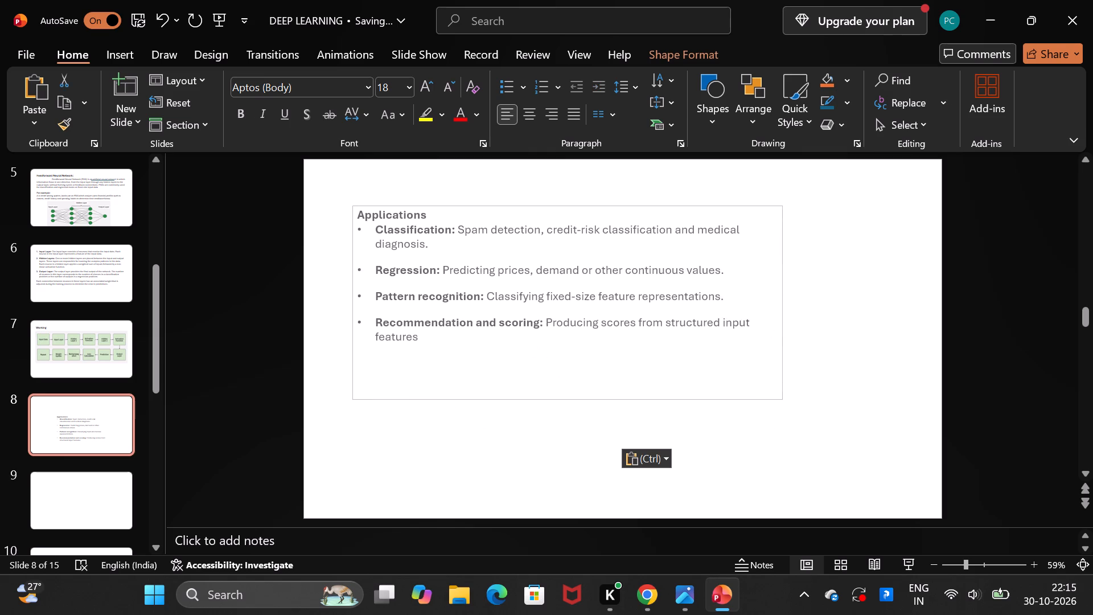
{"action": "left_click_drag", "start_coordinate": [351, 204], "coordinate": [338, 191]}
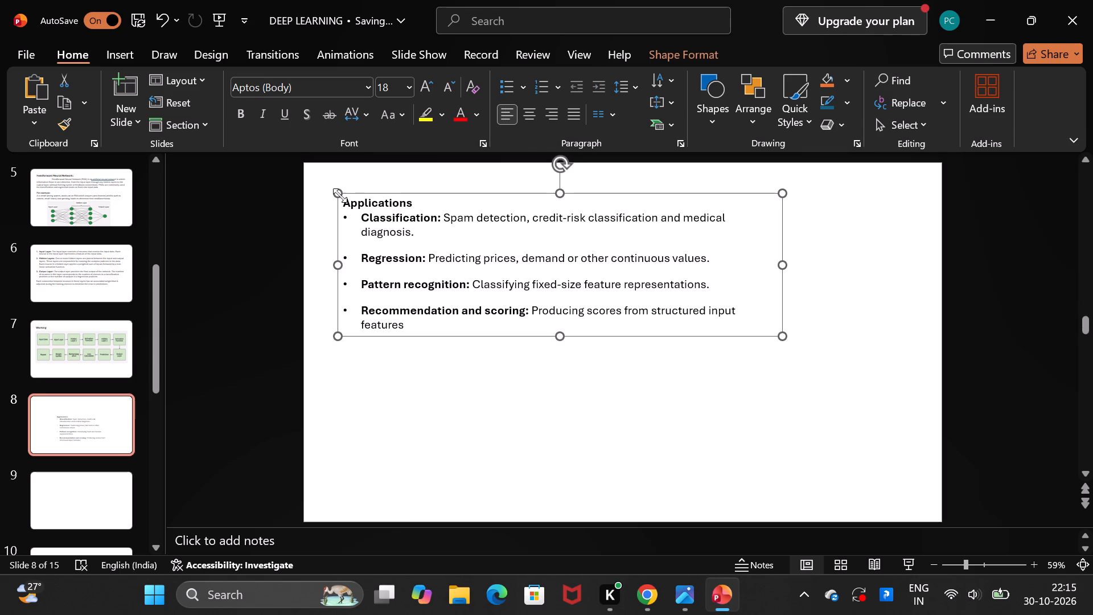
Set the "Applications" heading on slide 8 to font size 26.
{"action": "double_click", "coordinate": [375, 207]}
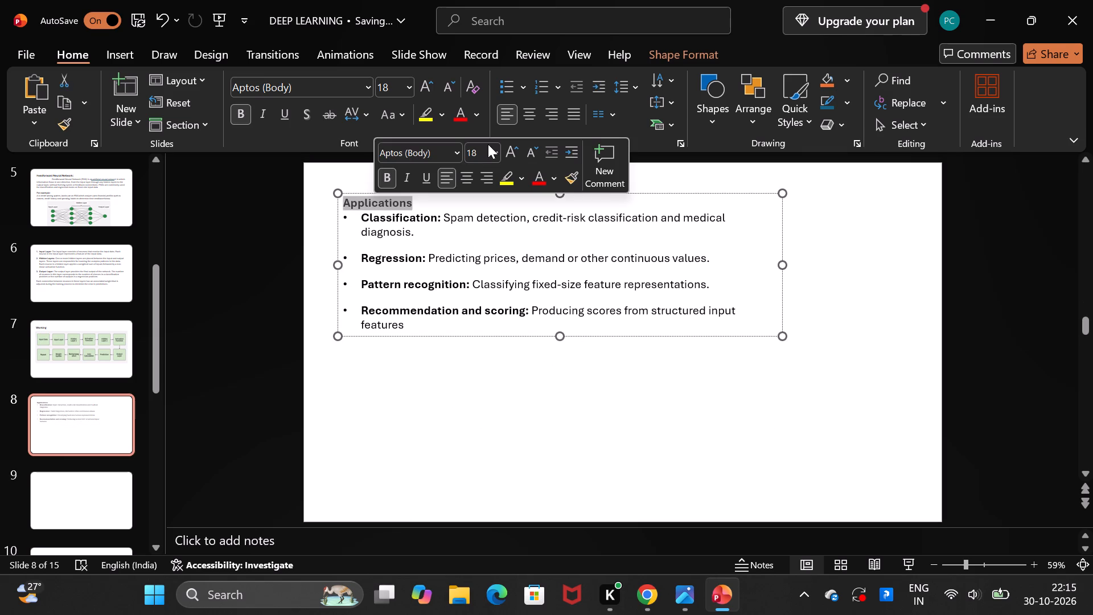
{"action": "left_click", "coordinate": [479, 150]}
{"action": "type", "text": "26"}
{"action": "key", "text": "Return"}
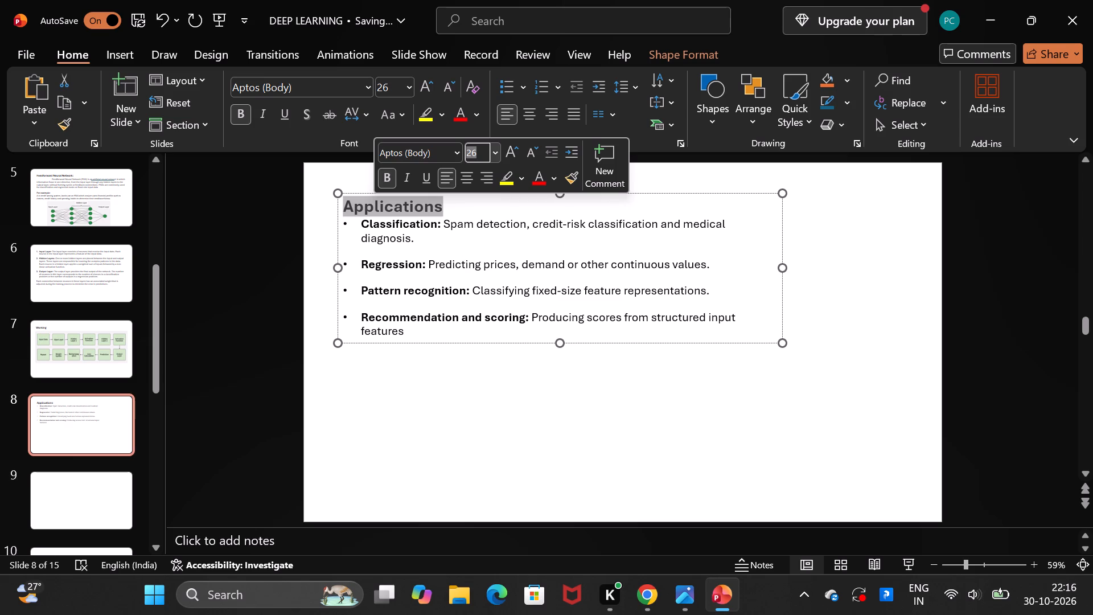
Set the four bullets under the "Applications" heading on slide 8 to font size 22.
{"action": "left_click", "coordinate": [344, 223]}
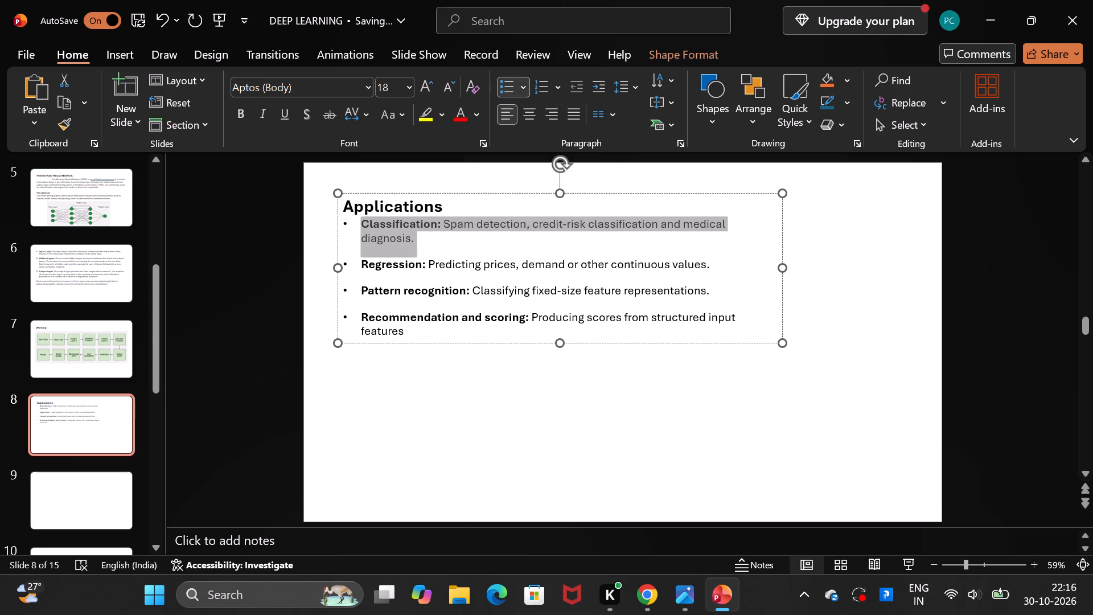
{"action": "triple_click", "coordinate": [358, 231]}
{"action": "triple_click", "coordinate": [358, 231]}
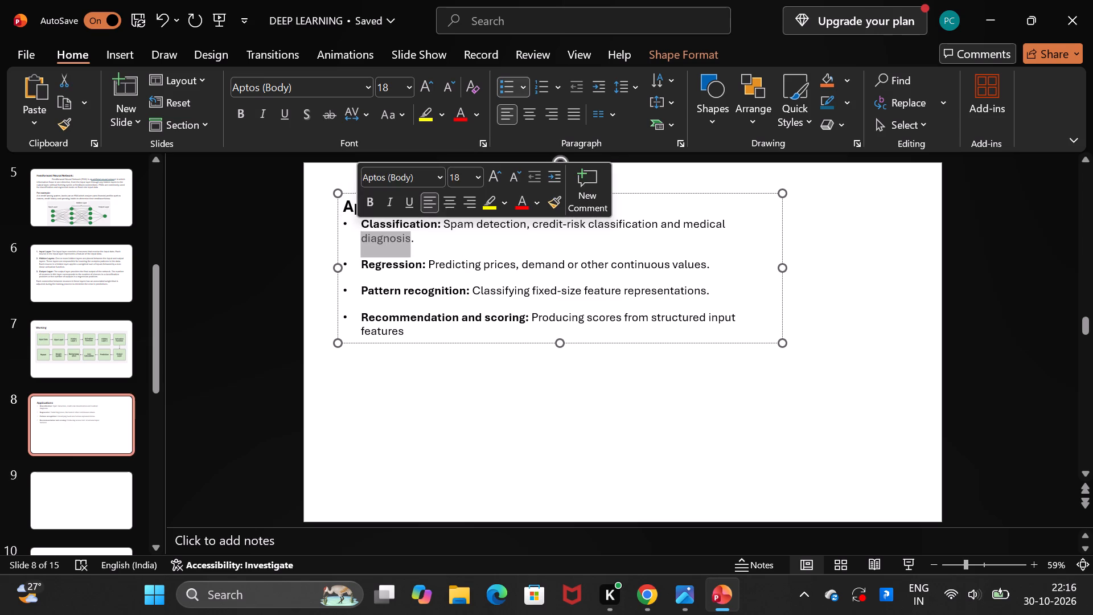
{"action": "left_click", "coordinate": [358, 231]}
{"action": "left_click_drag", "start_coordinate": [358, 225], "coordinate": [428, 323]}
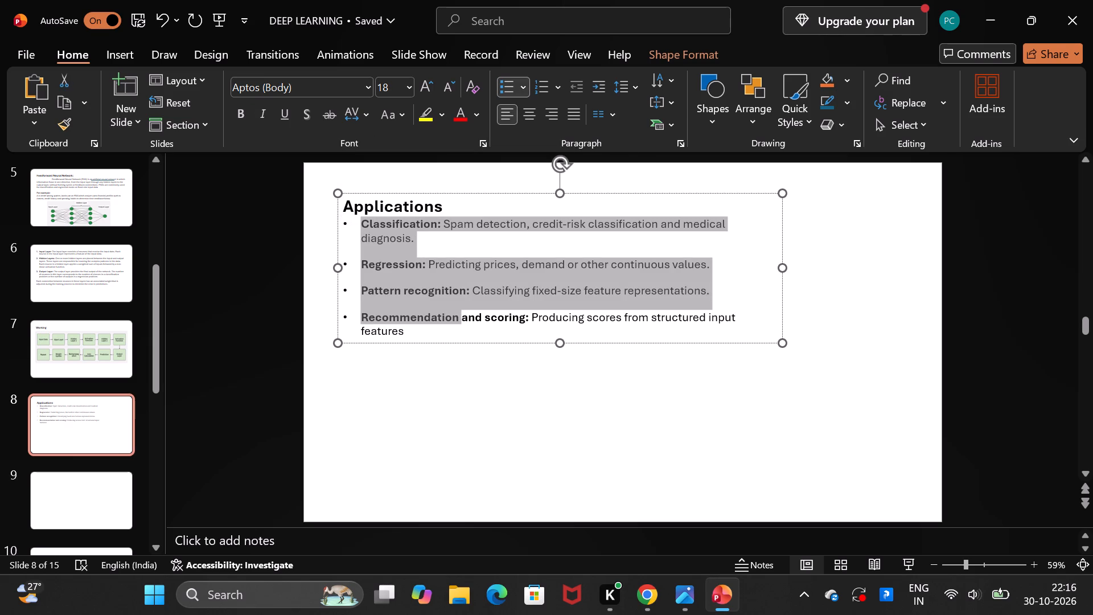
{"action": "left_click_drag", "start_coordinate": [428, 323], "coordinate": [428, 330]}
{"action": "left_click", "coordinate": [528, 275]}
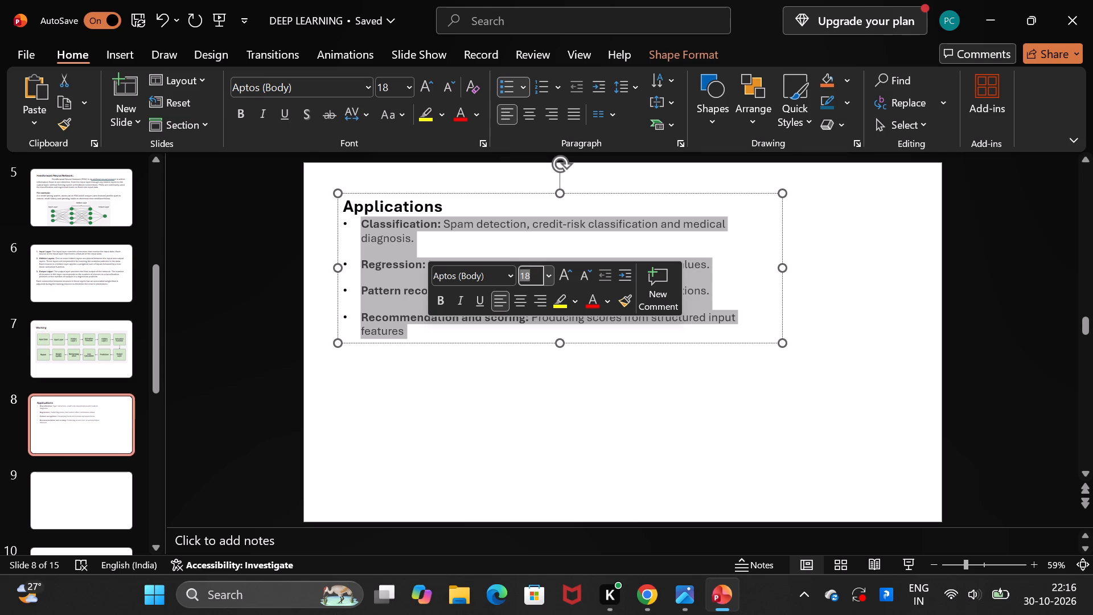
{"action": "type", "text": "22"}
{"action": "key", "text": "Return"}
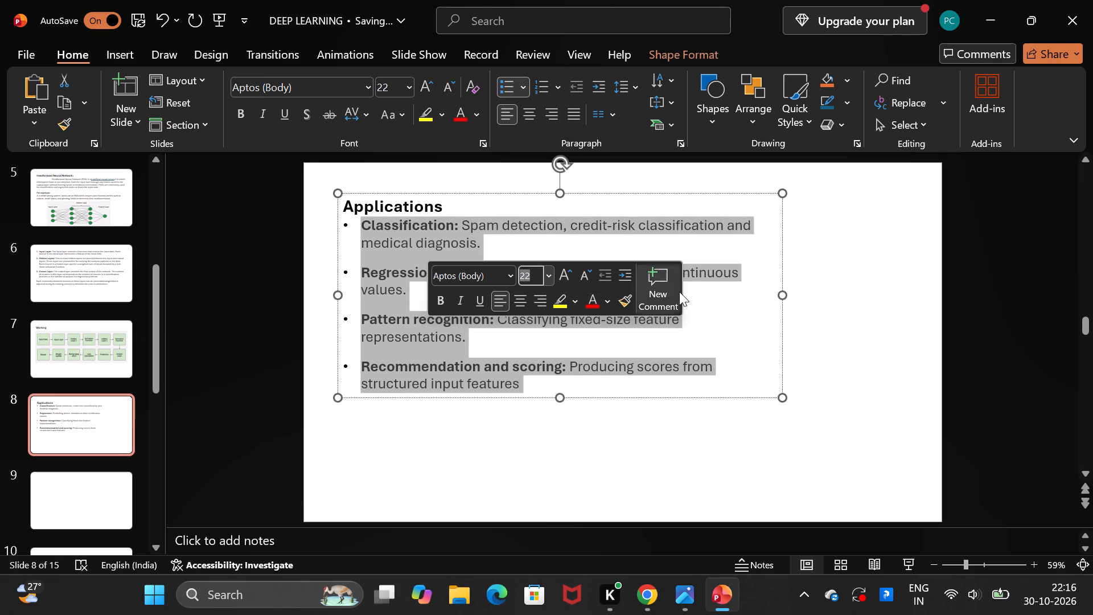
Widen the Applications text box toward slide 8's right edge so that each bullet fits on one line.
{"action": "left_click_drag", "start_coordinate": [781, 294], "coordinate": [865, 294]}
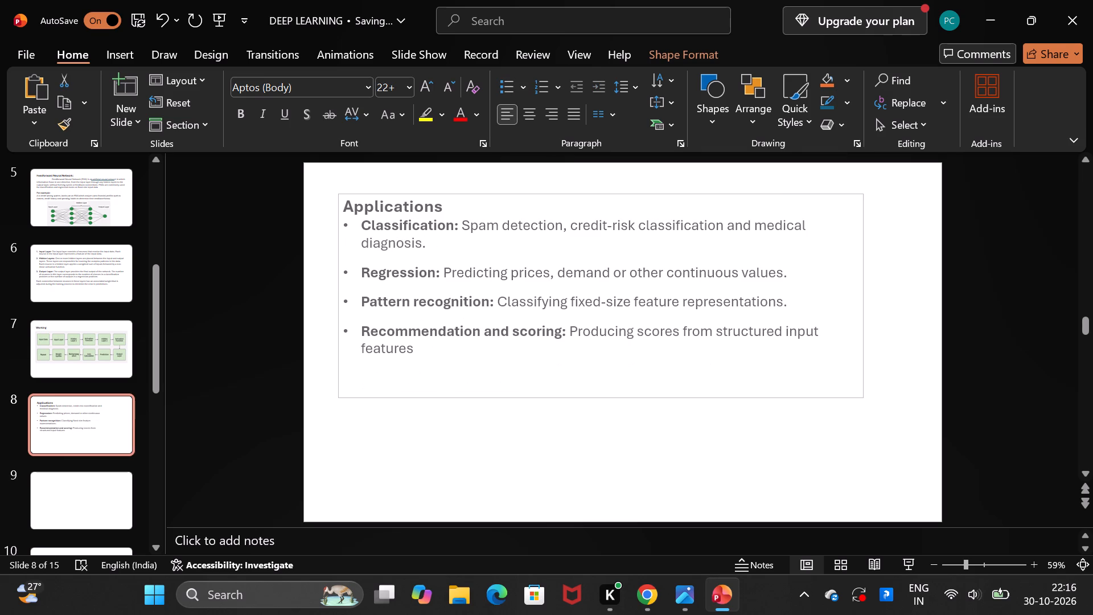
{"action": "left_click_drag", "start_coordinate": [865, 294], "coordinate": [904, 294]}
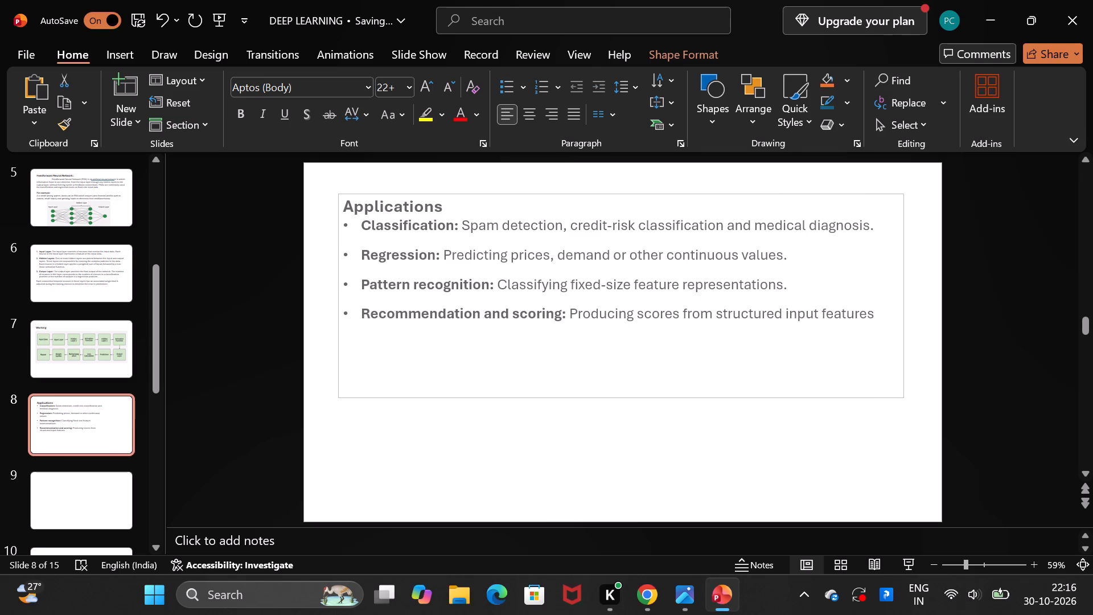
{"action": "left_click_drag", "start_coordinate": [904, 294], "coordinate": [907, 294]}
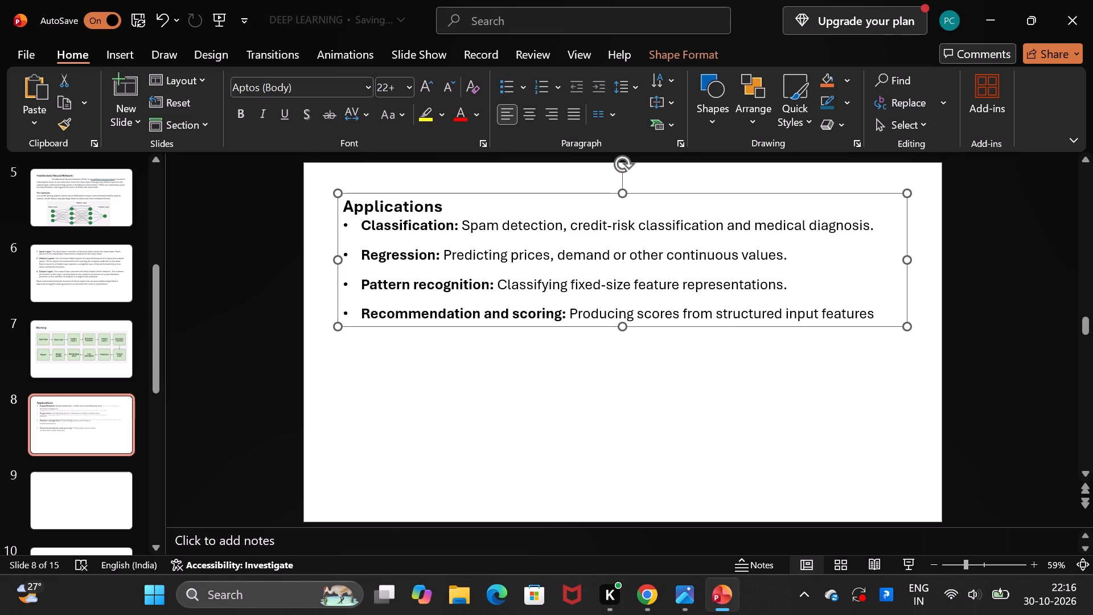
Insert a blank line between the "Applications" heading and the first bullet on slide 8.
{"action": "left_click", "coordinate": [504, 208]}
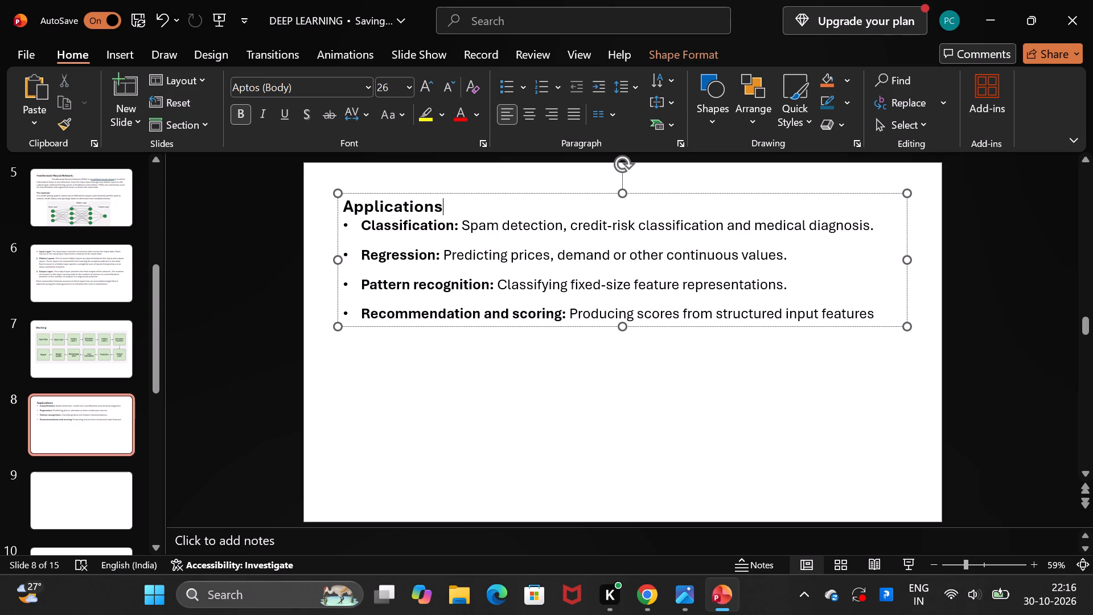
{"action": "key", "text": "Return"}
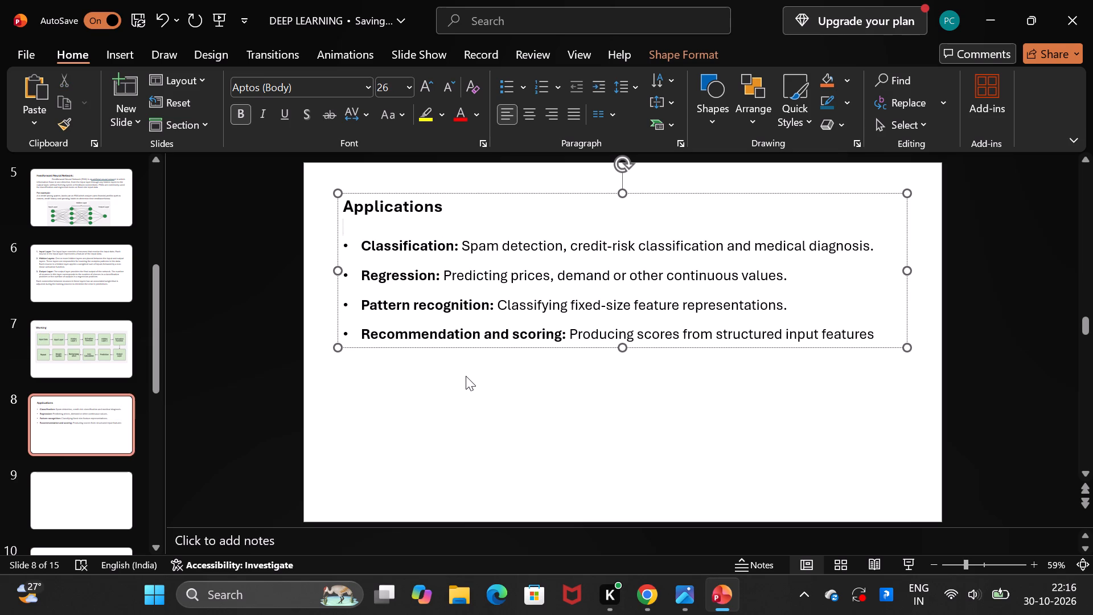
{"action": "left_click", "coordinate": [466, 376]}
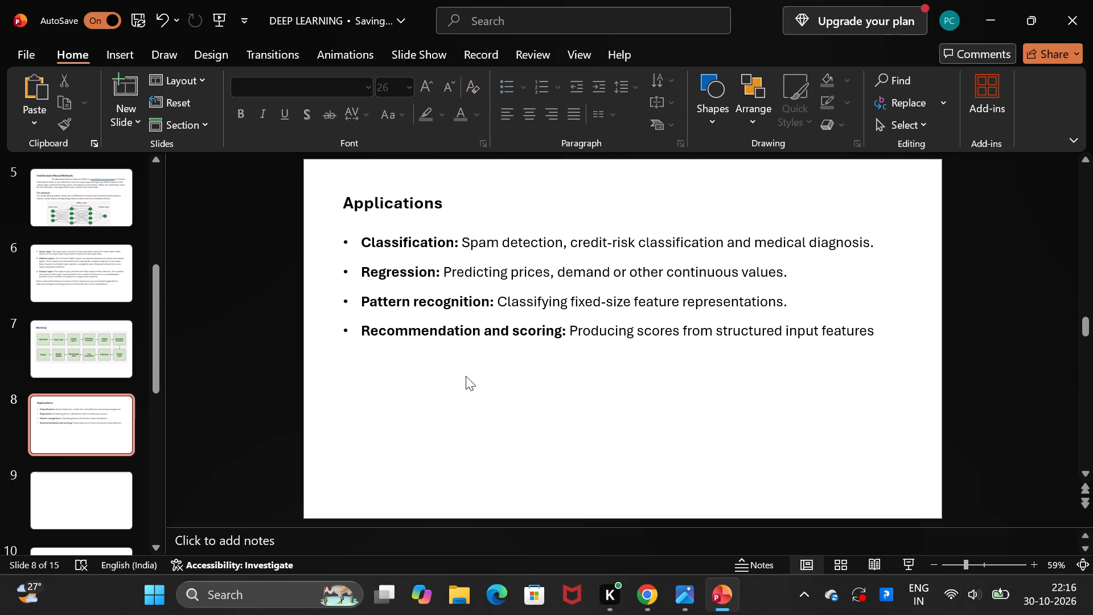
Switch to Chrome and go to the Limitations section of the GeeksforGeeks feedforward neural network article.
{"action": "left_click", "coordinate": [652, 593]}
{"action": "scroll", "coordinate": [490, 358], "scroll_direction": "up", "scroll_amount": 1}
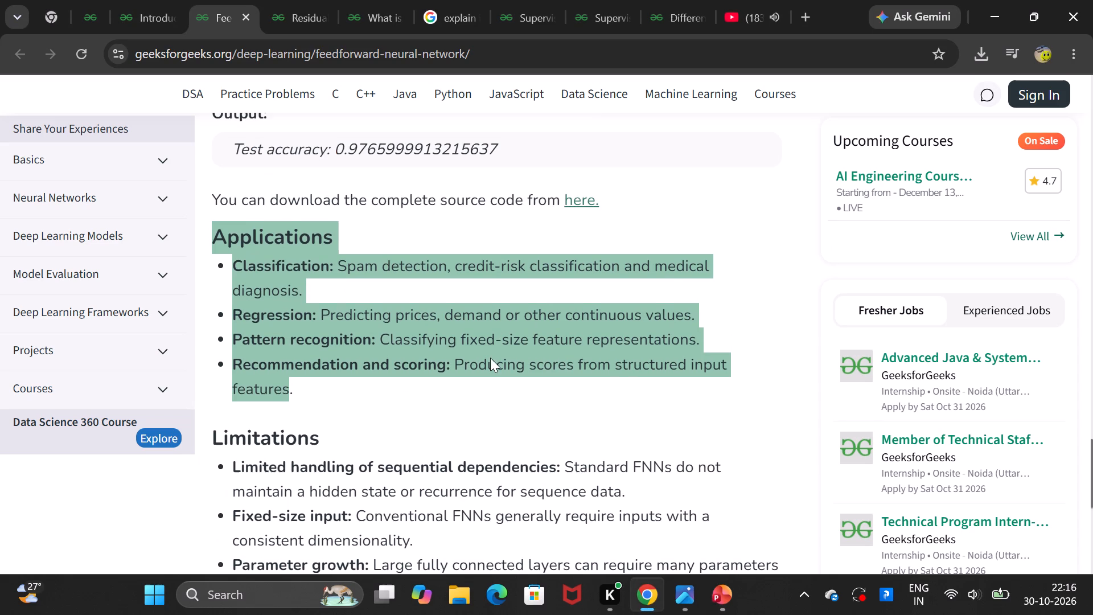
{"action": "scroll", "coordinate": [490, 358], "scroll_direction": "down", "scroll_amount": 4}
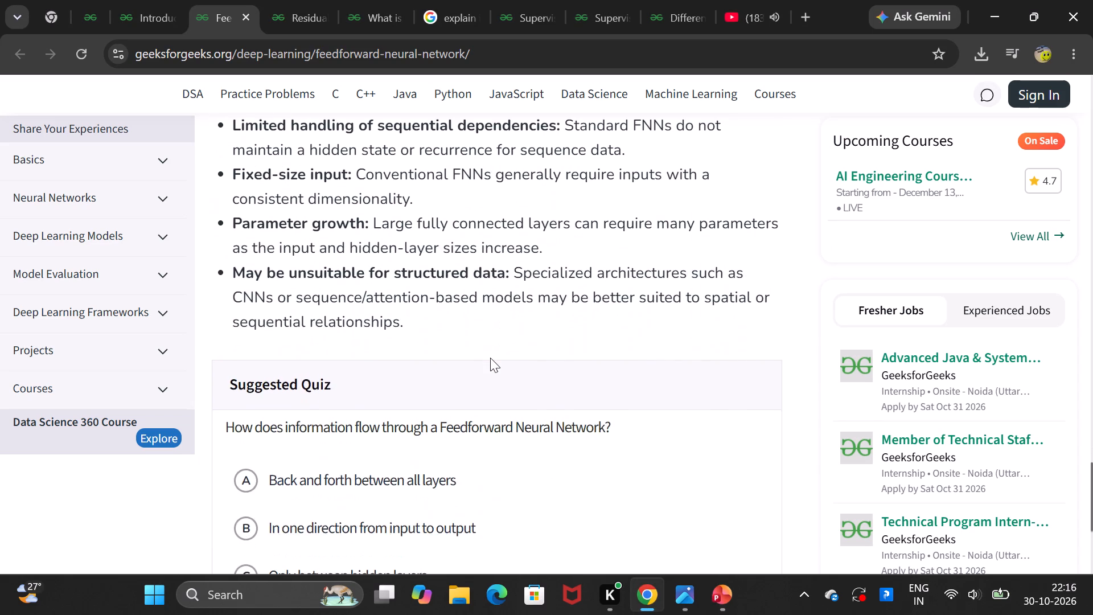
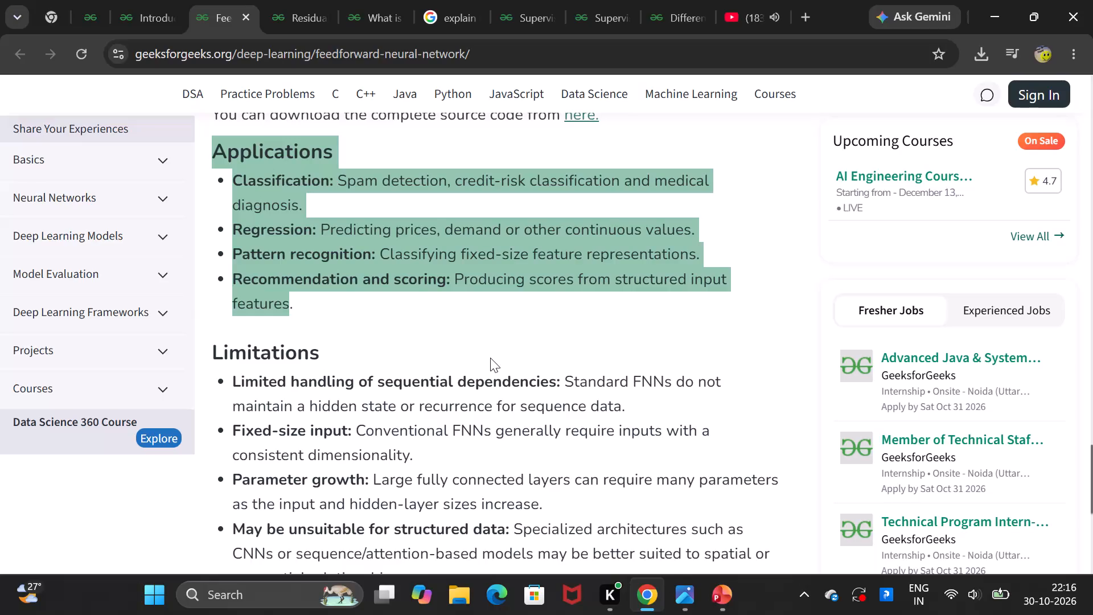
Look back through the feedforward neural network article's Working, evaluation metrics, Example and Implementation sections for content to use.
{"action": "scroll", "coordinate": [490, 358], "scroll_direction": "up", "scroll_amount": 6}
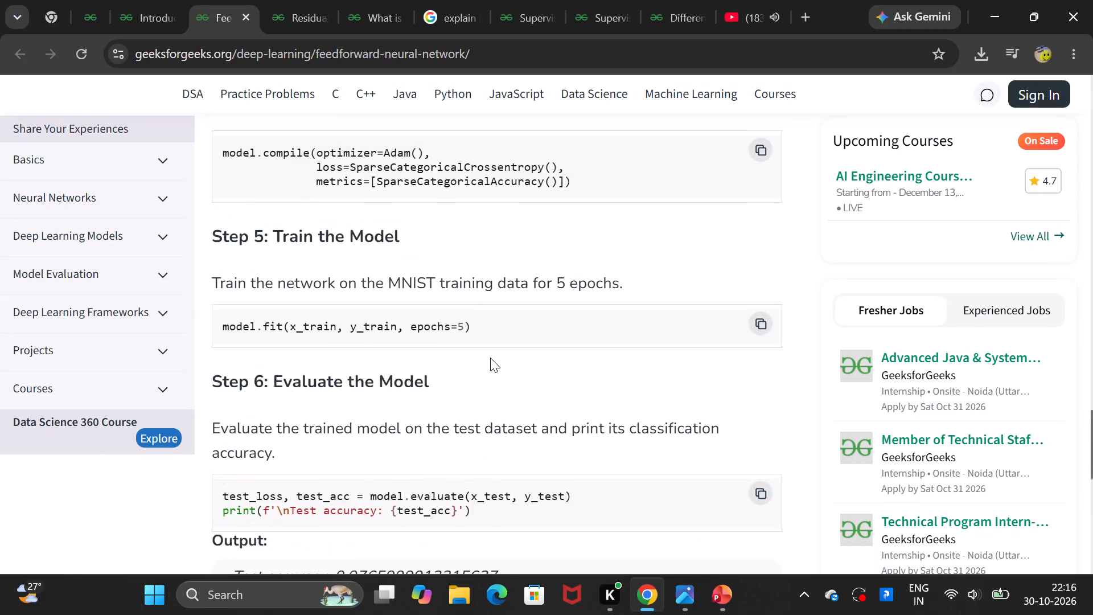
{"action": "scroll", "coordinate": [490, 358], "scroll_direction": "up", "scroll_amount": 13}
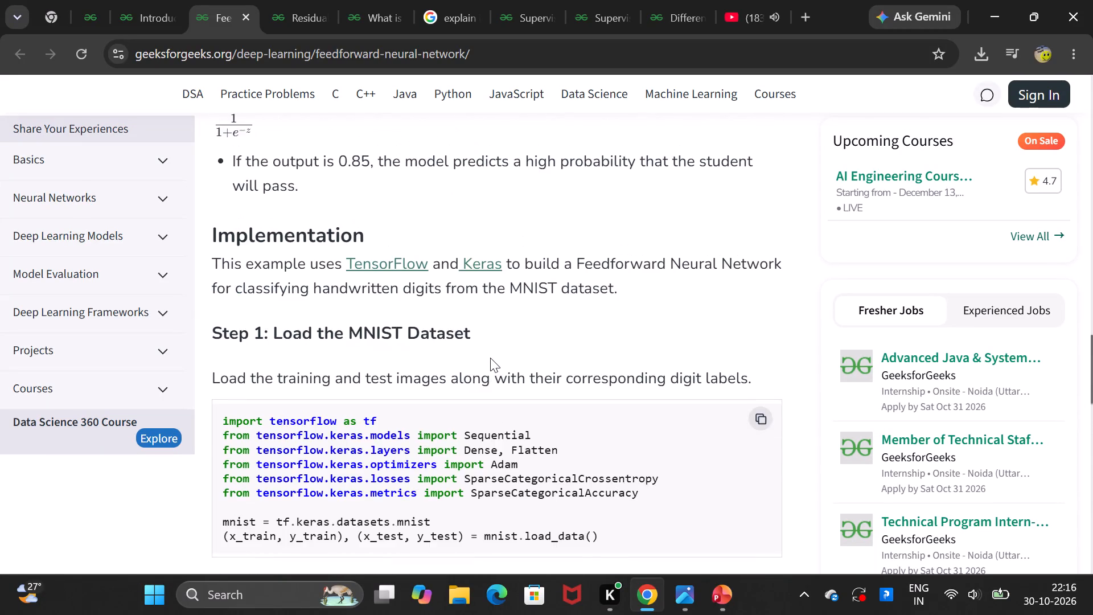
{"action": "scroll", "coordinate": [490, 358], "scroll_direction": "up", "scroll_amount": 7}
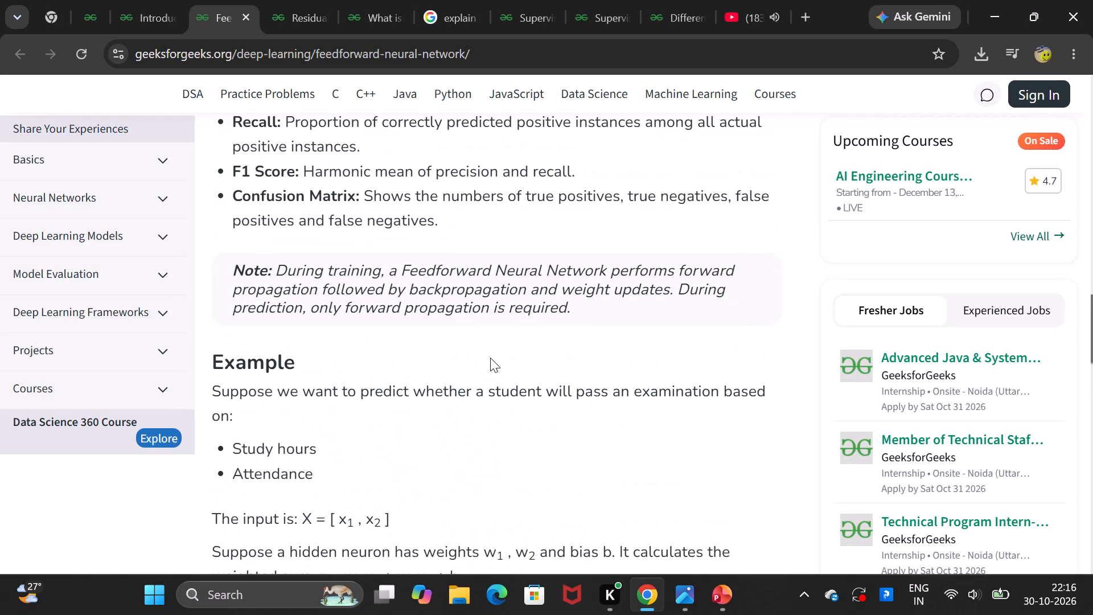
{"action": "scroll", "coordinate": [490, 358], "scroll_direction": "down", "scroll_amount": 2}
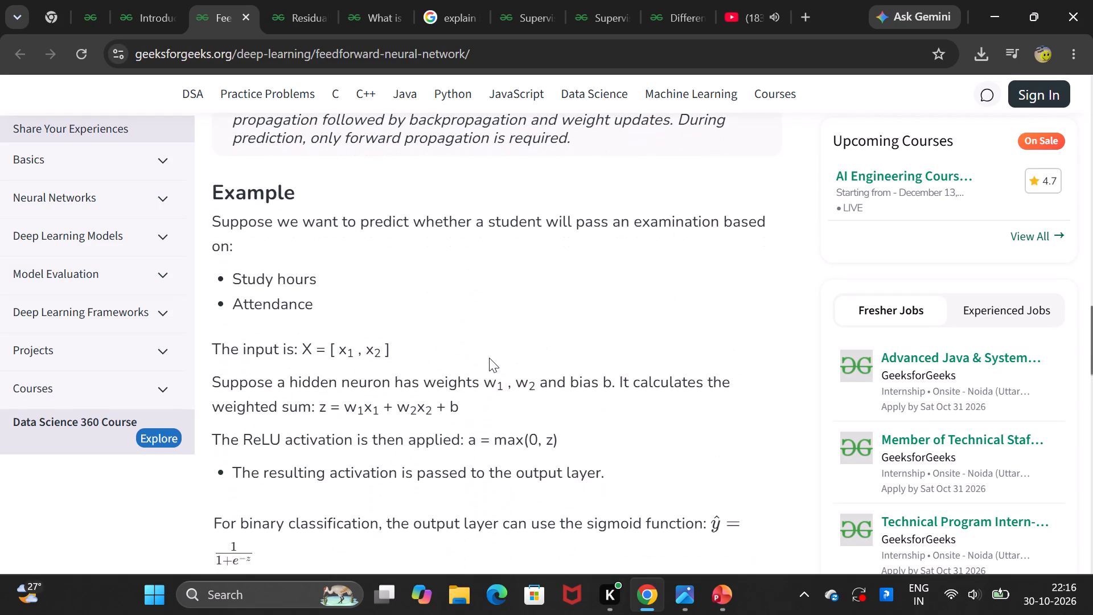
{"action": "scroll", "coordinate": [489, 358], "scroll_direction": "down", "scroll_amount": 2}
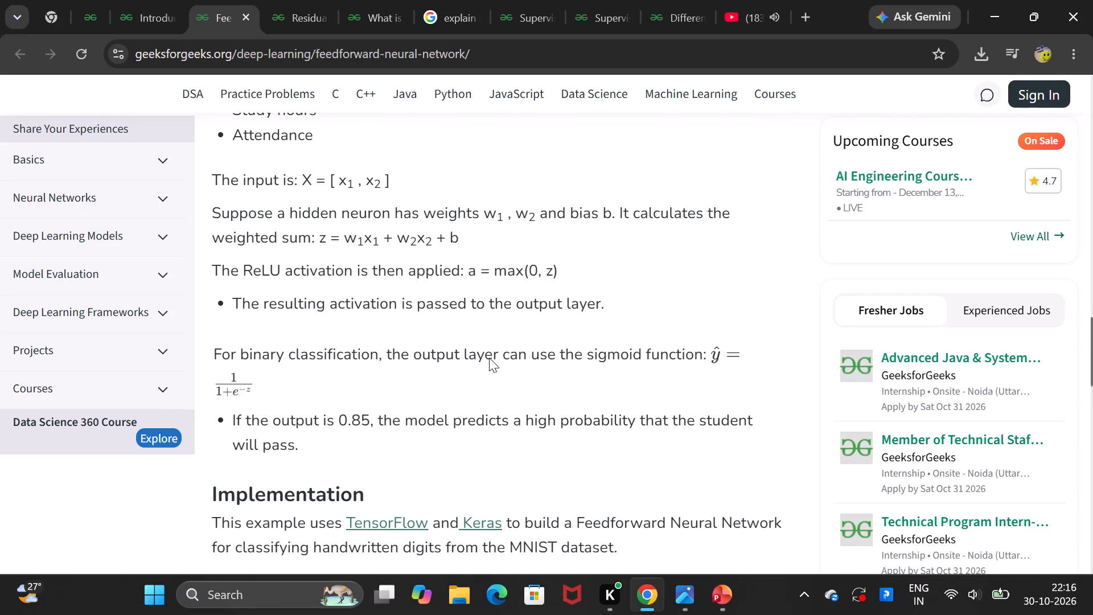
{"action": "scroll", "coordinate": [489, 358], "scroll_direction": "up", "scroll_amount": 7}
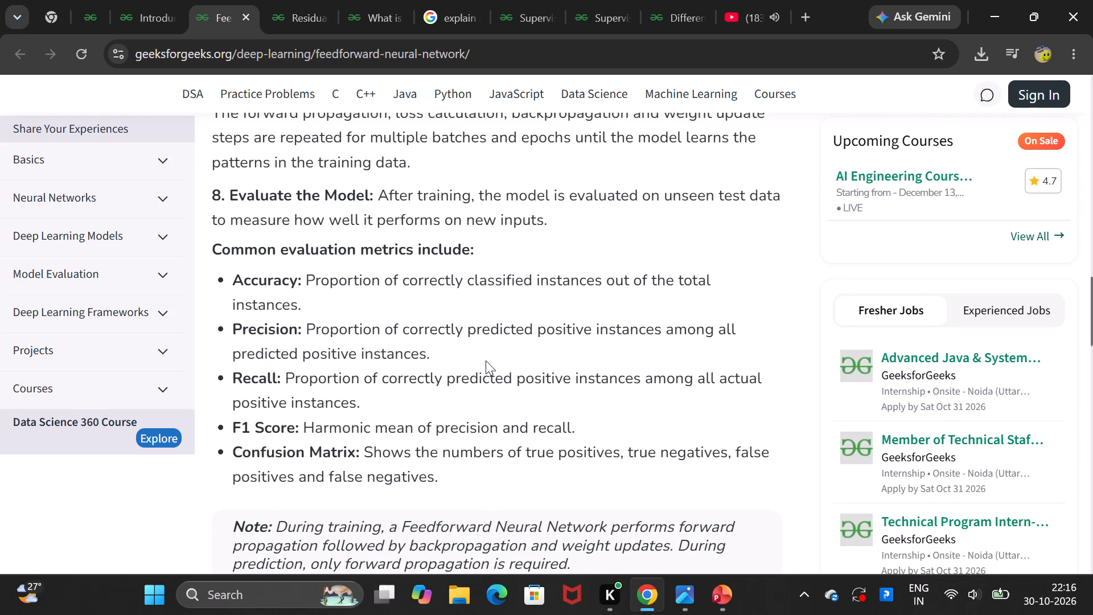
{"action": "scroll", "coordinate": [486, 360], "scroll_direction": "up", "scroll_amount": 9}
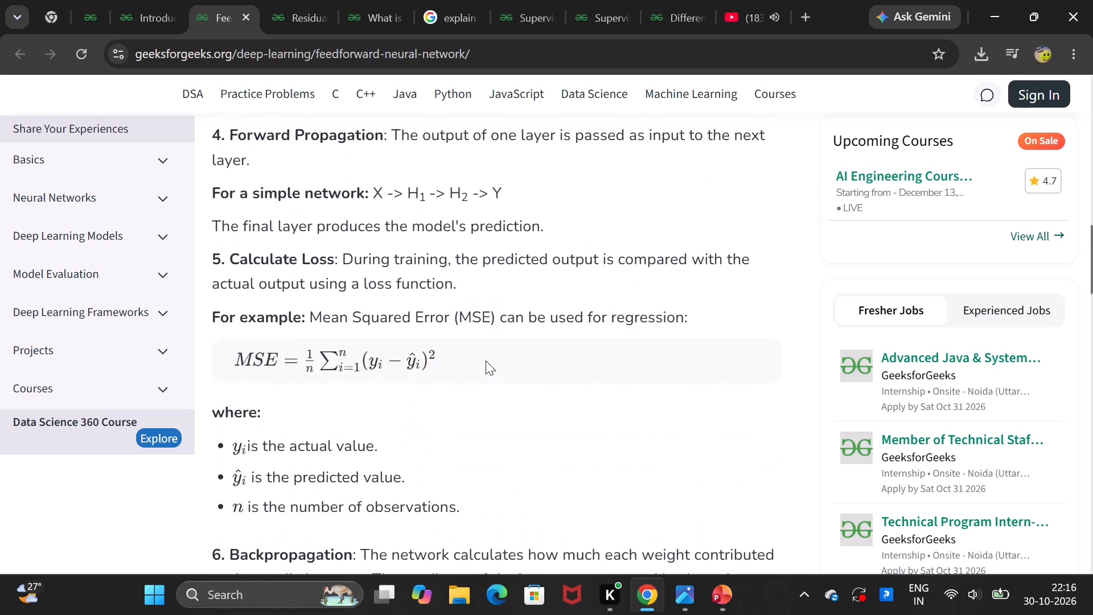
{"action": "scroll", "coordinate": [486, 360], "scroll_direction": "up", "scroll_amount": 9}
{"action": "scroll", "coordinate": [486, 360], "scroll_direction": "down", "scroll_amount": 3}
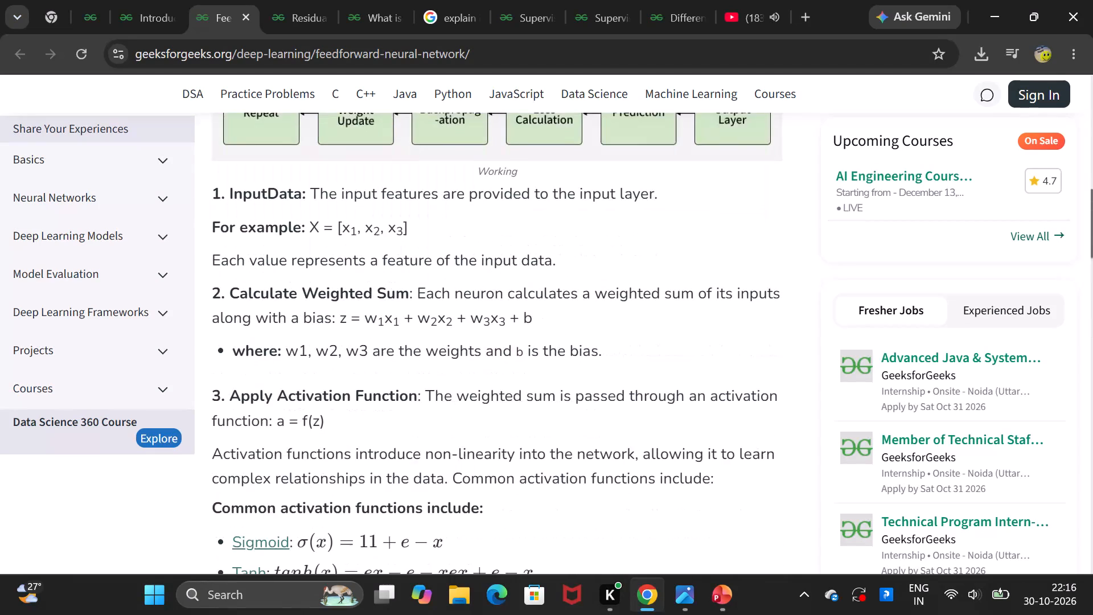
{"action": "scroll", "coordinate": [486, 360], "scroll_direction": "up", "scroll_amount": 1}
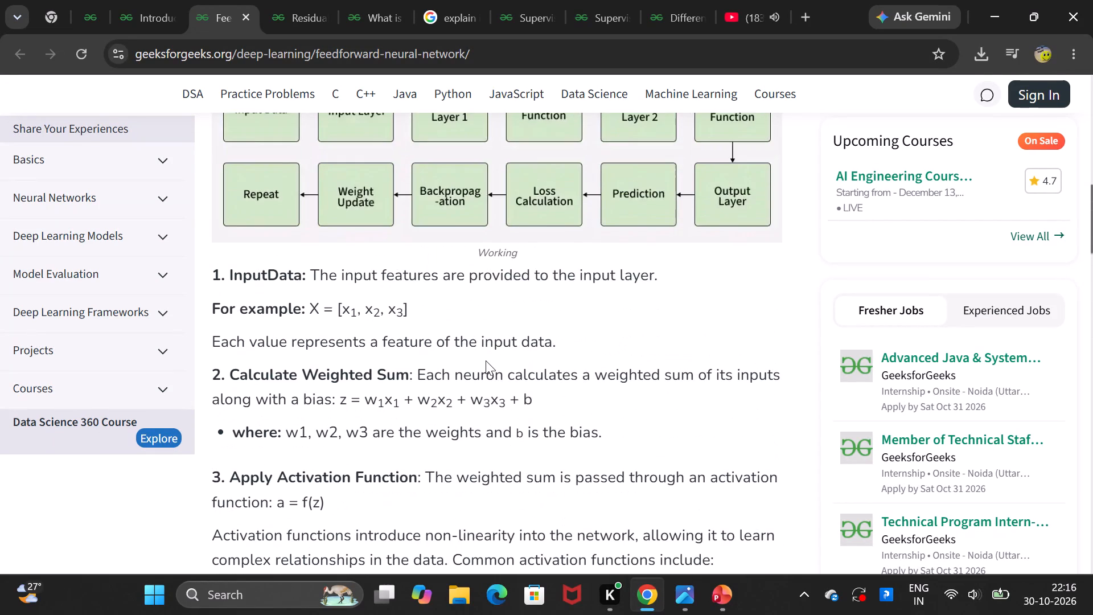
{"action": "scroll", "coordinate": [486, 360], "scroll_direction": "down", "scroll_amount": 3}
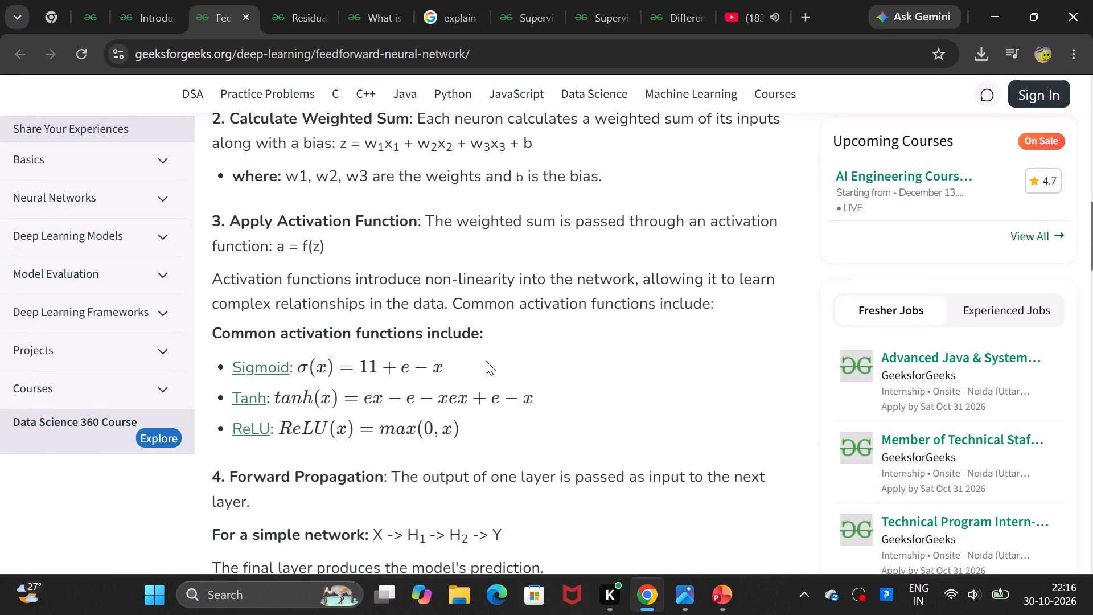
{"action": "scroll", "coordinate": [486, 360], "scroll_direction": "down", "scroll_amount": 5}
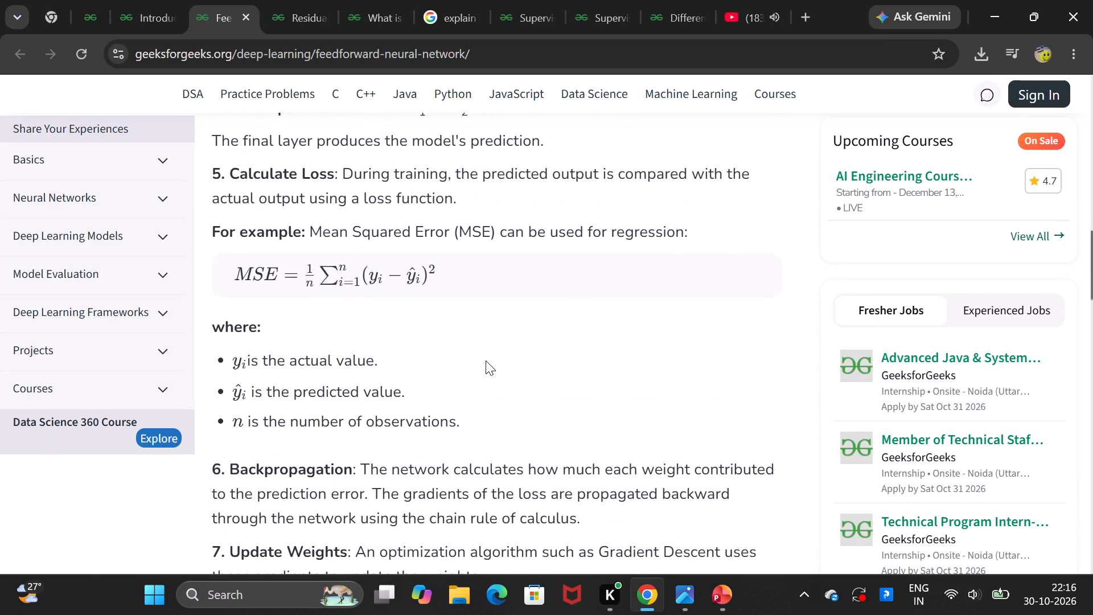
{"action": "scroll", "coordinate": [486, 360], "scroll_direction": "down", "scroll_amount": 20}
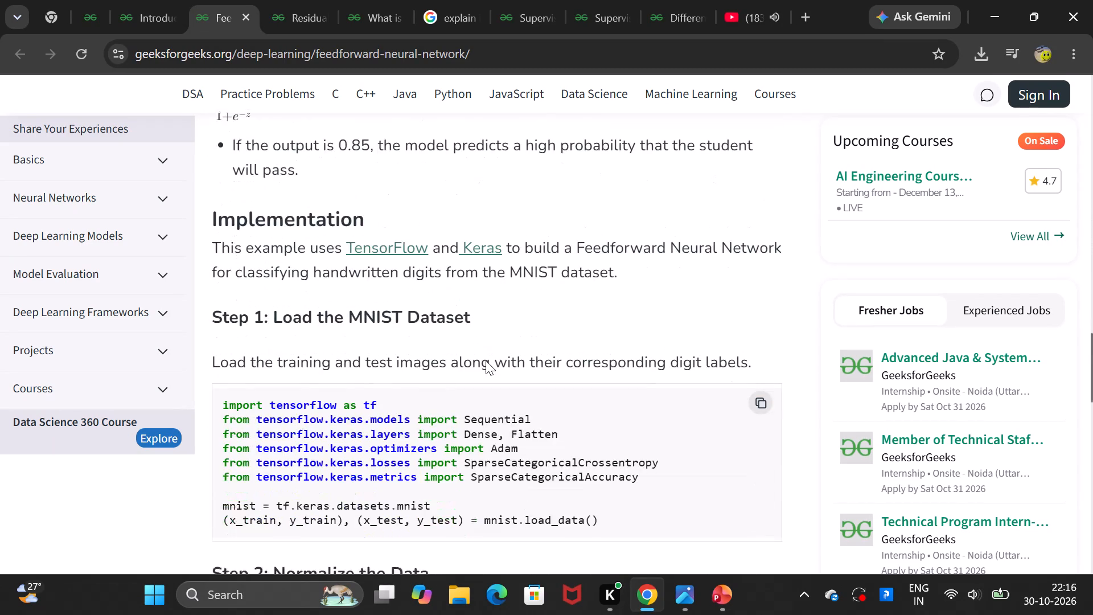
{"action": "scroll", "coordinate": [485, 361], "scroll_direction": "down", "scroll_amount": 14}
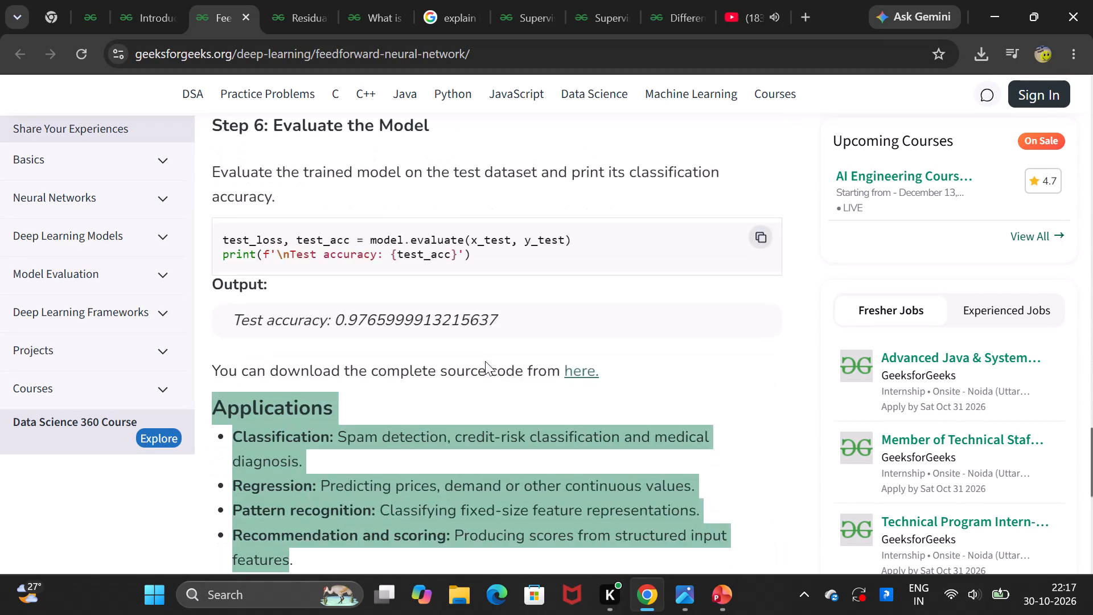
Copy the article's entire Limitations section, including its heading and all four bullet points.
{"action": "scroll", "coordinate": [485, 361], "scroll_direction": "down", "scroll_amount": 6}
{"action": "scroll", "coordinate": [484, 362], "scroll_direction": "up", "scroll_amount": 1}
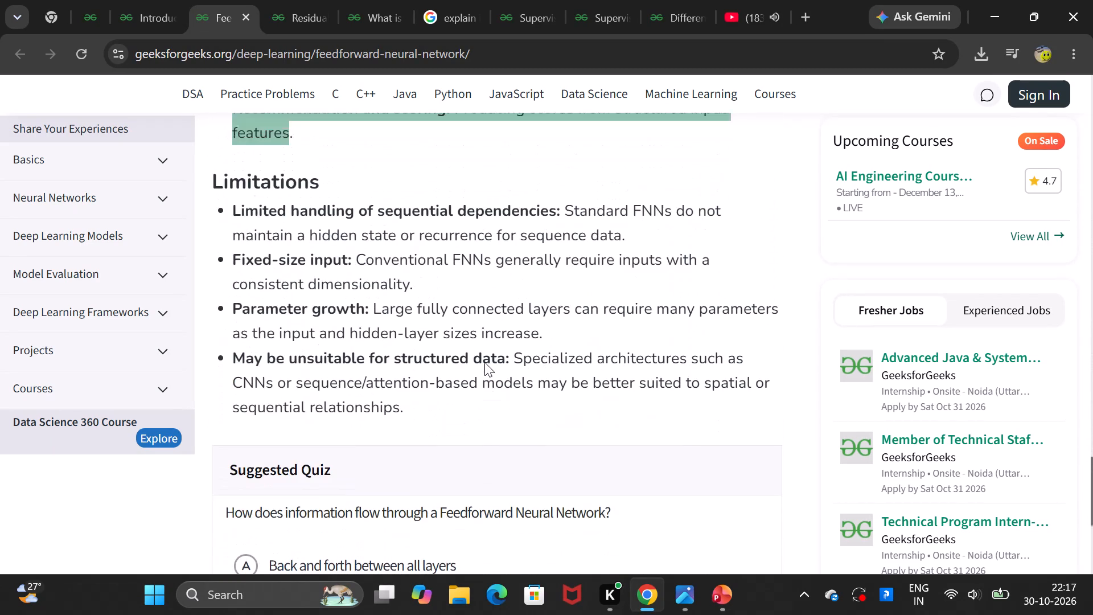
{"action": "left_click_drag", "start_coordinate": [211, 173], "coordinate": [361, 370]}
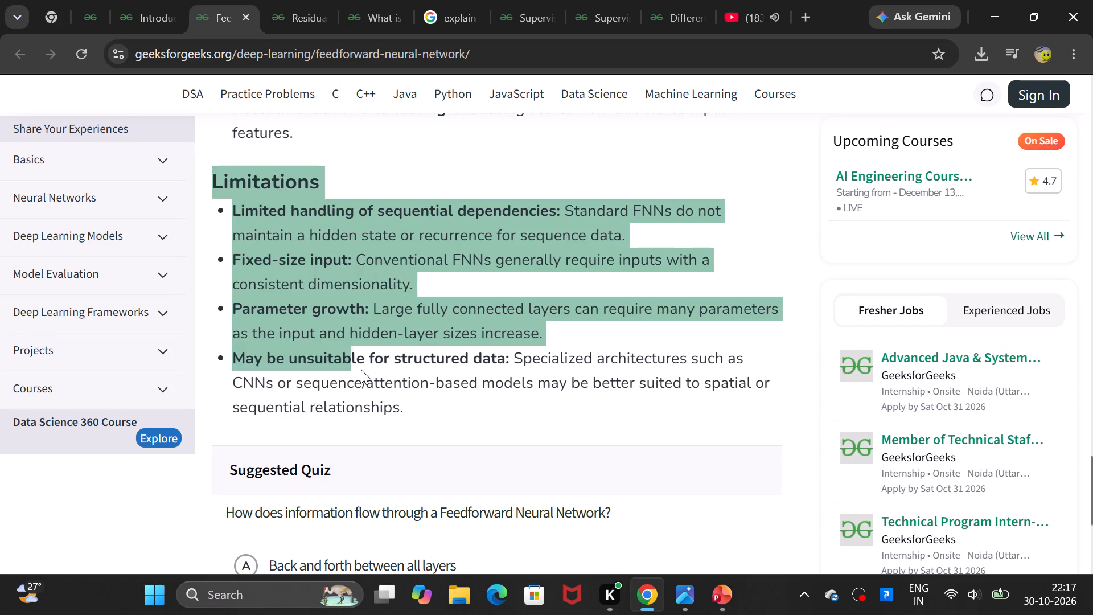
{"action": "left_click_drag", "start_coordinate": [361, 370], "coordinate": [407, 412]}
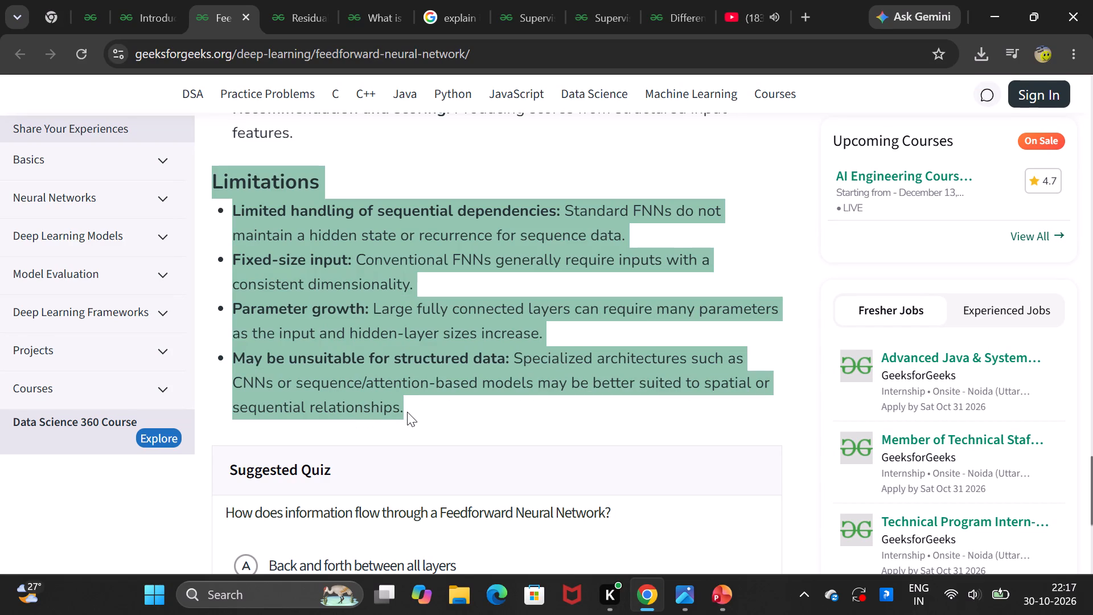
{"action": "key", "text": "ctrl+c"}
Switch to PowerPoint and paste the copied Limitations section on a new line below slide 8's last Applications bullet.
{"action": "left_click", "coordinate": [723, 588]}
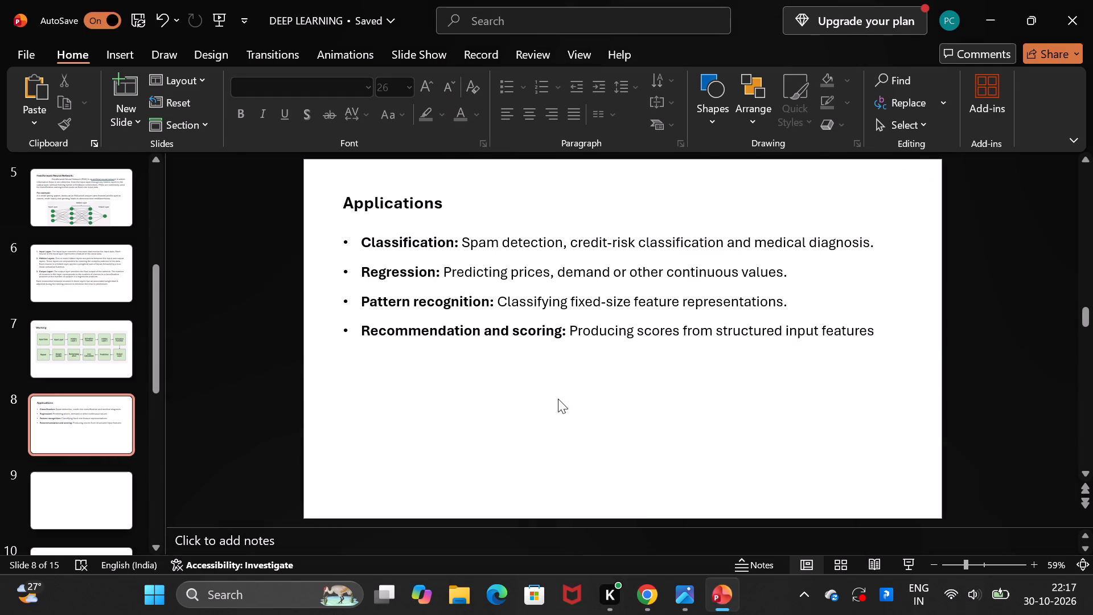
{"action": "scroll", "coordinate": [558, 399], "scroll_direction": "up", "scroll_amount": 2}
{"action": "left_click", "coordinate": [101, 404]}
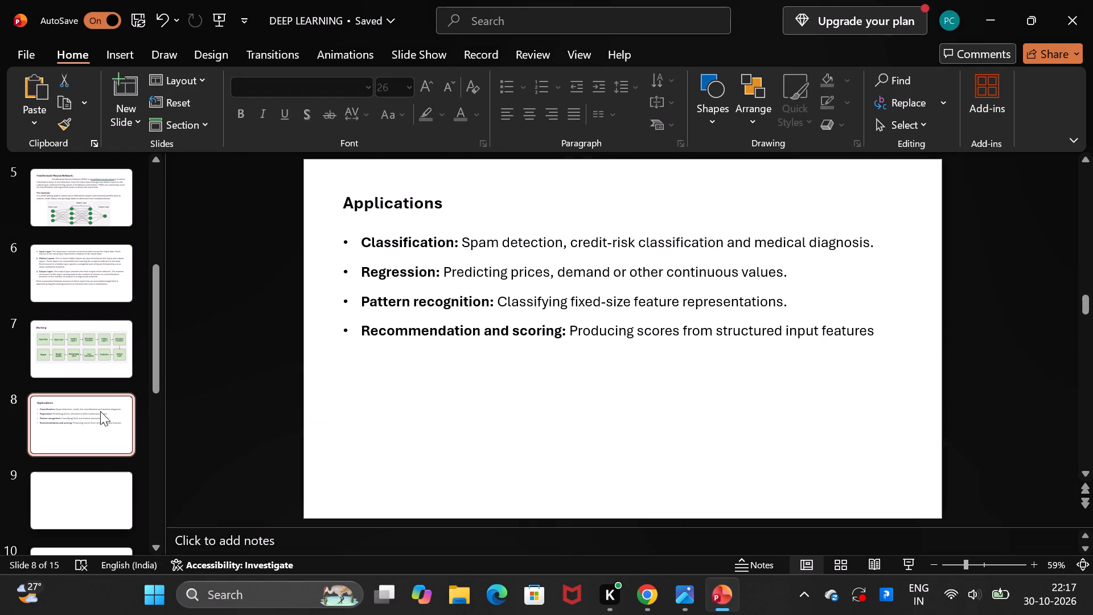
{"action": "left_click", "coordinate": [99, 479]}
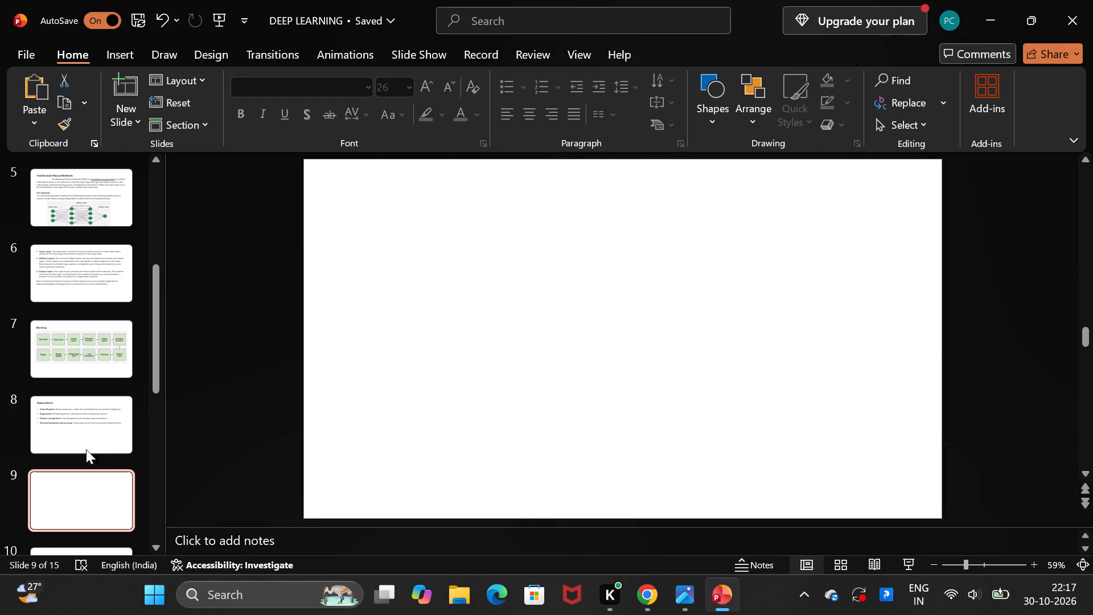
{"action": "left_click", "coordinate": [71, 436]}
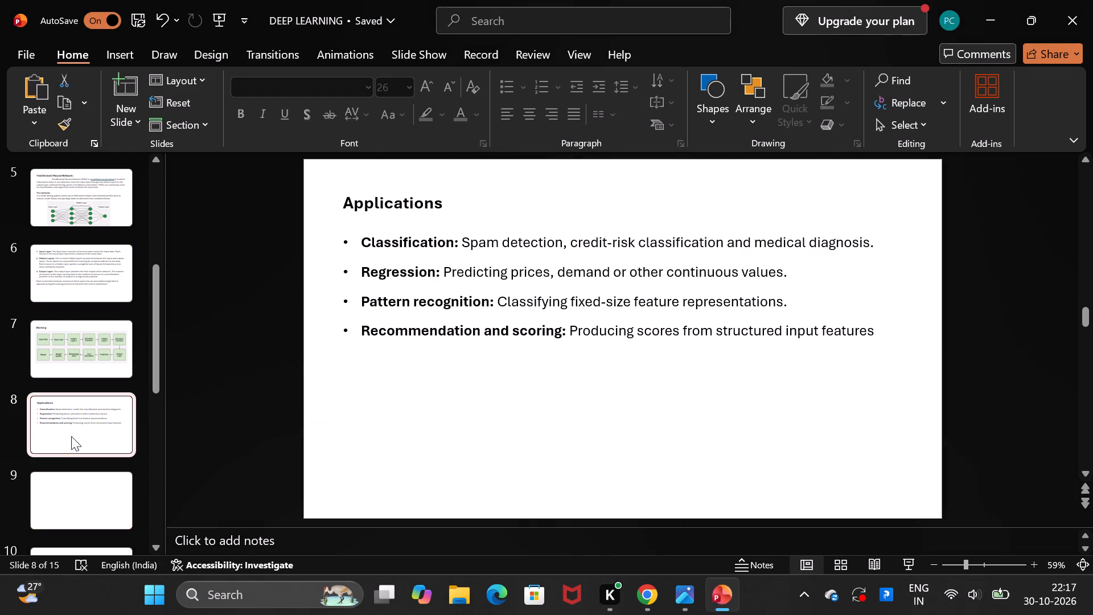
{"action": "left_click", "coordinate": [380, 396]}
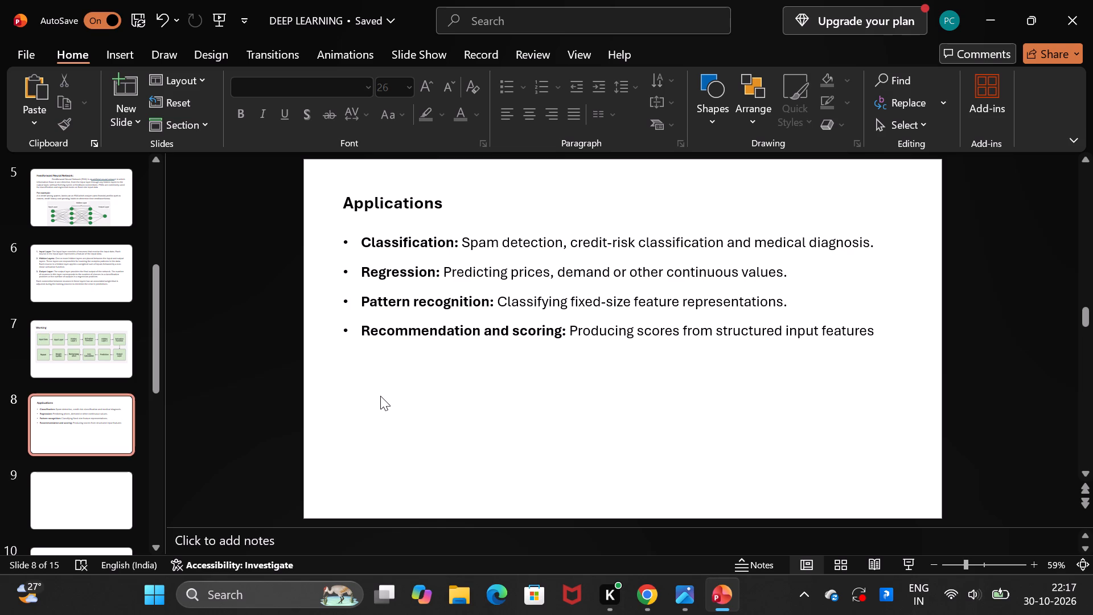
{"action": "left_click", "coordinate": [883, 333]}
{"action": "double_click", "coordinate": [883, 333]}
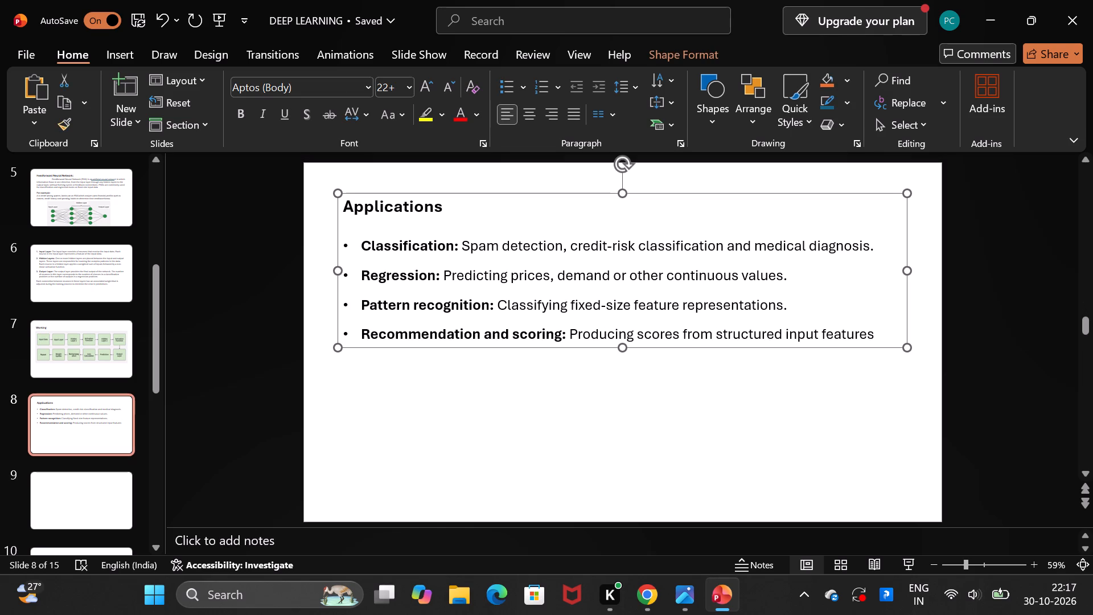
{"action": "key", "text": "Return"}
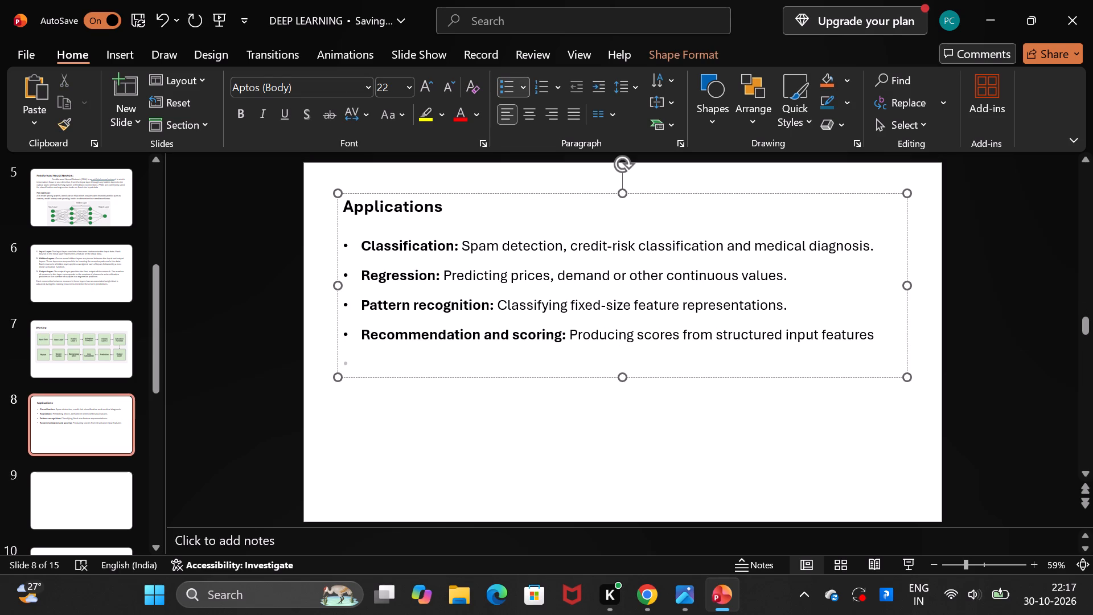
{"action": "key", "text": "ctrl+v"}
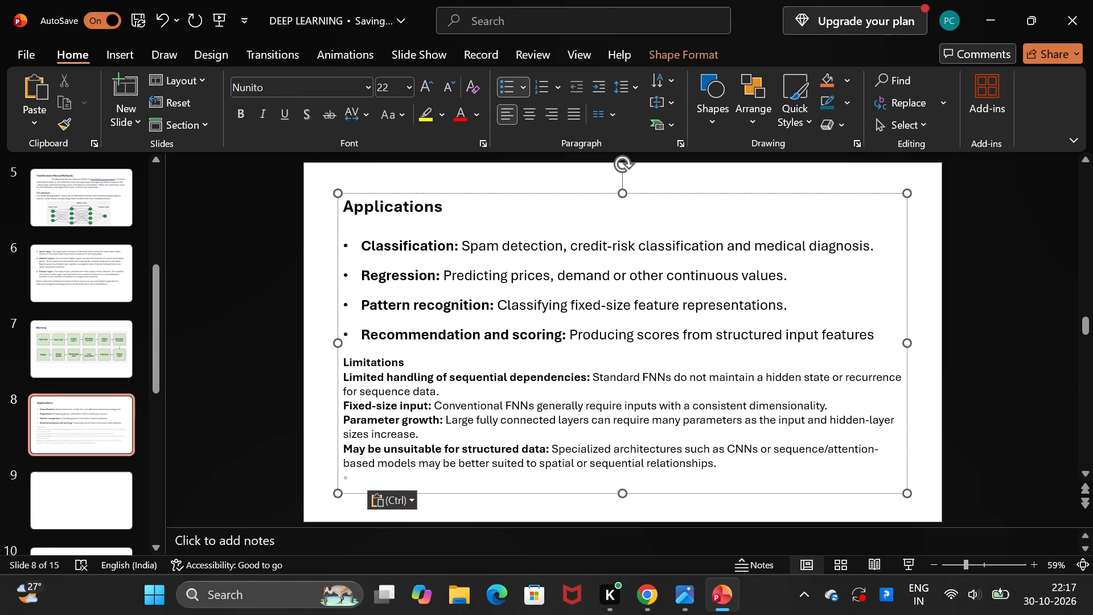
Set the "Limitations" heading on slide 8 to font size 26.
{"action": "double_click", "coordinate": [401, 365]}
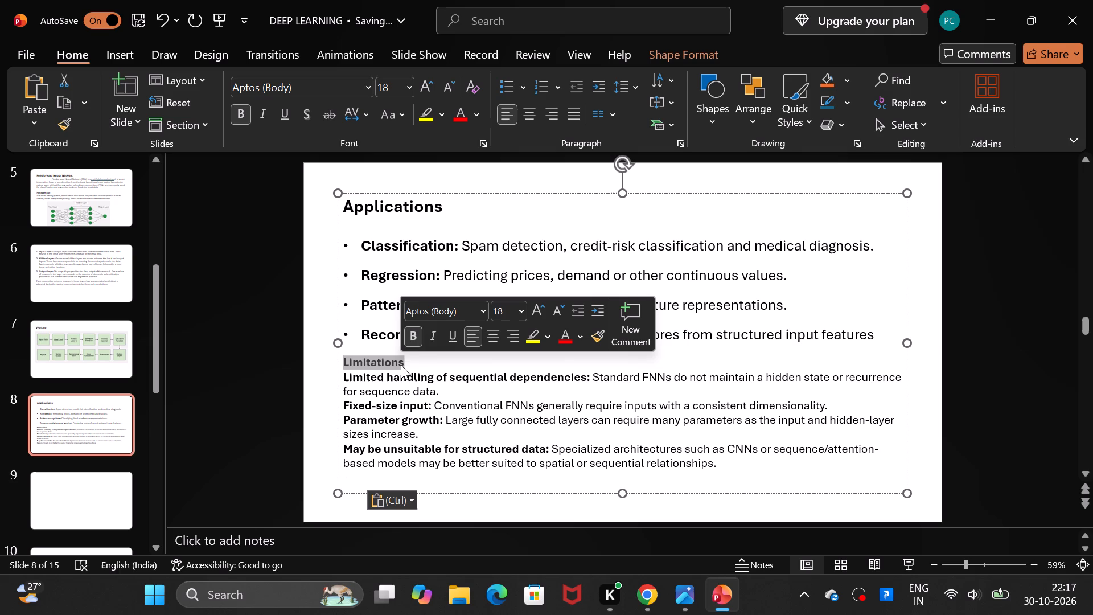
{"action": "left_click", "coordinate": [503, 315]}
{"action": "key", "text": "2"}
{"action": "key", "text": "6"}
{"action": "key", "text": "Return"}
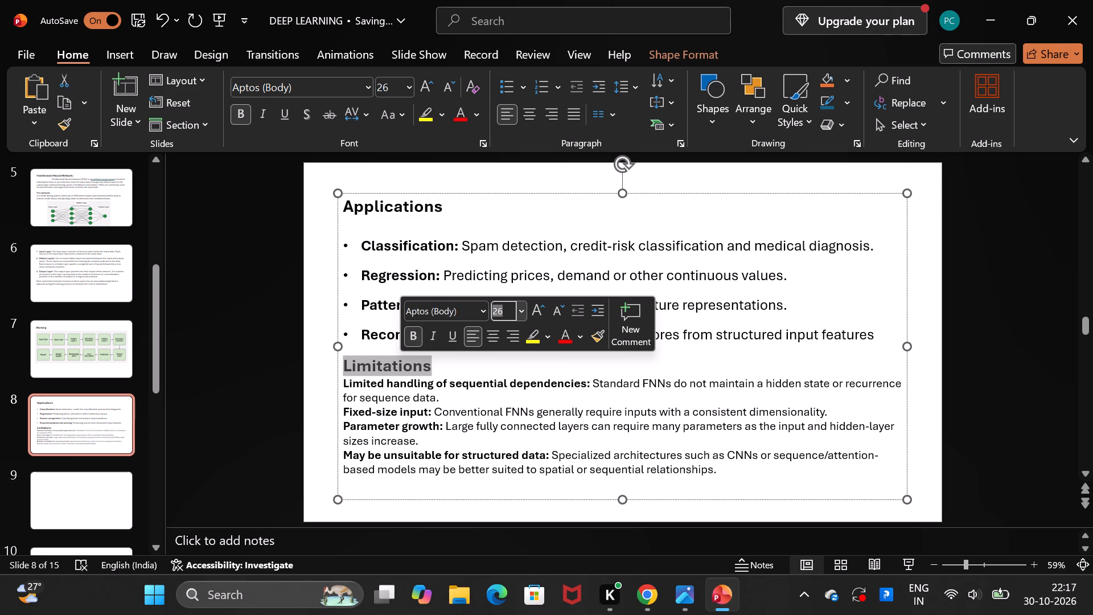
Set the four paragraphs under the "Limitations" heading on slide 8 to font size 22.
{"action": "left_click_drag", "start_coordinate": [343, 384], "coordinate": [468, 449]}
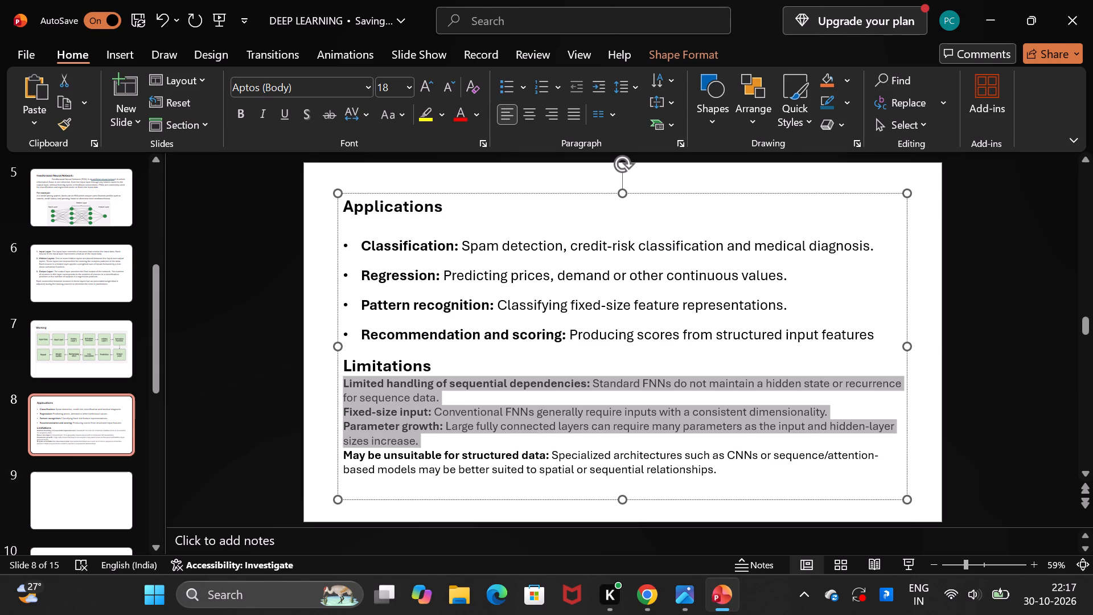
{"action": "left_click_drag", "start_coordinate": [468, 449], "coordinate": [718, 477]}
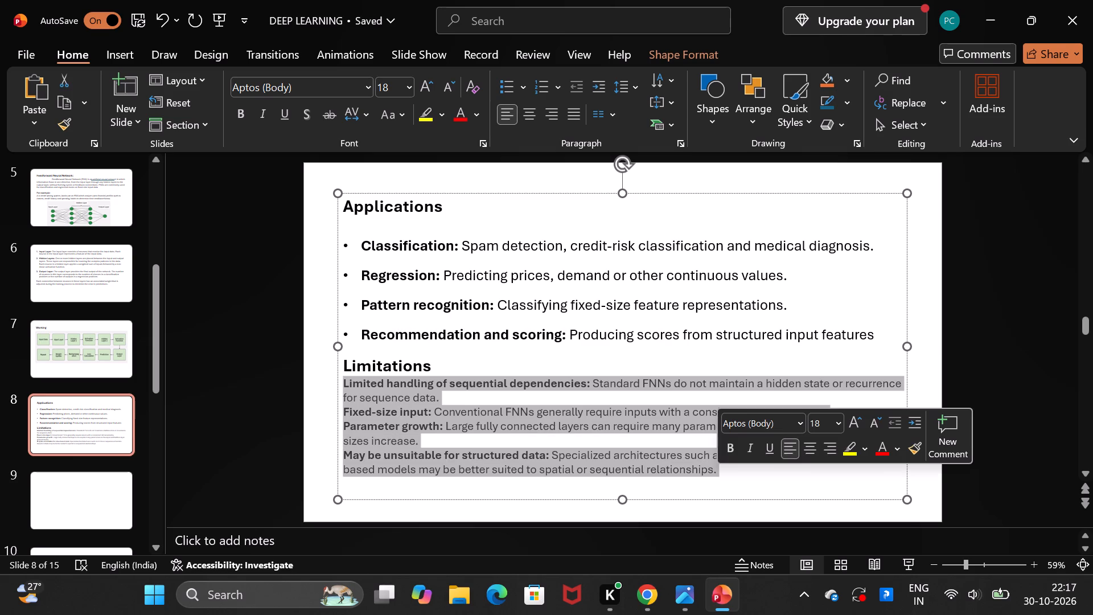
{"action": "left_click", "coordinate": [822, 424]}
{"action": "type", "text": "22"}
{"action": "key", "text": "Return"}
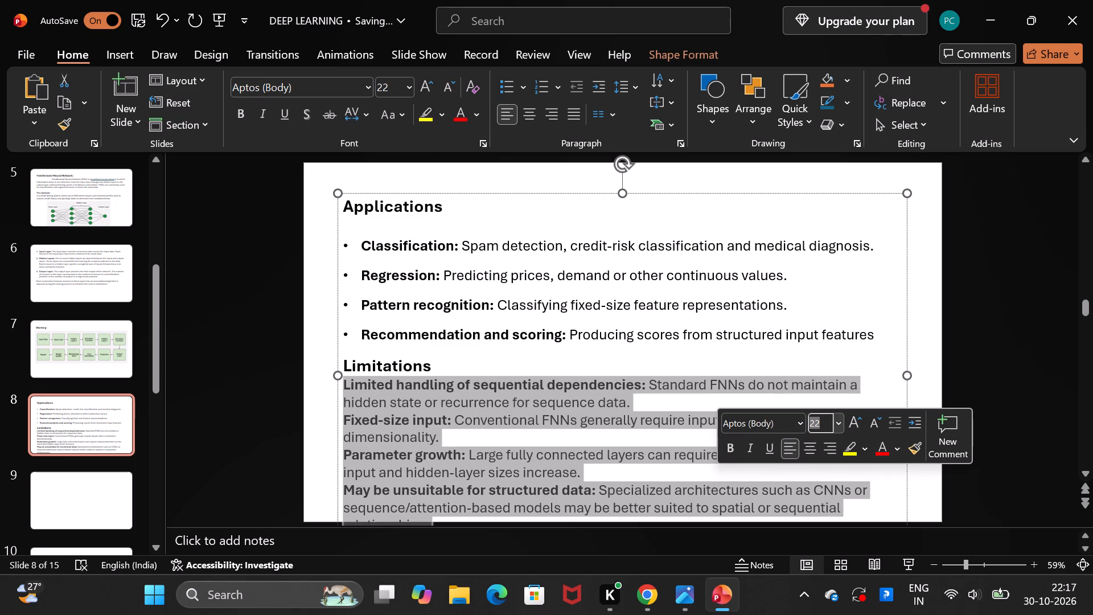
{"action": "scroll", "coordinate": [885, 342], "scroll_direction": "down", "scroll_amount": 1}
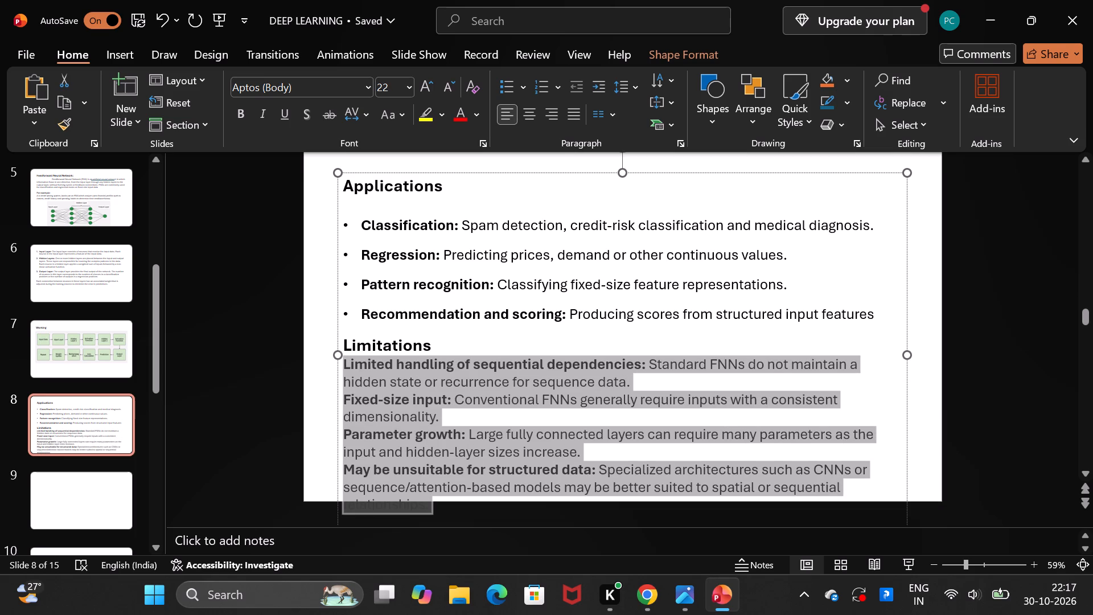
Delete the empty bullet line after the last Limitations paragraph on slide 8.
{"action": "left_click", "coordinate": [717, 453]}
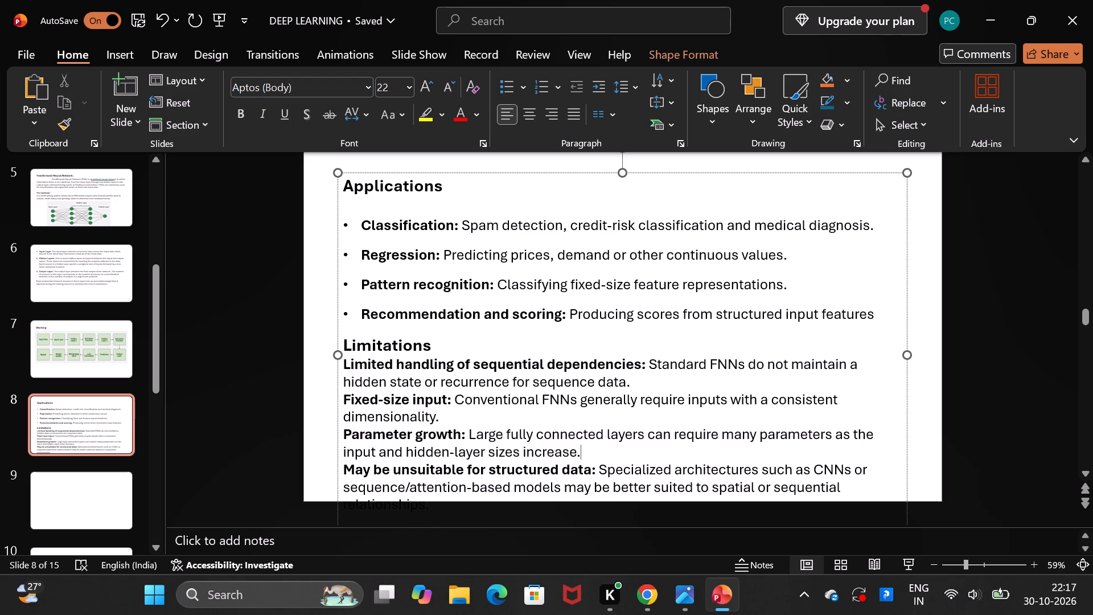
{"action": "left_click", "coordinate": [841, 485]}
{"action": "key", "text": "Down"}
{"action": "key", "text": "Down"}
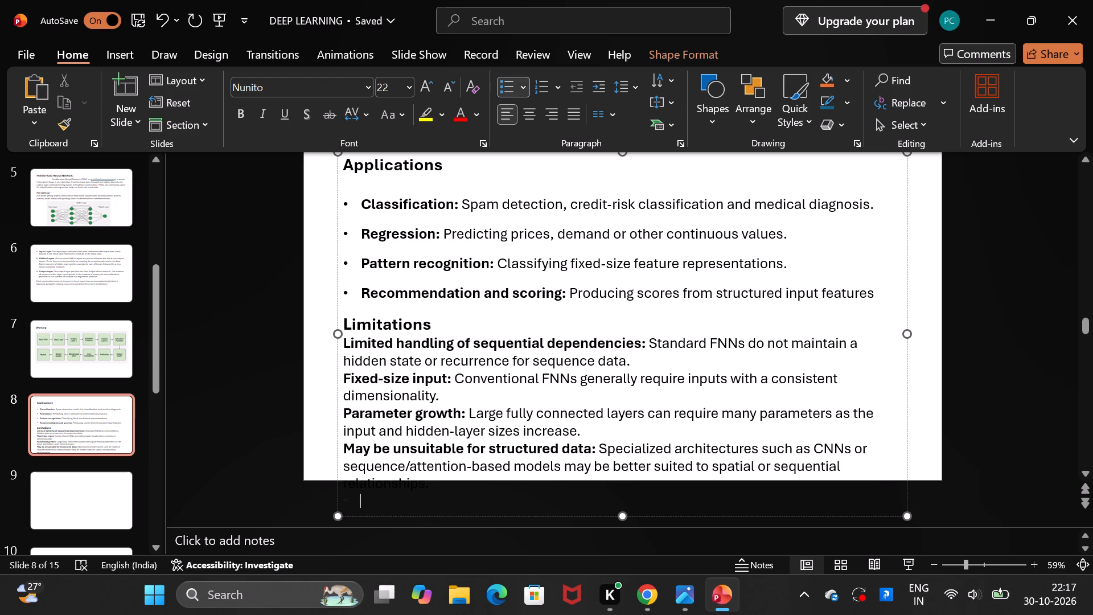
{"action": "key", "text": "Down"}
{"action": "key", "text": "BackSpace"}
{"action": "key", "text": "BackSpace"}
{"action": "key", "text": "BackSpace"}
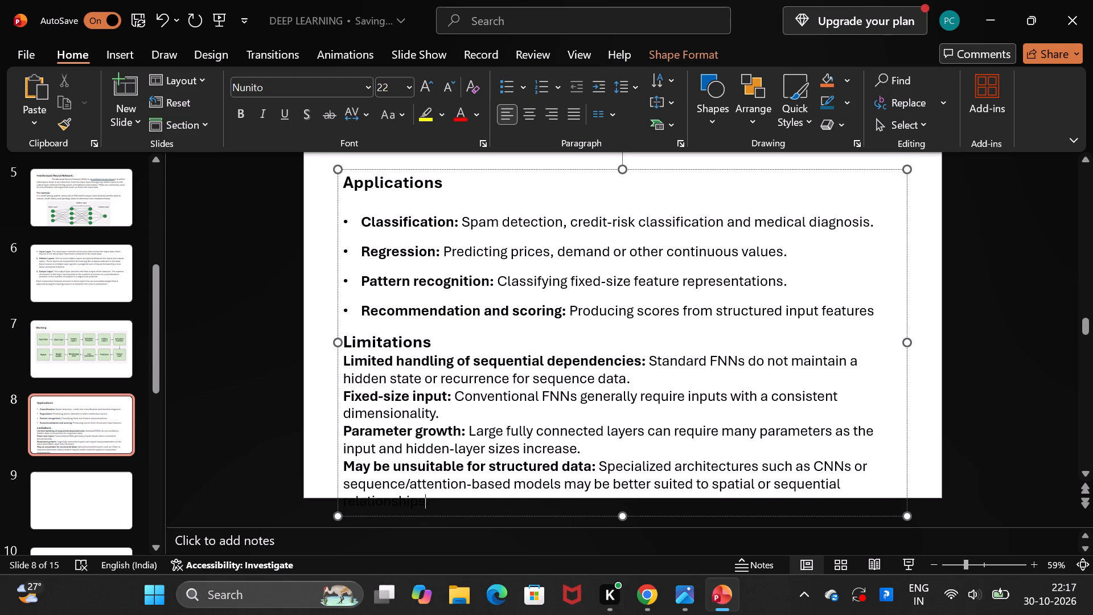
Delete the "May be unsuitable for structured data" paragraph and its leftover empty line from the Limitations section on slide 8.
{"action": "key", "text": "BackSpace"}
{"action": "key", "text": "BackSpace"}
{"action": "key", "text": "BackSpace"}
{"action": "key", "text": "BackSpace"}
{"action": "key", "text": "BackSpace"}
{"action": "key", "text": "BackSpace"}
{"action": "key", "text": "BackSpace"}
{"action": "key", "text": "BackSpace"}
{"action": "key", "text": "BackSpace"}
{"action": "key", "text": "BackSpace"}
{"action": "key", "text": "BackSpace"}
{"action": "key", "text": "BackSpace"}
{"action": "key", "text": "BackSpace"}
{"action": "key", "text": "BackSpace"}
{"action": "key", "text": "BackSpace"}
{"action": "key", "text": "BackSpace"}
{"action": "key", "text": "BackSpace"}
{"action": "key", "text": "BackSpace"}
{"action": "key", "text": "BackSpace"}
{"action": "key", "text": "BackSpace"}
{"action": "key", "text": "BackSpace"}
{"action": "key", "text": "BackSpace"}
{"action": "key", "text": "BackSpace"}
{"action": "key", "text": "BackSpace"}
{"action": "key", "text": "BackSpace"}
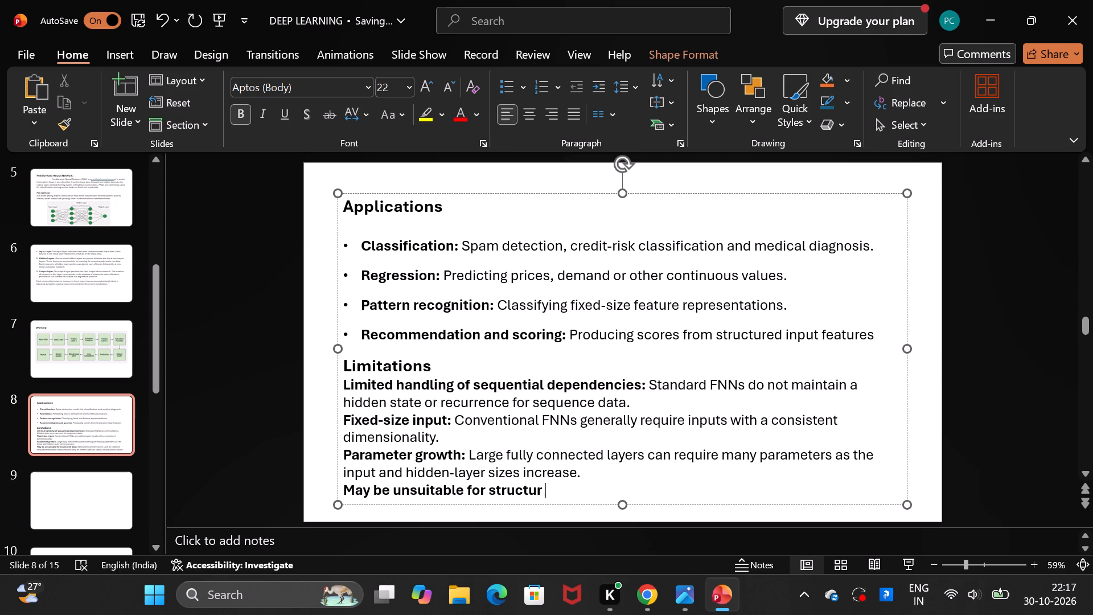
{"action": "key", "text": "BackSpace"}
{"action": "key", "text": "BackSpace"}
{"action": "key", "text": "BackSpace"}
{"action": "key", "text": "BackSpace"}
{"action": "key", "text": "BackSpace"}
{"action": "key", "text": "BackSpace"}
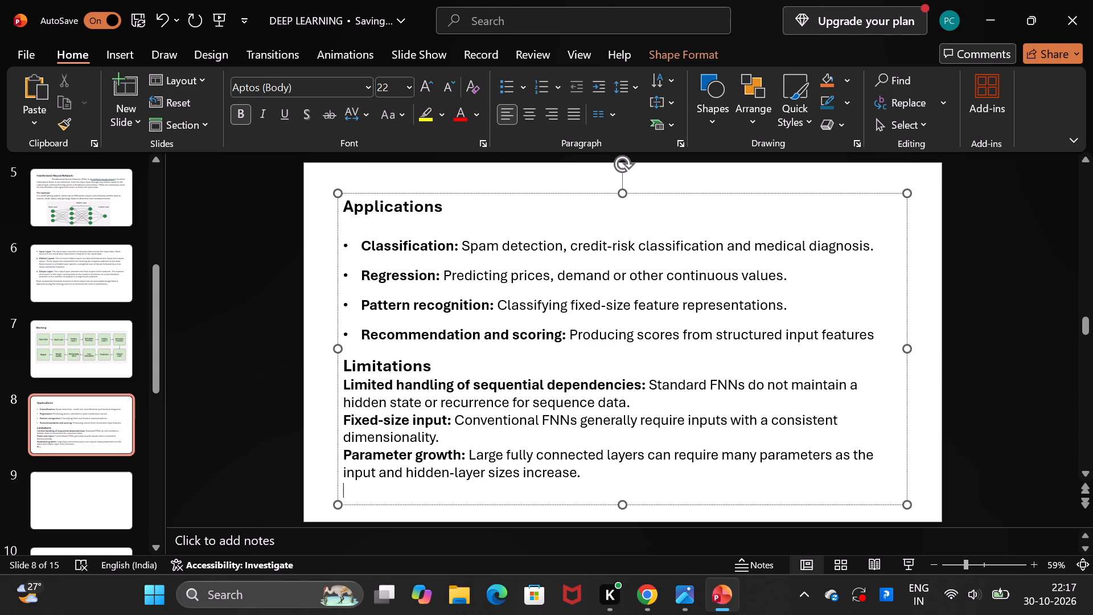
{"action": "key", "text": "BackSpace"}
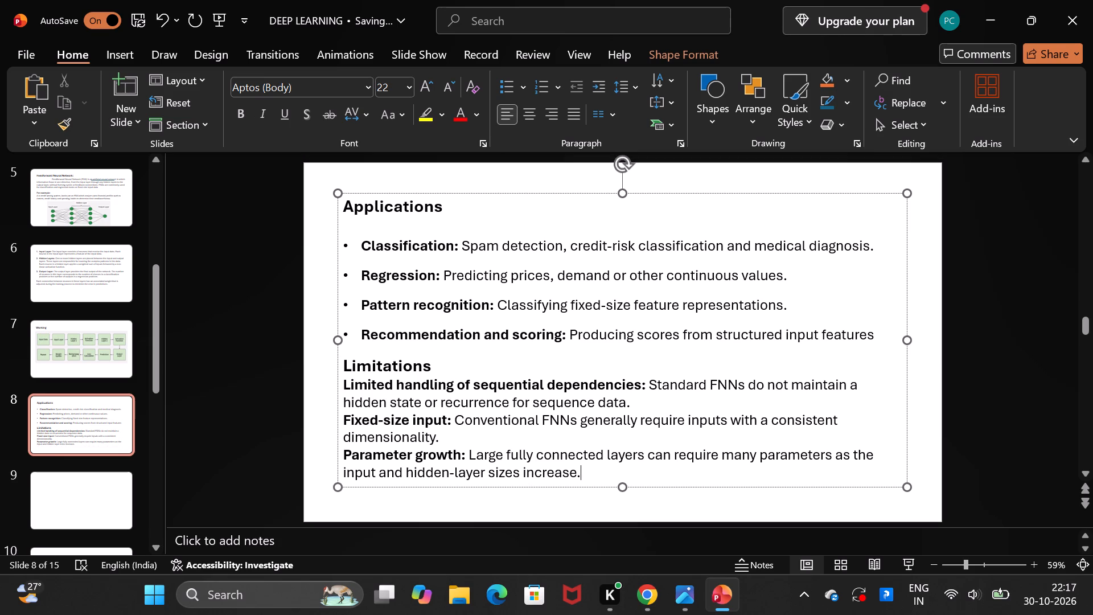
Insert a blank line below the "Limitations" heading on slide 8 and add a colon to the heading.
{"action": "double_click", "coordinate": [456, 366]}
{"action": "left_click", "coordinate": [456, 366]}
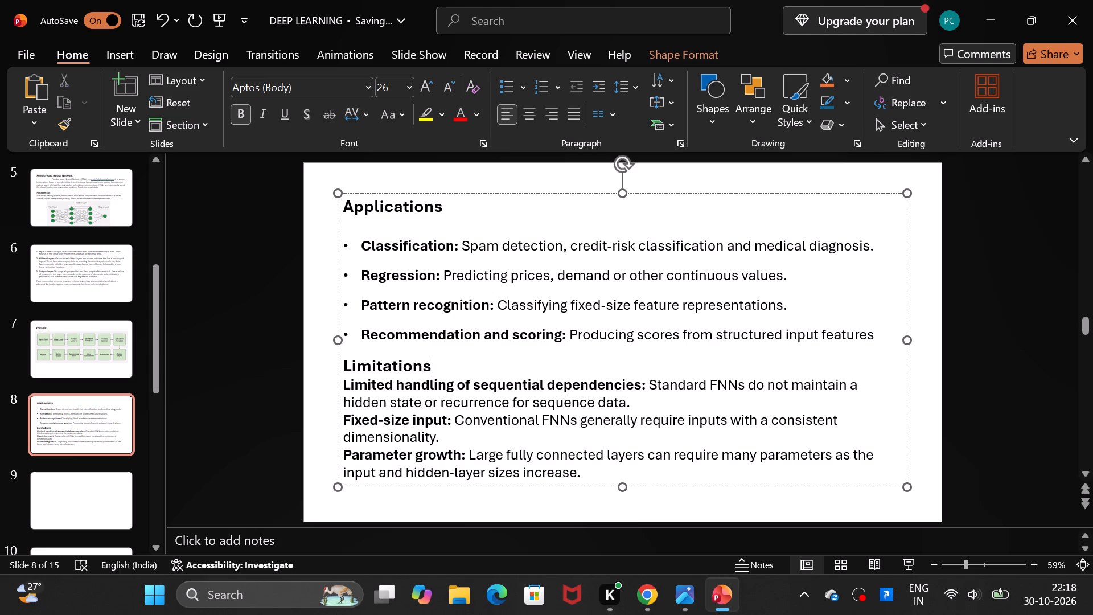
{"action": "key", "text": "Return"}
{"action": "left_click", "coordinate": [456, 366]}
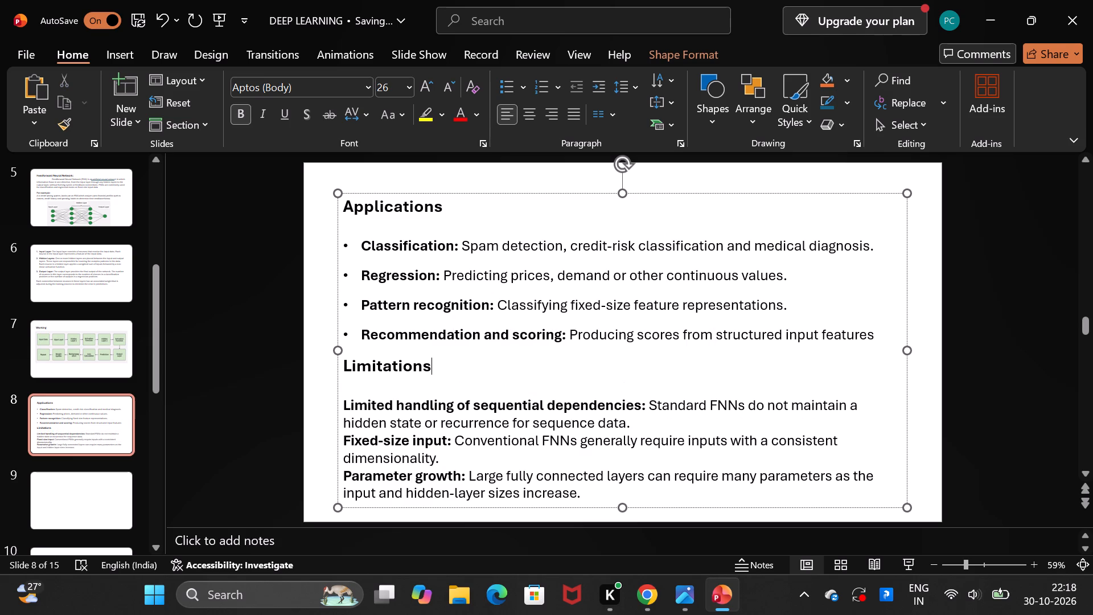
{"action": "key", "text": "shift+colon"}
Put an asterisk followed by four spaces before "Limited handling of sequential dependencies" on slide 8.
{"action": "left_click", "coordinate": [346, 408]}
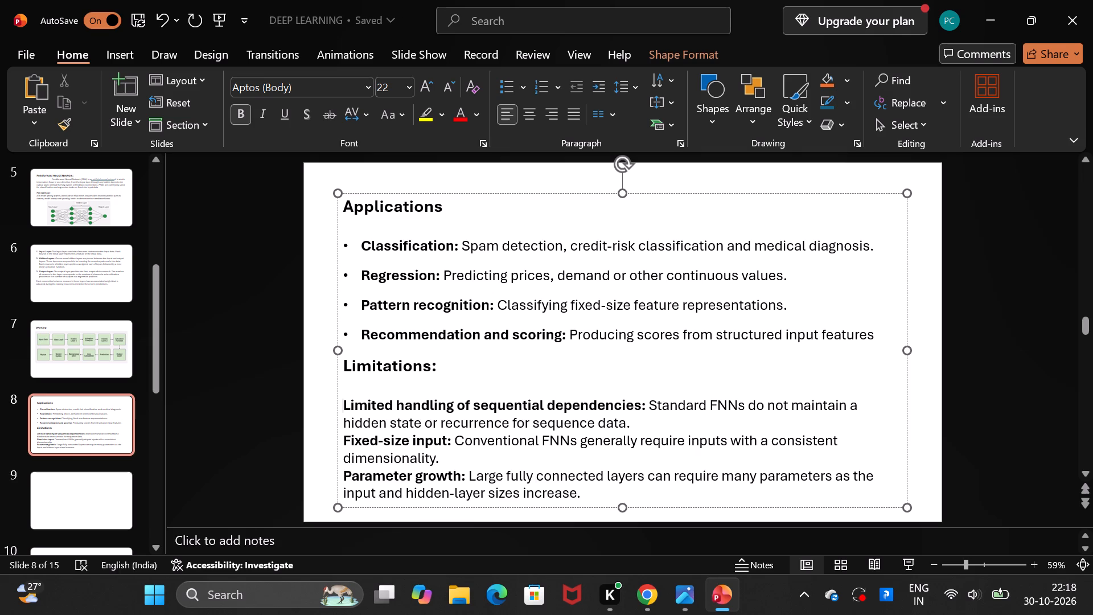
{"action": "key", "text": "ctrl+8"}
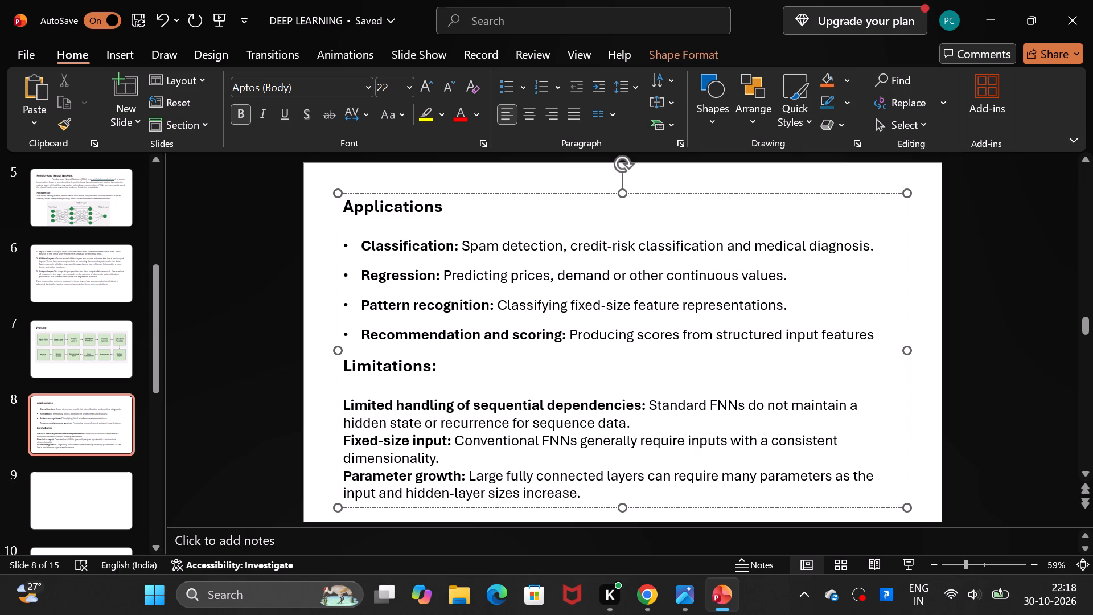
{"action": "key", "text": "shift+asterisk"}
{"action": "key", "text": "space"}
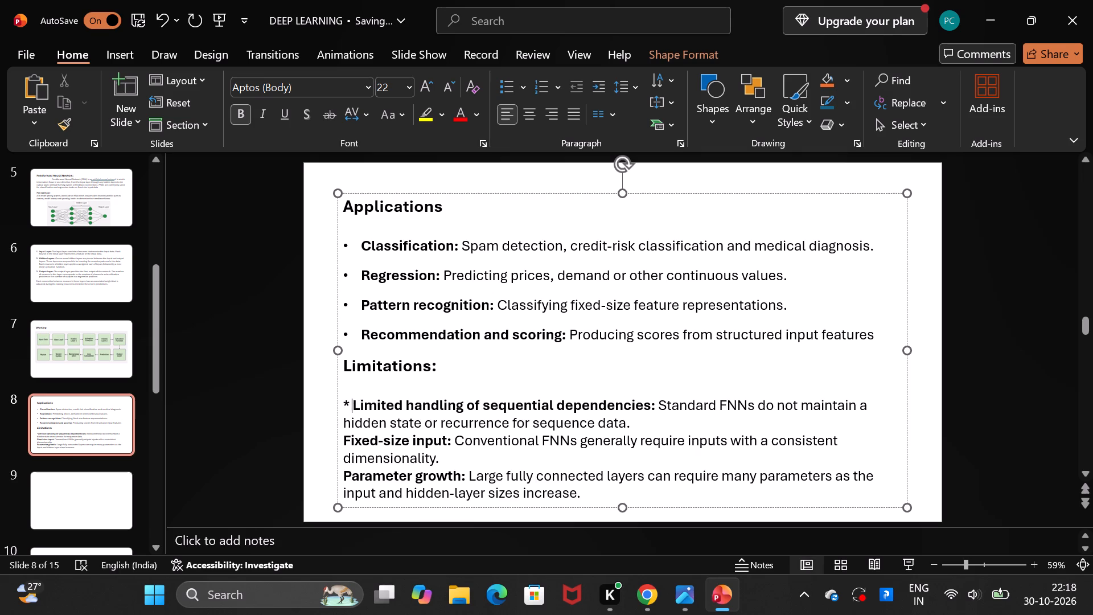
{"action": "key", "text": "Down"}
{"action": "key", "text": "Up"}
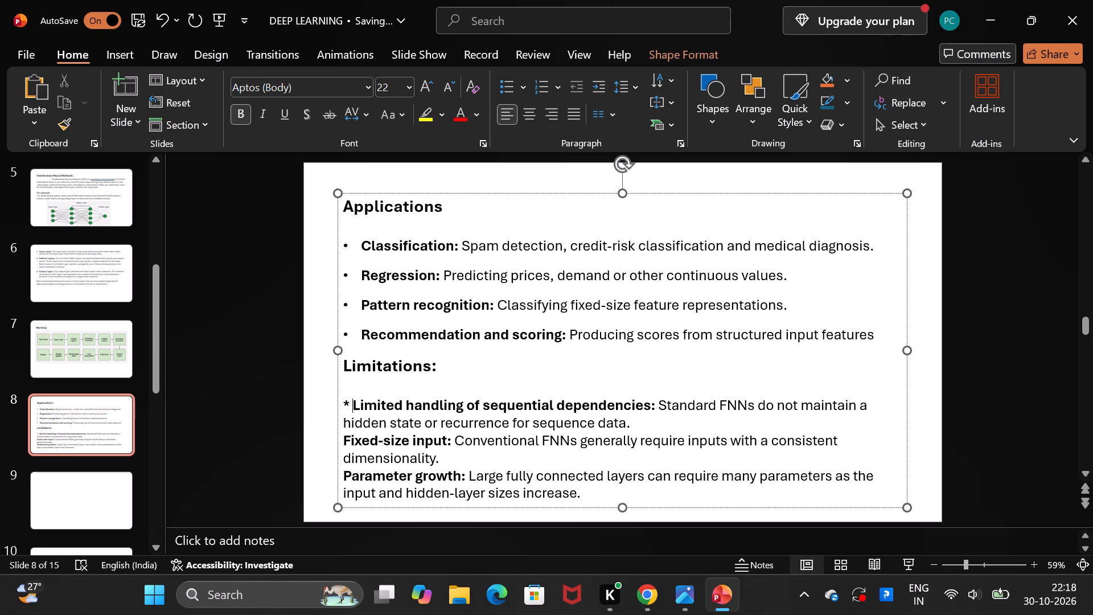
{"action": "key", "text": "space"}
{"action": "key", "text": "space"}
{"action": "key", "text": "space"}
{"action": "key", "text": "space"}
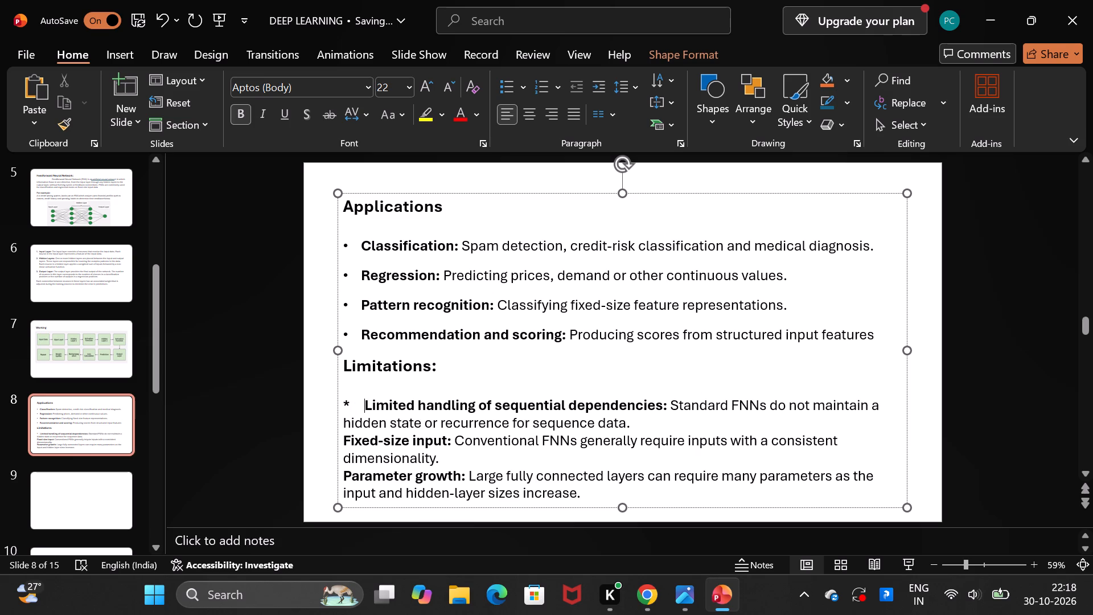
{"action": "key", "text": "BackSpace"}
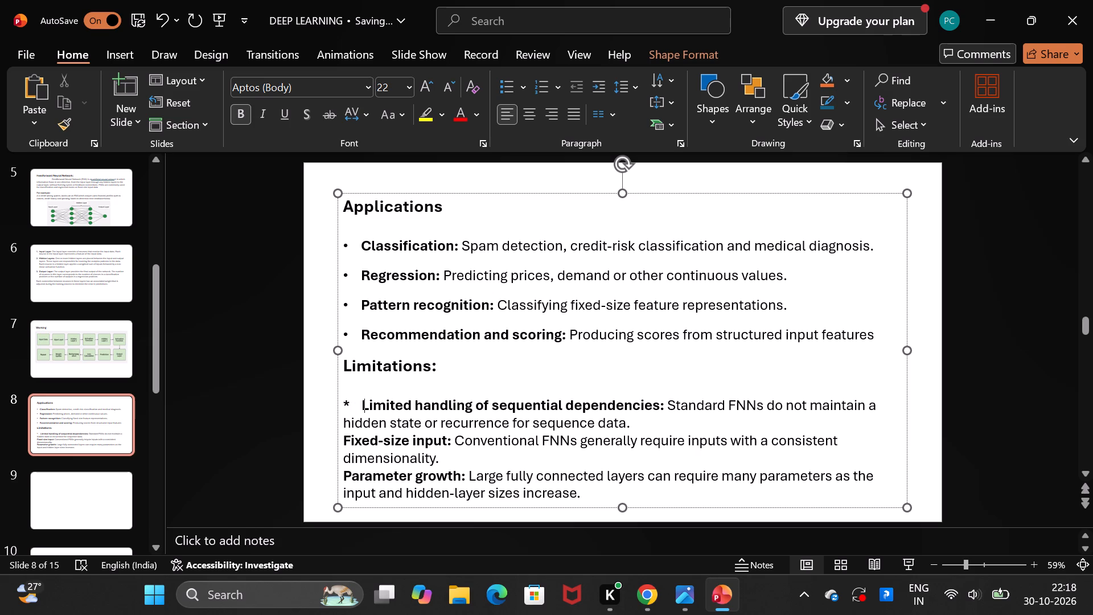
Put an asterisk followed by four spaces before the "Fixed-size input" paragraph on slide 8.
{"action": "key", "text": "Down"}
{"action": "key", "text": "Down"}
{"action": "key", "text": "Left"}
{"action": "key", "text": "Left"}
{"action": "key", "text": "Left"}
{"action": "type", "text": "*"}
{"action": "key", "text": "space"}
{"action": "key", "text": "space"}
{"action": "key", "text": "space"}
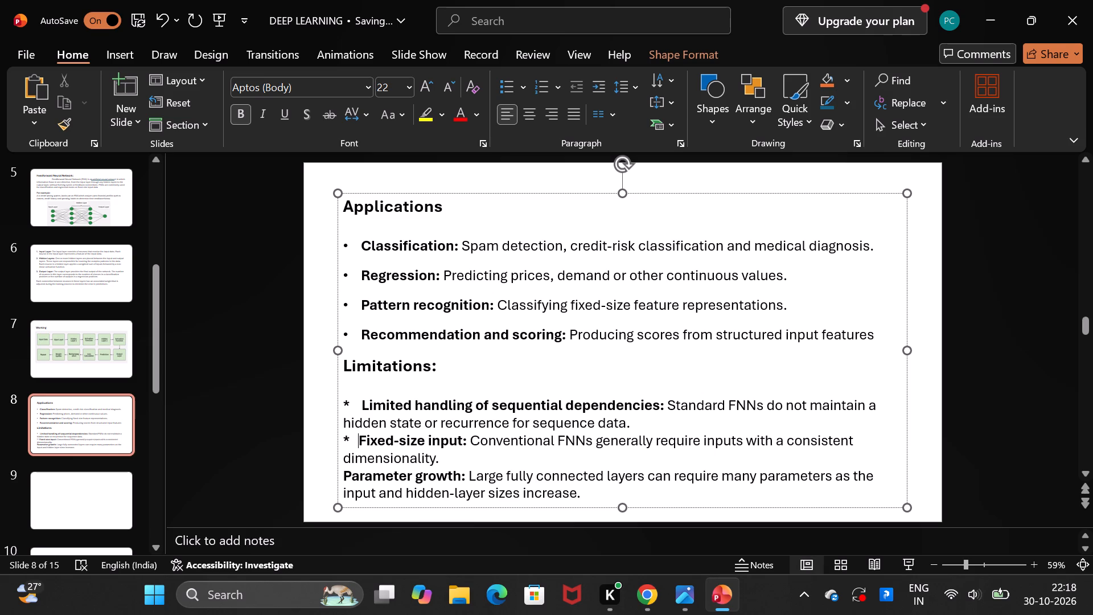
{"action": "key", "text": "space"}
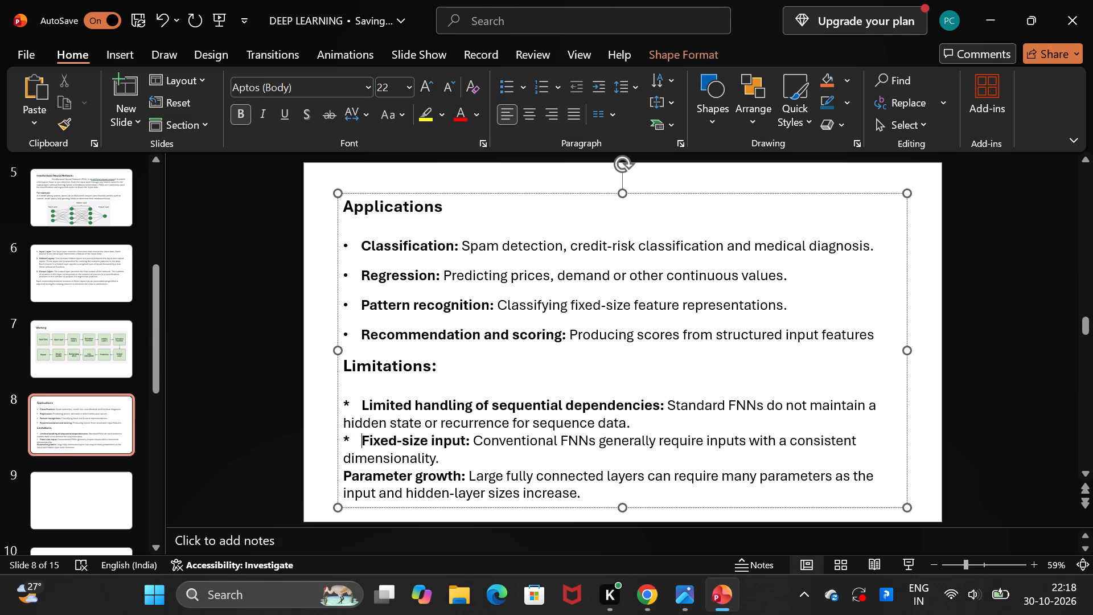
Put an asterisk followed by four spaces before the "Parameter growth" paragraph on slide 8.
{"action": "key", "text": "Down"}
{"action": "key", "text": "Down"}
{"action": "key", "text": "Left"}
{"action": "key", "text": "Left"}
{"action": "type", "text": "*"}
{"action": "key", "text": "space"}
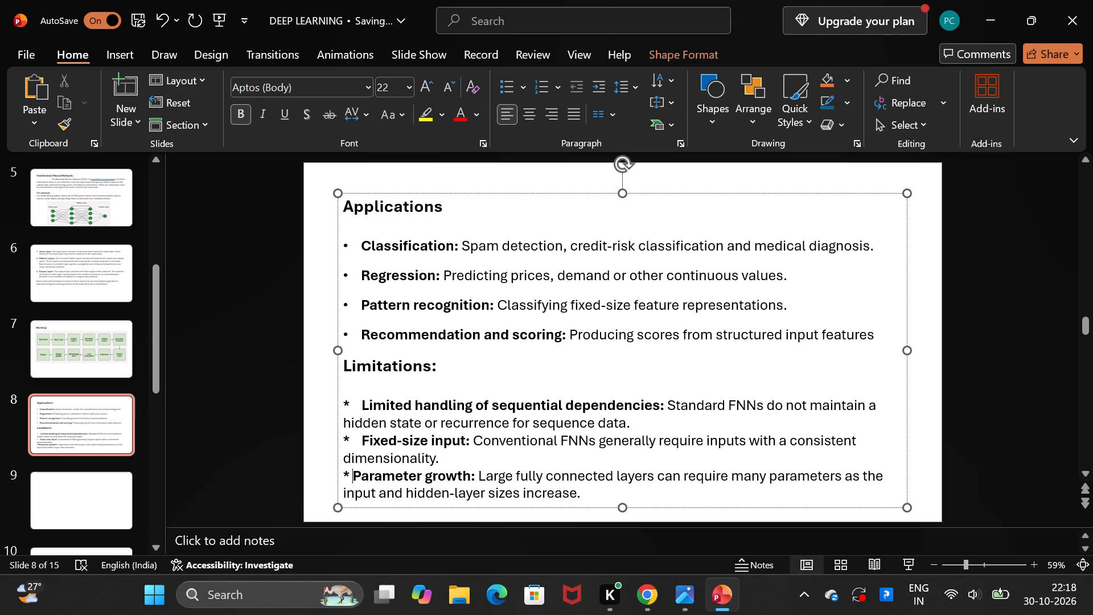
{"action": "key", "text": "space"}
{"action": "key", "text": "space"}
{"action": "key", "text": "space"}
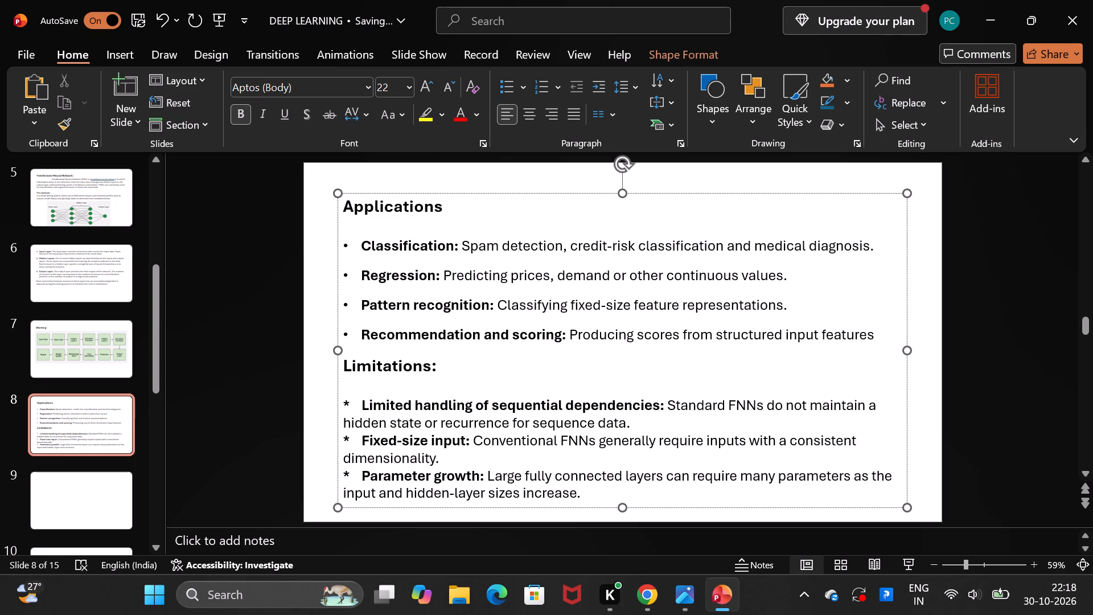
Add a colon after the "Applications" heading on slide 8.
{"action": "left_click", "coordinate": [463, 216]}
{"action": "key", "text": "shift+colon"}
Look through the slide thumbnails of the presentation and view the "Introduction to Deep Learning" slide.
{"action": "scroll", "coordinate": [34, 317], "scroll_direction": "up", "scroll_amount": 2}
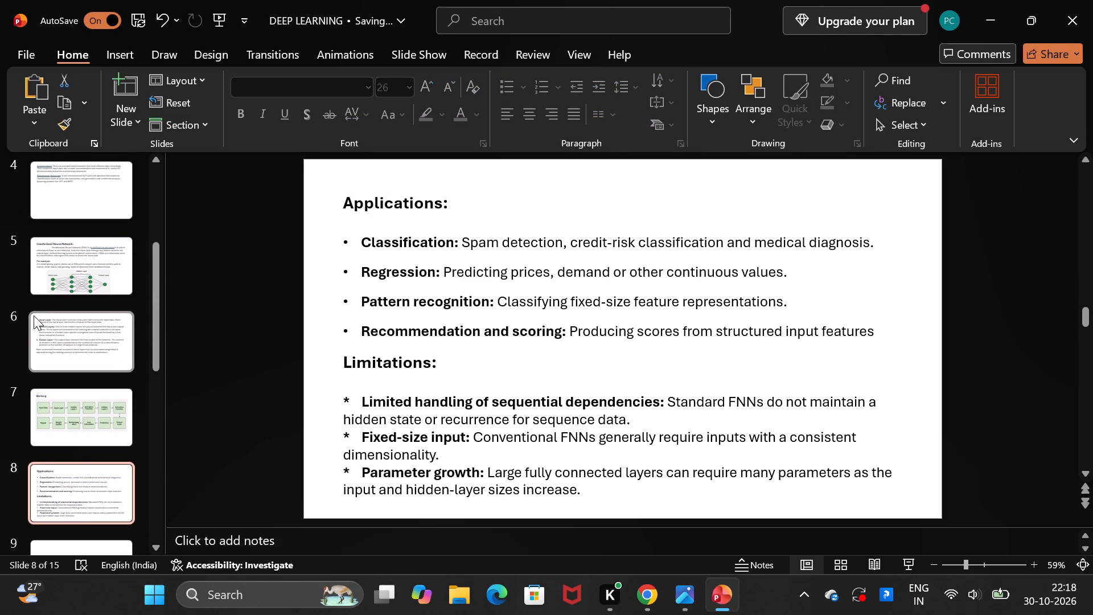
{"action": "scroll", "coordinate": [34, 315], "scroll_direction": "up", "scroll_amount": 6}
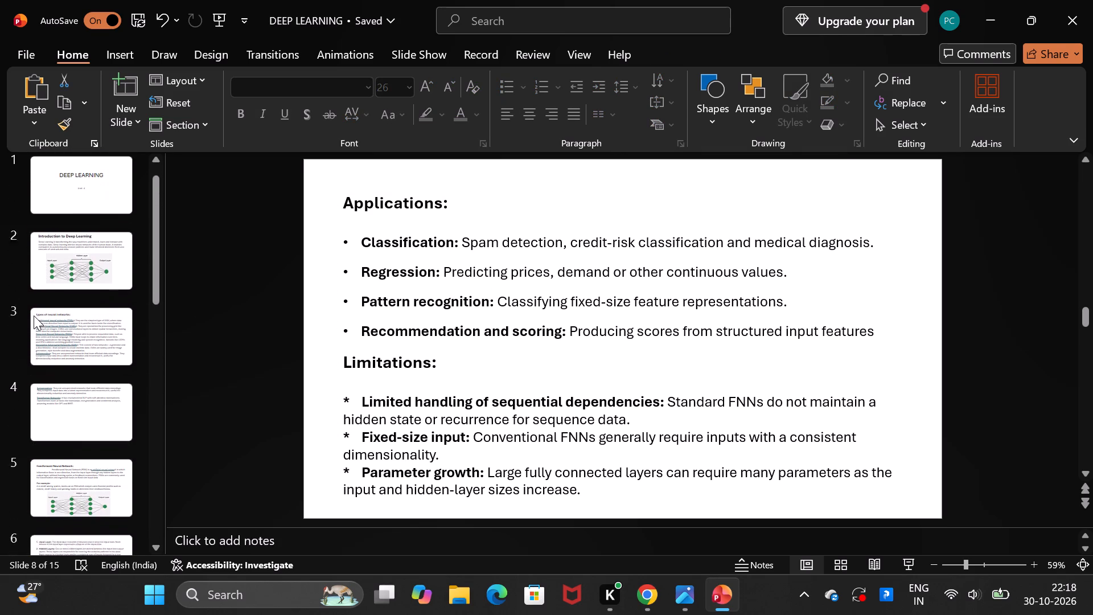
{"action": "scroll", "coordinate": [34, 315], "scroll_direction": "up", "scroll_amount": 2}
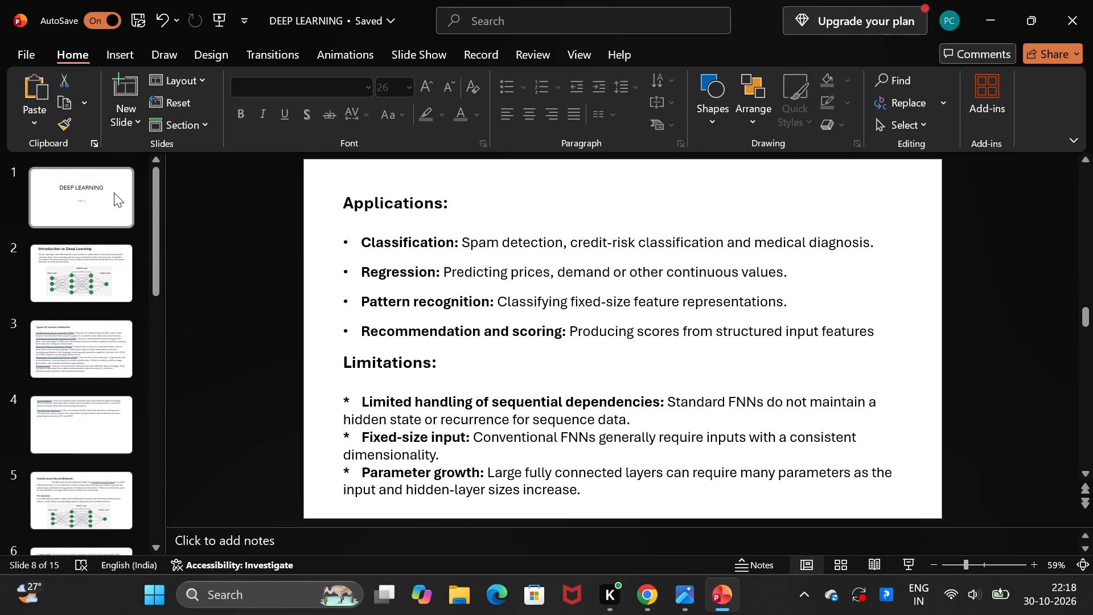
{"action": "scroll", "coordinate": [84, 290], "scroll_direction": "down", "scroll_amount": 4}
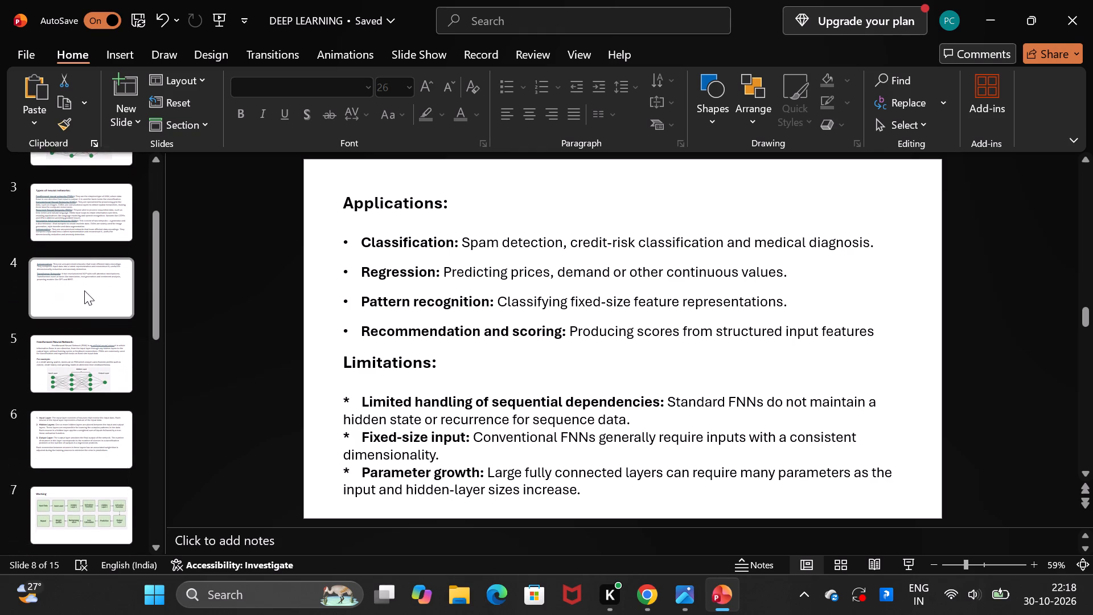
{"action": "scroll", "coordinate": [84, 290], "scroll_direction": "down", "scroll_amount": 9}
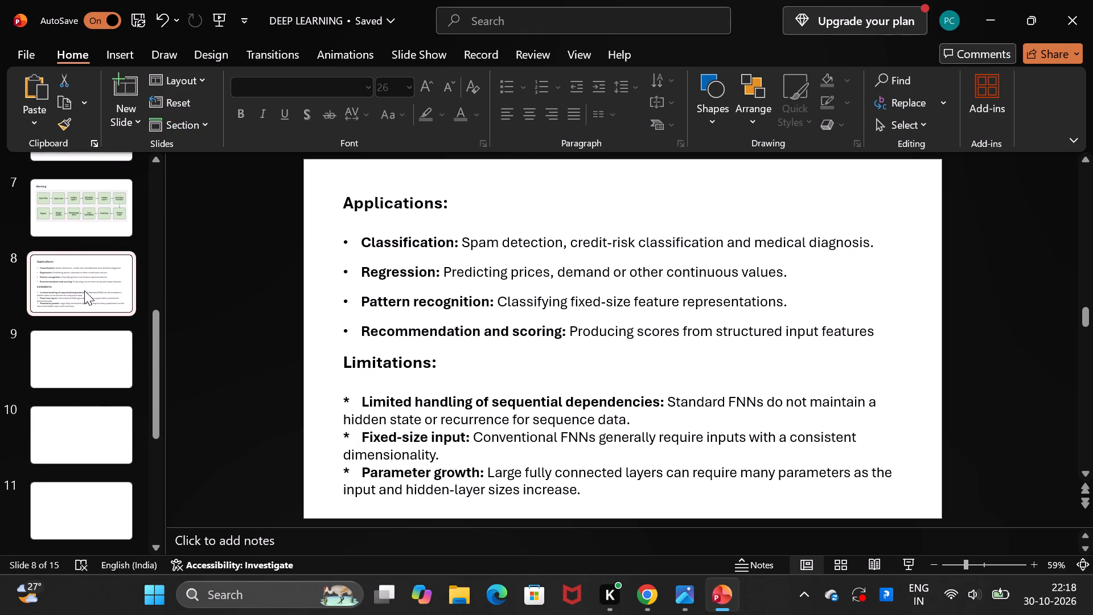
{"action": "scroll", "coordinate": [84, 290], "scroll_direction": "down", "scroll_amount": 3}
{"action": "scroll", "coordinate": [84, 290], "scroll_direction": "up", "scroll_amount": 3}
{"action": "scroll", "coordinate": [0, 262], "scroll_direction": "up", "scroll_amount": 7}
{"action": "scroll", "coordinate": [41, 242], "scroll_direction": "up", "scroll_amount": 3}
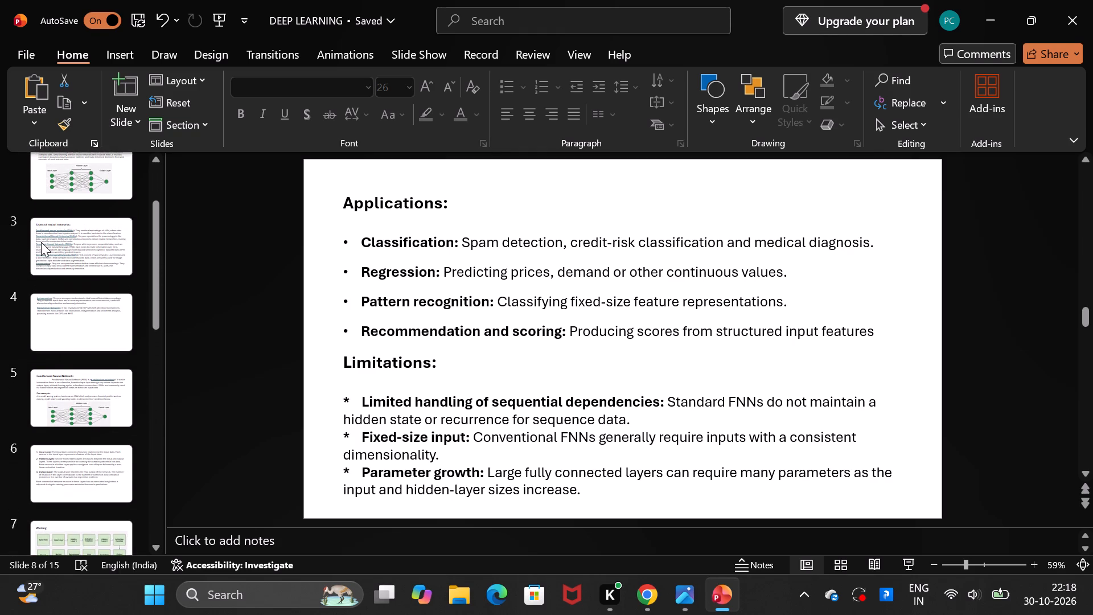
{"action": "scroll", "coordinate": [60, 224], "scroll_direction": "up", "scroll_amount": 2}
{"action": "left_click", "coordinate": [86, 227]}
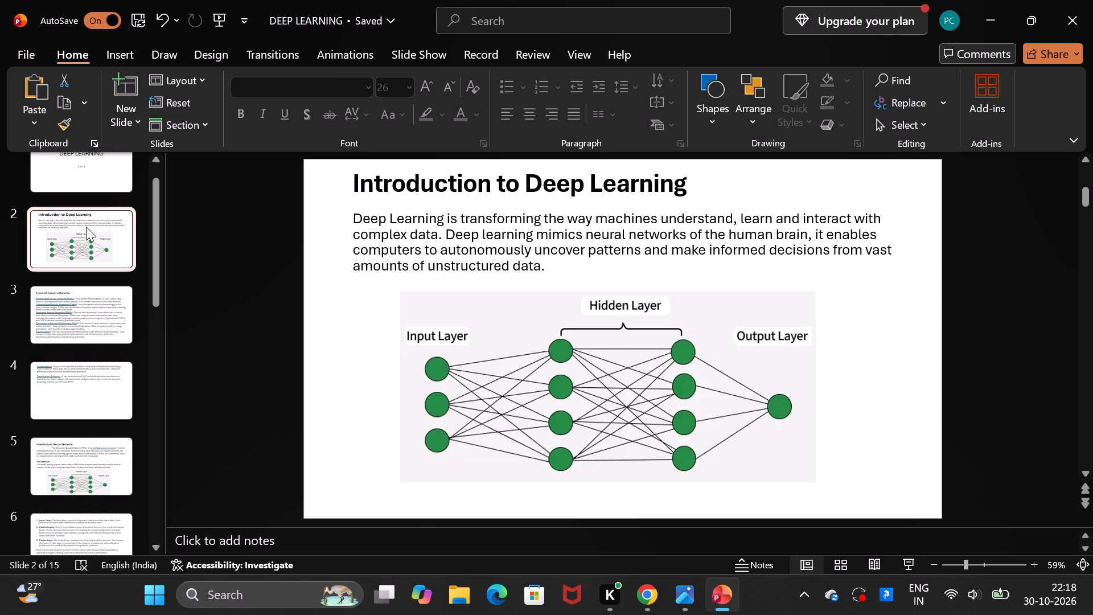
{"action": "left_click", "coordinate": [88, 228]}
{"action": "left_click", "coordinate": [89, 225]}
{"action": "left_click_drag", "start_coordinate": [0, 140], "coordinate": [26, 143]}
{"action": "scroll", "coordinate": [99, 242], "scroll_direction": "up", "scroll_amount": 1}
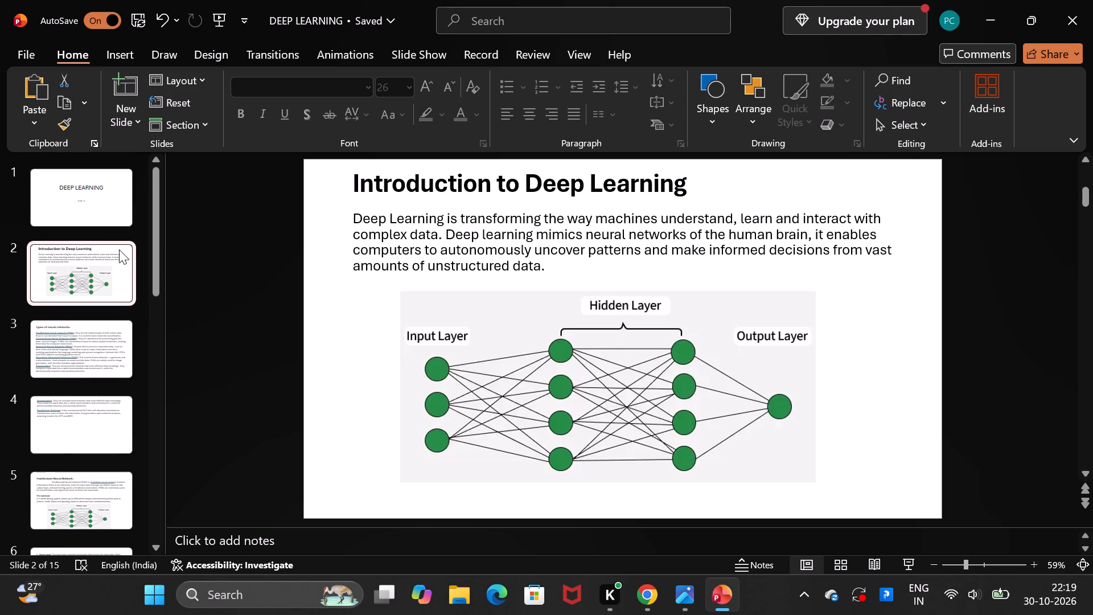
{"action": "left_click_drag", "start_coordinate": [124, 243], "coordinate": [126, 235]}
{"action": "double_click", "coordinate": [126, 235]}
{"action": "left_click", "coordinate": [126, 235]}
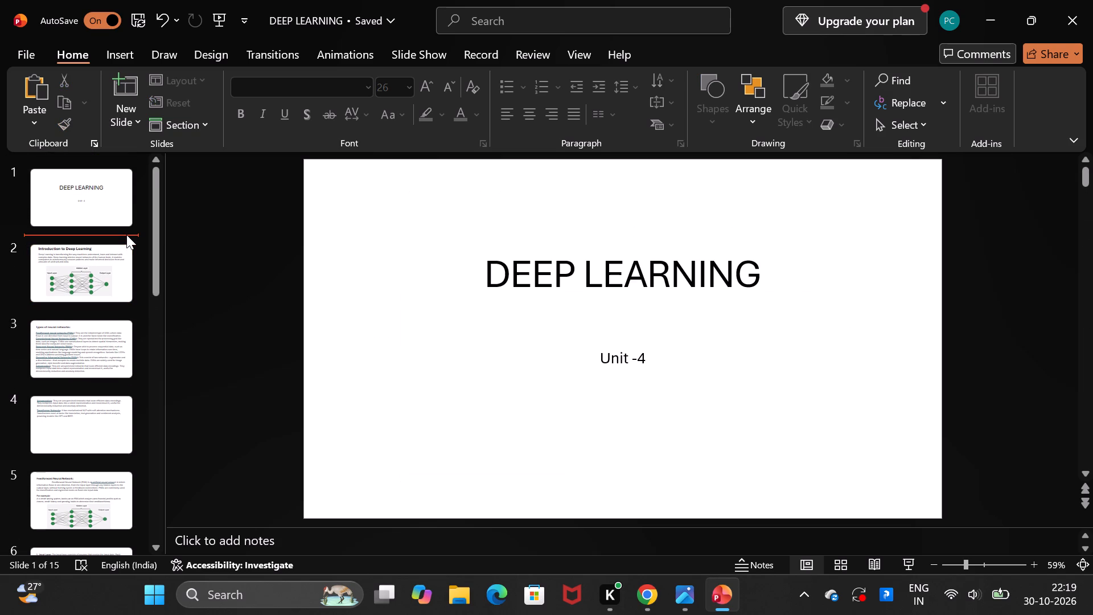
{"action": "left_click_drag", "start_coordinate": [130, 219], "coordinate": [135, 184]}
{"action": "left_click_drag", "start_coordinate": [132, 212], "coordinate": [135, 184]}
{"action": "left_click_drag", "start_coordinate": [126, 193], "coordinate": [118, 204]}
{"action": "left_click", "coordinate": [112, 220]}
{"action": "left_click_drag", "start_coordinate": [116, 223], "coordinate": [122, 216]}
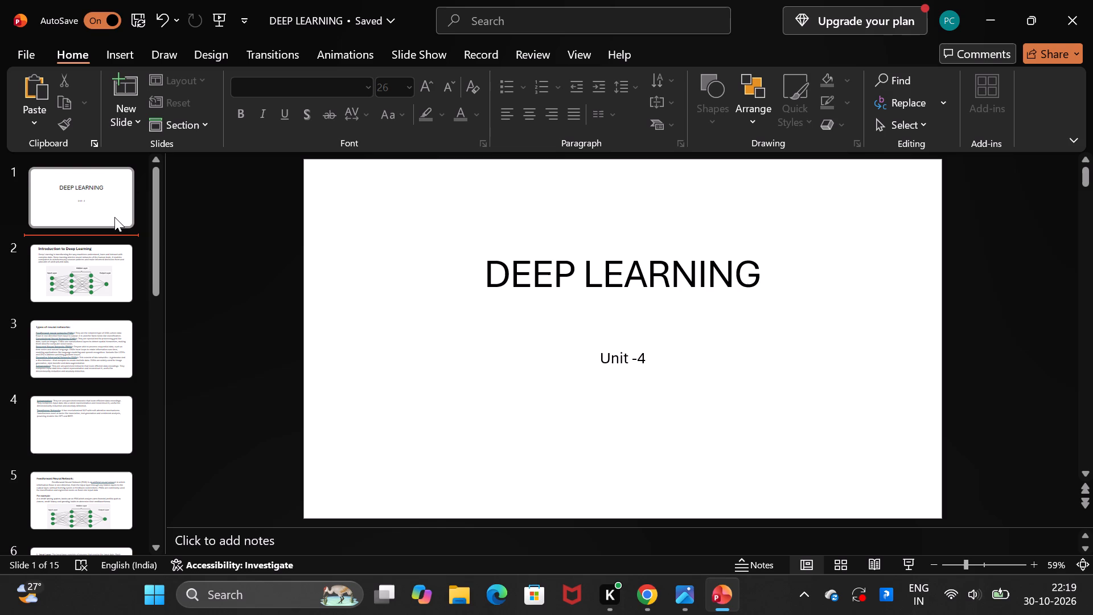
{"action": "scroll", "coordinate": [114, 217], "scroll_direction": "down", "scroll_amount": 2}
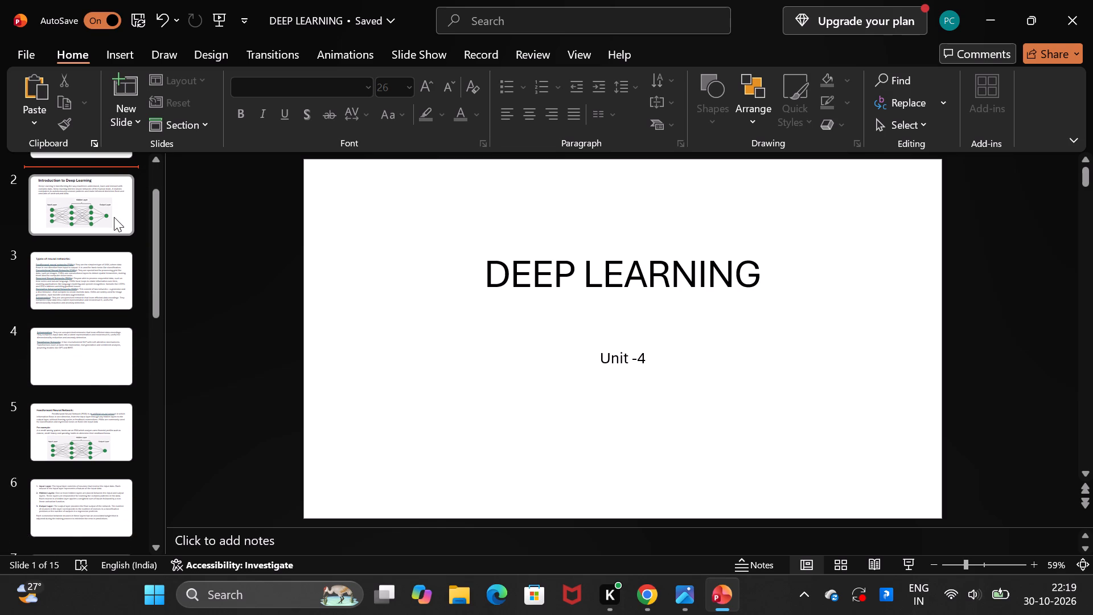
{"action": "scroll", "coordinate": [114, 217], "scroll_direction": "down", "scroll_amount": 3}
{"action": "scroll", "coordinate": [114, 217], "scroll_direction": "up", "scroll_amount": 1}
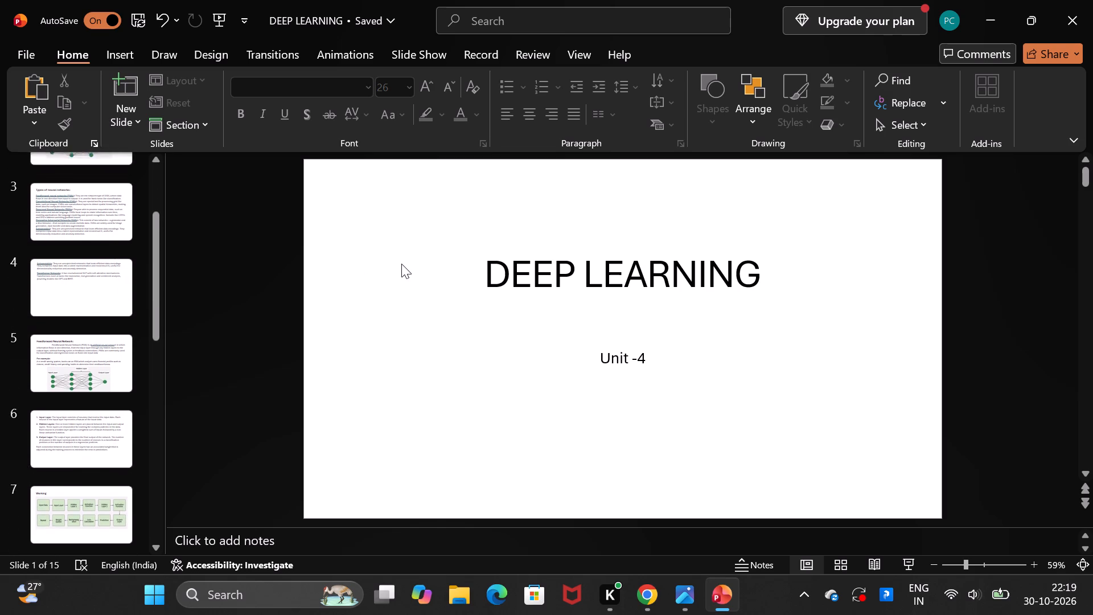
Review slides 1 to 9 of the presentation, from the title slide through Applications and Limitations to the blank slide 9.
{"action": "scroll", "coordinate": [402, 264], "scroll_direction": "up", "scroll_amount": 1}
{"action": "scroll", "coordinate": [402, 264], "scroll_direction": "down", "scroll_amount": 2}
{"action": "scroll", "coordinate": [402, 264], "scroll_direction": "up", "scroll_amount": 1}
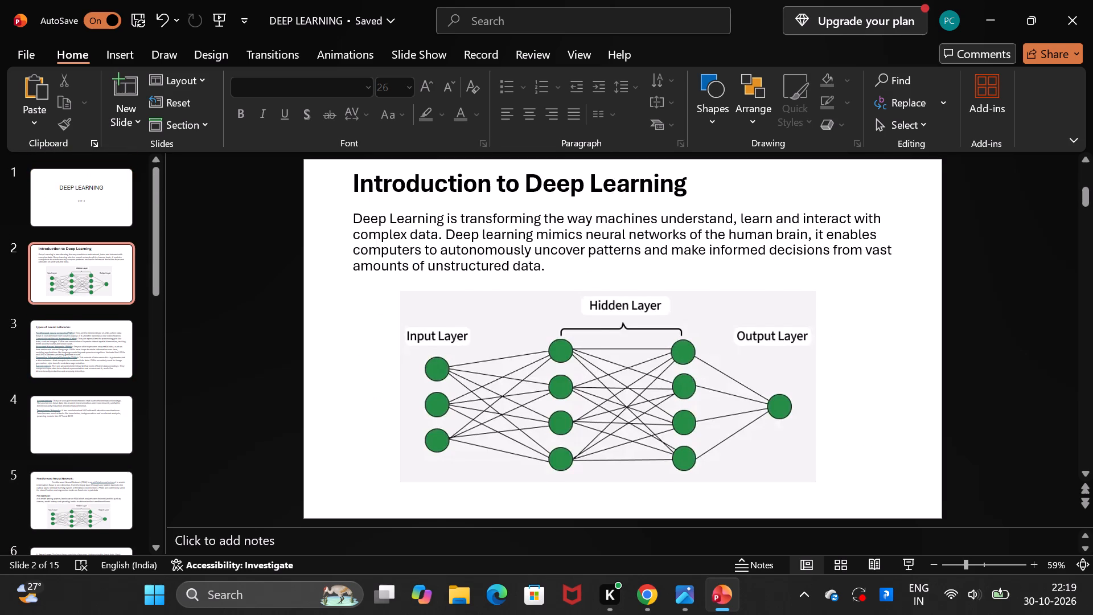
{"action": "scroll", "coordinate": [402, 264], "scroll_direction": "down", "scroll_amount": 1}
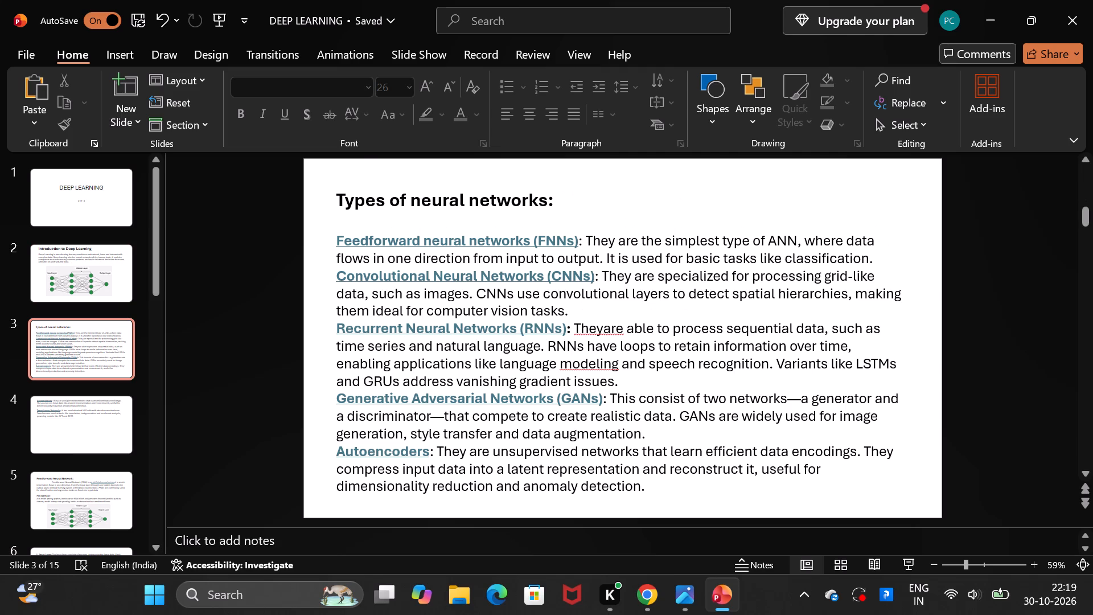
{"action": "scroll", "coordinate": [402, 264], "scroll_direction": "down", "scroll_amount": 1}
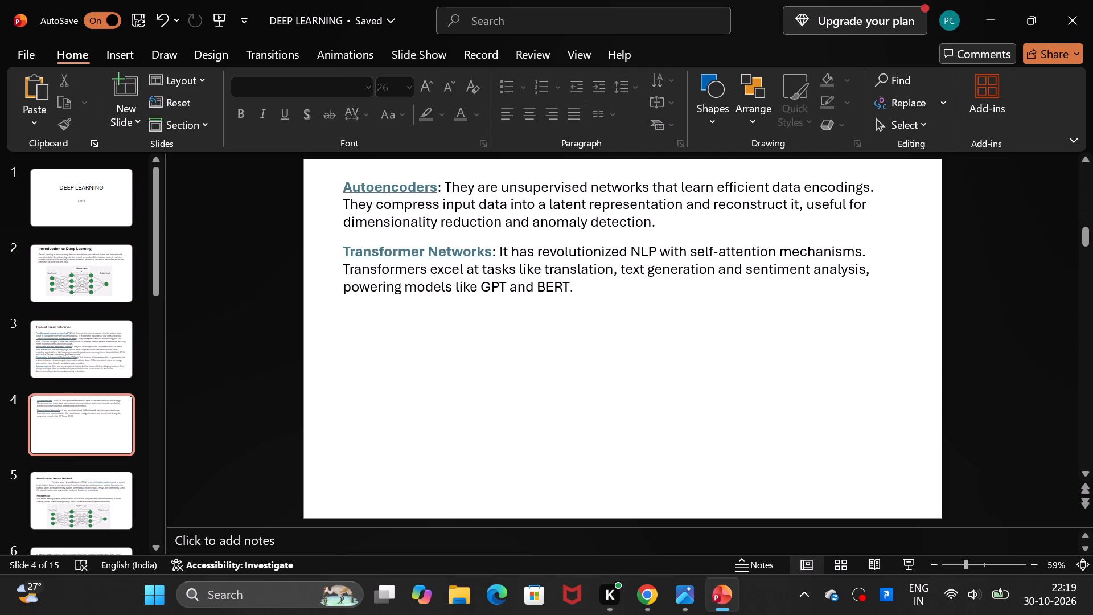
{"action": "scroll", "coordinate": [402, 264], "scroll_direction": "down", "scroll_amount": 1}
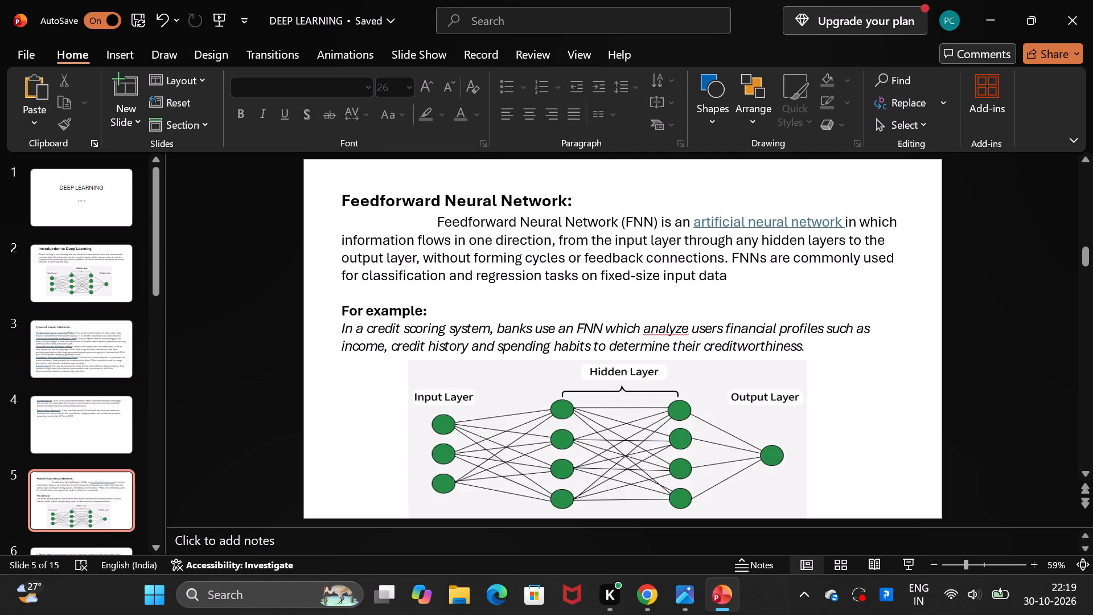
{"action": "scroll", "coordinate": [397, 206], "scroll_direction": "down", "scroll_amount": 1}
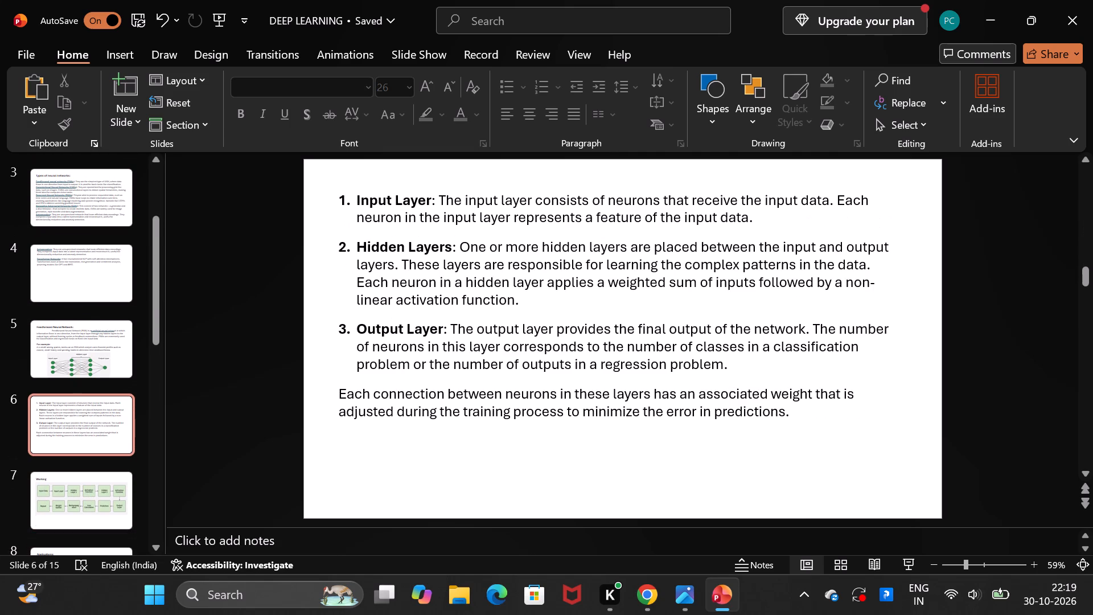
{"action": "scroll", "coordinate": [397, 206], "scroll_direction": "up", "scroll_amount": 1}
{"action": "left_click", "coordinate": [397, 206]}
{"action": "double_click", "coordinate": [397, 206]}
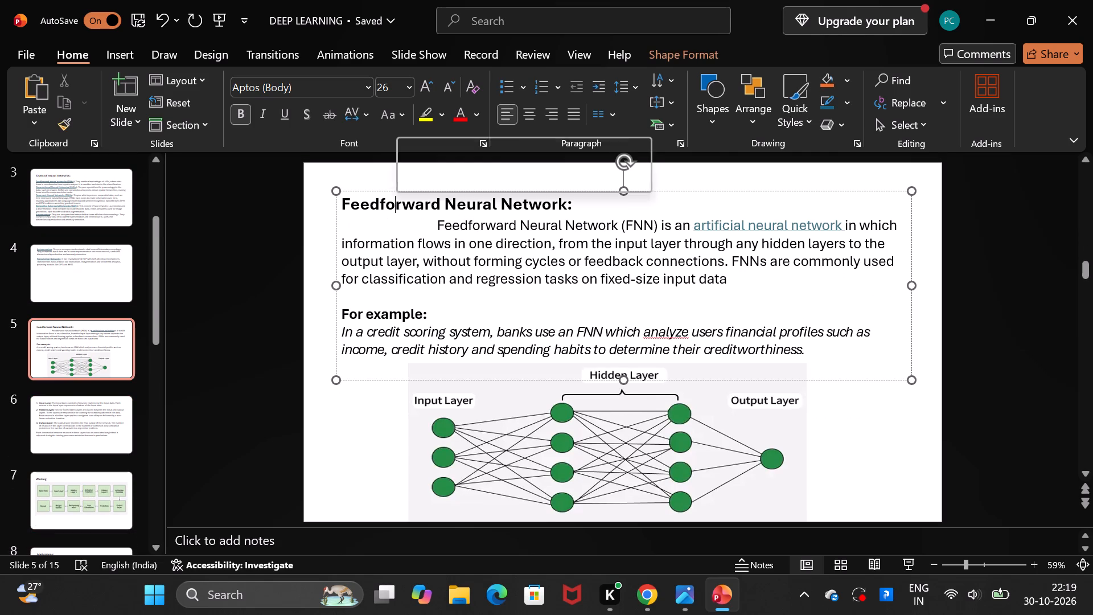
{"action": "left_click", "coordinate": [393, 220]}
{"action": "scroll", "coordinate": [393, 220], "scroll_direction": "down", "scroll_amount": 1}
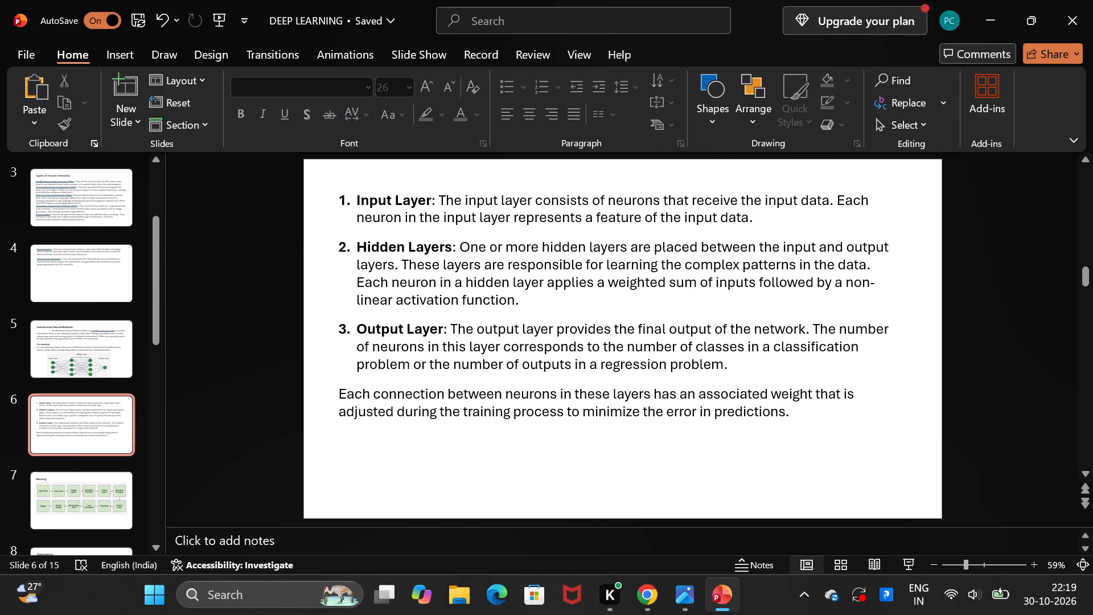
{"action": "scroll", "coordinate": [393, 220], "scroll_direction": "down", "scroll_amount": 2}
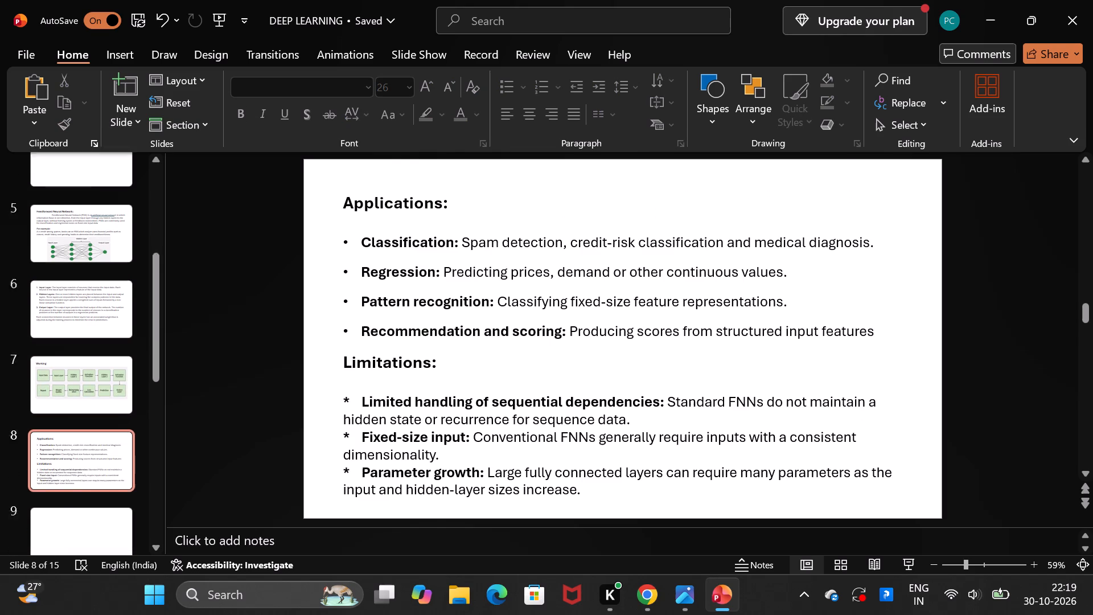
{"action": "scroll", "coordinate": [393, 220], "scroll_direction": "down", "scroll_amount": 1}
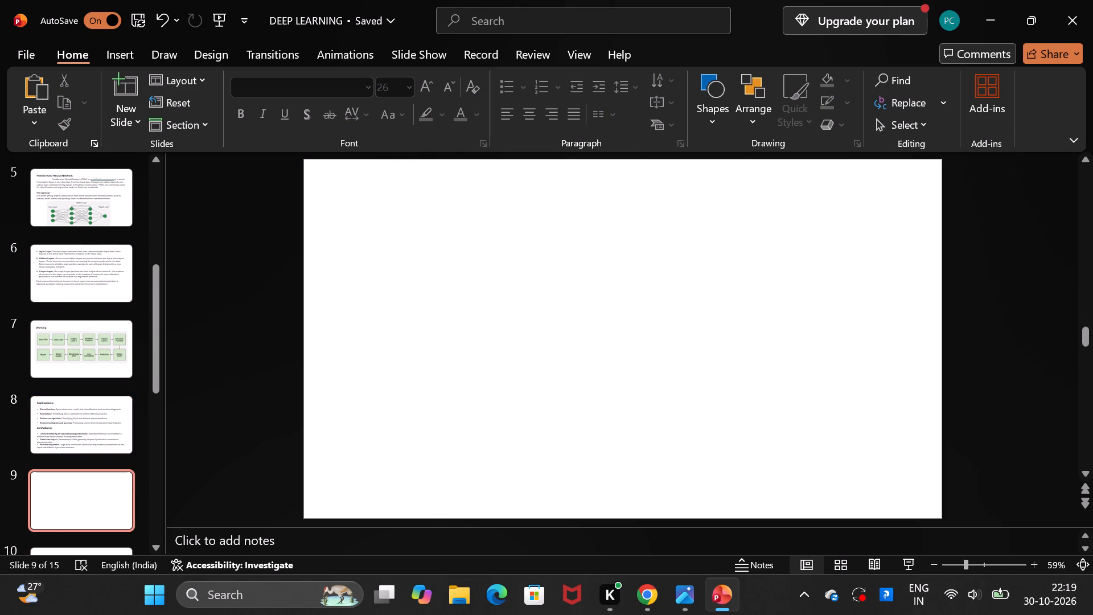
{"action": "scroll", "coordinate": [393, 220], "scroll_direction": "up", "scroll_amount": 2}
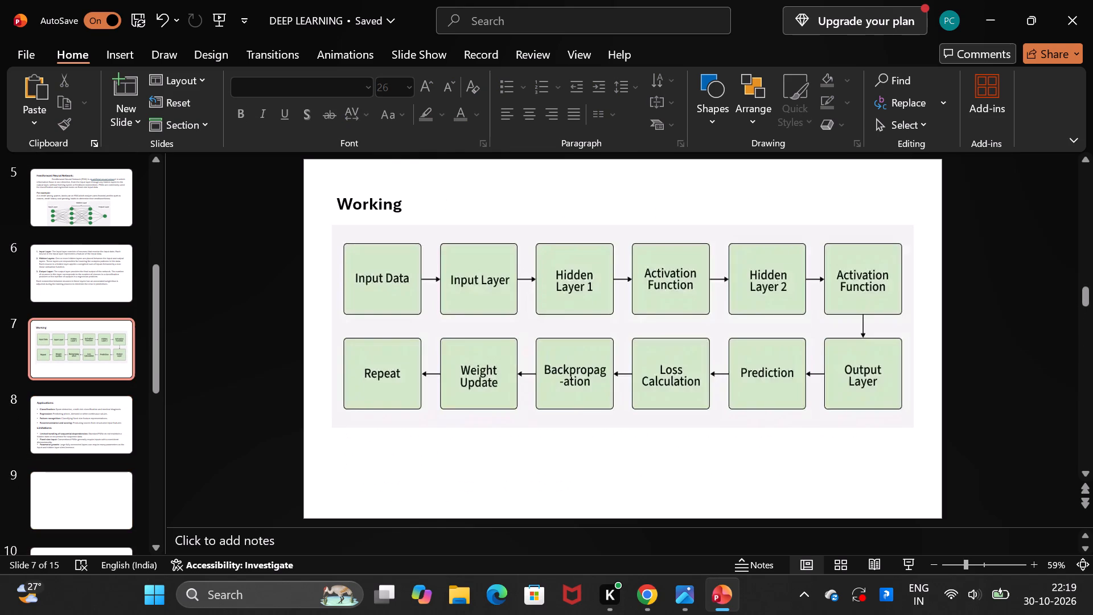
{"action": "scroll", "coordinate": [393, 220], "scroll_direction": "up", "scroll_amount": 2}
{"action": "scroll", "coordinate": [393, 220], "scroll_direction": "down", "scroll_amount": 1}
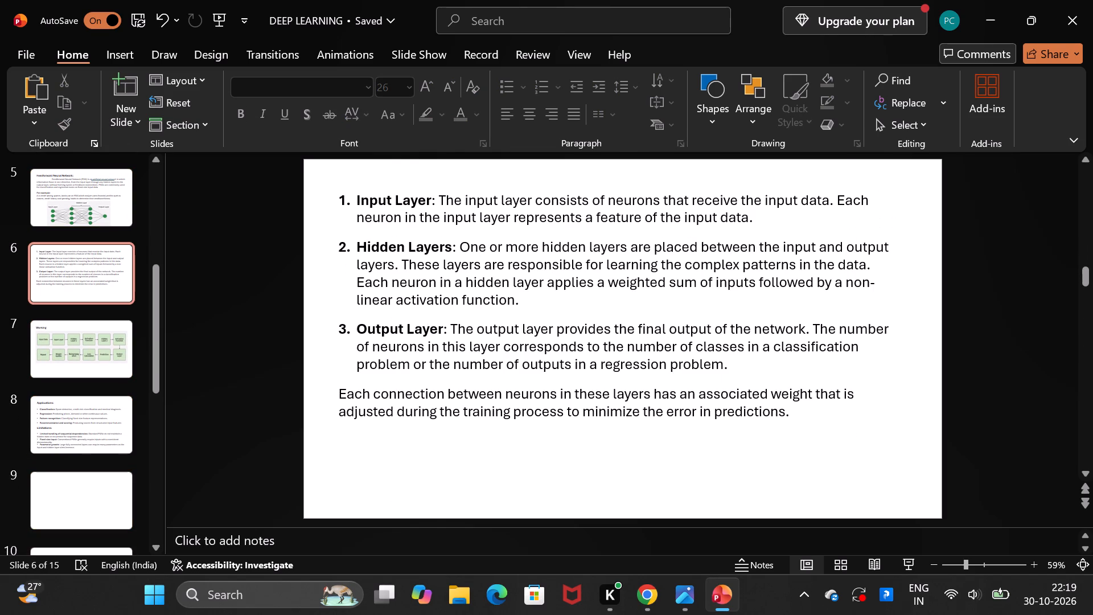
{"action": "scroll", "coordinate": [393, 220], "scroll_direction": "up", "scroll_amount": 1}
{"action": "scroll", "coordinate": [393, 220], "scroll_direction": "down", "scroll_amount": 2}
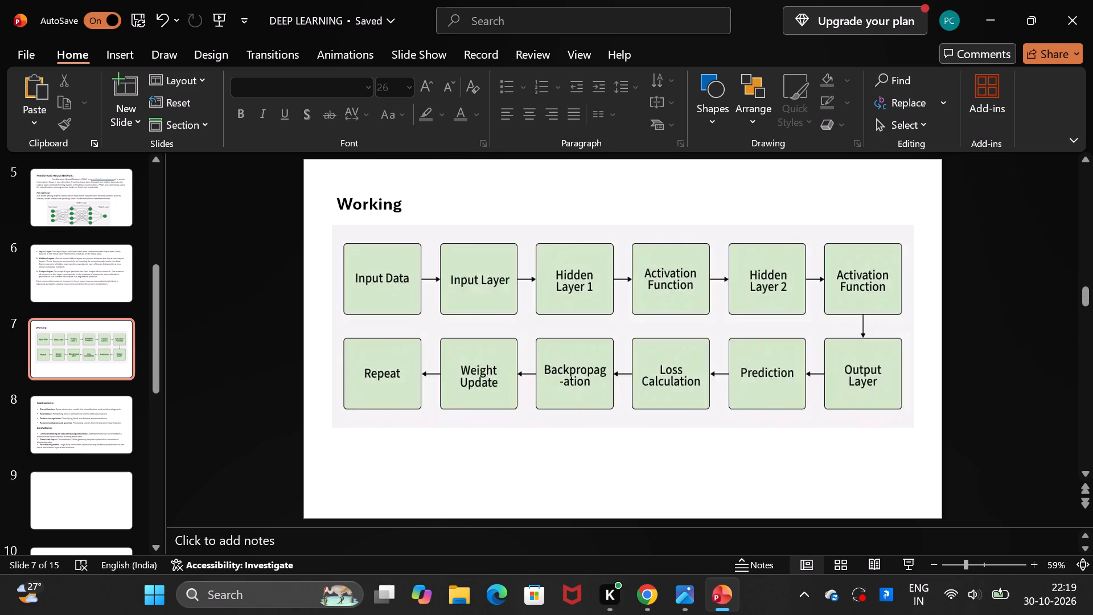
{"action": "scroll", "coordinate": [393, 220], "scroll_direction": "down", "scroll_amount": 1}
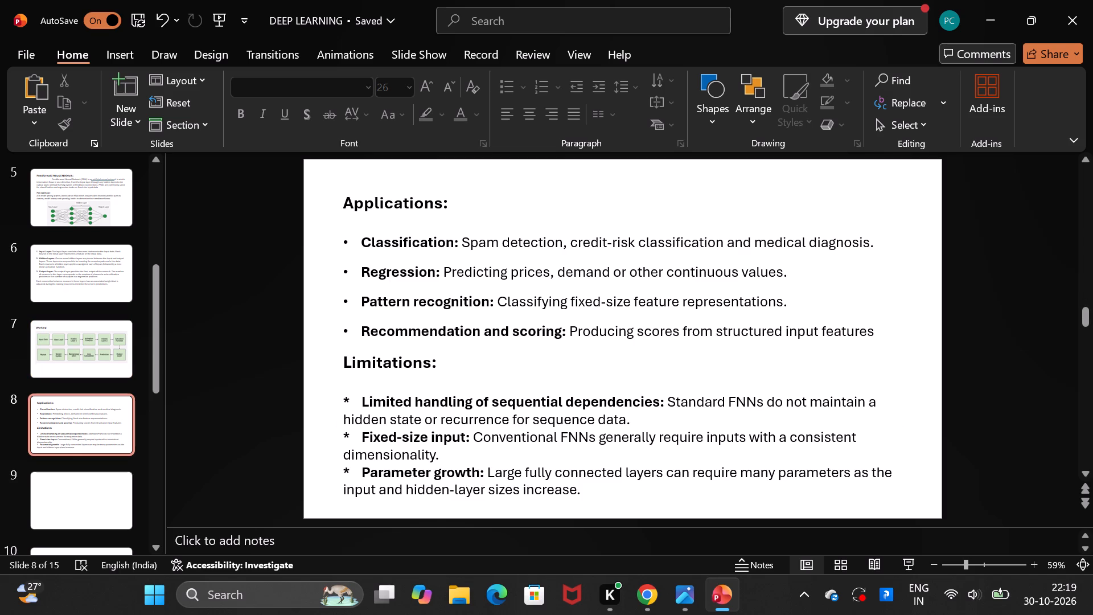
{"action": "scroll", "coordinate": [392, 222], "scroll_direction": "down", "scroll_amount": 1}
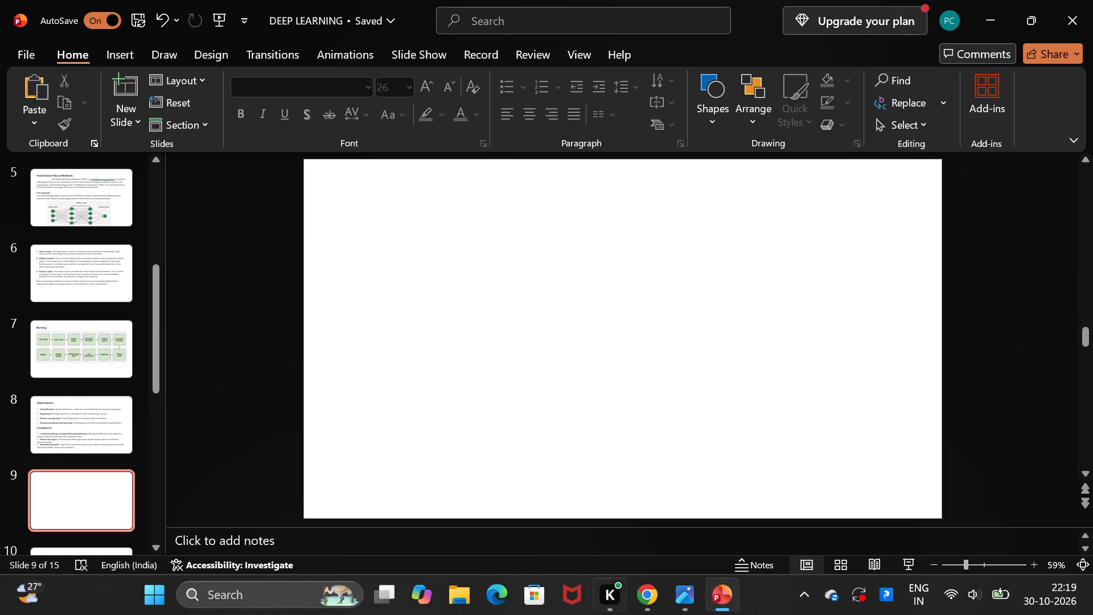
In Chrome, close the feedforward neural network article and open the Convolutional Neural Networks (CNNs) article from the types of neural networks list.
{"action": "left_click", "coordinate": [633, 597]}
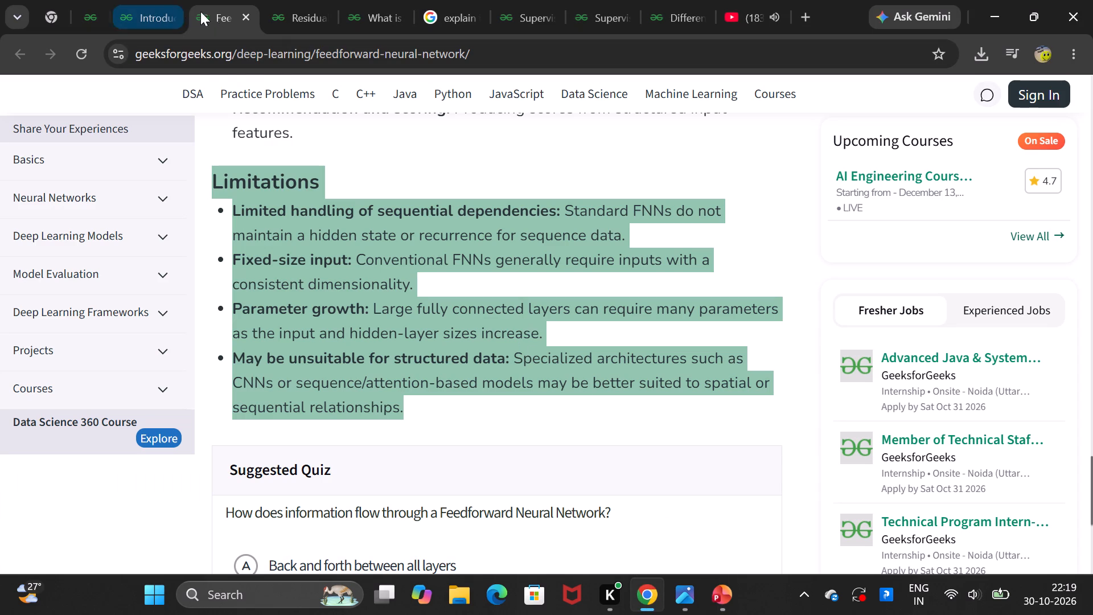
{"action": "left_click", "coordinate": [248, 15]}
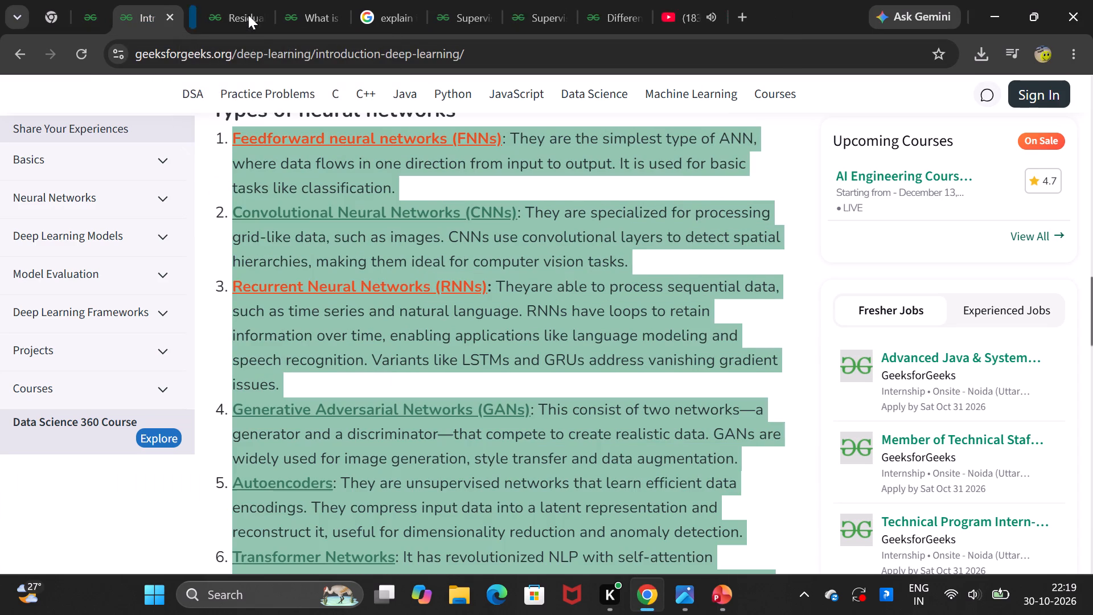
{"action": "left_click", "coordinate": [590, 193]}
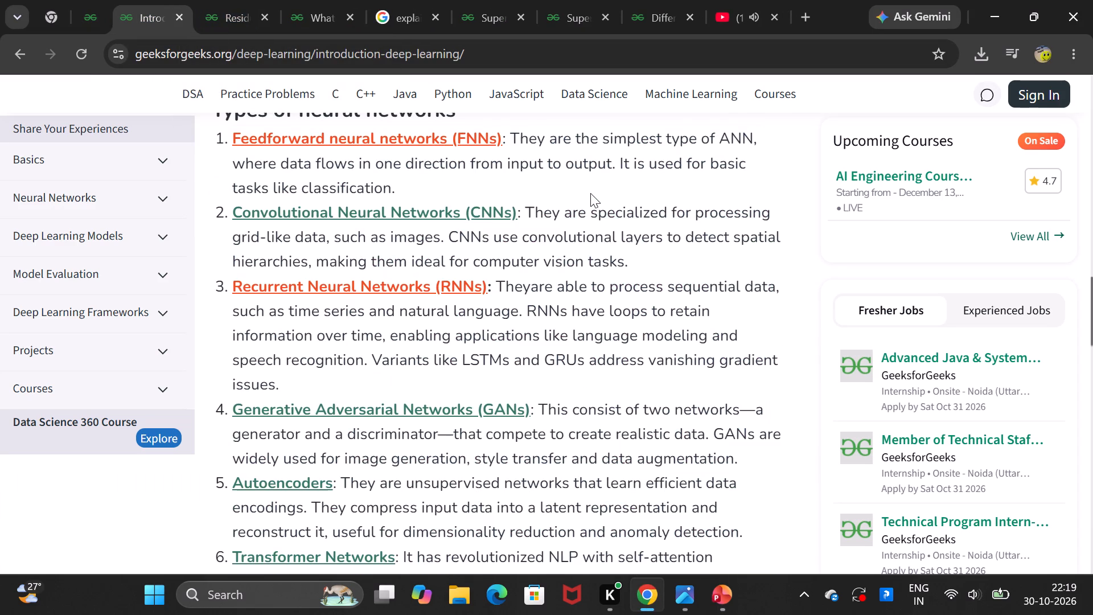
{"action": "double_click", "coordinate": [408, 210]}
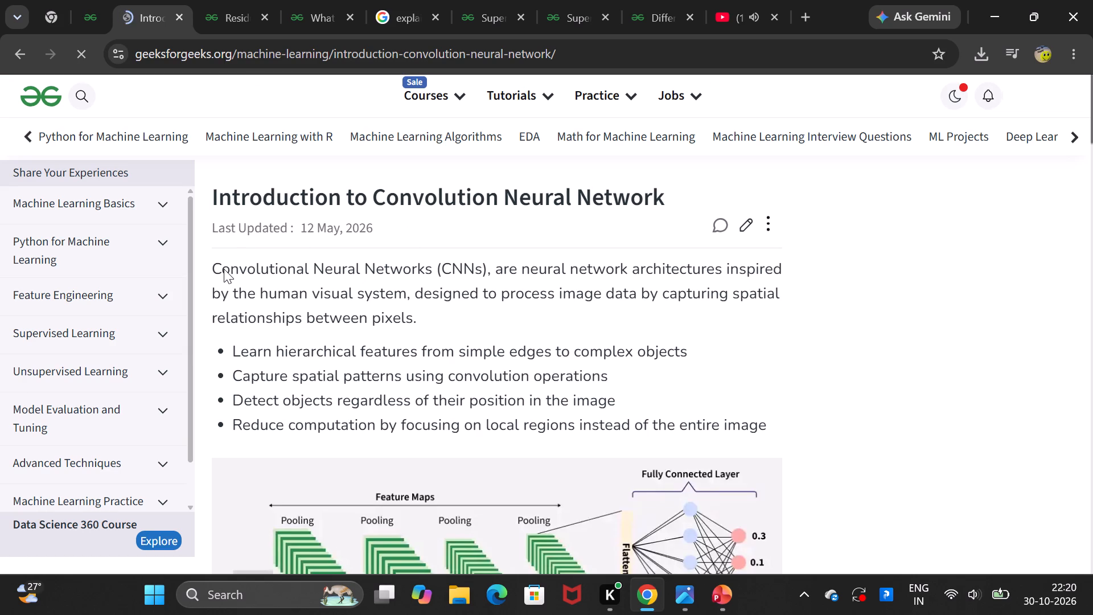
Copy "Convolutional Neural Networks (CNNs)" from the article's first sentence and paste it onto the blank slide 9 in PowerPoint.
{"action": "left_click_drag", "start_coordinate": [217, 265], "coordinate": [340, 278]}
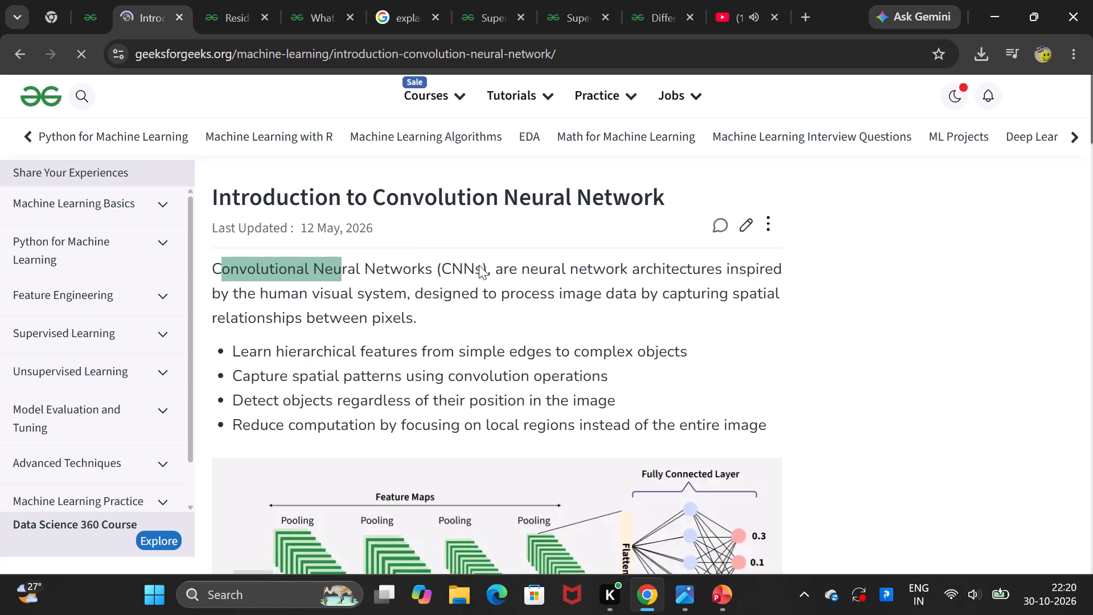
{"action": "left_click_drag", "start_coordinate": [487, 265], "coordinate": [212, 251]}
{"action": "right_click", "coordinate": [206, 245]}
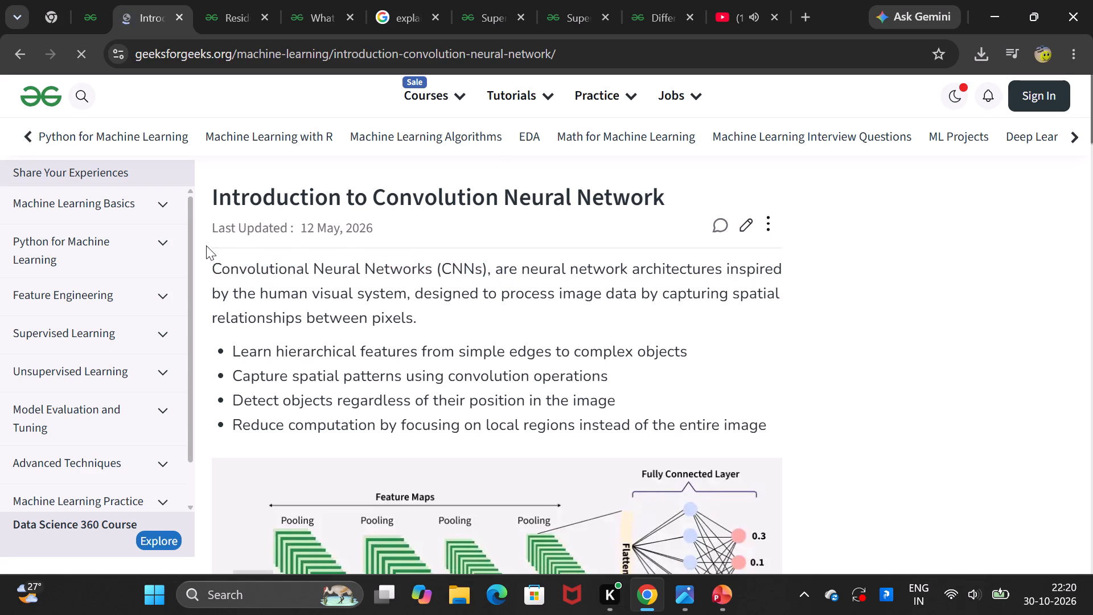
{"action": "left_click_drag", "start_coordinate": [548, 259], "coordinate": [532, 259]}
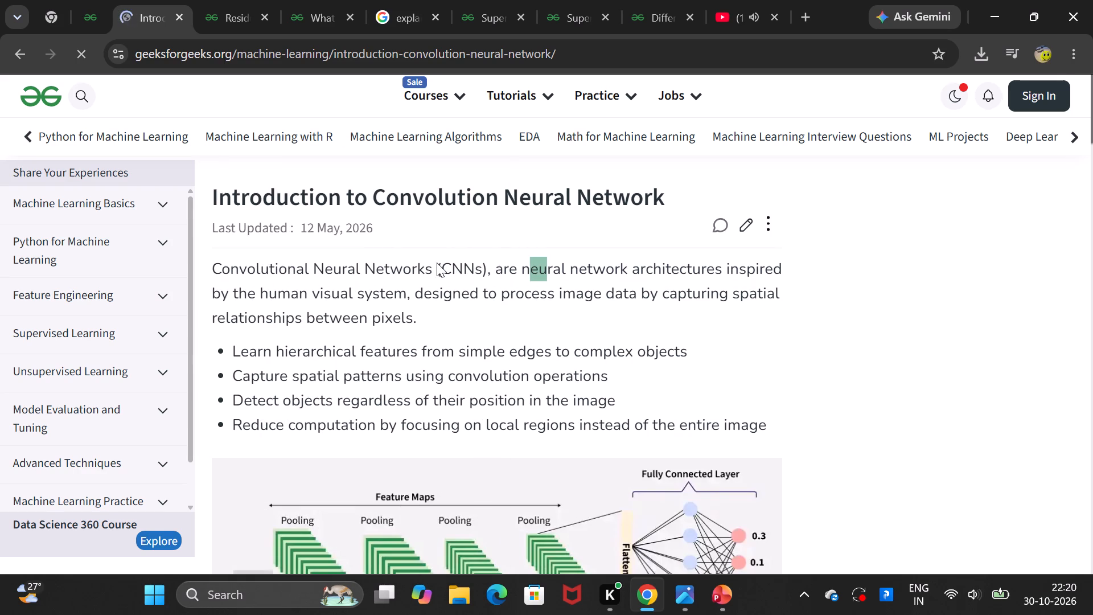
{"action": "left_click_drag", "start_coordinate": [485, 263], "coordinate": [215, 263]}
{"action": "key", "text": "ctrl+c"}
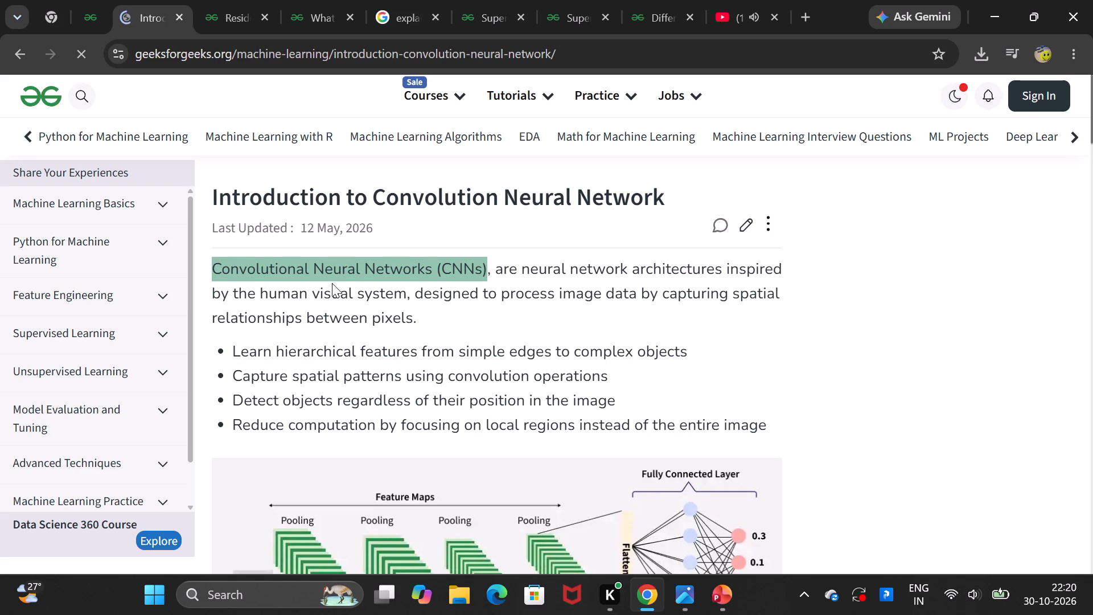
{"action": "left_click", "coordinate": [729, 593]}
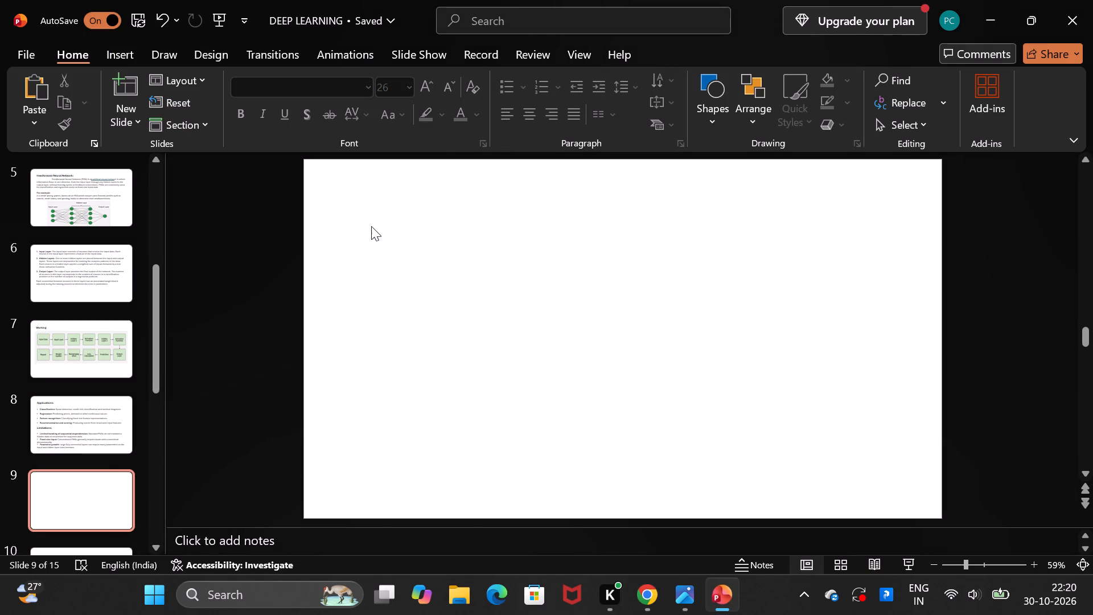
{"action": "left_click", "coordinate": [374, 218]}
{"action": "right_click", "coordinate": [380, 224]}
{"action": "left_click", "coordinate": [364, 229]}
{"action": "key", "text": "ctrl+v"}
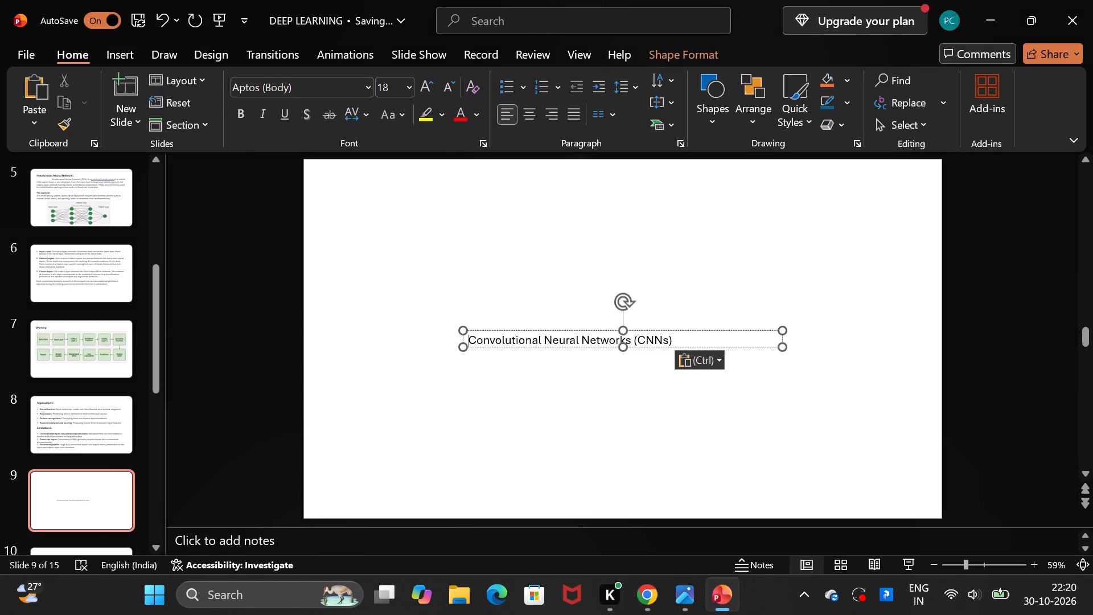
Make the "Convolutional Neural Networks (CNNs)" text on slide 9 bold and set its font size to 26.
{"action": "double_click", "coordinate": [534, 343]}
{"action": "left_click", "coordinate": [534, 343]}
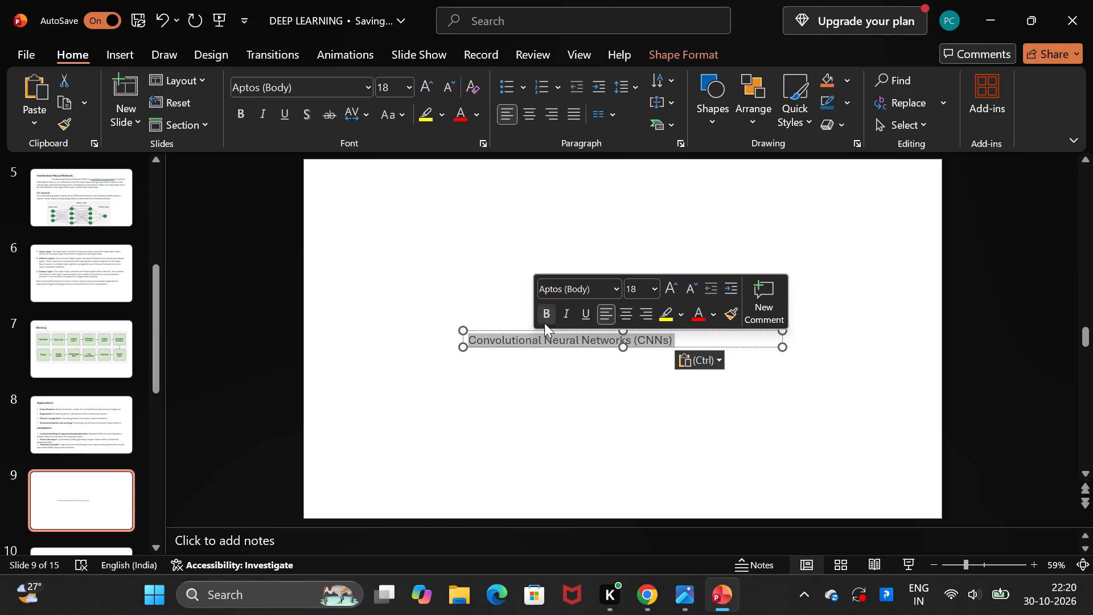
{"action": "left_click", "coordinate": [544, 317]}
{"action": "left_click", "coordinate": [640, 295]}
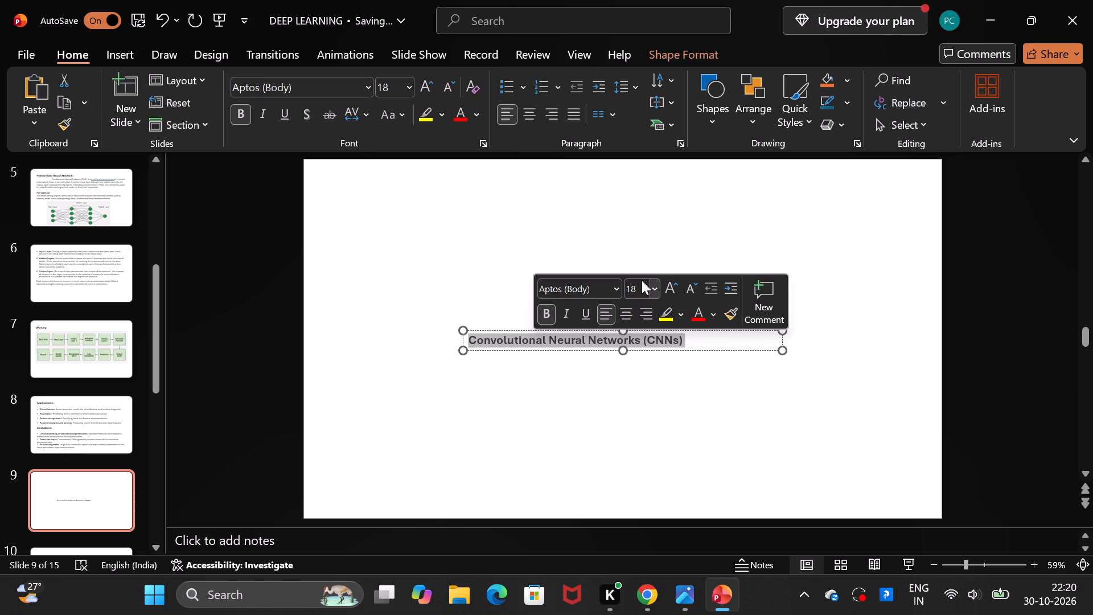
{"action": "left_click", "coordinate": [642, 280]}
{"action": "left_click", "coordinate": [640, 288]}
{"action": "type", "text": "26"}
{"action": "key", "text": "Return"}
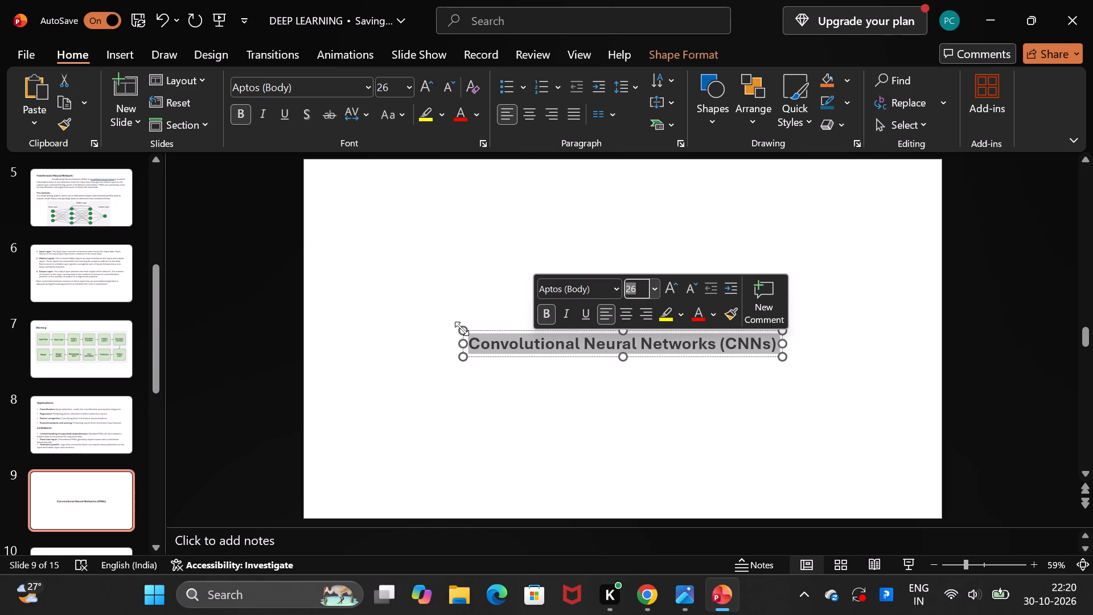
Stretch the heading's text box so the heading starts near the upper-left corner of slide 9.
{"action": "left_click_drag", "start_coordinate": [462, 329], "coordinate": [356, 194]}
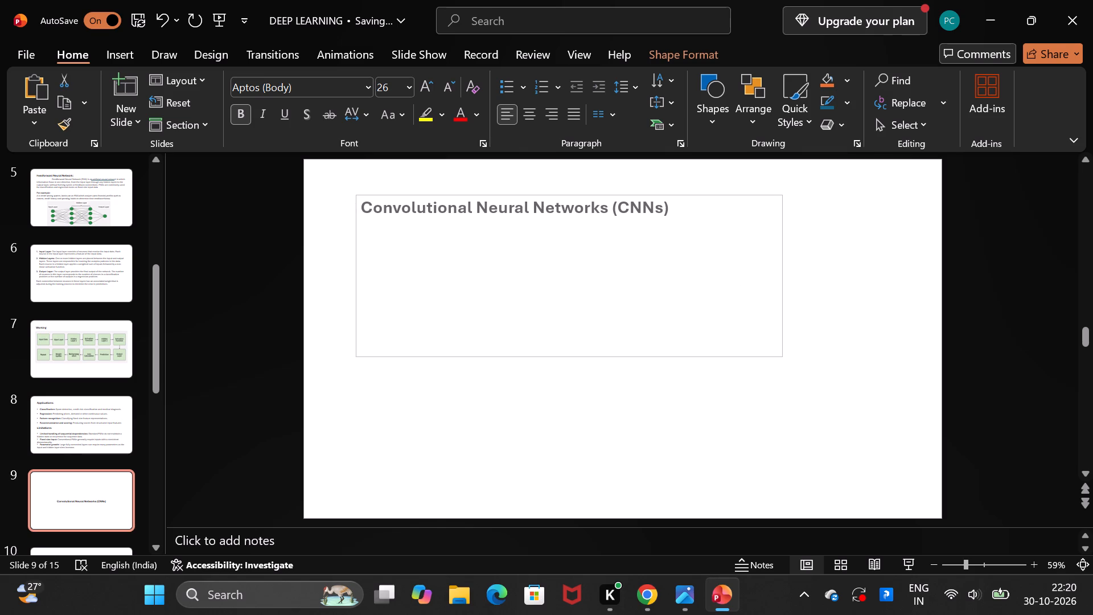
{"action": "left_click_drag", "start_coordinate": [356, 194], "coordinate": [337, 190]}
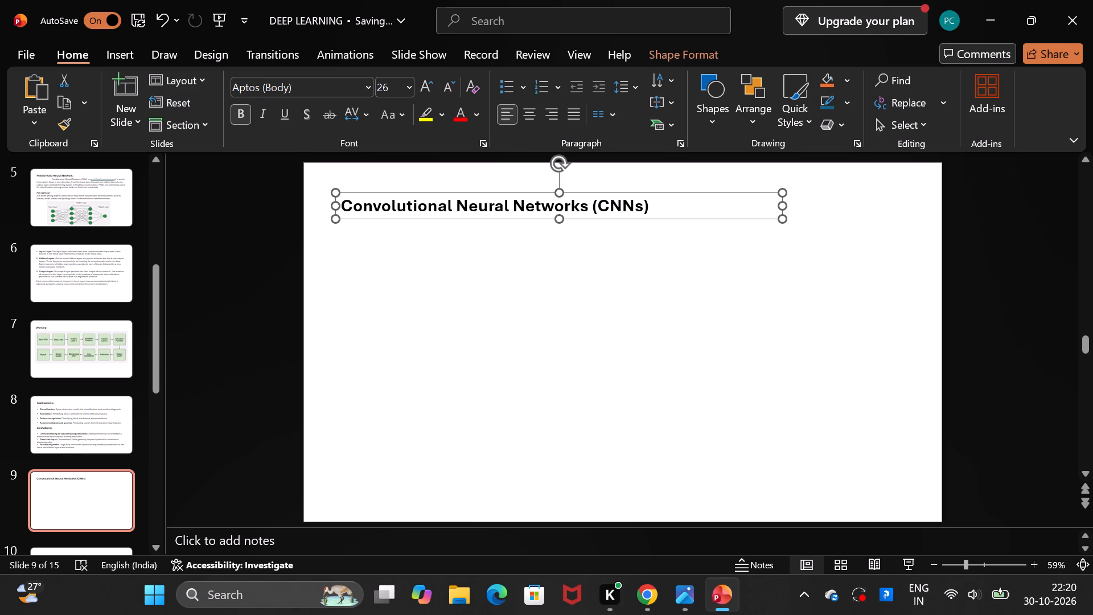
Add a colon after the "Convolutional Neural Networks (CNNs)" heading and start a new line below it.
{"action": "left_click", "coordinate": [683, 206]}
{"action": "left_click", "coordinate": [683, 206]}
{"action": "key", "text": "shift+colon"}
{"action": "key", "text": "Return"}
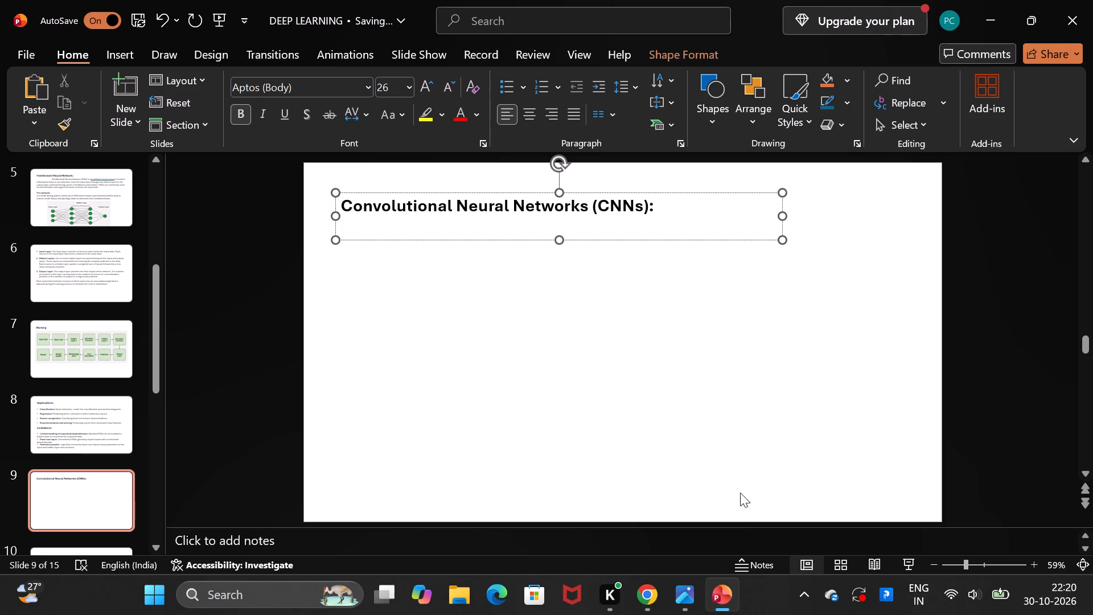
Switch to Chrome and read through the CNN article, from its introduction and key component layers to how convolutional layers work.
{"action": "left_click", "coordinate": [649, 586]}
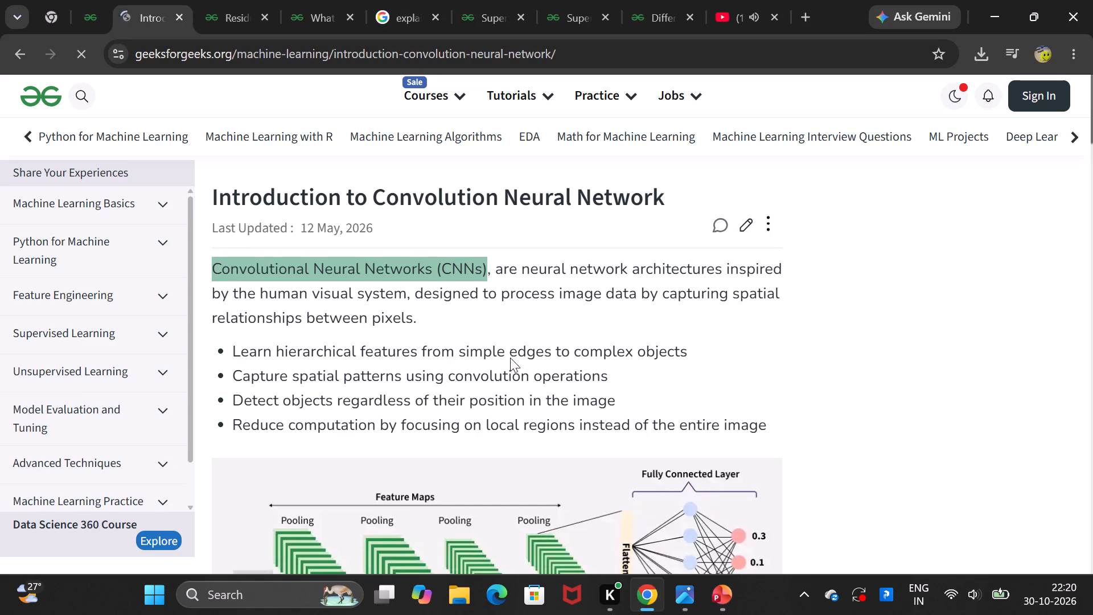
{"action": "scroll", "coordinate": [624, 327], "scroll_direction": "down", "scroll_amount": 1}
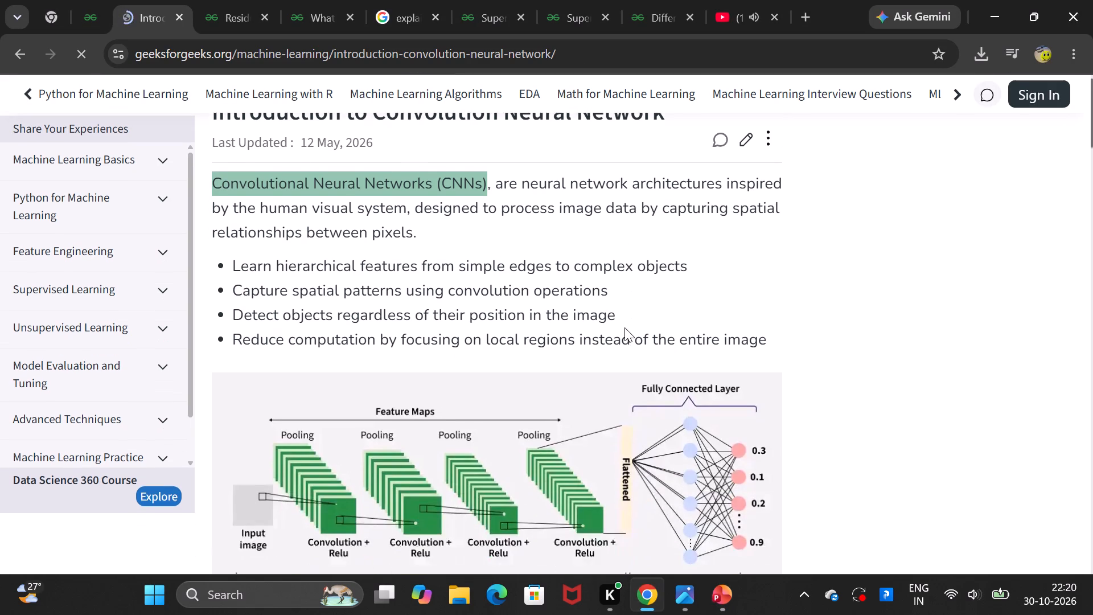
{"action": "scroll", "coordinate": [624, 327], "scroll_direction": "down", "scroll_amount": 1}
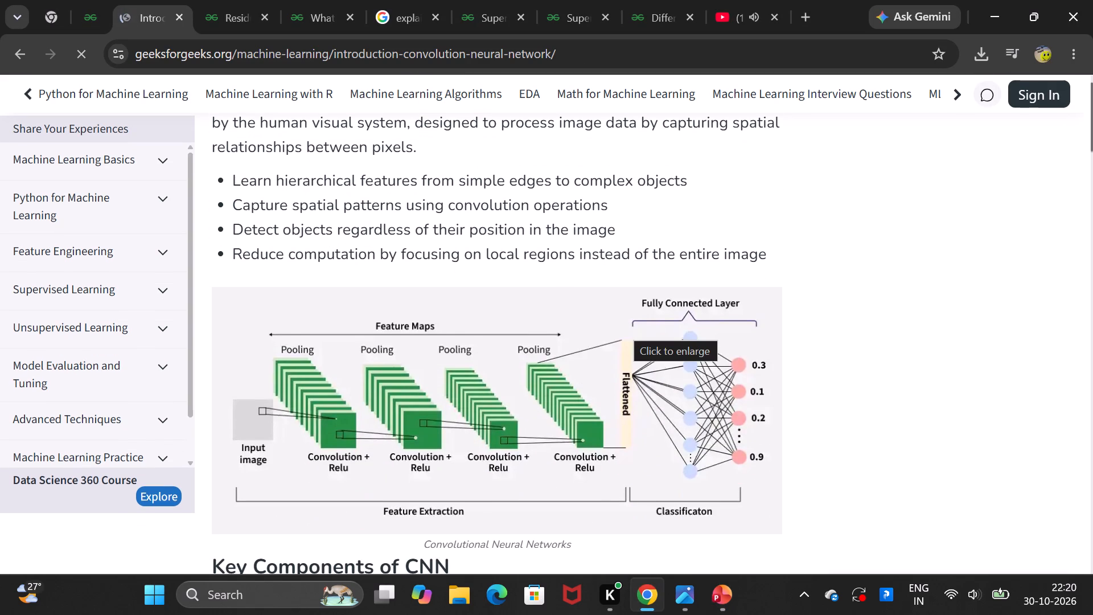
{"action": "scroll", "coordinate": [624, 327], "scroll_direction": "down", "scroll_amount": 9}
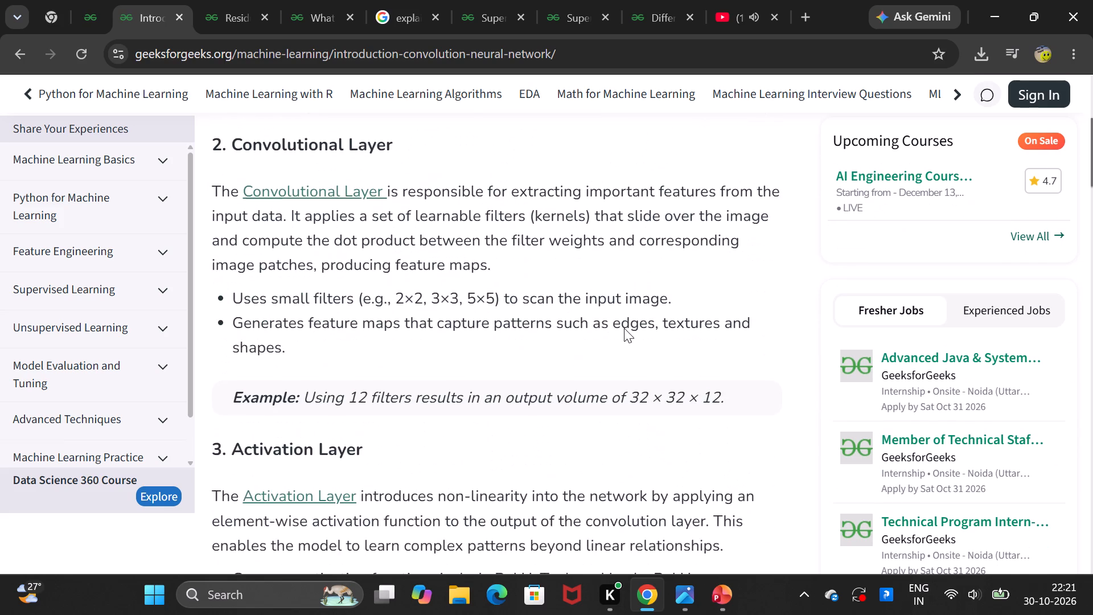
{"action": "scroll", "coordinate": [624, 328], "scroll_direction": "down", "scroll_amount": 8}
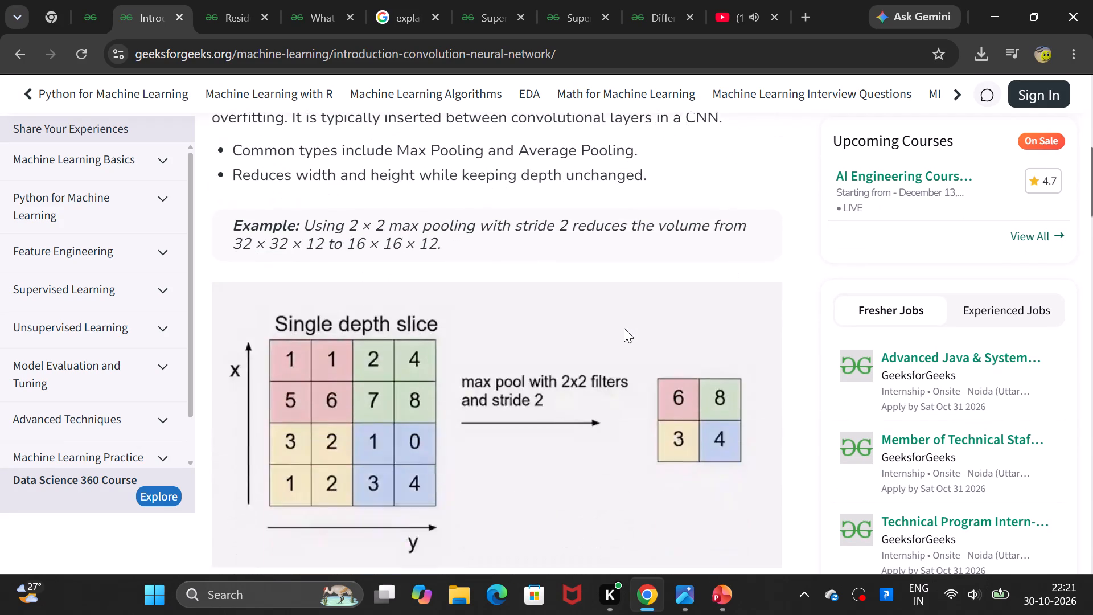
{"action": "scroll", "coordinate": [624, 328], "scroll_direction": "down", "scroll_amount": 2}
{"action": "scroll", "coordinate": [624, 328], "scroll_direction": "up", "scroll_amount": 1}
{"action": "scroll", "coordinate": [624, 328], "scroll_direction": "down", "scroll_amount": 1}
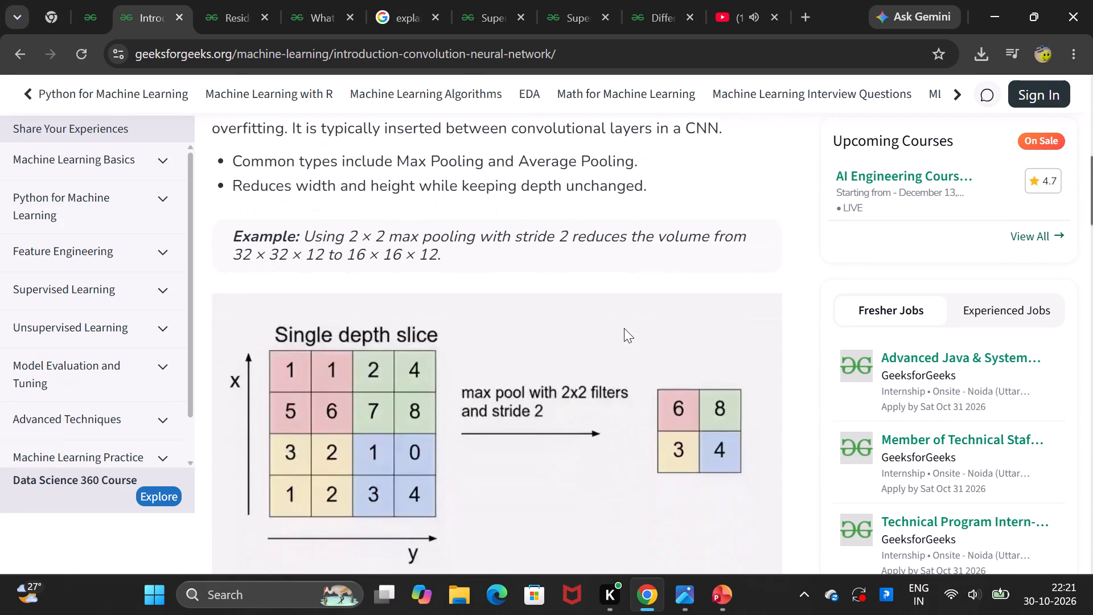
{"action": "scroll", "coordinate": [624, 328], "scroll_direction": "up", "scroll_amount": 1}
{"action": "scroll", "coordinate": [624, 328], "scroll_direction": "down", "scroll_amount": 2}
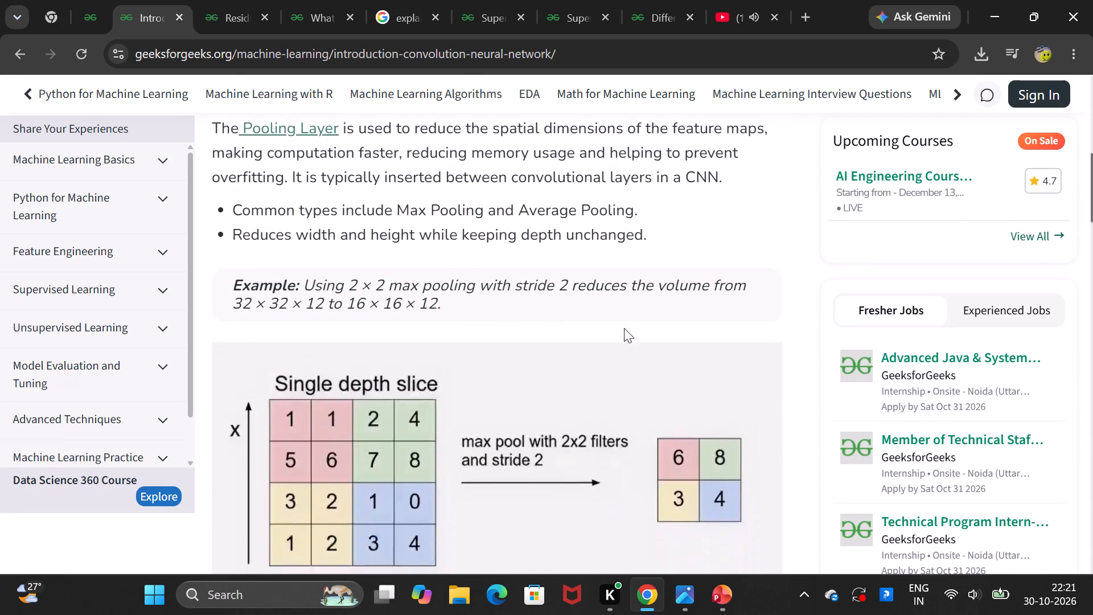
{"action": "scroll", "coordinate": [624, 328], "scroll_direction": "down", "scroll_amount": 9}
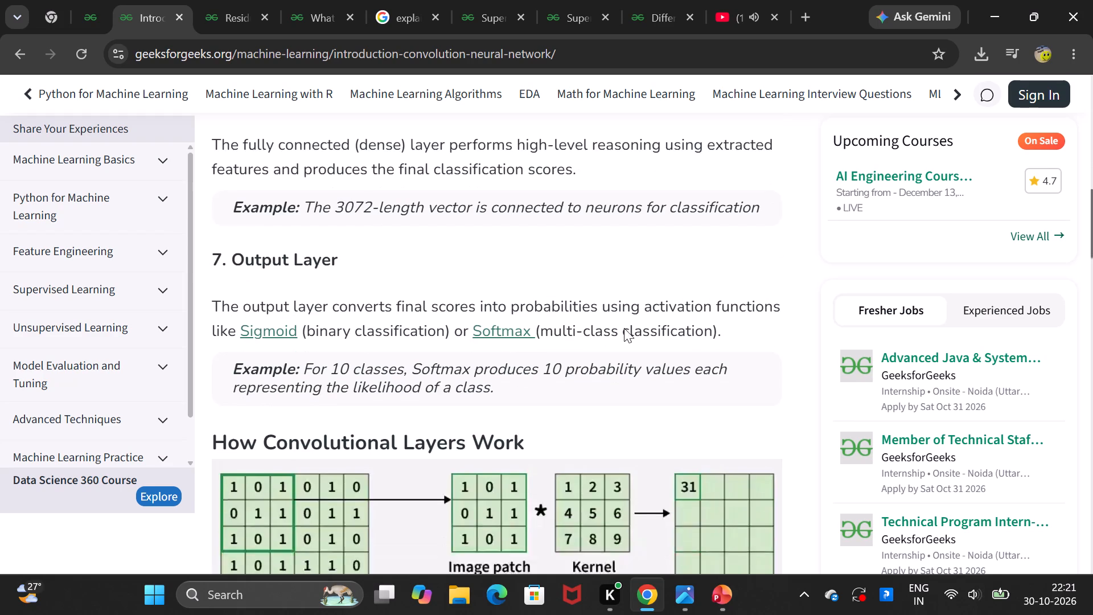
{"action": "scroll", "coordinate": [624, 328], "scroll_direction": "down", "scroll_amount": 7}
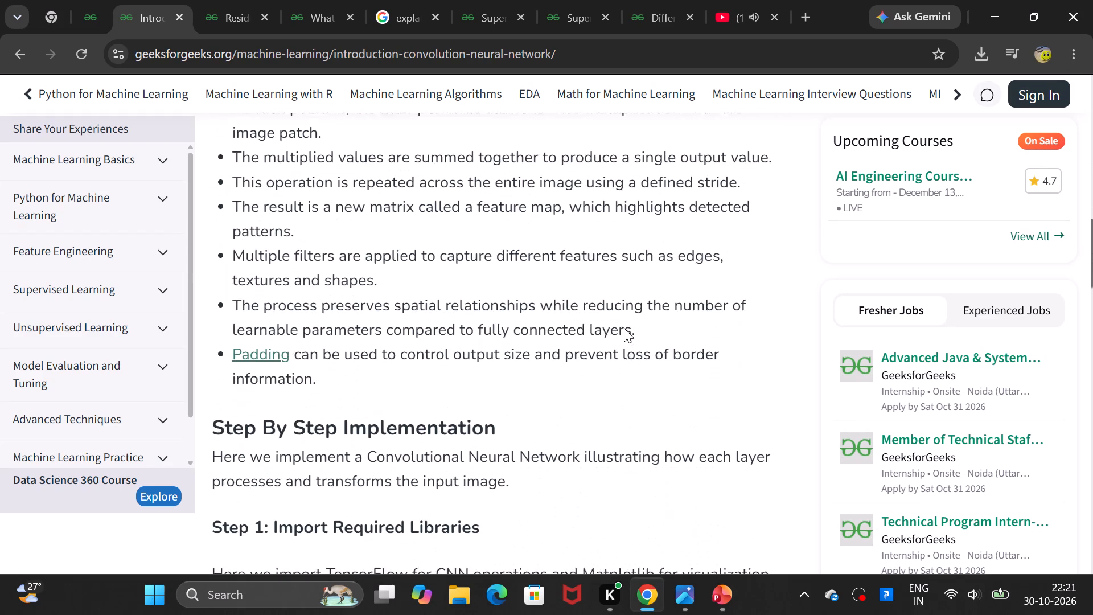
{"action": "scroll", "coordinate": [624, 328], "scroll_direction": "down", "scroll_amount": 5}
{"action": "scroll", "coordinate": [624, 328], "scroll_direction": "up", "scroll_amount": 12}
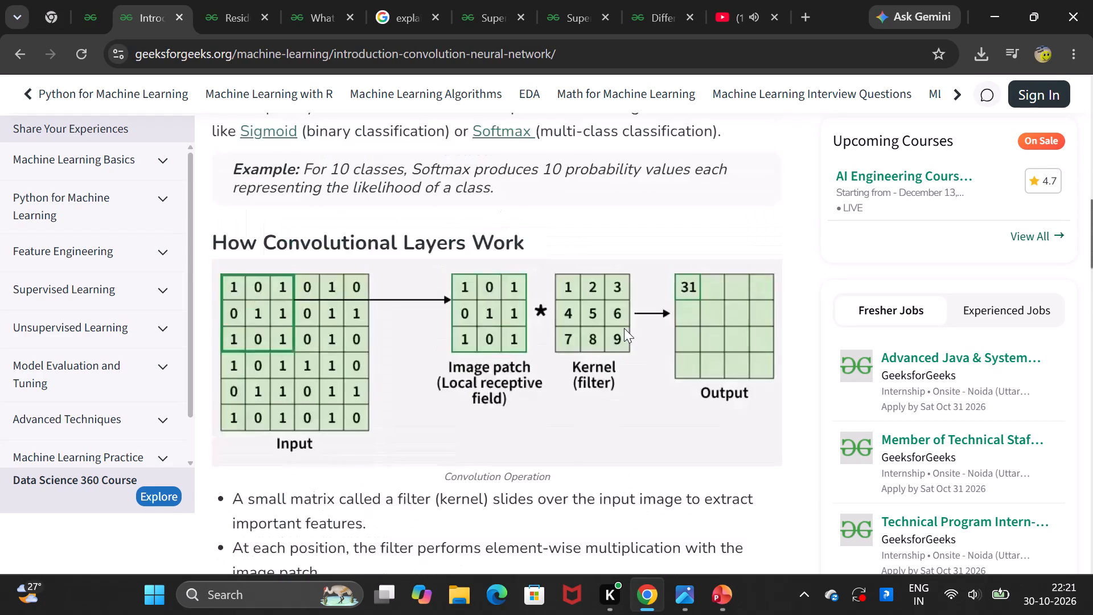
{"action": "scroll", "coordinate": [624, 328], "scroll_direction": "up", "scroll_amount": 15}
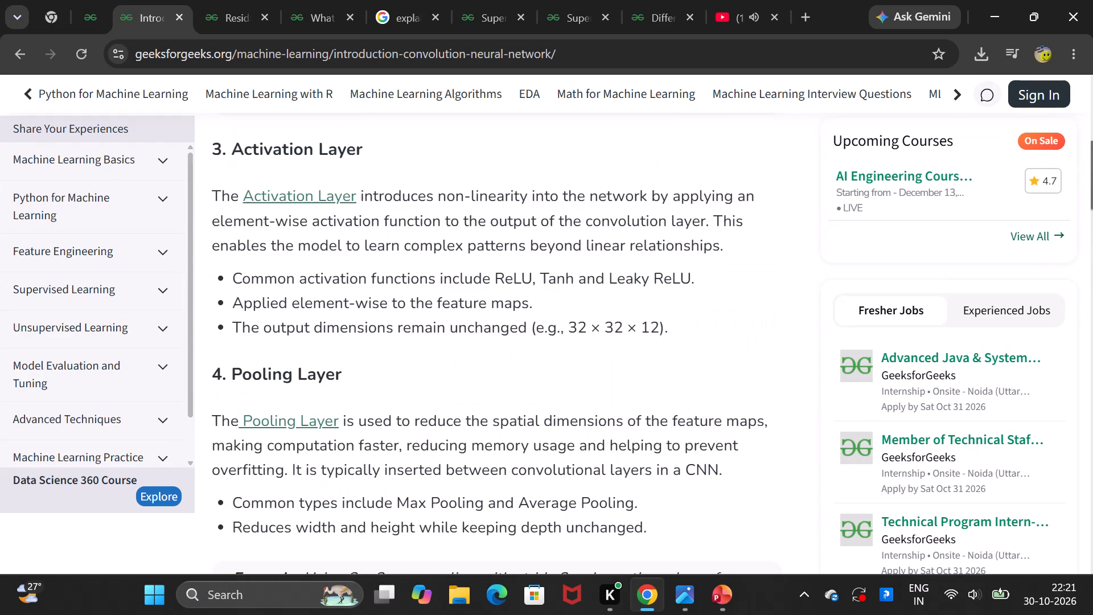
{"action": "scroll", "coordinate": [624, 328], "scroll_direction": "up", "scroll_amount": 12}
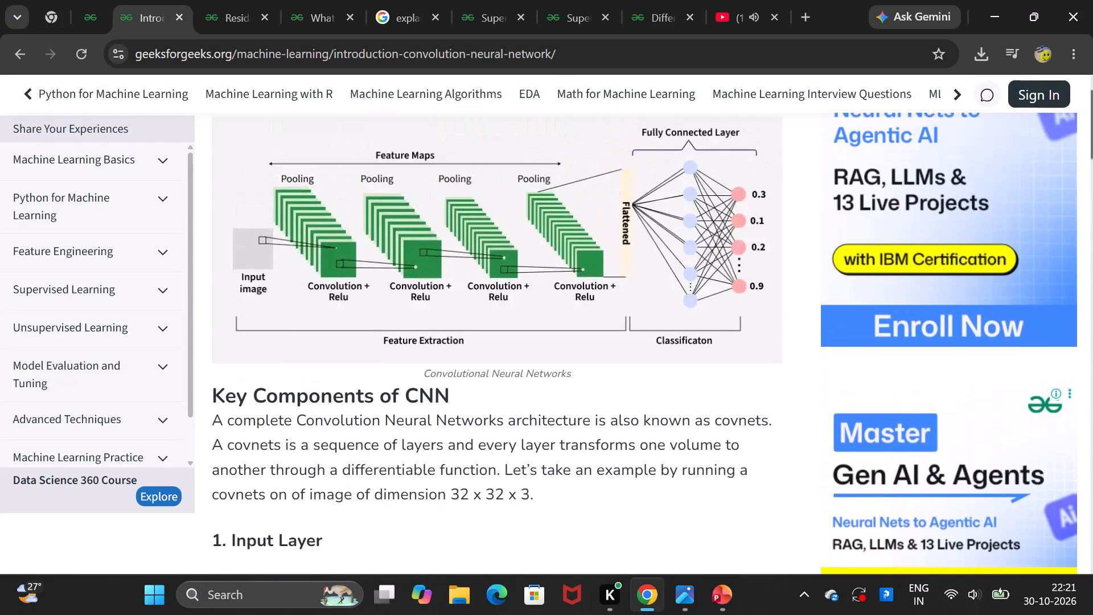
{"action": "scroll", "coordinate": [624, 328], "scroll_direction": "up", "scroll_amount": 2}
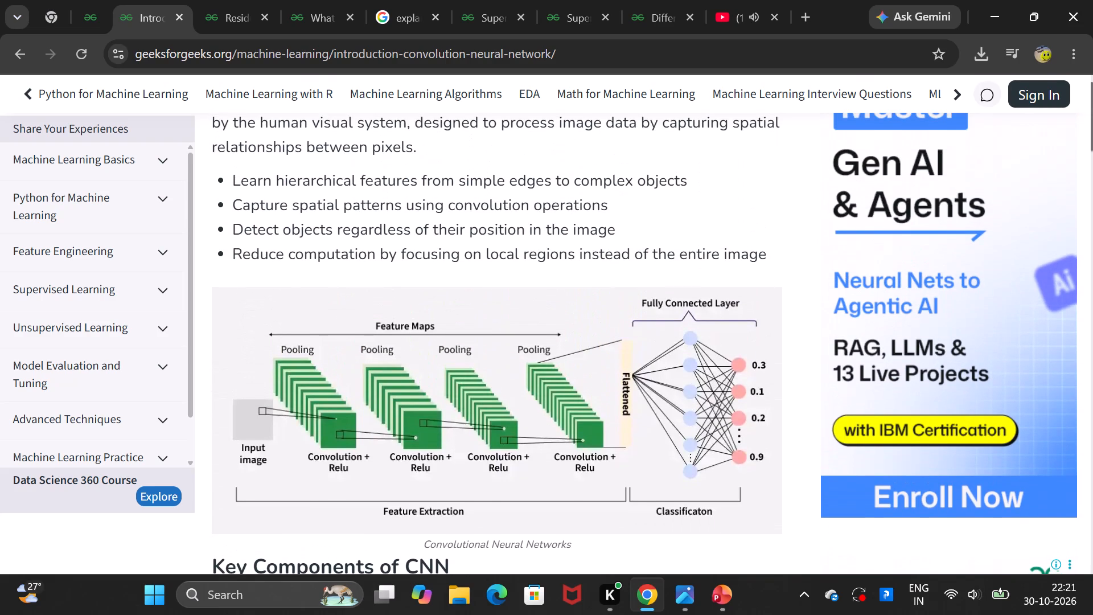
{"action": "scroll", "coordinate": [624, 328], "scroll_direction": "up", "scroll_amount": 1}
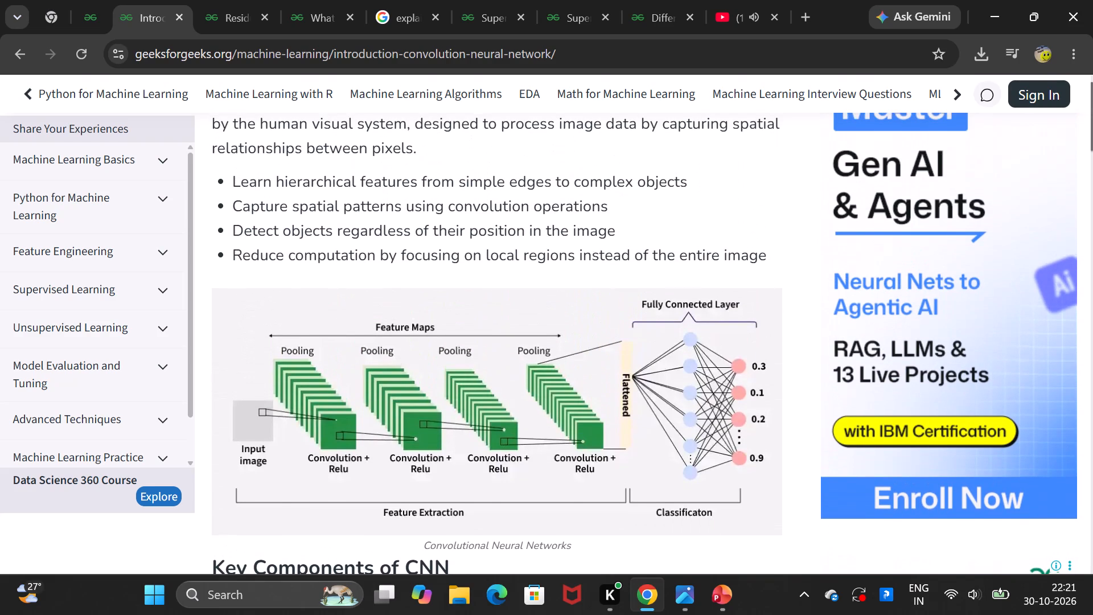
{"action": "scroll", "coordinate": [624, 328], "scroll_direction": "up", "scroll_amount": 1}
Copy the article's introductory paragraph and its four bullet points, and paste them below the heading on slide 9 in PowerPoint.
{"action": "left_click", "coordinate": [525, 317]}
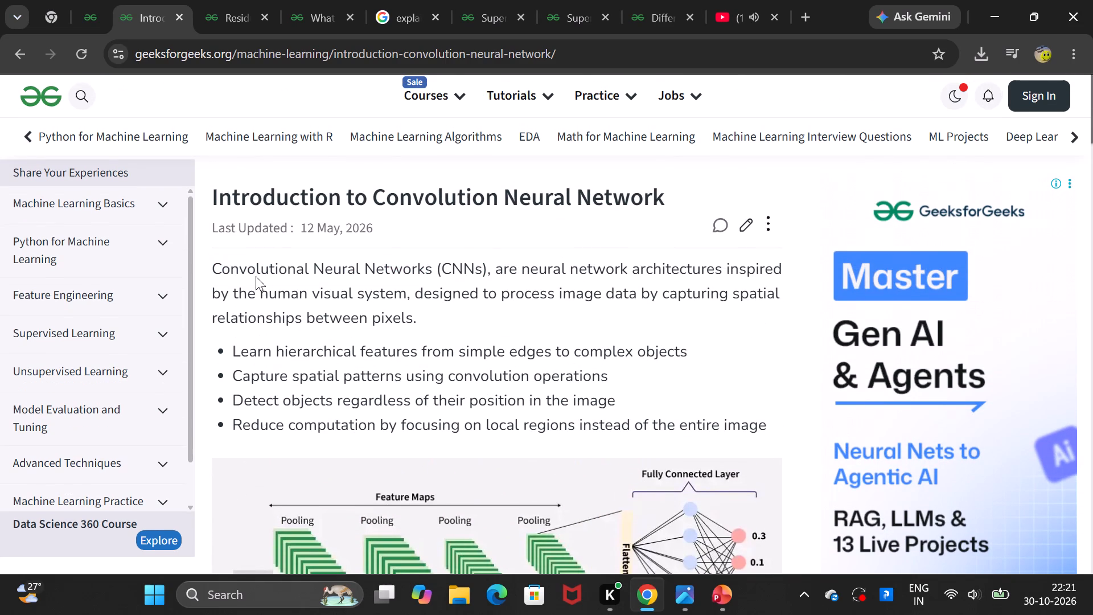
{"action": "left_click_drag", "start_coordinate": [211, 264], "coordinate": [588, 450]}
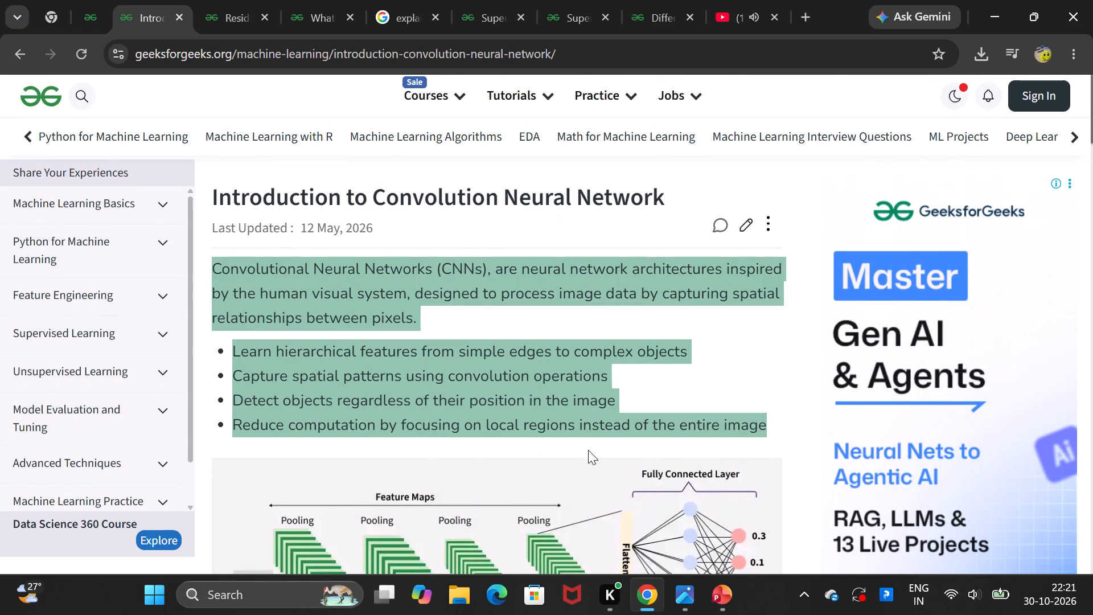
{"action": "left_click_drag", "start_coordinate": [588, 450], "coordinate": [589, 450]}
{"action": "key", "text": "ctrl+c"}
{"action": "left_click", "coordinate": [721, 594]}
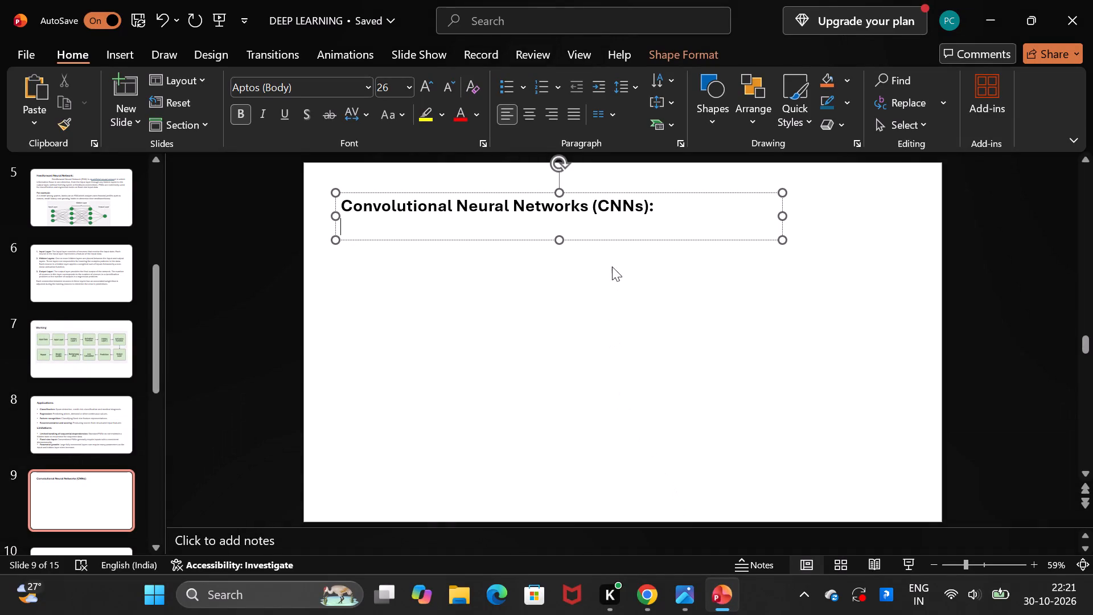
{"action": "key", "text": "ctrl+v"}
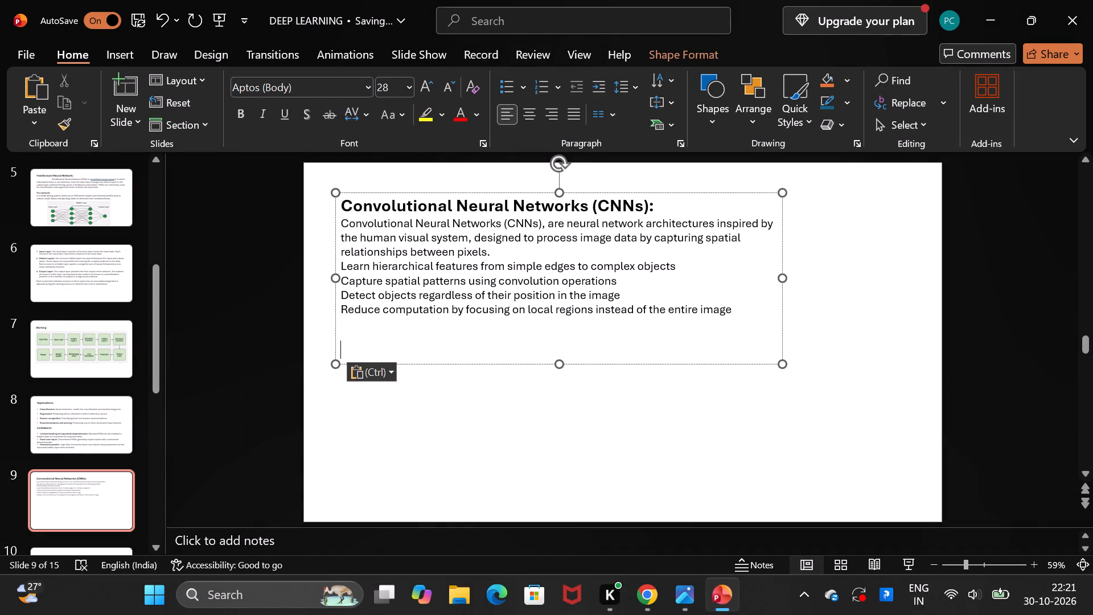
Set the font size of the pasted paragraph and four points on slide 9 to 22.
{"action": "left_click_drag", "start_coordinate": [342, 225], "coordinate": [582, 298]}
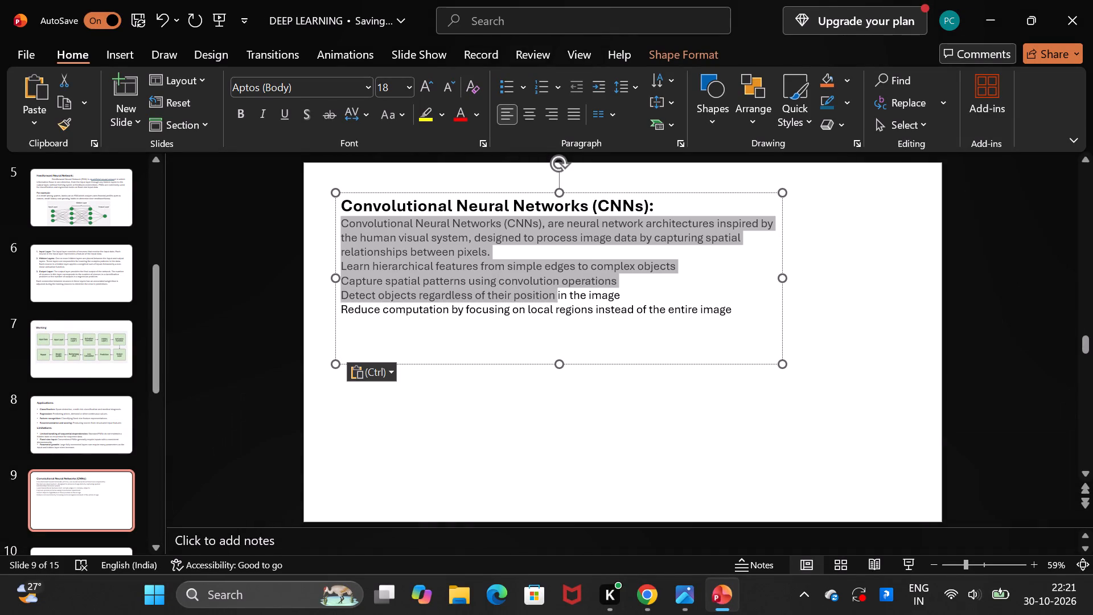
{"action": "left_click_drag", "start_coordinate": [582, 298], "coordinate": [732, 311]}
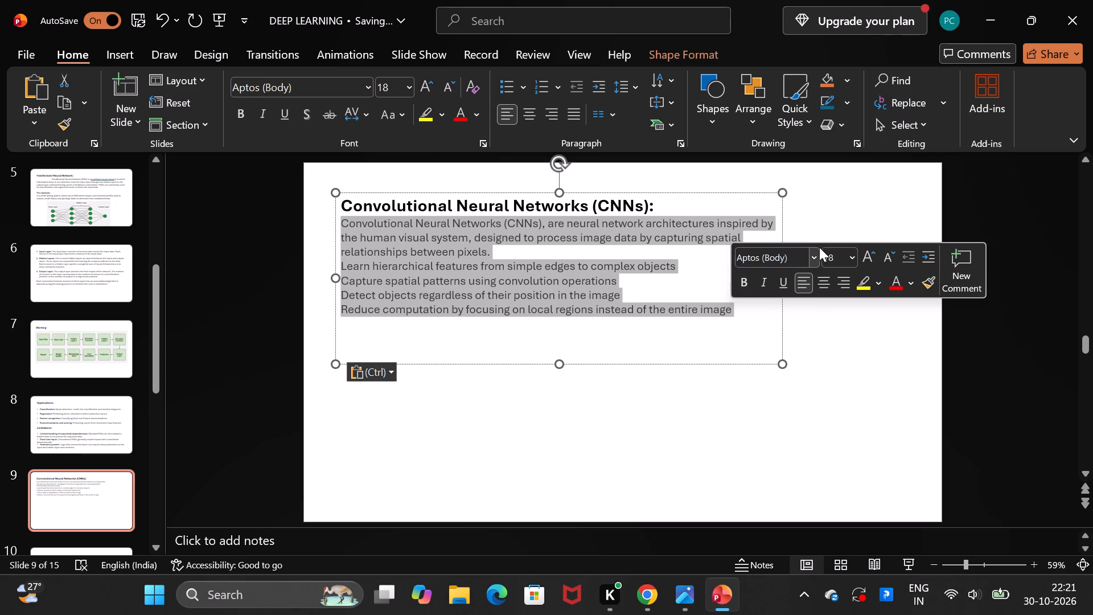
{"action": "left_click", "coordinate": [833, 256]}
{"action": "type", "text": "22"}
{"action": "key", "text": "Return"}
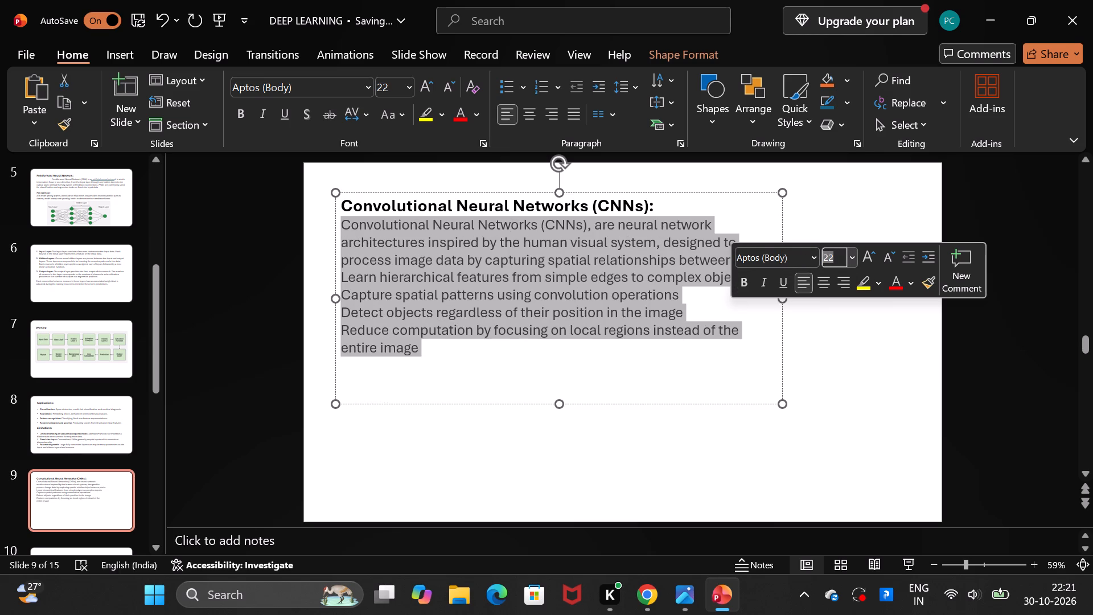
{"action": "left_click", "coordinate": [467, 371]}
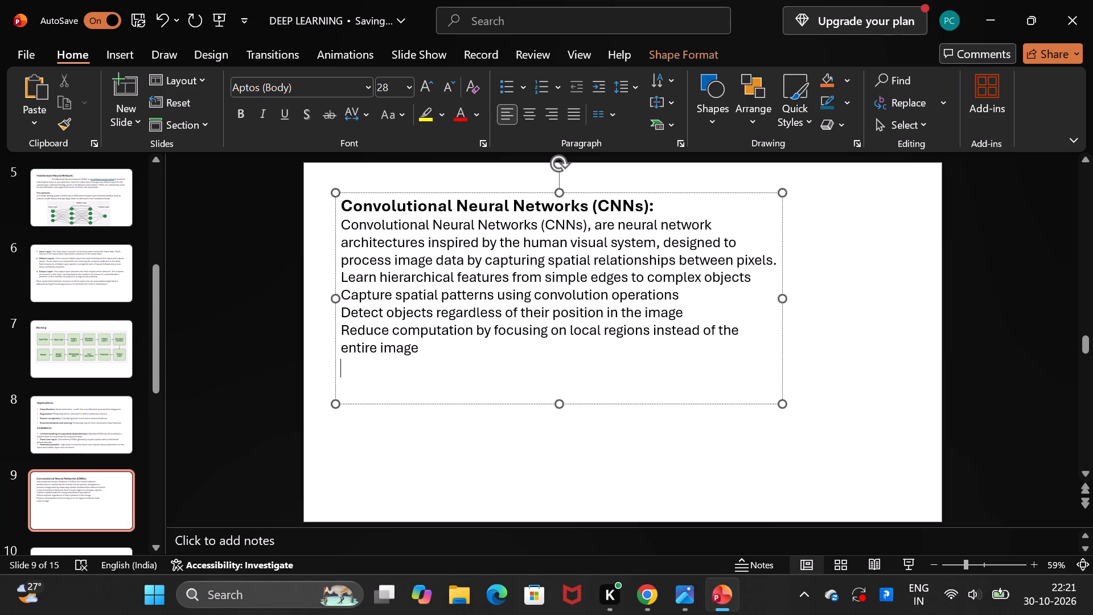
Indent the first line of the paragraph beginning "Convolutional Neural Networks (CNNs), are neural network" by two tab stops.
{"action": "double_click", "coordinate": [340, 223]}
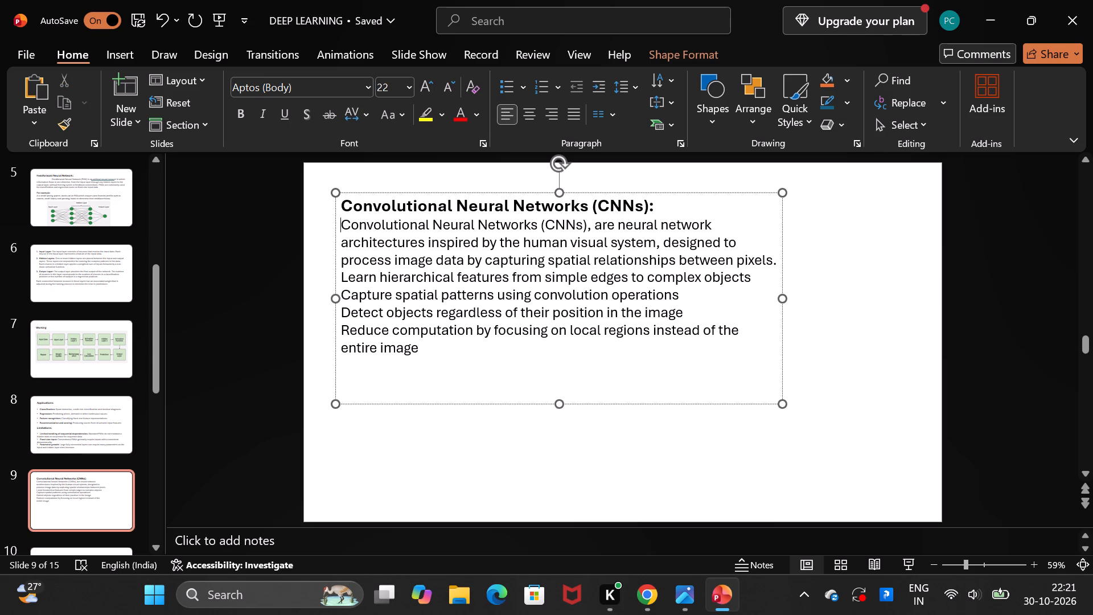
{"action": "double_click", "coordinate": [340, 223]}
{"action": "left_click", "coordinate": [340, 223]}
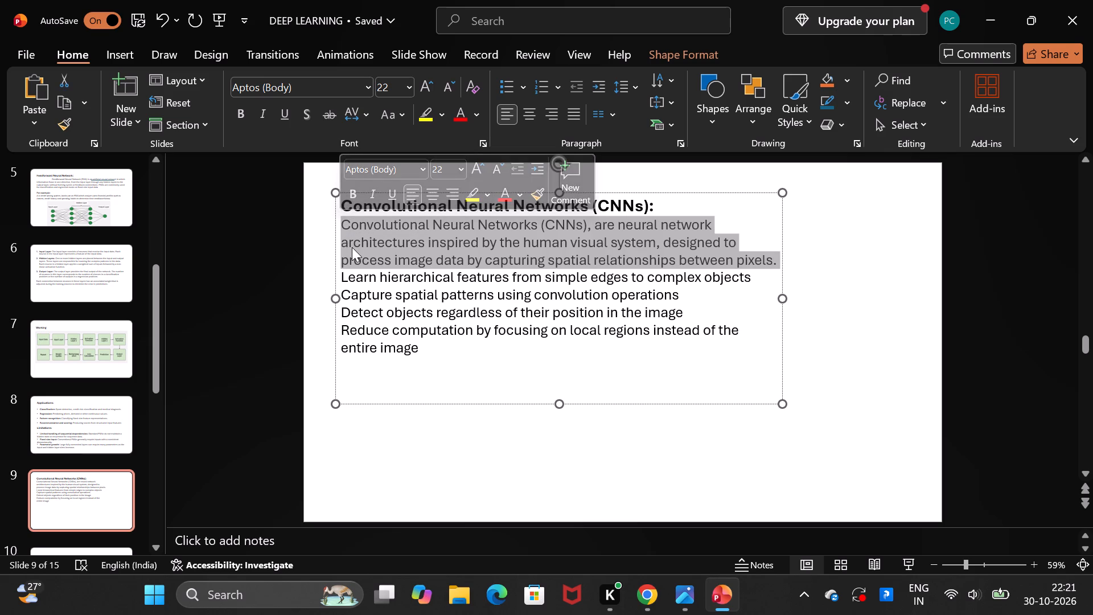
{"action": "left_click", "coordinate": [346, 228]}
{"action": "key", "text": "Left"}
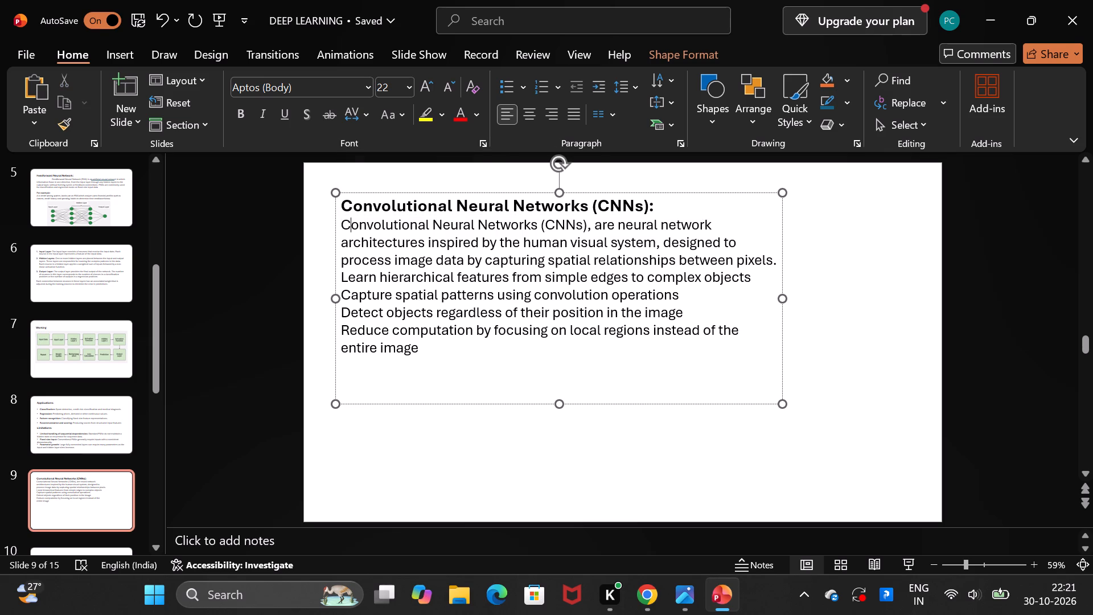
{"action": "key", "text": "Tab"}
{"action": "key", "text": "Tab"}
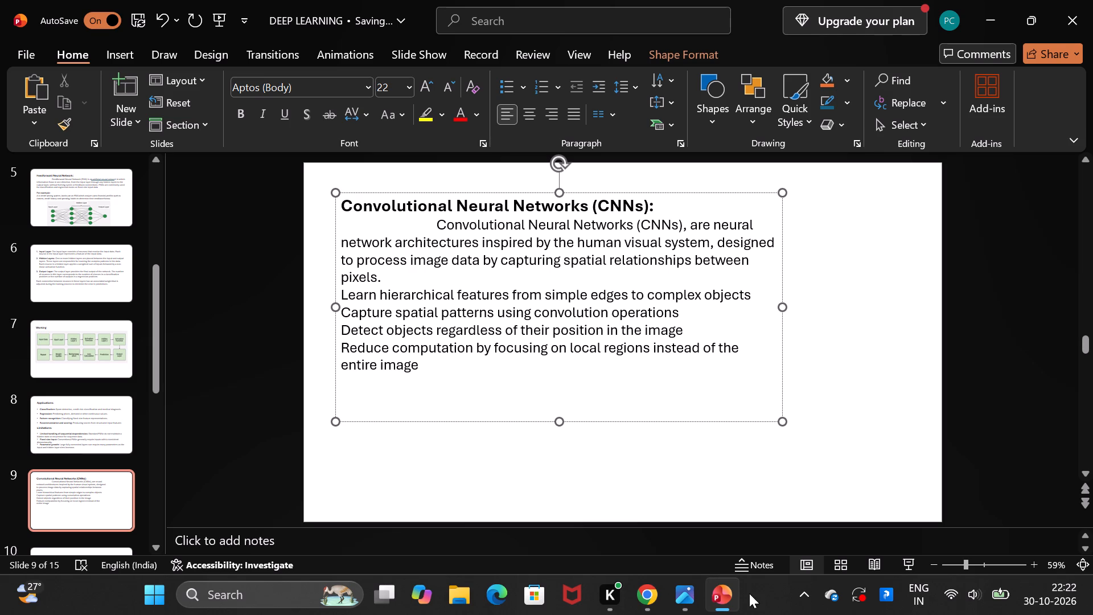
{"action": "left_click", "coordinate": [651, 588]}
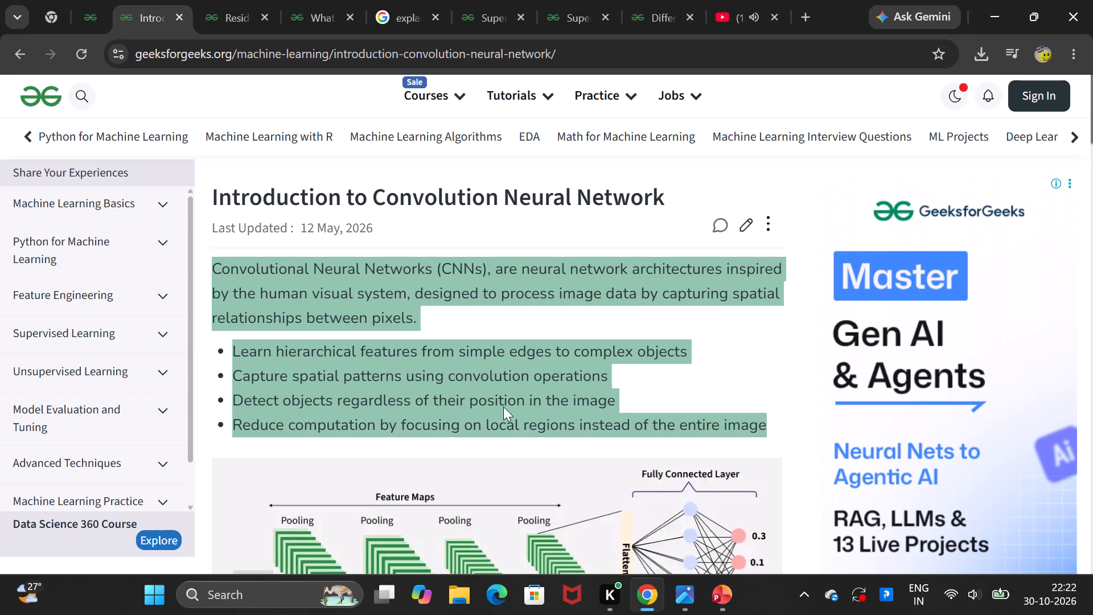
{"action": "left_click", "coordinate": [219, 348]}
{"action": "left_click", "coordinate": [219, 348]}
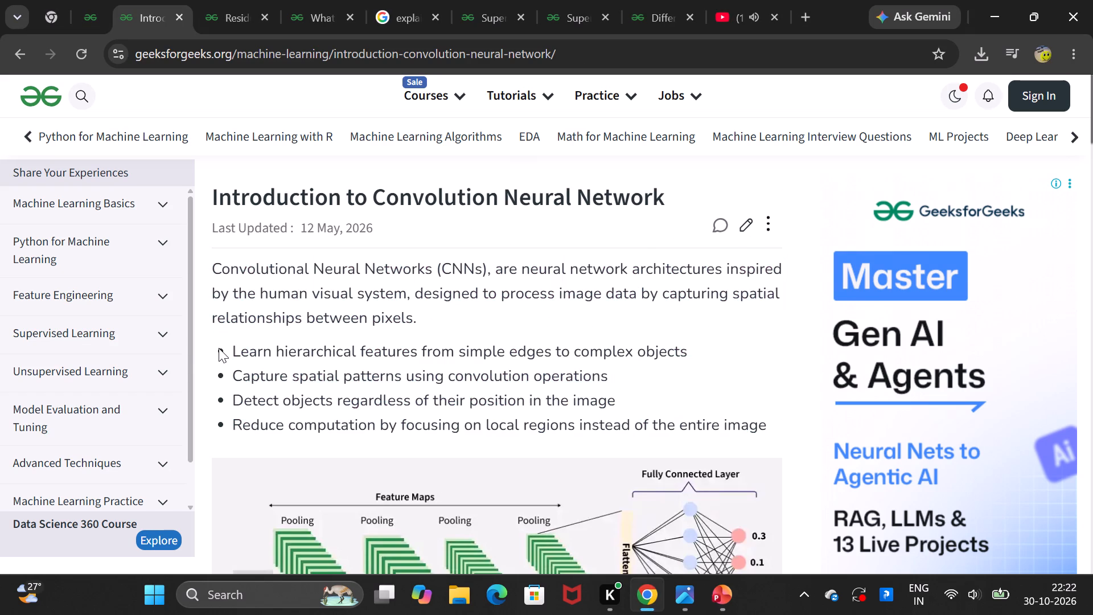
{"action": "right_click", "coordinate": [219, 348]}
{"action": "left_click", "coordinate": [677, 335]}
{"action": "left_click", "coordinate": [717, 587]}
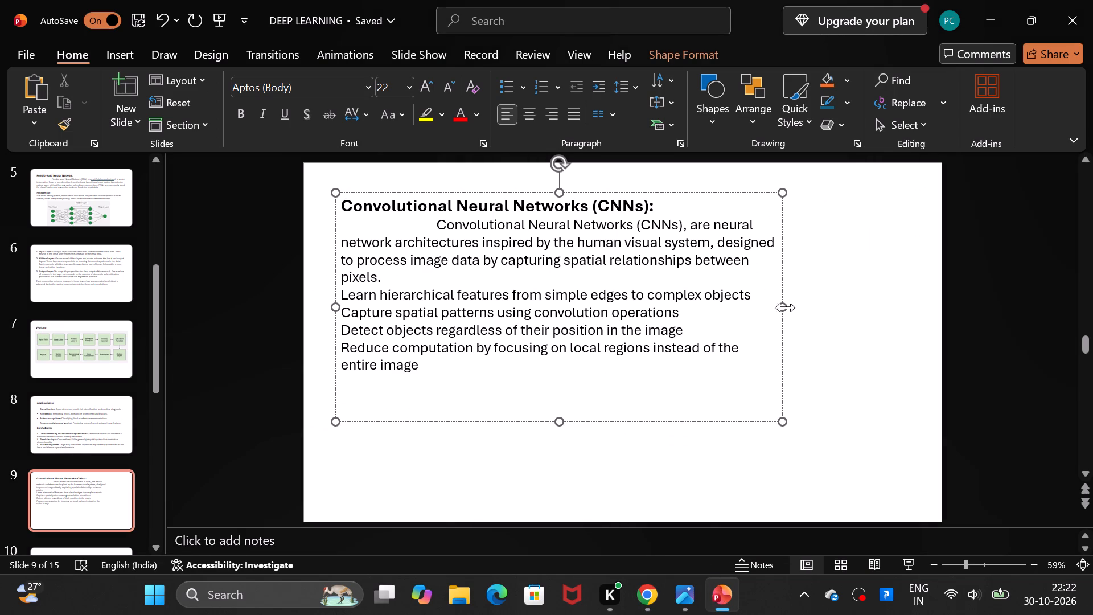
Widen the text box on slide 9 so that it extends close to the slide's right edge.
{"action": "left_click_drag", "start_coordinate": [783, 307], "coordinate": [901, 300]}
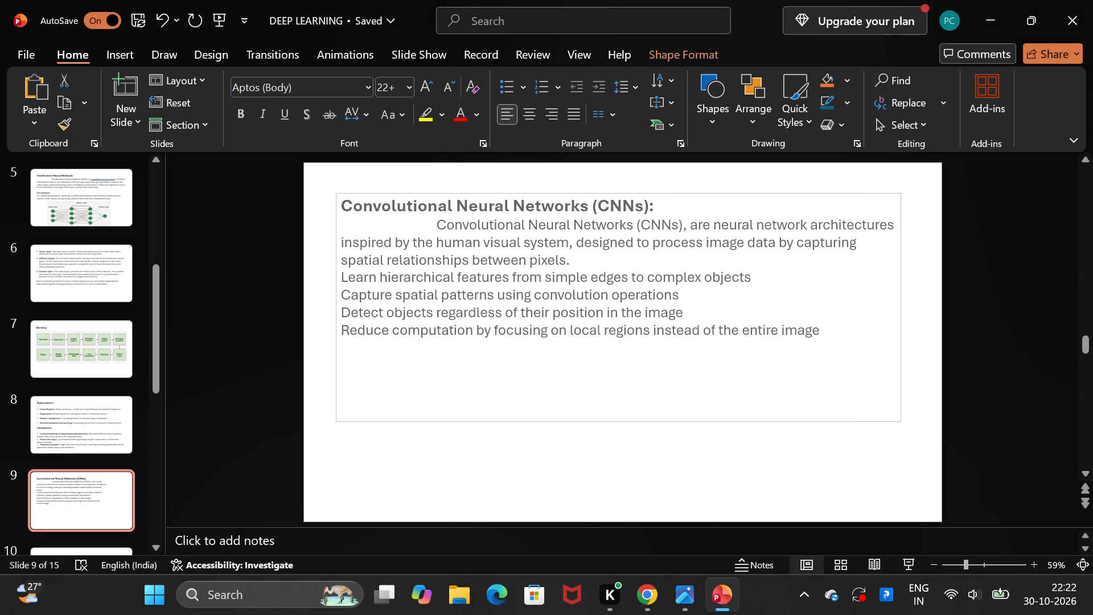
{"action": "left_click_drag", "start_coordinate": [901, 300], "coordinate": [901, 300]}
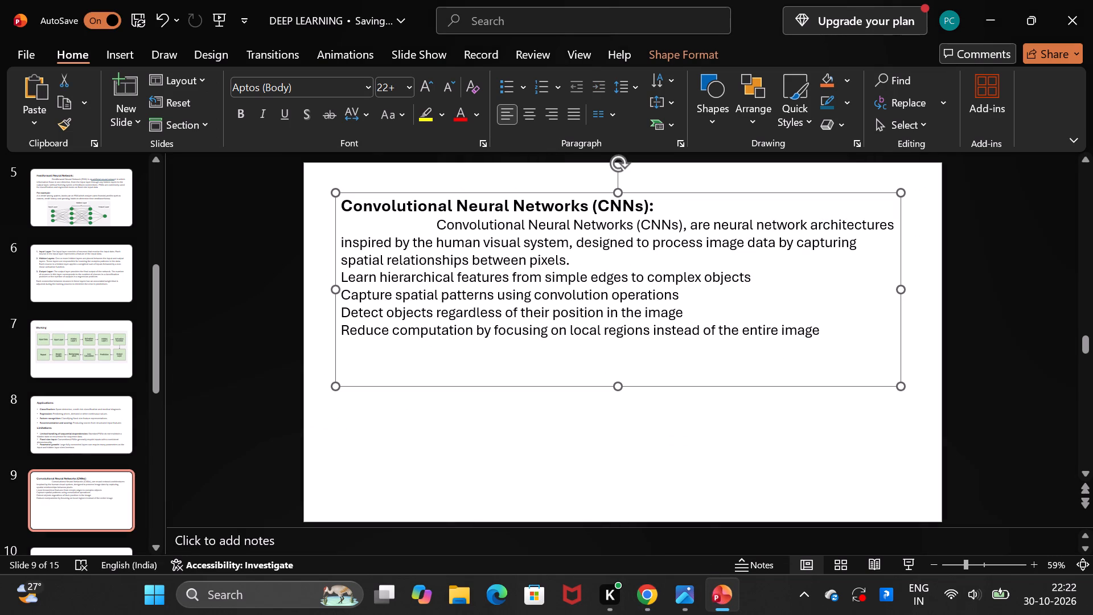
Insert a blank line between the introductory paragraph and the "Learn hierarchical features" line.
{"action": "left_click", "coordinate": [687, 259]}
{"action": "key", "text": "Return"}
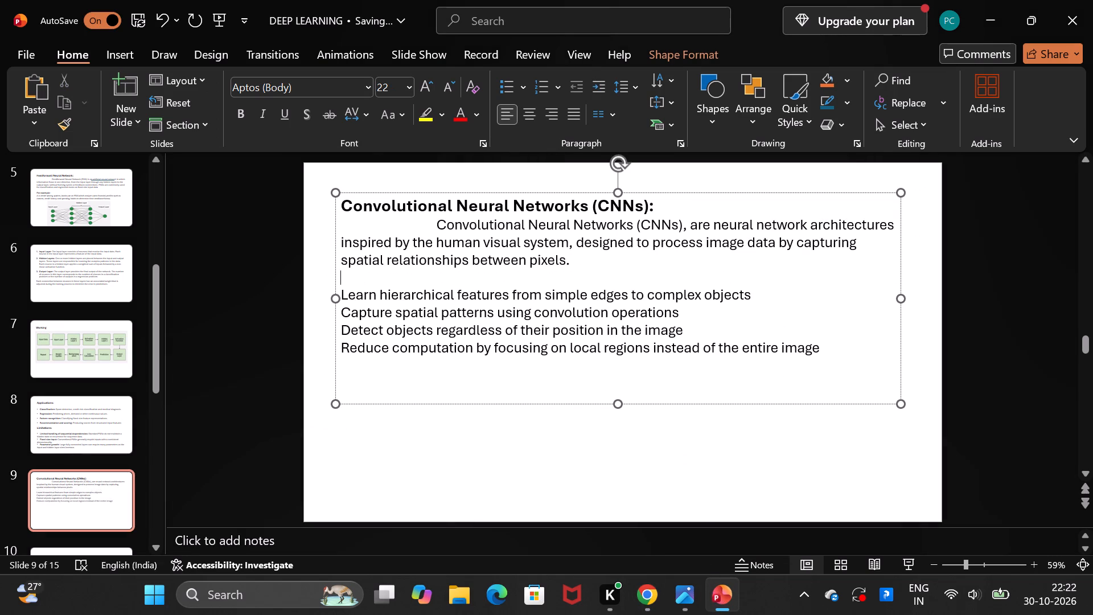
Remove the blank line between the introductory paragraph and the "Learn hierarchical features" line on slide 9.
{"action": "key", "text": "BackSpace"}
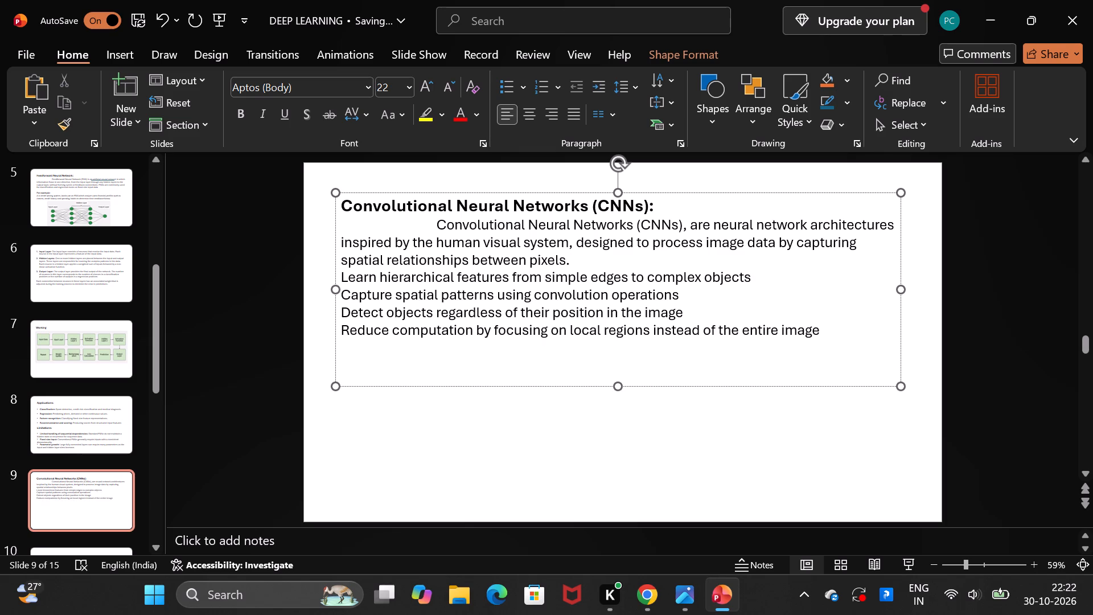
Shift the left edge of the text box on slide 9 slightly inward, keeping its top edge at about the same height.
{"action": "left_click", "coordinate": [340, 276]}
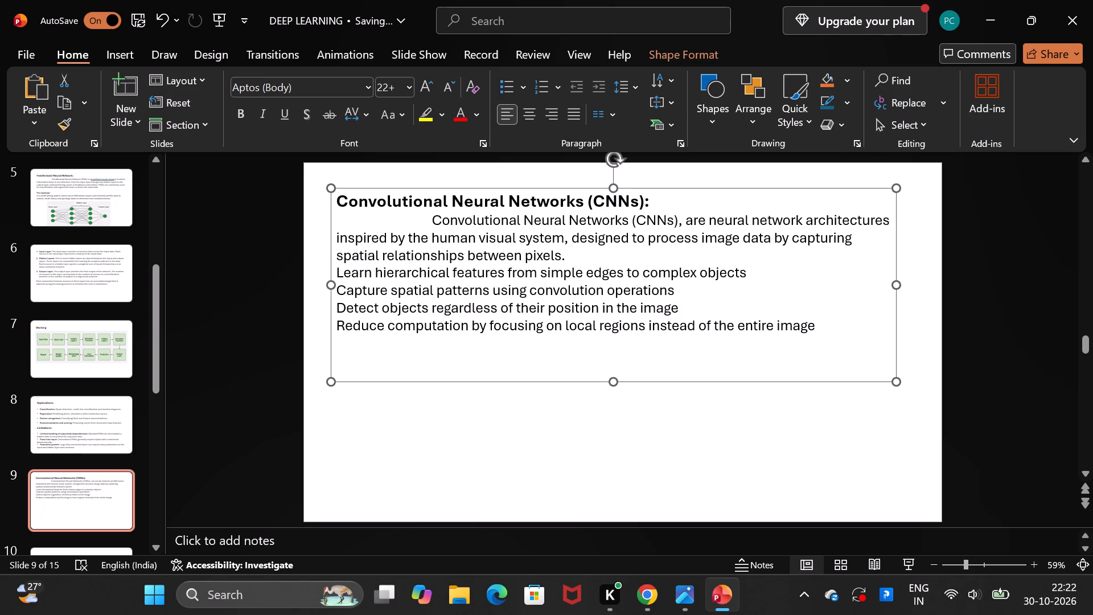
{"action": "left_click_drag", "start_coordinate": [327, 189], "coordinate": [336, 191]}
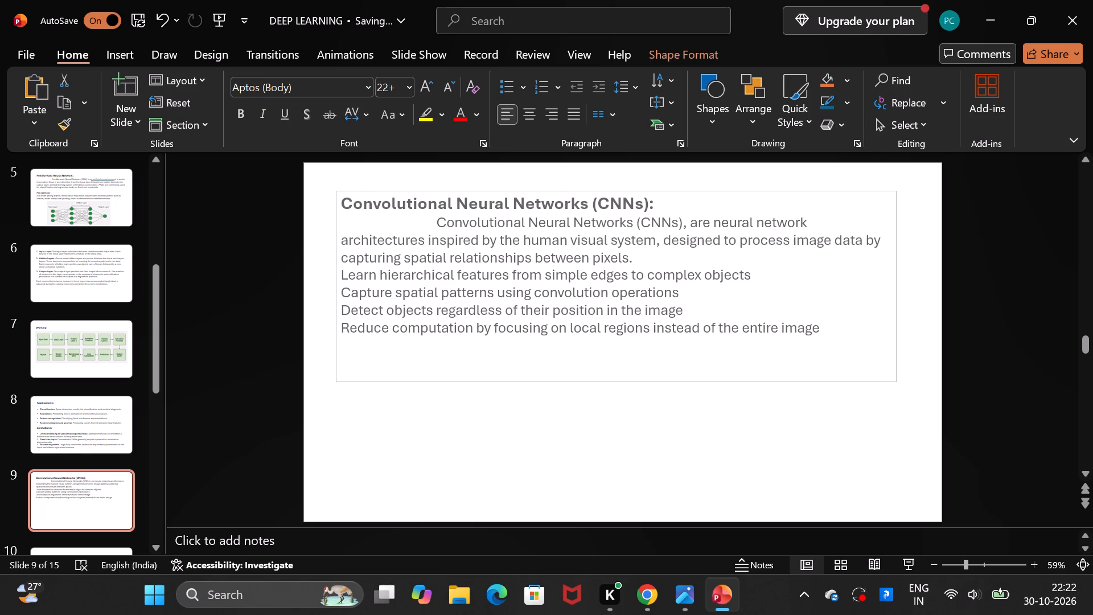
{"action": "left_click_drag", "start_coordinate": [336, 191], "coordinate": [336, 194]}
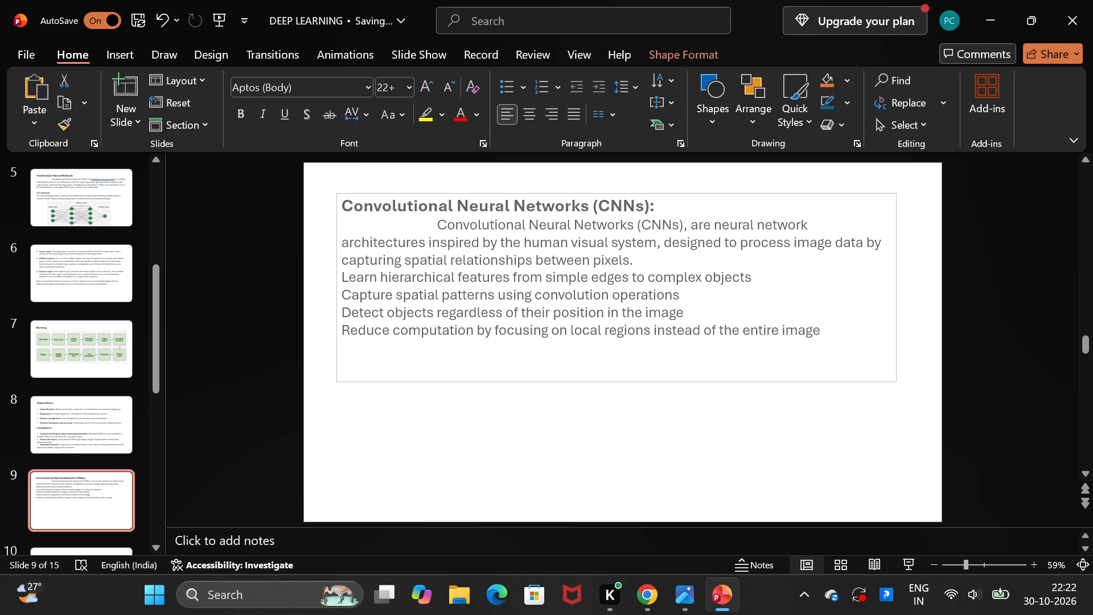
{"action": "left_click_drag", "start_coordinate": [336, 194], "coordinate": [344, 198]}
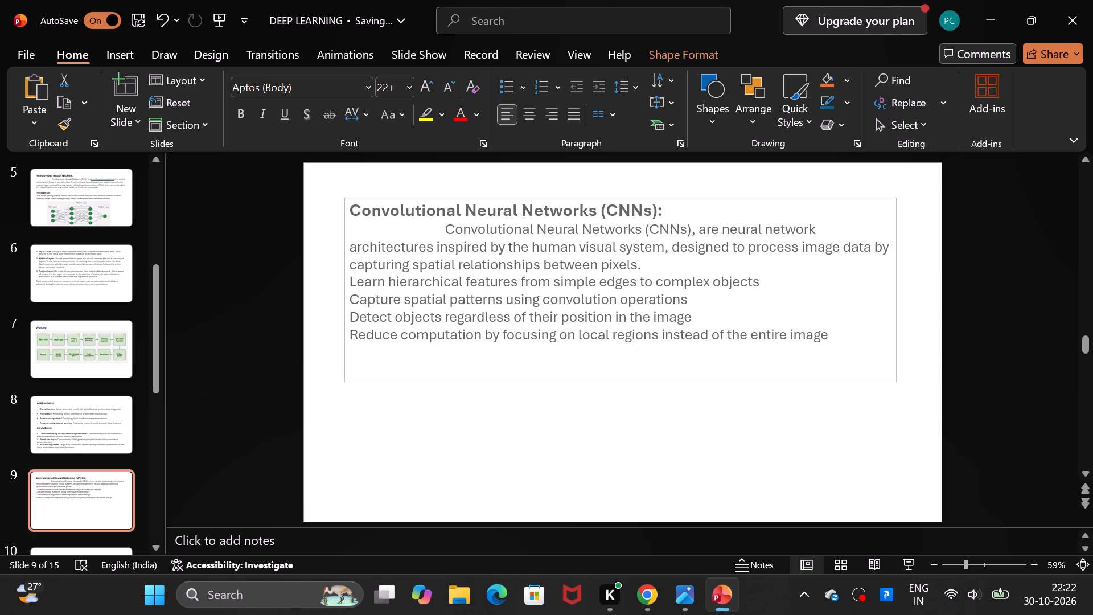
{"action": "left_click_drag", "start_coordinate": [344, 198], "coordinate": [344, 192]}
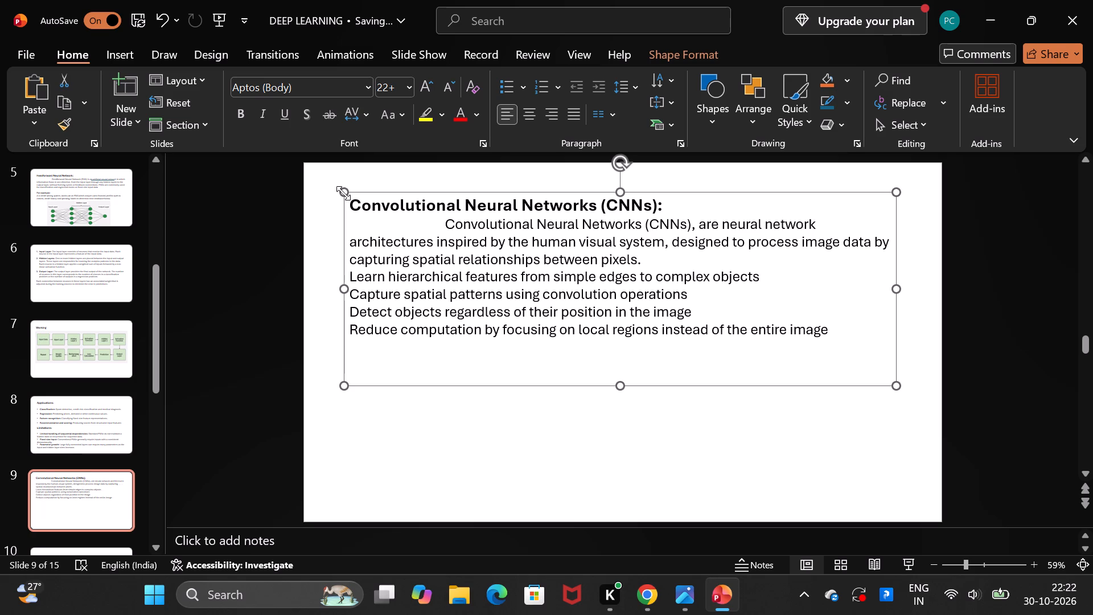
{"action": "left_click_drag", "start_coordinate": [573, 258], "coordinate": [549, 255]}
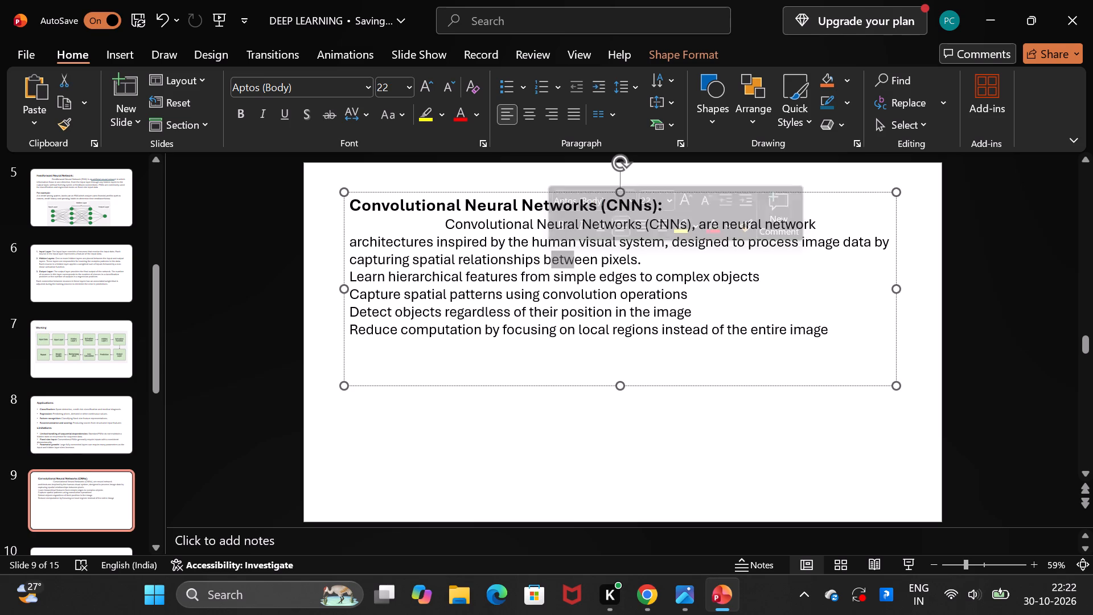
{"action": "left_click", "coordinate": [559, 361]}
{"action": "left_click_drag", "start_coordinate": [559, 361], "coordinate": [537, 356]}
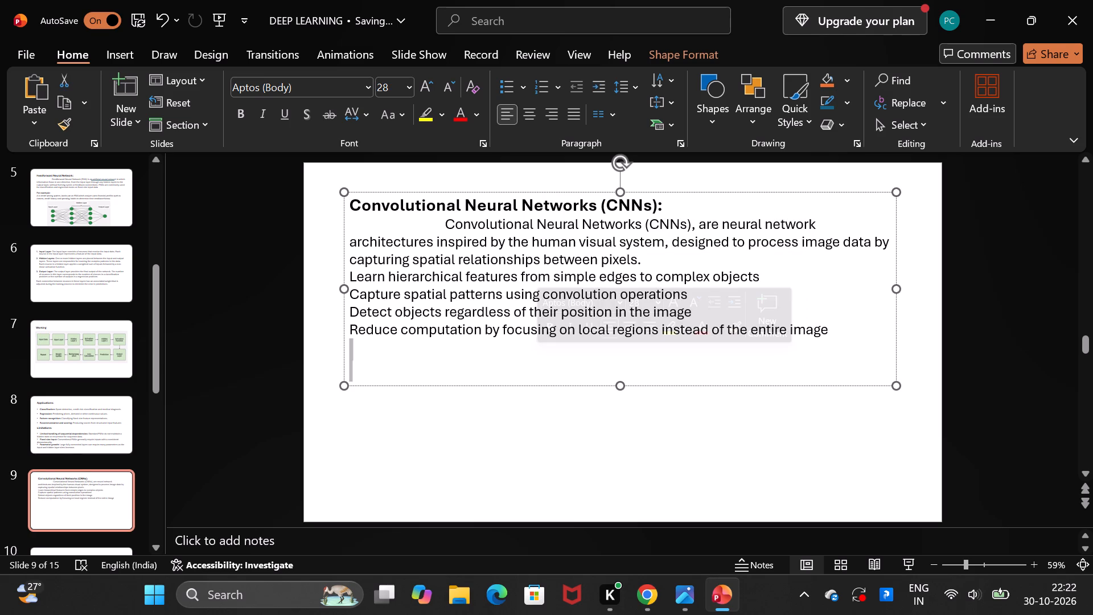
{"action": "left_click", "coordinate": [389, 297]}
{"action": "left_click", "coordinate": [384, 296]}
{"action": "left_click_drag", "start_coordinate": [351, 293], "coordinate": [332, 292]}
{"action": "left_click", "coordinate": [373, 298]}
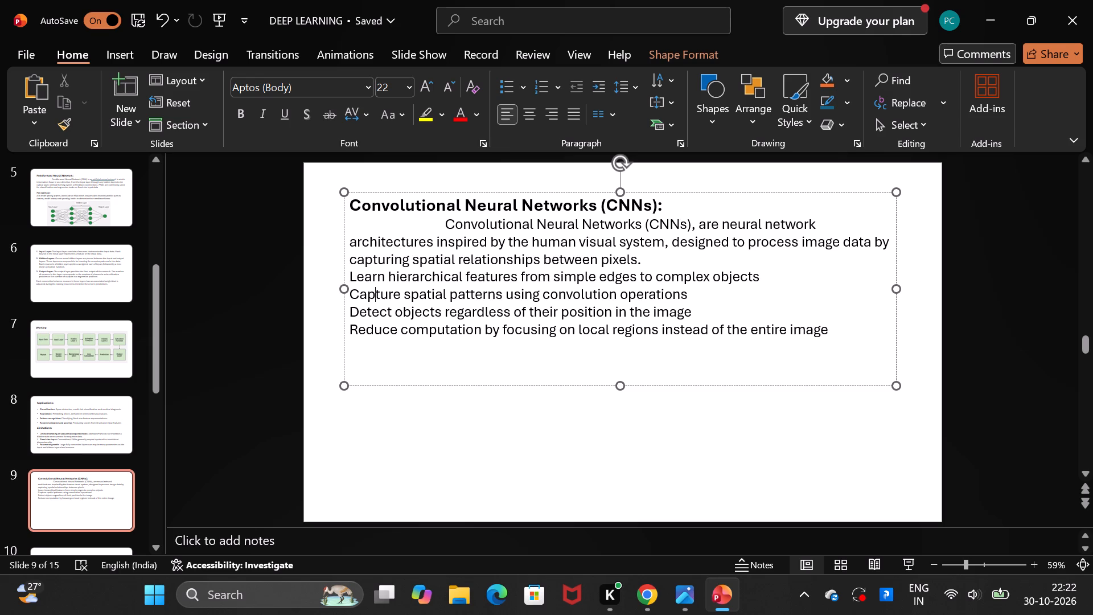
Widen the text box on slide 9 slightly toward the slide's right edge.
{"action": "left_click_drag", "start_coordinate": [896, 288], "coordinate": [899, 288]}
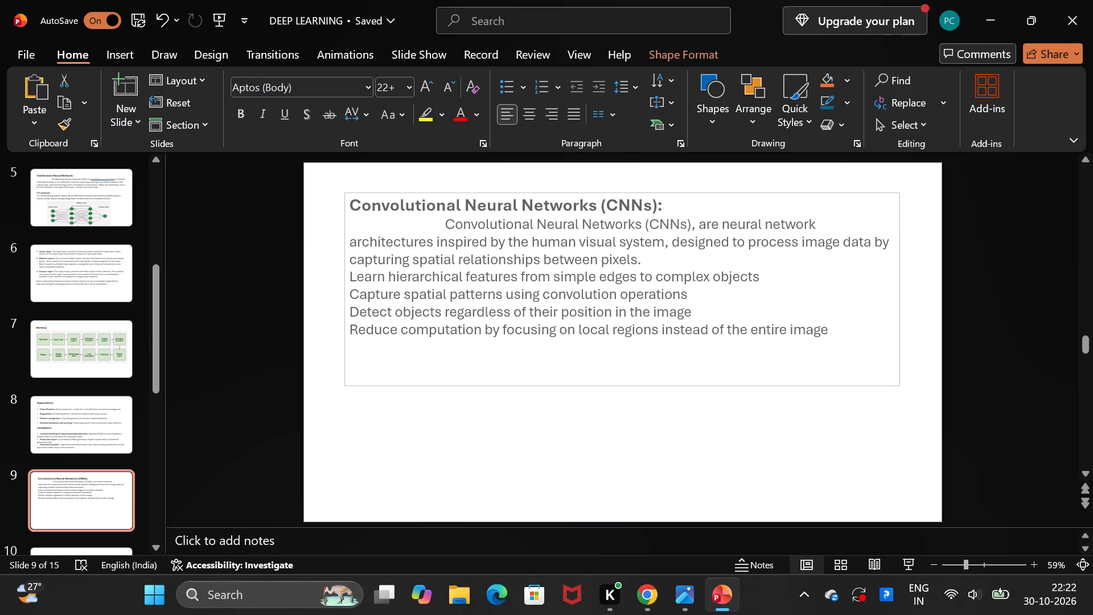
{"action": "left_click_drag", "start_coordinate": [899, 288], "coordinate": [907, 289]}
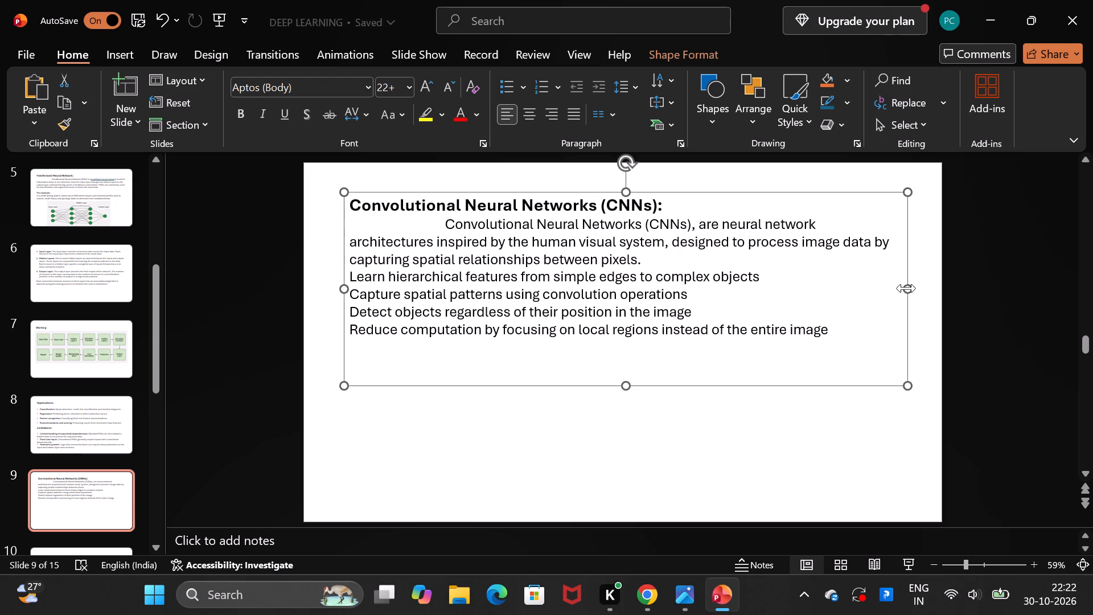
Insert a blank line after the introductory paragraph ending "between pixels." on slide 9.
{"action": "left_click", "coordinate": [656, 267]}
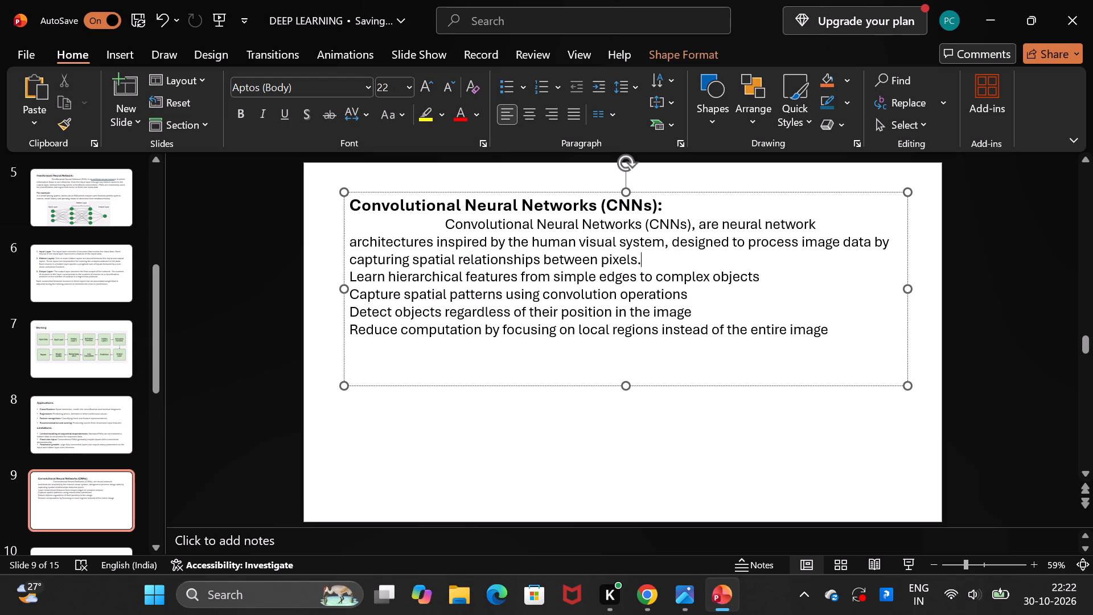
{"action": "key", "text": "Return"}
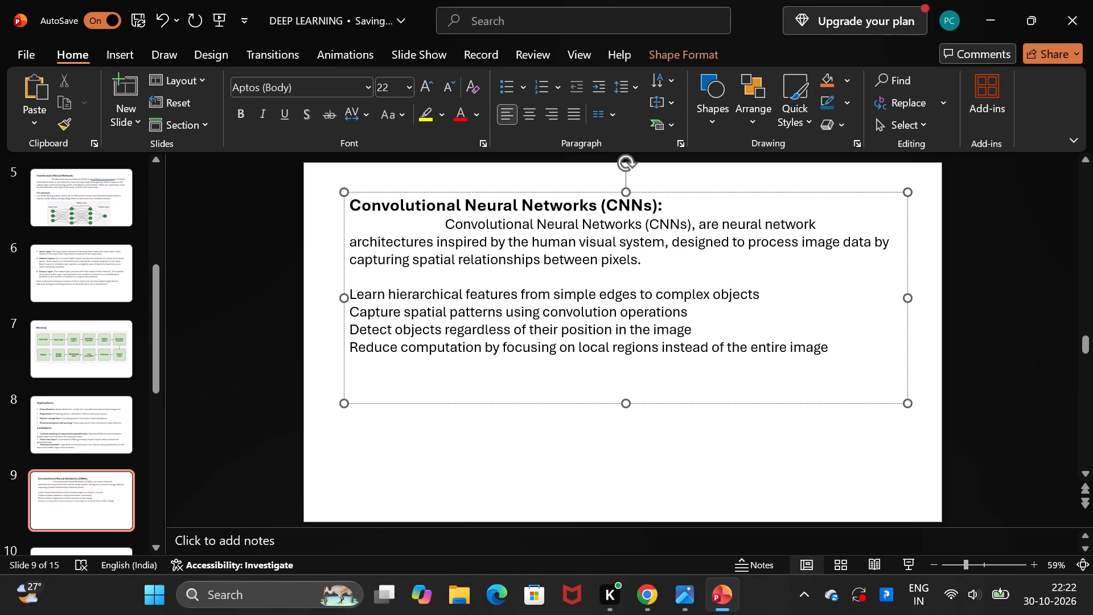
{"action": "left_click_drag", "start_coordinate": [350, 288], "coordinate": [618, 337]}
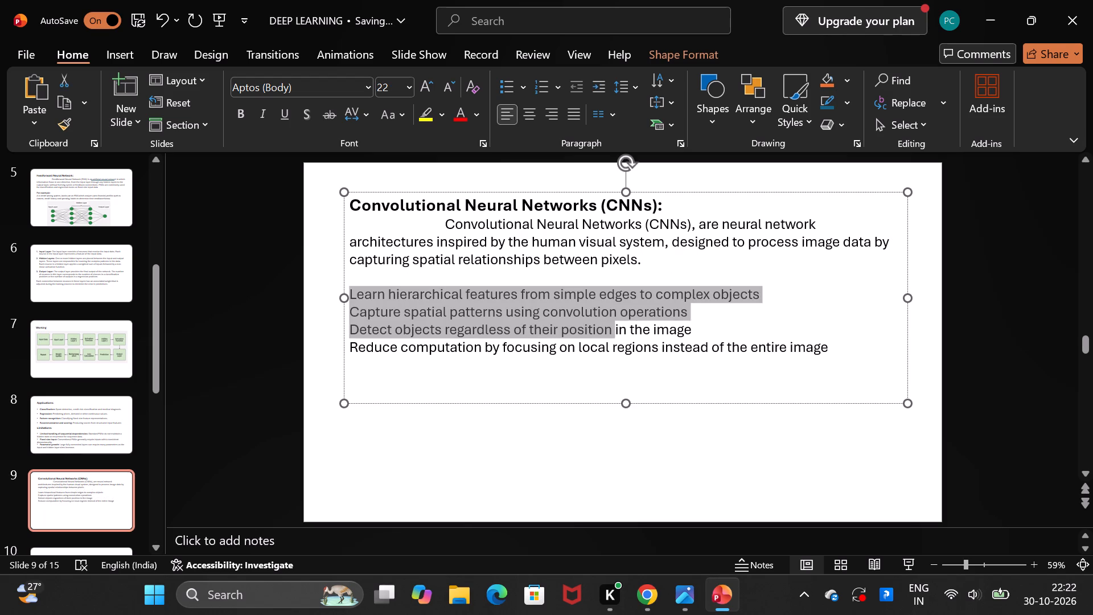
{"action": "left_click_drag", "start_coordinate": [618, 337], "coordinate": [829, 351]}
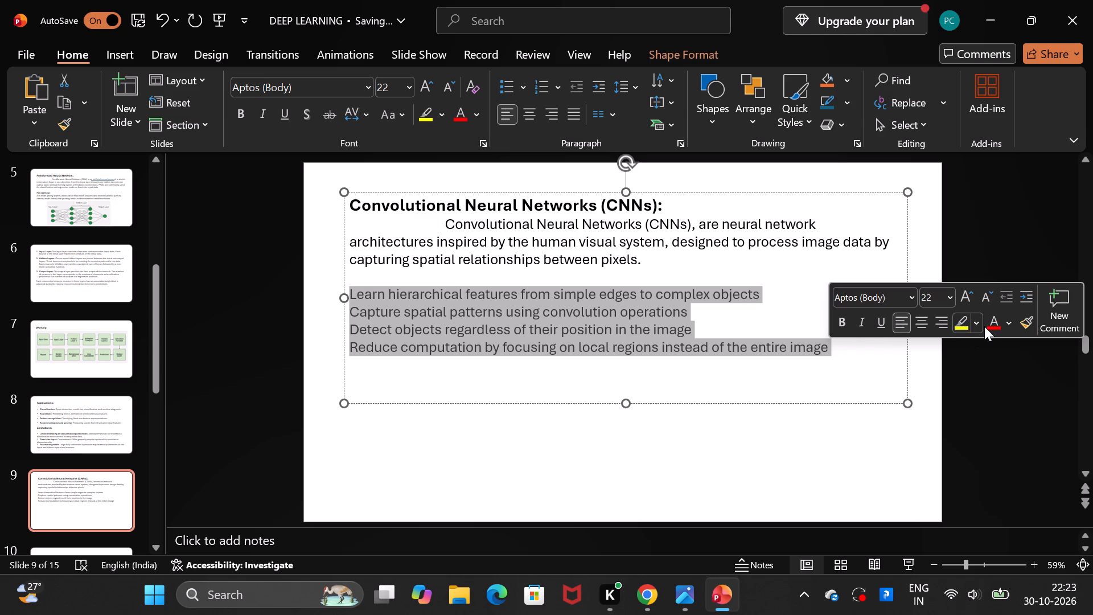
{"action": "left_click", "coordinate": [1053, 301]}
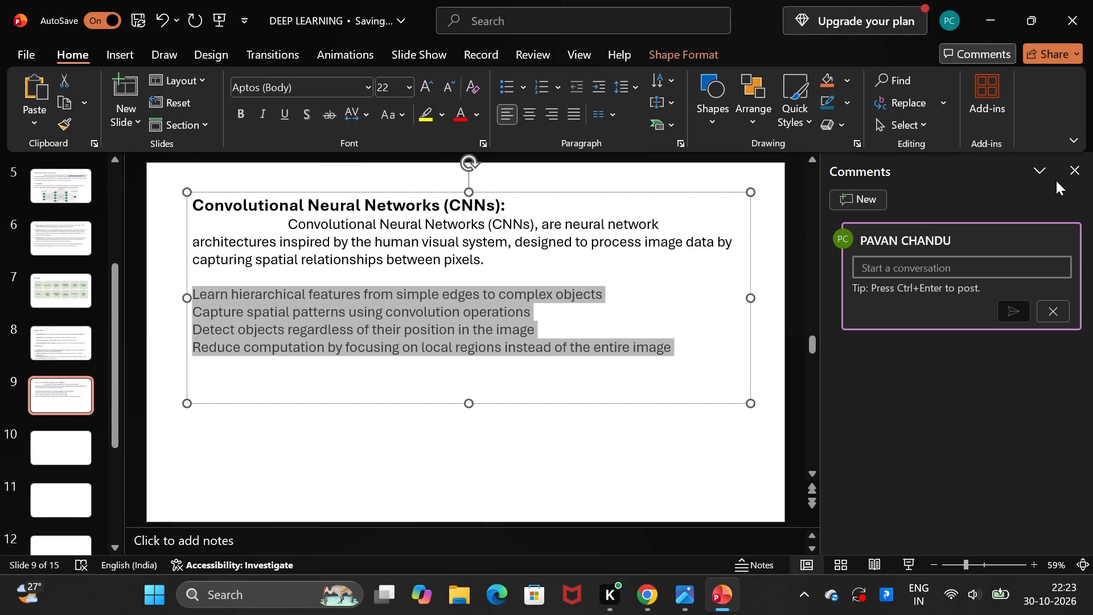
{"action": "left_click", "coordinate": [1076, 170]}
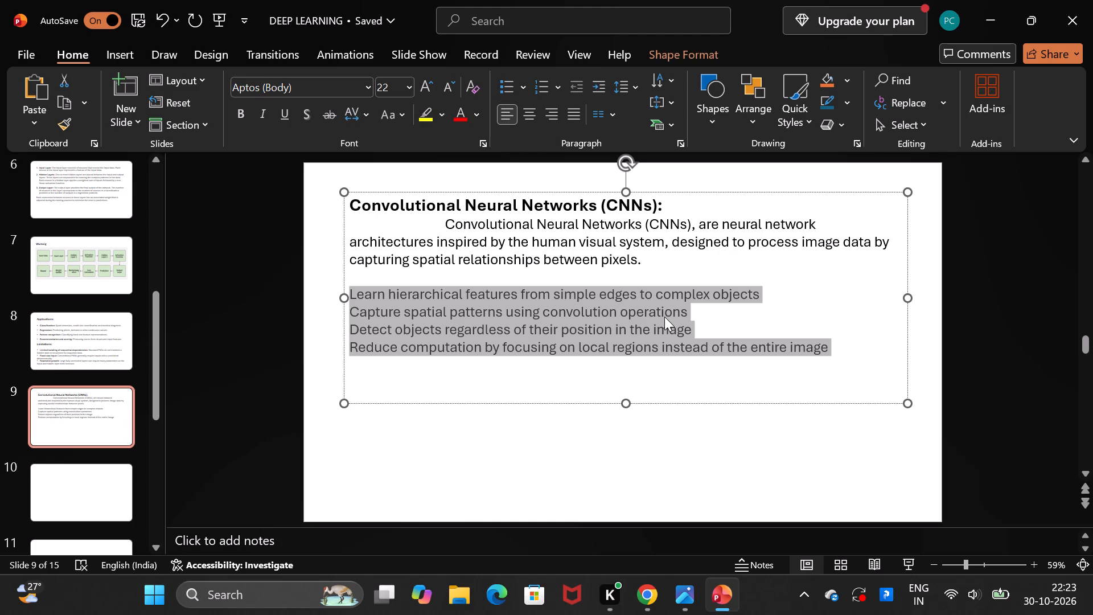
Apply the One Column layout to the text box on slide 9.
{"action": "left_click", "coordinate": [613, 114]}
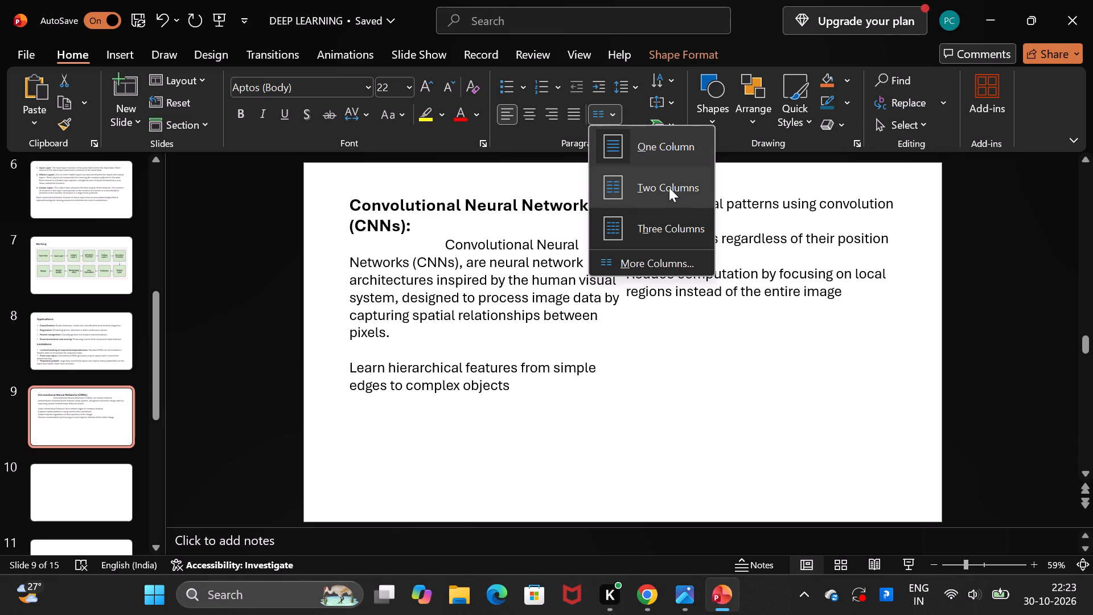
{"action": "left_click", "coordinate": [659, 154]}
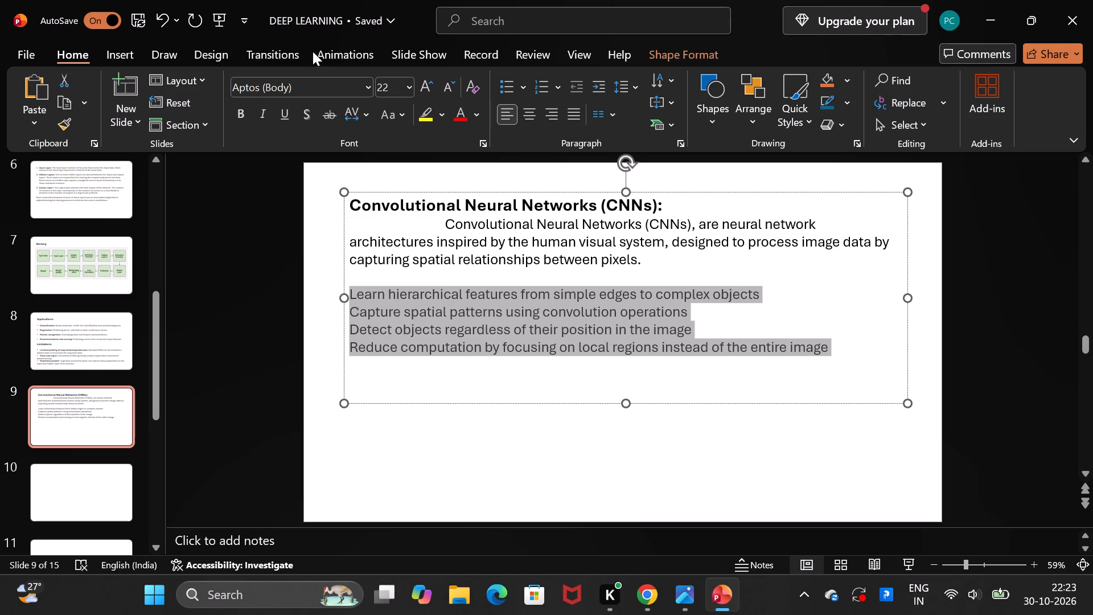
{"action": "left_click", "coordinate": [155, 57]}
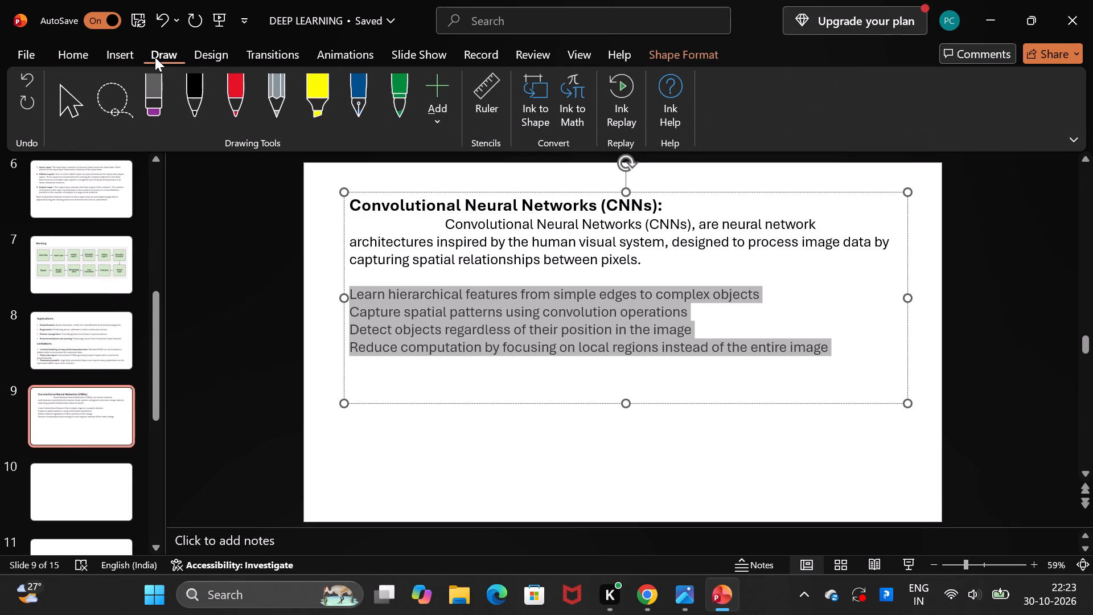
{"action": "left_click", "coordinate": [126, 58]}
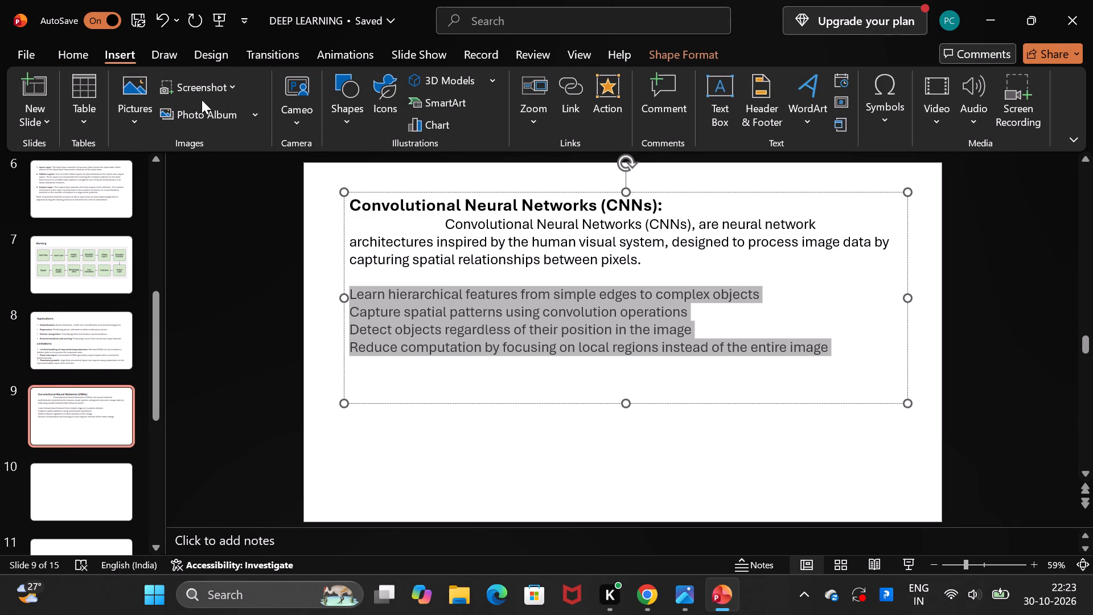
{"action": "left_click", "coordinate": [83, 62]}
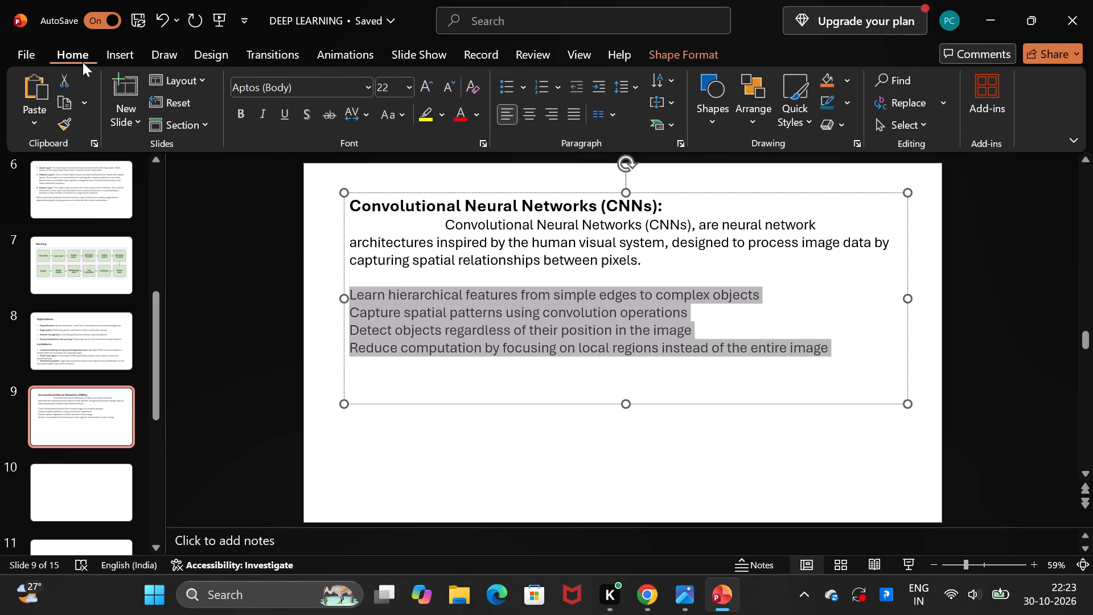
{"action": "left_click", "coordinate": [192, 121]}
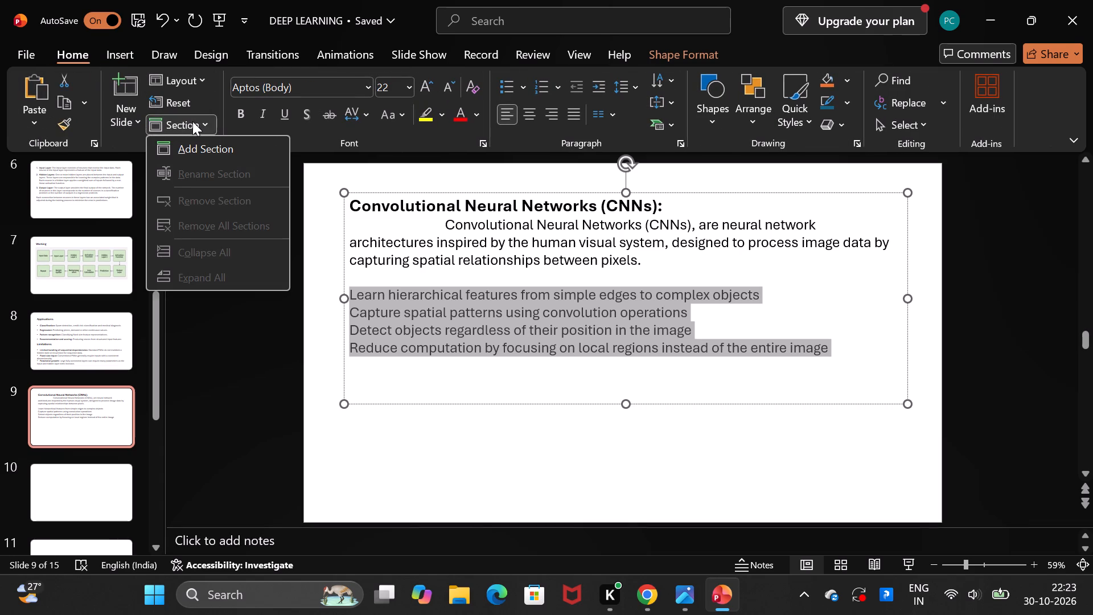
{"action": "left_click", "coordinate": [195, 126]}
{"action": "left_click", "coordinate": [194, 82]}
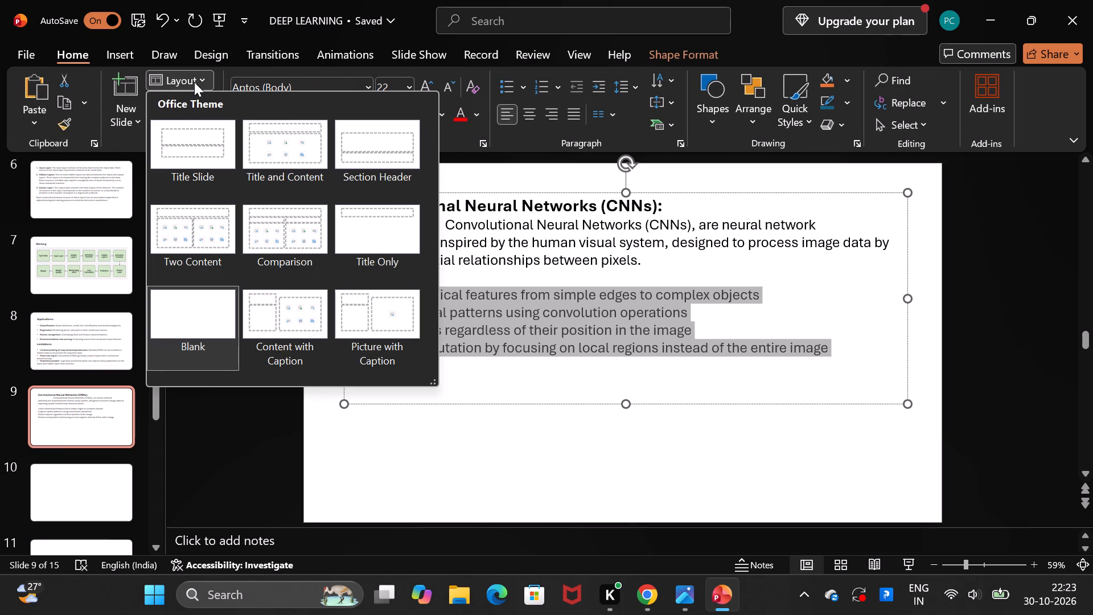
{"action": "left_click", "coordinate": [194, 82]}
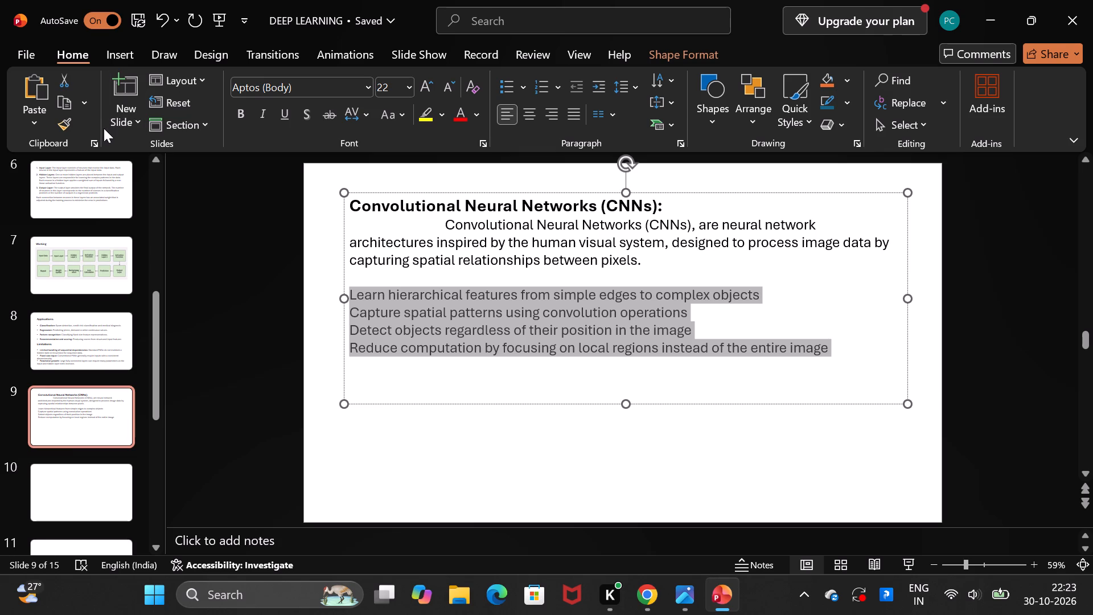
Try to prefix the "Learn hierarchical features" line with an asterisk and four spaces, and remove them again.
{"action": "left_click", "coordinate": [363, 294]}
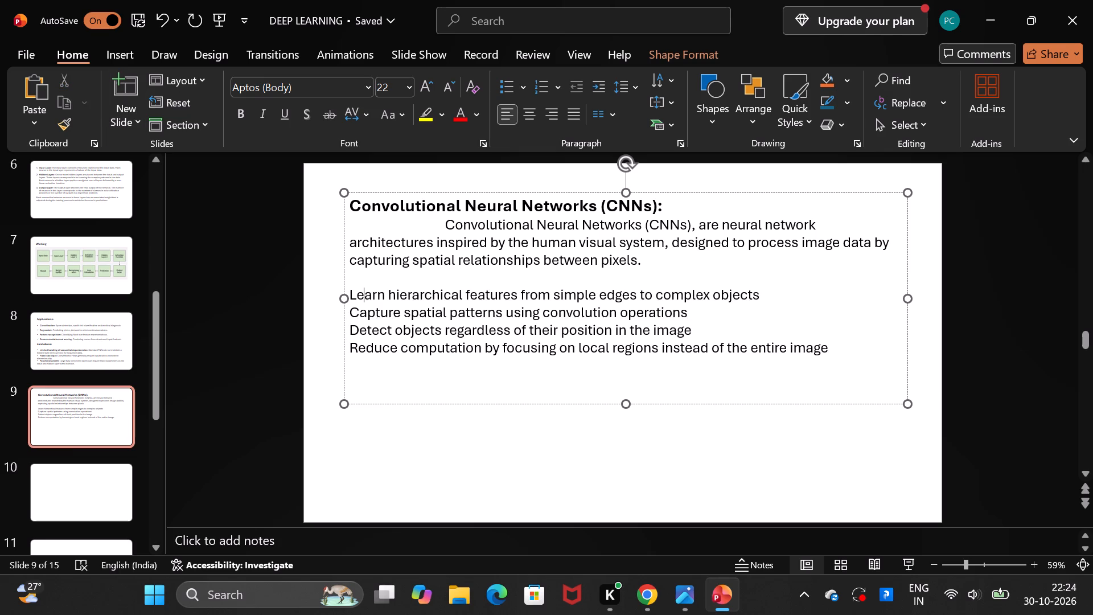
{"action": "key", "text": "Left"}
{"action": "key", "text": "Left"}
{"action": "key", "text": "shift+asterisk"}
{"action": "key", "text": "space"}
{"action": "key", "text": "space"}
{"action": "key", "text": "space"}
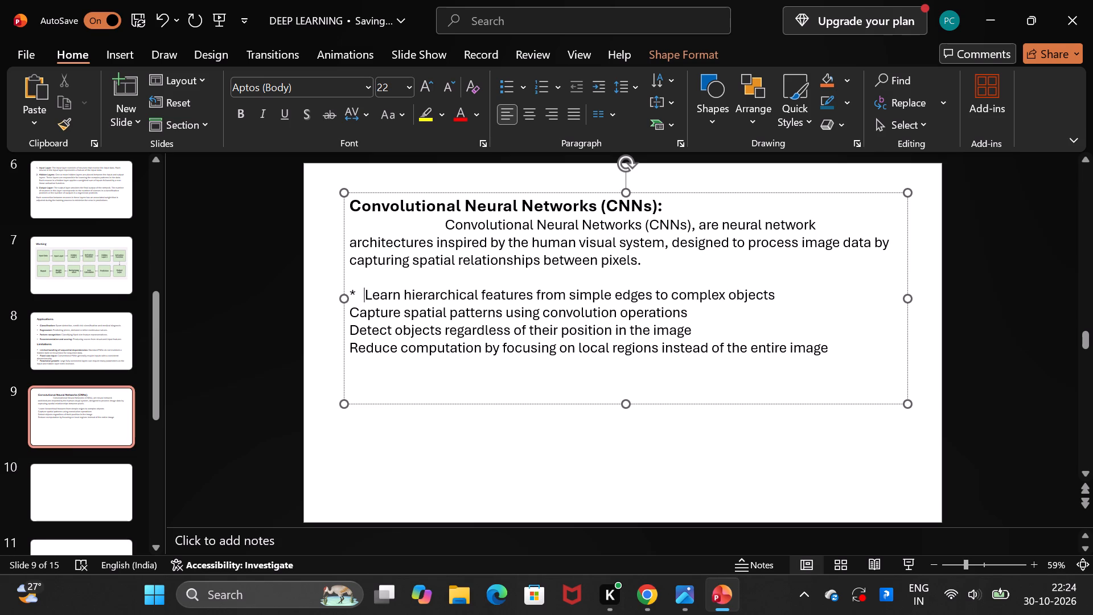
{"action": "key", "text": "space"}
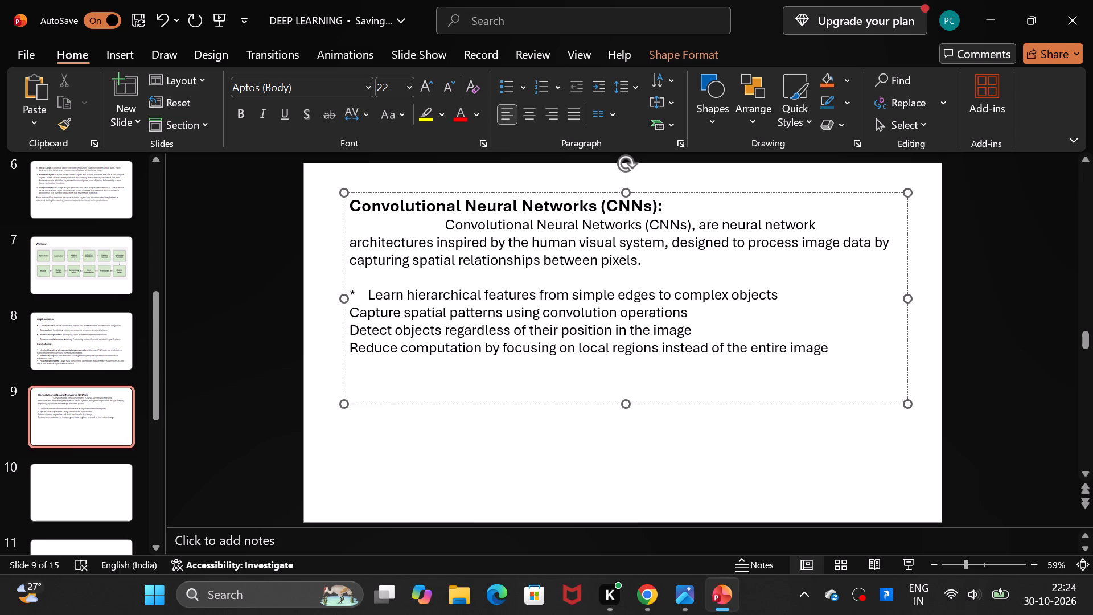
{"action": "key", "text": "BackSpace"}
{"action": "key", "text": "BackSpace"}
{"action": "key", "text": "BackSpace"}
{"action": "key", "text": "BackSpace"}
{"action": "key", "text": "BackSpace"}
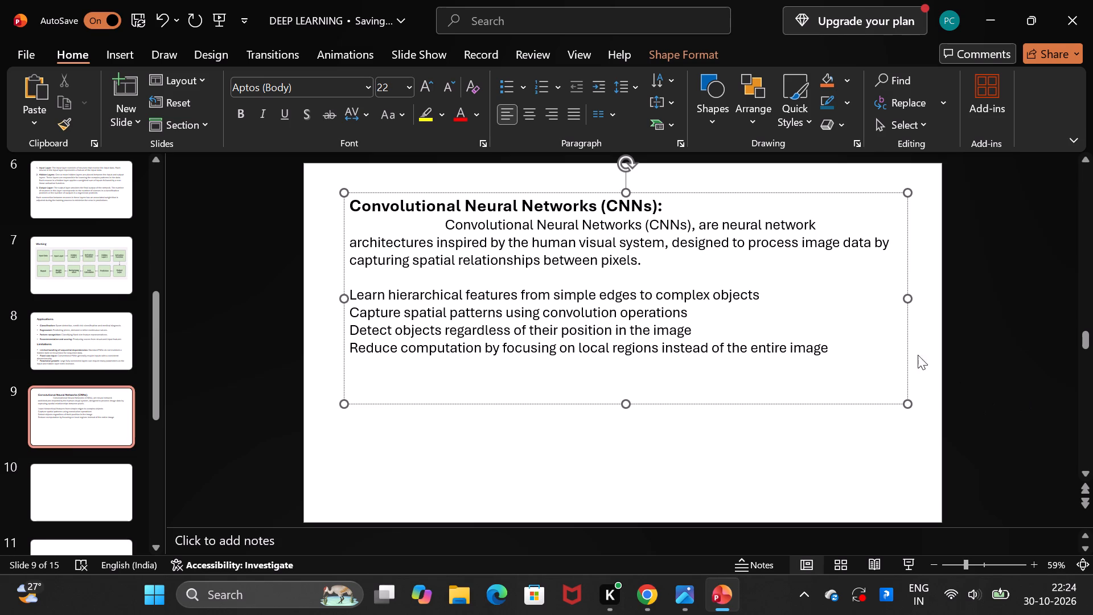
Delete the four points from "Learn hierarchical features" to "Reduce computation" together with the blank line above them.
{"action": "left_click_drag", "start_coordinate": [839, 344], "coordinate": [403, 278]}
{"action": "key", "text": "BackSpace"}
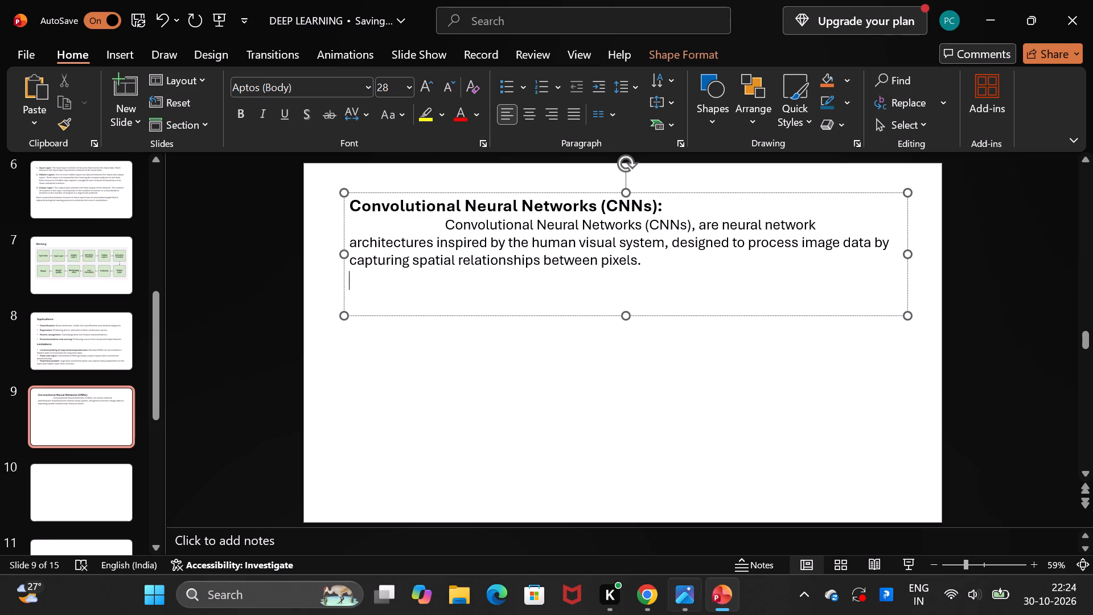
Switch to Chrome and copy the four bulleted points under the introduction of the GeeksforGeeks "Introduction to Convolution Neural Network" article.
{"action": "left_click", "coordinate": [648, 588]}
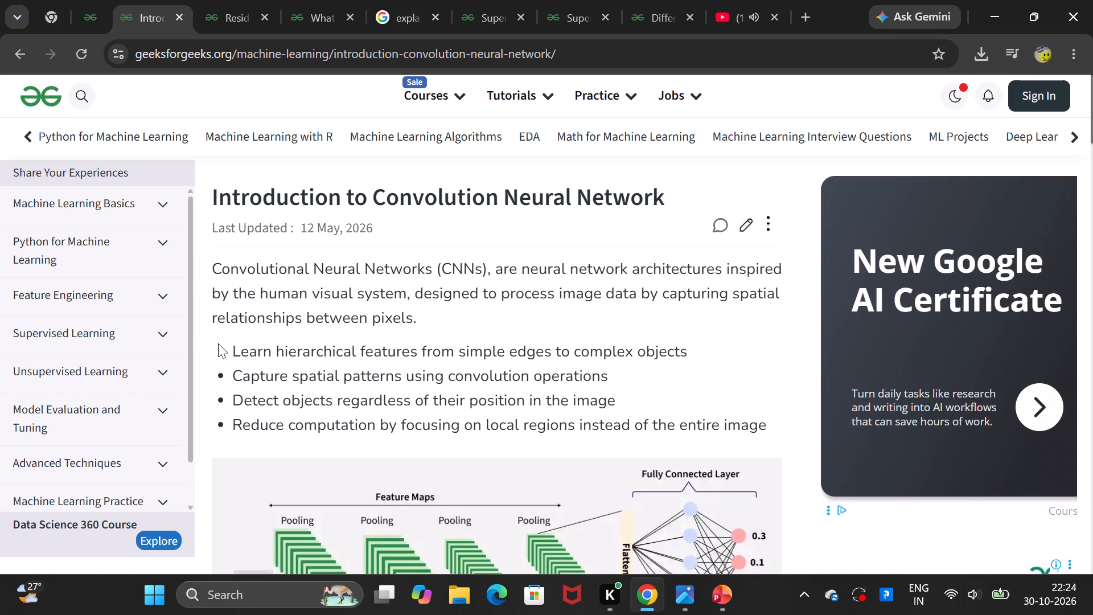
{"action": "triple_click", "coordinate": [215, 348]}
{"action": "double_click", "coordinate": [215, 348]}
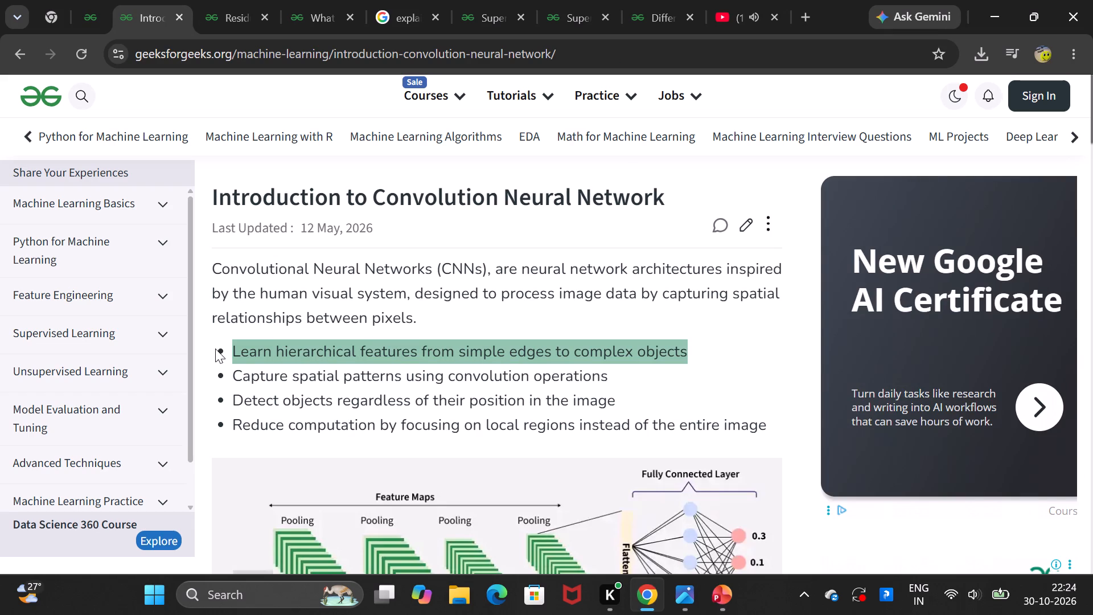
{"action": "double_click", "coordinate": [215, 348]}
{"action": "left_click_drag", "start_coordinate": [215, 348], "coordinate": [455, 434]}
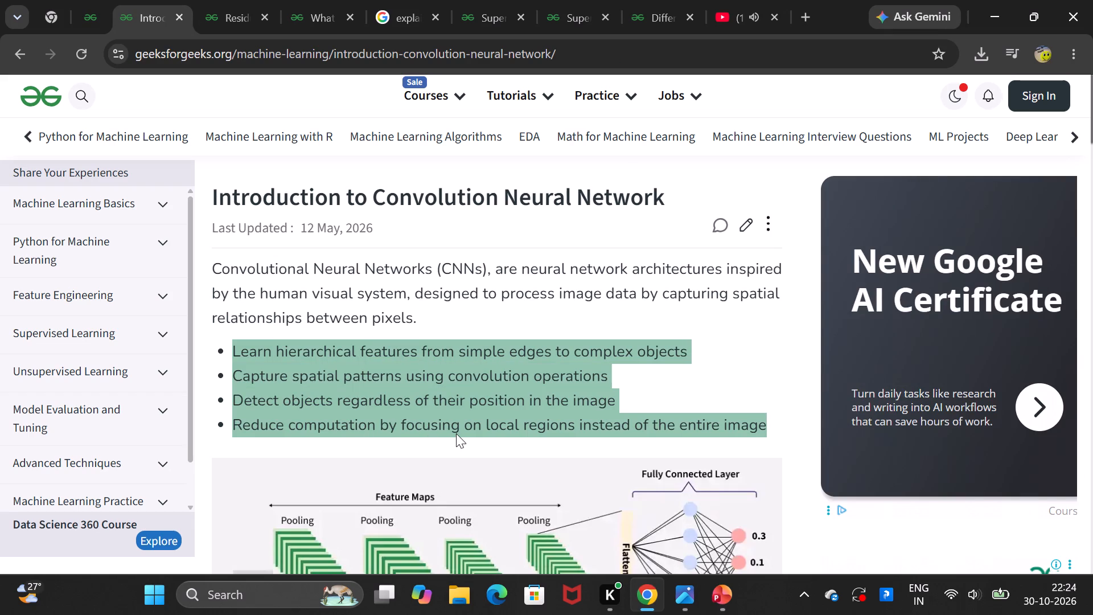
{"action": "key", "text": "ctrl+c"}
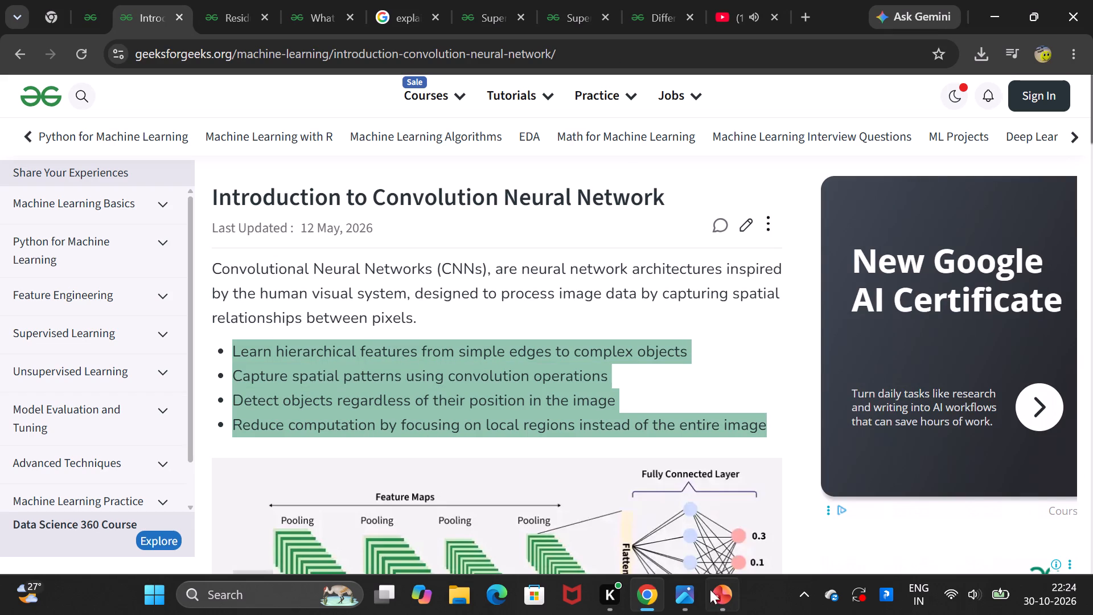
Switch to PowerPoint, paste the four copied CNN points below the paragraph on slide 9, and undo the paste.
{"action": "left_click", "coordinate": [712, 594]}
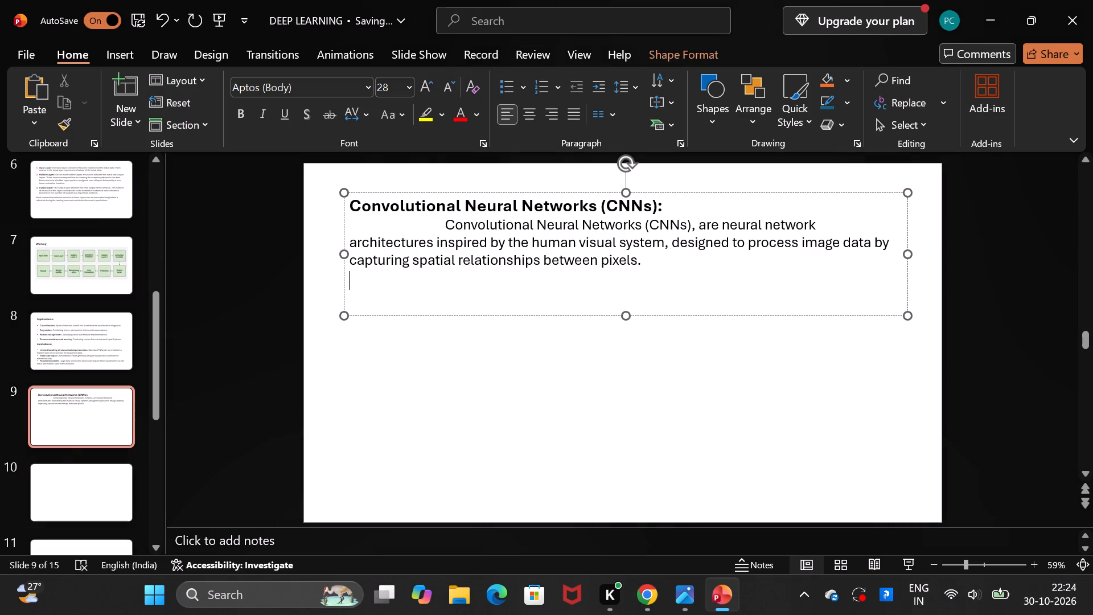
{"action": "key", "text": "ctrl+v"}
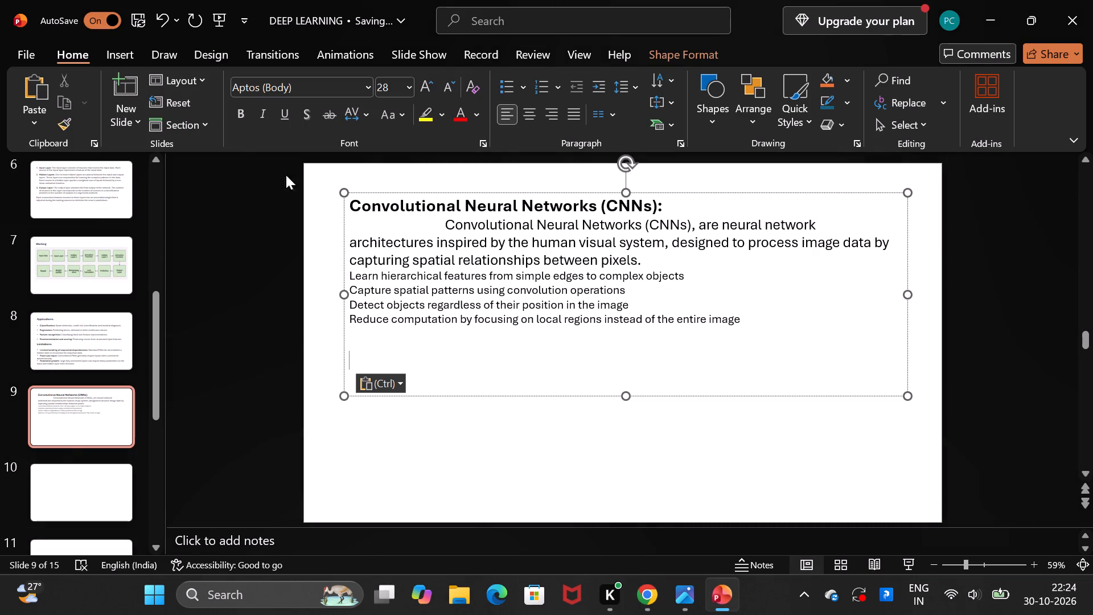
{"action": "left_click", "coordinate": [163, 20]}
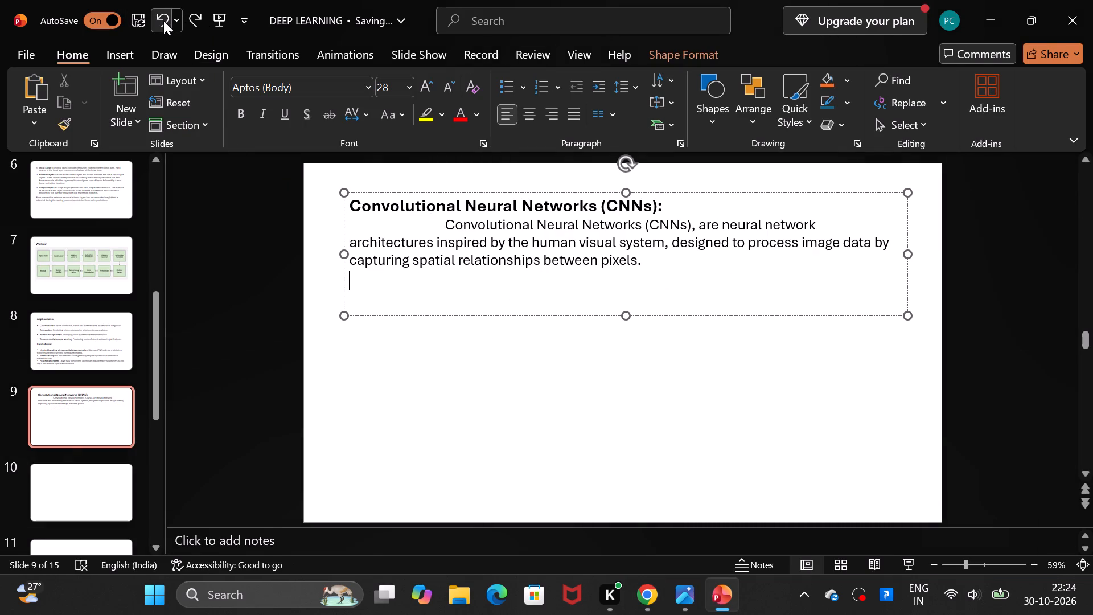
Copy only the "Learn hierarchical features from simple edges to complex objects" point from the GeeksforGeeks article and paste it below the paragraph on slide 9.
{"action": "left_click", "coordinate": [640, 583]}
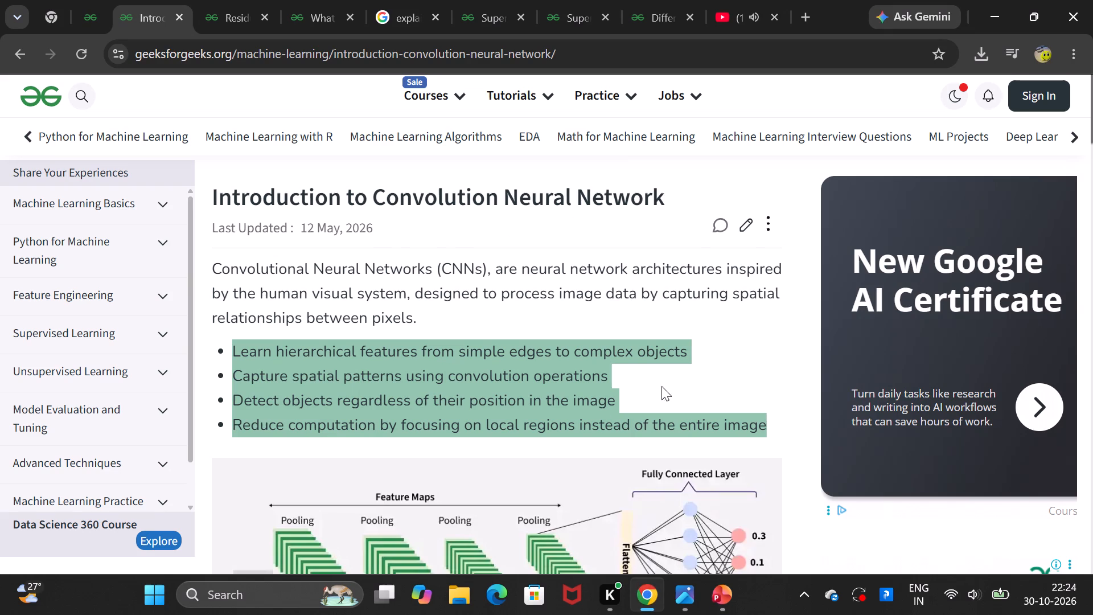
{"action": "left_click", "coordinate": [668, 385]}
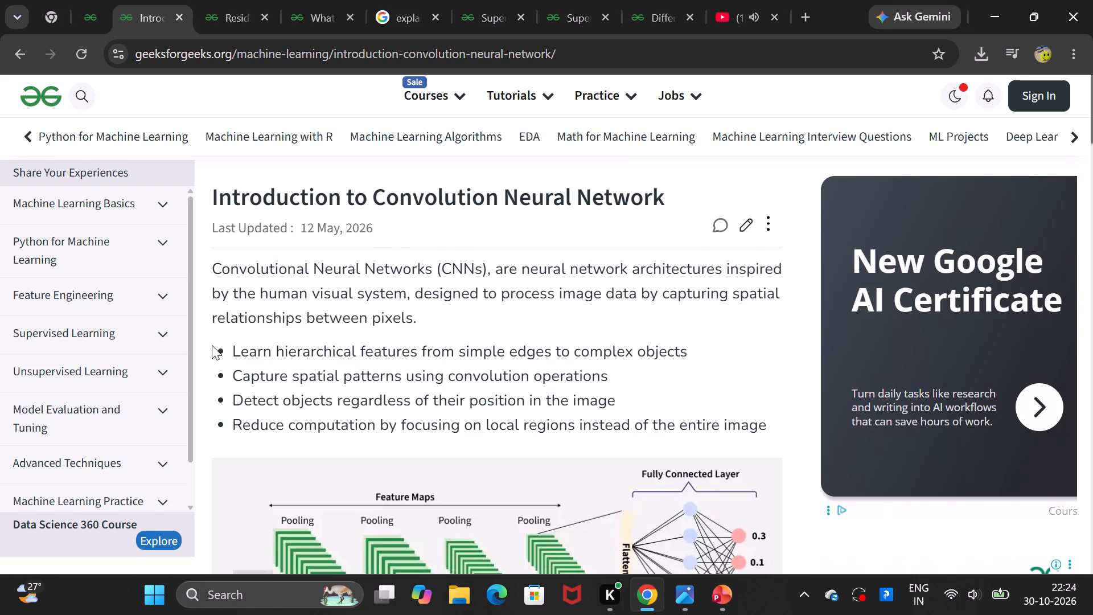
{"action": "left_click_drag", "start_coordinate": [212, 345], "coordinate": [225, 369]}
{"action": "left_click_drag", "start_coordinate": [216, 348], "coordinate": [226, 403]}
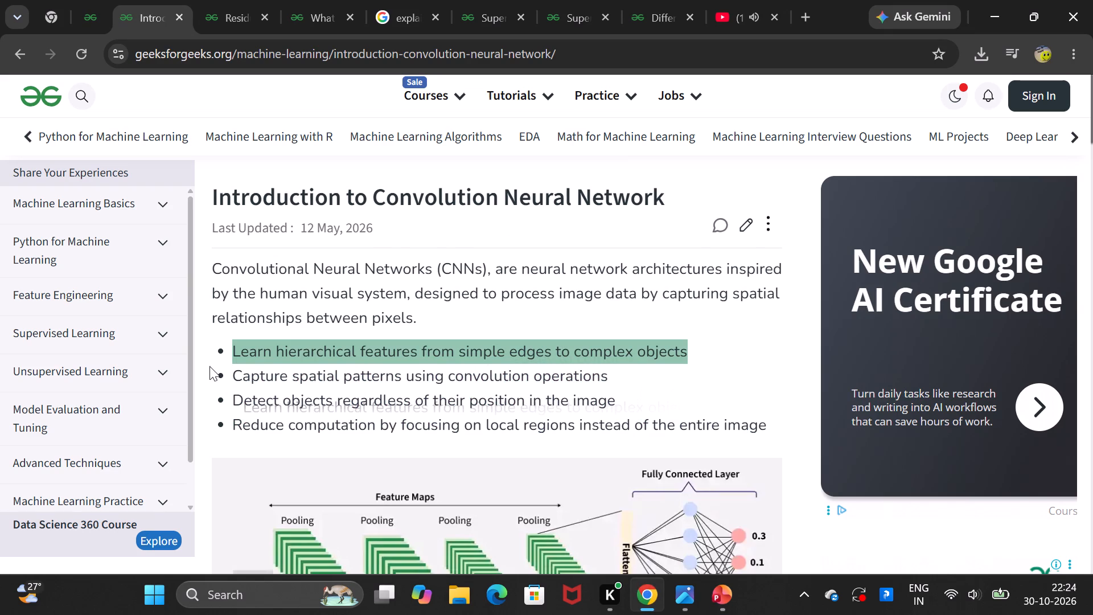
{"action": "triple_click", "coordinate": [209, 352]}
{"action": "left_click", "coordinate": [209, 352]}
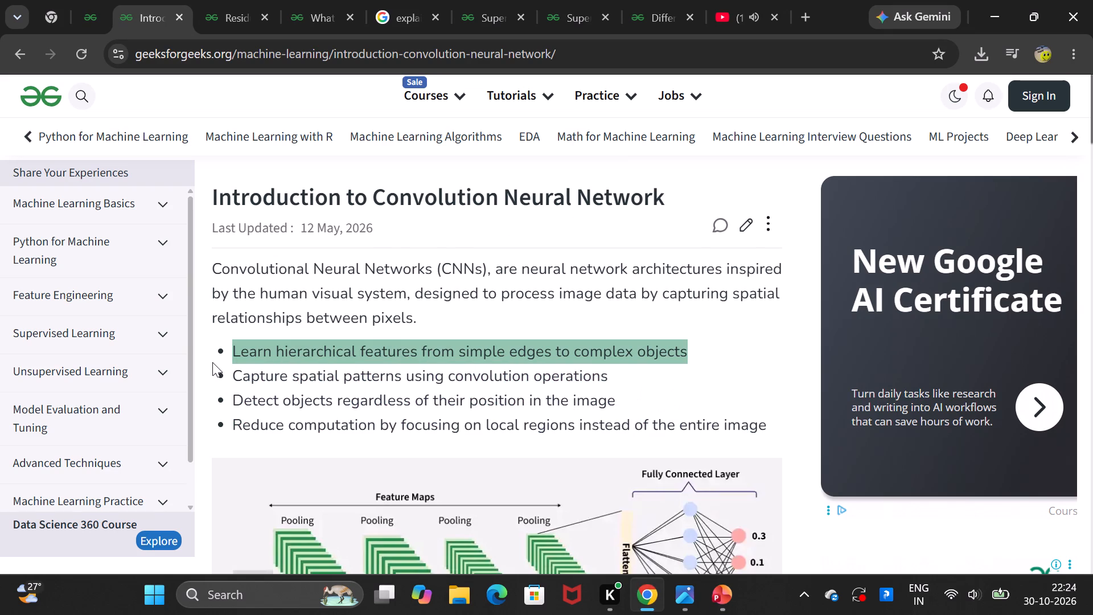
{"action": "key", "text": "ctrl+c"}
{"action": "left_click", "coordinate": [717, 589]}
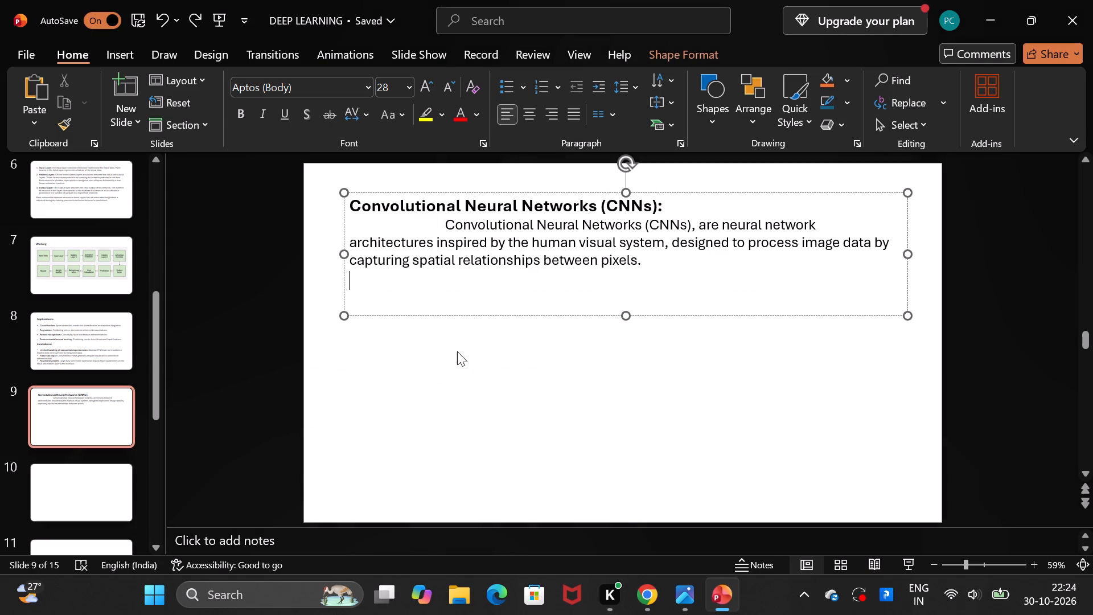
{"action": "key", "text": "ctrl+v"}
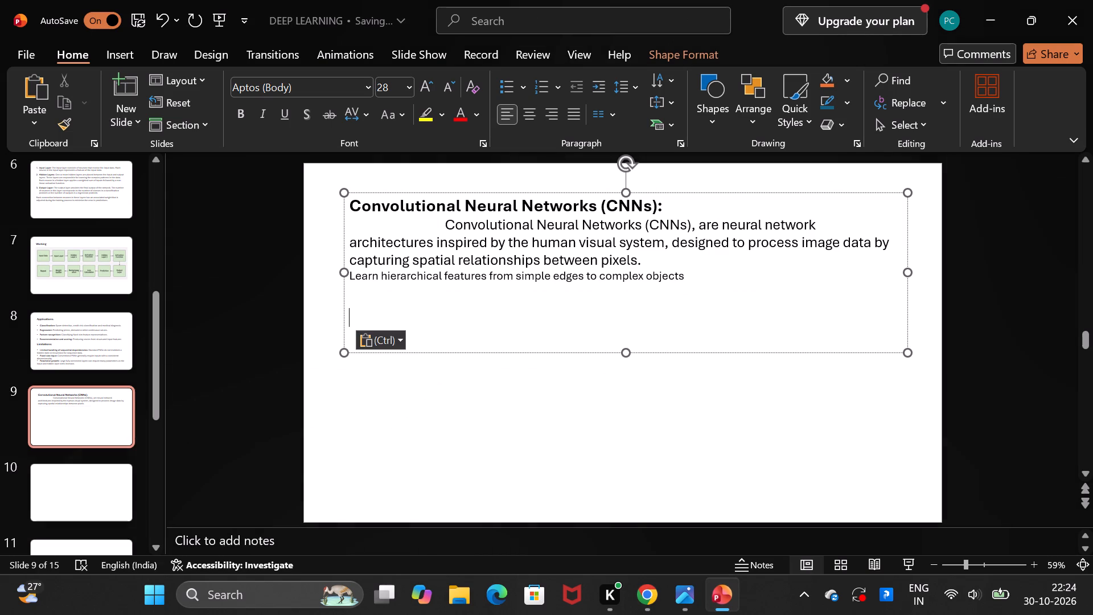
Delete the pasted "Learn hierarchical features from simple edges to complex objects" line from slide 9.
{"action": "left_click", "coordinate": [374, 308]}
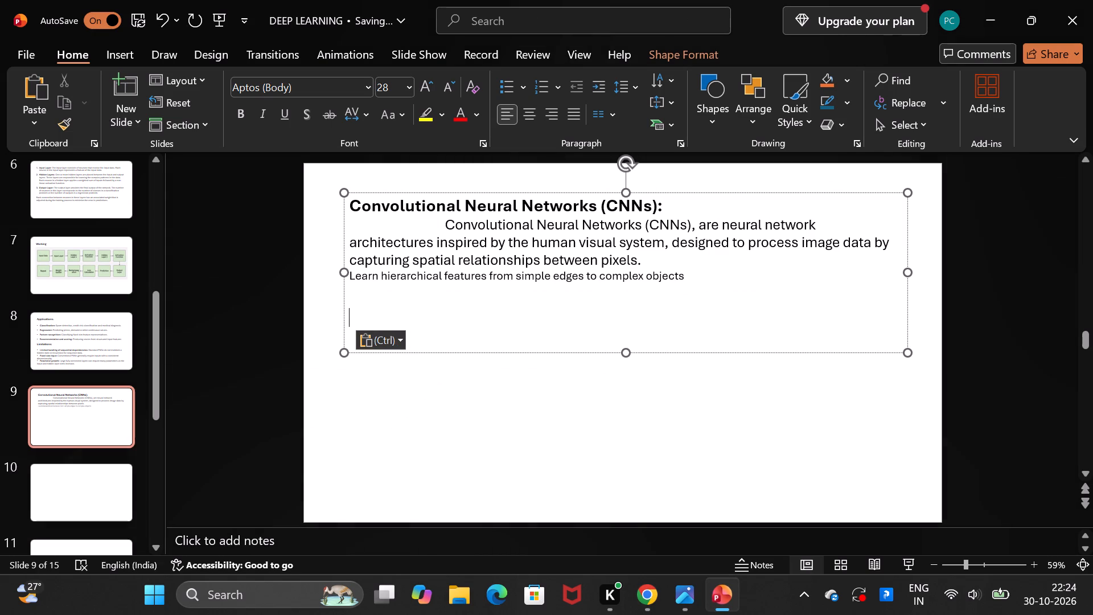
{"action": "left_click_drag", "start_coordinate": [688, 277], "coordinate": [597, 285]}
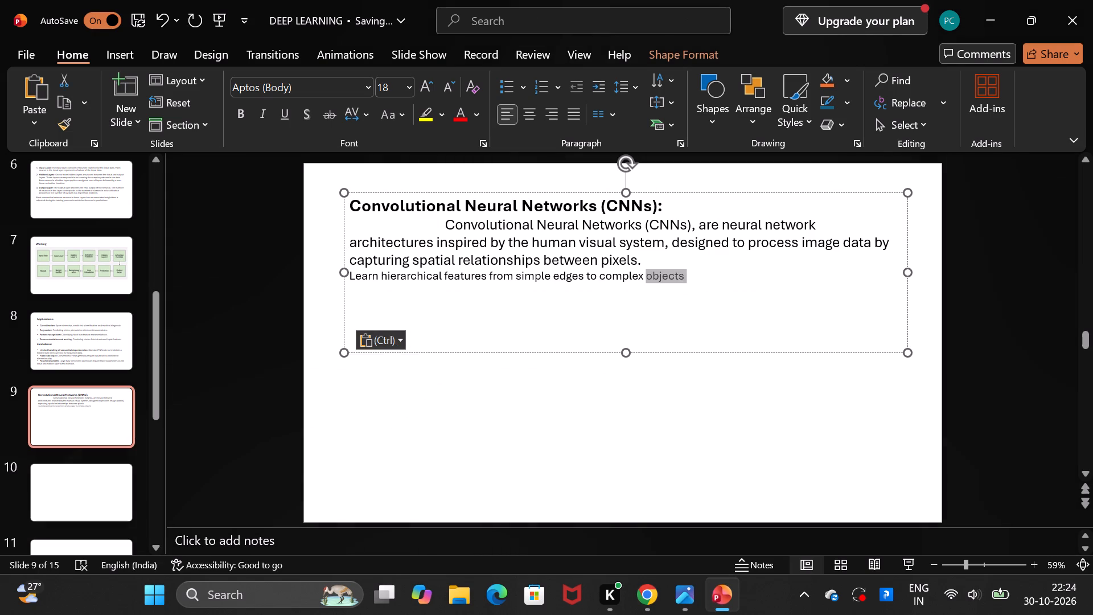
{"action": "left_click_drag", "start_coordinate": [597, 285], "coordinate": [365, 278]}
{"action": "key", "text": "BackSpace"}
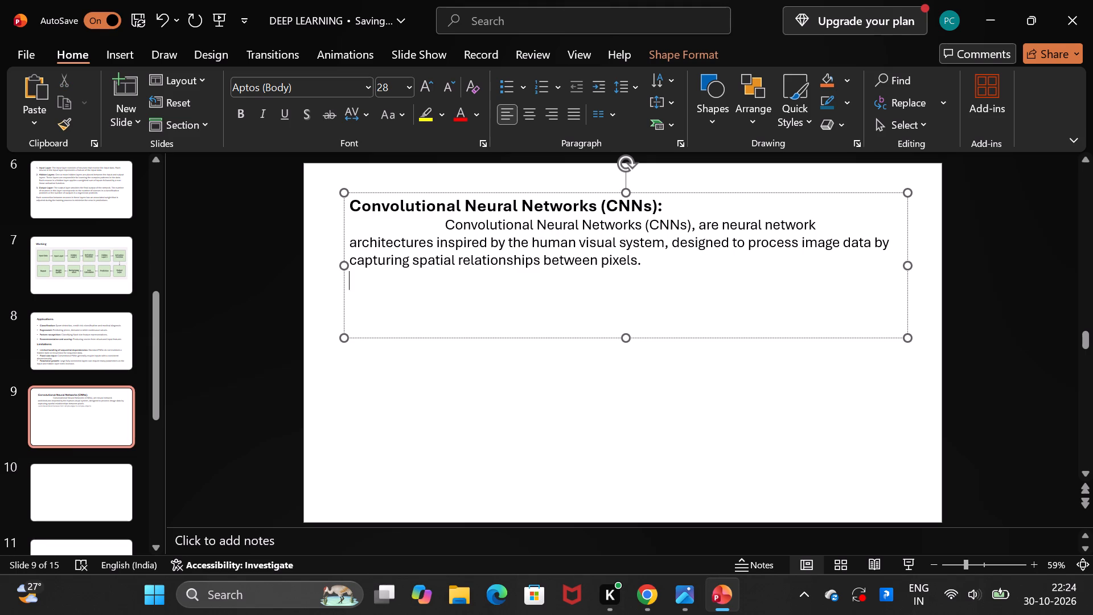
Switch to Chrome and open a new browser tab ready for a search.
{"action": "left_click", "coordinate": [651, 592]}
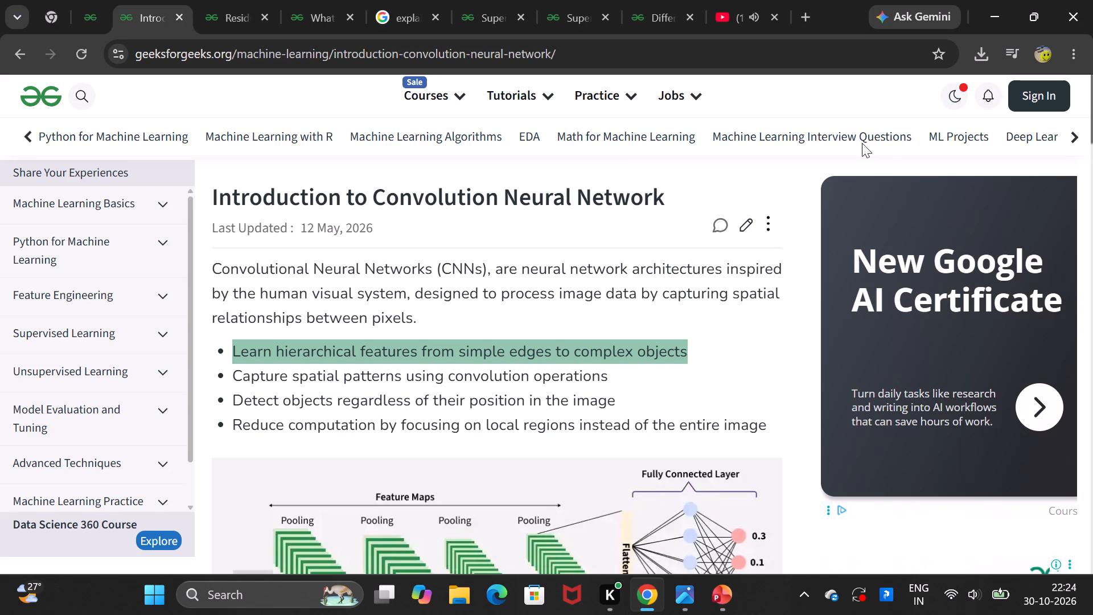
{"action": "left_click", "coordinate": [799, 14]}
{"action": "left_click", "coordinate": [732, 42]}
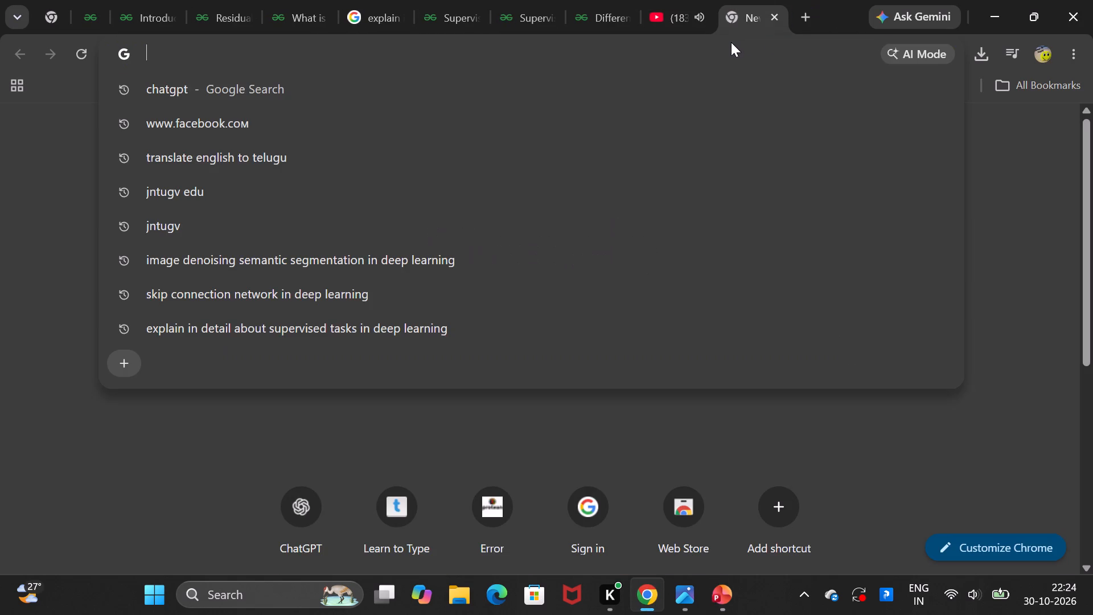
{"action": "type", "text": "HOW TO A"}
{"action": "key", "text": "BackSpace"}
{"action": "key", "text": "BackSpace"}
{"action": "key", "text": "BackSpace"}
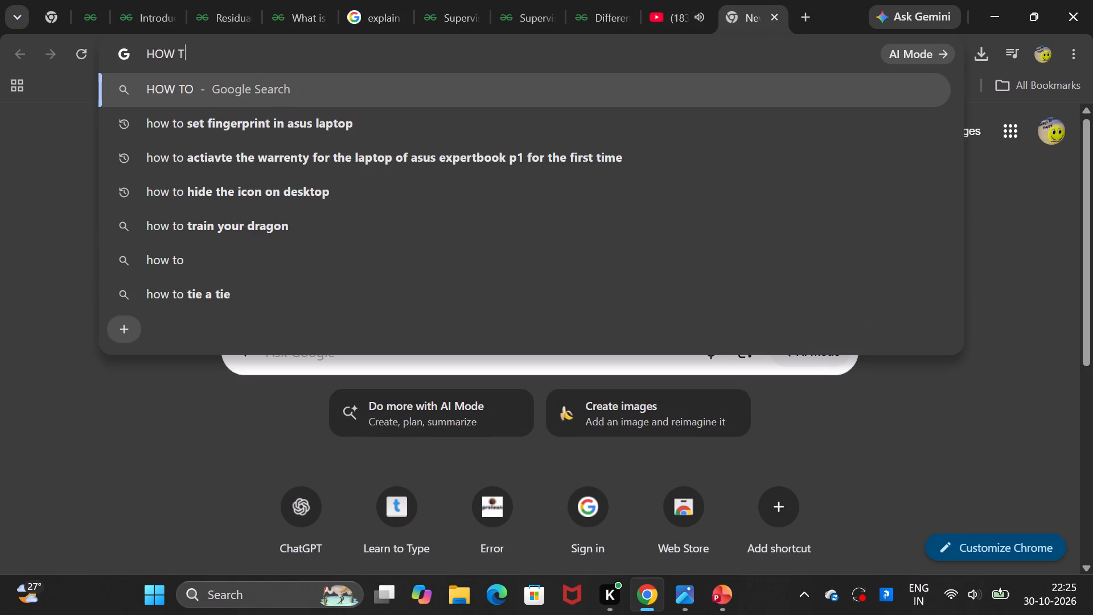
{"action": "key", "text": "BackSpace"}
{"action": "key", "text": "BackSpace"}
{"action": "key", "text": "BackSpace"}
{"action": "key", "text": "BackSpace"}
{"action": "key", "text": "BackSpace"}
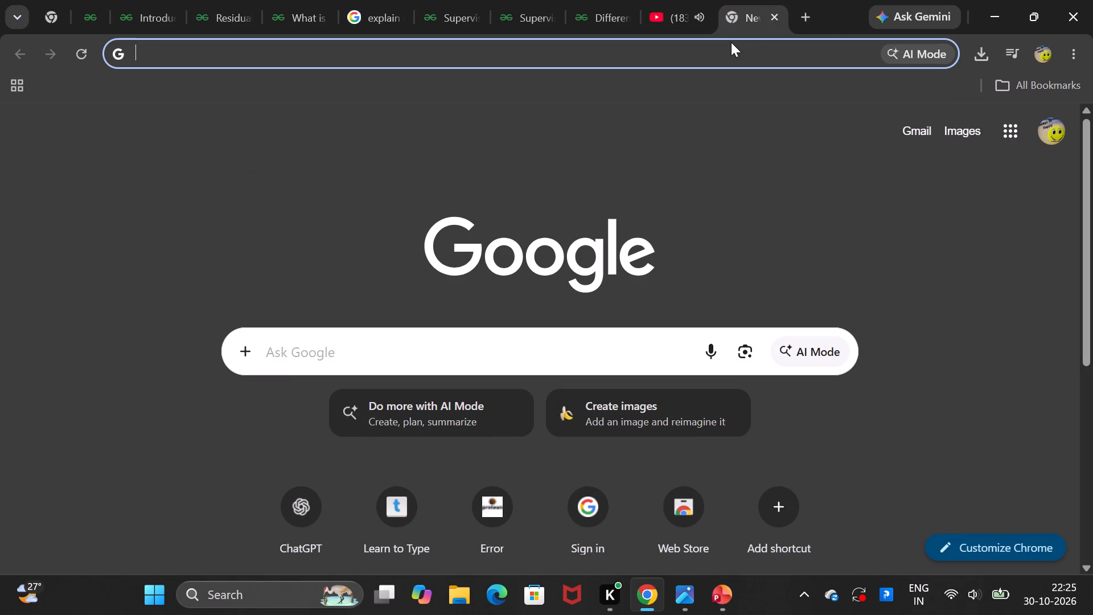
Enter the start of a search query in the new tab: "how to add dots in powerpoint i".
{"action": "type", "text": "how to add dots i"}
{"action": "type", "text": "n powerpoitn"}
{"action": "key", "text": "BackSpace"}
{"action": "key", "text": "BackSpace"}
{"action": "type", "text": "nt i"}
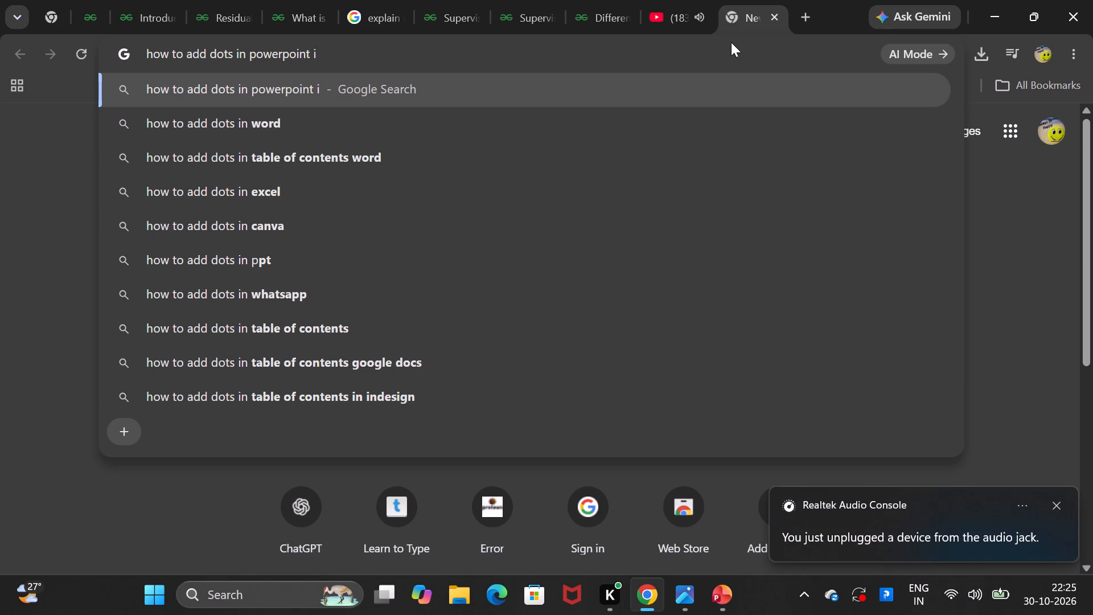
Close the YouTube tab that is playing audio.
{"action": "left_click", "coordinate": [680, 19]}
{"action": "left_click", "coordinate": [692, 16]}
{"action": "left_click", "coordinate": [696, 15]}
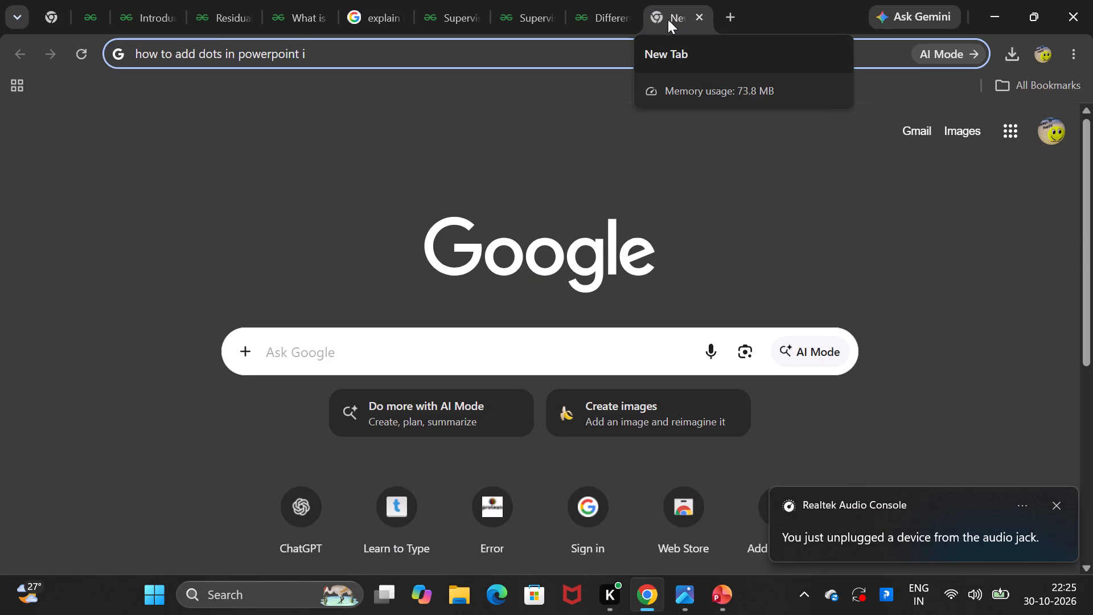
Extend the query to "how to add dots in powerpoint in" and run the suggested search "how to add bullets in bullets in ppt".
{"action": "left_click", "coordinate": [458, 47]}
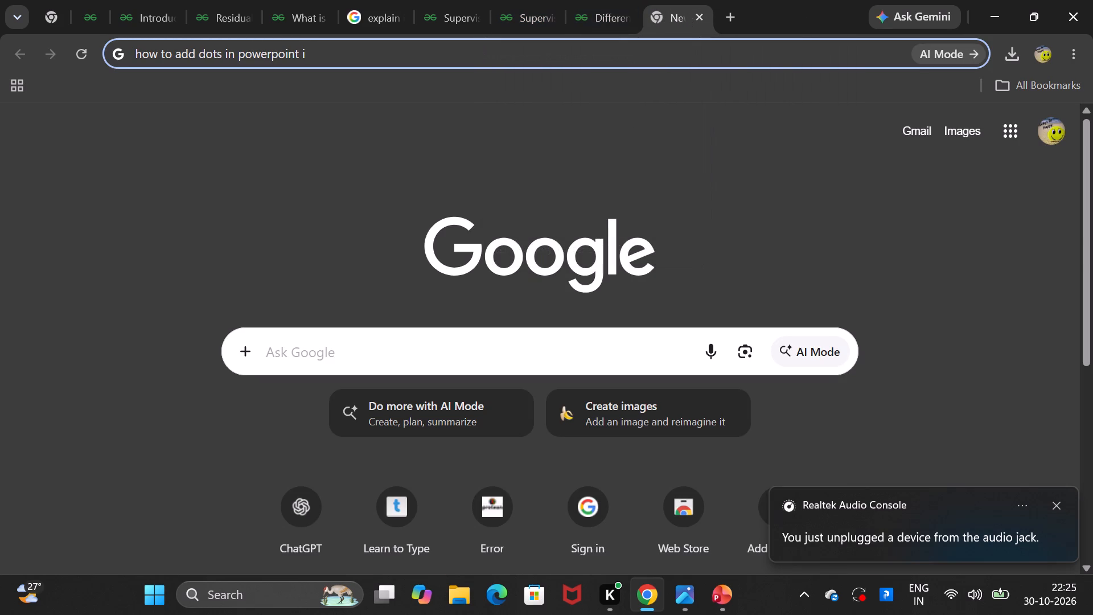
{"action": "type", "text": "n"}
{"action": "key", "text": "space"}
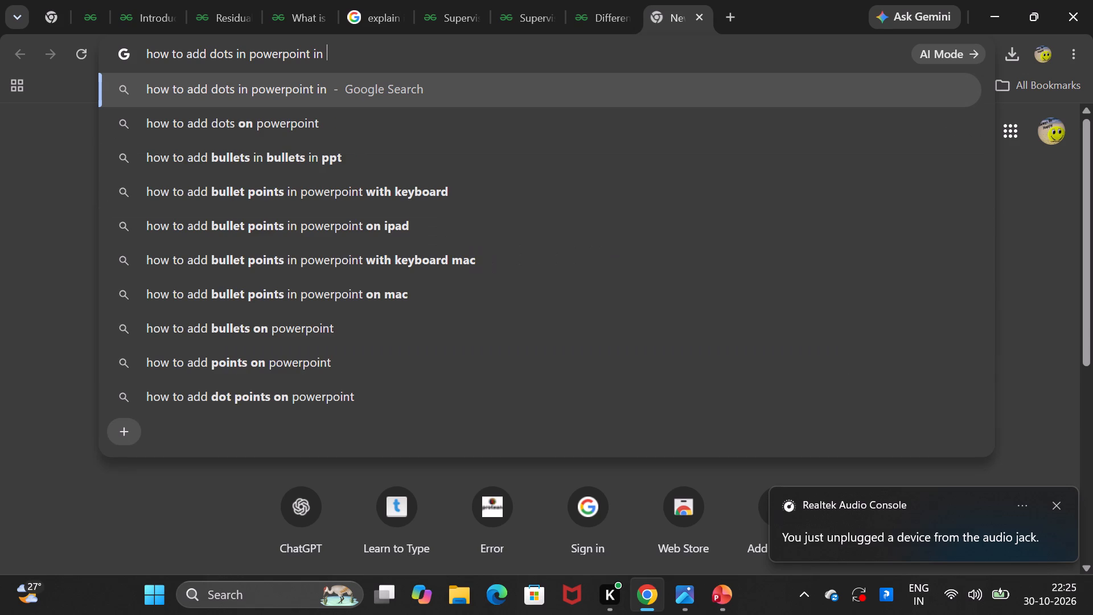
{"action": "key", "text": "Down"}
{"action": "key", "text": "Down"}
{"action": "key", "text": "Return"}
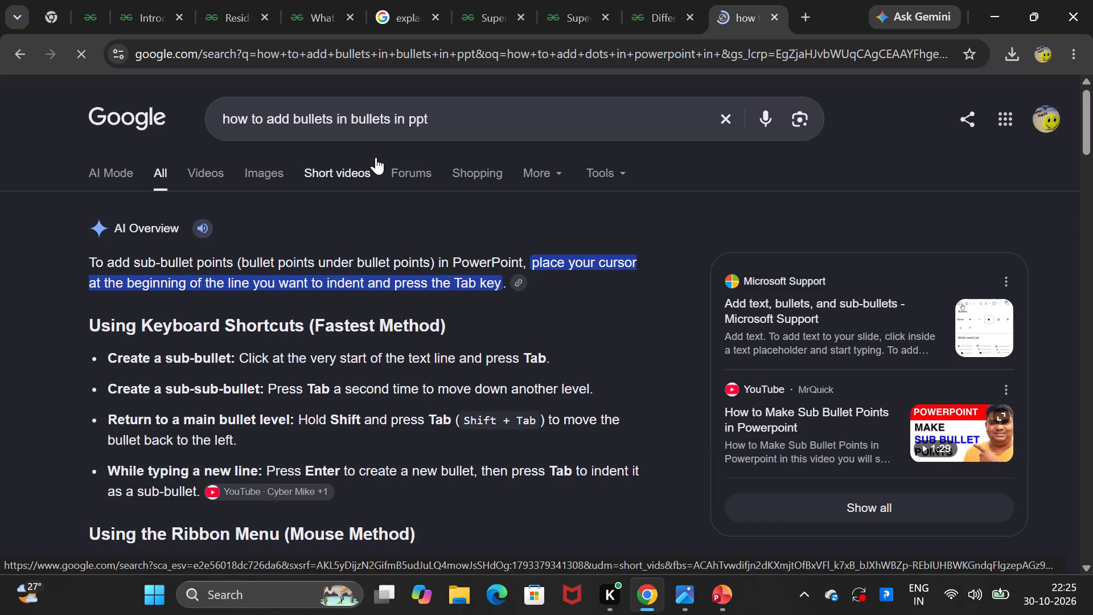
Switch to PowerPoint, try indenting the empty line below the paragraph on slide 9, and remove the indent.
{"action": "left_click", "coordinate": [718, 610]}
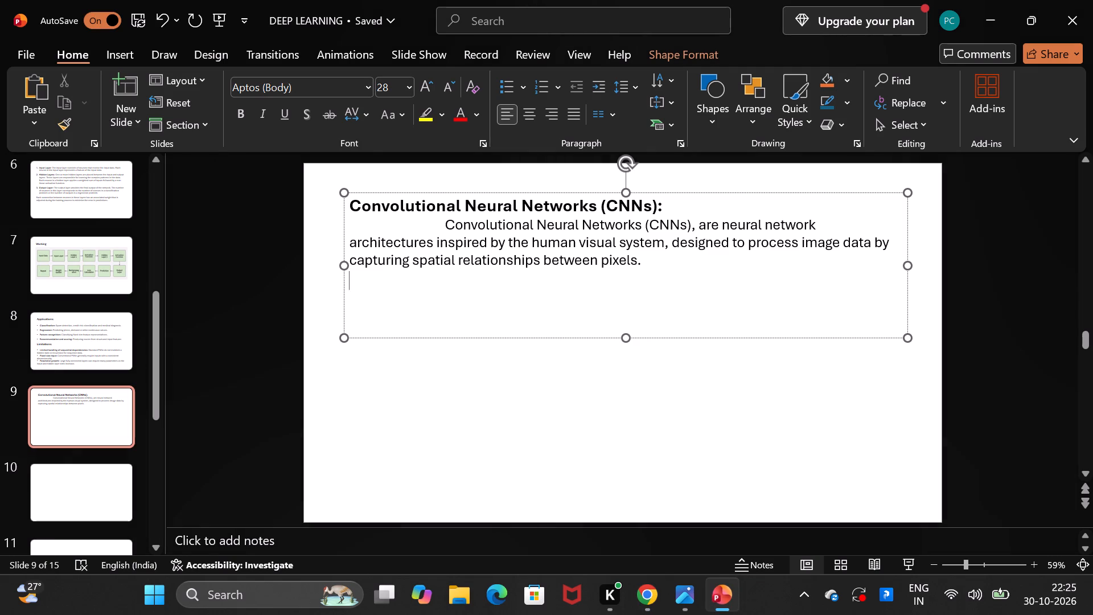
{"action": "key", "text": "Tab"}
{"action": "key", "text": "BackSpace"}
Return to the Google results in Chrome and read the AI Overview's instructions for adding sub-bullets in PowerPoint.
{"action": "left_click", "coordinate": [651, 594]}
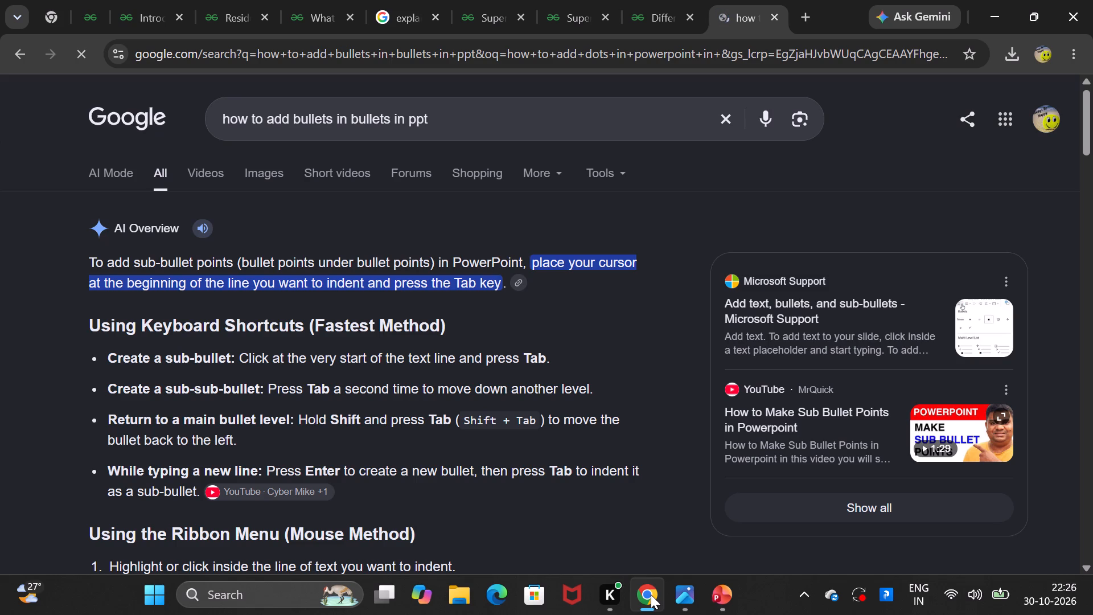
{"action": "scroll", "coordinate": [507, 475], "scroll_direction": "down", "scroll_amount": 1}
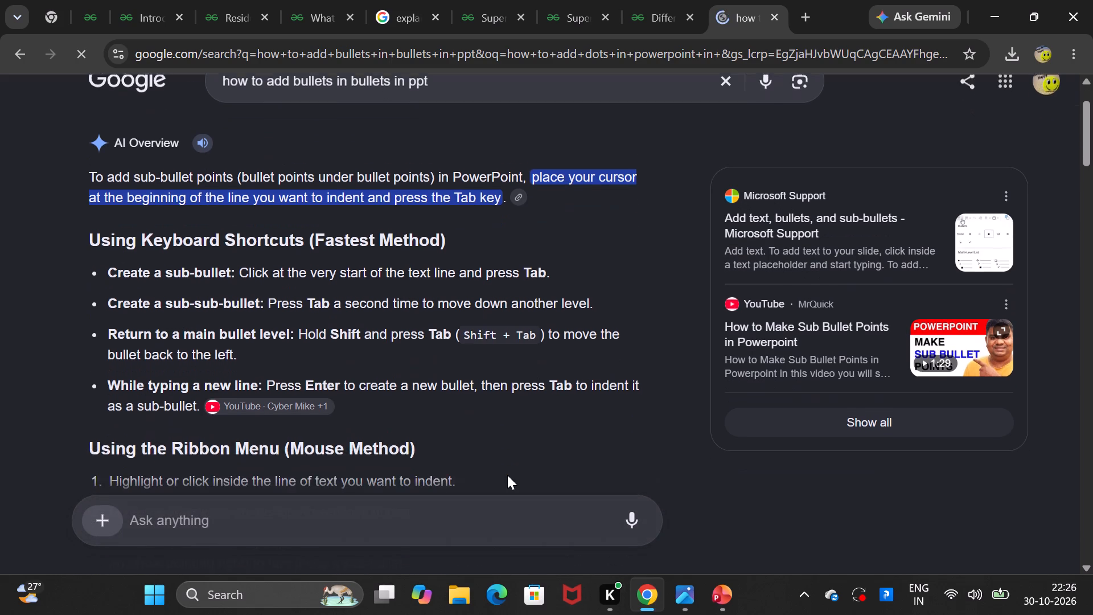
{"action": "scroll", "coordinate": [507, 475], "scroll_direction": "down", "scroll_amount": 1}
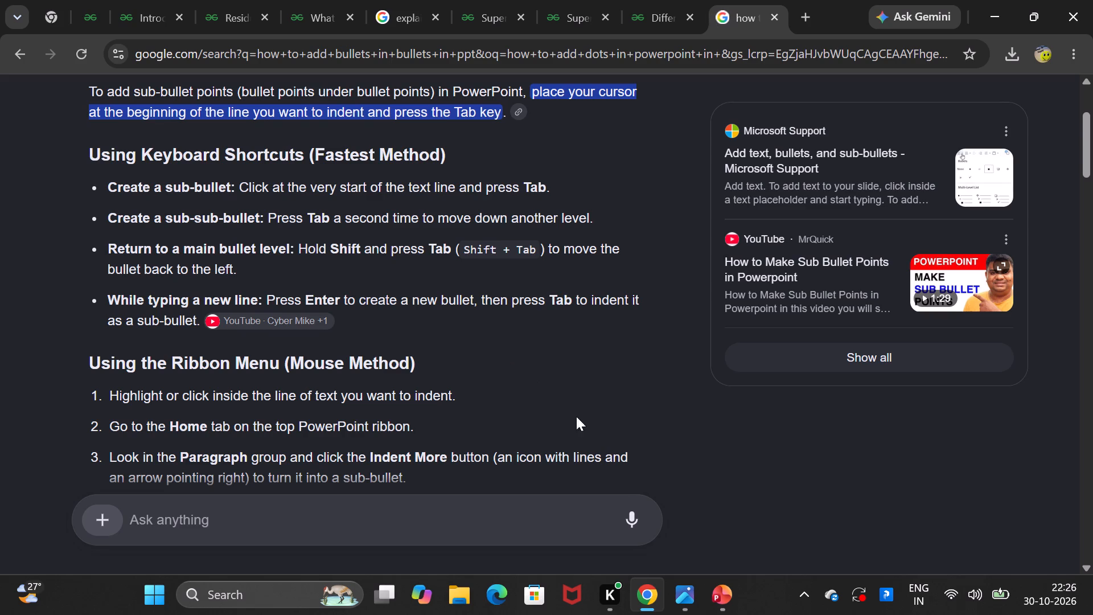
Switch to PowerPoint and undo the recent edits on slide 9, back through the deletion of the "Learn hierarchical features" line.
{"action": "left_click", "coordinate": [706, 600]}
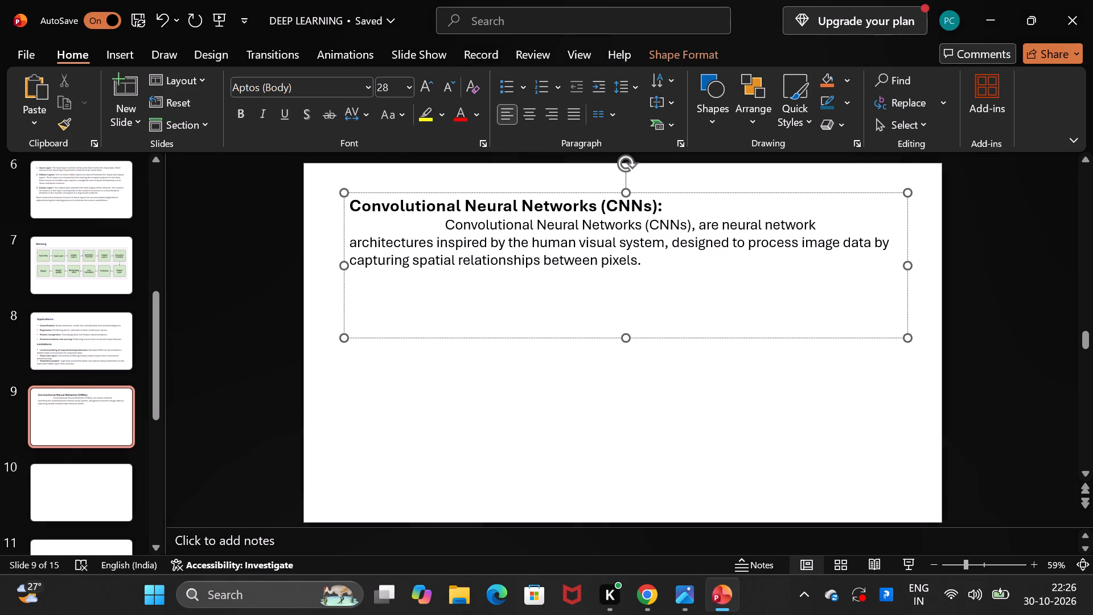
{"action": "left_click", "coordinate": [157, 15]}
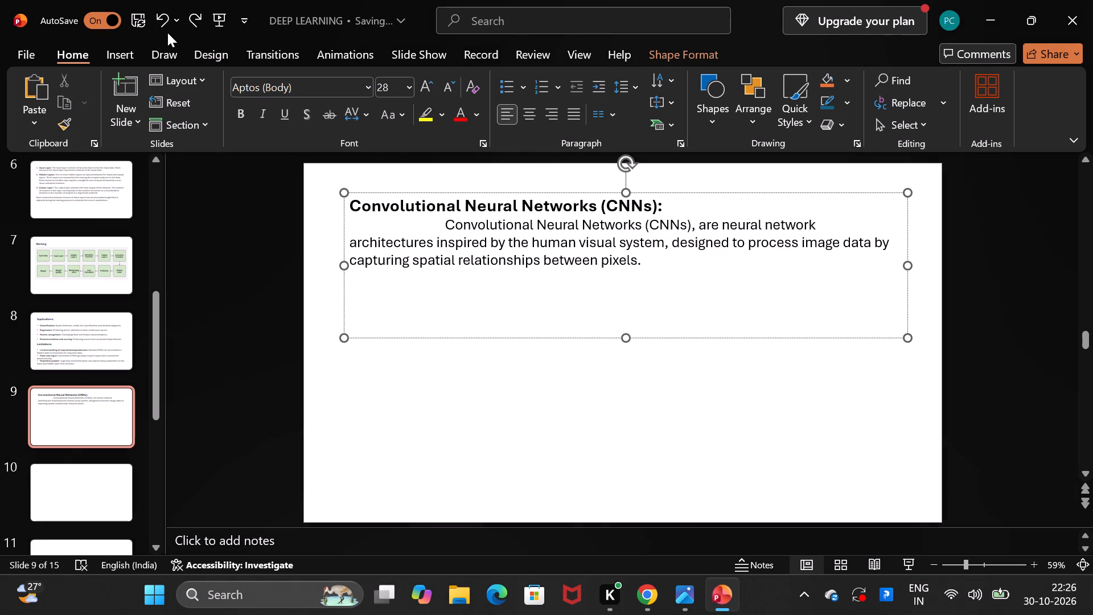
{"action": "left_click", "coordinate": [161, 10]}
{"action": "left_click", "coordinate": [161, 10]}
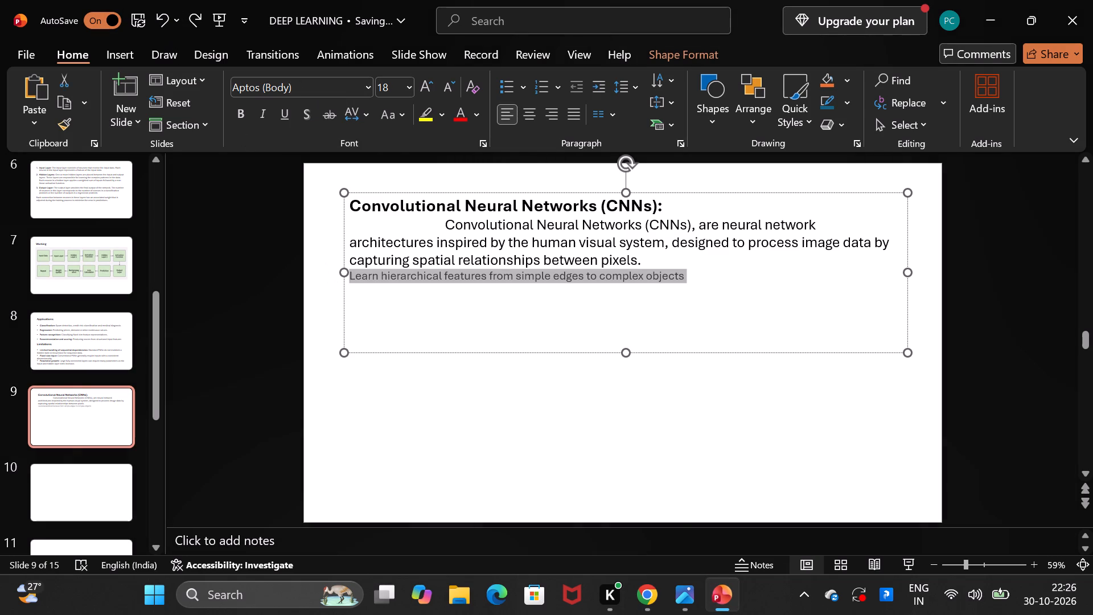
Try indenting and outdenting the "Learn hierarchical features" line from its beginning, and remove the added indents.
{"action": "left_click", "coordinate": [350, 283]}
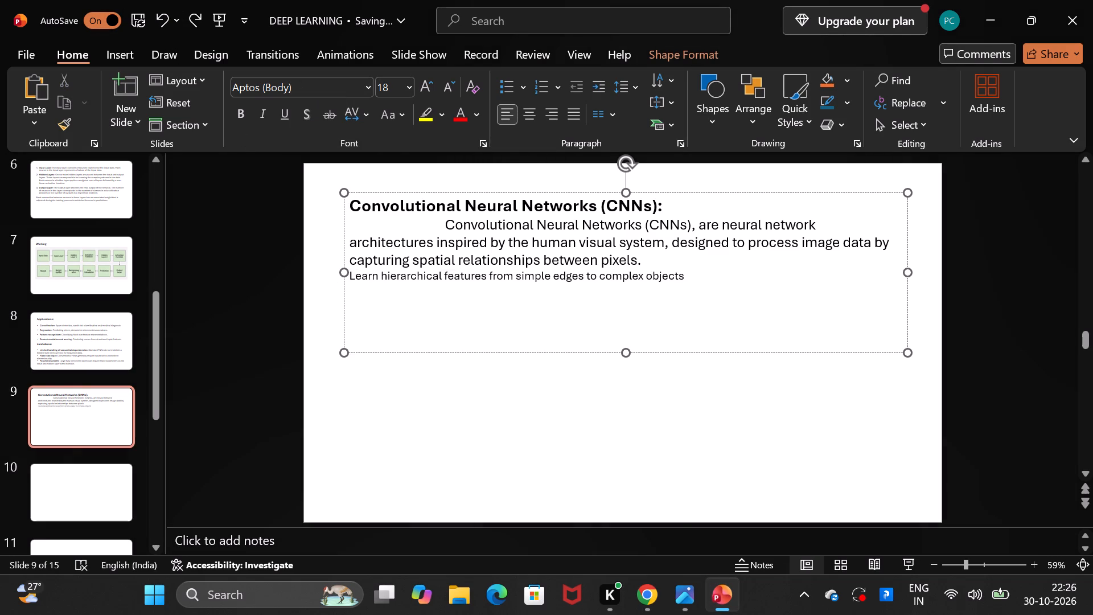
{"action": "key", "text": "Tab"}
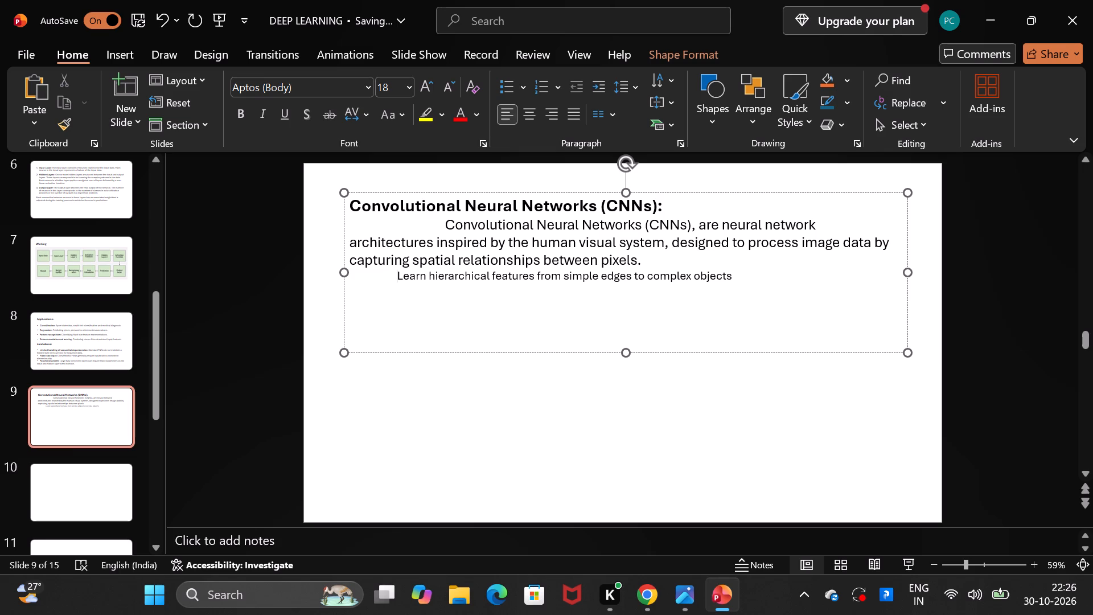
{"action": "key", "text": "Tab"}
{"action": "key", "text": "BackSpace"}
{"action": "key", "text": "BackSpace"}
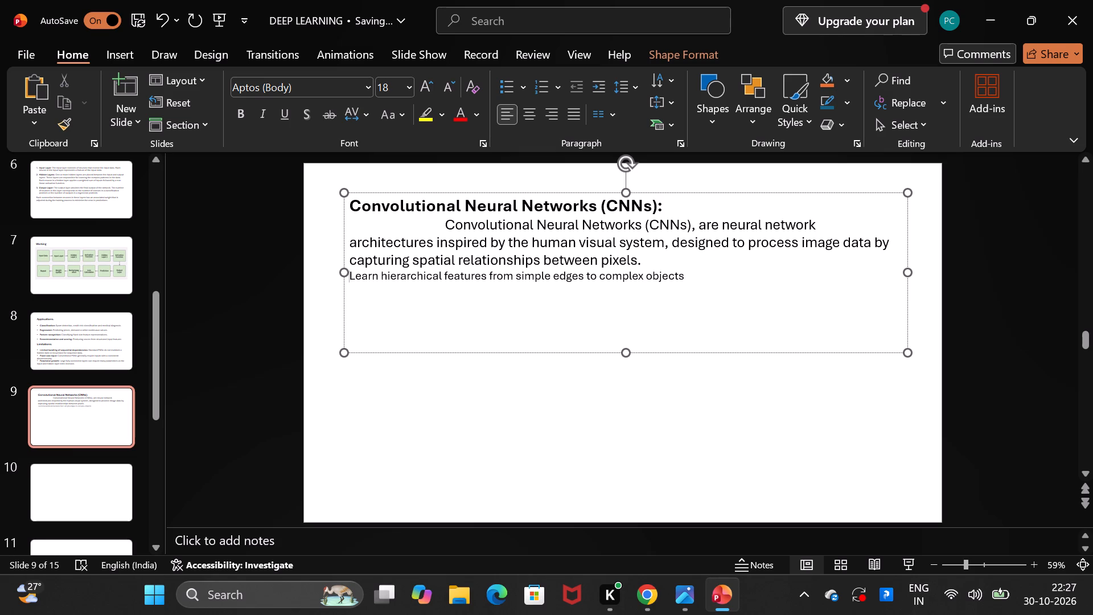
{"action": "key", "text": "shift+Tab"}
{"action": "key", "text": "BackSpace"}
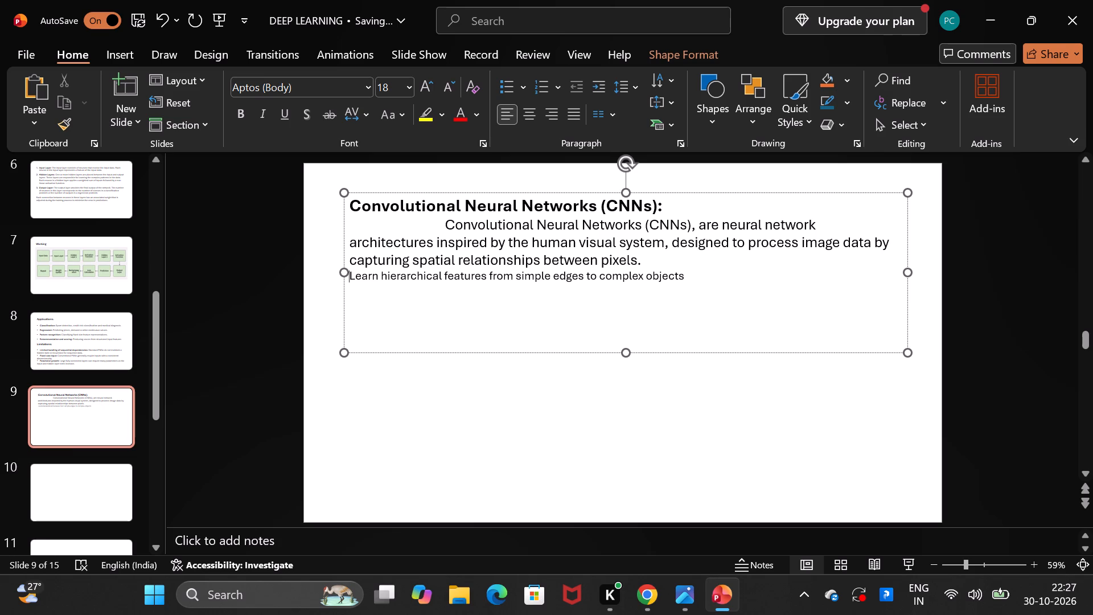
Undo the recent edits on slide 9, back to the four CNN point lines below the paragraph.
{"action": "left_click", "coordinate": [351, 276]}
{"action": "left_click", "coordinate": [154, 14]}
{"action": "double_click", "coordinate": [154, 14]}
{"action": "left_click", "coordinate": [154, 14]}
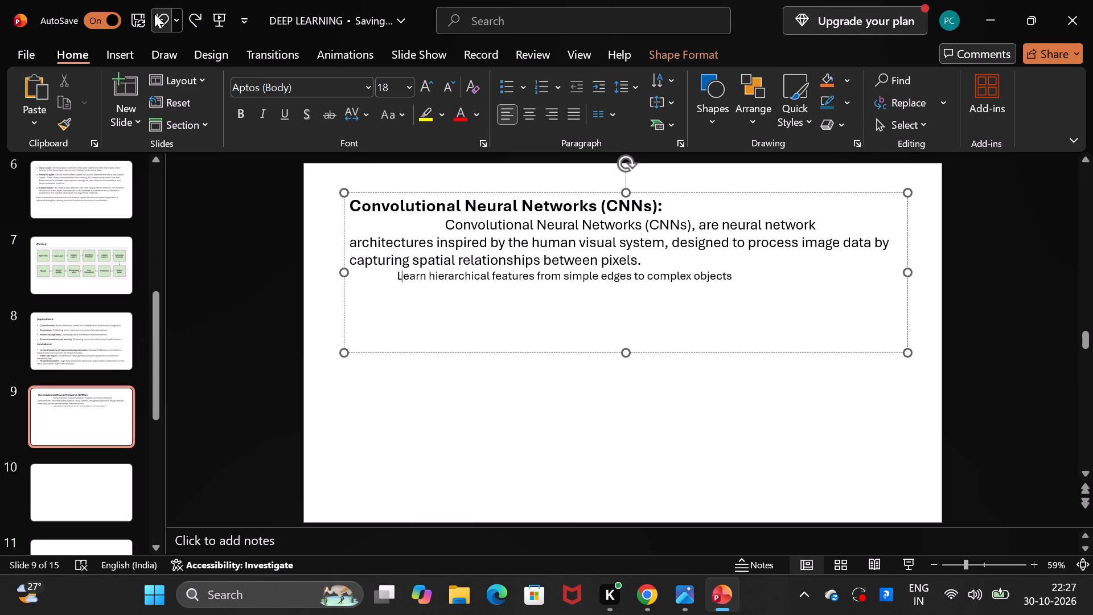
{"action": "left_click", "coordinate": [154, 14]}
{"action": "left_click", "coordinate": [154, 14]}
{"action": "left_click", "coordinate": [154, 14]}
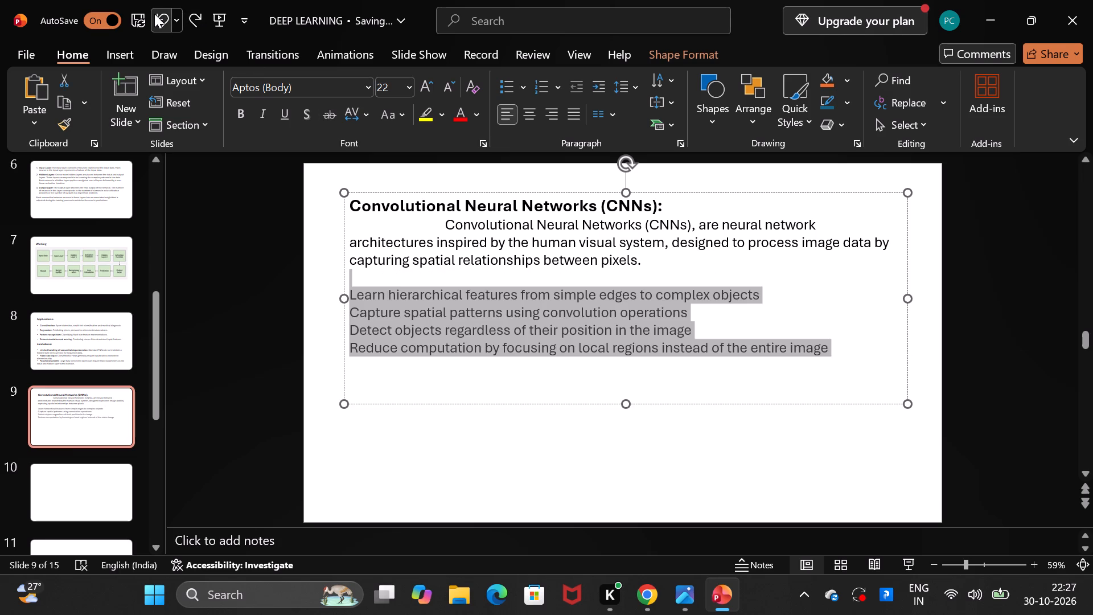
{"action": "left_click", "coordinate": [557, 328]}
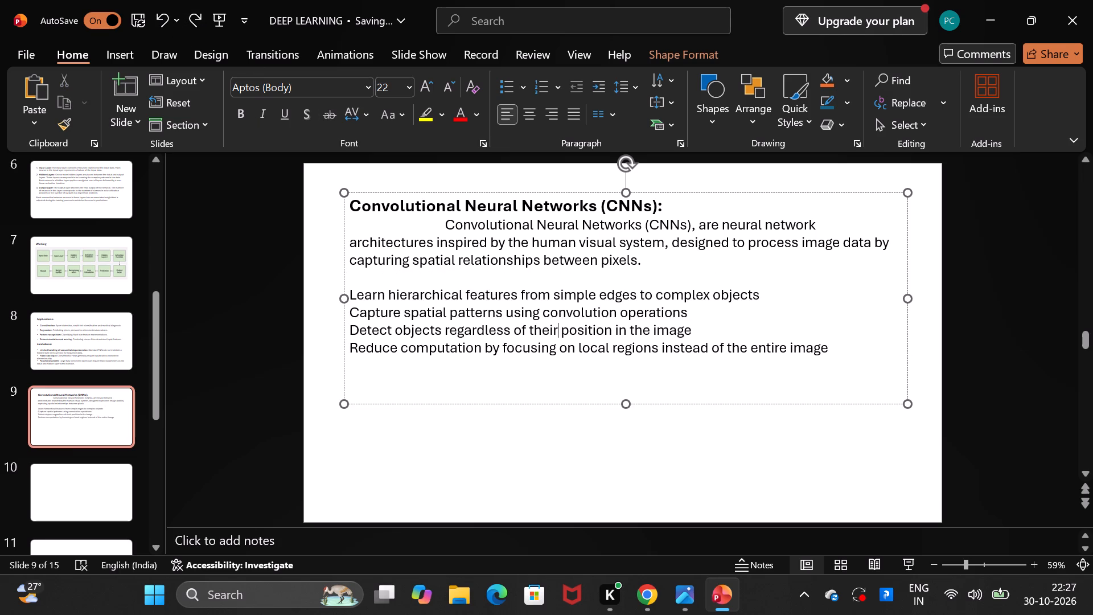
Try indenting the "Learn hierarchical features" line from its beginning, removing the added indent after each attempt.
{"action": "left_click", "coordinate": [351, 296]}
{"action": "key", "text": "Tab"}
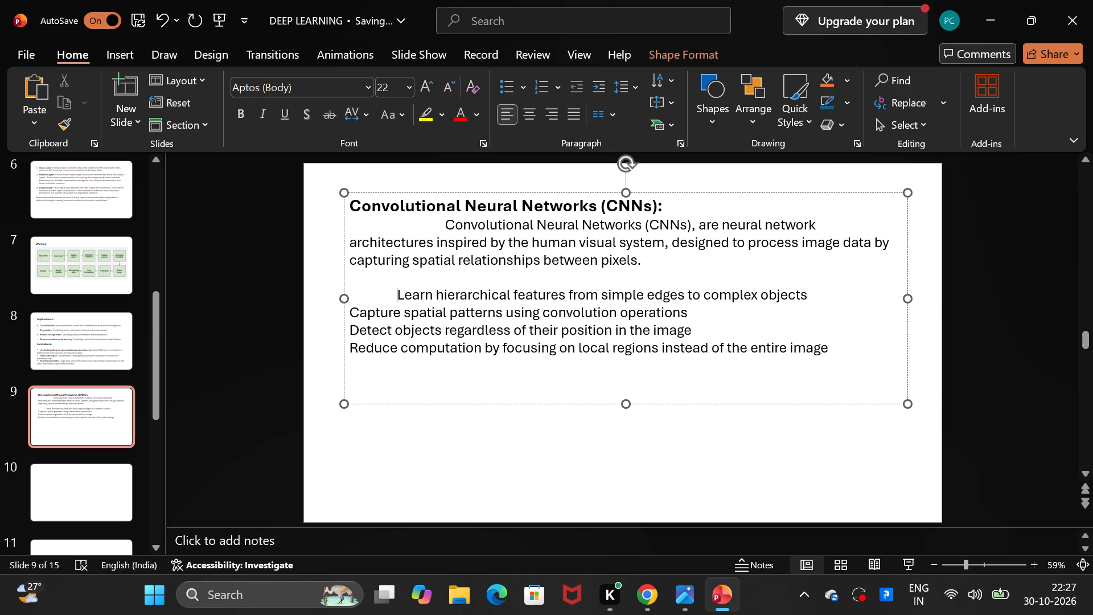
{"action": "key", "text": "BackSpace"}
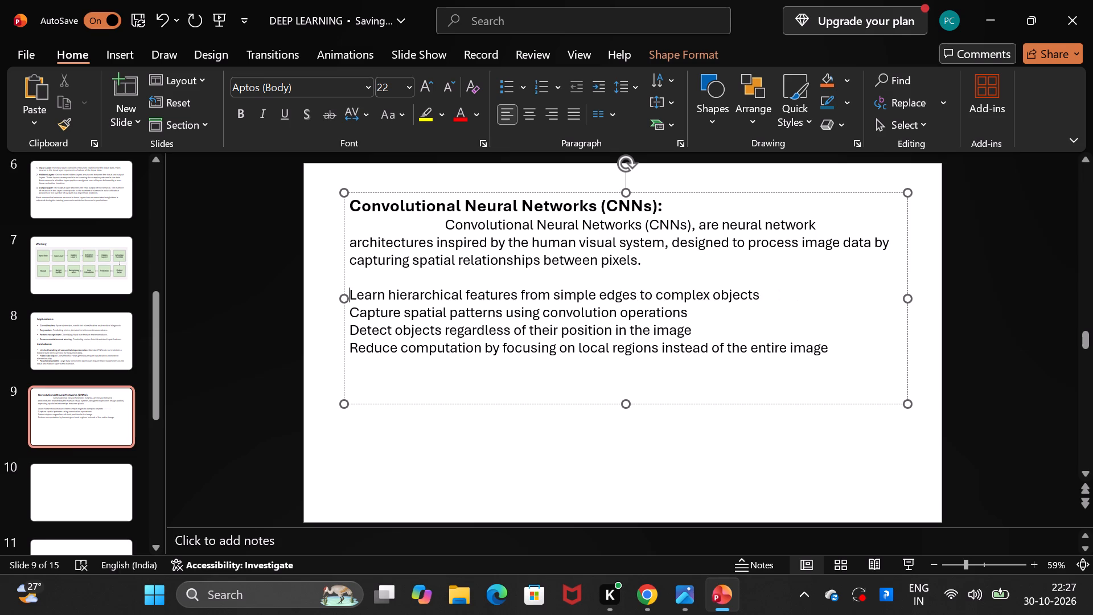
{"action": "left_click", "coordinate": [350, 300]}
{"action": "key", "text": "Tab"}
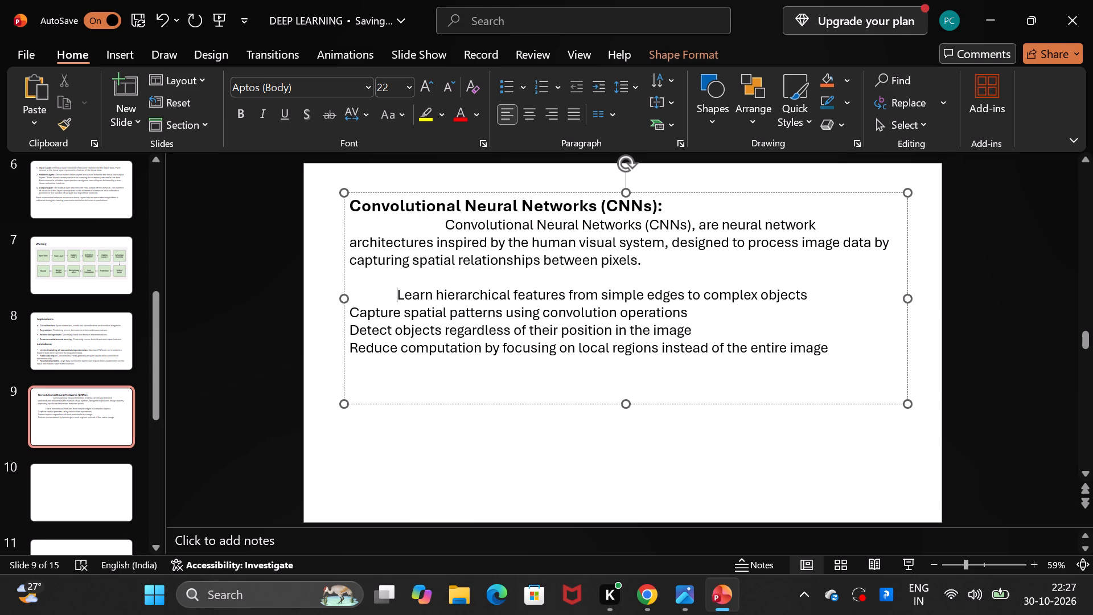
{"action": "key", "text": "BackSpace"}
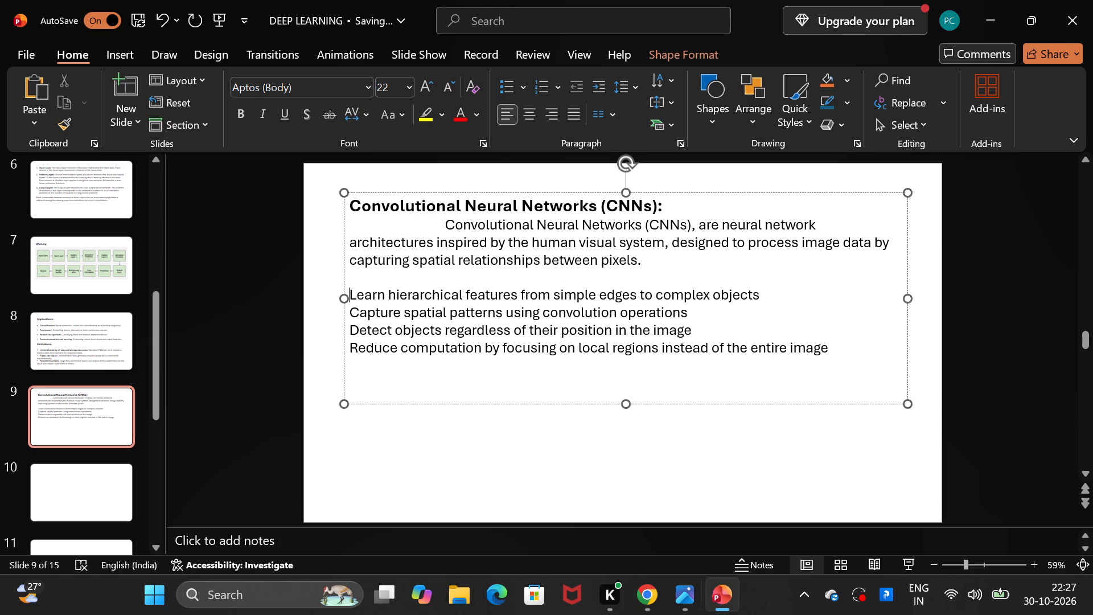
Switch to the Google results in Chrome and open the "How to add sub bullet point in PowerPoint" video by PDF Tutorial.
{"action": "left_click", "coordinate": [656, 601]}
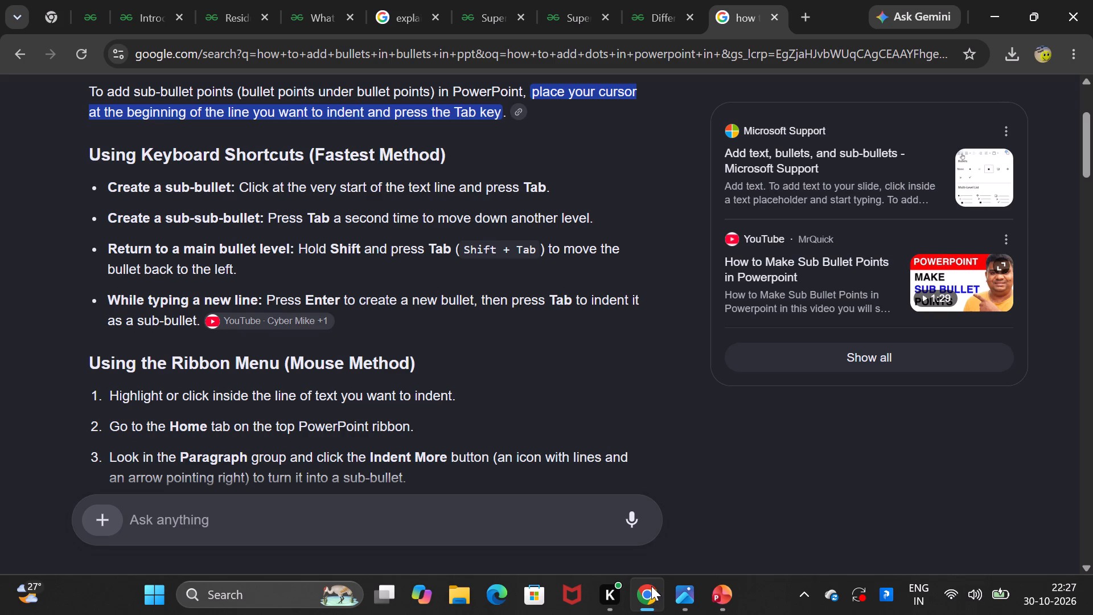
{"action": "scroll", "coordinate": [650, 585], "scroll_direction": "down", "scroll_amount": 1}
{"action": "scroll", "coordinate": [380, 392], "scroll_direction": "down", "scroll_amount": 4}
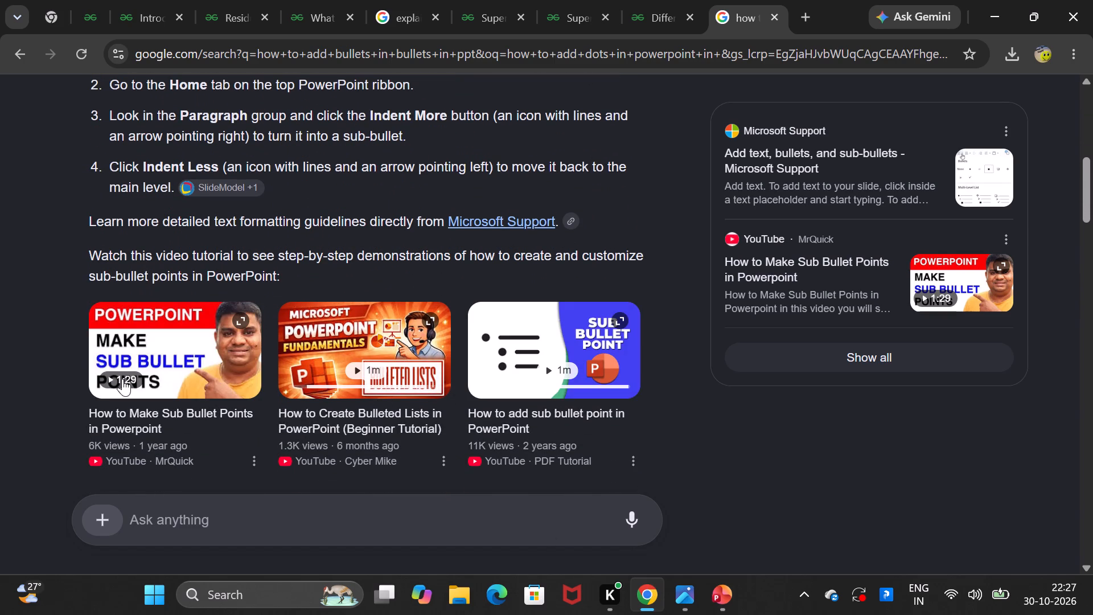
{"action": "left_click", "coordinate": [577, 362]}
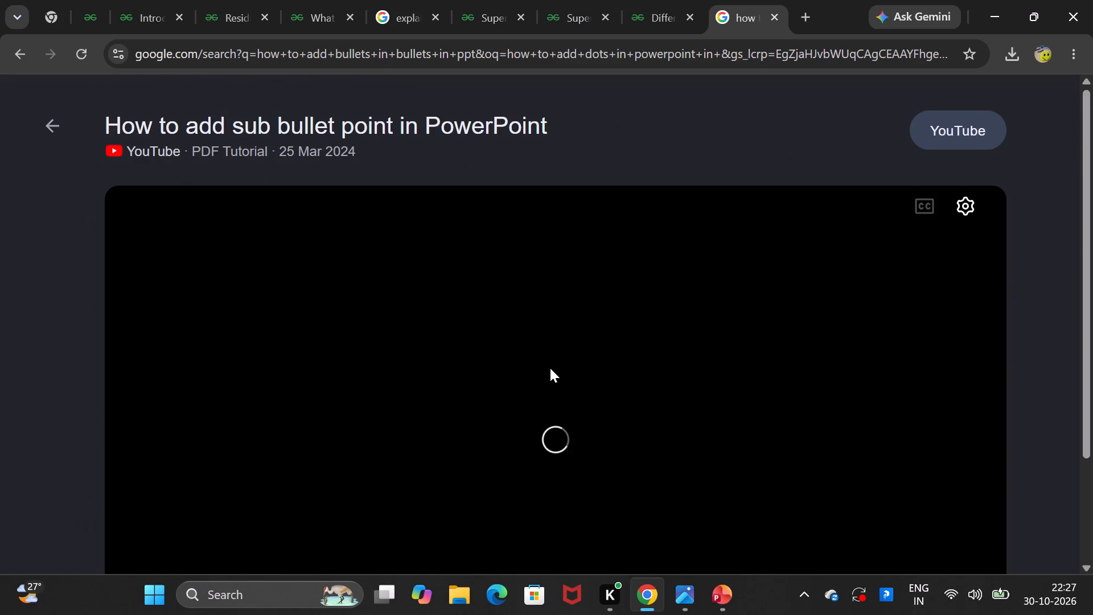
Try to play and view the "How to add sub bullet point in PowerPoint" video.
{"action": "scroll", "coordinate": [550, 368], "scroll_direction": "down", "scroll_amount": 2}
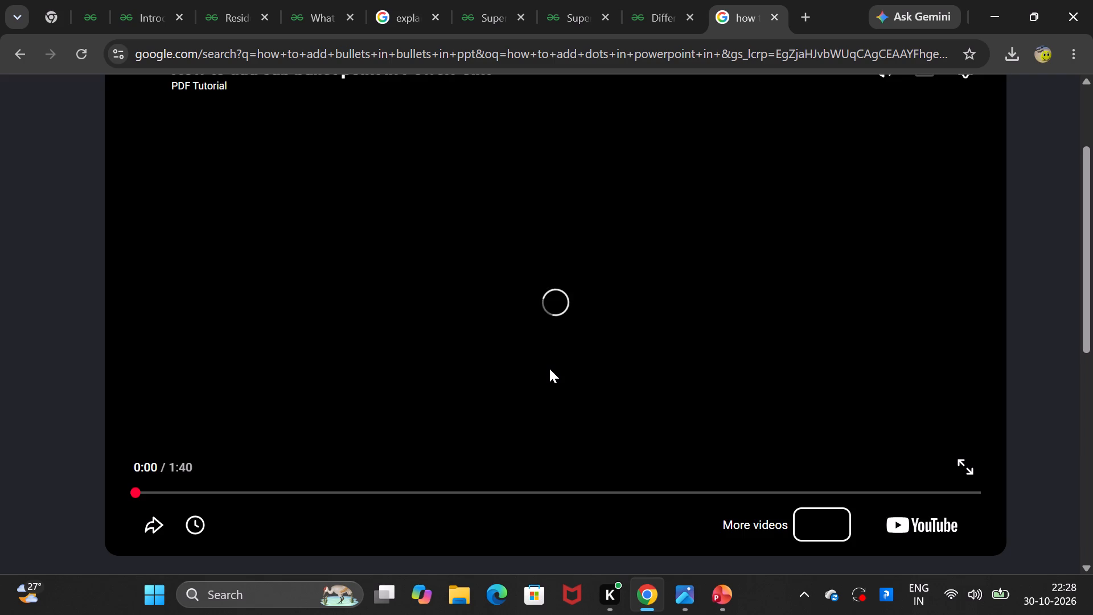
{"action": "scroll", "coordinate": [549, 368], "scroll_direction": "up", "scroll_amount": 1}
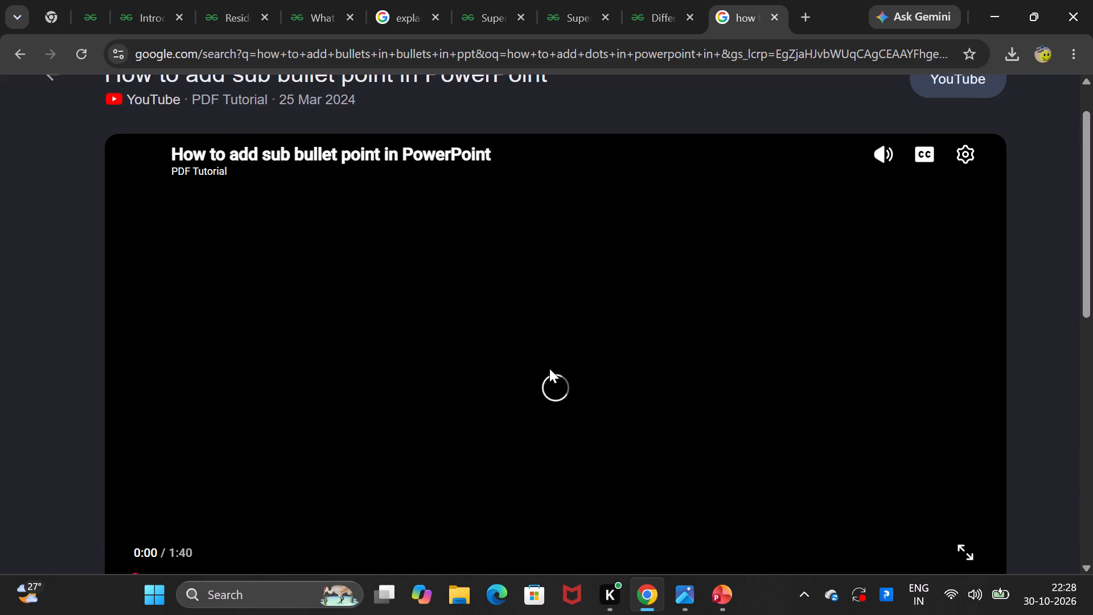
{"action": "scroll", "coordinate": [549, 368], "scroll_direction": "down", "scroll_amount": 1}
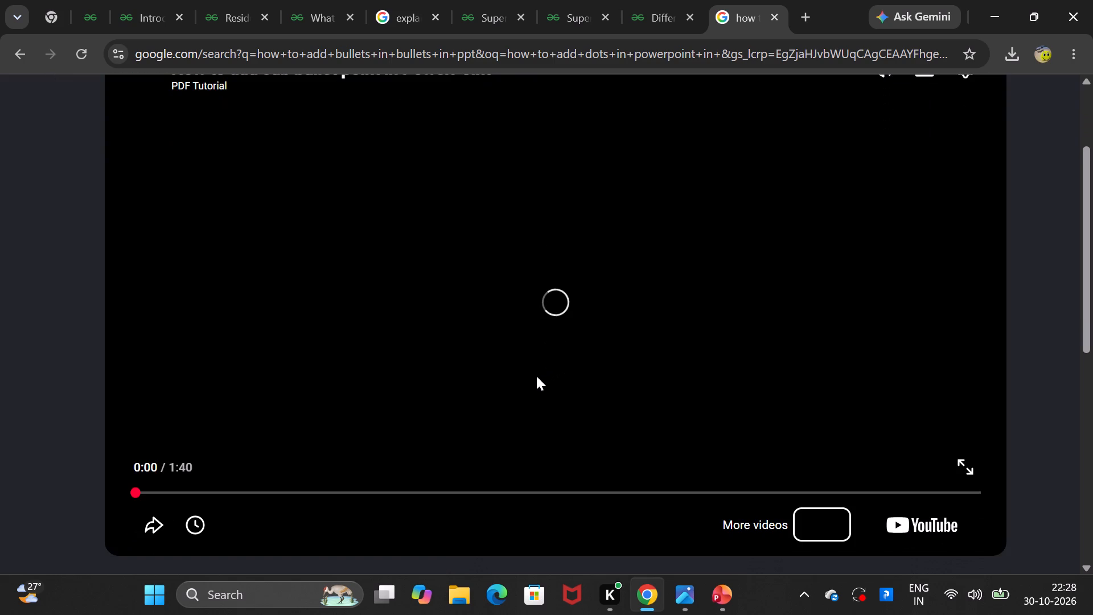
{"action": "left_click", "coordinate": [536, 376]}
{"action": "scroll", "coordinate": [536, 376], "scroll_direction": "down", "scroll_amount": 1}
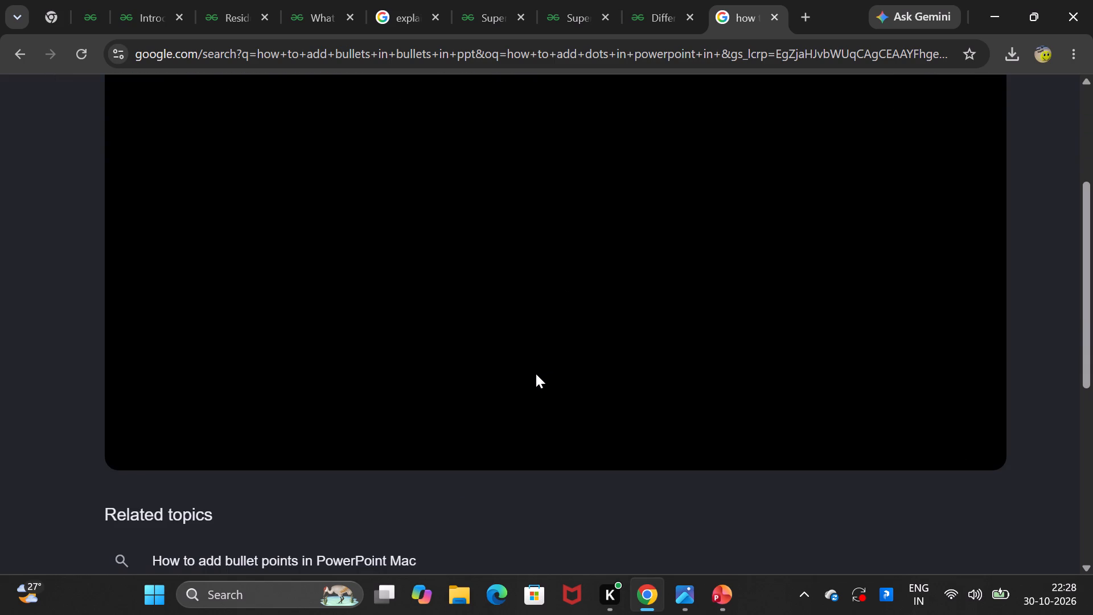
{"action": "scroll", "coordinate": [536, 374], "scroll_direction": "up", "scroll_amount": 1}
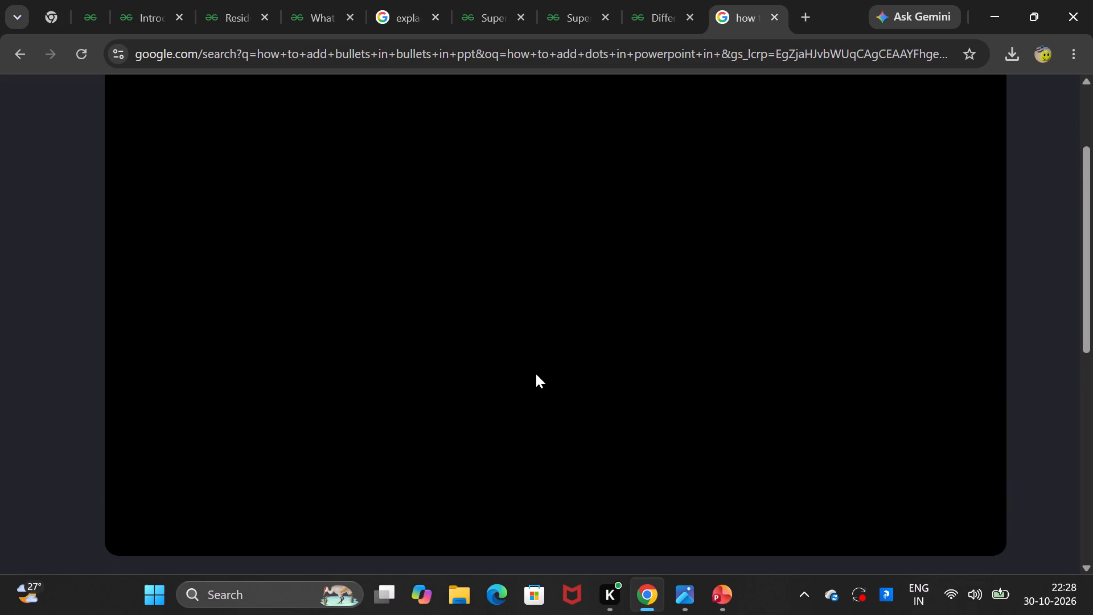
{"action": "left_click", "coordinate": [474, 339]}
{"action": "scroll", "coordinate": [419, 287], "scroll_direction": "up", "scroll_amount": 3}
{"action": "scroll", "coordinate": [419, 287], "scroll_direction": "down", "scroll_amount": 2}
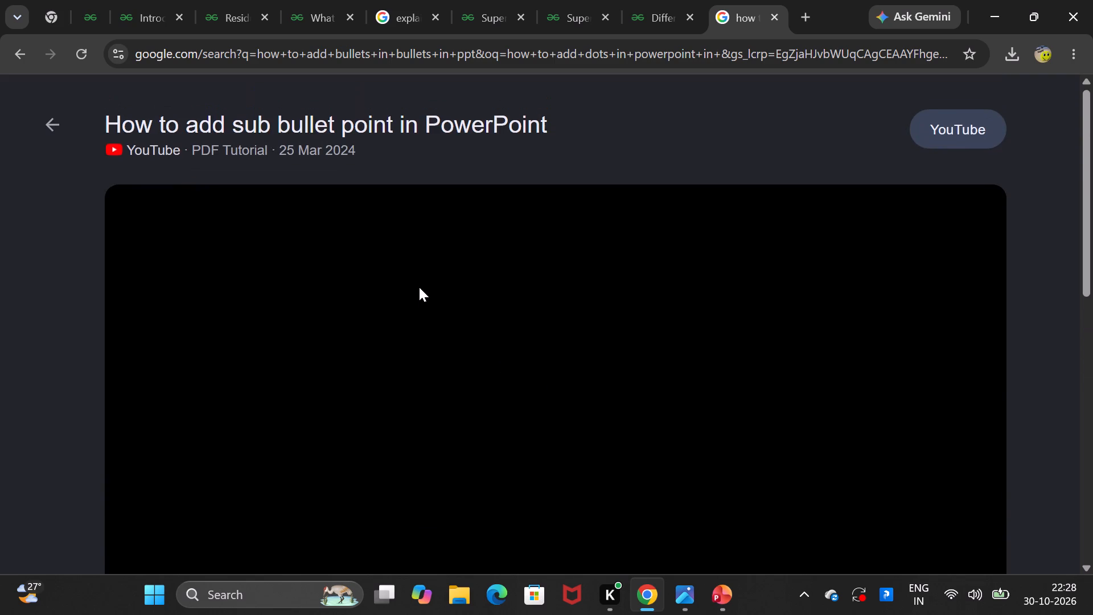
{"action": "scroll", "coordinate": [419, 287], "scroll_direction": "up", "scroll_amount": 2}
{"action": "double_click", "coordinate": [418, 287]}
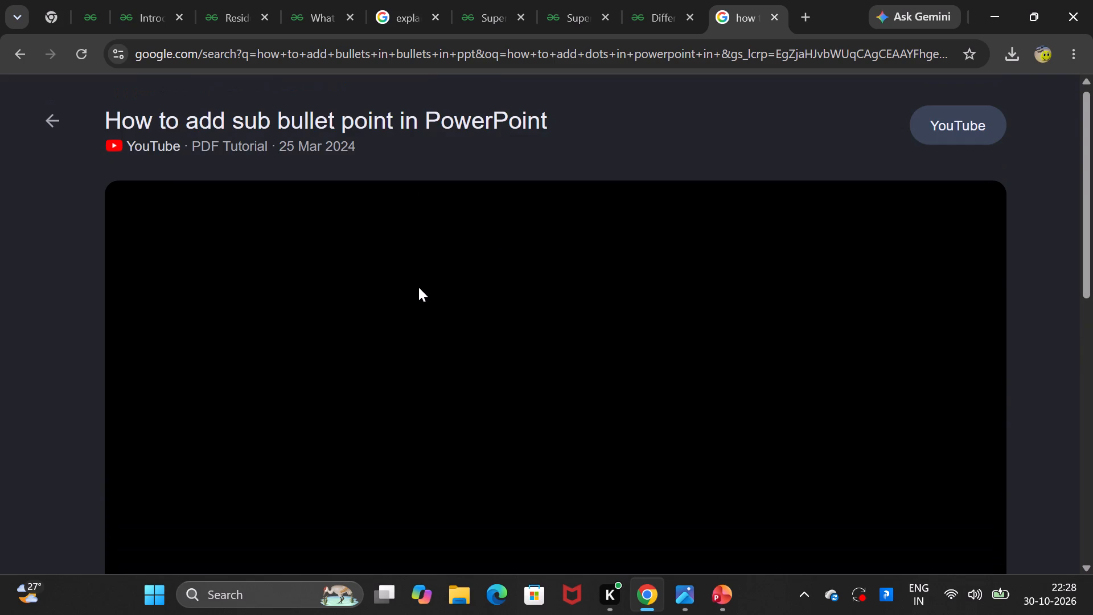
{"action": "scroll", "coordinate": [487, 332], "scroll_direction": "down", "scroll_amount": 2}
{"action": "left_click", "coordinate": [487, 332]}
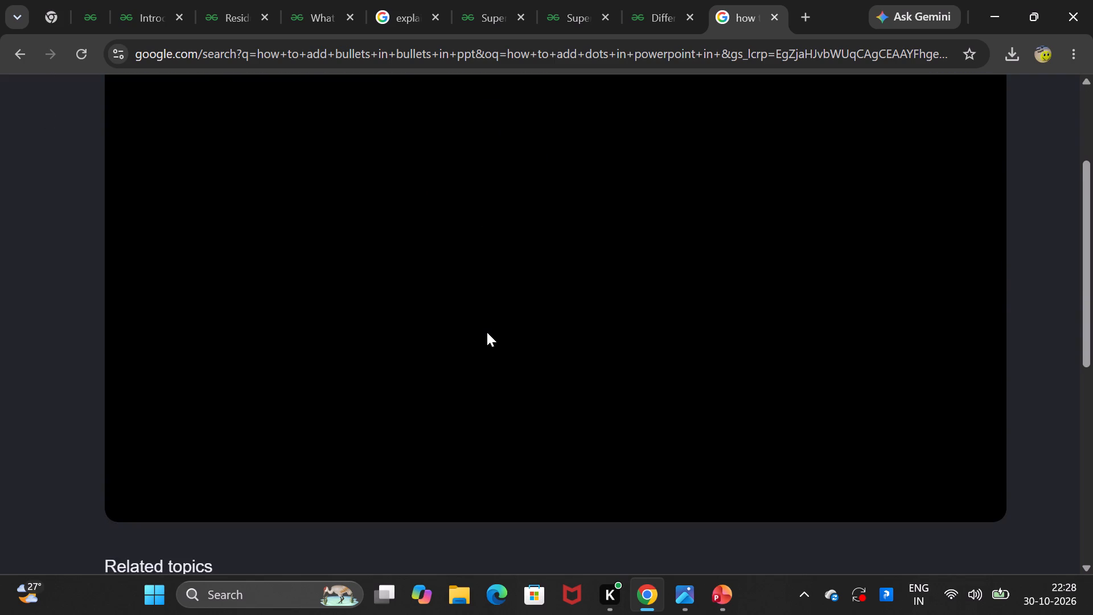
{"action": "double_click", "coordinate": [488, 331]}
Close the Google search page and bring up the "Introduction to Convolution Neural Network" article on GeeksforGeeks.
{"action": "left_click", "coordinate": [774, 17]}
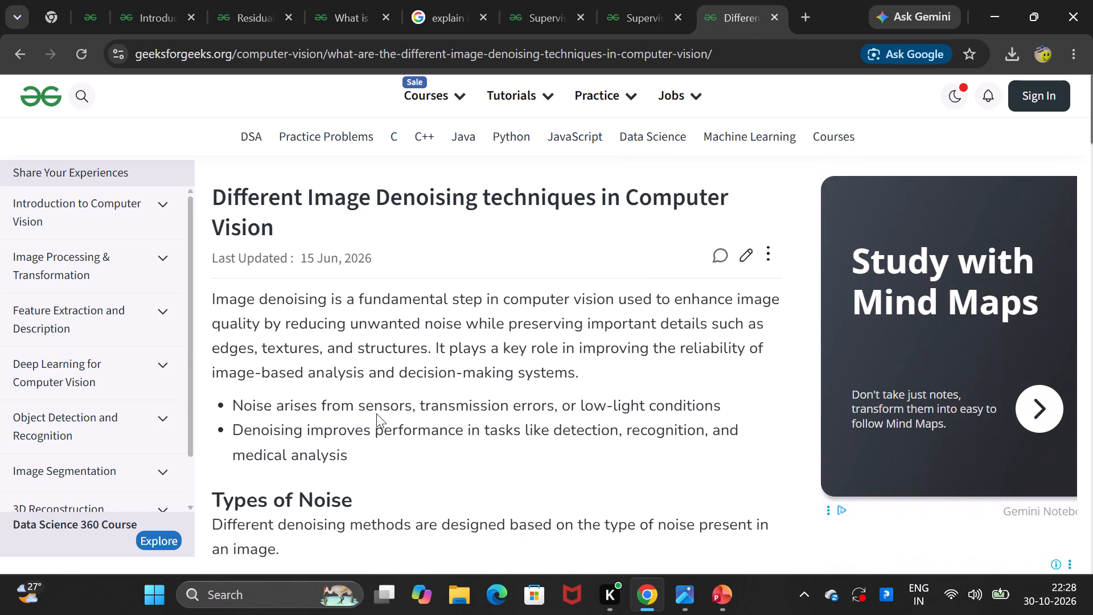
{"action": "left_click", "coordinate": [376, 413]}
{"action": "scroll", "coordinate": [384, 394], "scroll_direction": "up", "scroll_amount": 1}
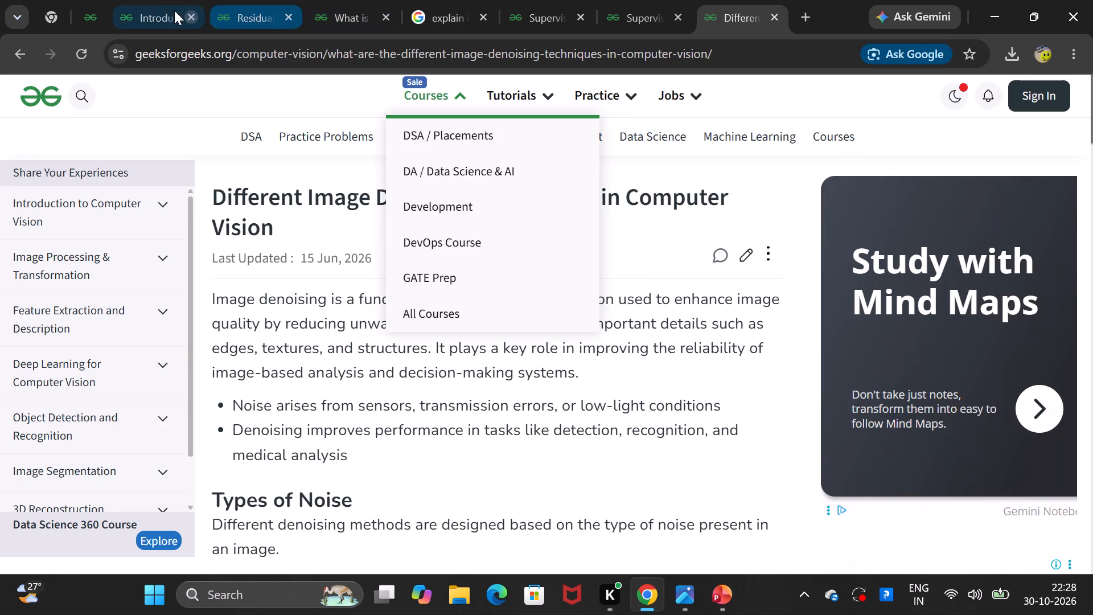
{"action": "left_click", "coordinate": [160, 10]}
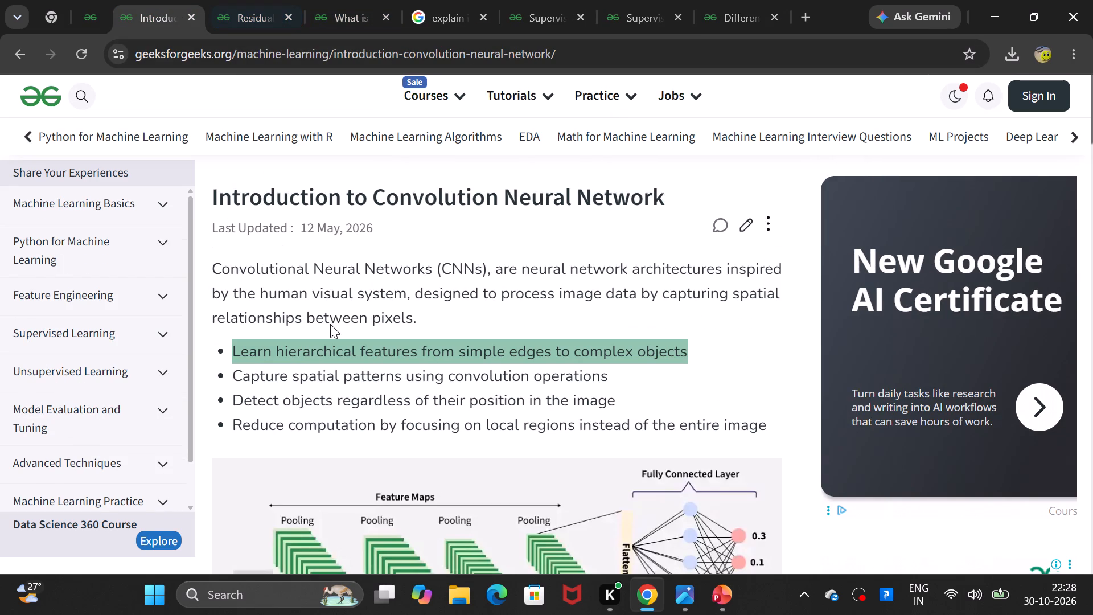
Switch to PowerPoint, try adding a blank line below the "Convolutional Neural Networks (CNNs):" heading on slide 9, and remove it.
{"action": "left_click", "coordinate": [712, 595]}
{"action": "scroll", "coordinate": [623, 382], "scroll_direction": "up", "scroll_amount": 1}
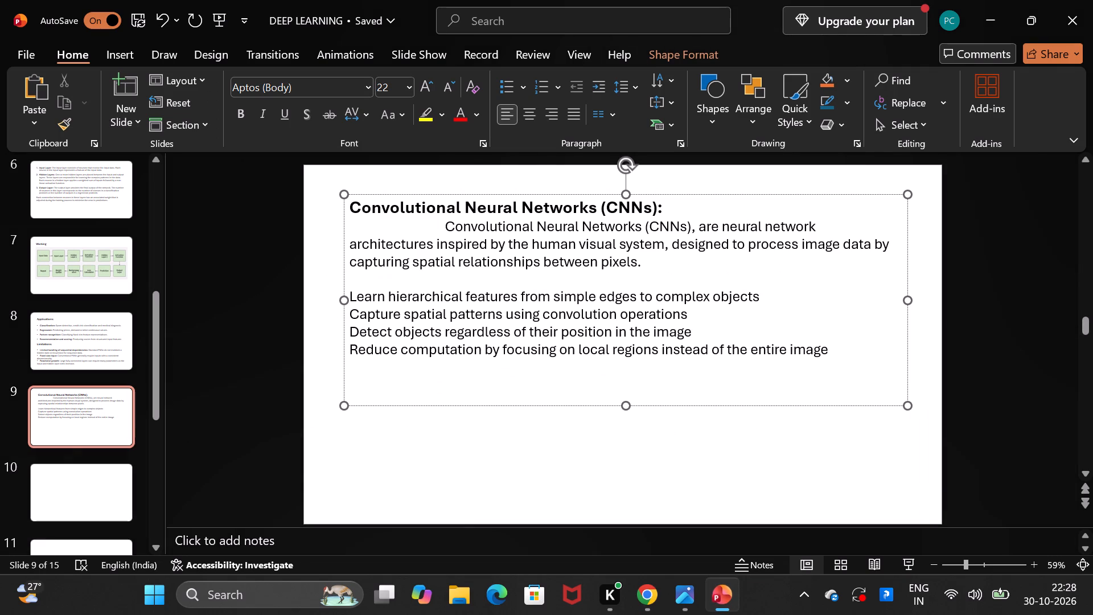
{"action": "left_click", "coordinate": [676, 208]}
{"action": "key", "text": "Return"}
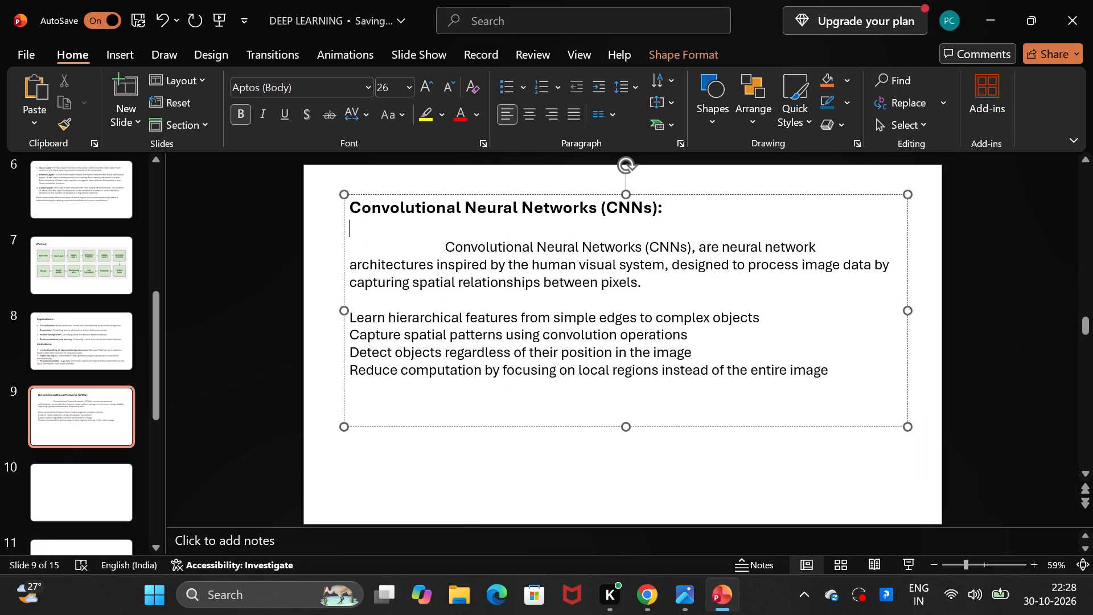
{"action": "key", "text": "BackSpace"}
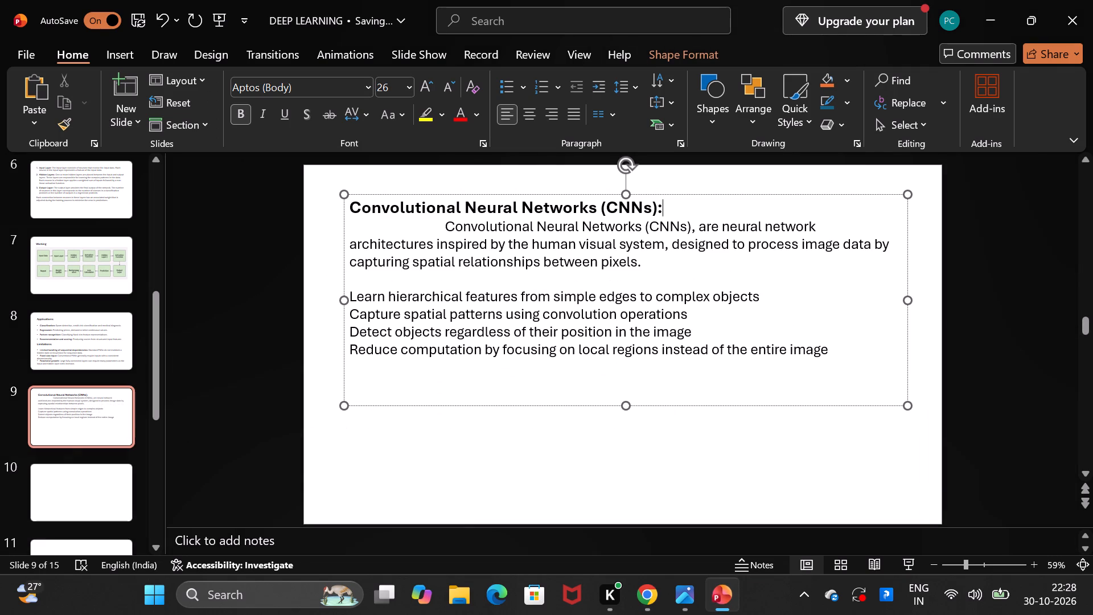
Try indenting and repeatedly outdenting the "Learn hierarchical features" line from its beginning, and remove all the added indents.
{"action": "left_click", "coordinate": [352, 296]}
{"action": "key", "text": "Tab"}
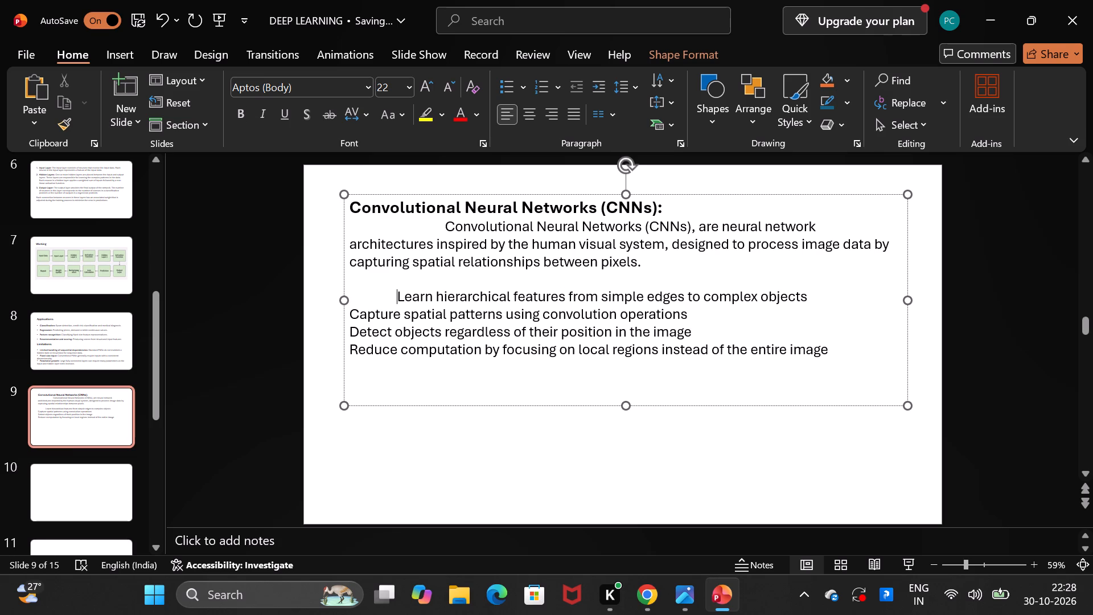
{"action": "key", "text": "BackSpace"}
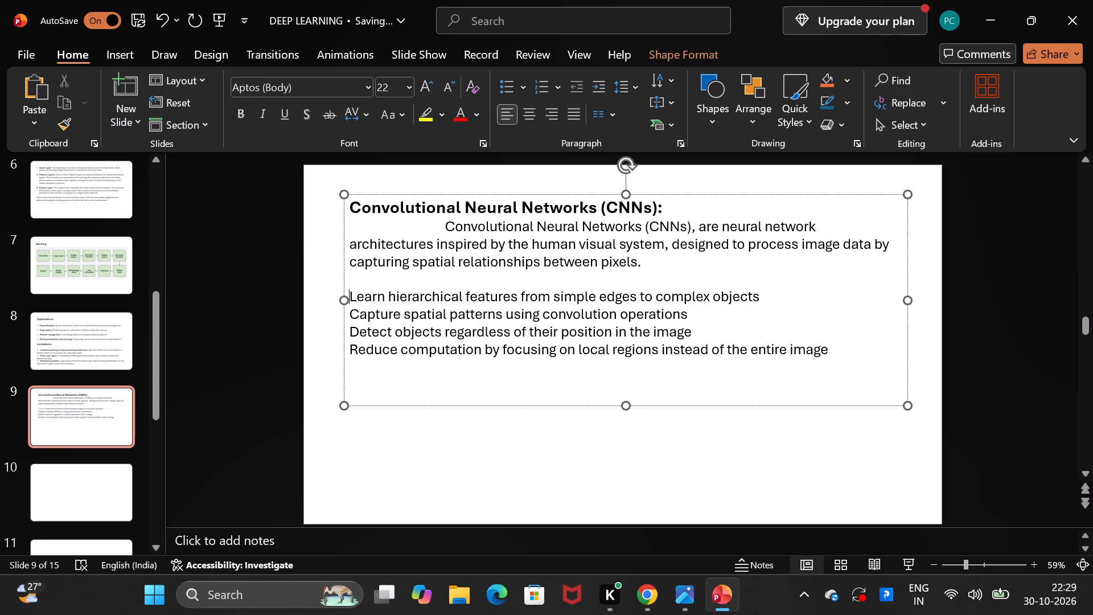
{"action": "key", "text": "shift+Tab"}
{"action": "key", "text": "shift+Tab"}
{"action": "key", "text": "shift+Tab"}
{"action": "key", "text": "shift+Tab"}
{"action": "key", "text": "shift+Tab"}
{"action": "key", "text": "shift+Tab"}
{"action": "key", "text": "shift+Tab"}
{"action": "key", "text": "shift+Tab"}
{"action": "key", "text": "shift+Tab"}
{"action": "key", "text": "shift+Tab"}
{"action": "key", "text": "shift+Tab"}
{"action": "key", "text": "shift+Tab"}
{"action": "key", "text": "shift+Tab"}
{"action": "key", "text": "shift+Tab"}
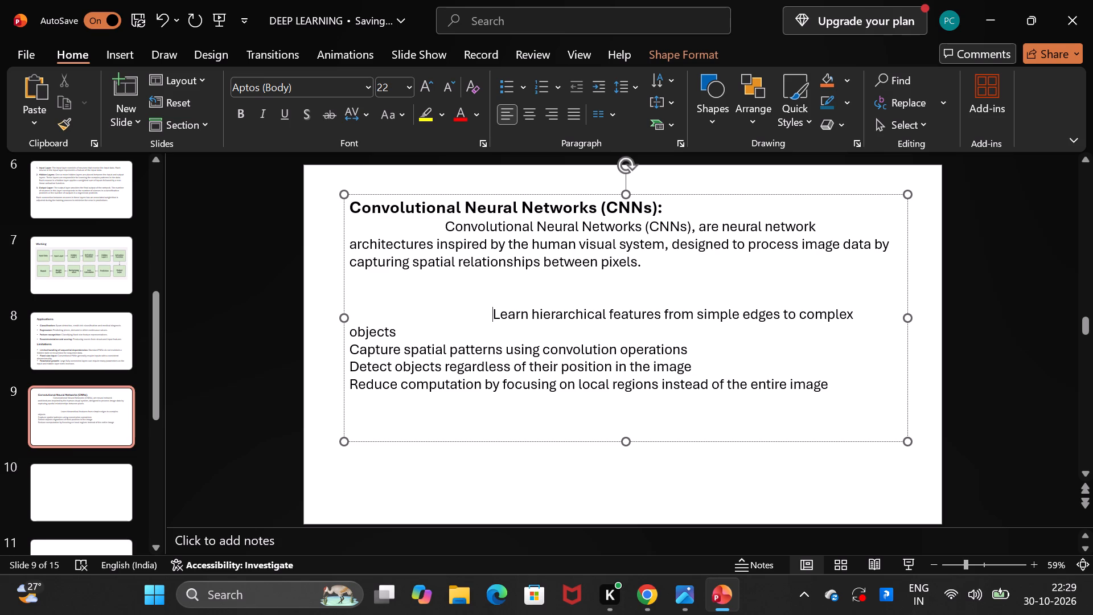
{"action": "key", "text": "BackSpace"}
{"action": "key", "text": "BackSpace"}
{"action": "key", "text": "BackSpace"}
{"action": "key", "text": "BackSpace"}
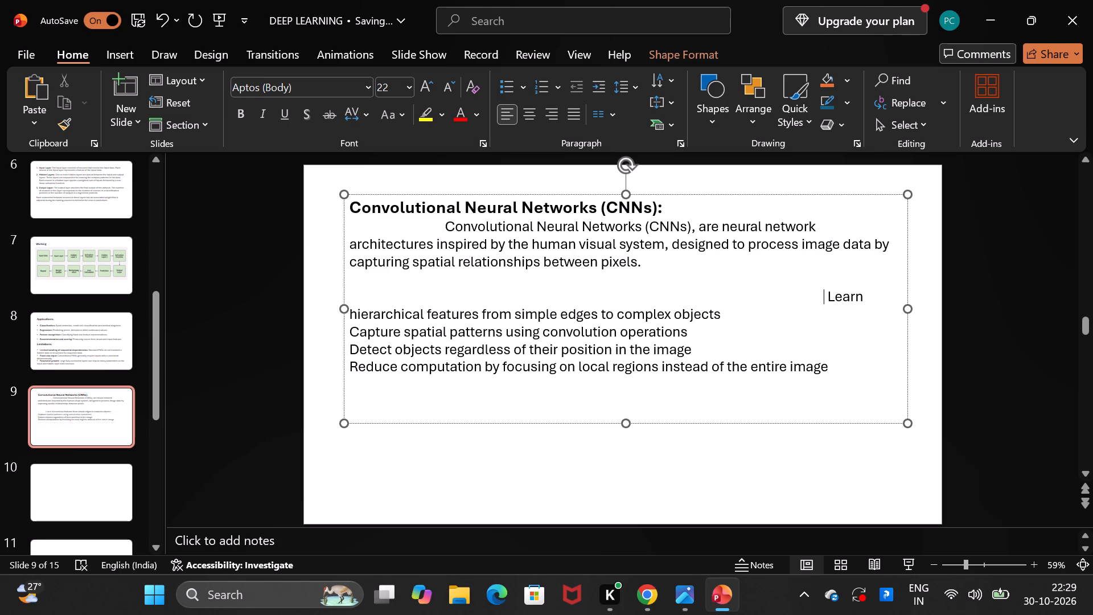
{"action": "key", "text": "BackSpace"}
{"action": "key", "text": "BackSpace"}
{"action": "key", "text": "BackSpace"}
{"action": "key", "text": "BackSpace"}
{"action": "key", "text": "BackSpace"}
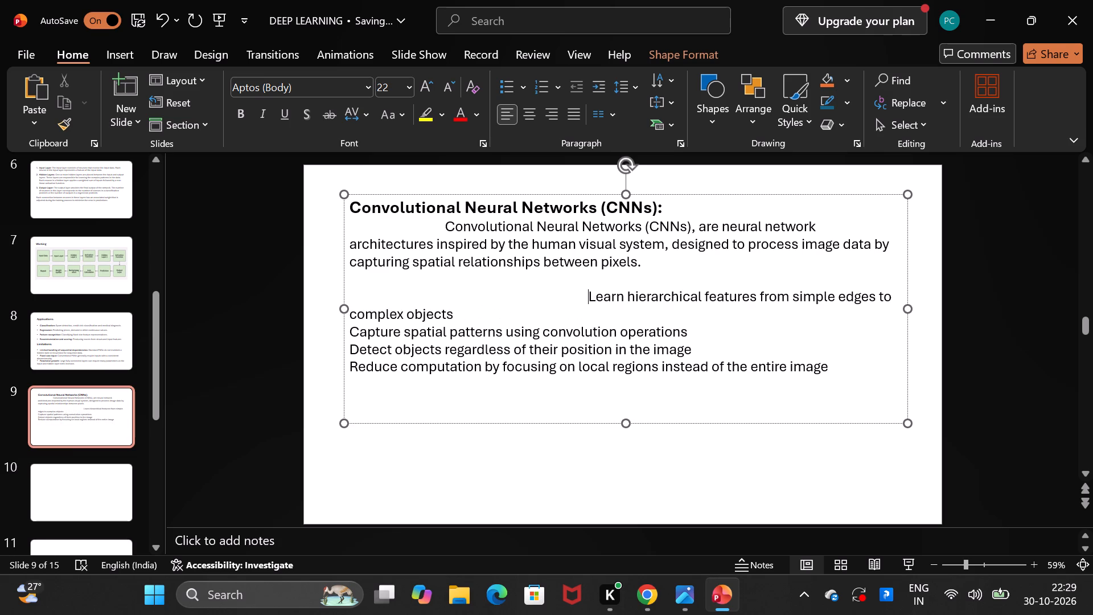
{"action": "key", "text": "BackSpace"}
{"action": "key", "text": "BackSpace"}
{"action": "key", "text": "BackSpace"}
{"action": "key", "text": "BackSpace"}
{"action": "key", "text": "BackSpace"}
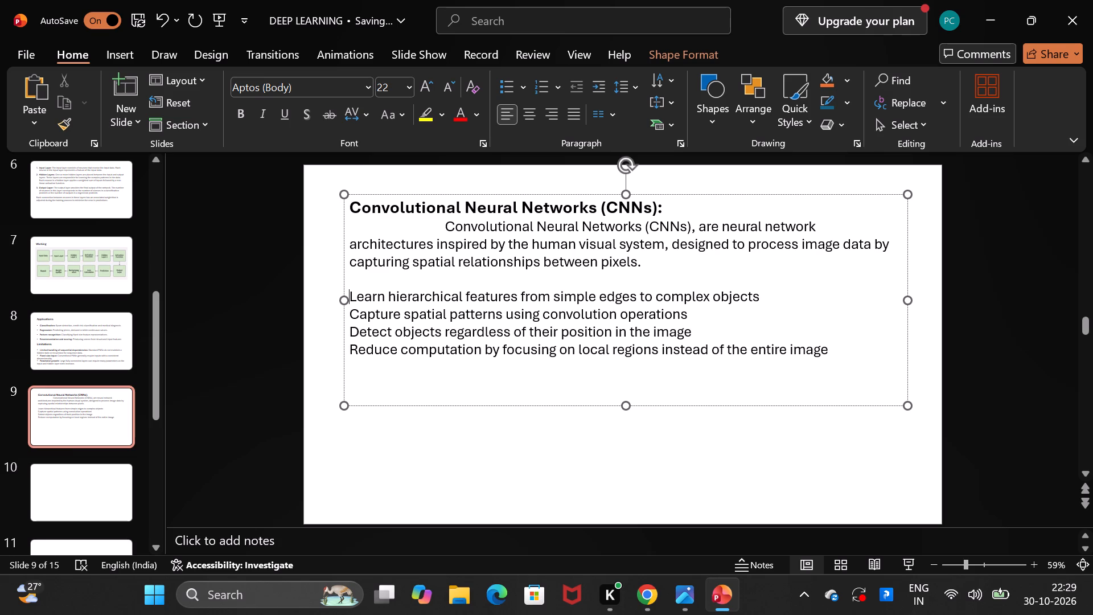
Insert an asterisk followed by three spaces in front of the "Learn hierarchical features" line as a manual bullet.
{"action": "key", "text": "shift+asterisk"}
{"action": "key", "text": "space"}
{"action": "key", "text": "space"}
{"action": "key", "text": "space"}
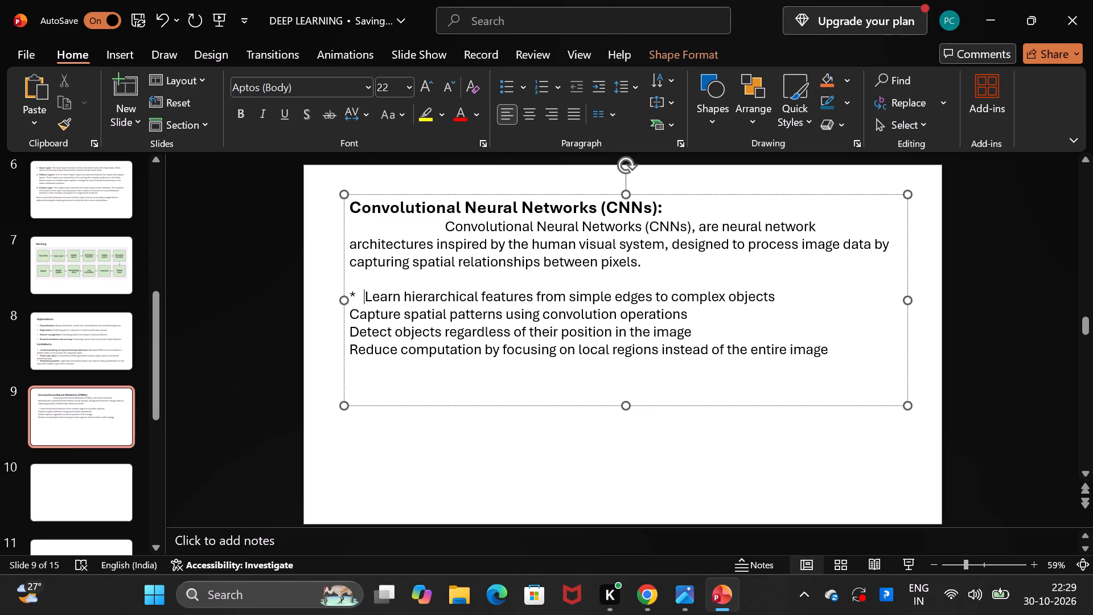
Replace the plain asterisk in front of the "Learn hierarchical features" line with a bold asterisk followed by three spaces.
{"action": "key", "text": "BackSpace"}
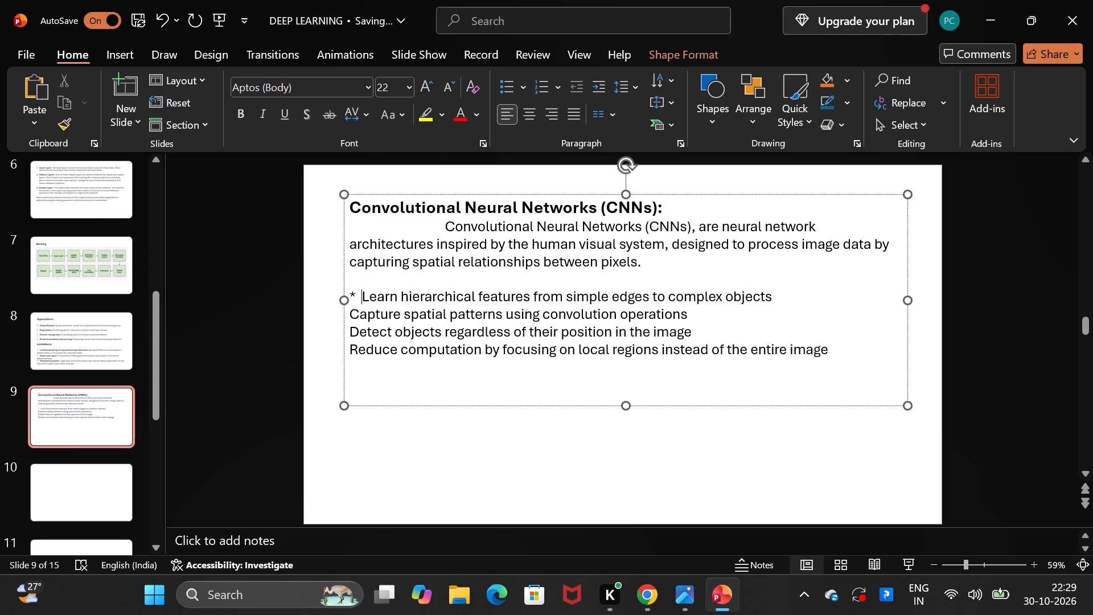
{"action": "key", "text": "BackSpace"}
{"action": "key", "text": "BackSpace"}
{"action": "key", "text": "BackSpace"}
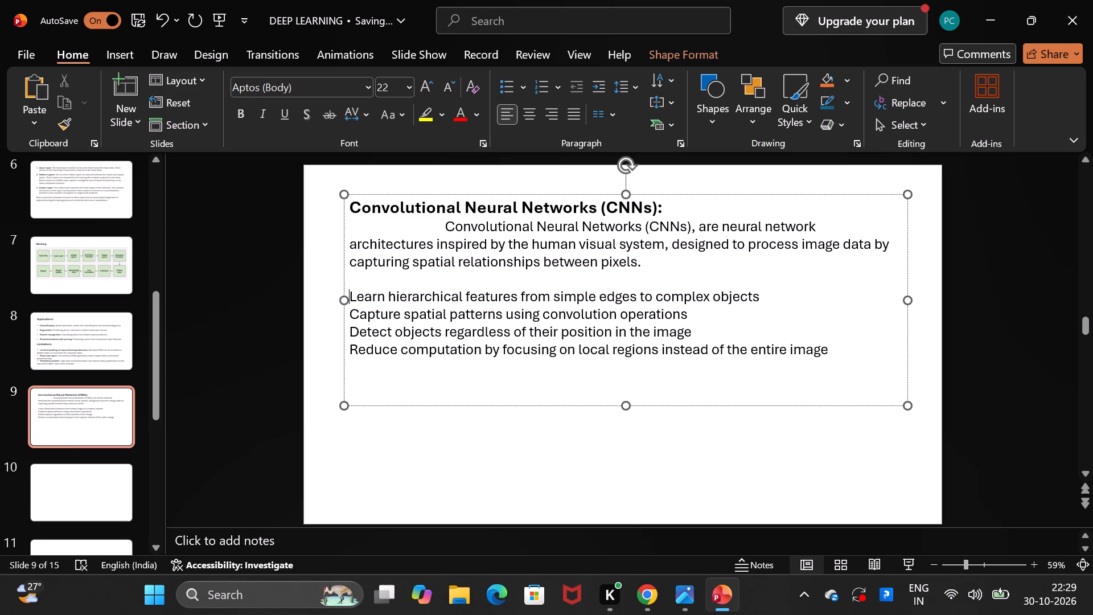
{"action": "left_click", "coordinate": [245, 120]}
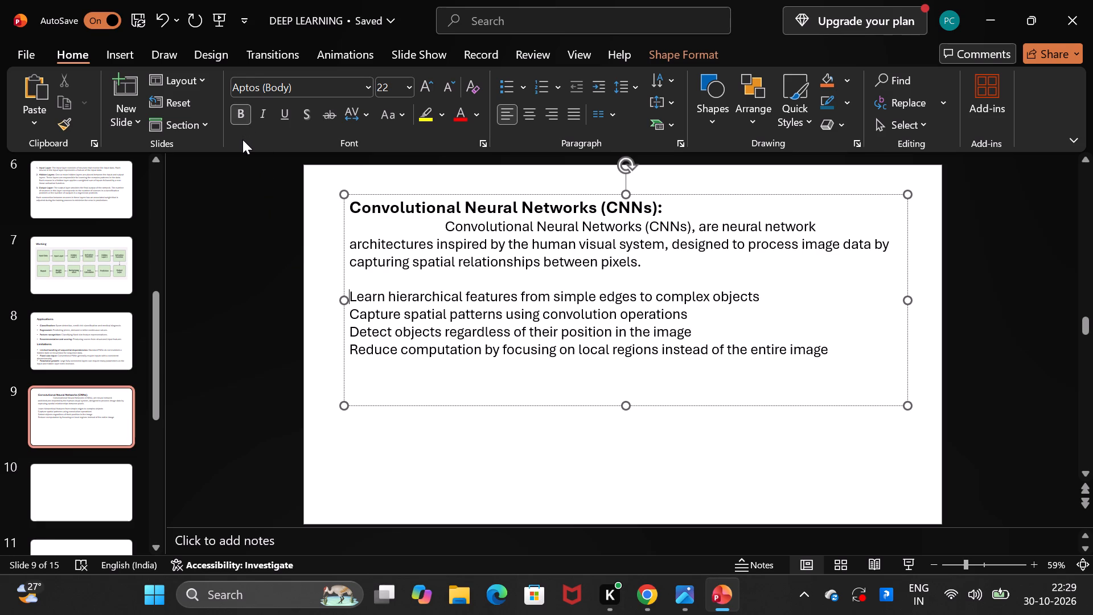
{"action": "key", "text": "shift+asterisk"}
{"action": "key", "text": "space"}
{"action": "key", "text": "space"}
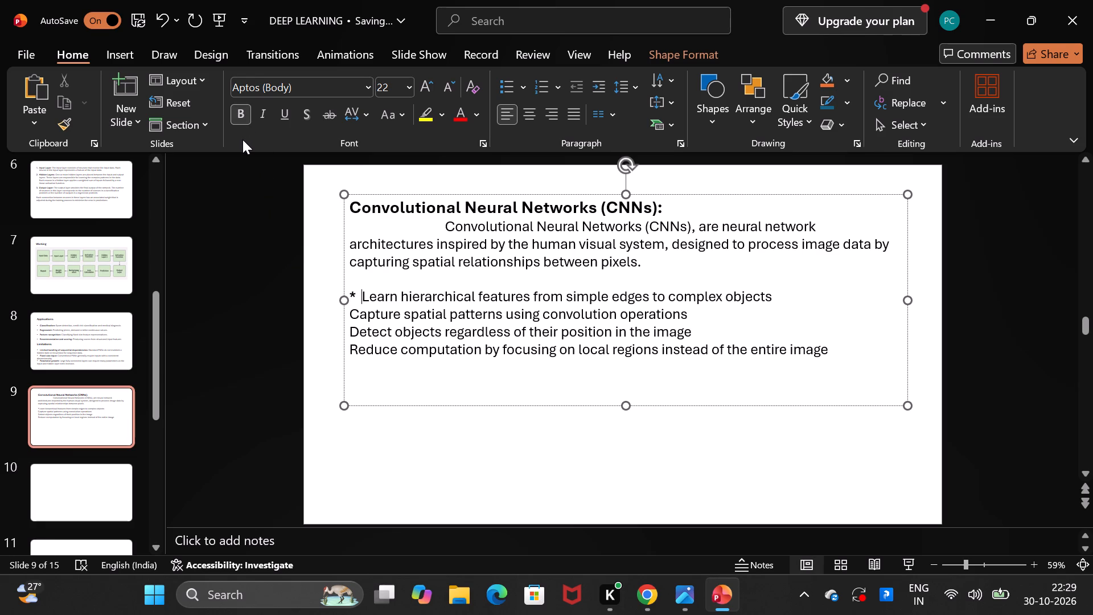
{"action": "key", "text": "space"}
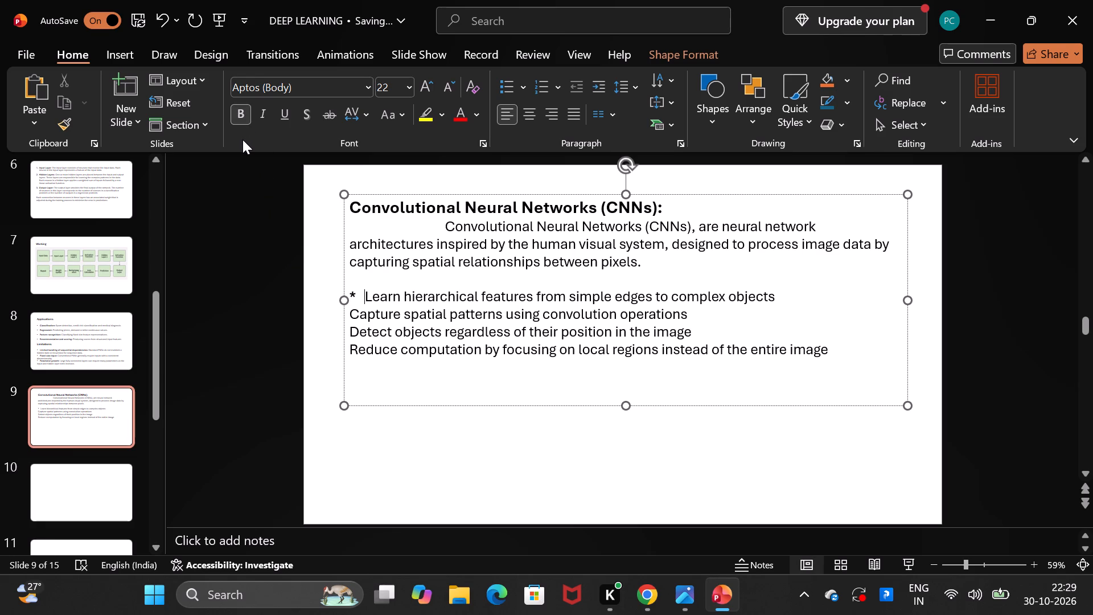
Insert a bold asterisk and three spaces before the "Capture spatial patterns" line, and go to the start of the "Detect objects" line.
{"action": "key", "text": "Down"}
{"action": "key", "text": "Left"}
{"action": "key", "text": "Left"}
{"action": "key", "text": "Left"}
{"action": "key", "text": "Right"}
{"action": "key", "text": "shift+asterisk"}
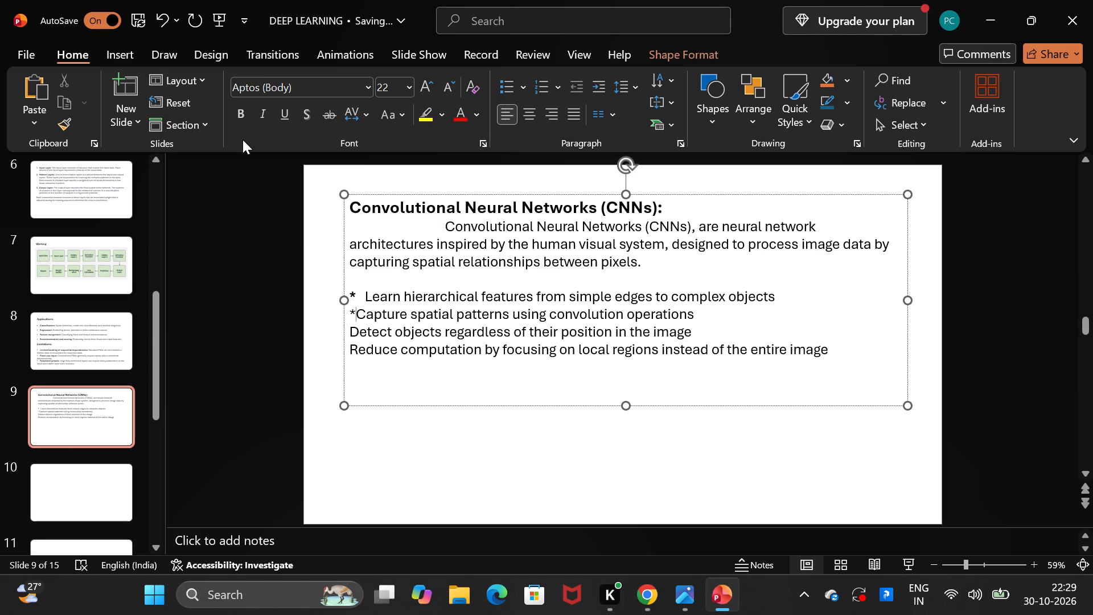
{"action": "key", "text": "BackSpace"}
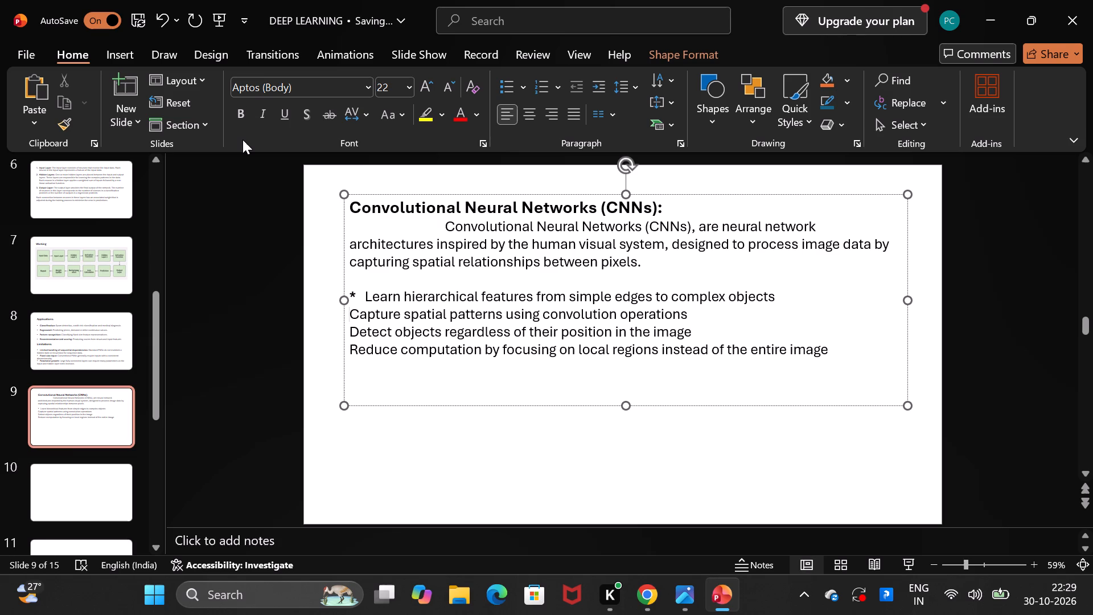
{"action": "left_click", "coordinate": [243, 119]}
{"action": "type", "text": "*"}
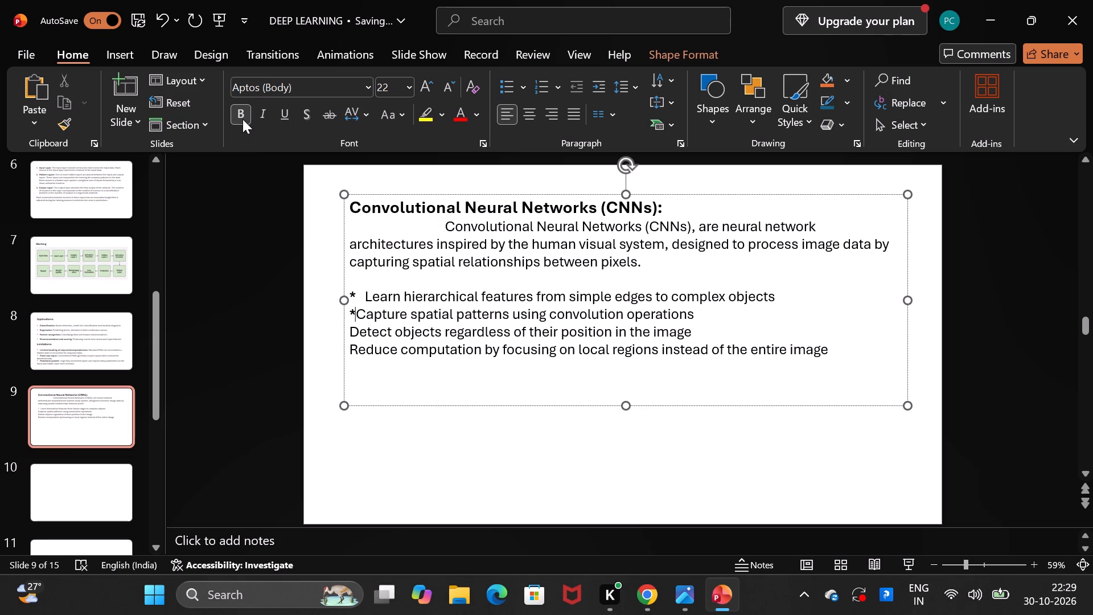
{"action": "key", "text": "space"}
{"action": "key", "text": "space"}
{"action": "key", "text": "space"}
{"action": "key", "text": "Down"}
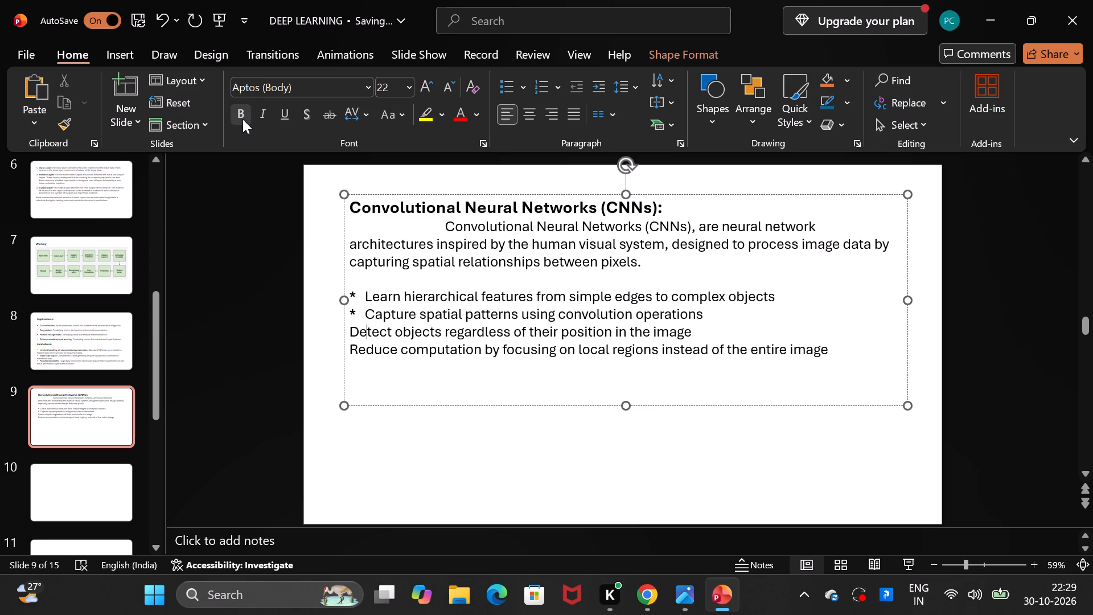
{"action": "key", "text": "Left"}
{"action": "key", "text": "Left"}
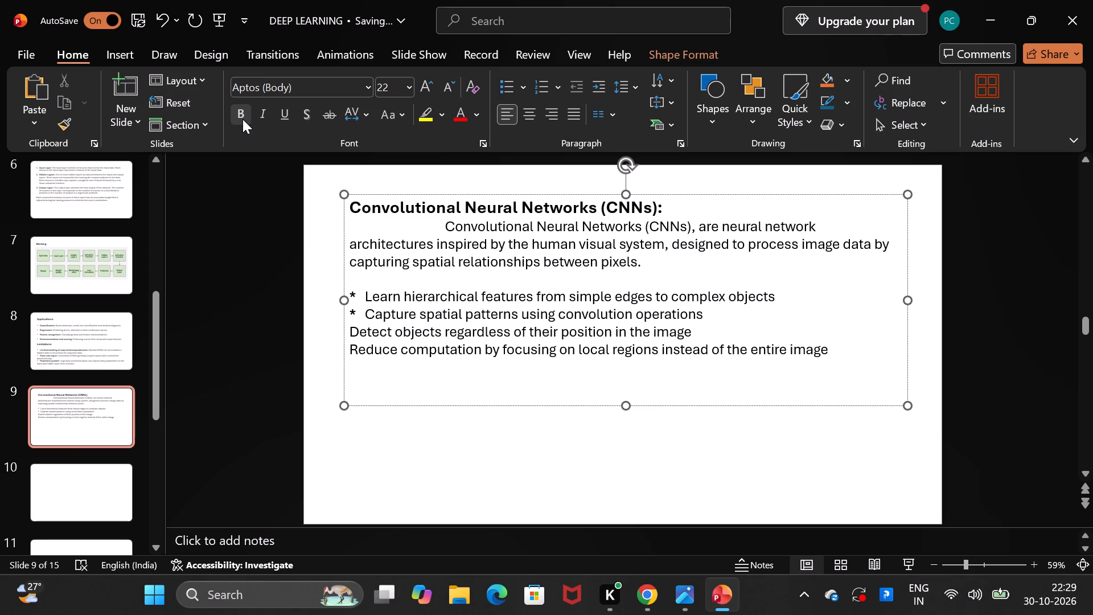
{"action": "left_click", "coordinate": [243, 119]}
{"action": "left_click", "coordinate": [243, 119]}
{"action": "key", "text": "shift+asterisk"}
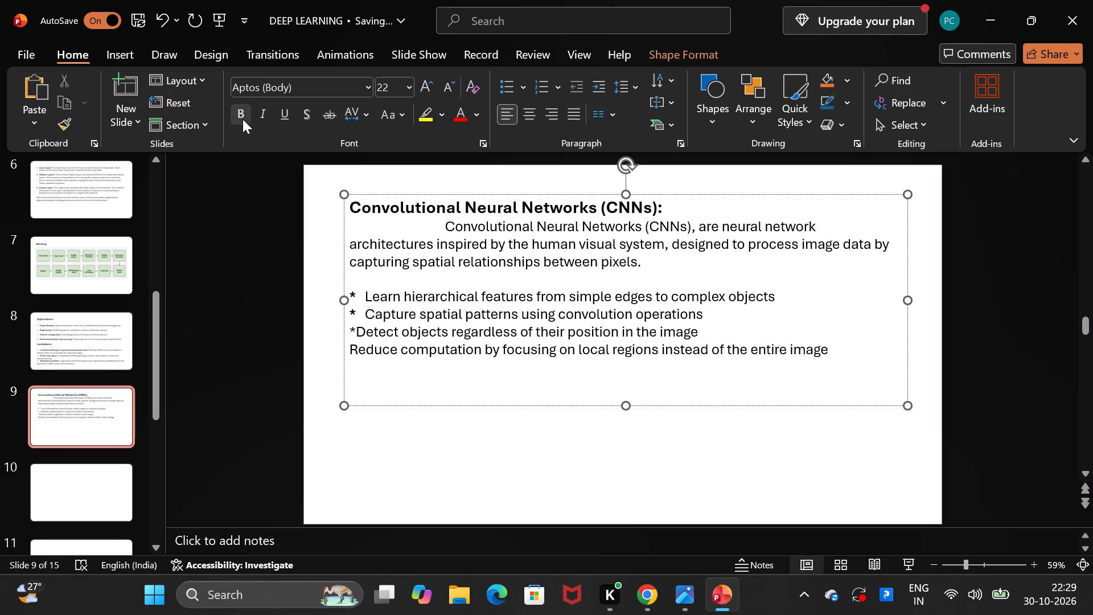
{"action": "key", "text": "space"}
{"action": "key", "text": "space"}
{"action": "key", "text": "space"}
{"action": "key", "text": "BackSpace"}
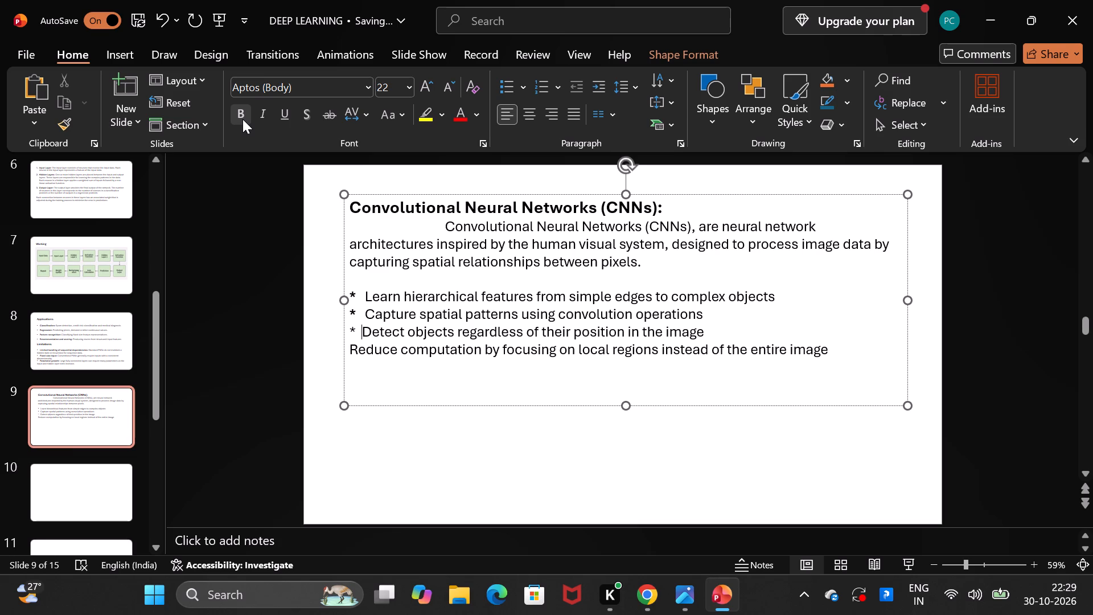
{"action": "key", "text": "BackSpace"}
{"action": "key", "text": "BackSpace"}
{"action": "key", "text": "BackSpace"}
Insert a bold asterisk followed by three spaces in front of the "Detect objects regardless of their position" line.
{"action": "left_click", "coordinate": [243, 119]}
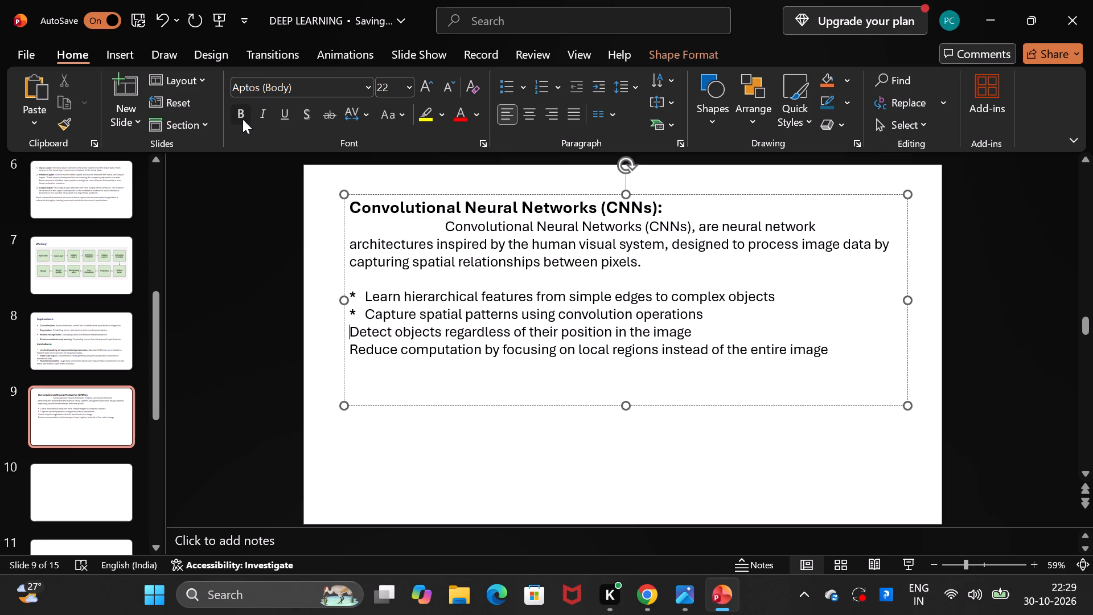
{"action": "type", "text": "*"}
{"action": "key", "text": "space"}
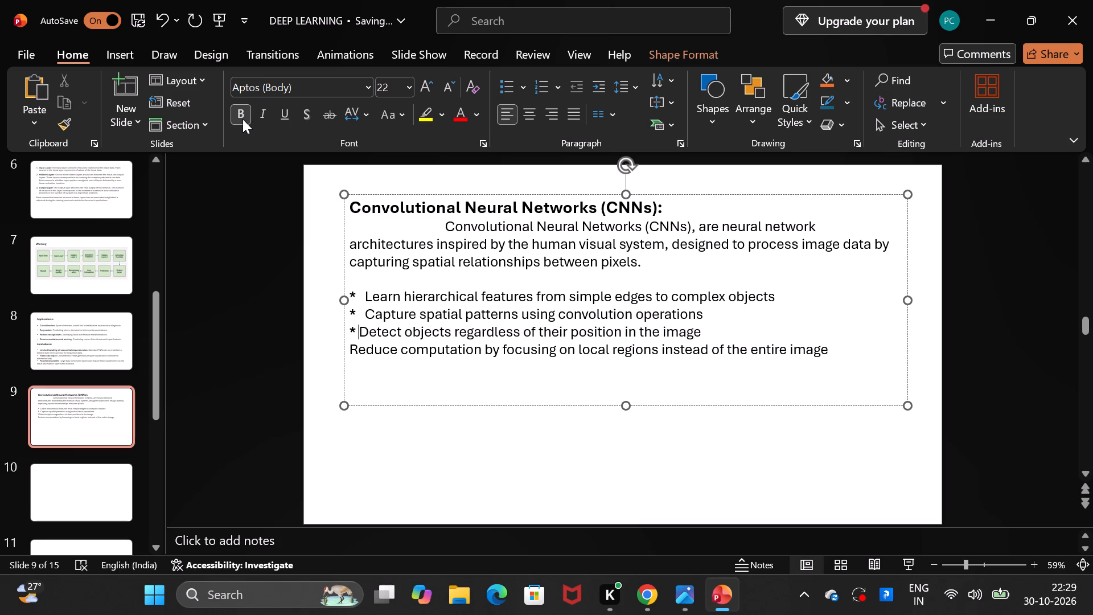
{"action": "key", "text": "space"}
{"action": "key", "text": "space"}
Insert a bold asterisk followed by three spaces in front of the "Reduce computation by focusing on local regions" line.
{"action": "key", "text": "Down"}
{"action": "key", "text": "Left"}
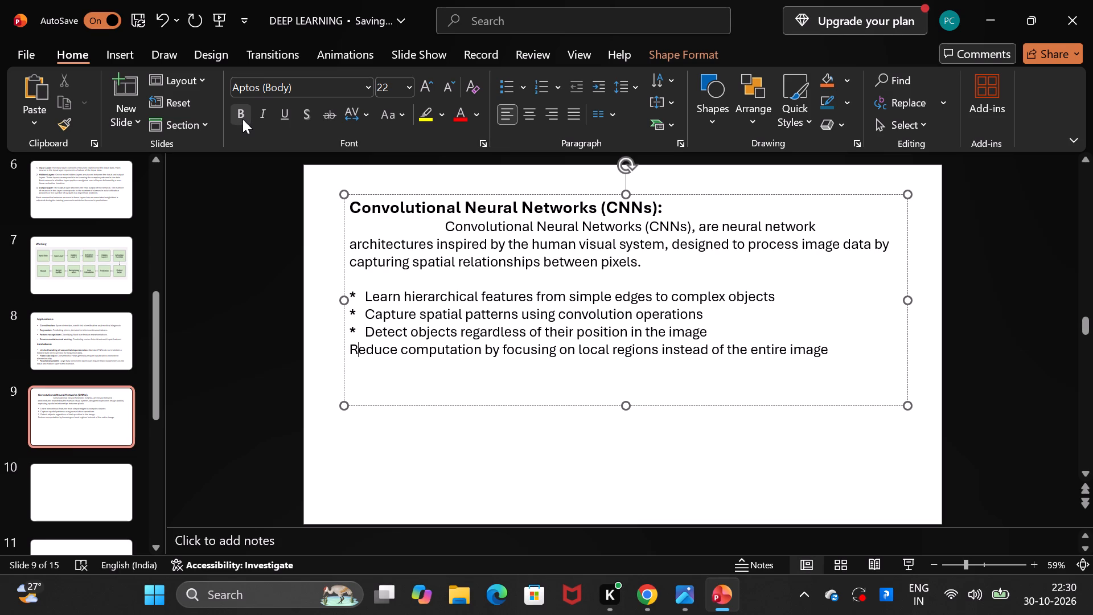
{"action": "key", "text": "Left"}
{"action": "key", "text": "shift+asterisk"}
{"action": "key", "text": "BackSpace"}
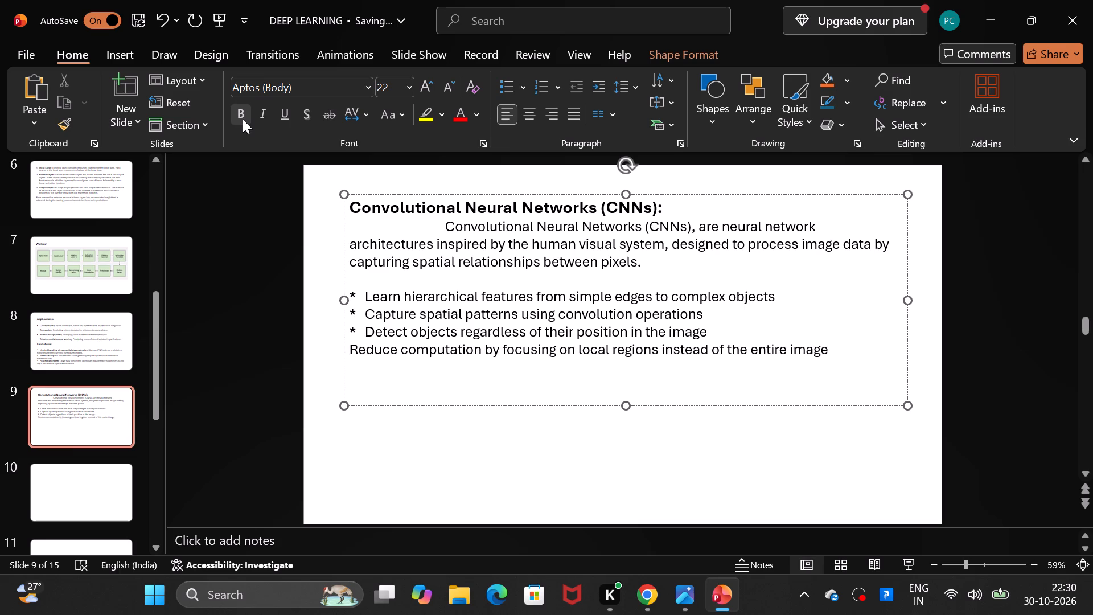
{"action": "left_click", "coordinate": [243, 119]}
{"action": "type", "text": "*"}
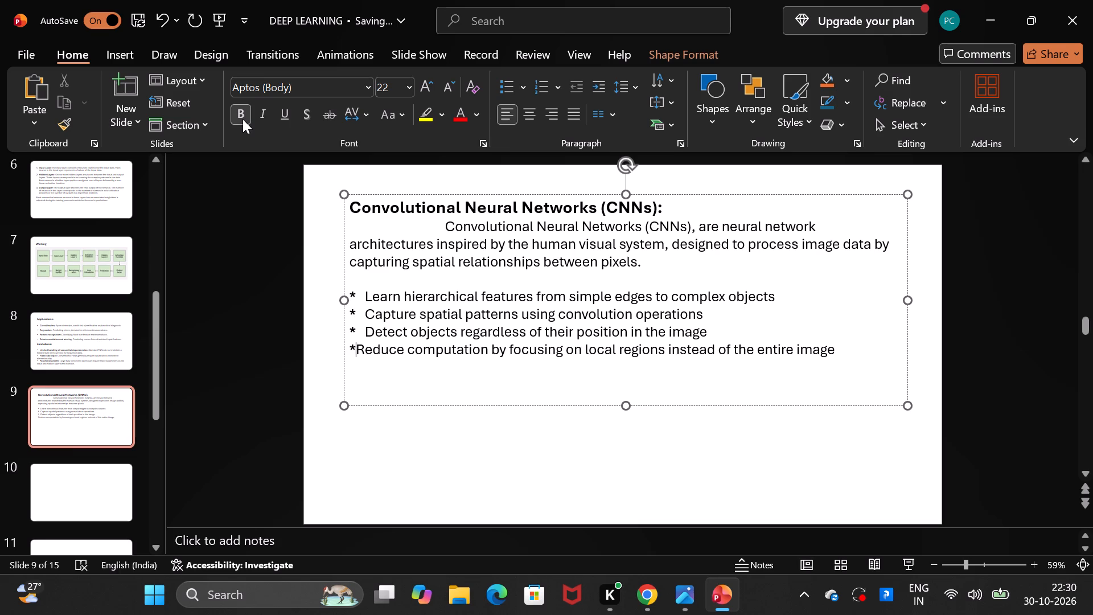
{"action": "key", "text": "space"}
{"action": "key", "text": "space"}
{"action": "key", "text": "space"}
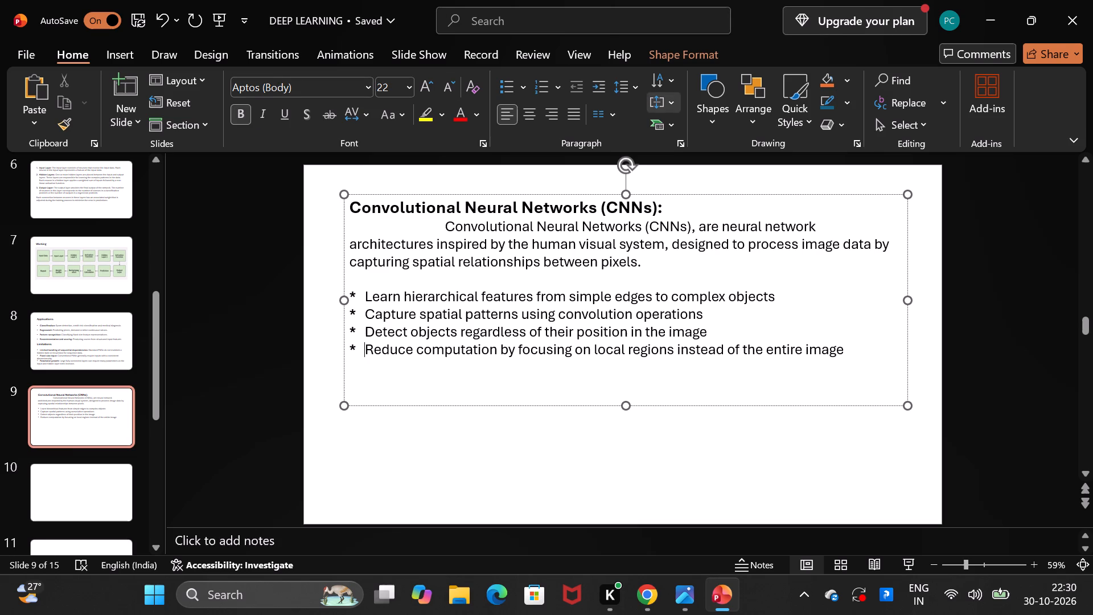
Add a period at the end of each of the four asterisk-marked CNN points on slide 9.
{"action": "left_click", "coordinate": [844, 352]}
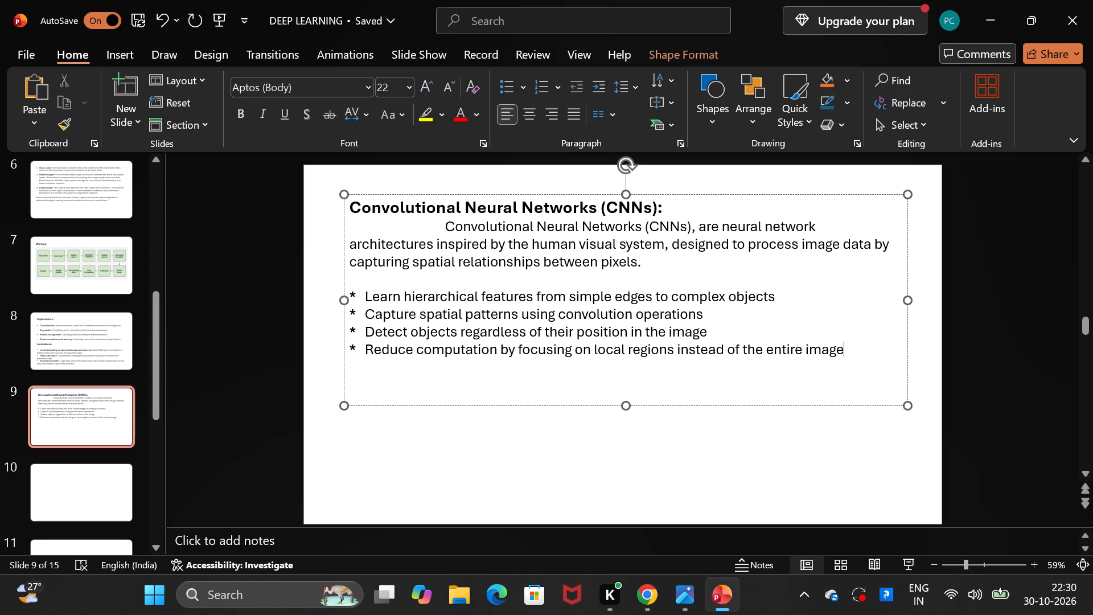
{"action": "left_click", "coordinate": [786, 303]}
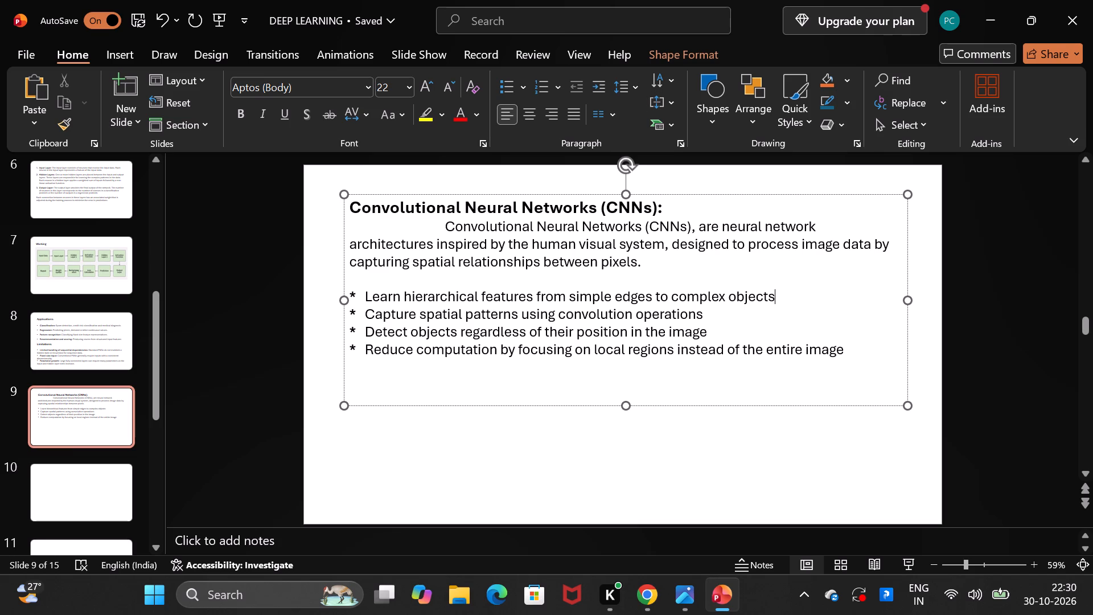
{"action": "key", "text": "period"}
{"action": "left_click", "coordinate": [784, 309]}
{"action": "key", "text": "period"}
{"action": "left_click", "coordinate": [779, 325]}
{"action": "key", "text": "period"}
{"action": "left_click", "coordinate": [857, 353]}
{"action": "key", "text": "period"}
Switch to Chrome and save the CNN architecture diagram from the GeeksforGeeks article to Downloads as working_of_cnn__ in WEBP format.
{"action": "left_click", "coordinate": [643, 589]}
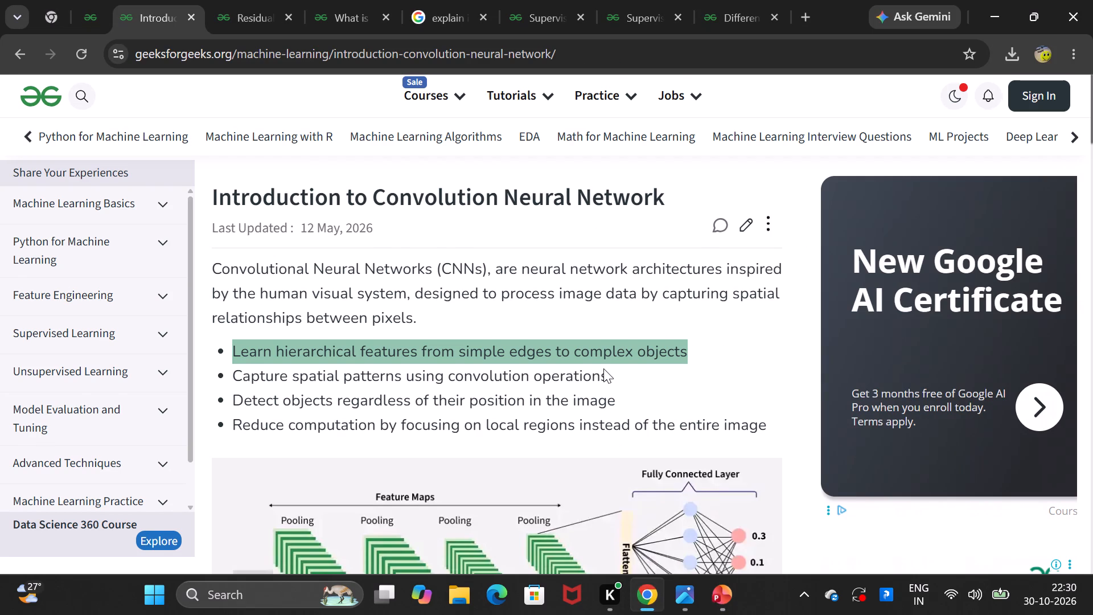
{"action": "scroll", "coordinate": [603, 368], "scroll_direction": "down", "scroll_amount": 1}
{"action": "left_click", "coordinate": [525, 428]}
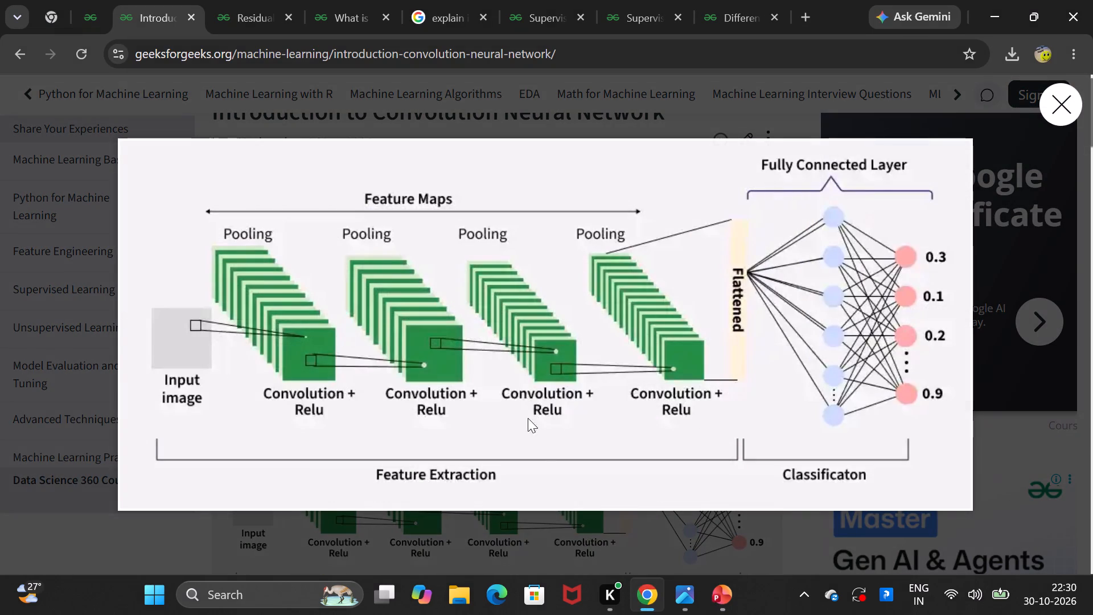
{"action": "left_click", "coordinate": [1055, 106]}
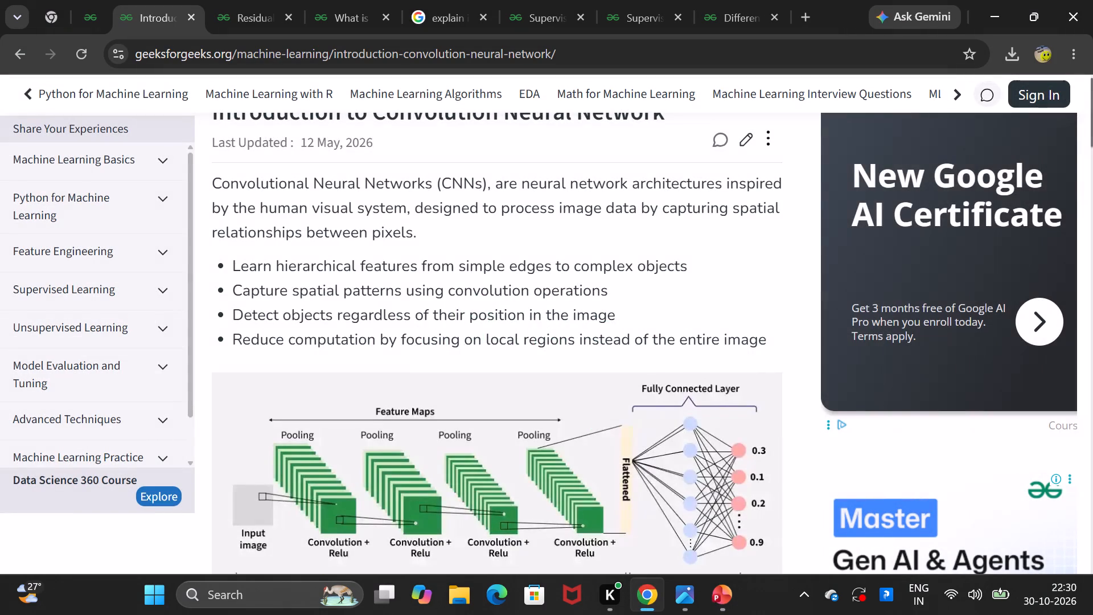
{"action": "scroll", "coordinate": [595, 401], "scroll_direction": "down", "scroll_amount": 1}
{"action": "right_click", "coordinate": [563, 379]}
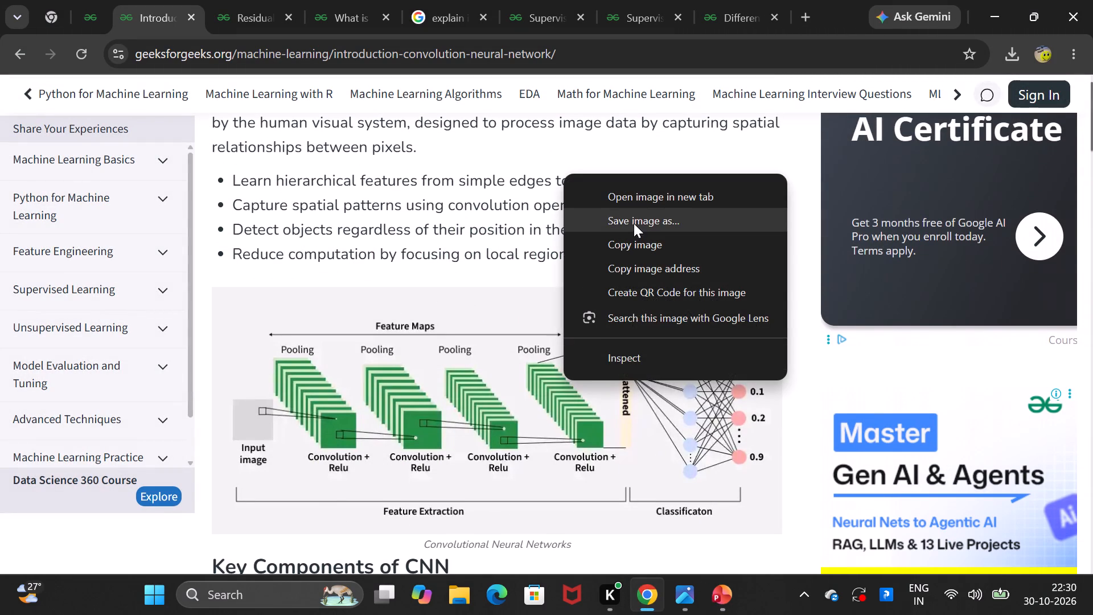
{"action": "left_click", "coordinate": [634, 223]}
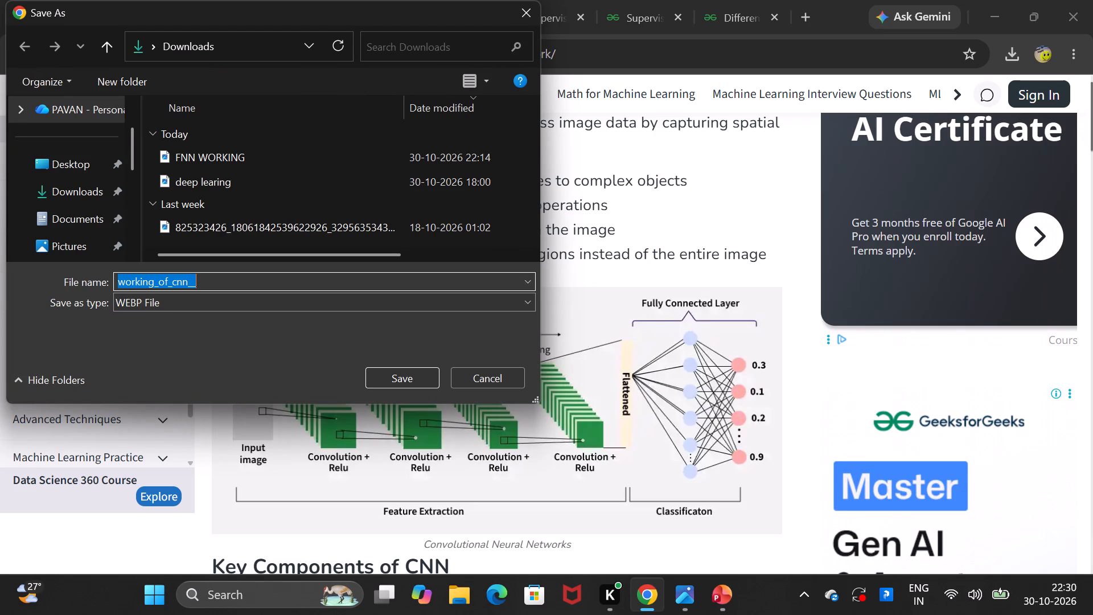
{"action": "key", "text": "Return"}
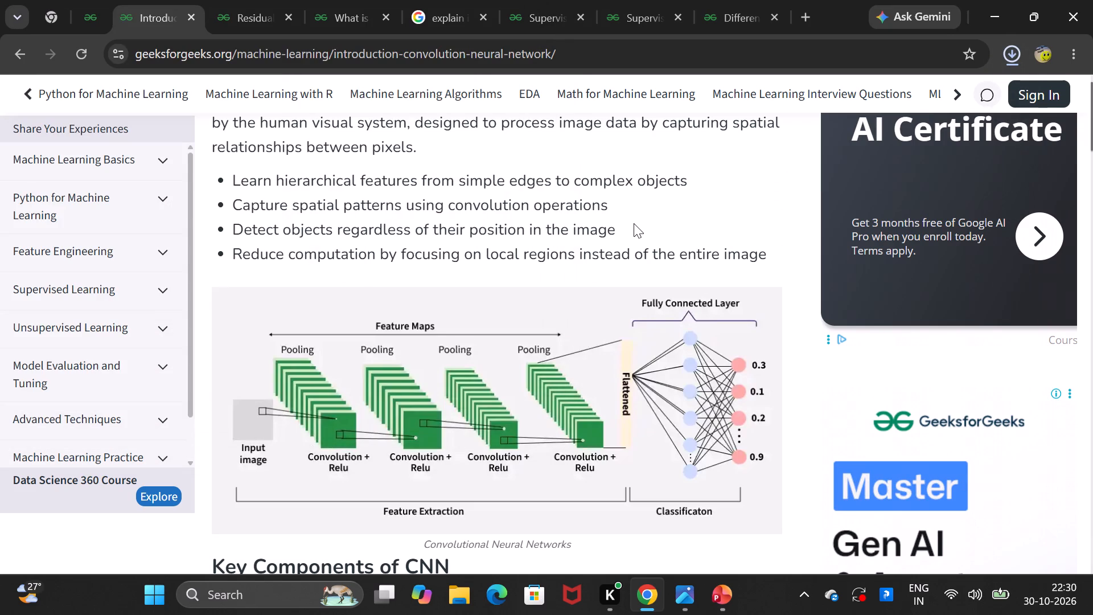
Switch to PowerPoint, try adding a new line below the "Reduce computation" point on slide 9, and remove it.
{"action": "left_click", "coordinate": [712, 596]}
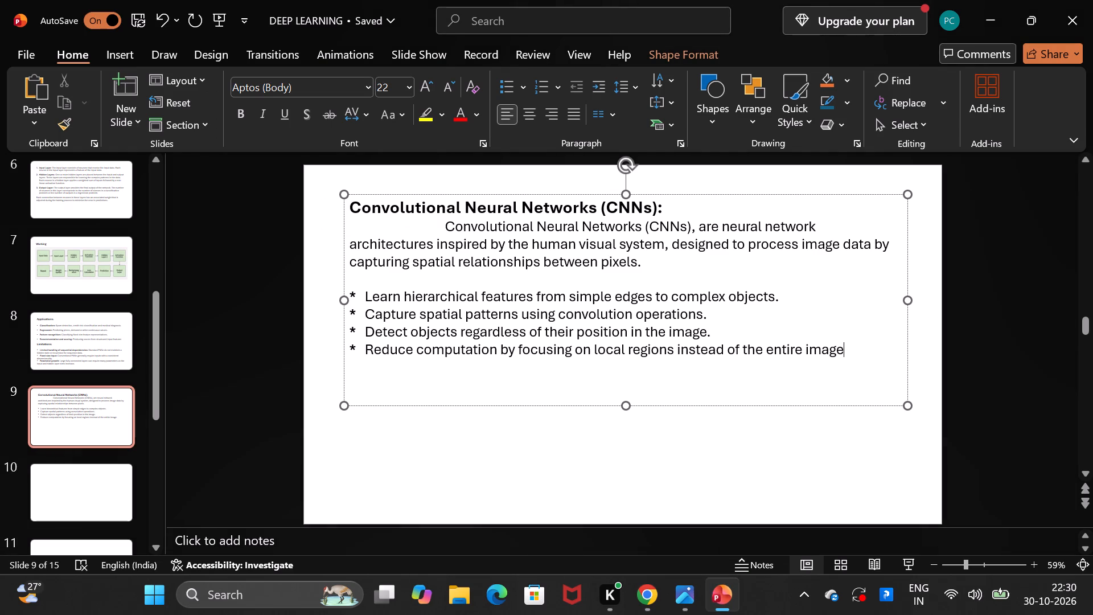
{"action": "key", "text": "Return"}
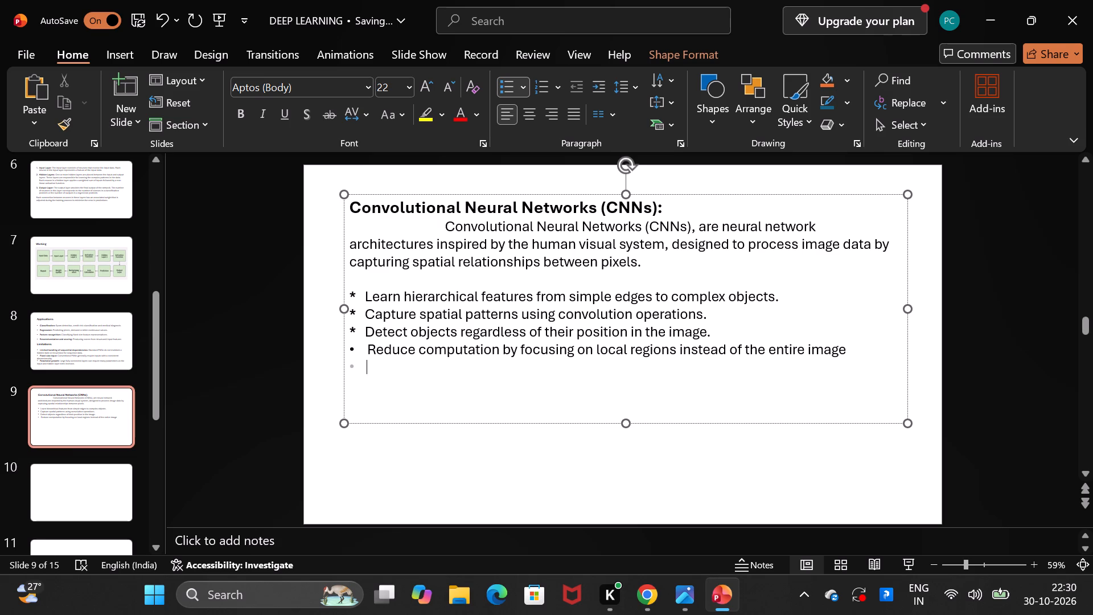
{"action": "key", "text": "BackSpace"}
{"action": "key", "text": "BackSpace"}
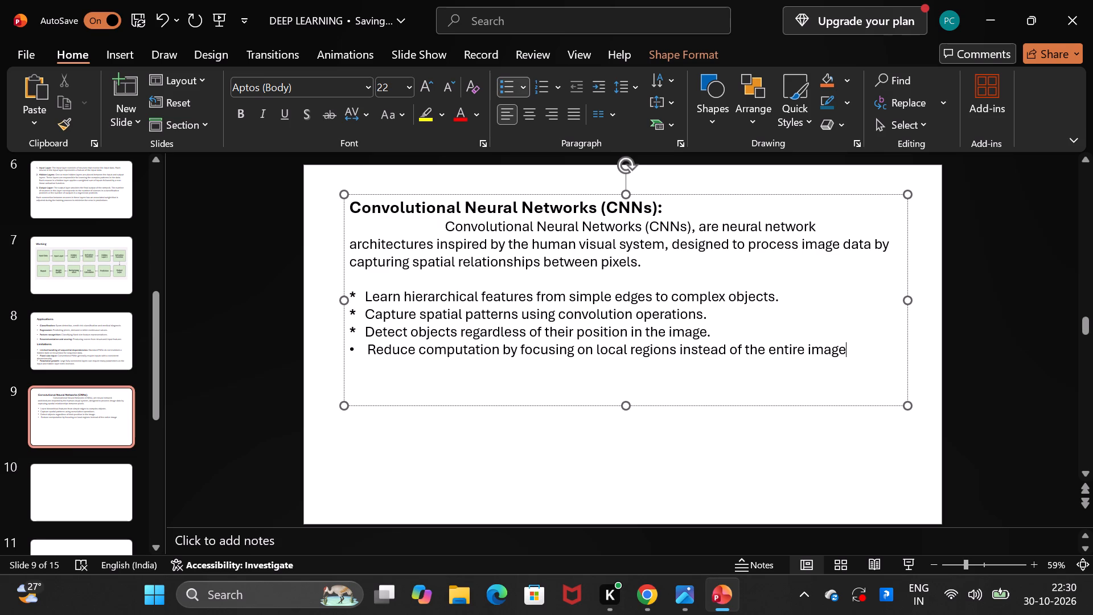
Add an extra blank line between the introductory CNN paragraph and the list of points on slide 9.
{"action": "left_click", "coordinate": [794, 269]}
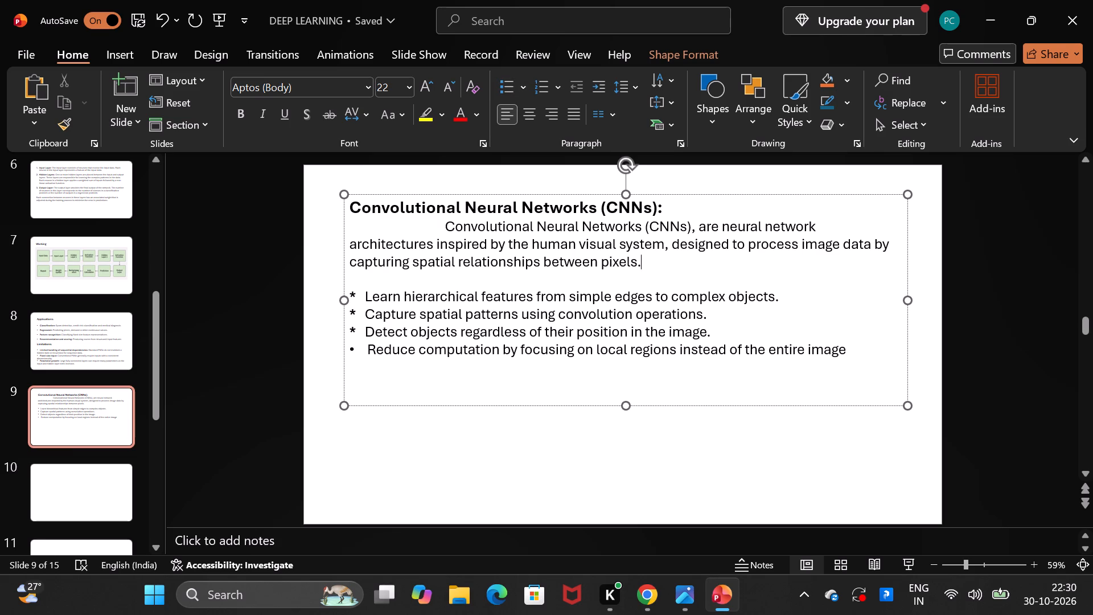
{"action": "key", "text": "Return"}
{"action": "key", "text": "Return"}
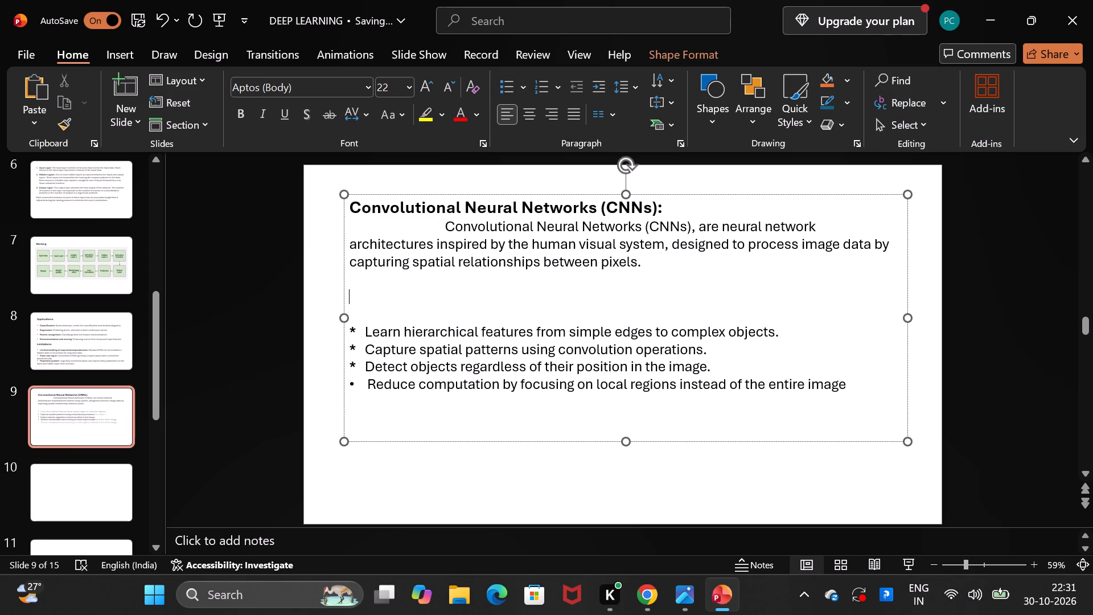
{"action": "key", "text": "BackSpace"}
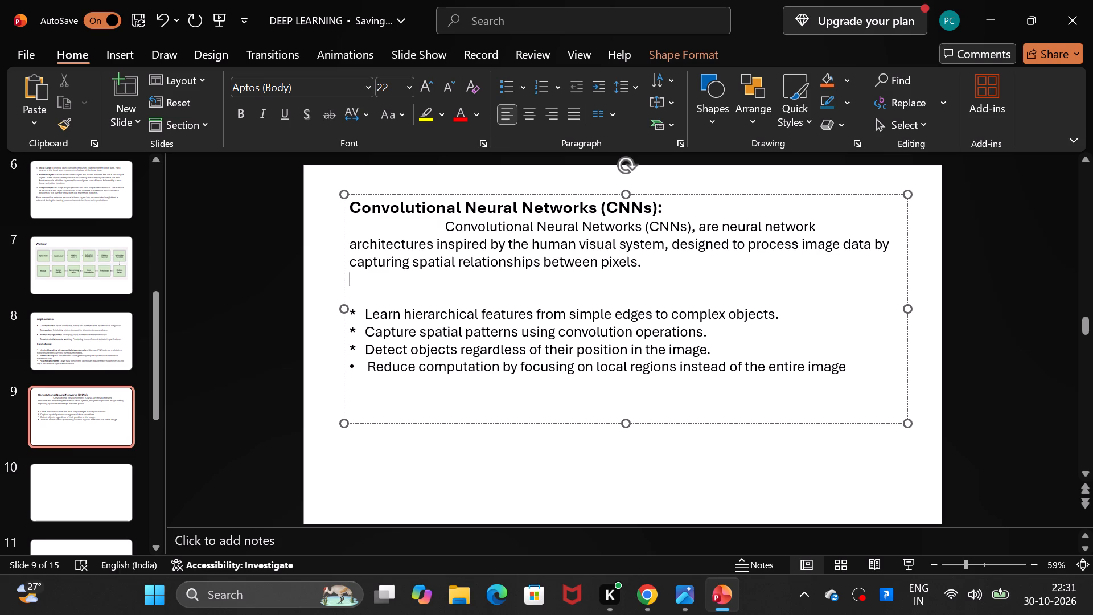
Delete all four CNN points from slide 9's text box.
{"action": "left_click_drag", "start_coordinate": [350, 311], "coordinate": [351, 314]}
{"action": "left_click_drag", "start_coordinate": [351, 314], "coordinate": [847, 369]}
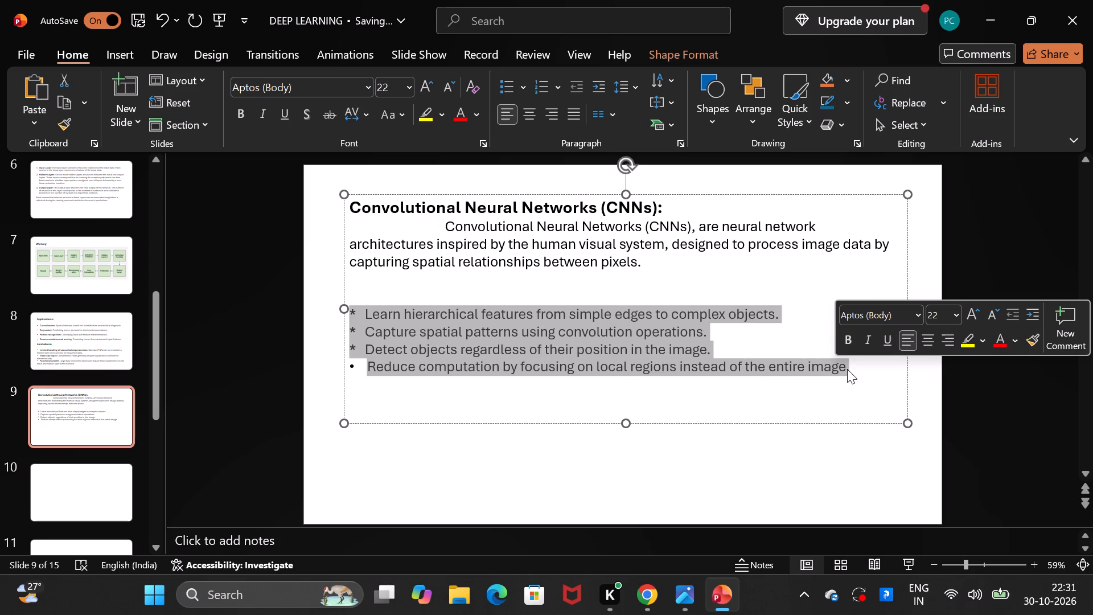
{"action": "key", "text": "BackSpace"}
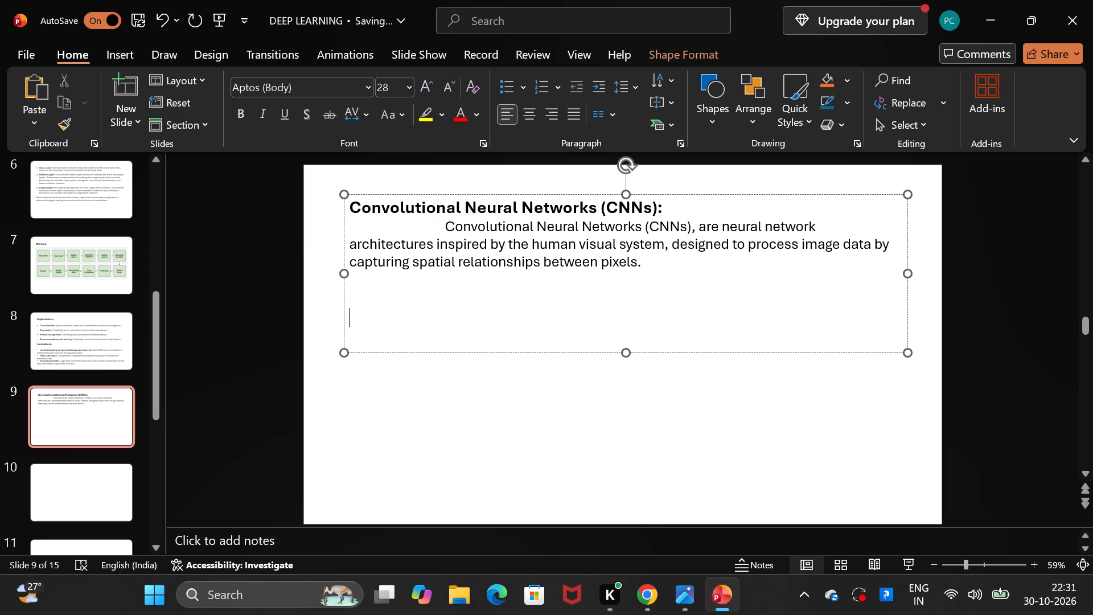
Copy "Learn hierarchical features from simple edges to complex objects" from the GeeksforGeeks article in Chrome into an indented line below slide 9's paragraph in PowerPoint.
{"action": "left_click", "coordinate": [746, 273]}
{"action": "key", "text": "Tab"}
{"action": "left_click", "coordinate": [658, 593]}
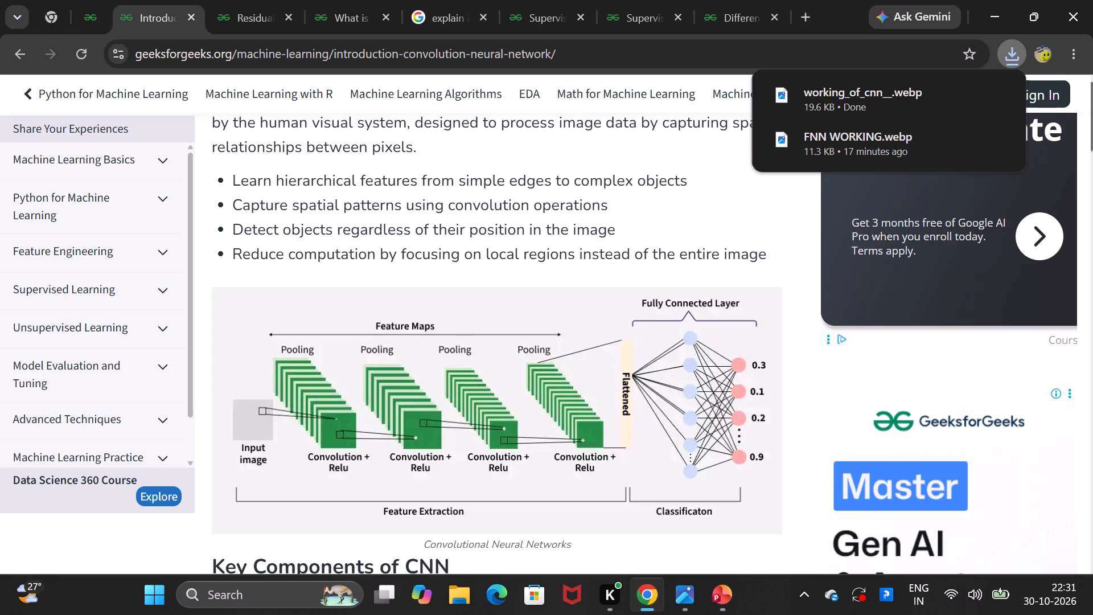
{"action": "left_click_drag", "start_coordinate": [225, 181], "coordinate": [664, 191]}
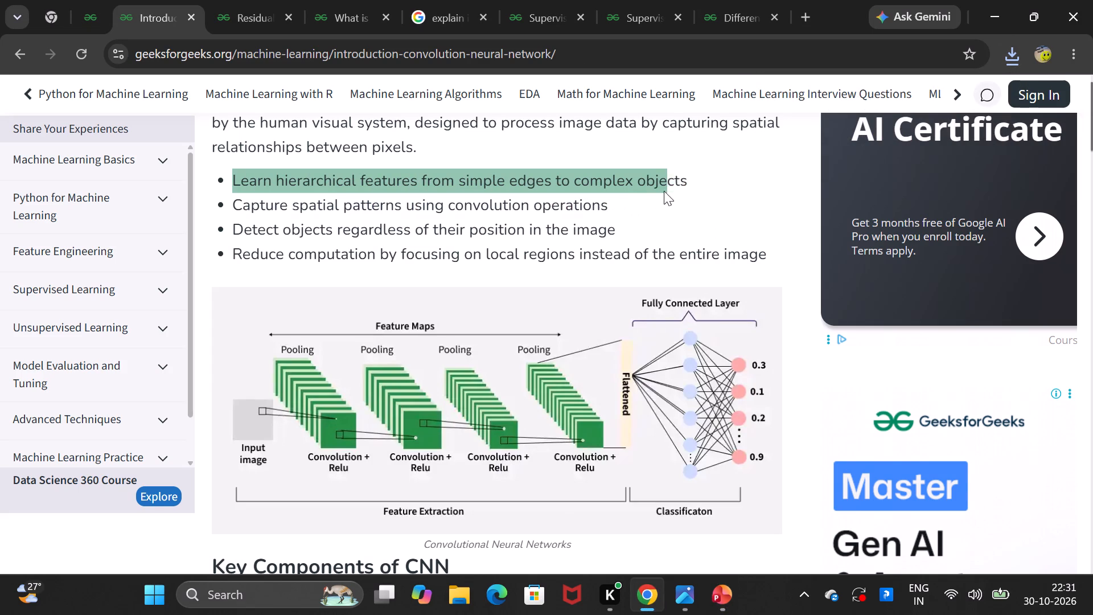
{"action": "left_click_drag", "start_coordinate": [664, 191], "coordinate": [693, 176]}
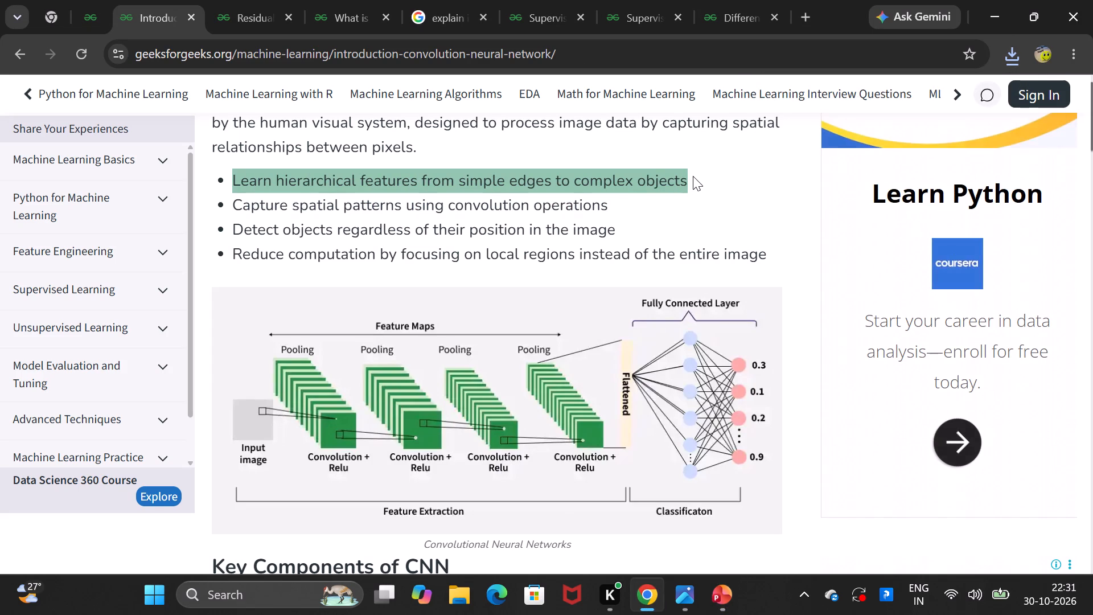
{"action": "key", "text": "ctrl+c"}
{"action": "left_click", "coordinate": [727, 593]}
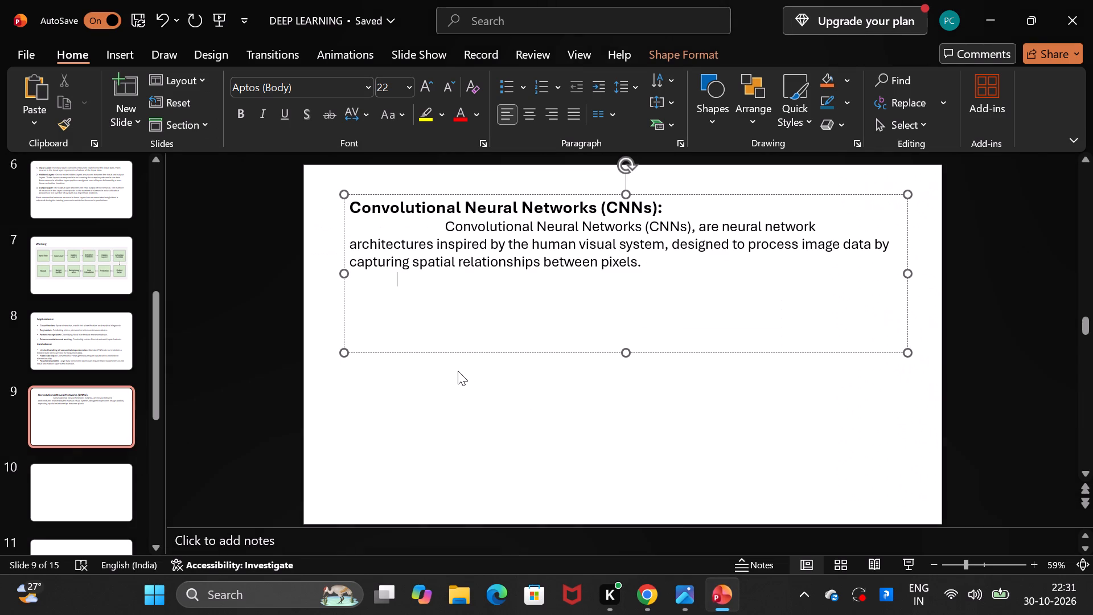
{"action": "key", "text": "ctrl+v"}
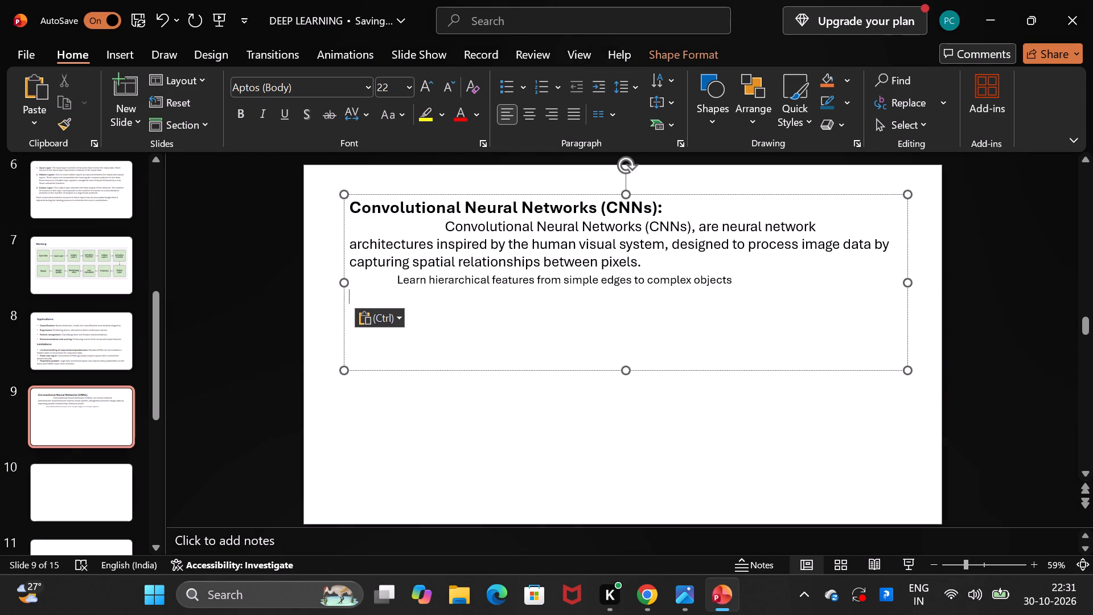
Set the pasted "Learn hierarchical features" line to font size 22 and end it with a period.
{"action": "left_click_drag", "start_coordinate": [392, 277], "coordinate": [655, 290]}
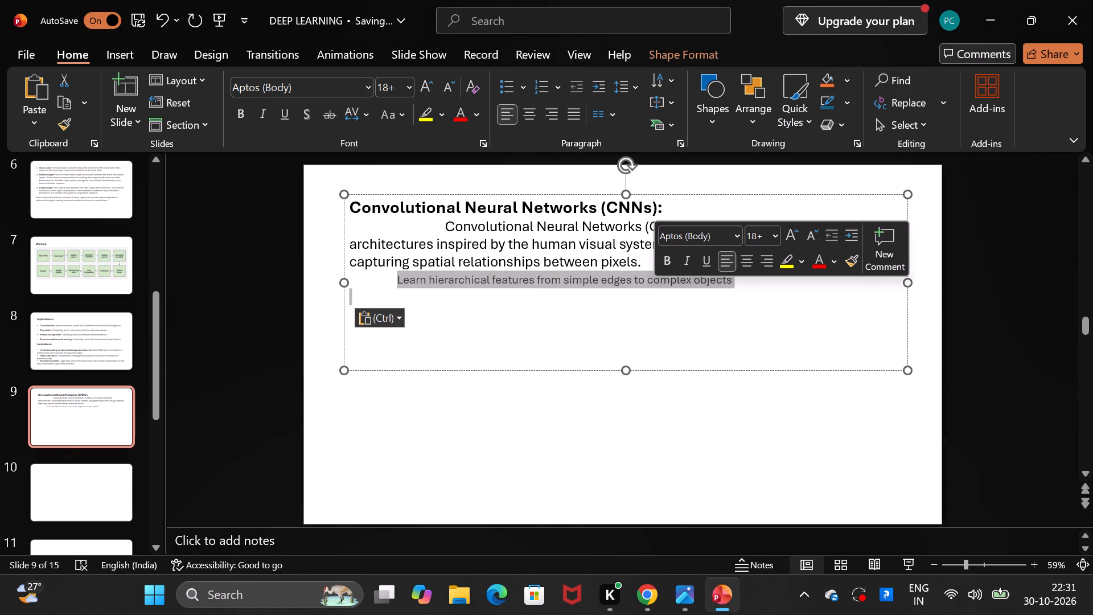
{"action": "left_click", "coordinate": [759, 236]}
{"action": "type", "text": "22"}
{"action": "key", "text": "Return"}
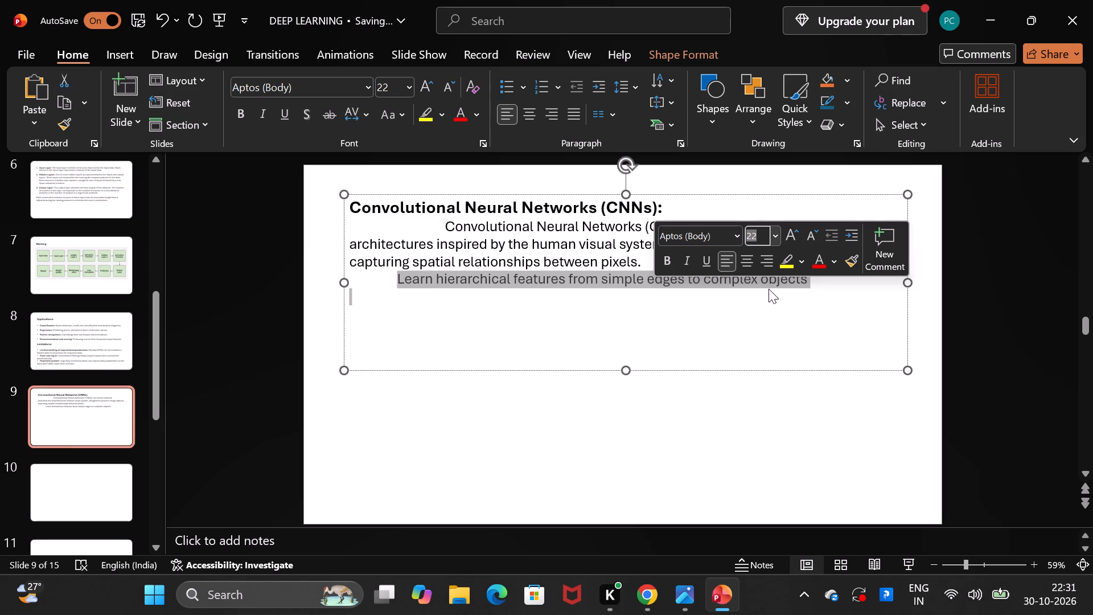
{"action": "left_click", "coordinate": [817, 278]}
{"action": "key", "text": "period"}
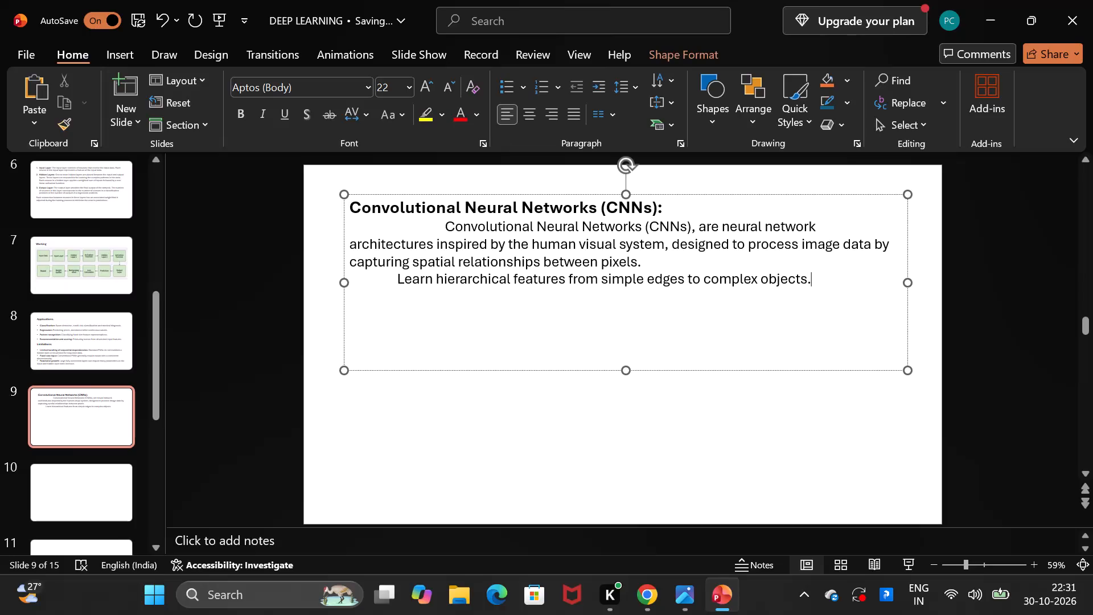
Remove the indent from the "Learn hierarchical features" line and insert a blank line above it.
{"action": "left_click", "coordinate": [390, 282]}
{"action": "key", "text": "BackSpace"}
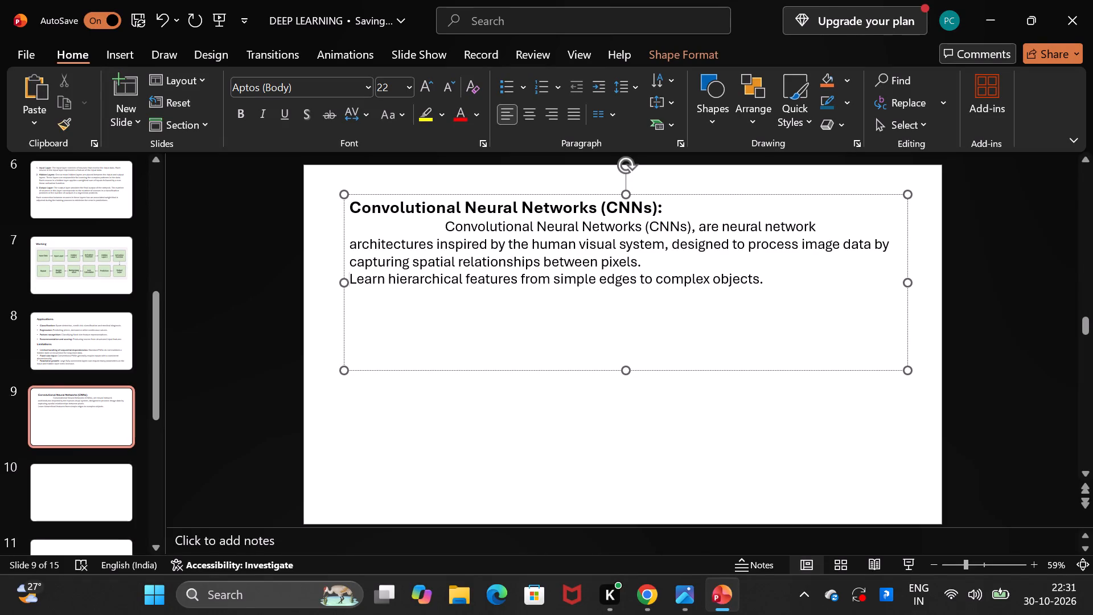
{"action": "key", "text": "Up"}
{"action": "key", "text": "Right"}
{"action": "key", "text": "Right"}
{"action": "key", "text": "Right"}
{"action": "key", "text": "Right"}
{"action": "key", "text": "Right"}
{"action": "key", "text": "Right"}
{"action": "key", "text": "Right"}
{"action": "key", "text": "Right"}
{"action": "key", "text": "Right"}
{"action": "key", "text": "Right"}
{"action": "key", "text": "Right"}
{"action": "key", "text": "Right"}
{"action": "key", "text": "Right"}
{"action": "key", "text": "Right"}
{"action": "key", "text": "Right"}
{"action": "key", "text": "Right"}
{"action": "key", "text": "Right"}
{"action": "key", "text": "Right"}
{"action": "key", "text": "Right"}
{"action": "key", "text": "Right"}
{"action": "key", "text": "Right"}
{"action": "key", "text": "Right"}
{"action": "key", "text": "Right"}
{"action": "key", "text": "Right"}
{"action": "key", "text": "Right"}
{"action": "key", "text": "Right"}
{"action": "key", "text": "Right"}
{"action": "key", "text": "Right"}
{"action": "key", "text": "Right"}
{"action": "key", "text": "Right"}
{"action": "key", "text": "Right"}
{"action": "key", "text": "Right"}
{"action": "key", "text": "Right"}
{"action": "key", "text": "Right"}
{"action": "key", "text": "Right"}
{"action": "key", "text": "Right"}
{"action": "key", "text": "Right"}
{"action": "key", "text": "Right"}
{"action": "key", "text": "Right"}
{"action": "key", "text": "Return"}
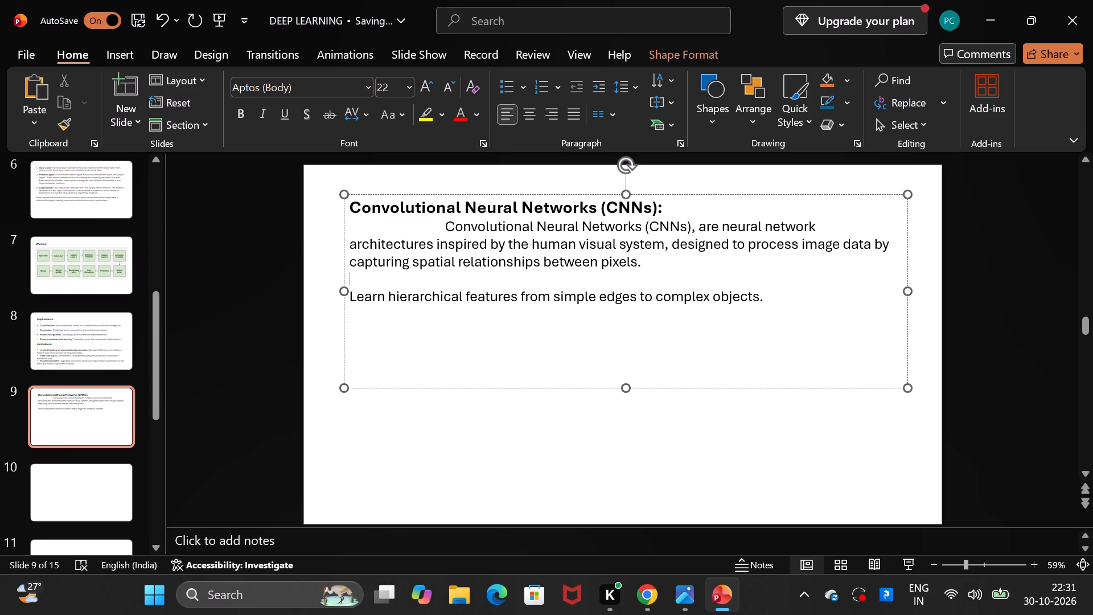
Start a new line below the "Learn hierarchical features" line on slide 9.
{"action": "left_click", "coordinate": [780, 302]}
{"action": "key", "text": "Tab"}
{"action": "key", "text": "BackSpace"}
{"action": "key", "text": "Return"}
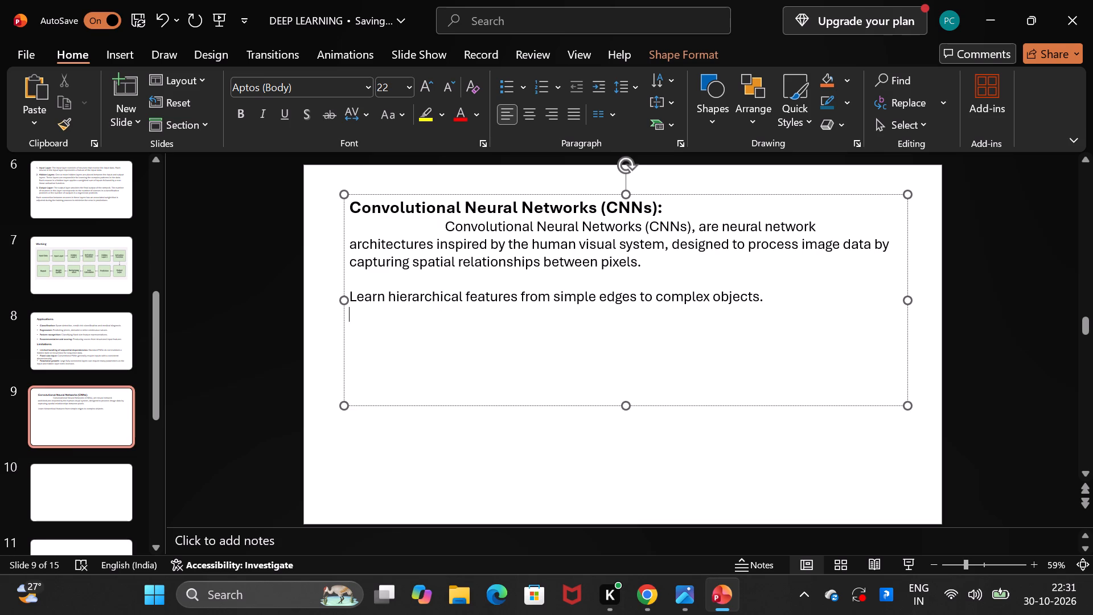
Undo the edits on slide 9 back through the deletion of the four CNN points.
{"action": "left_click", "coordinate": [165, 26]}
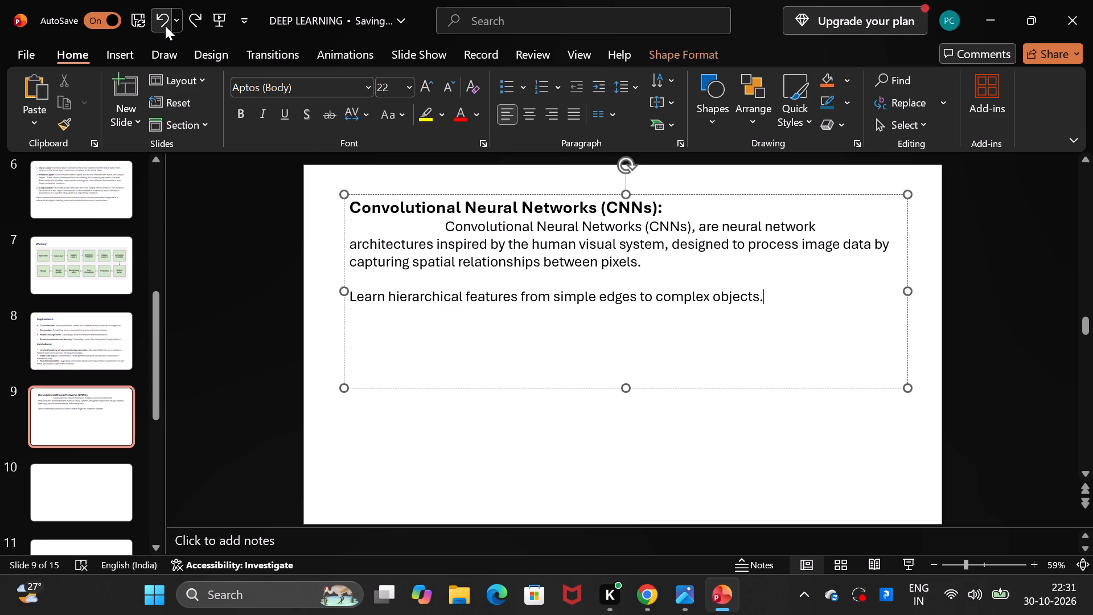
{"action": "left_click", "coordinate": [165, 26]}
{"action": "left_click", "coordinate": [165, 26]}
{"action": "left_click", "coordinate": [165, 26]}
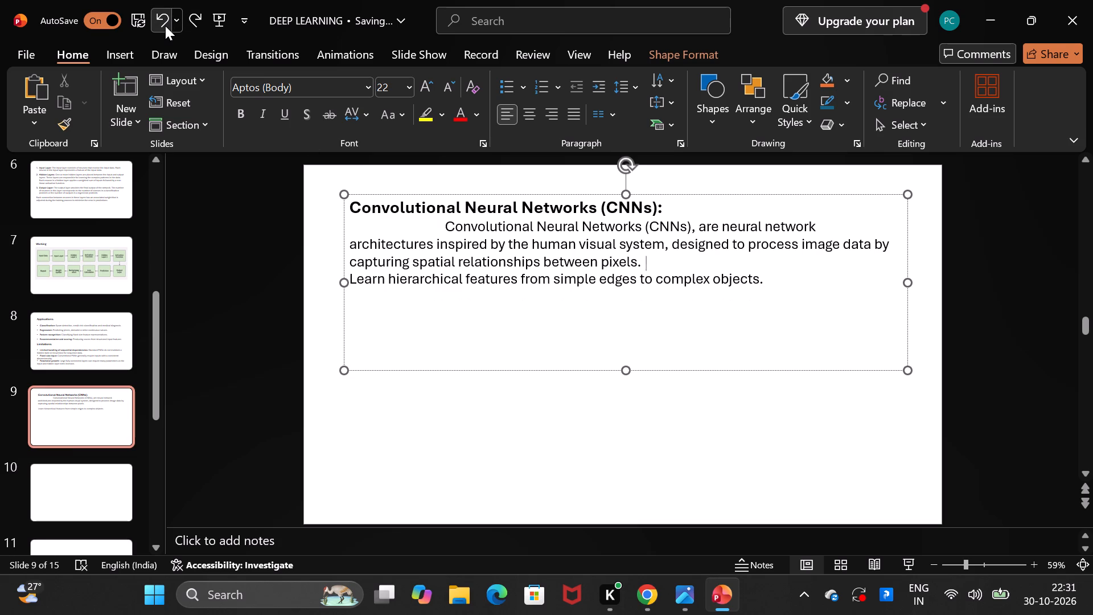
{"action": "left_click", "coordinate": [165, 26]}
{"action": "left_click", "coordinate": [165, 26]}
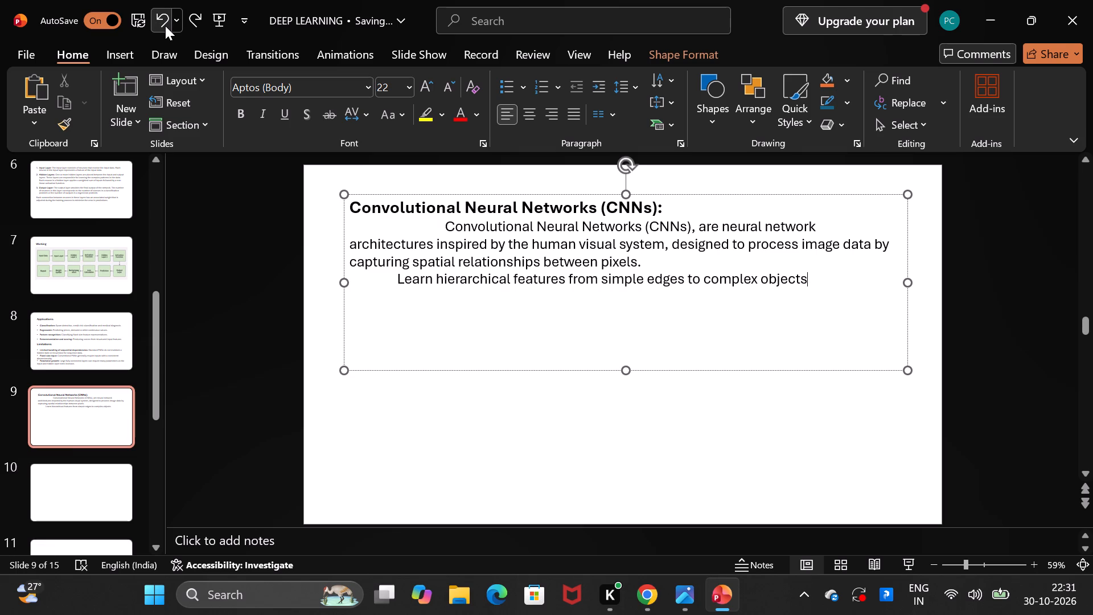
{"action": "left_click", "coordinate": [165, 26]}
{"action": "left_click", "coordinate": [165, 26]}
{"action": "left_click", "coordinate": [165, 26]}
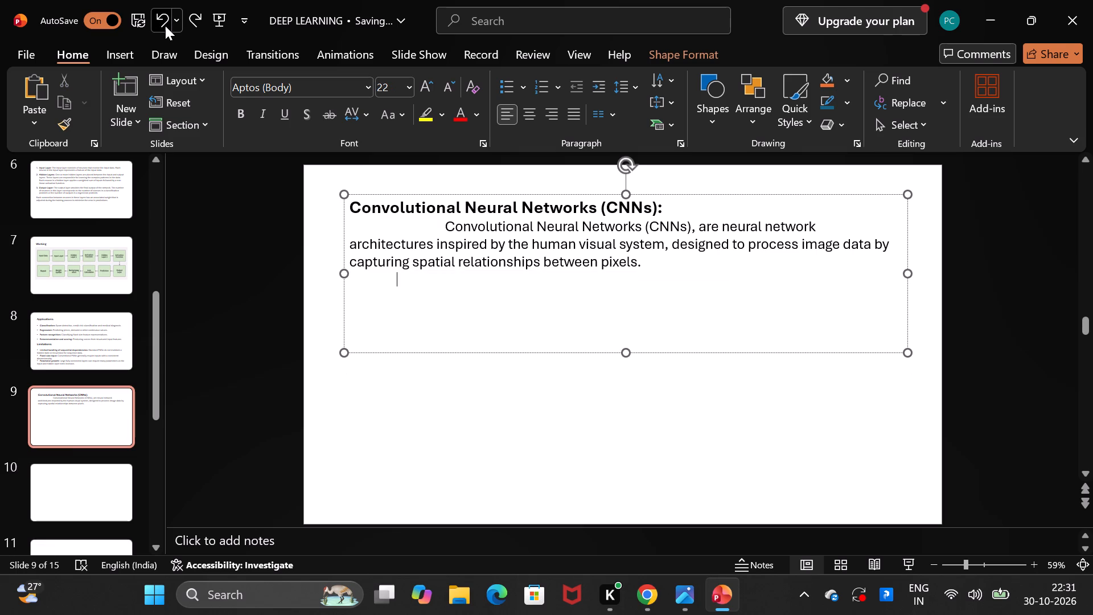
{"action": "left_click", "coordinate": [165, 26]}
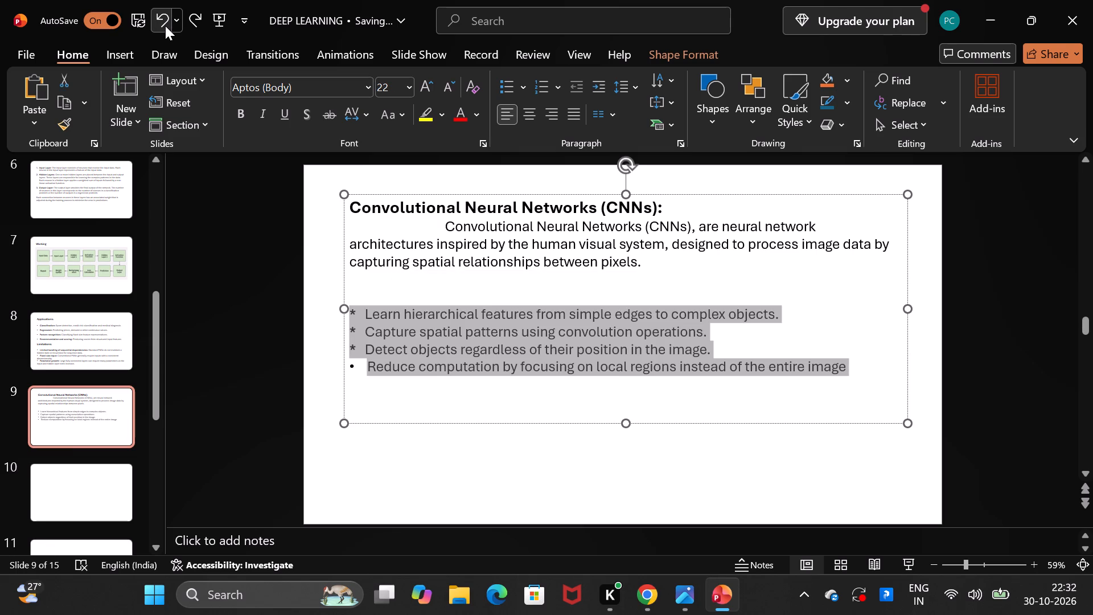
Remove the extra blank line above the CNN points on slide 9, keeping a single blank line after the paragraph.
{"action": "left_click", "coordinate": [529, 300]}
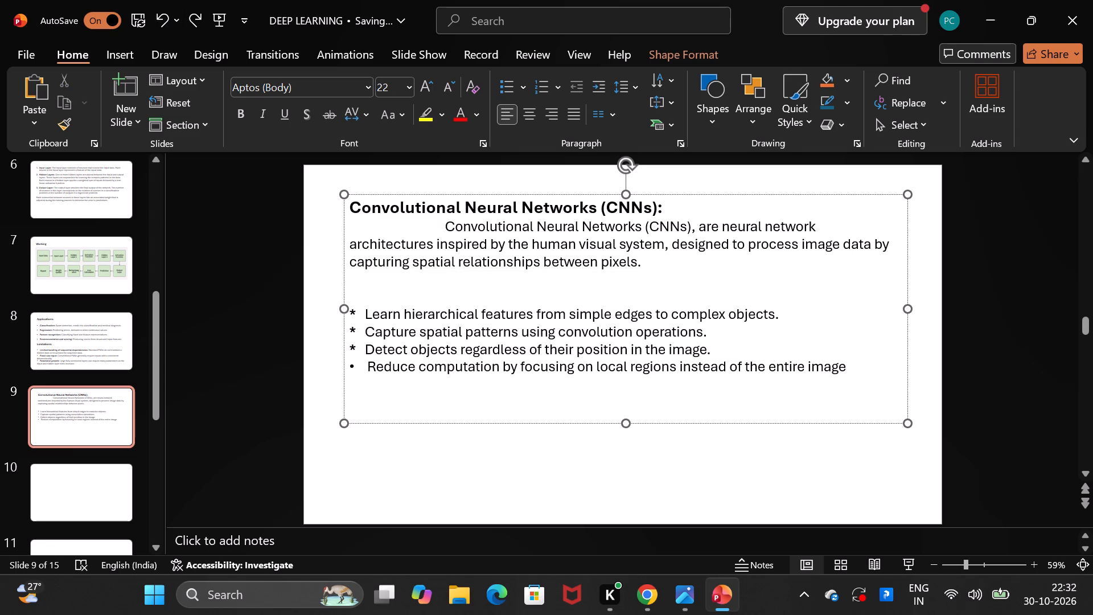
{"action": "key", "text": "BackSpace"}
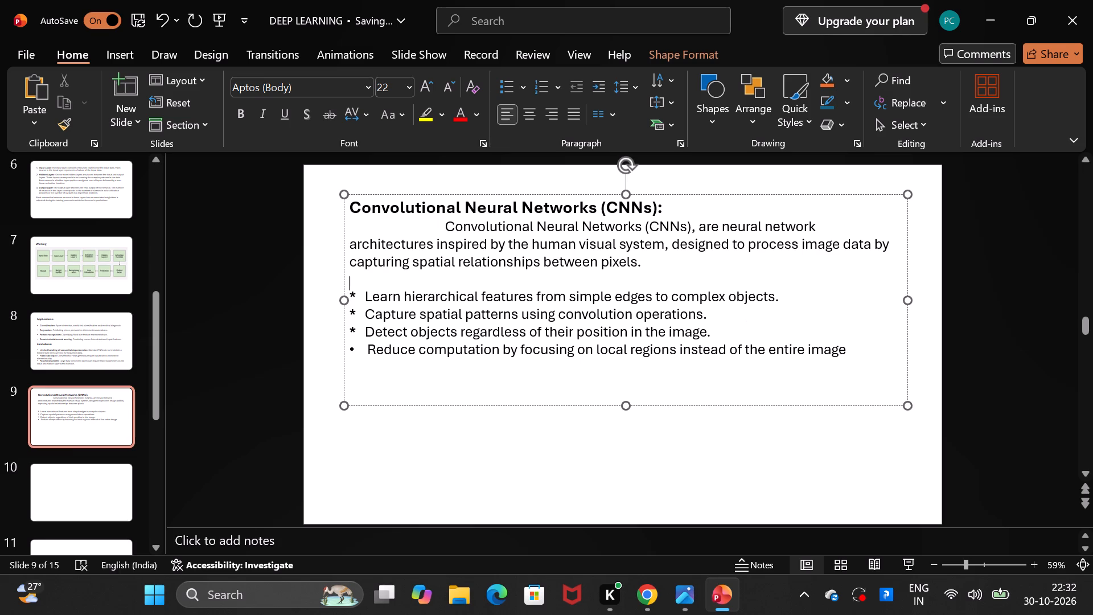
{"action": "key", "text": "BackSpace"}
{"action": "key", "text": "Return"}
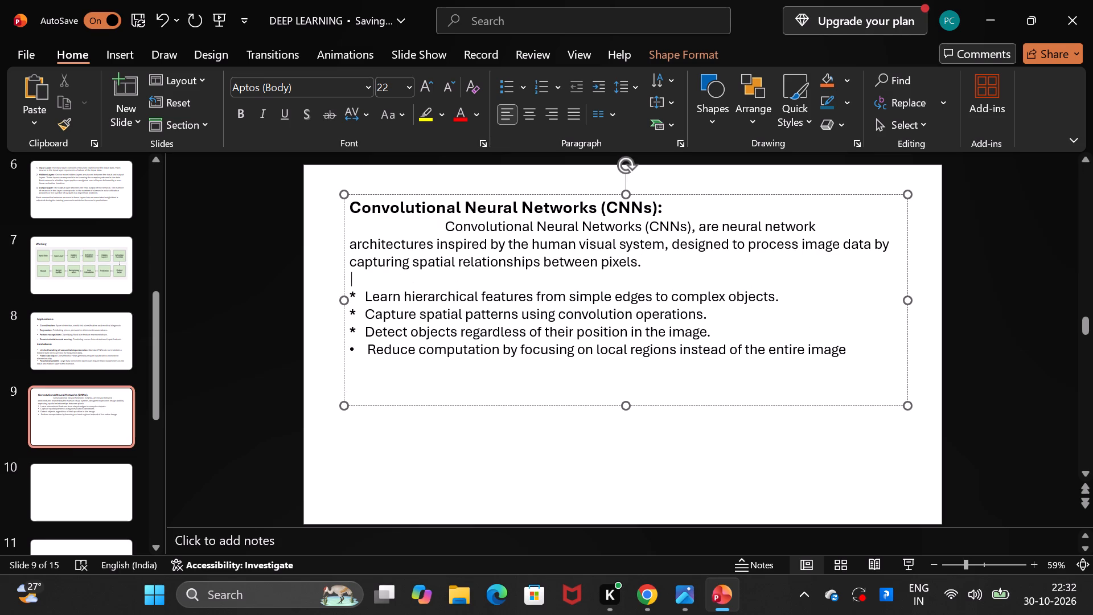
Start a new line below the last CNN point on slide 9 and insert the working_of_cnn__ picture from the Downloads folder.
{"action": "left_click", "coordinate": [869, 352]}
{"action": "key", "text": "Return"}
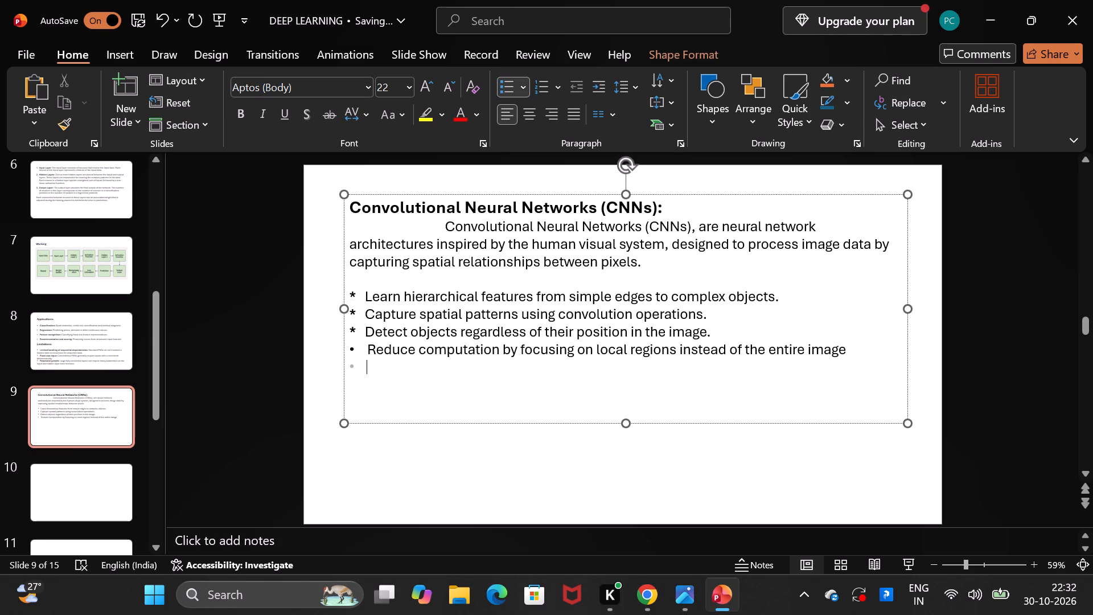
{"action": "left_click", "coordinate": [125, 56]}
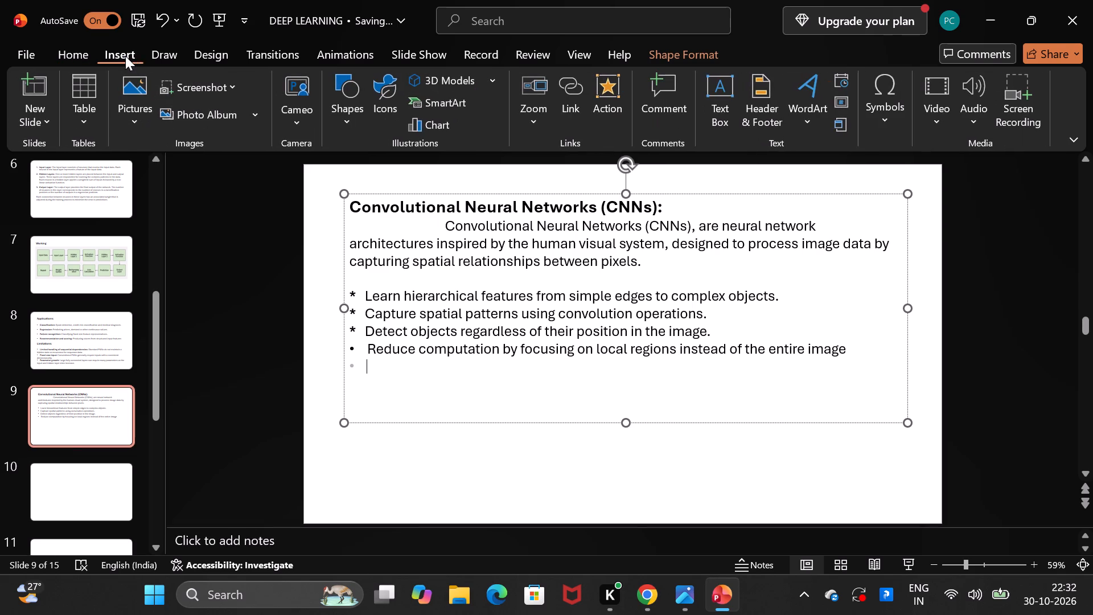
{"action": "left_click", "coordinate": [143, 95]}
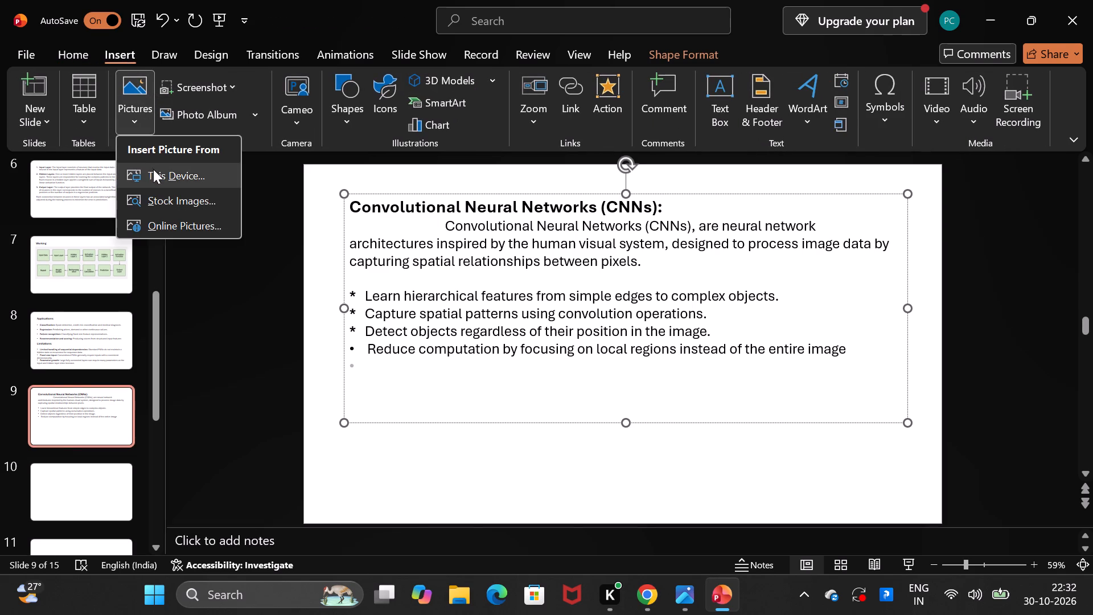
{"action": "left_click", "coordinate": [153, 169]}
{"action": "left_click", "coordinate": [220, 162]}
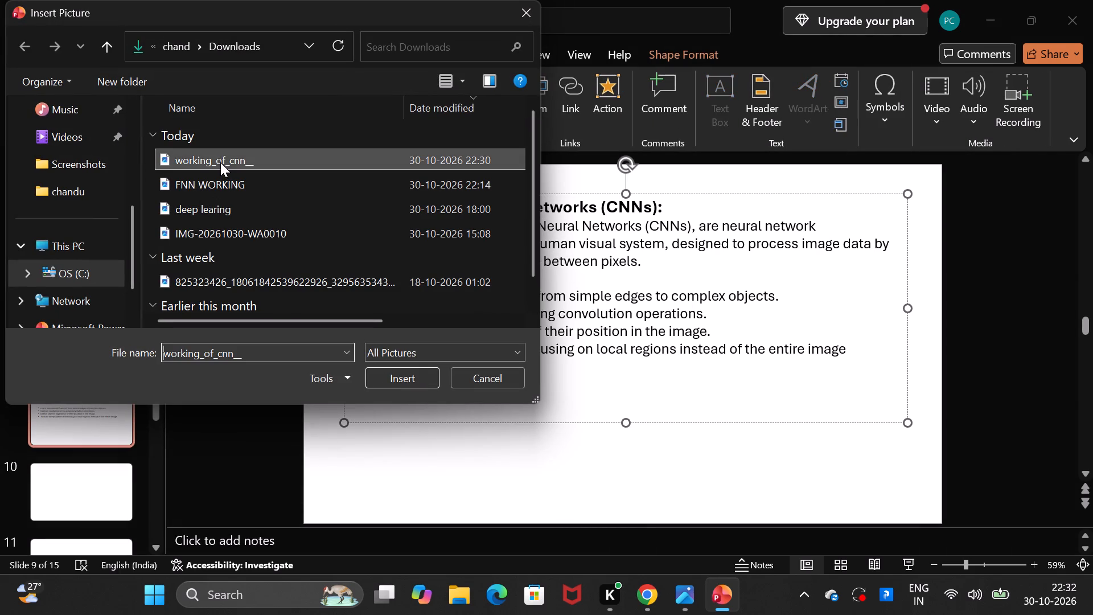
{"action": "left_click", "coordinate": [409, 372]}
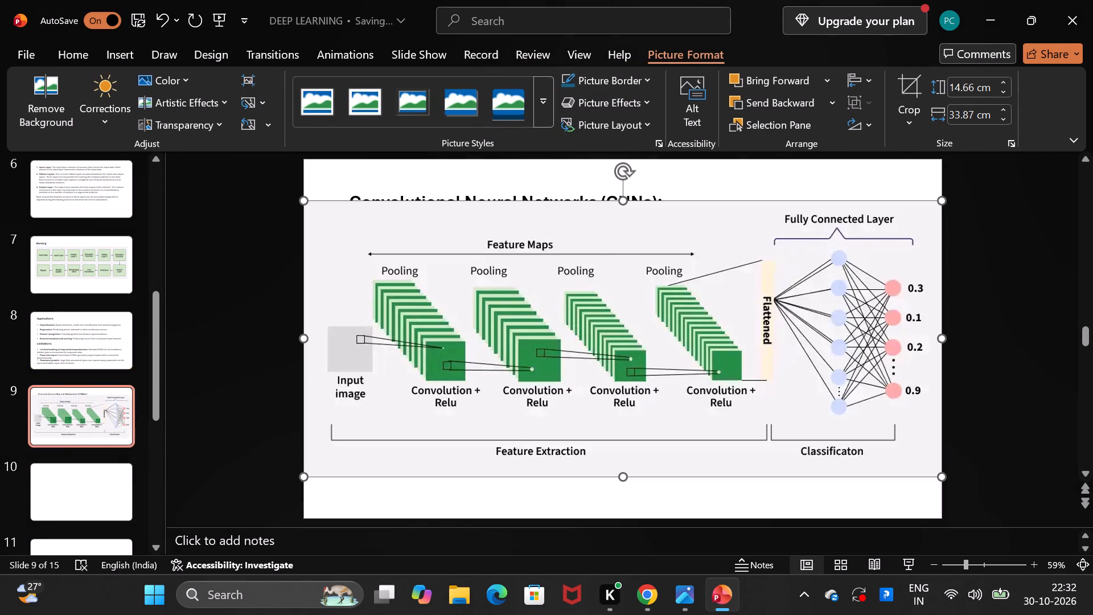
Resize the CNN picture to about 9.16 cm high and 33.05 cm wide, fitting it below the last point on slide 9.
{"action": "left_click_drag", "start_coordinate": [621, 475], "coordinate": [621, 484]}
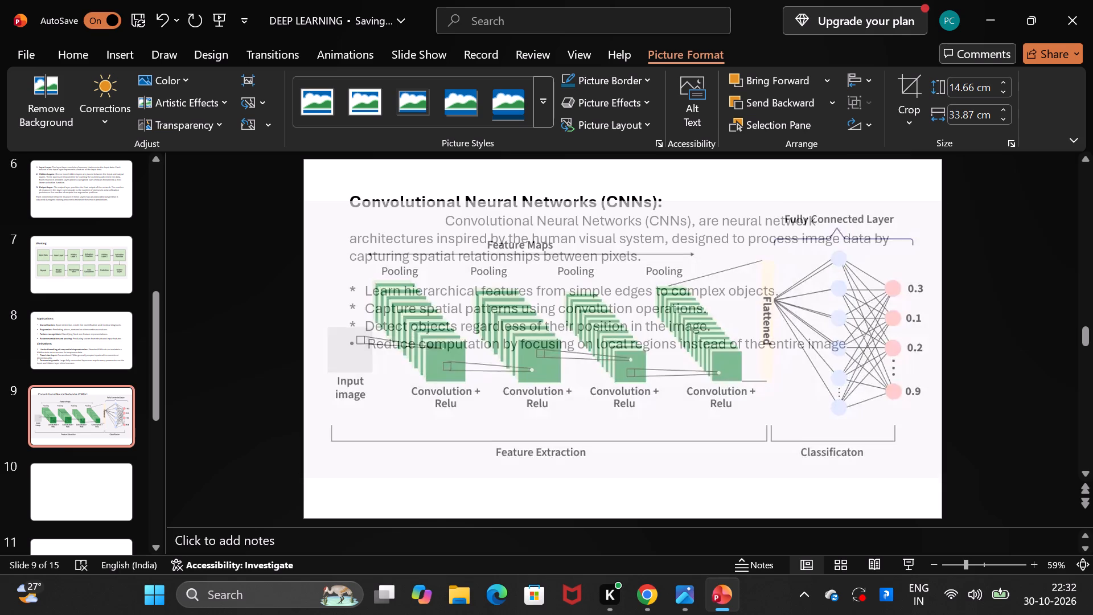
{"action": "left_click_drag", "start_coordinate": [621, 484], "coordinate": [619, 524]}
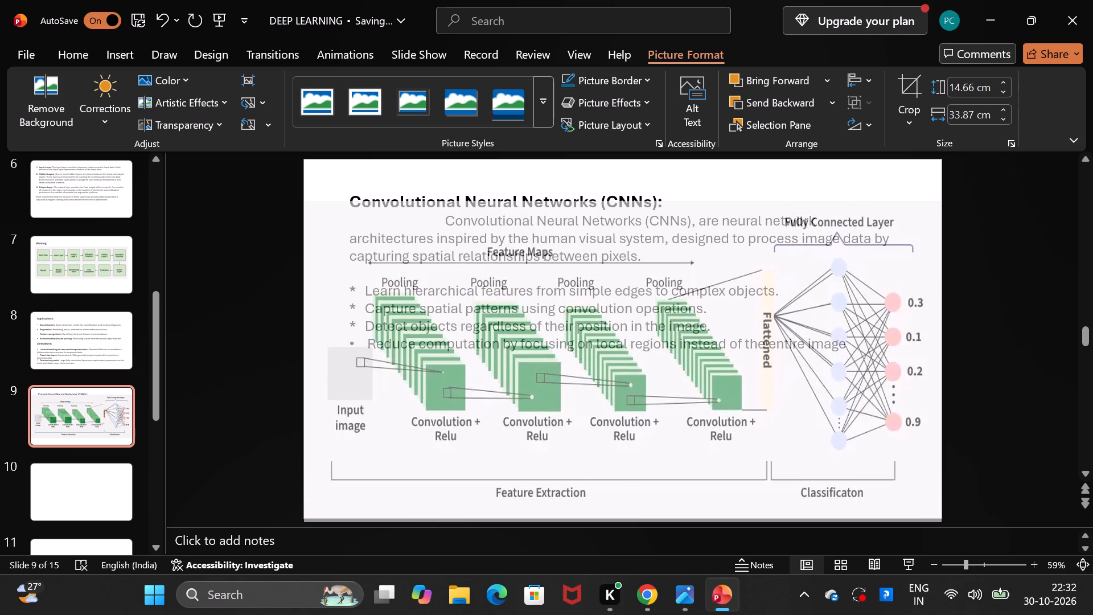
{"action": "left_click_drag", "start_coordinate": [619, 524], "coordinate": [619, 528]}
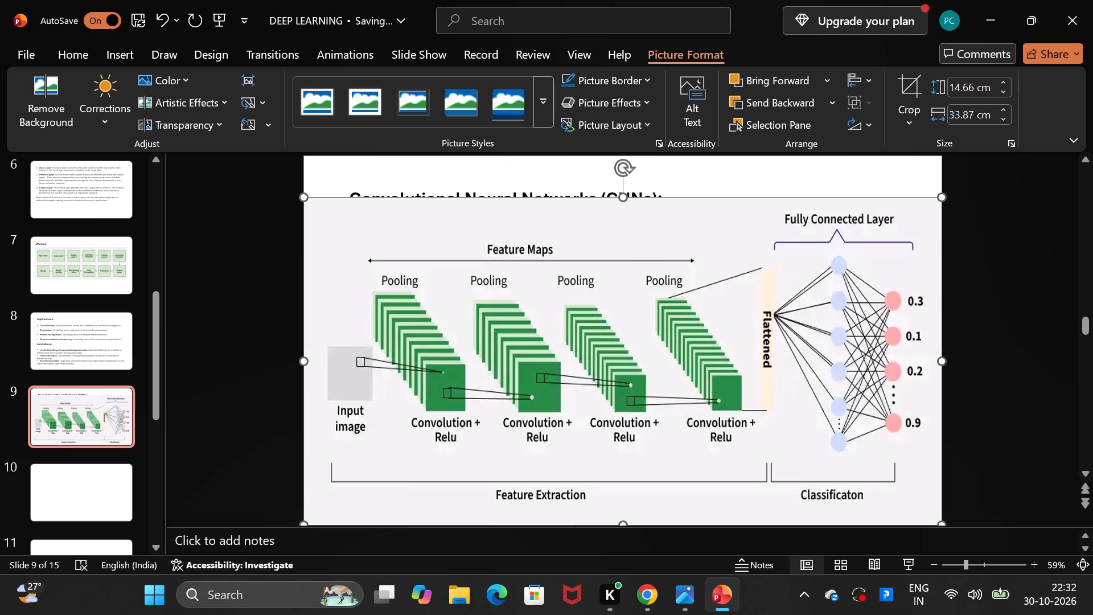
{"action": "left_click_drag", "start_coordinate": [623, 198], "coordinate": [628, 321]}
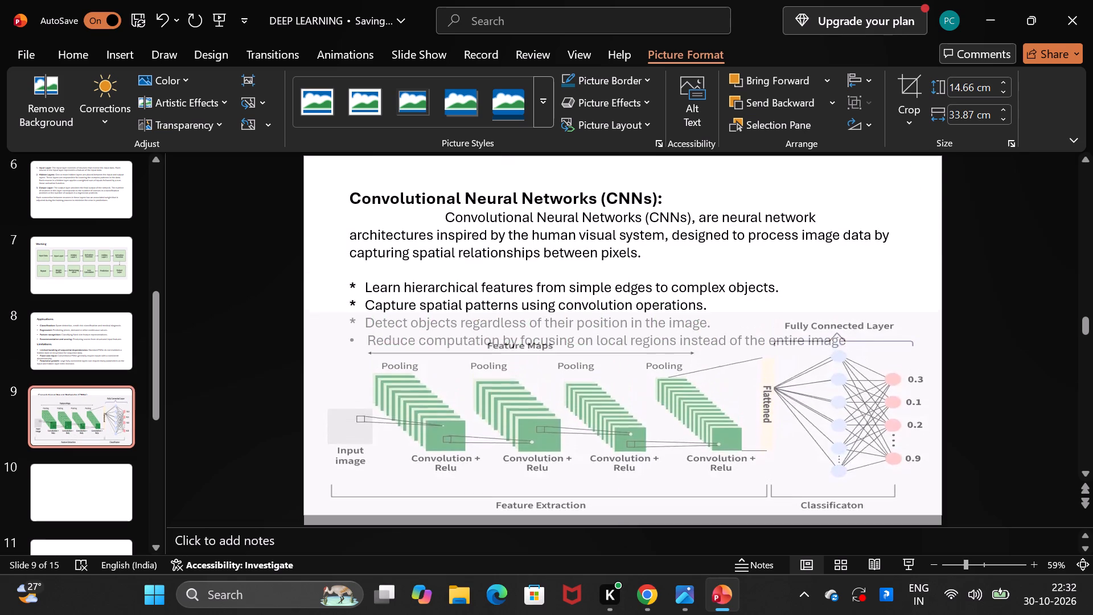
{"action": "left_click_drag", "start_coordinate": [628, 321], "coordinate": [634, 352]}
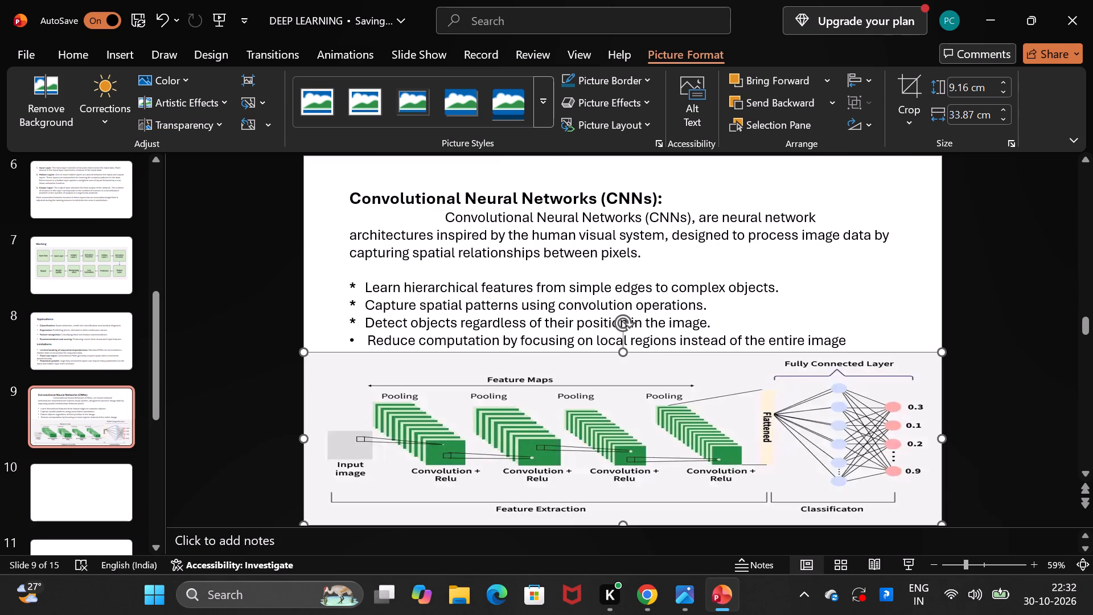
{"action": "left_click_drag", "start_coordinate": [942, 437], "coordinate": [938, 440]}
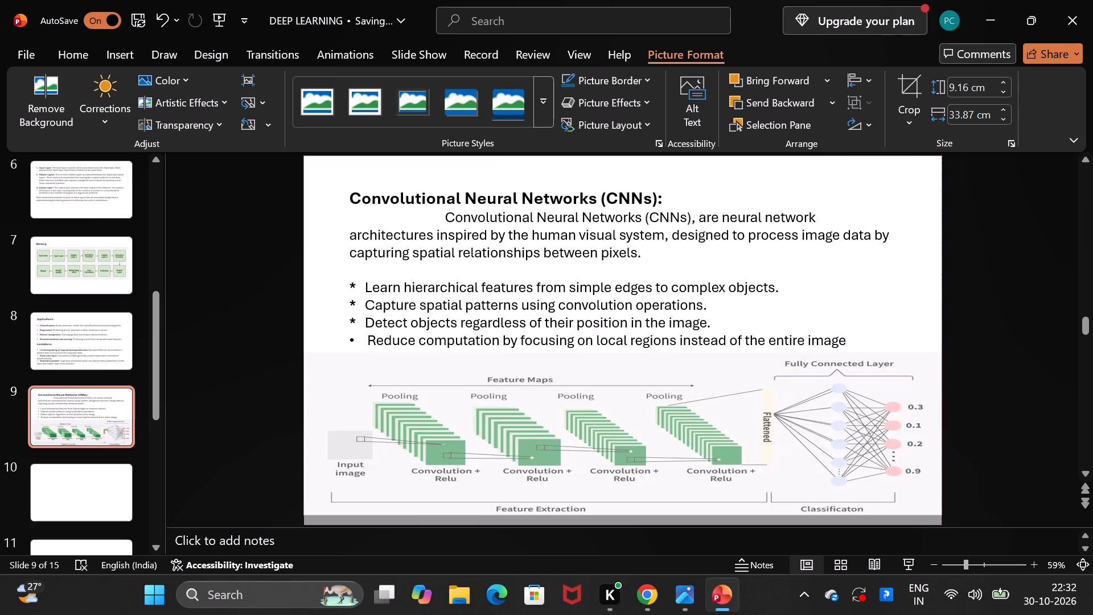
{"action": "left_click_drag", "start_coordinate": [938, 440], "coordinate": [924, 443]}
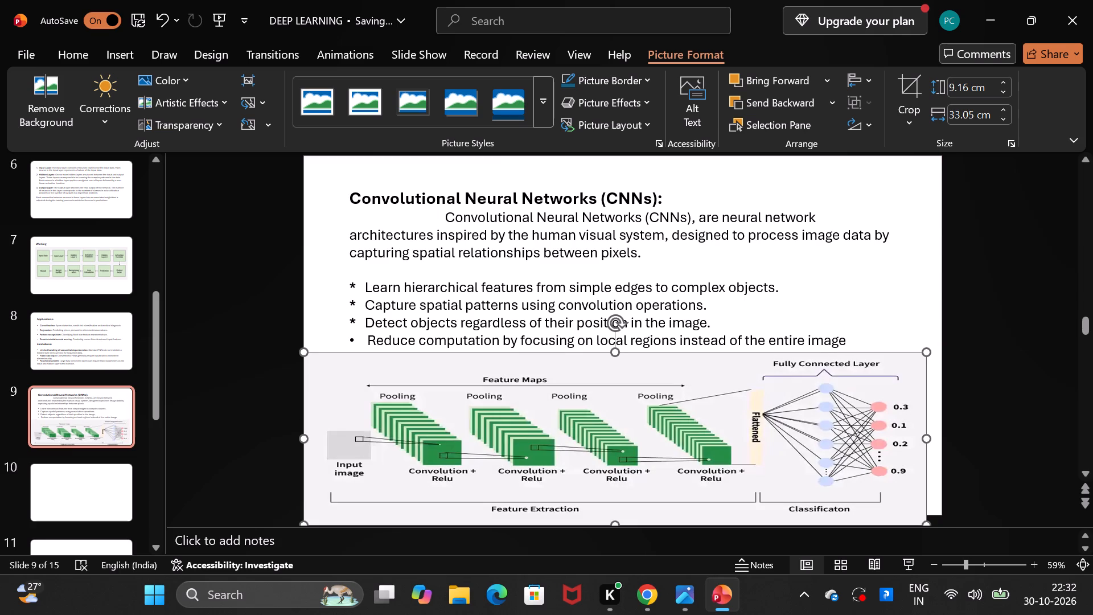
Enlarge slide 9's text box from its upper-left corner so the text sits higher and closer to the slide's left edge.
{"action": "left_click", "coordinate": [338, 186]}
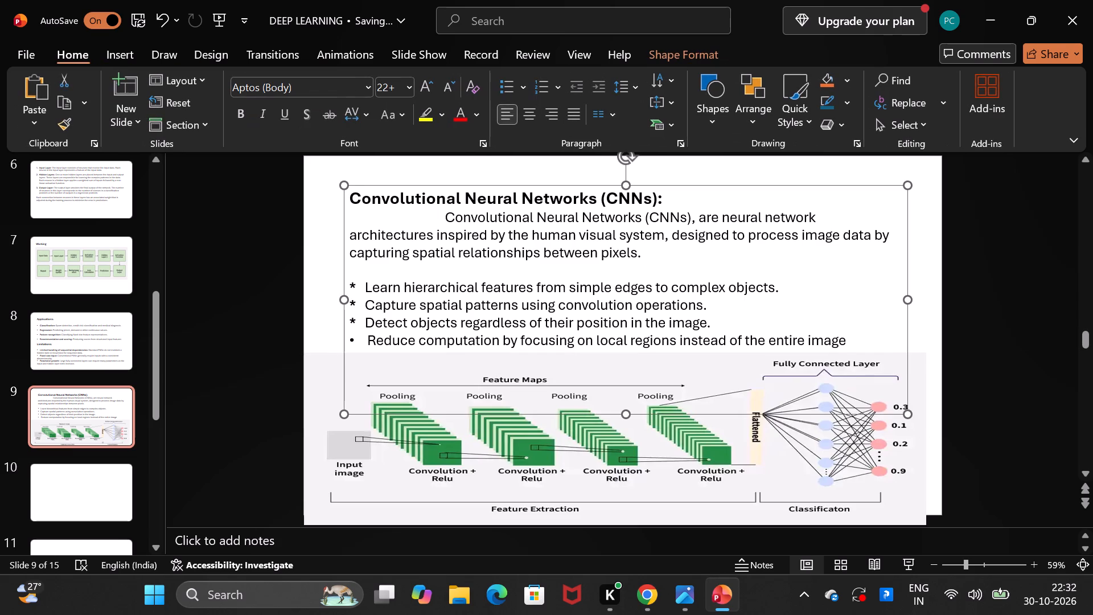
{"action": "left_click_drag", "start_coordinate": [346, 184], "coordinate": [330, 169]}
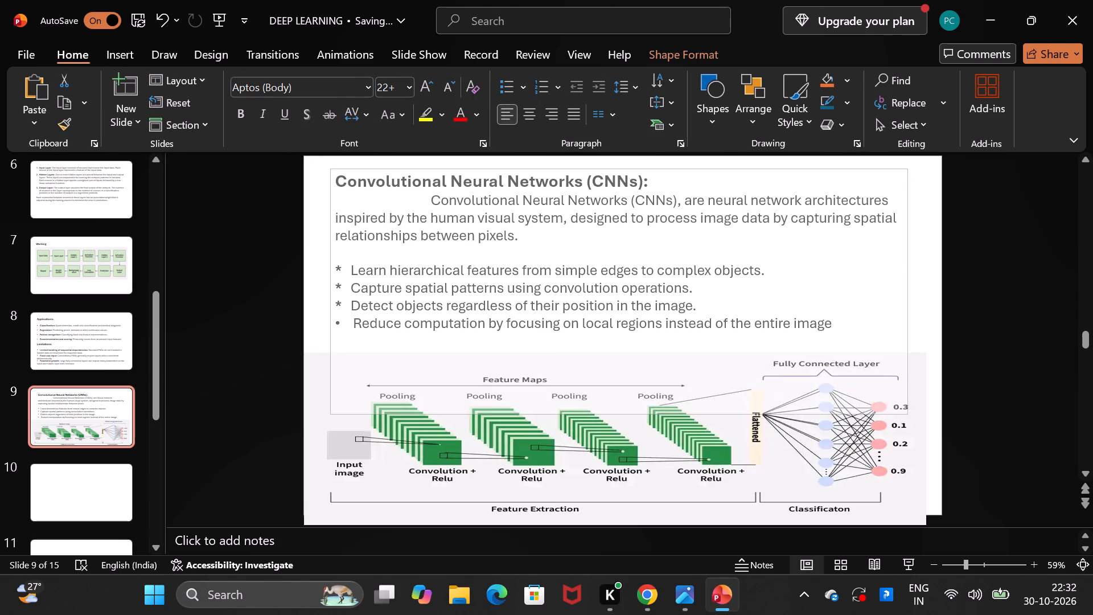
{"action": "left_click_drag", "start_coordinate": [330, 169], "coordinate": [325, 171]}
Raise the CNN picture's top edge to just below the last point and pull its left edge slightly inward.
{"action": "left_click", "coordinate": [540, 371]}
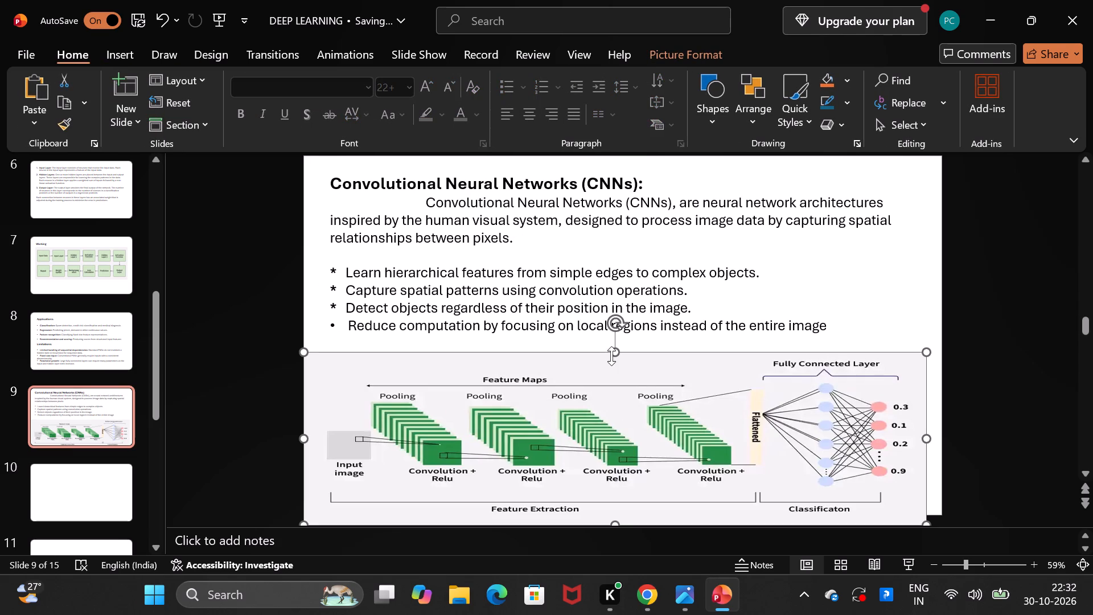
{"action": "left_click_drag", "start_coordinate": [611, 356], "coordinate": [618, 338]}
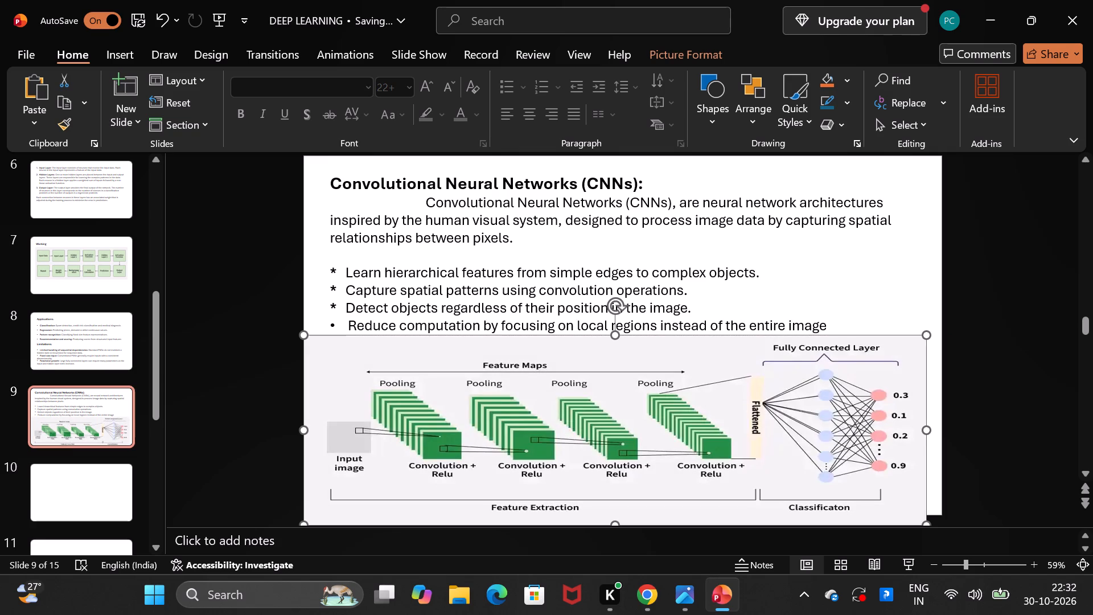
{"action": "left_click_drag", "start_coordinate": [306, 428], "coordinate": [314, 428]}
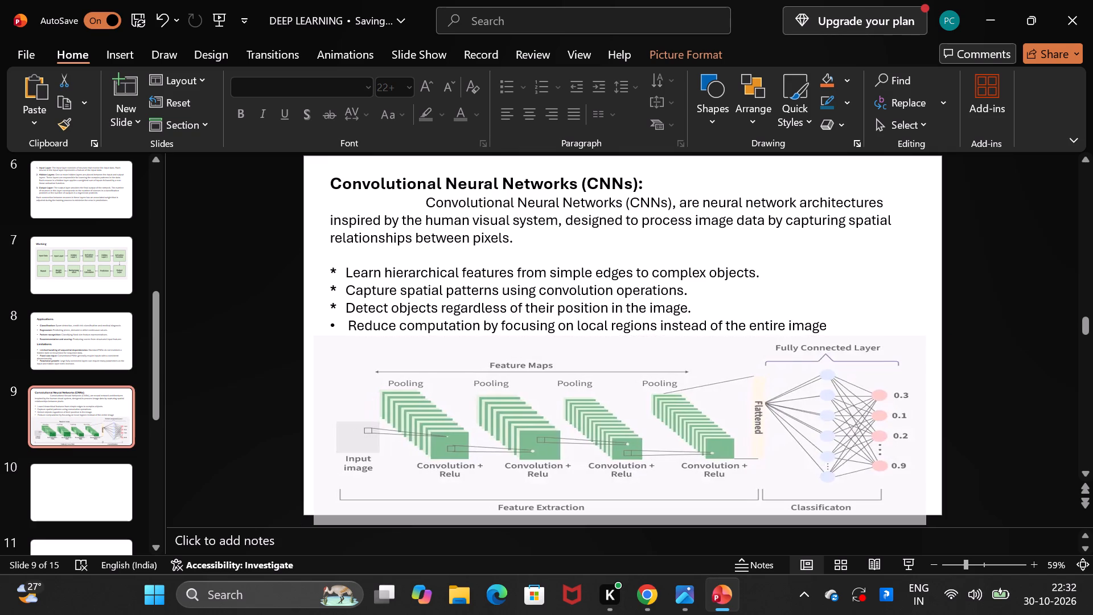
{"action": "left_click_drag", "start_coordinate": [314, 428], "coordinate": [315, 428]}
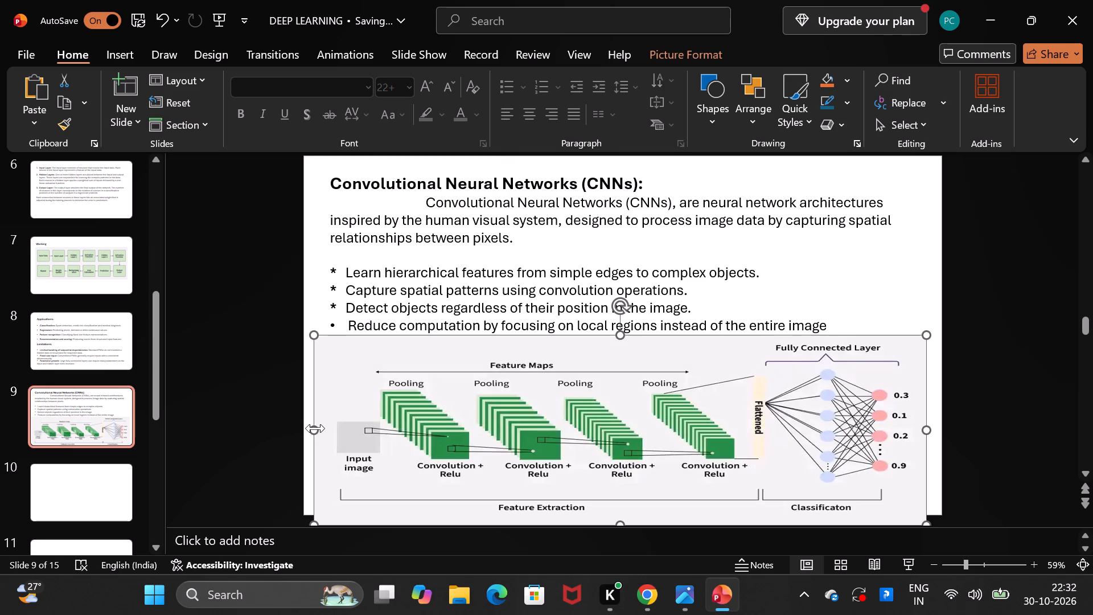
Remove the blank line between the CNN paragraph and the first point on slide 9.
{"action": "left_click", "coordinate": [513, 253]}
{"action": "key", "text": "BackSpace"}
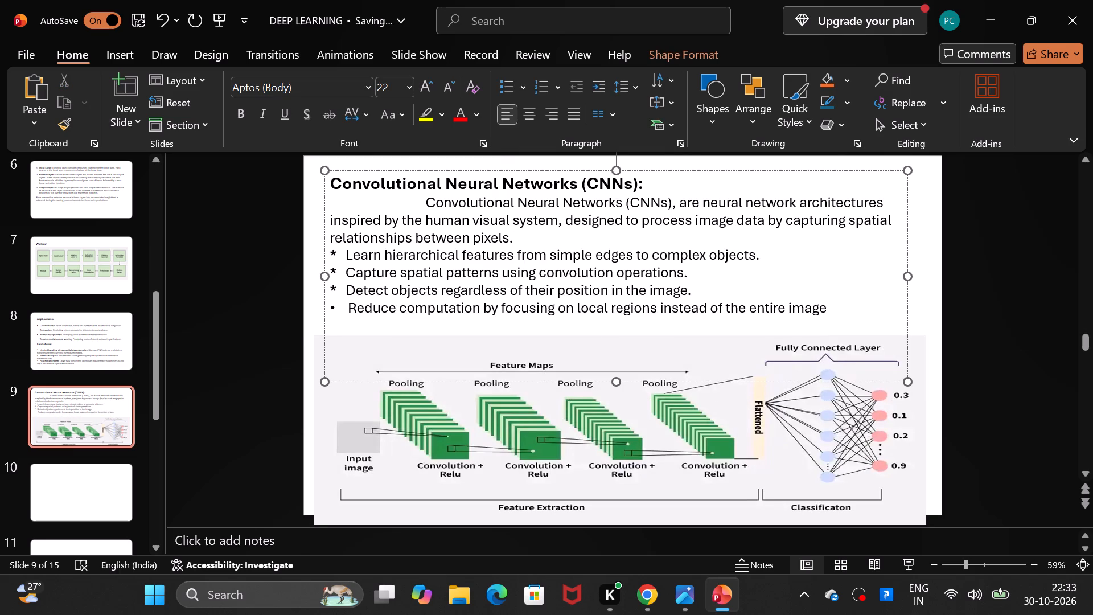
Move the CNN picture up so it fits within the slide, centred horizontally just below the last point.
{"action": "left_click_drag", "start_coordinate": [615, 428], "coordinate": [607, 417]}
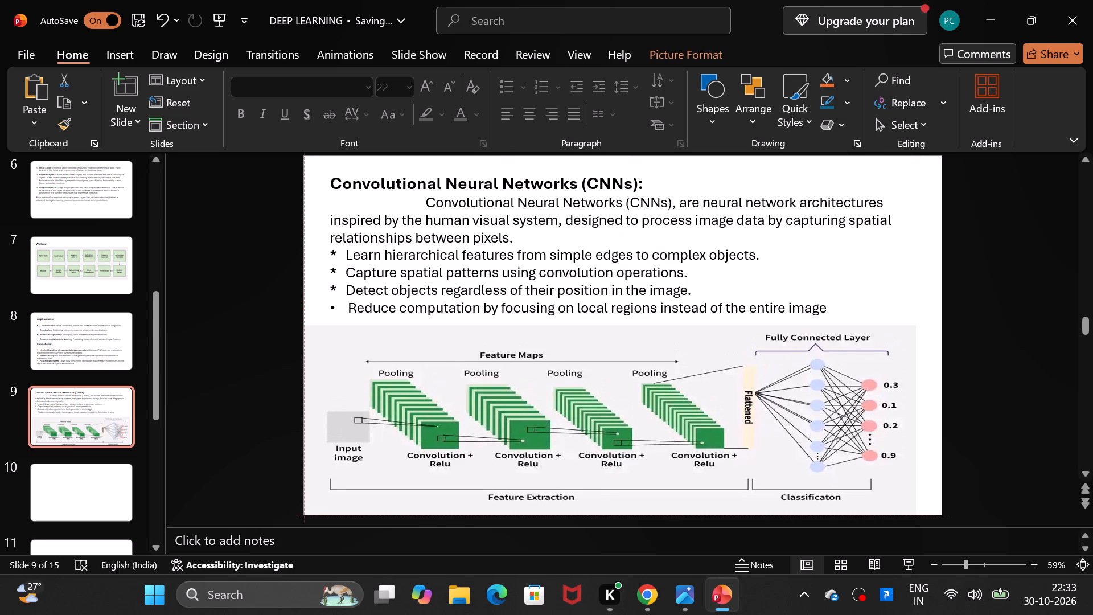
{"action": "left_click_drag", "start_coordinate": [607, 417], "coordinate": [611, 412]}
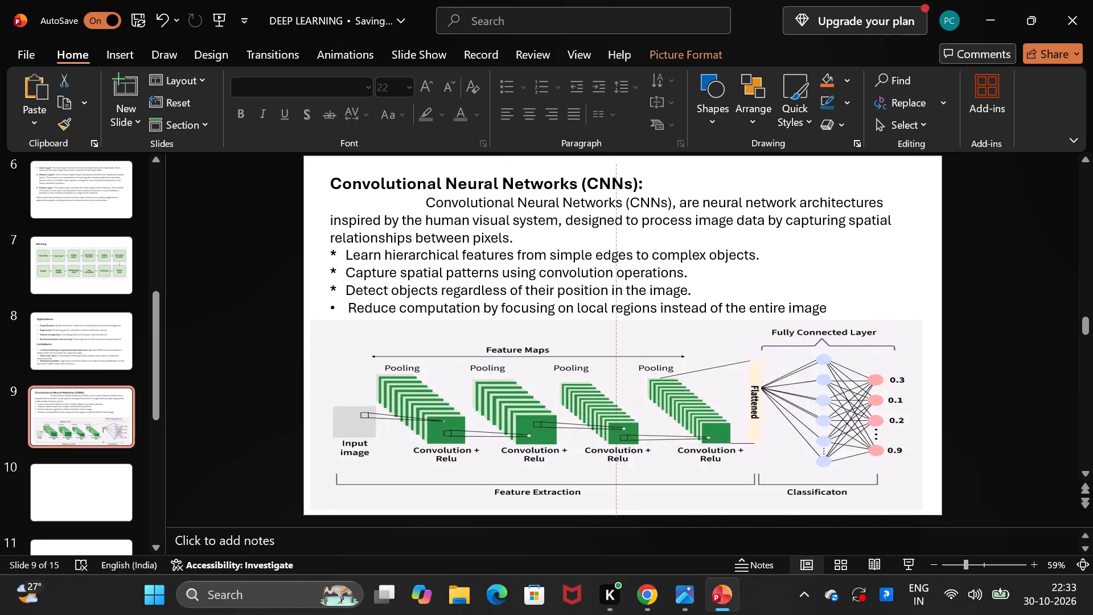
{"action": "left_click_drag", "start_coordinate": [611, 412], "coordinate": [611, 414]}
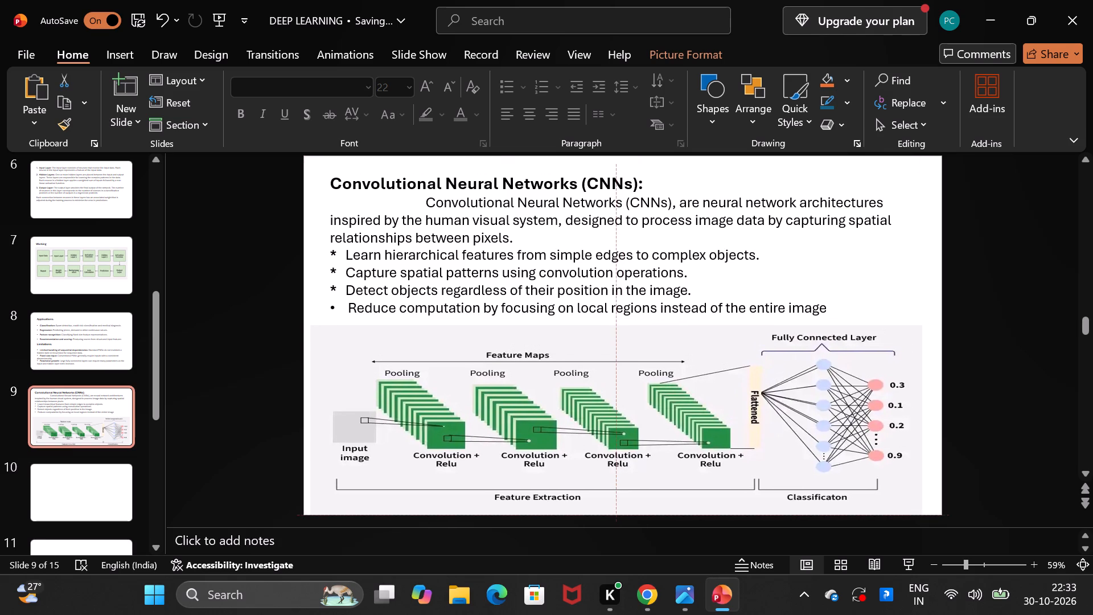
{"action": "left_click_drag", "start_coordinate": [611, 414], "coordinate": [612, 414]}
{"action": "left_click_drag", "start_coordinate": [612, 414], "coordinate": [616, 413]}
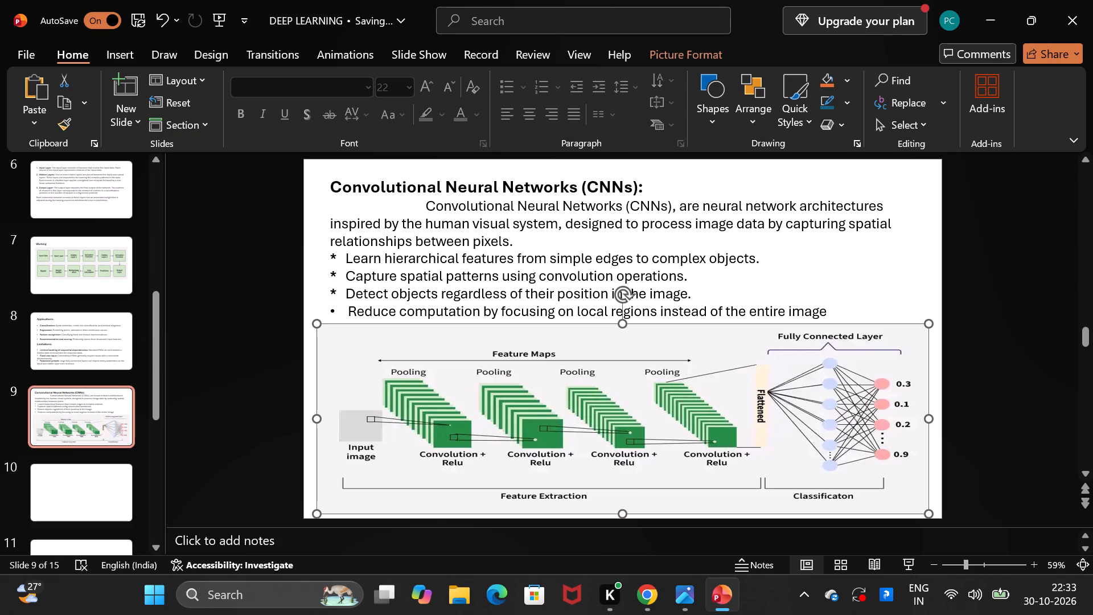
{"action": "left_click", "coordinate": [840, 306]}
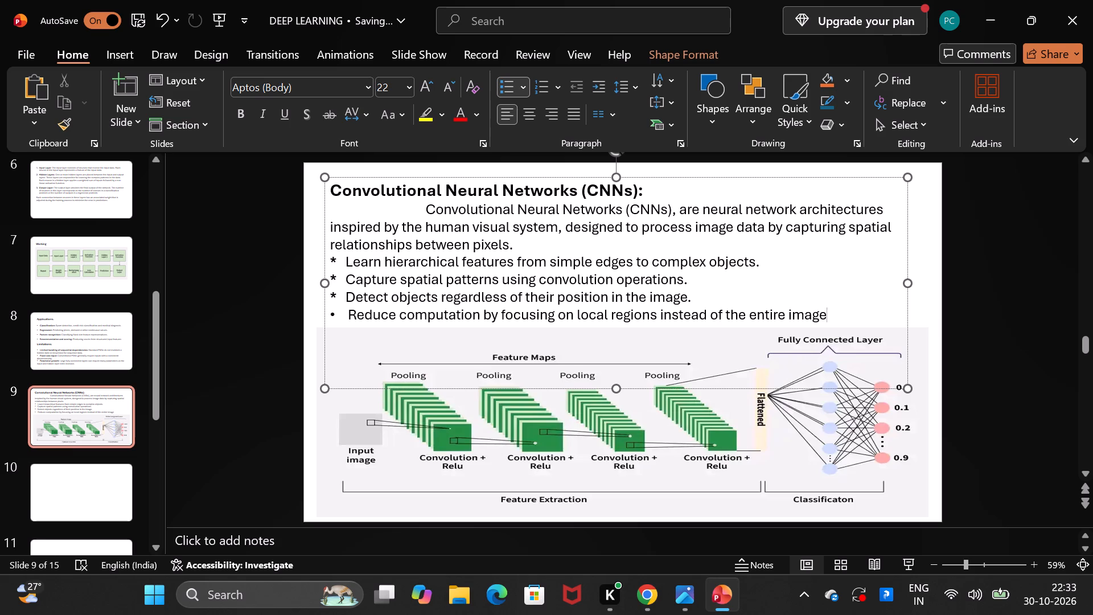
Switch to Chrome and look through the GeeksforGeeks CNN article, from its key components to the advantages and limitations, for further slide content.
{"action": "left_click", "coordinate": [650, 603]}
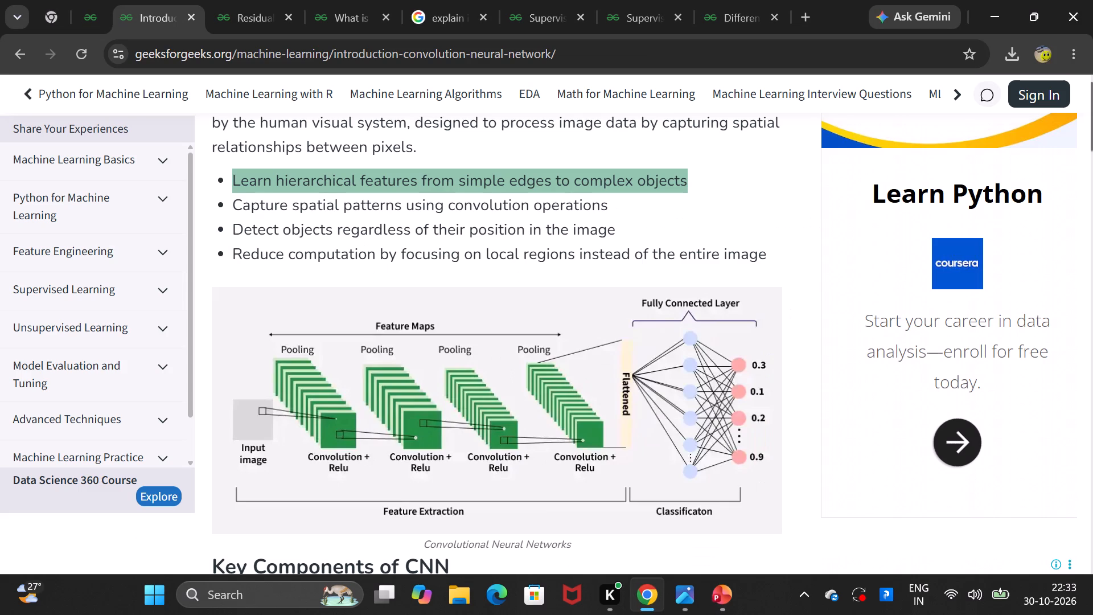
{"action": "scroll", "coordinate": [562, 463], "scroll_direction": "down", "scroll_amount": 2}
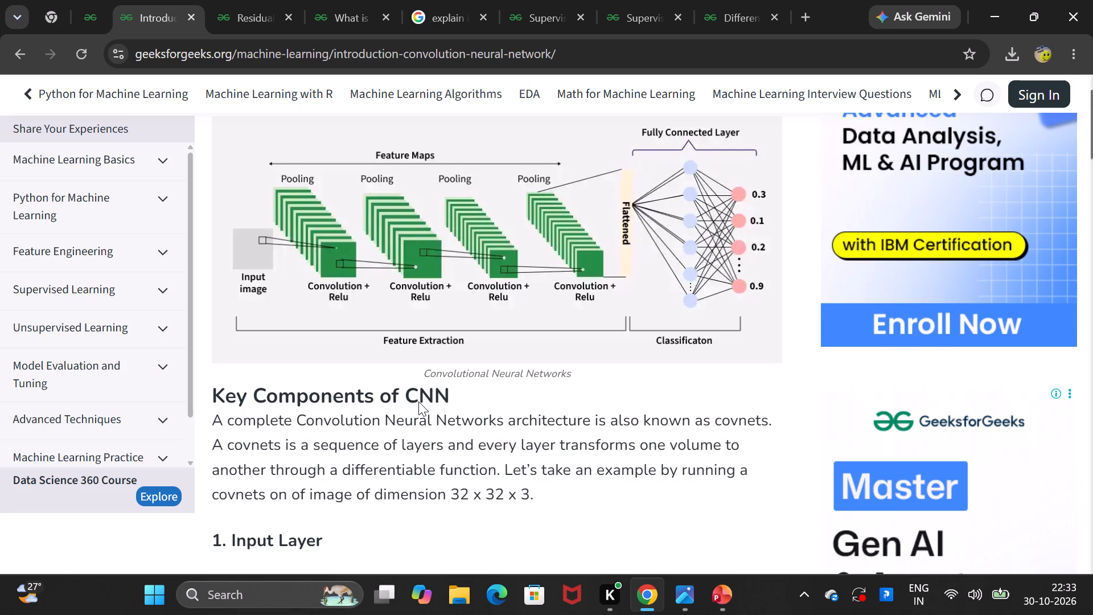
{"action": "scroll", "coordinate": [418, 401], "scroll_direction": "down", "scroll_amount": 1}
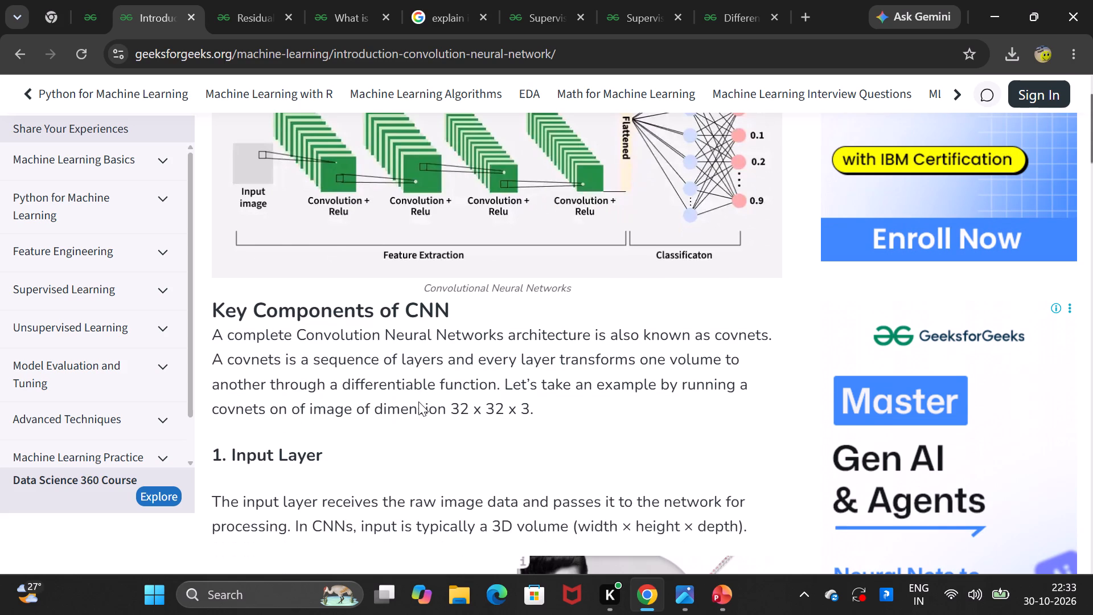
{"action": "scroll", "coordinate": [418, 401], "scroll_direction": "down", "scroll_amount": 2}
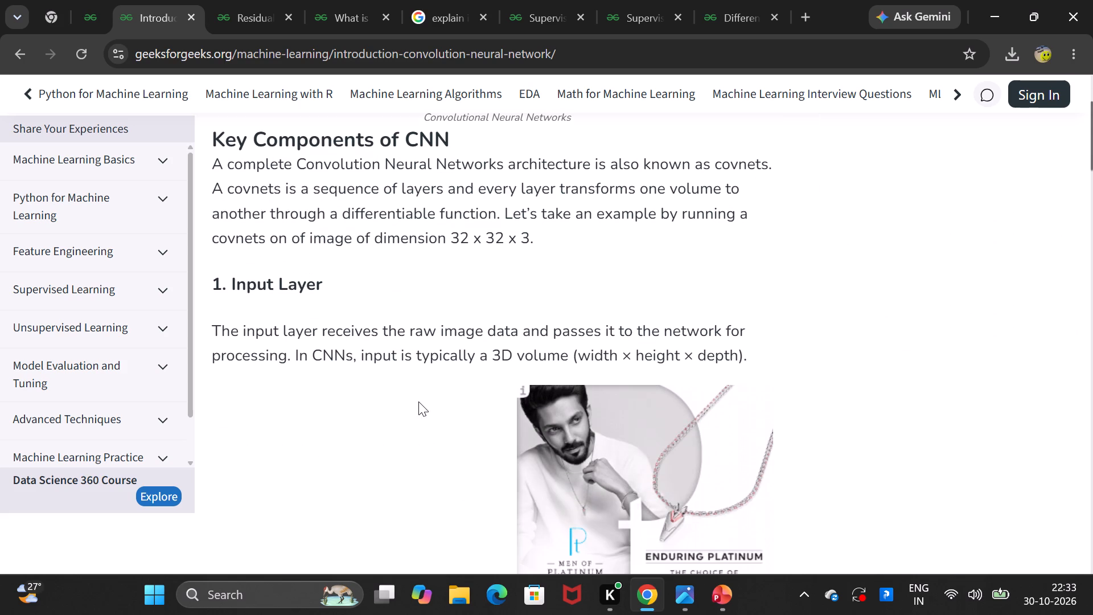
{"action": "scroll", "coordinate": [418, 401], "scroll_direction": "down", "scroll_amount": 3}
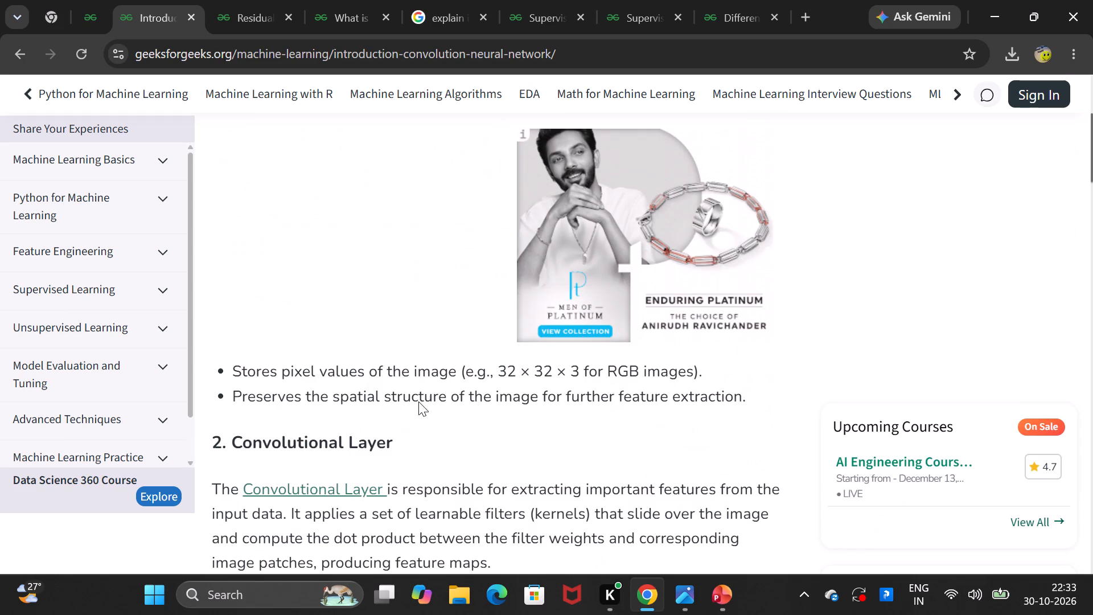
{"action": "scroll", "coordinate": [418, 401], "scroll_direction": "up", "scroll_amount": 5}
{"action": "scroll", "coordinate": [418, 401], "scroll_direction": "down", "scroll_amount": 3}
{"action": "scroll", "coordinate": [418, 401], "scroll_direction": "up", "scroll_amount": 3}
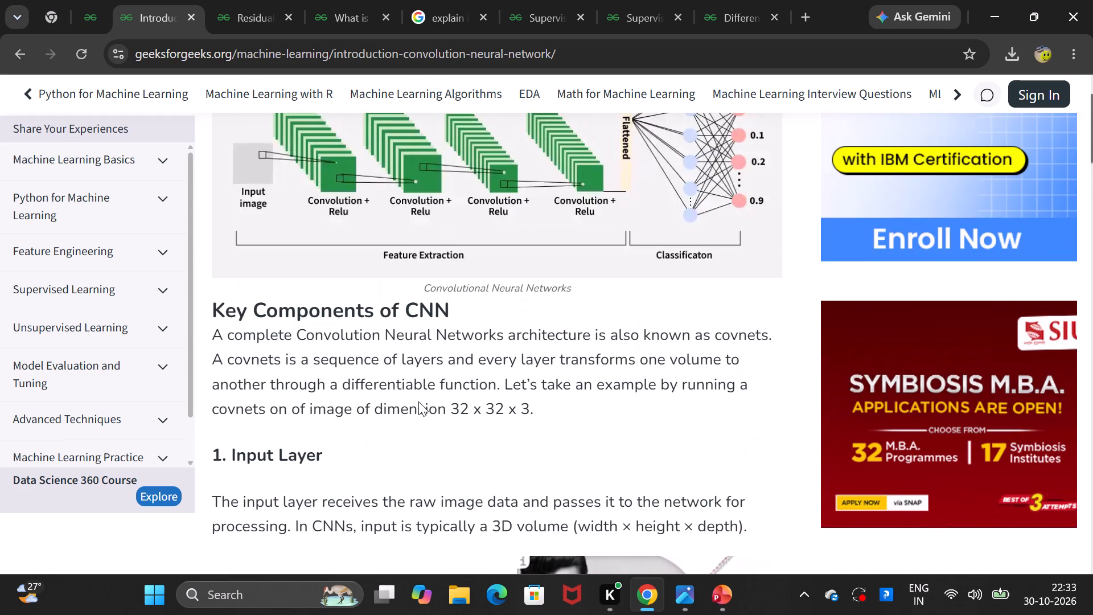
{"action": "scroll", "coordinate": [418, 401], "scroll_direction": "down", "scroll_amount": 6}
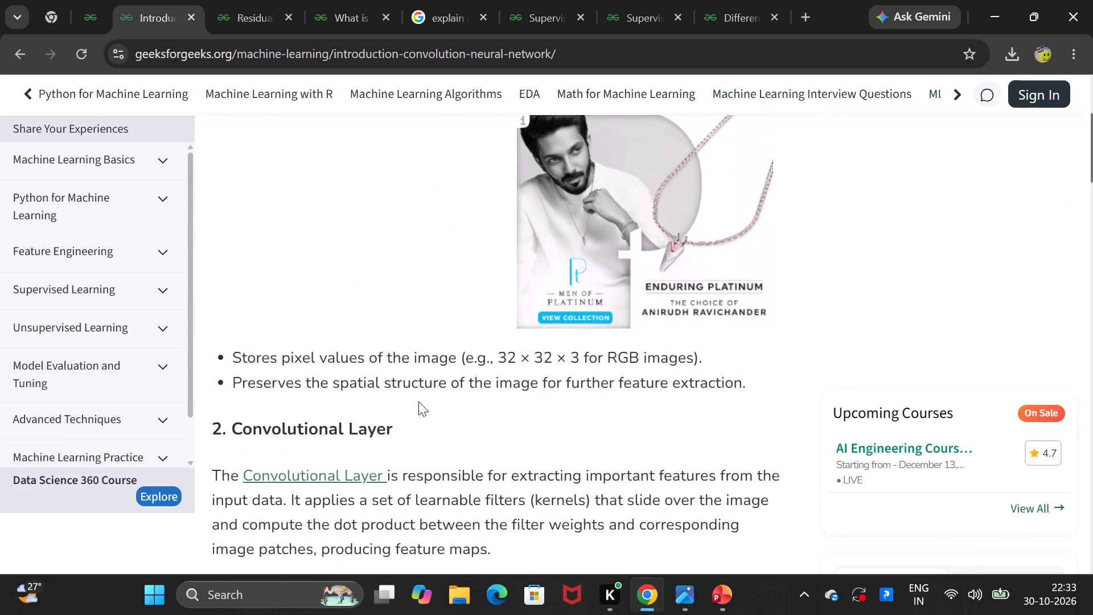
{"action": "scroll", "coordinate": [418, 401], "scroll_direction": "down", "scroll_amount": 9}
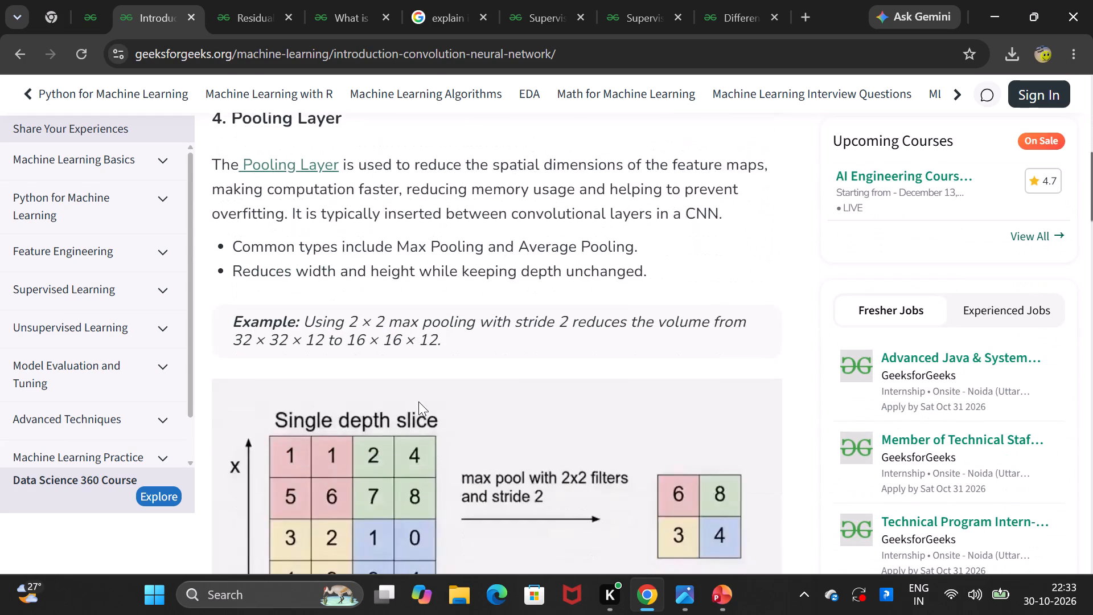
{"action": "scroll", "coordinate": [418, 401], "scroll_direction": "down", "scroll_amount": 13}
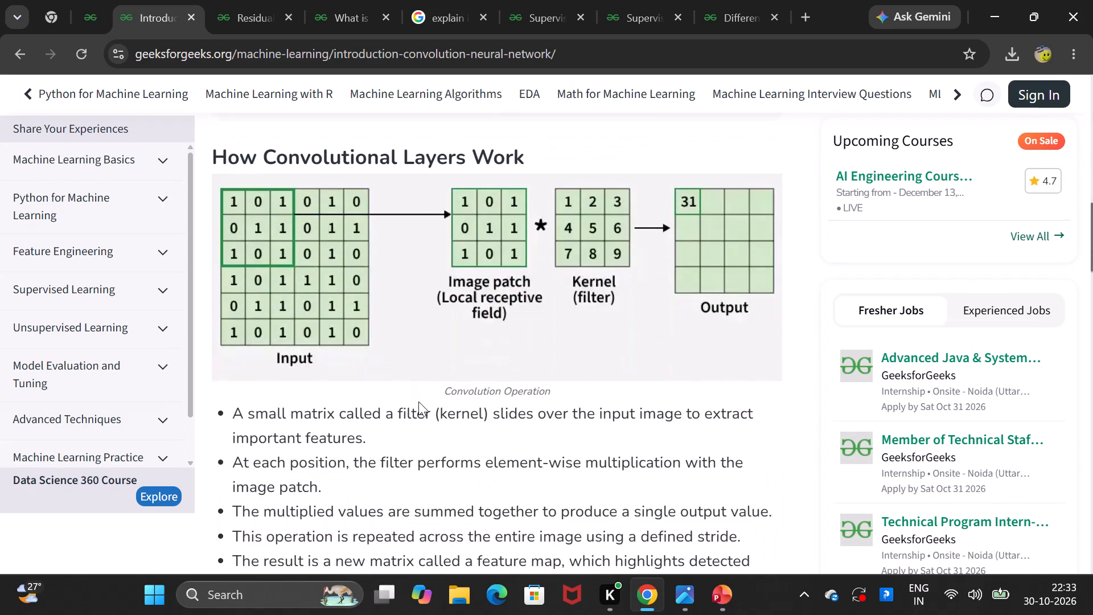
{"action": "scroll", "coordinate": [418, 401], "scroll_direction": "down", "scroll_amount": 3}
{"action": "scroll", "coordinate": [418, 401], "scroll_direction": "up", "scroll_amount": 3}
{"action": "scroll", "coordinate": [418, 401], "scroll_direction": "down", "scroll_amount": 8}
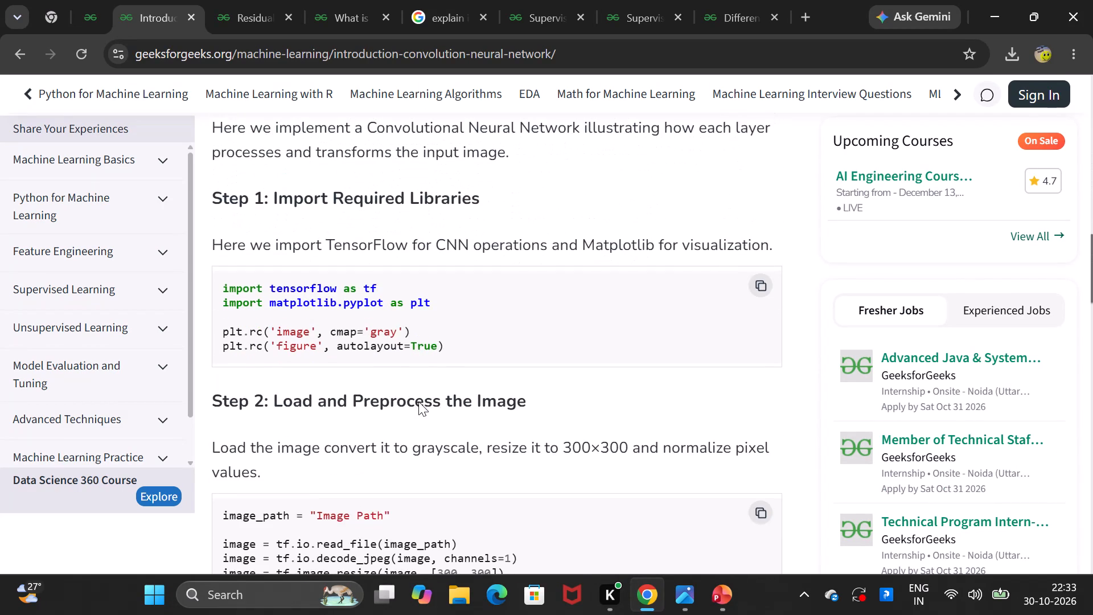
{"action": "scroll", "coordinate": [418, 401], "scroll_direction": "down", "scroll_amount": 8}
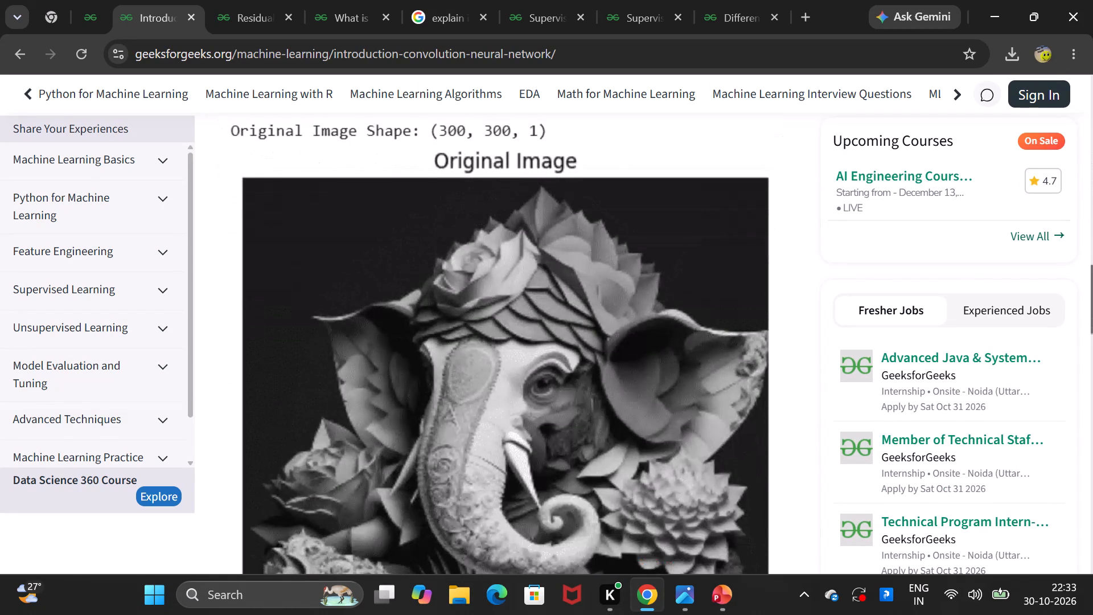
{"action": "scroll", "coordinate": [418, 401], "scroll_direction": "up", "scroll_amount": 2}
{"action": "scroll", "coordinate": [418, 401], "scroll_direction": "down", "scroll_amount": 11}
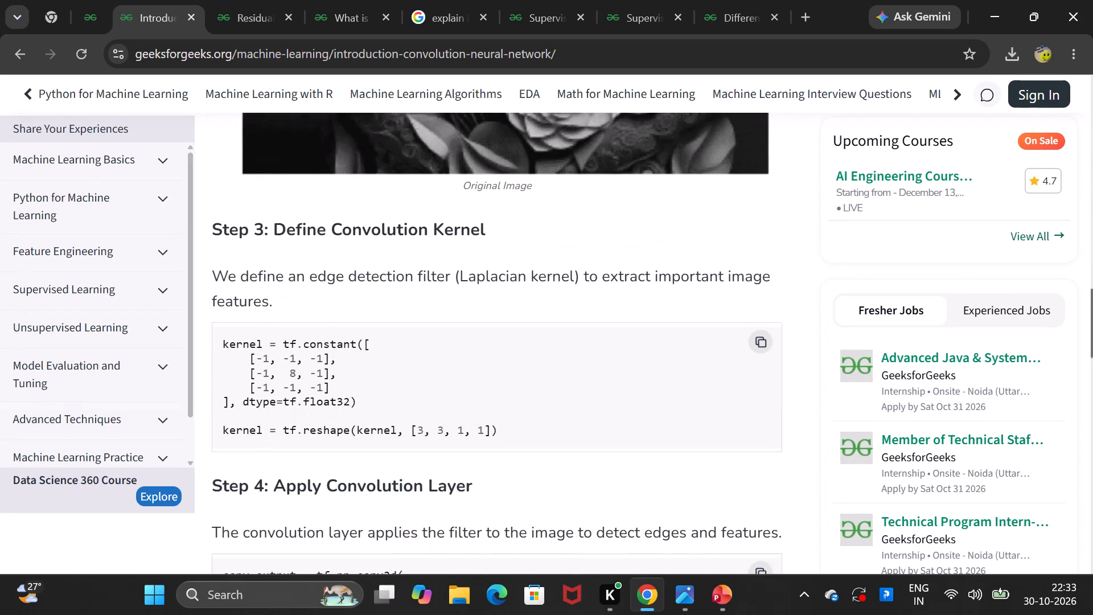
{"action": "scroll", "coordinate": [418, 401], "scroll_direction": "down", "scroll_amount": 14}
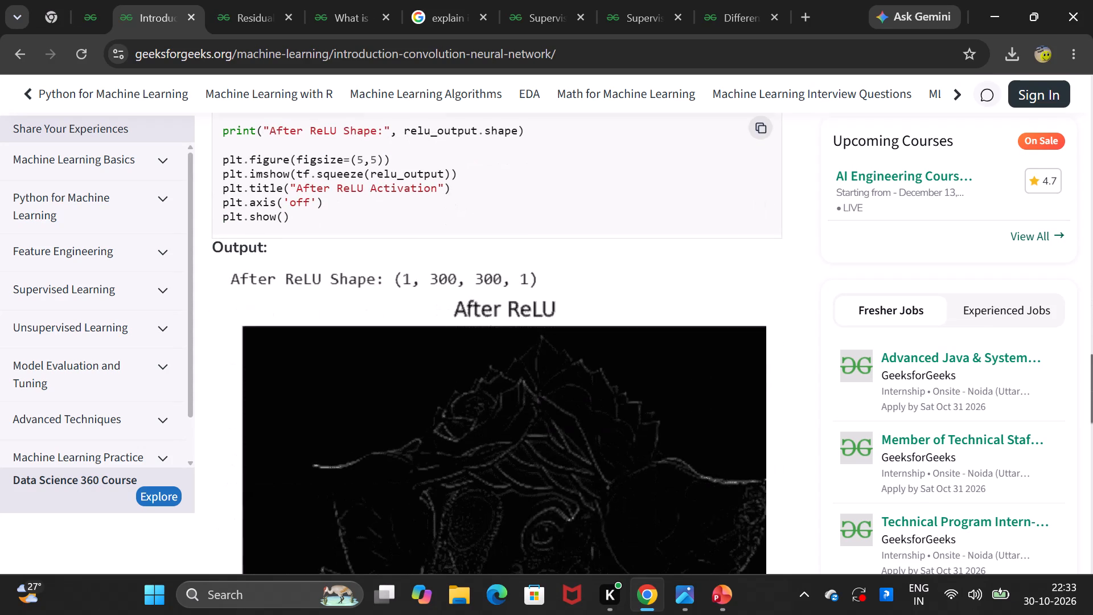
{"action": "scroll", "coordinate": [418, 401], "scroll_direction": "down", "scroll_amount": 12}
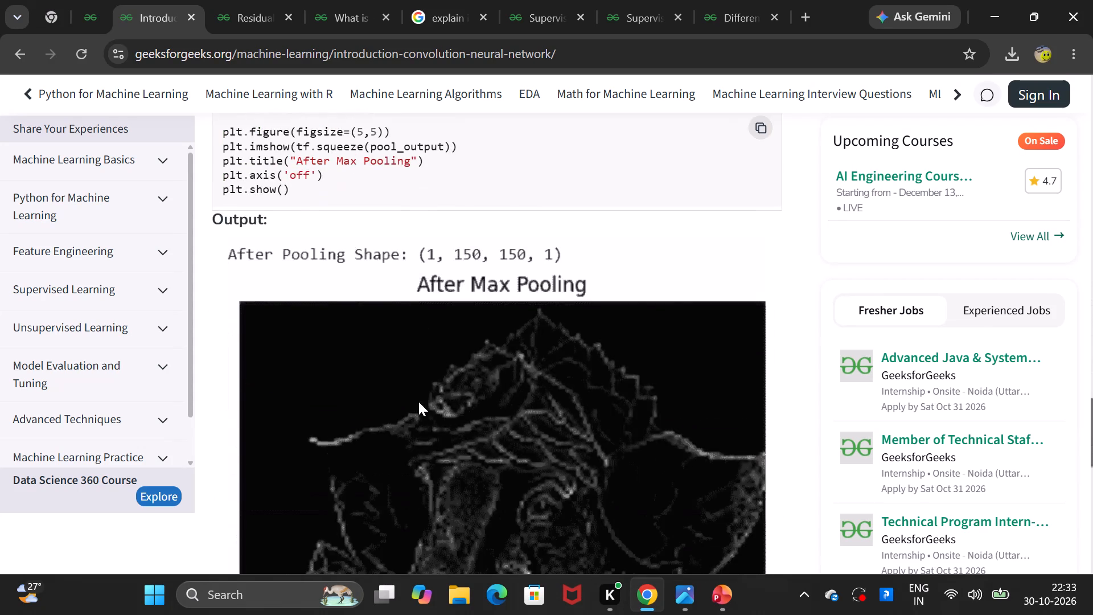
{"action": "scroll", "coordinate": [418, 401], "scroll_direction": "down", "scroll_amount": 15}
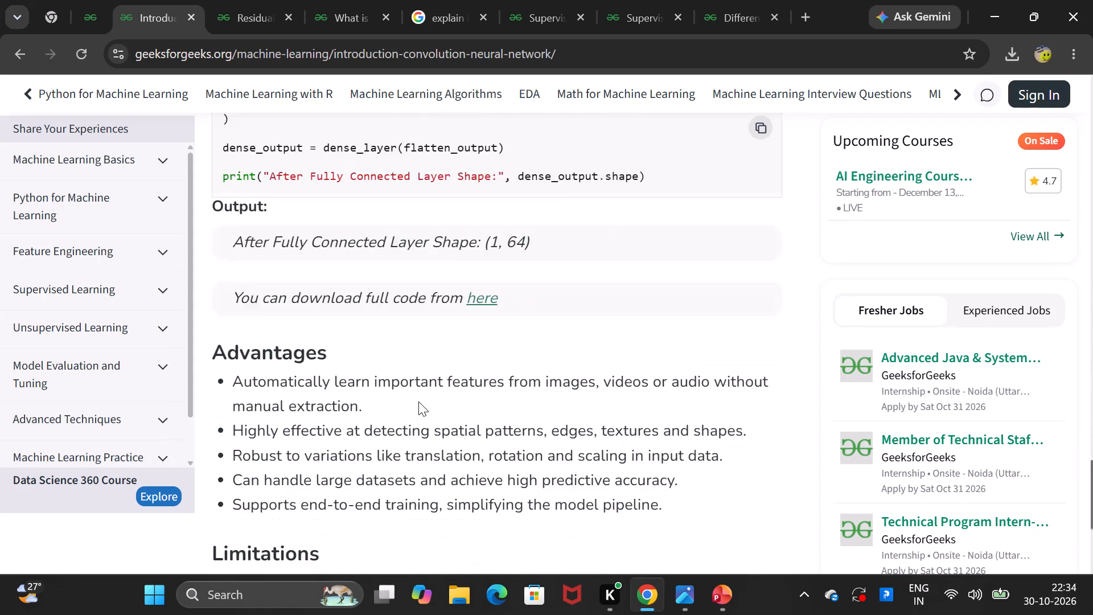
{"action": "scroll", "coordinate": [418, 401], "scroll_direction": "down", "scroll_amount": 9}
{"action": "scroll", "coordinate": [418, 401], "scroll_direction": "up", "scroll_amount": 8}
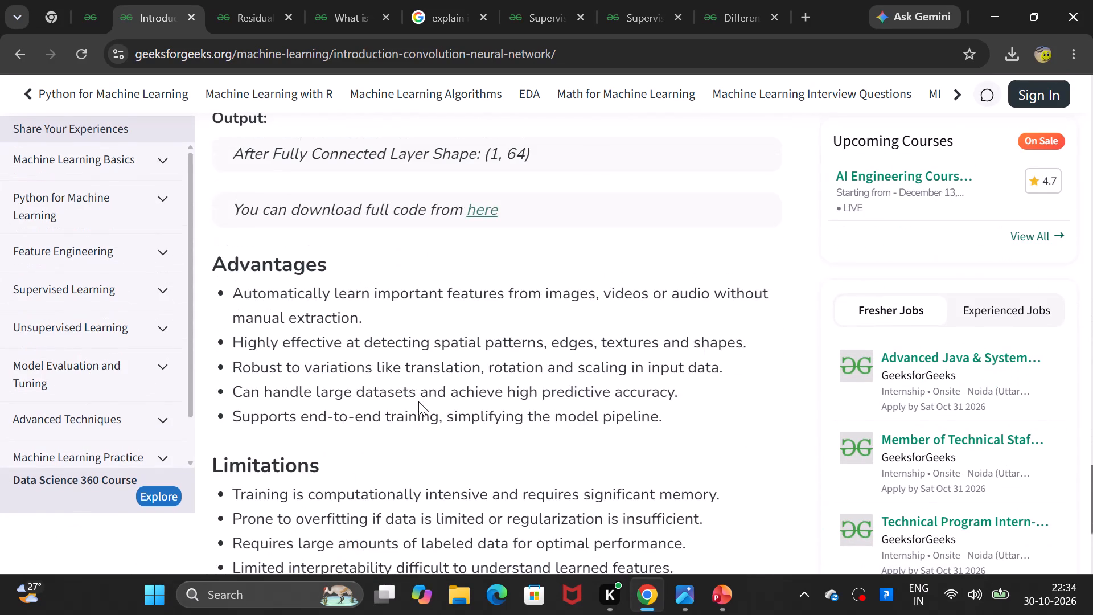
{"action": "scroll", "coordinate": [418, 401], "scroll_direction": "up", "scroll_amount": 15}
{"action": "scroll", "coordinate": [417, 403], "scroll_direction": "up", "scroll_amount": 15}
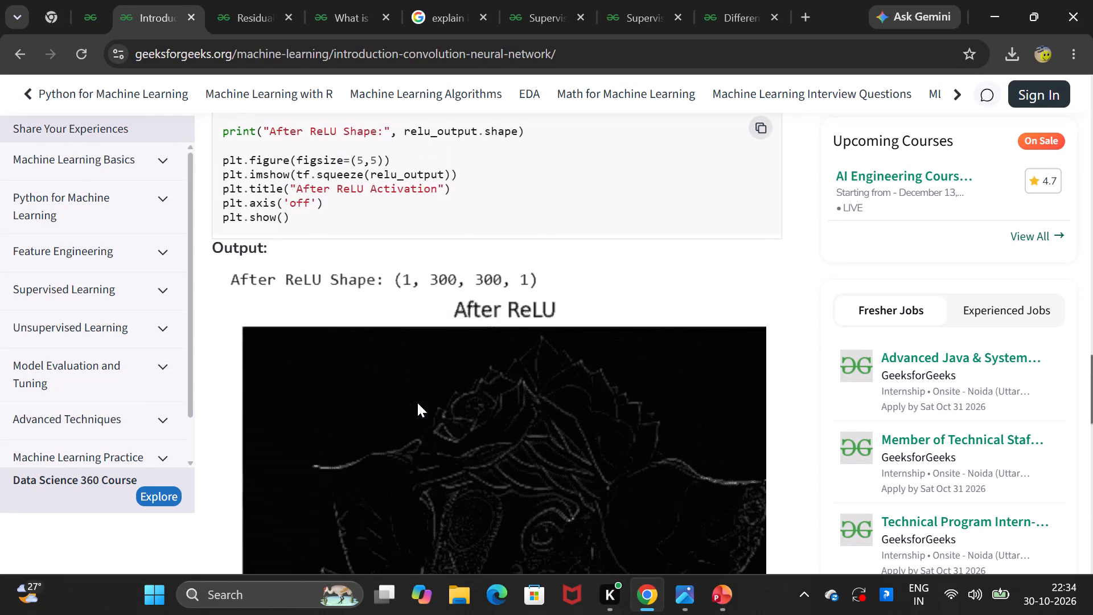
{"action": "scroll", "coordinate": [417, 403], "scroll_direction": "up", "scroll_amount": 20}
{"action": "scroll", "coordinate": [417, 403], "scroll_direction": "up", "scroll_amount": 7}
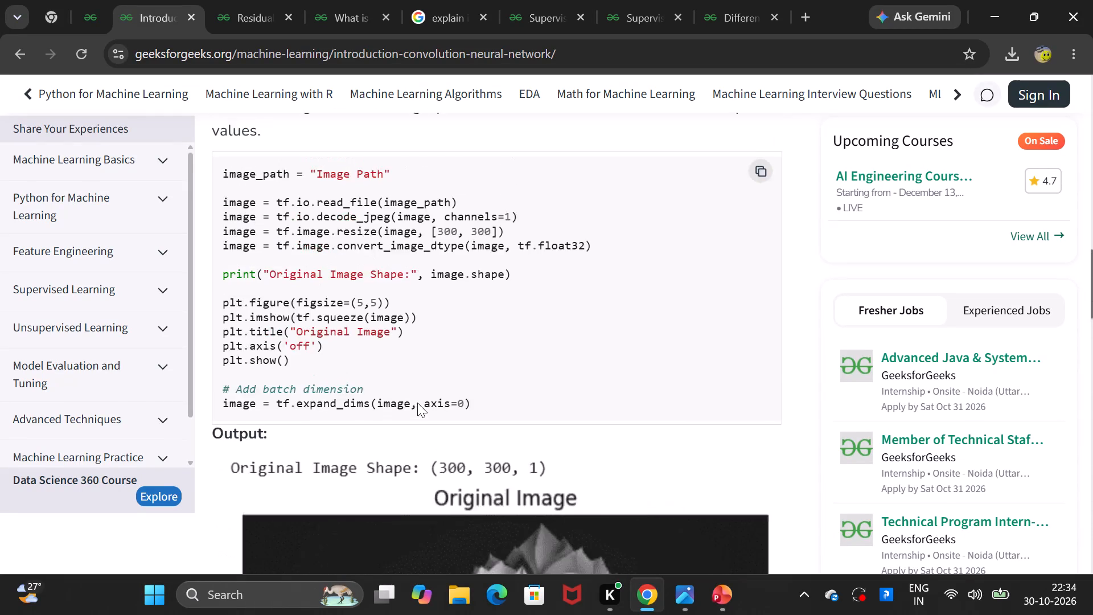
{"action": "scroll", "coordinate": [417, 403], "scroll_direction": "up", "scroll_amount": 20}
{"action": "scroll", "coordinate": [417, 403], "scroll_direction": "up", "scroll_amount": 7}
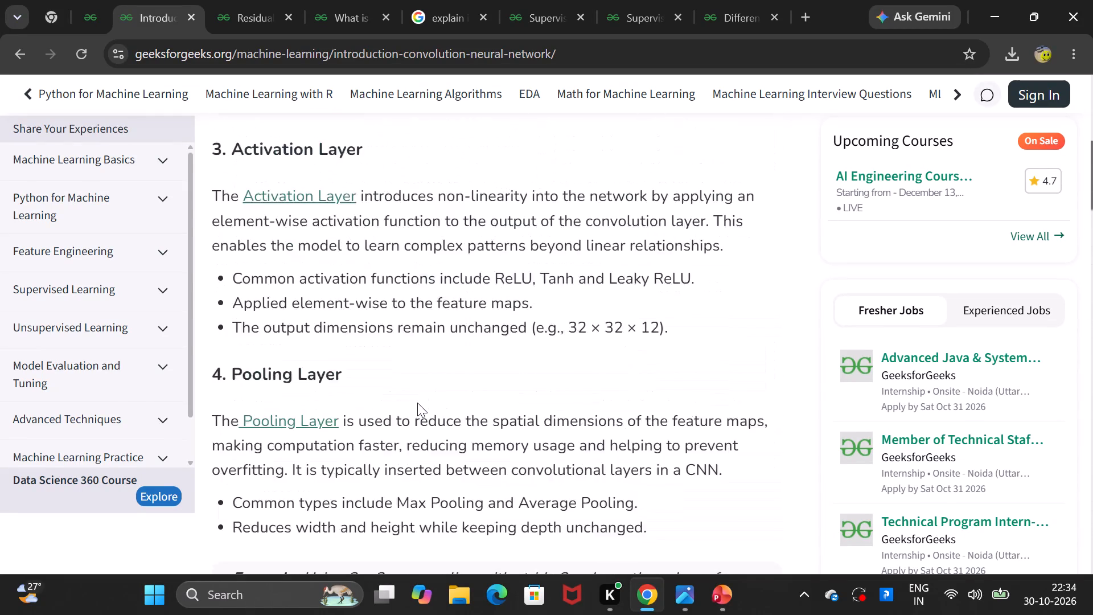
{"action": "scroll", "coordinate": [417, 403], "scroll_direction": "up", "scroll_amount": 11}
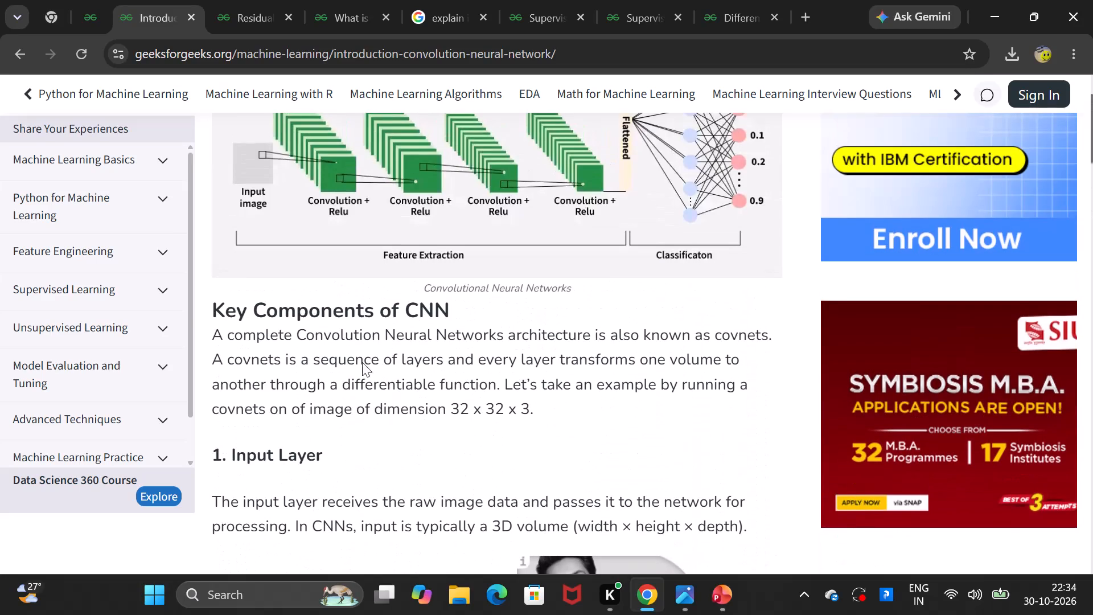
Copy the "Key Components of CNN" heading with its introductory paragraph from the article and paste it onto blank slide 10 in PowerPoint.
{"action": "left_click_drag", "start_coordinate": [215, 305], "coordinate": [548, 401]}
{"action": "key", "text": "ctrl+c"}
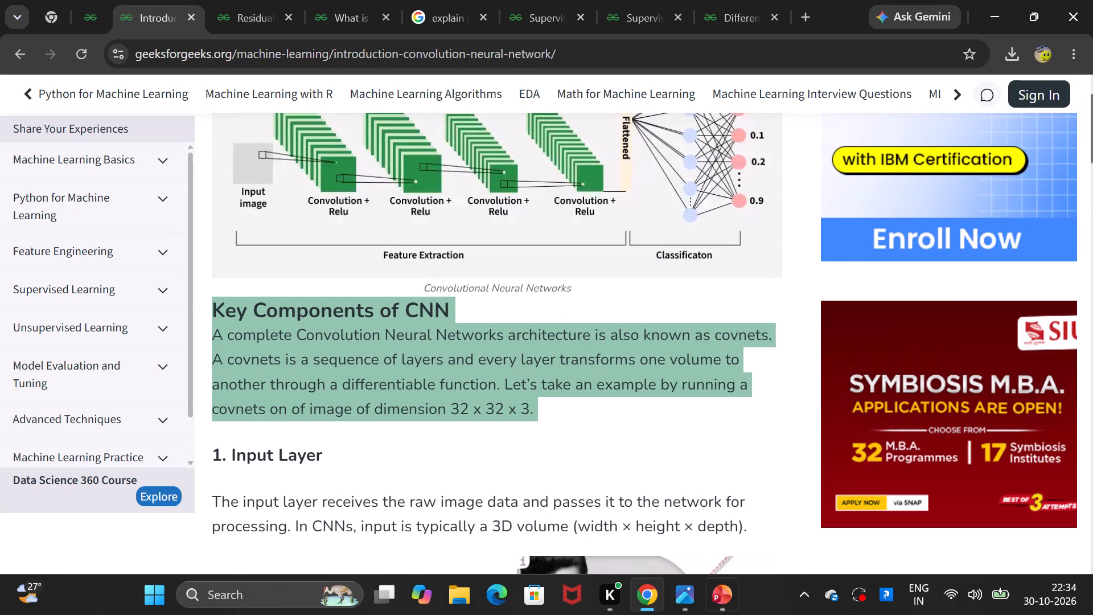
{"action": "left_click", "coordinate": [719, 591]}
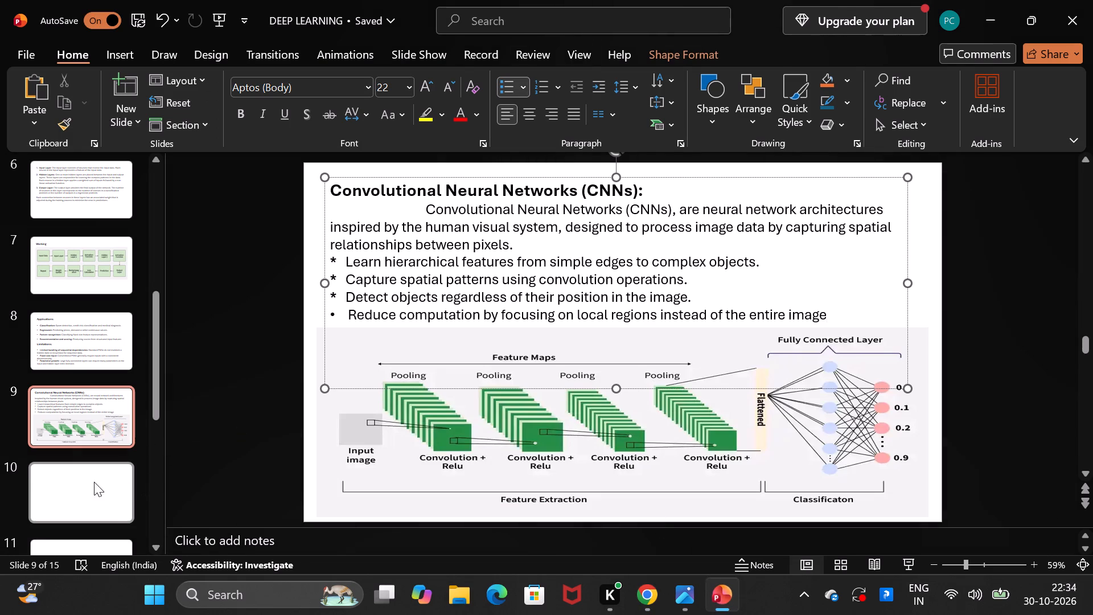
{"action": "left_click", "coordinate": [94, 482]}
{"action": "key", "text": "ctrl+v"}
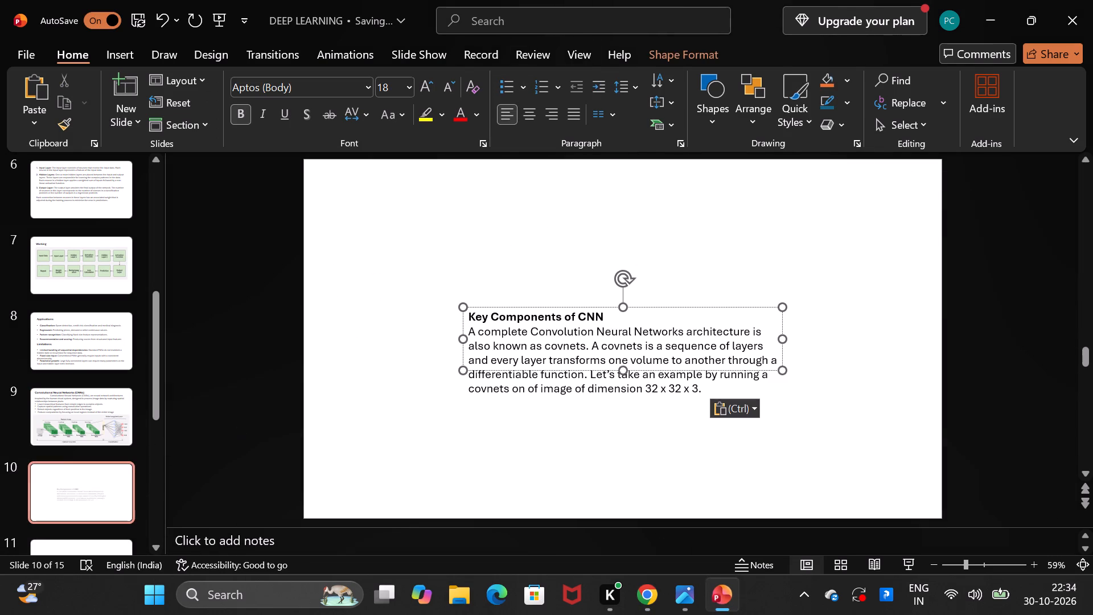
Set the "Key Components of CNN" heading on slide 10 to font size 26.
{"action": "left_click_drag", "start_coordinate": [606, 321], "coordinate": [479, 319]}
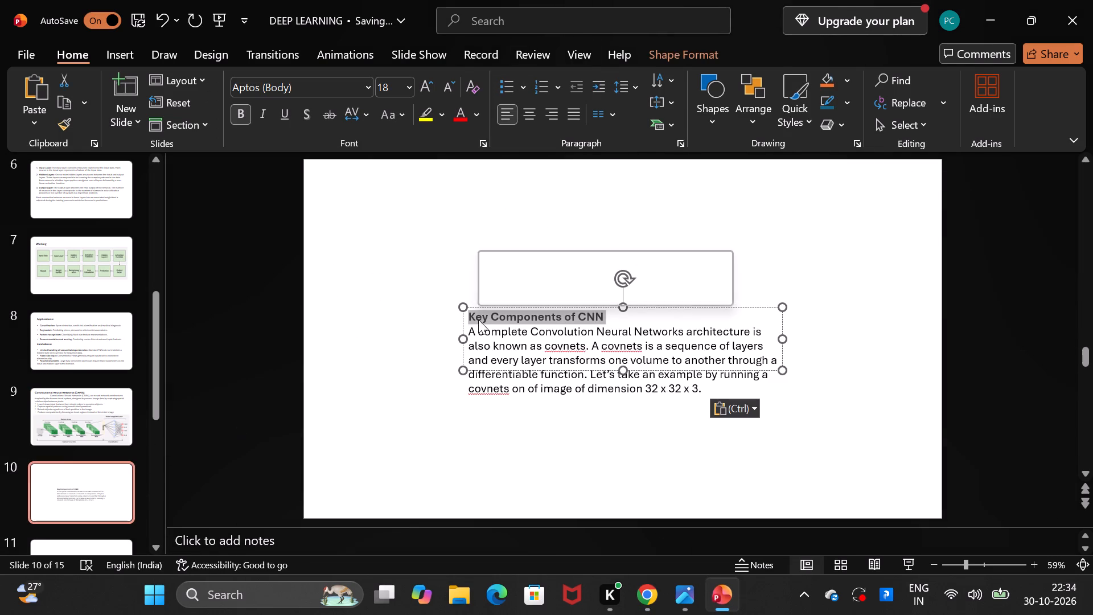
{"action": "left_click", "coordinate": [589, 266]}
{"action": "type", "text": "26"}
{"action": "key", "text": "Return"}
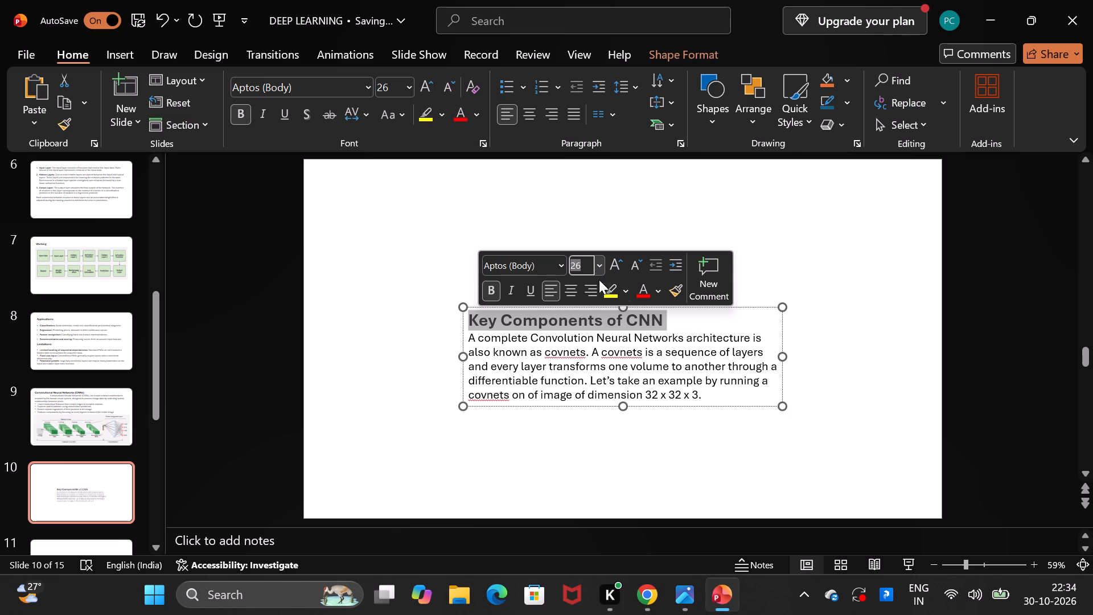
Set the covnets paragraph below the heading on slide 10 to font size 22.
{"action": "left_click_drag", "start_coordinate": [470, 336], "coordinate": [553, 359]}
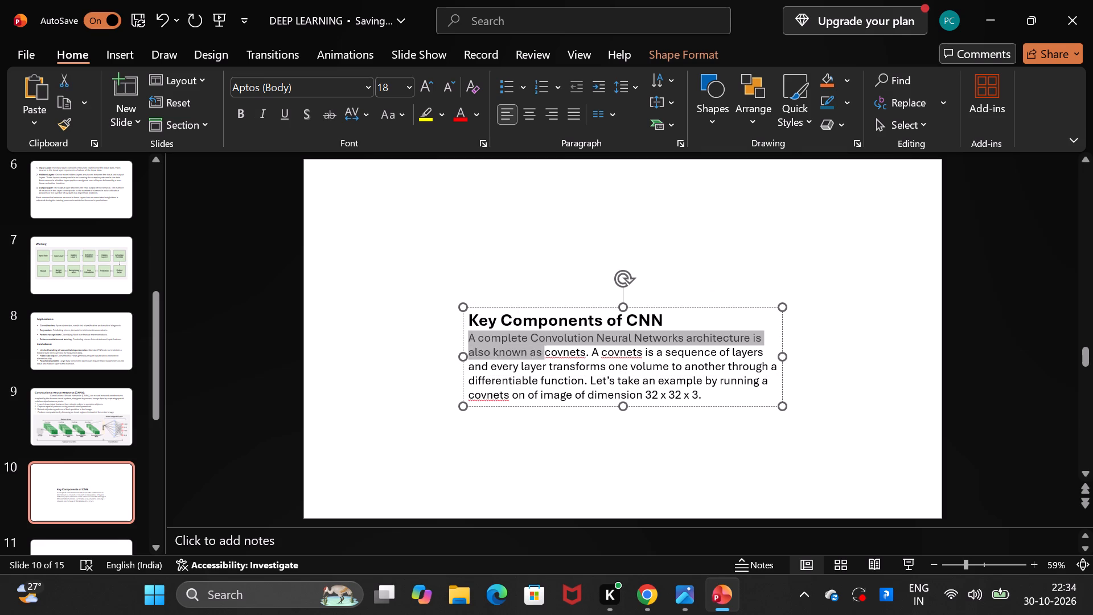
{"action": "left_click_drag", "start_coordinate": [553, 359], "coordinate": [700, 400]}
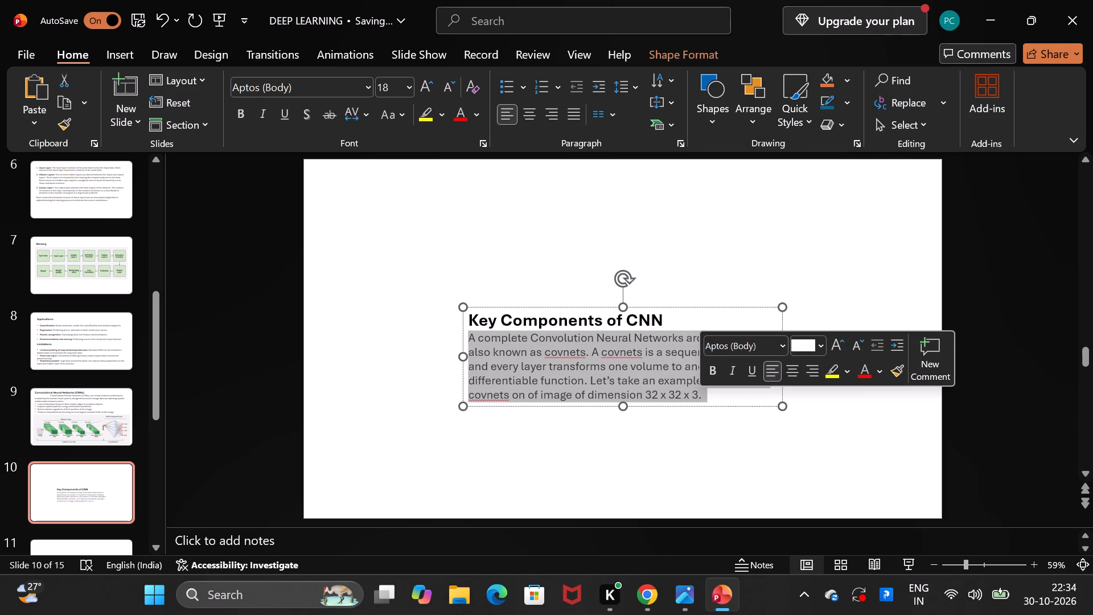
{"action": "left_click", "coordinate": [811, 347]}
{"action": "type", "text": "22"}
{"action": "key", "text": "Return"}
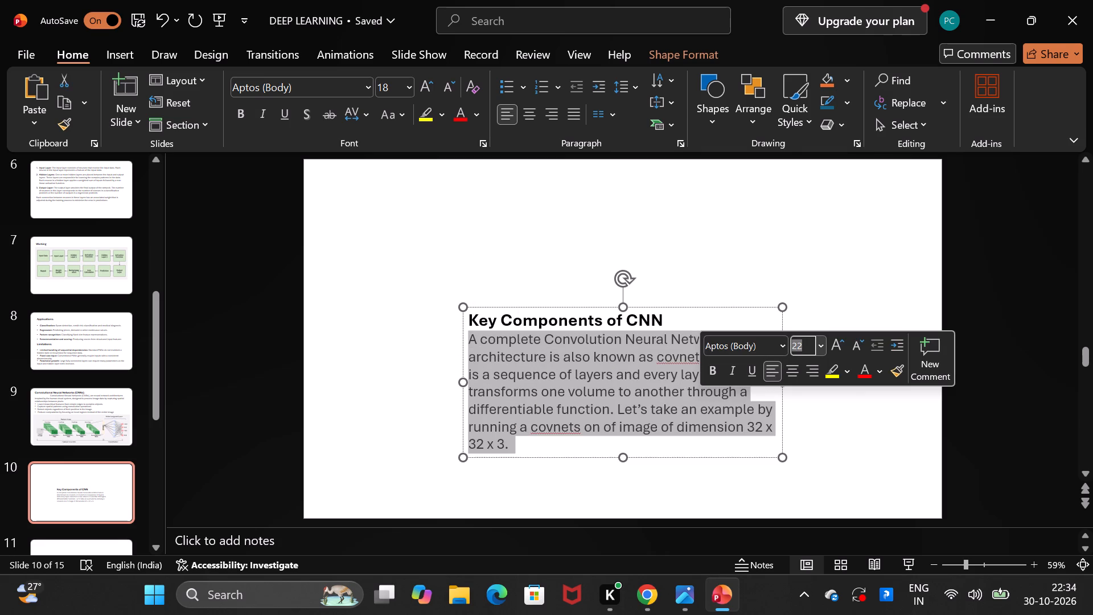
Move slide 10's text box up so that its heading sits near the top edge of the slide.
{"action": "left_click", "coordinate": [789, 394]}
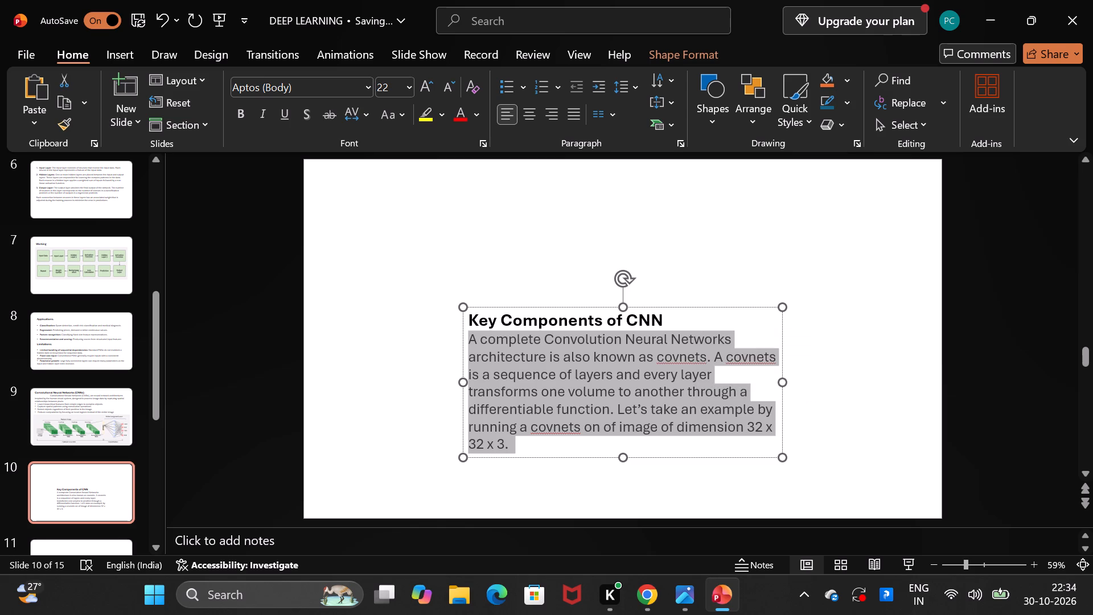
{"action": "left_click", "coordinate": [772, 383]}
{"action": "left_click_drag", "start_coordinate": [776, 379], "coordinate": [734, 337]}
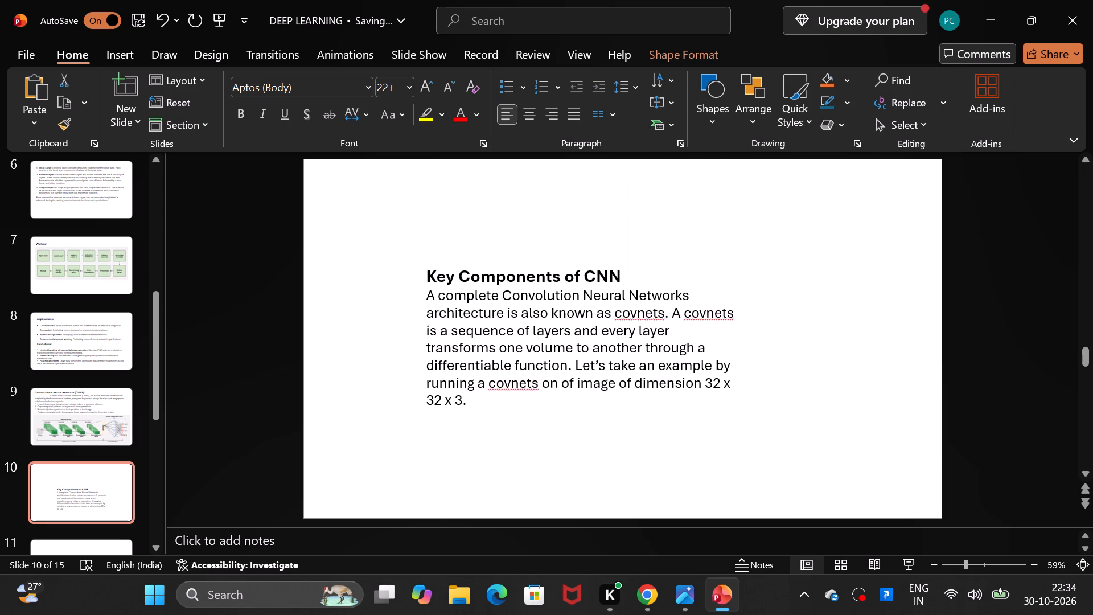
{"action": "left_click_drag", "start_coordinate": [734, 337], "coordinate": [702, 265]}
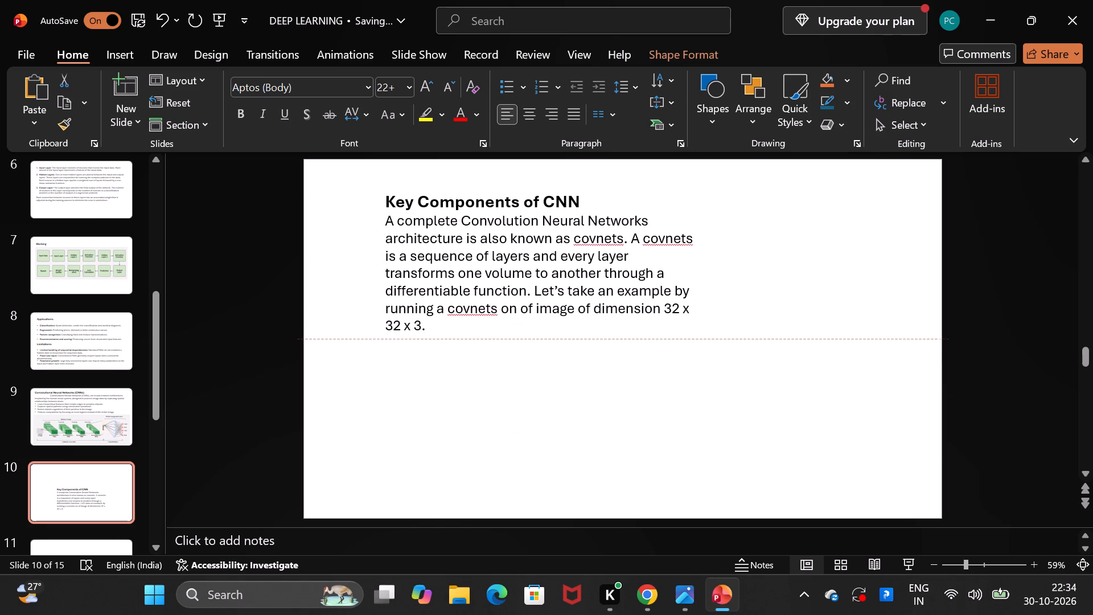
{"action": "left_click_drag", "start_coordinate": [702, 265], "coordinate": [768, 266]}
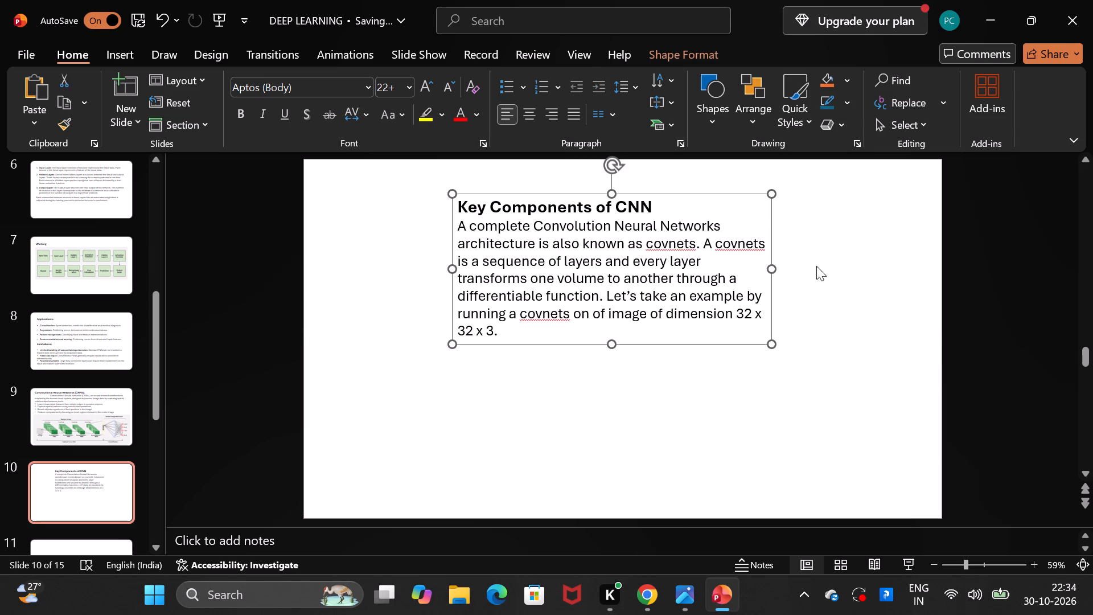
Widen slide 10's text box on both sides so the text spans nearly the full slide width.
{"action": "left_click_drag", "start_coordinate": [771, 272], "coordinate": [850, 270]}
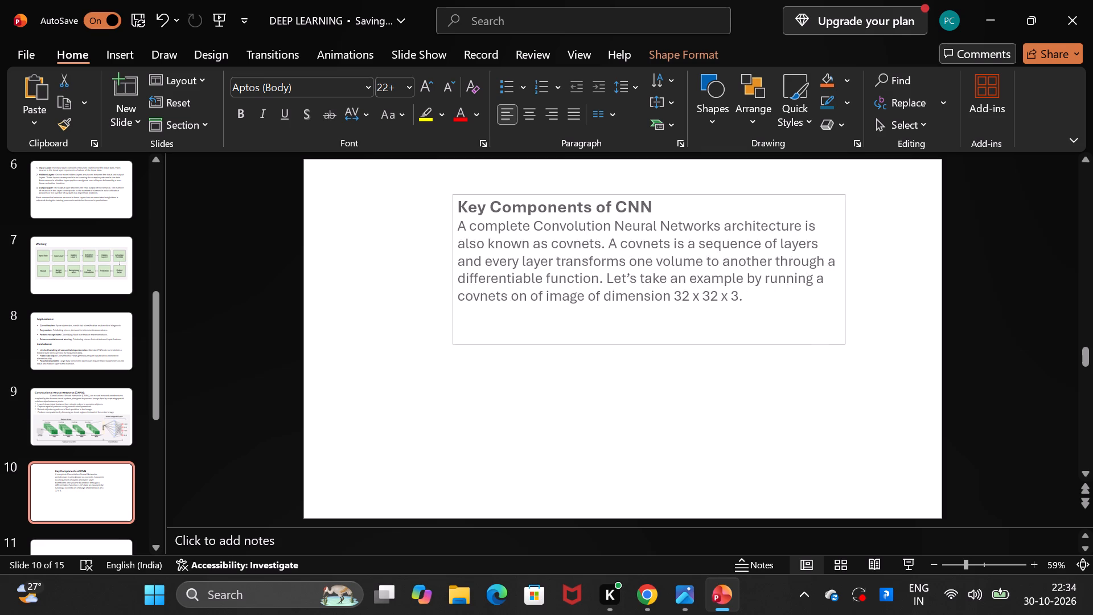
{"action": "left_click_drag", "start_coordinate": [850, 270], "coordinate": [905, 267]}
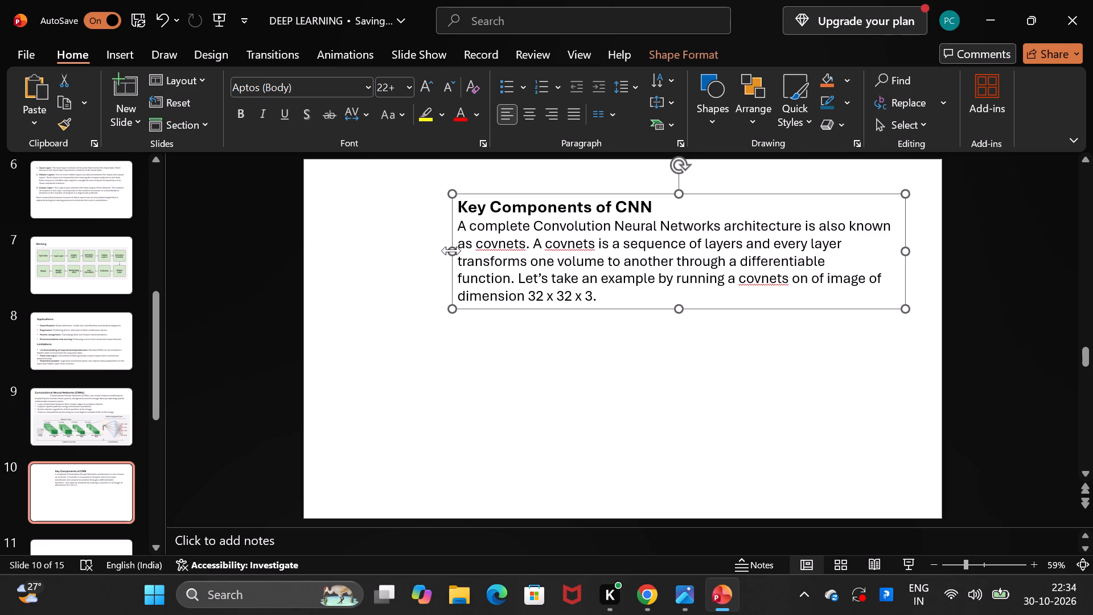
{"action": "left_click_drag", "start_coordinate": [452, 251], "coordinate": [333, 250]}
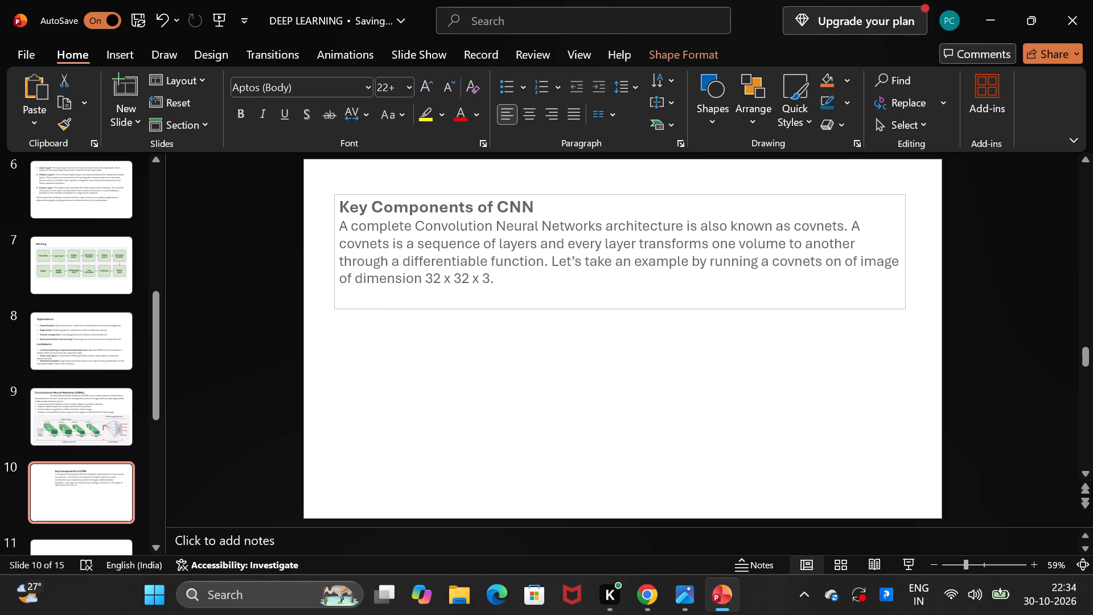
Adjust the upper-left corner of slide 10's text box so the heading sits slightly closer to the slide's top edge.
{"action": "left_click_drag", "start_coordinate": [333, 250], "coordinate": [331, 248]}
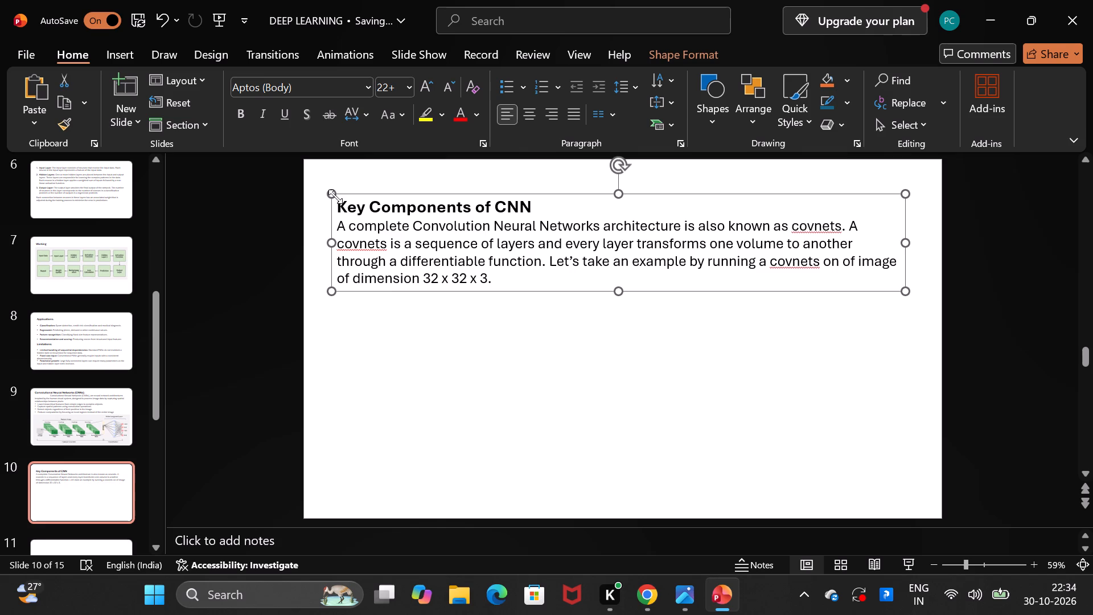
{"action": "left_click_drag", "start_coordinate": [335, 196], "coordinate": [326, 181]}
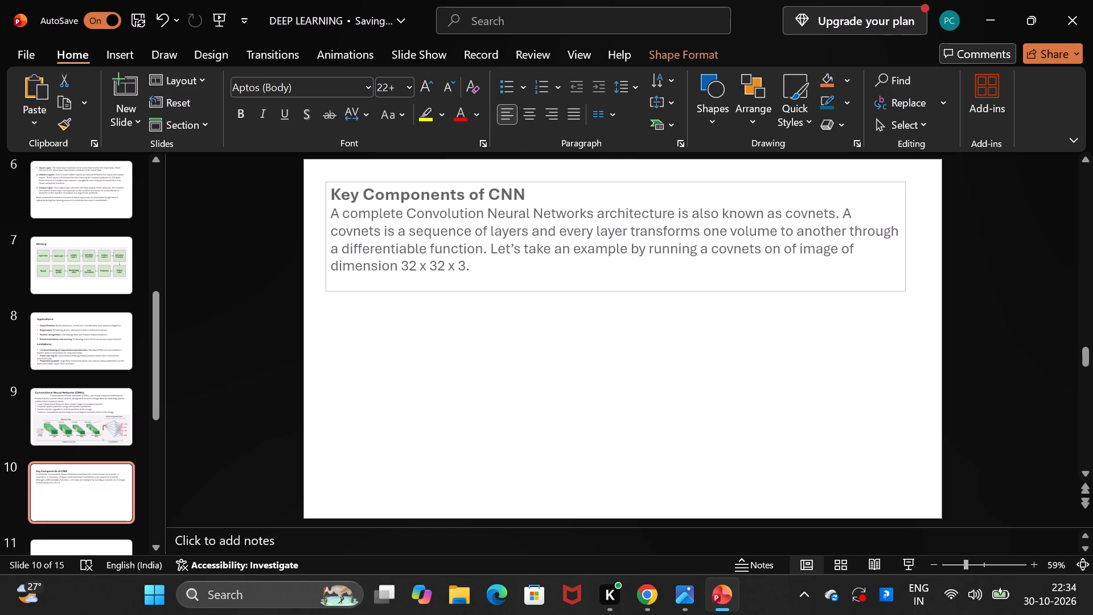
{"action": "left_click_drag", "start_coordinate": [326, 181], "coordinate": [334, 181]}
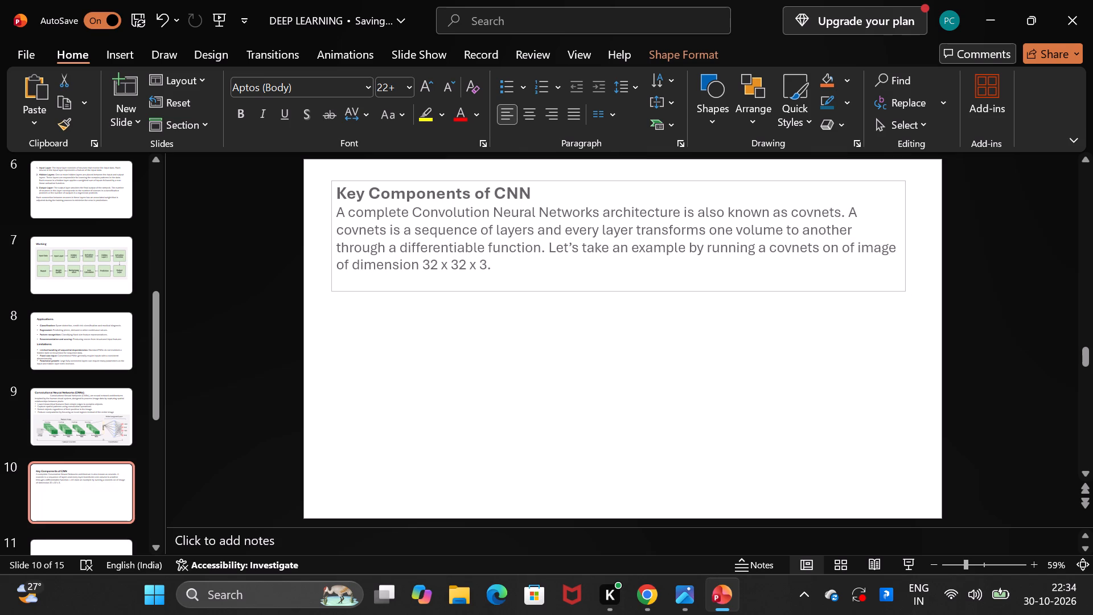
{"action": "left_click_drag", "start_coordinate": [334, 181], "coordinate": [335, 181]}
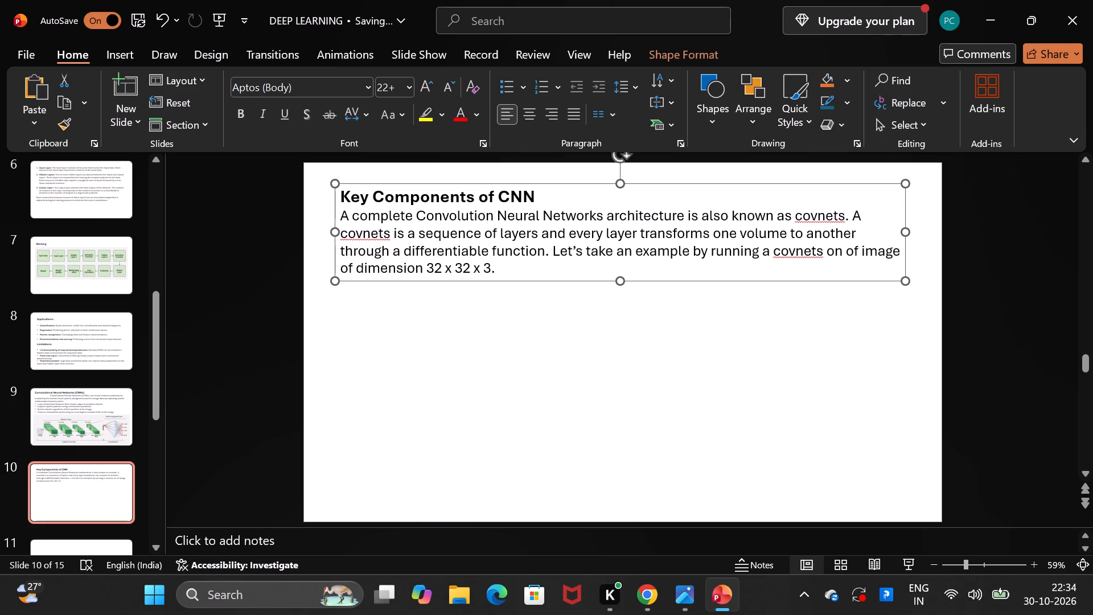
Add a colon to the end of the "Key Components of CNN" heading on slide 10.
{"action": "left_click", "coordinate": [549, 205]}
{"action": "key", "text": "shift+colon"}
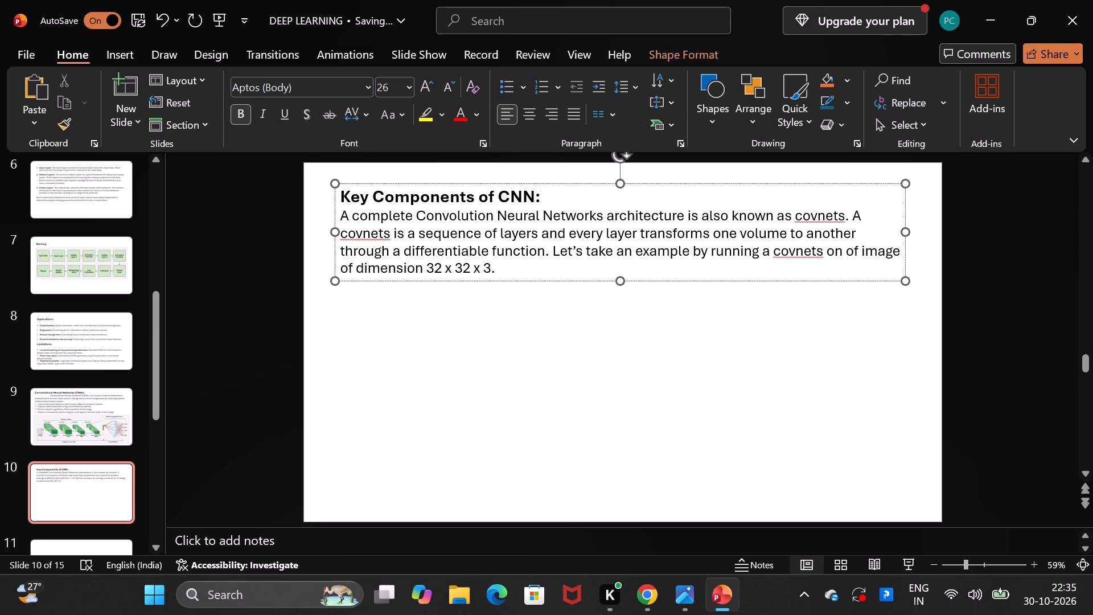
Indent the first line of the covnets paragraph on slide 10 by three tab stops.
{"action": "key", "text": "Right"}
{"action": "key", "text": "Tab"}
{"action": "key", "text": "Tab"}
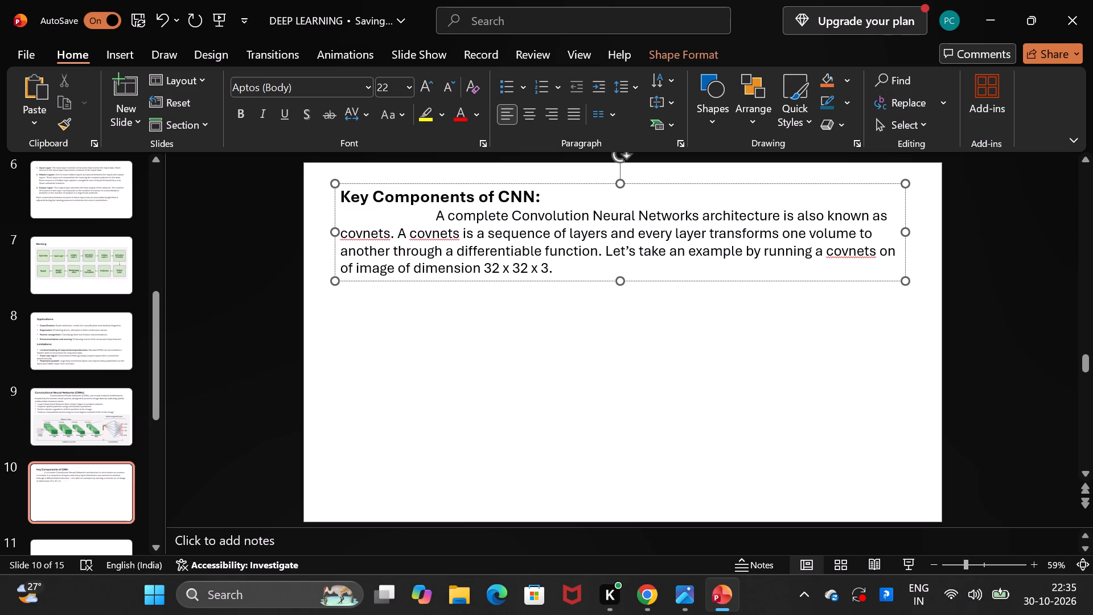
{"action": "key", "text": "Tab"}
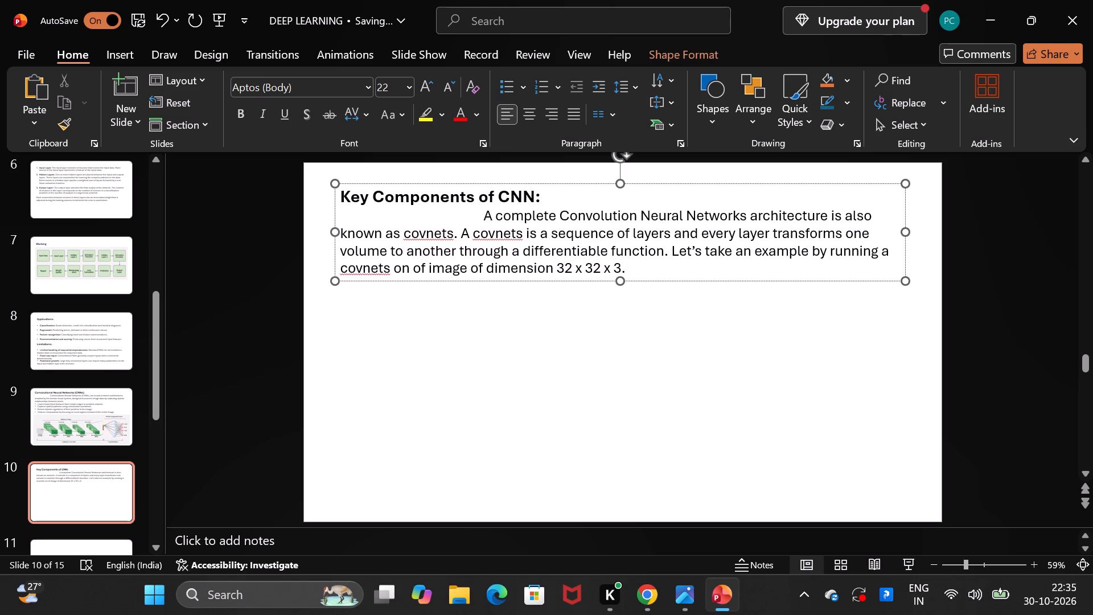
Copy the "1. Input Layer" heading from the GeeksforGeeks CNN article in Chrome onto a new line below slide 10's covnets paragraph.
{"action": "left_click", "coordinate": [678, 272]}
{"action": "key", "text": "Return"}
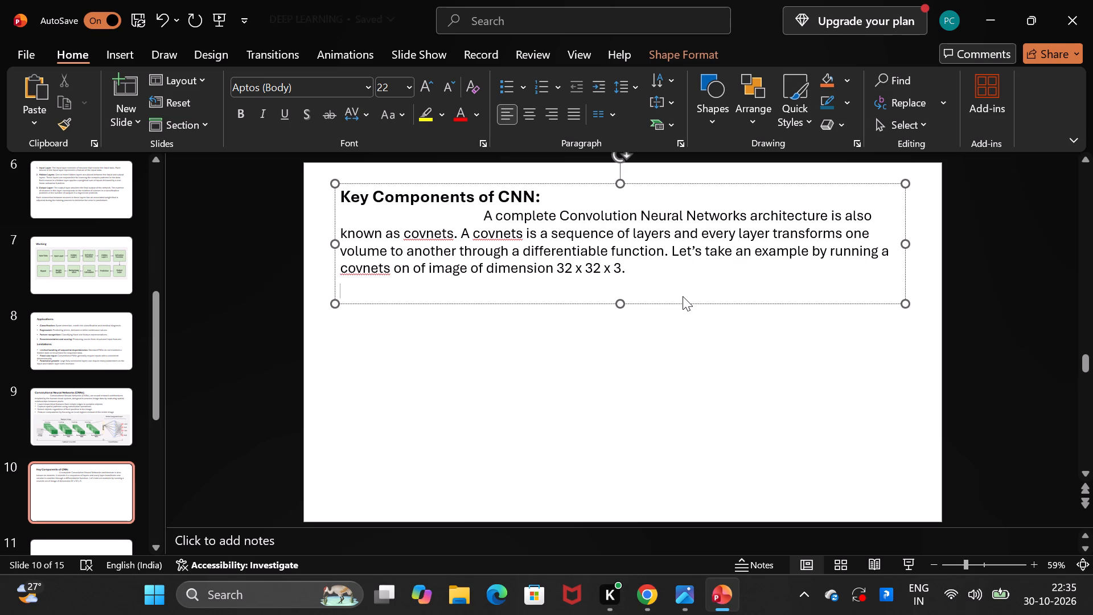
{"action": "left_click", "coordinate": [653, 589]}
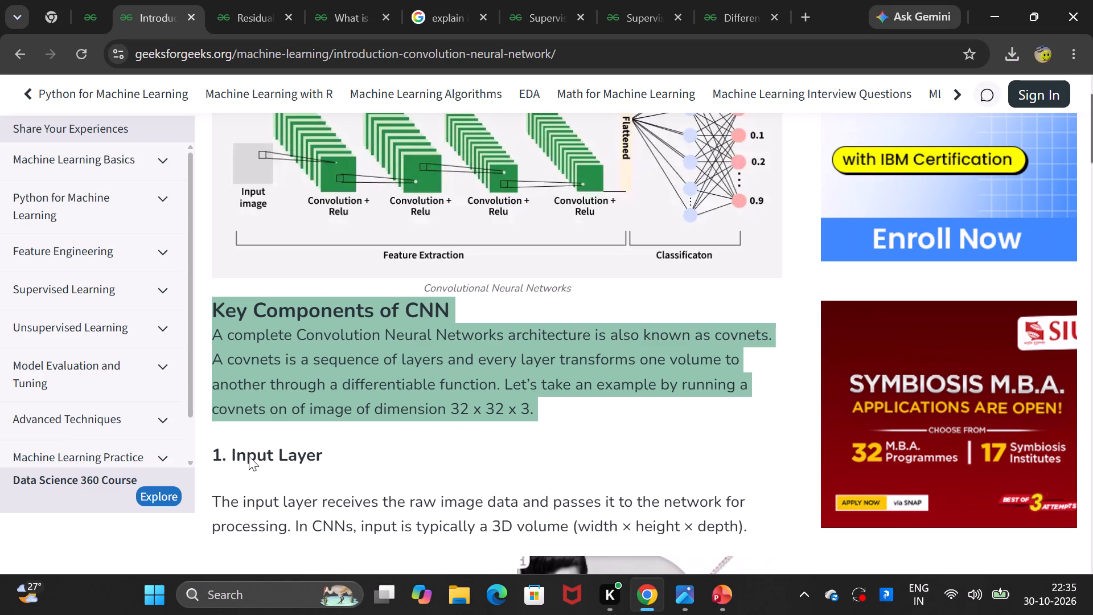
{"action": "left_click_drag", "start_coordinate": [210, 452], "coordinate": [326, 453]}
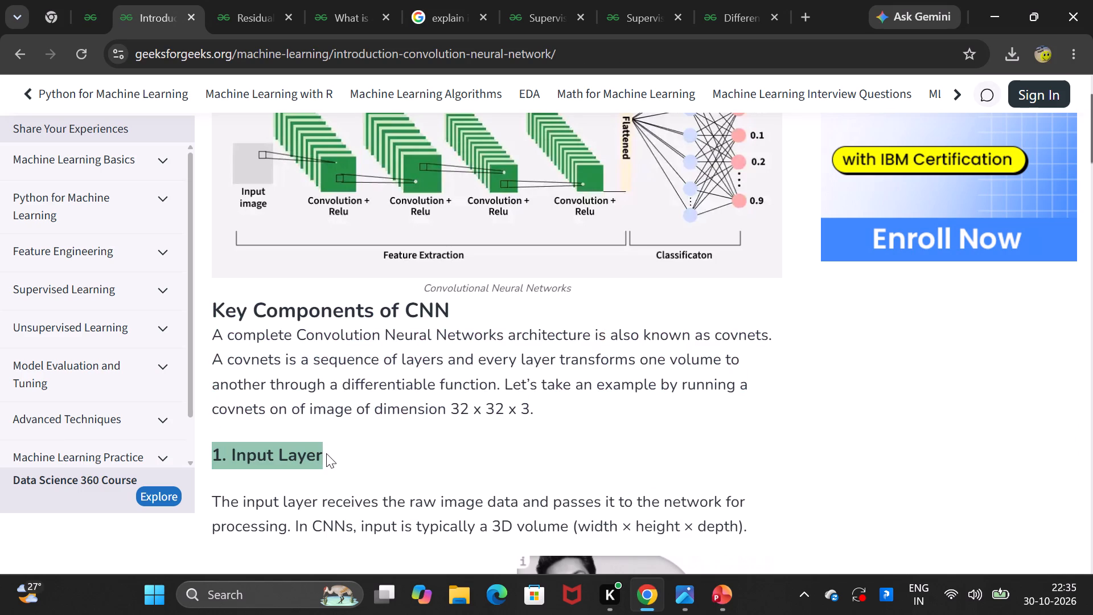
{"action": "key", "text": "ctrl+c"}
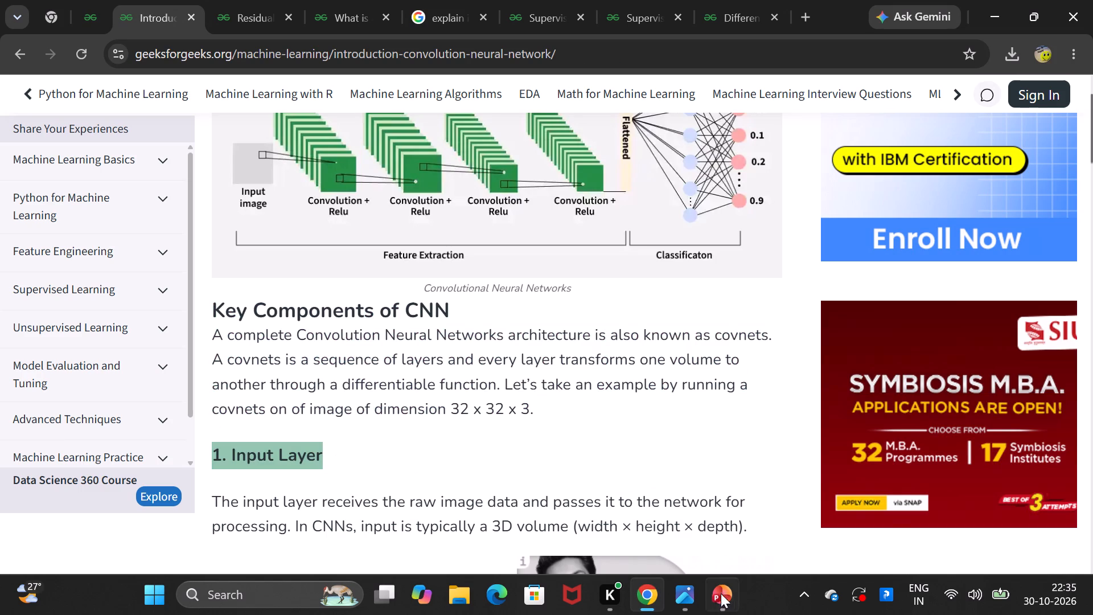
{"action": "left_click", "coordinate": [732, 594]}
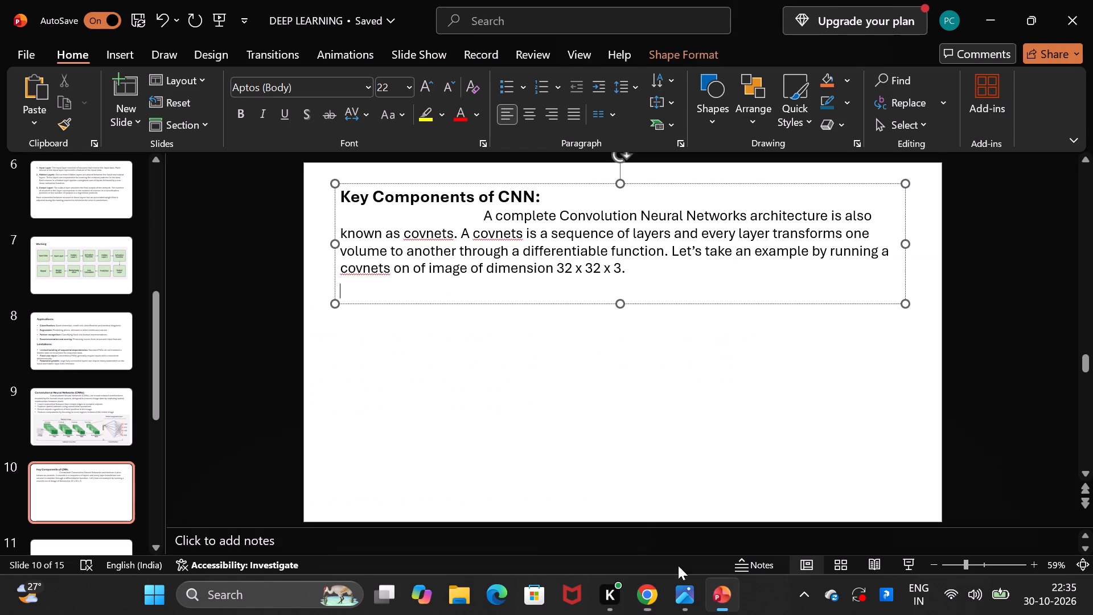
{"action": "key", "text": "ctrl+v"}
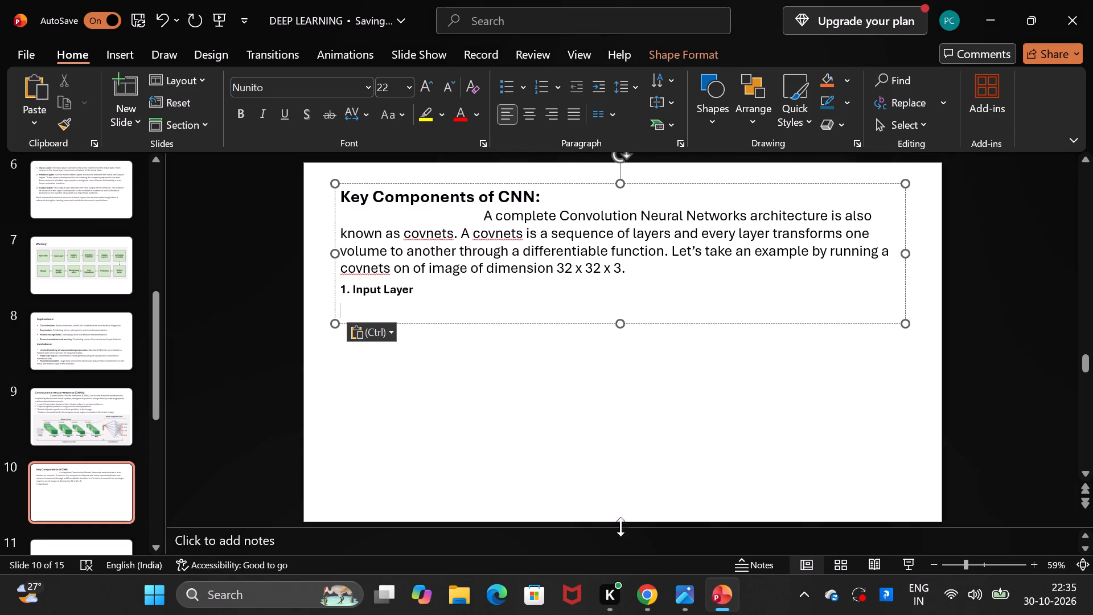
Copy the article's "2. Convolutional Layer" heading from Chrome into PowerPoint, below "1. Input Layer" on slide 10.
{"action": "left_click", "coordinate": [657, 597]}
{"action": "scroll", "coordinate": [550, 482], "scroll_direction": "down", "scroll_amount": 5}
{"action": "scroll", "coordinate": [550, 481], "scroll_direction": "up", "scroll_amount": 1}
{"action": "scroll", "coordinate": [550, 481], "scroll_direction": "down", "scroll_amount": 3}
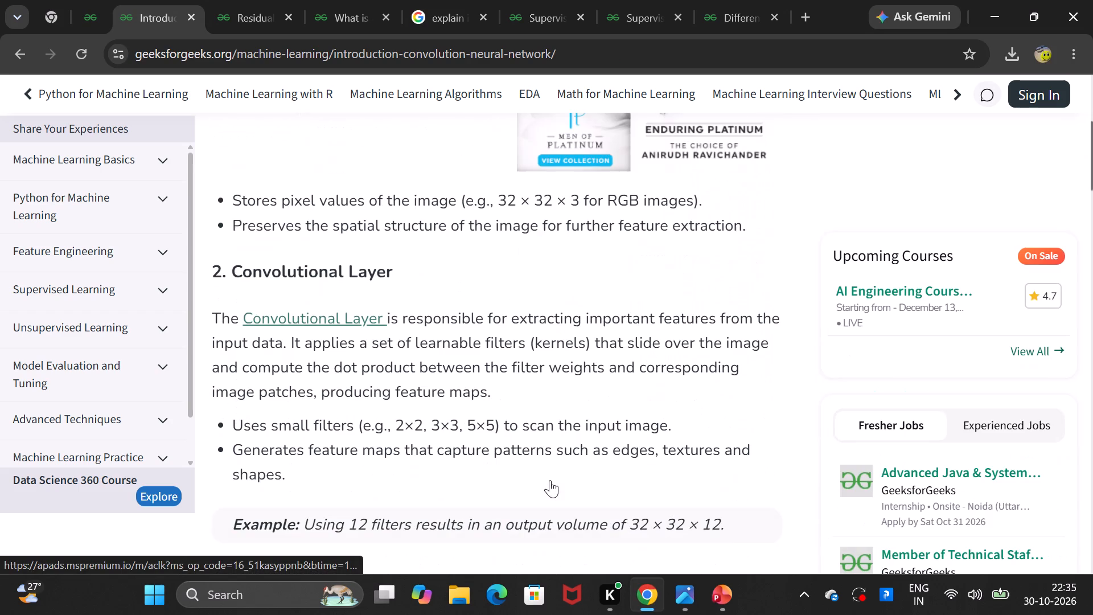
{"action": "triple_click", "coordinate": [265, 270]}
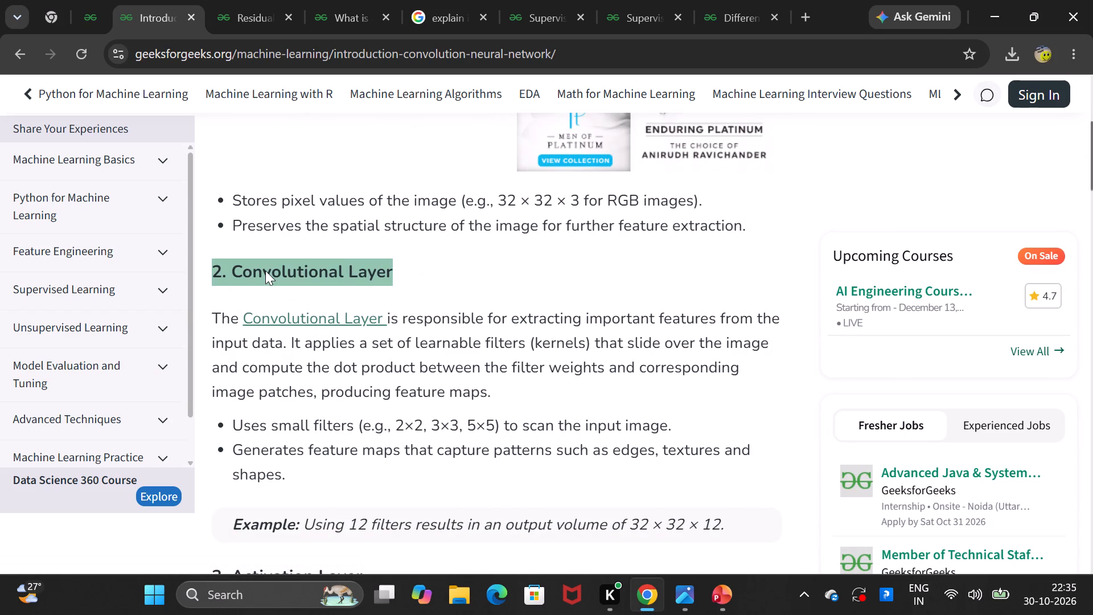
{"action": "key", "text": "ctrl+c"}
{"action": "left_click", "coordinate": [716, 600]}
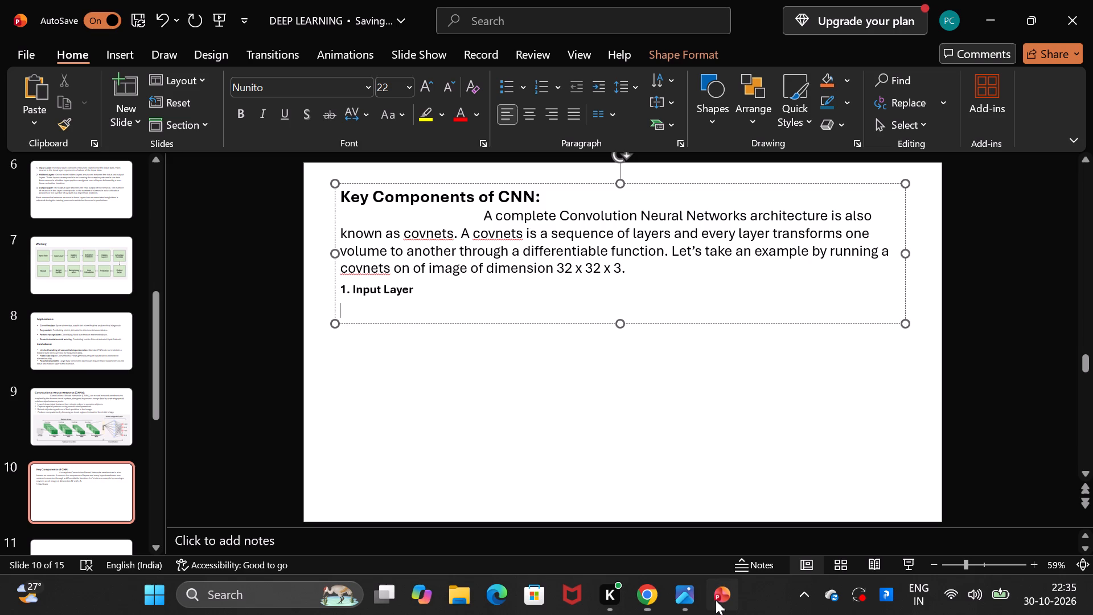
{"action": "key", "text": "ctrl+v"}
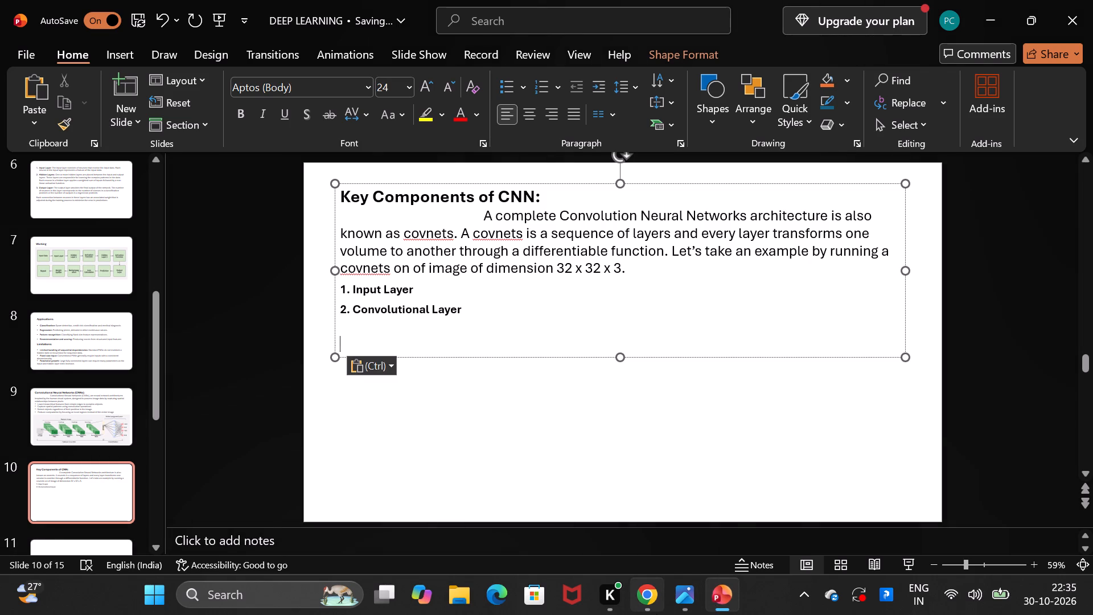
Copy the article's "3. Activation Layer" heading from Chrome into PowerPoint, below "2. Convolutional Layer" on slide 10.
{"action": "left_click", "coordinate": [653, 600]}
{"action": "scroll", "coordinate": [539, 473], "scroll_direction": "down", "scroll_amount": 2}
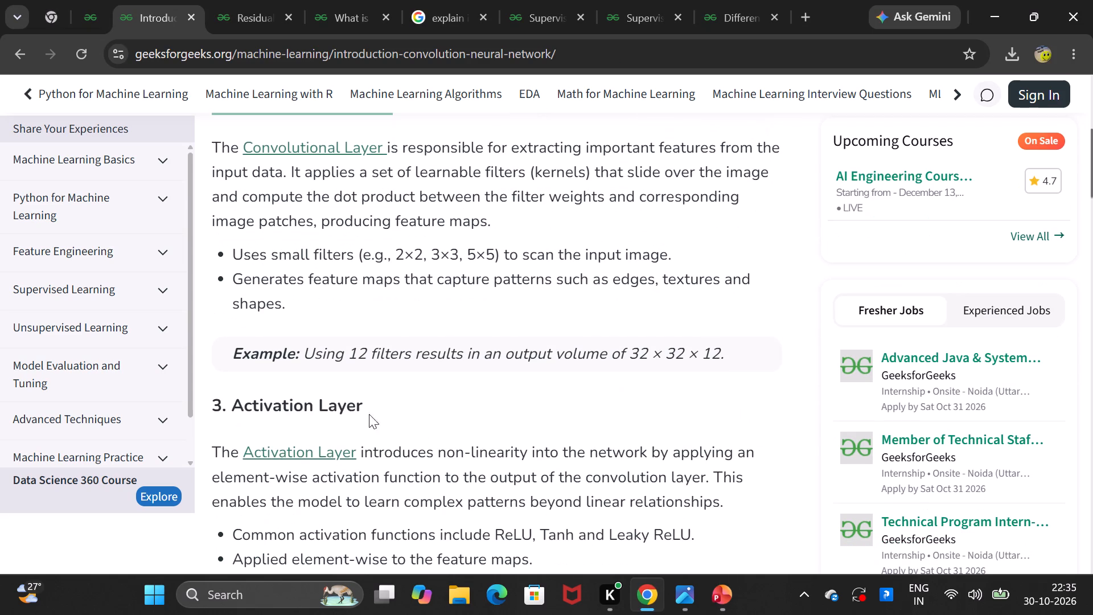
{"action": "left_click", "coordinate": [343, 408]}
{"action": "double_click", "coordinate": [339, 406]}
{"action": "left_click", "coordinate": [339, 406]}
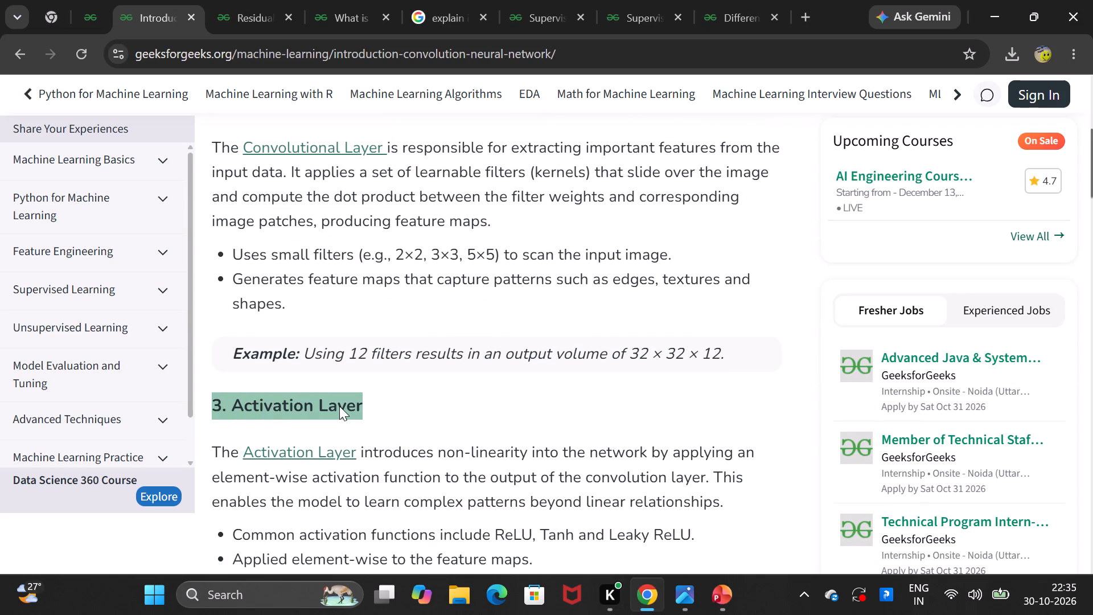
{"action": "key", "text": "ctrl+c"}
{"action": "left_click", "coordinate": [722, 587]}
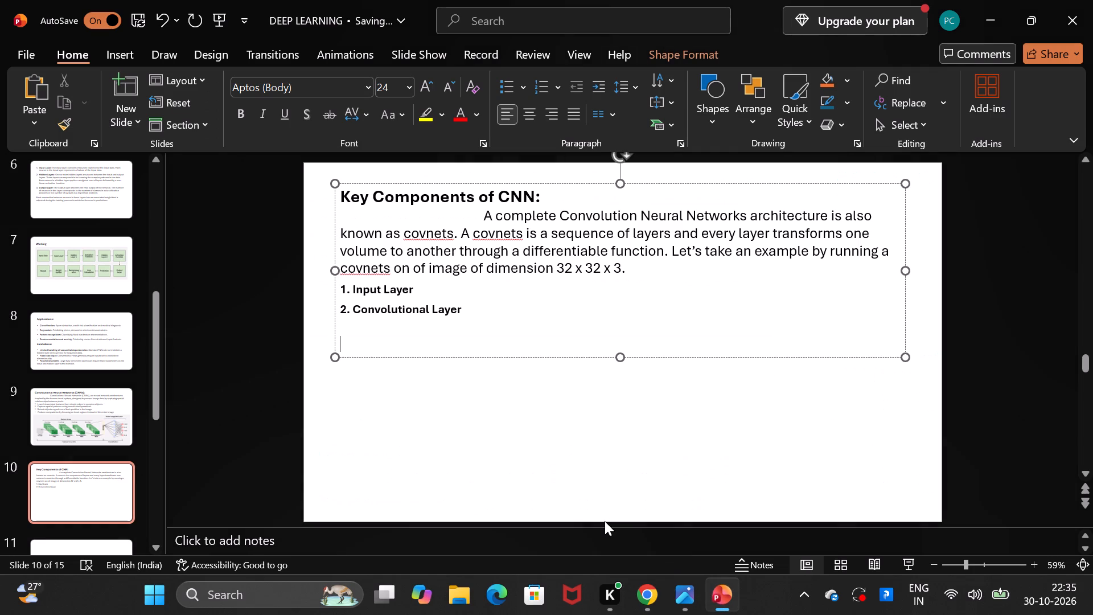
{"action": "key", "text": "ctrl+v"}
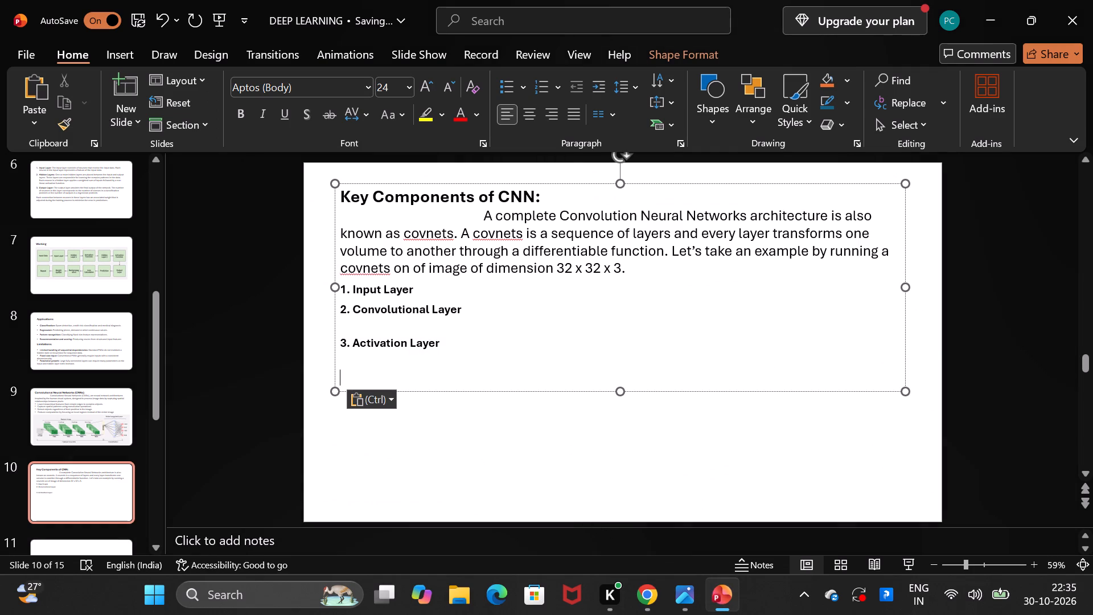
Remove the blank line between "2. Convolutional Layer" and "3. Activation Layer" on slide 10.
{"action": "left_click", "coordinate": [394, 323]}
{"action": "key", "text": "BackSpace"}
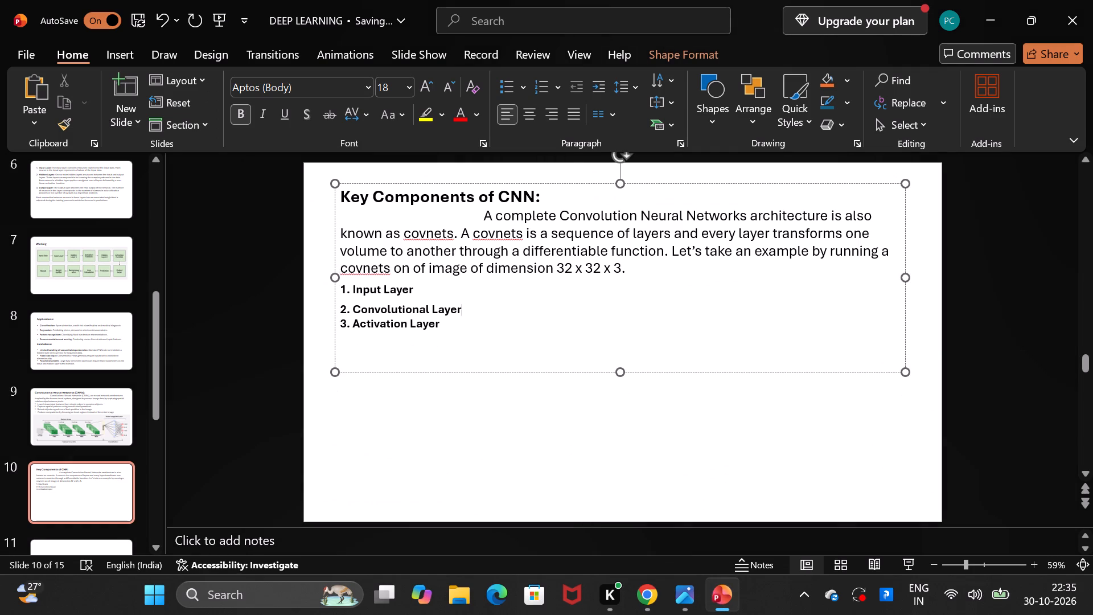
{"action": "key", "text": "Return"}
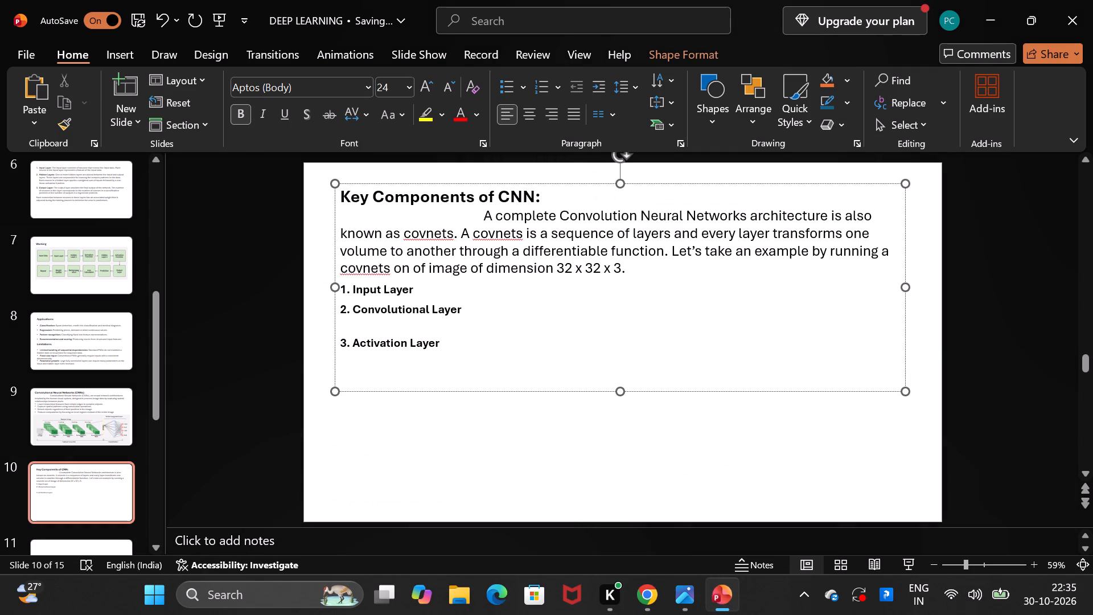
{"action": "key", "text": "BackSpace"}
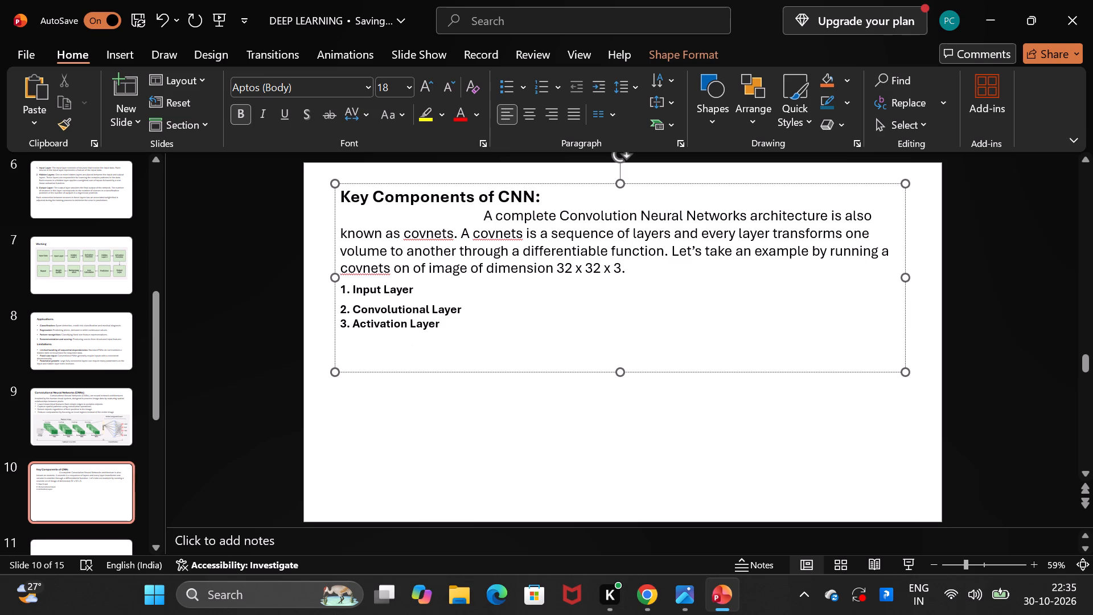
Copy the article's "4. Pooling Layer" heading from Chrome into PowerPoint, directly below "3. Activation Layer" on slide 10.
{"action": "left_click", "coordinate": [480, 333]}
{"action": "left_click", "coordinate": [635, 586]}
{"action": "scroll", "coordinate": [556, 457], "scroll_direction": "down", "scroll_amount": 3}
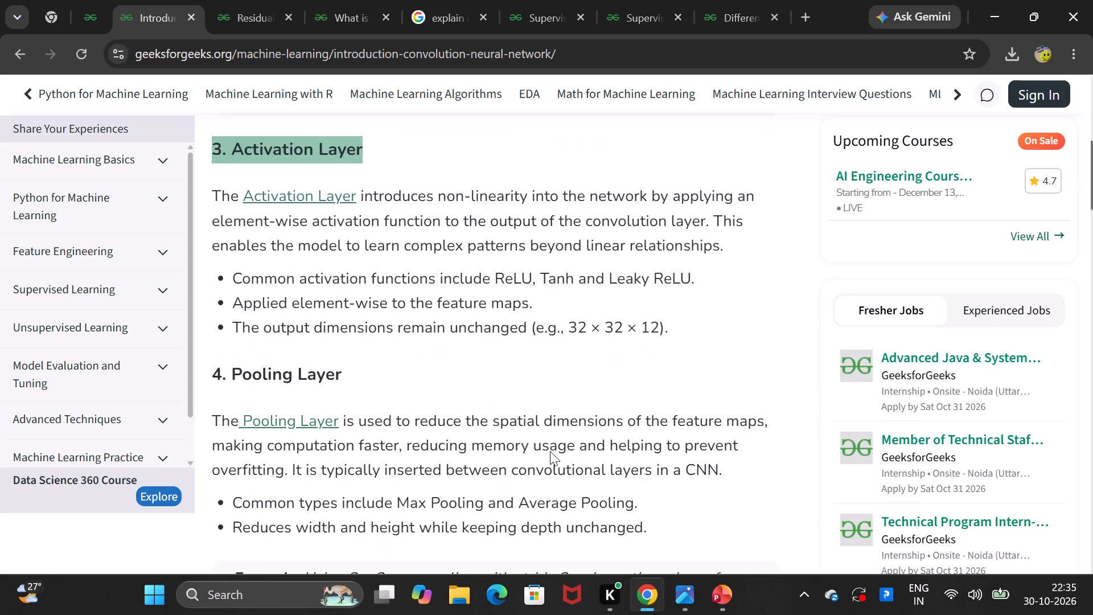
{"action": "scroll", "coordinate": [550, 451], "scroll_direction": "down", "scroll_amount": 1}
{"action": "triple_click", "coordinate": [282, 284]}
{"action": "key", "text": "ctrl+c"}
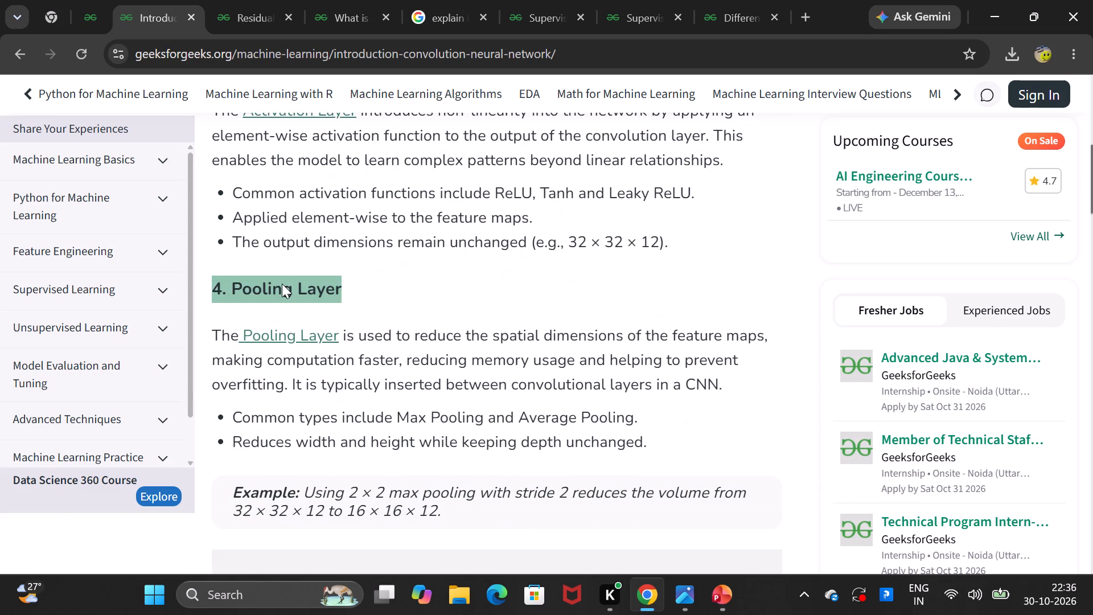
{"action": "left_click", "coordinate": [723, 614]}
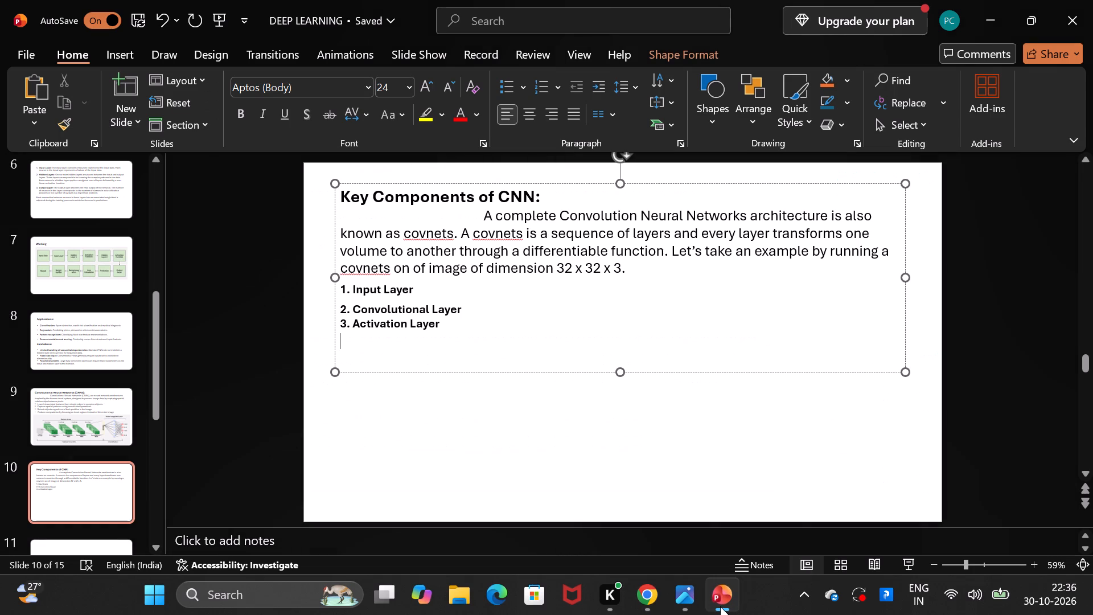
{"action": "key", "text": "ctrl+v"}
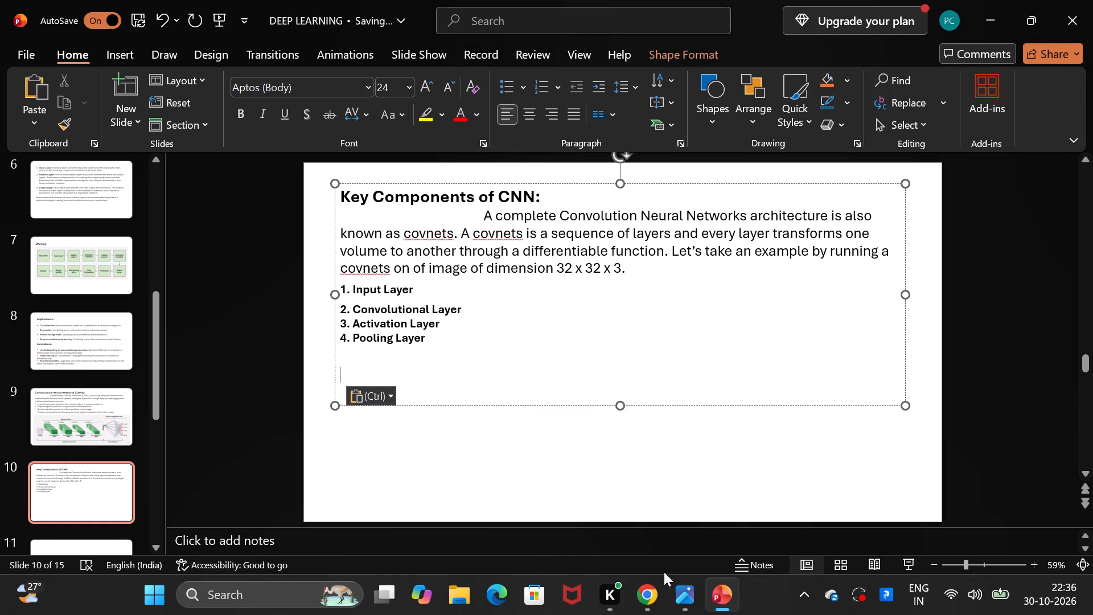
Copy the article's "5. Flattening" heading from Chrome into PowerPoint, directly below "4. Pooling Layer" on slide 10.
{"action": "left_click", "coordinate": [652, 584]}
{"action": "scroll", "coordinate": [565, 515], "scroll_direction": "down", "scroll_amount": 5}
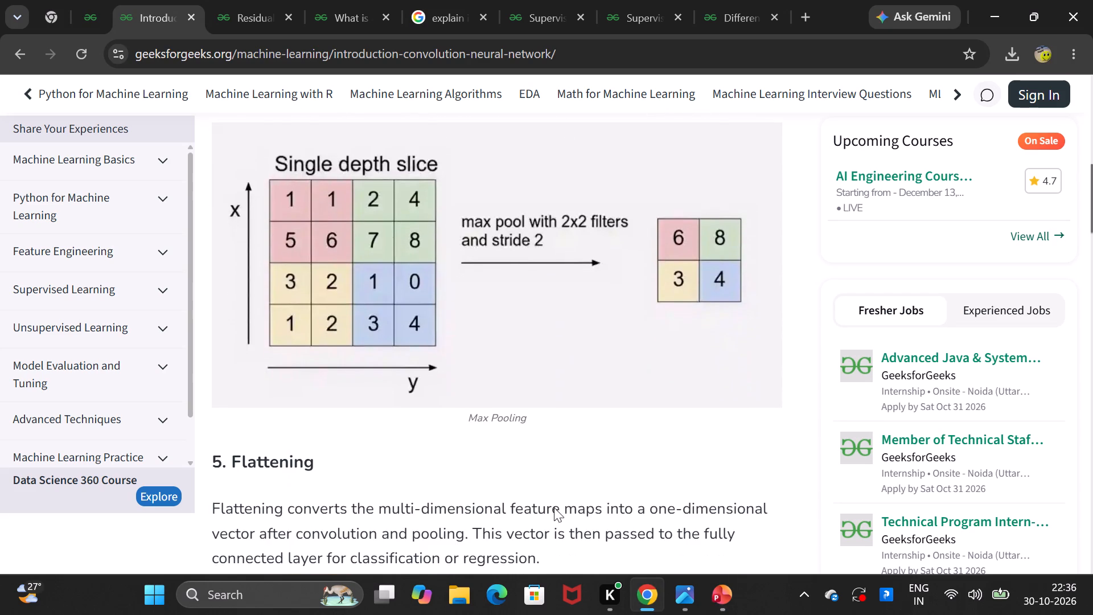
{"action": "double_click", "coordinate": [297, 464]}
{"action": "left_click", "coordinate": [297, 464]}
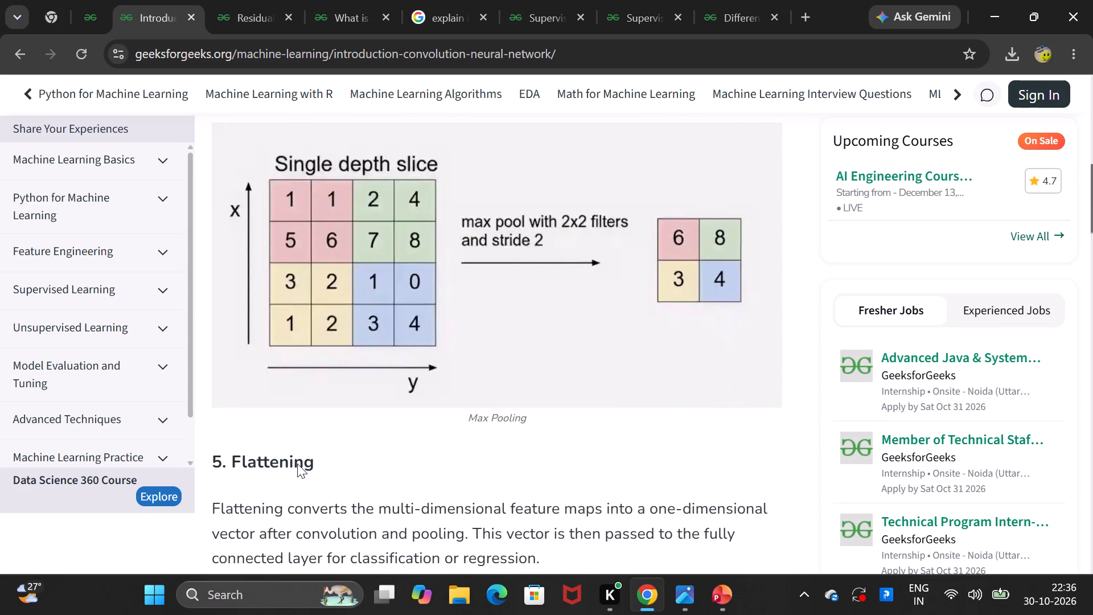
{"action": "double_click", "coordinate": [297, 464]}
{"action": "key", "text": "ctrl+c"}
{"action": "left_click", "coordinate": [718, 605]}
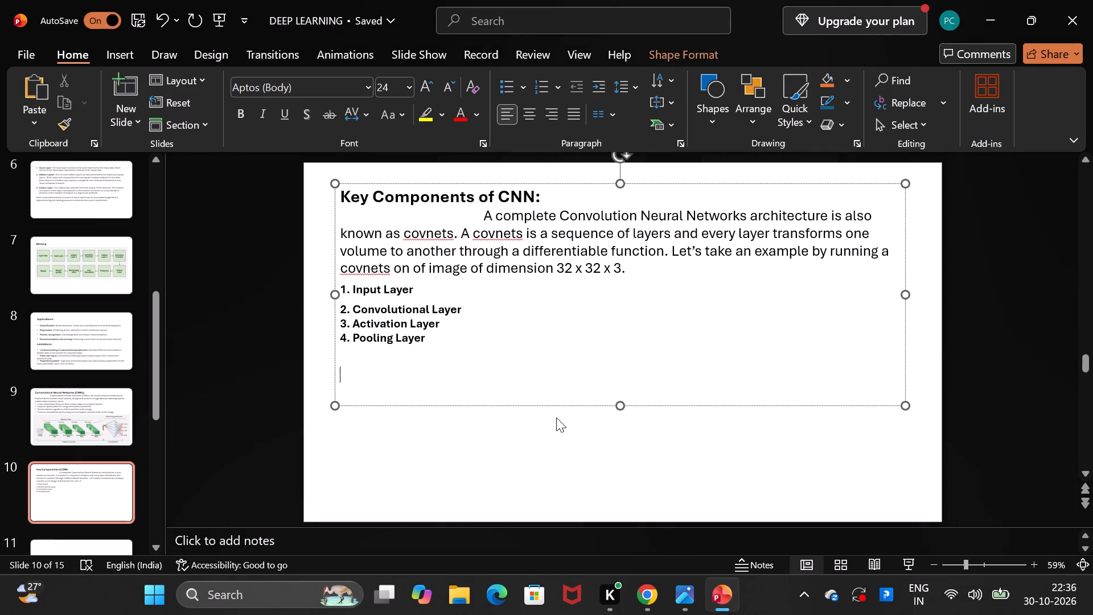
{"action": "key", "text": "BackSpace"}
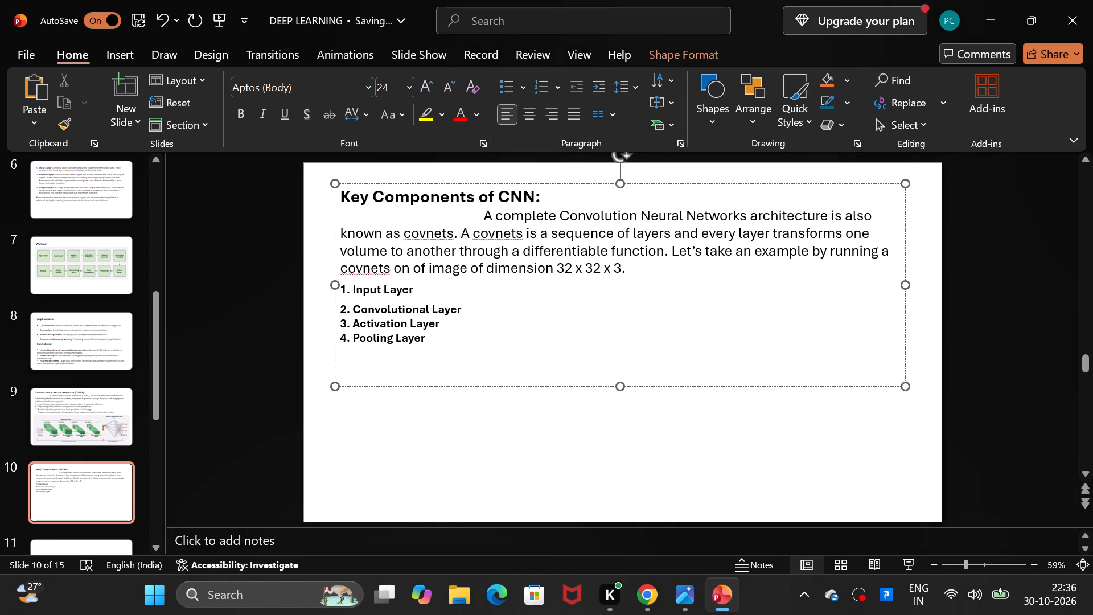
{"action": "key", "text": "ctrl+v"}
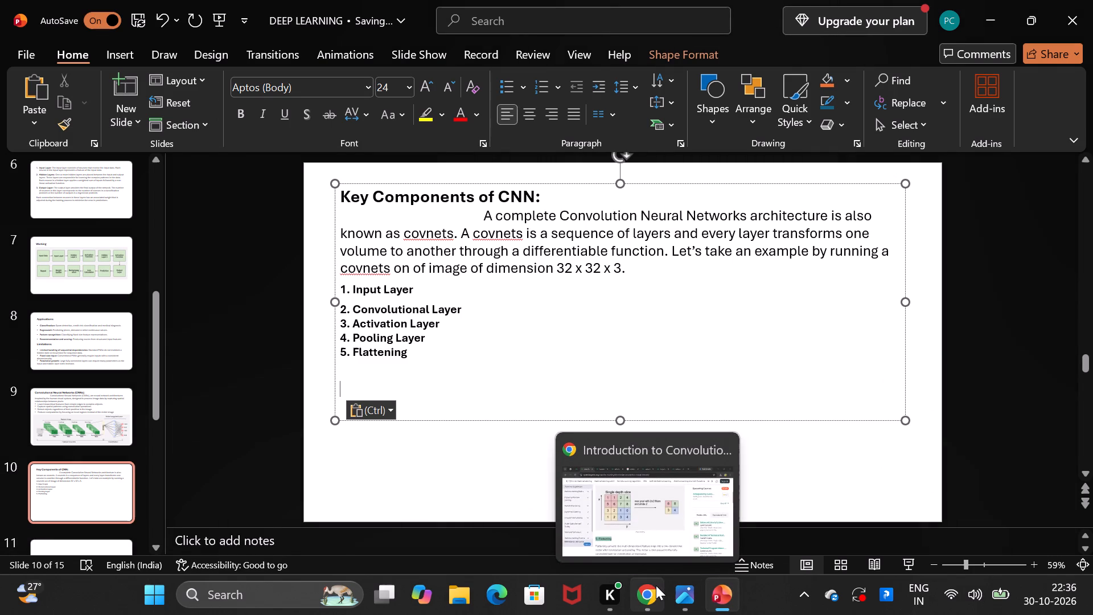
Copy the article's "6. Fully Connected Layer" heading from Chrome into PowerPoint, directly below "5. Flattening" on slide 10.
{"action": "left_click", "coordinate": [655, 585]}
{"action": "scroll", "coordinate": [574, 494], "scroll_direction": "down", "scroll_amount": 4}
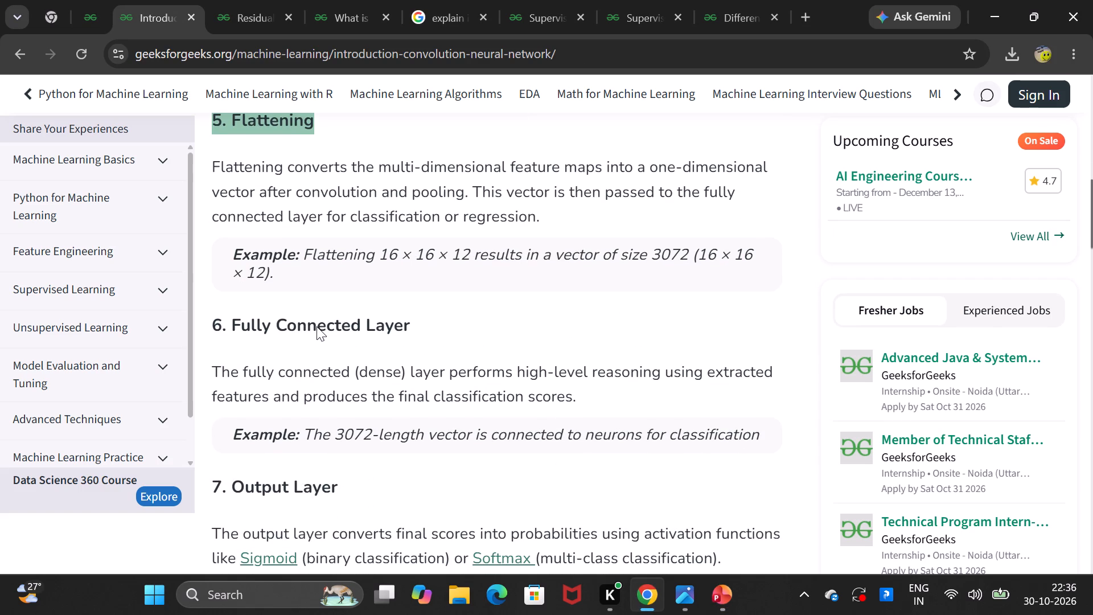
{"action": "triple_click", "coordinate": [317, 326]}
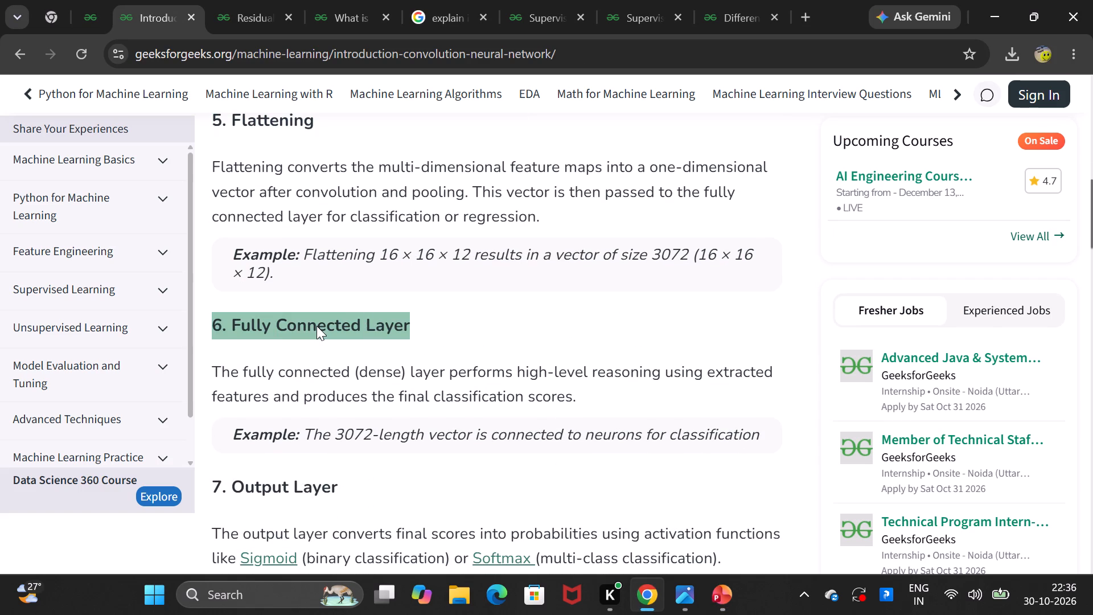
{"action": "key", "text": "ctrl+c"}
{"action": "left_click", "coordinate": [718, 596]}
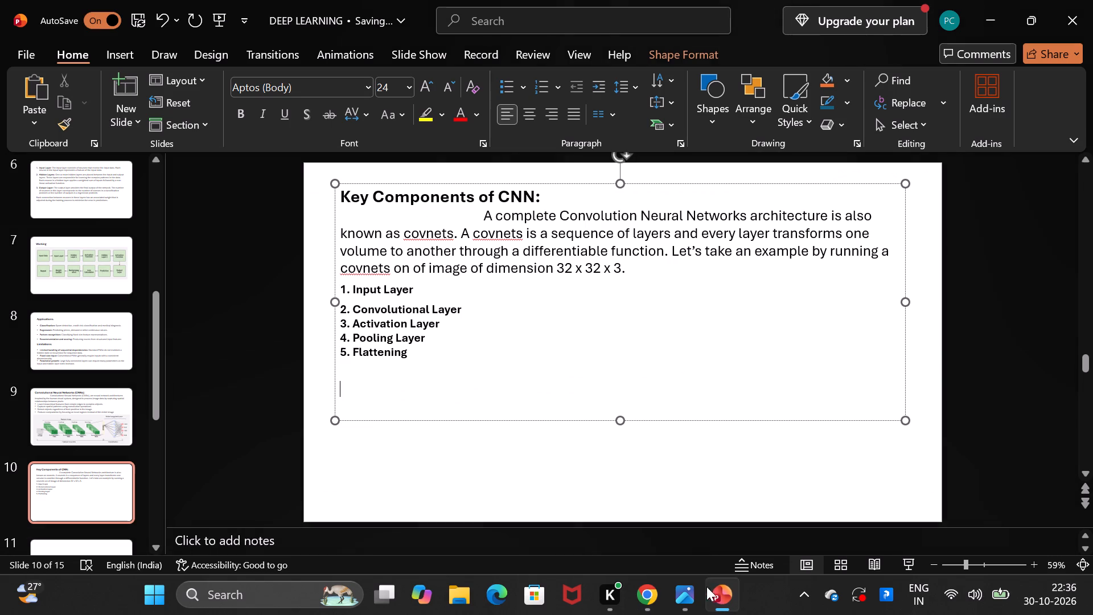
{"action": "key", "text": "BackSpace"}
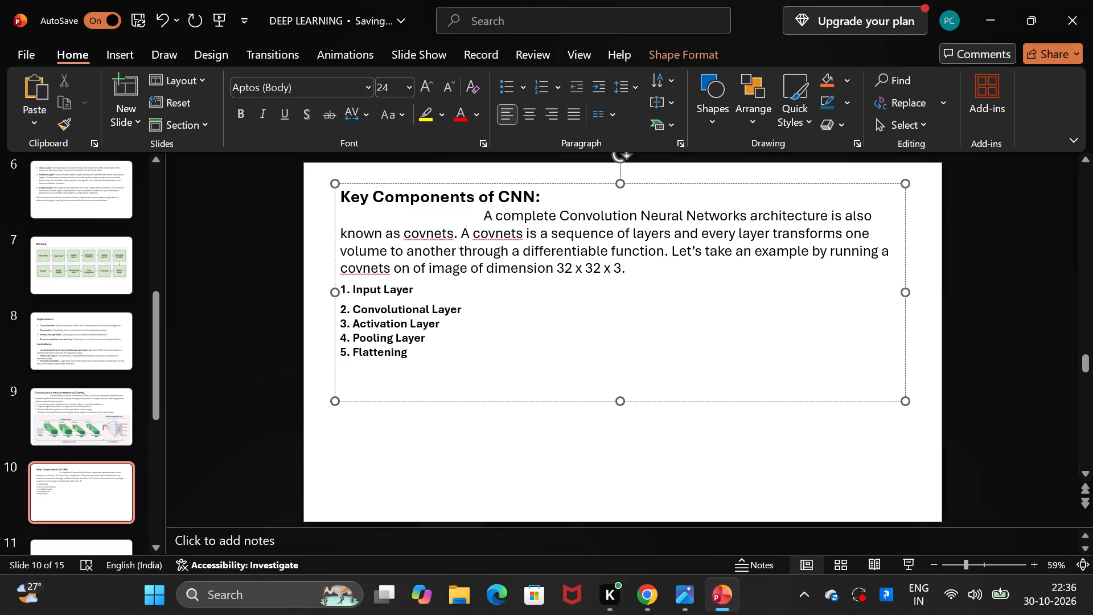
{"action": "key", "text": "ctrl+v"}
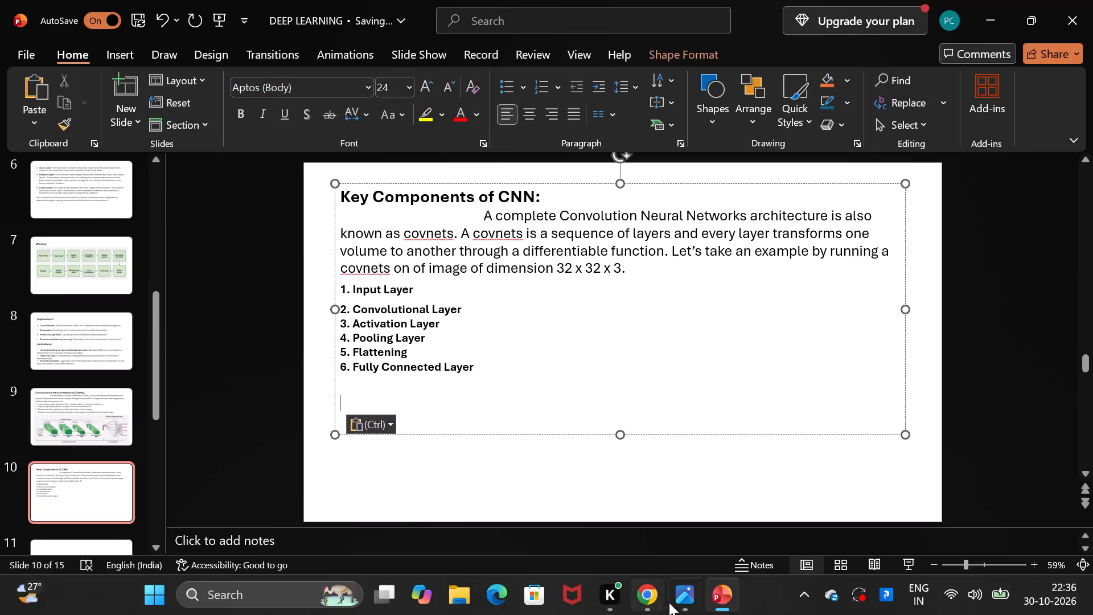
Copy the article's "7. Output Layer" heading from Chrome into PowerPoint, directly below "6. Fully Connected Layer" on slide 10.
{"action": "left_click", "coordinate": [657, 592]}
{"action": "scroll", "coordinate": [509, 380], "scroll_direction": "down", "scroll_amount": 3}
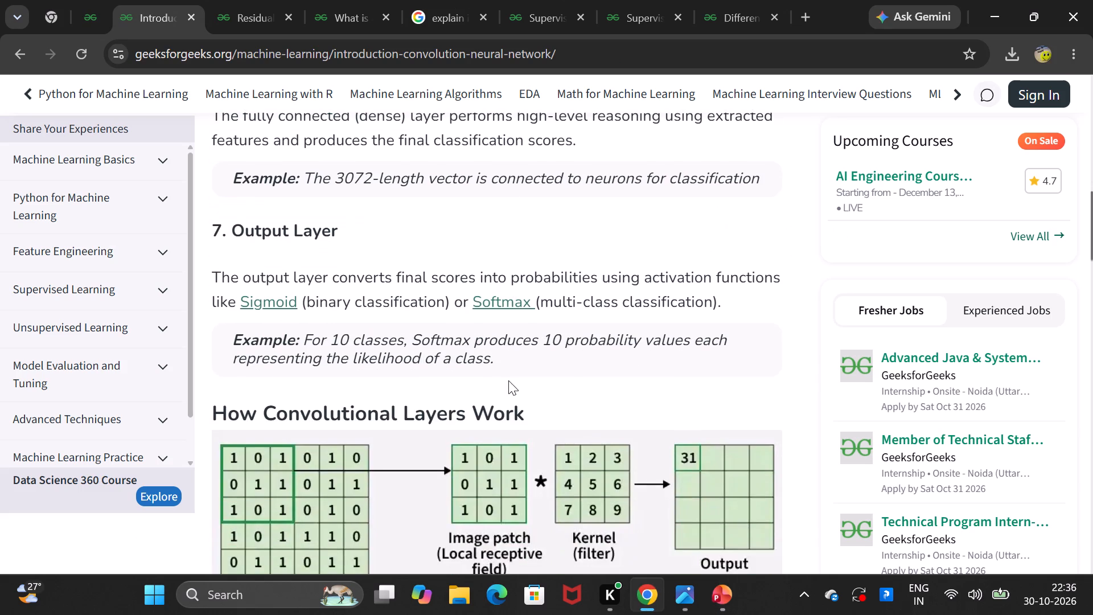
{"action": "scroll", "coordinate": [508, 380], "scroll_direction": "down", "scroll_amount": 1}
{"action": "double_click", "coordinate": [257, 149]}
{"action": "left_click", "coordinate": [257, 149]}
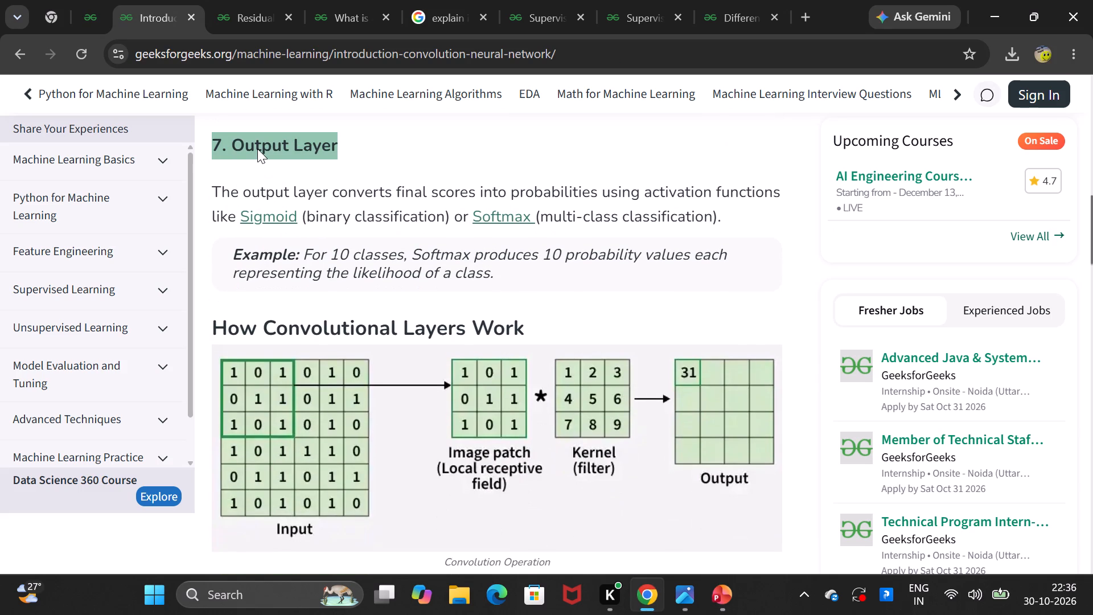
{"action": "key", "text": "ctrl+c"}
{"action": "left_click", "coordinate": [720, 594]}
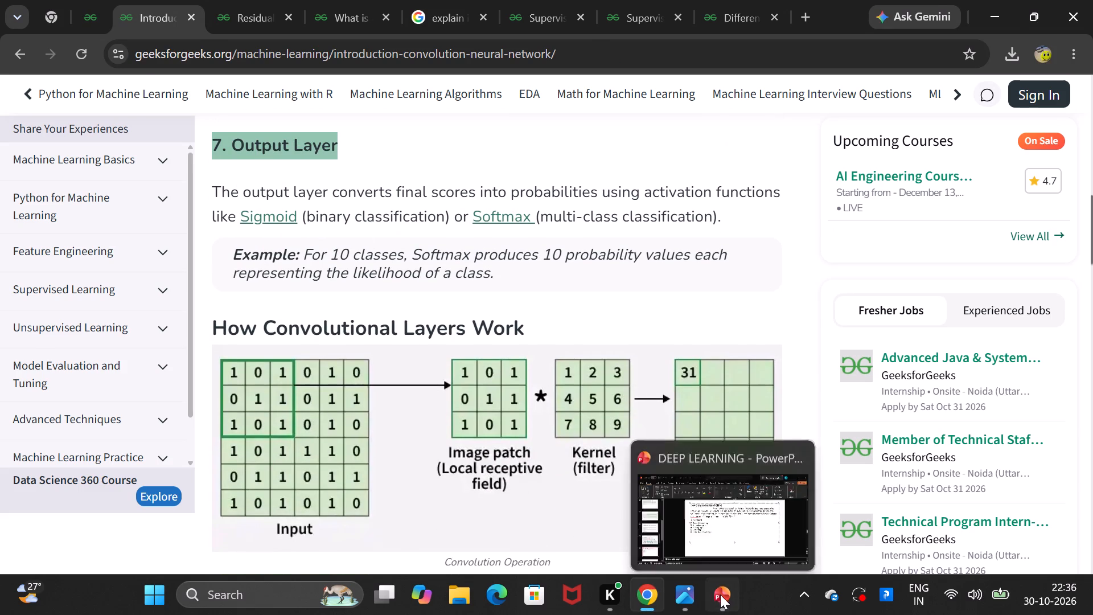
{"action": "key", "text": "BackSpace"}
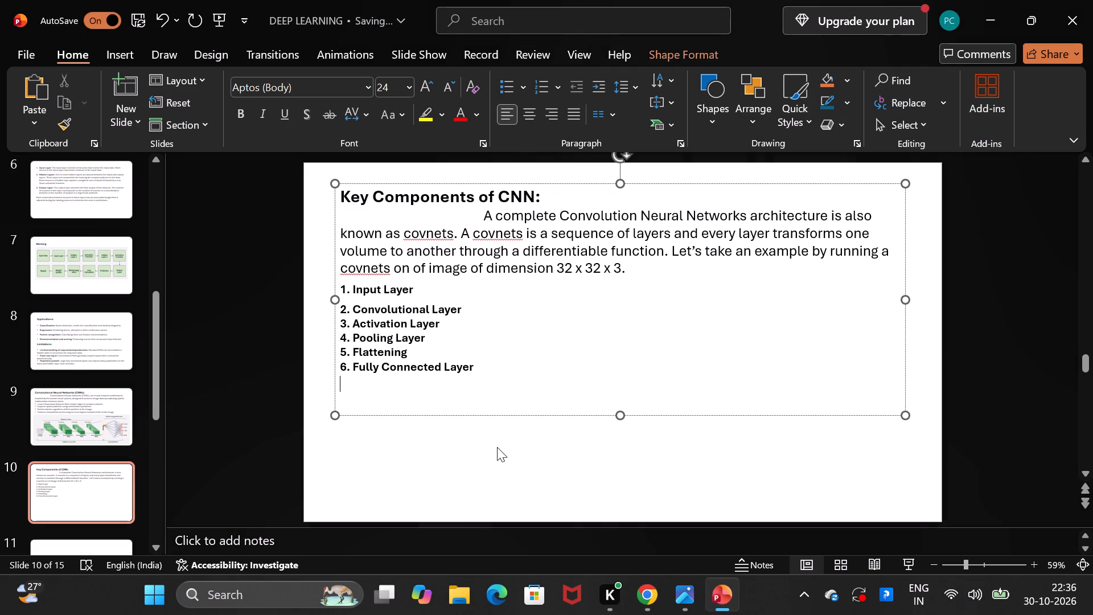
{"action": "key", "text": "ctrl+v"}
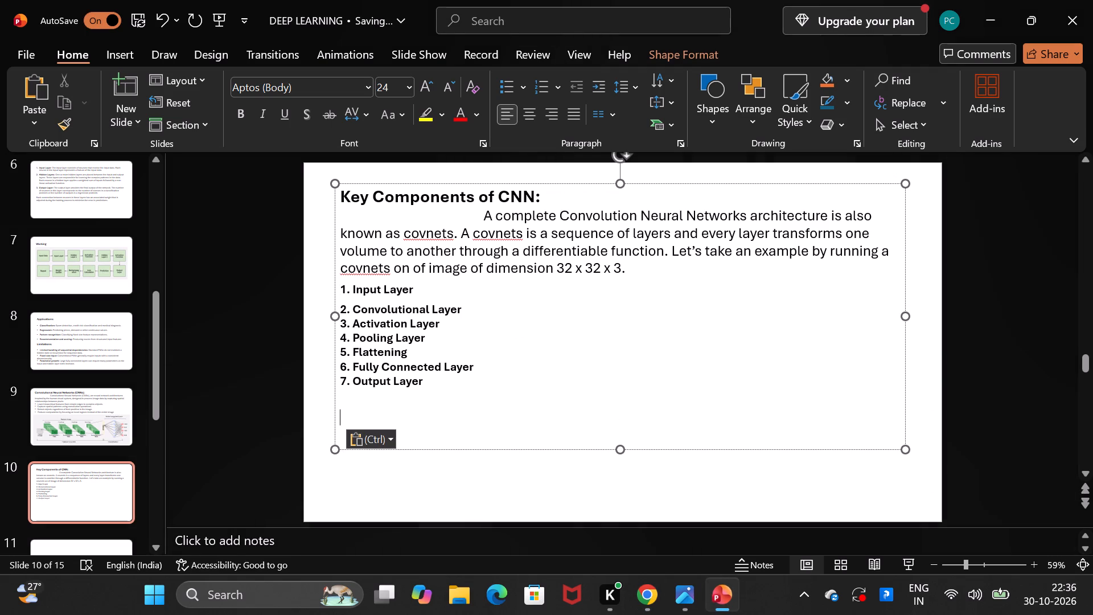
Look through the rest of the CNN article in Chrome, from "How Convolutional Layers Work" to the implementation steps.
{"action": "left_click", "coordinate": [712, 598]}
{"action": "left_click", "coordinate": [712, 598]}
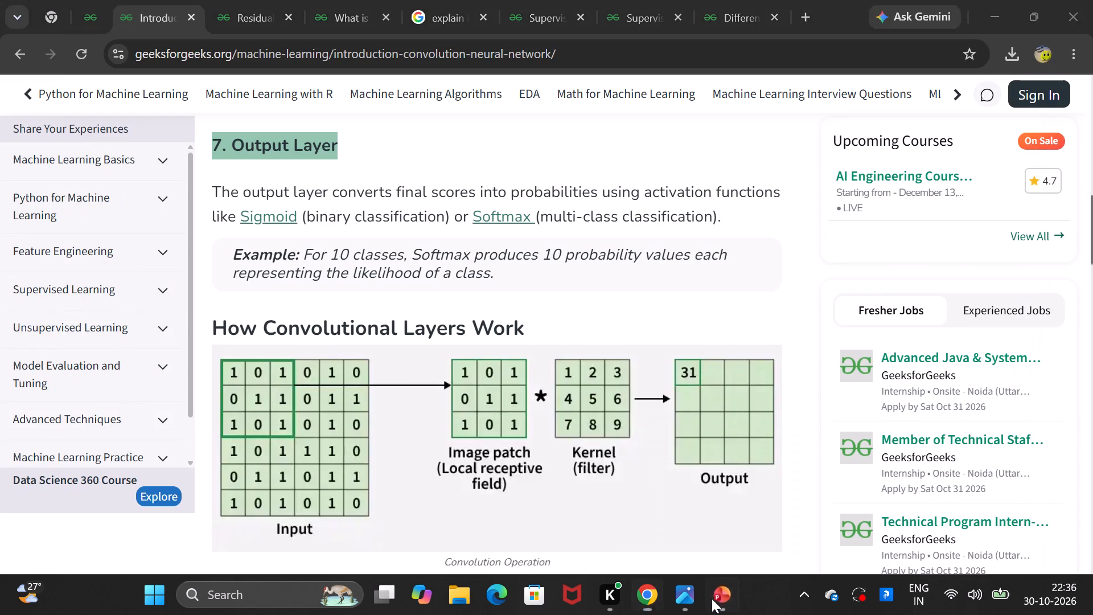
{"action": "left_click", "coordinate": [712, 598]}
{"action": "scroll", "coordinate": [565, 487], "scroll_direction": "down", "scroll_amount": 4}
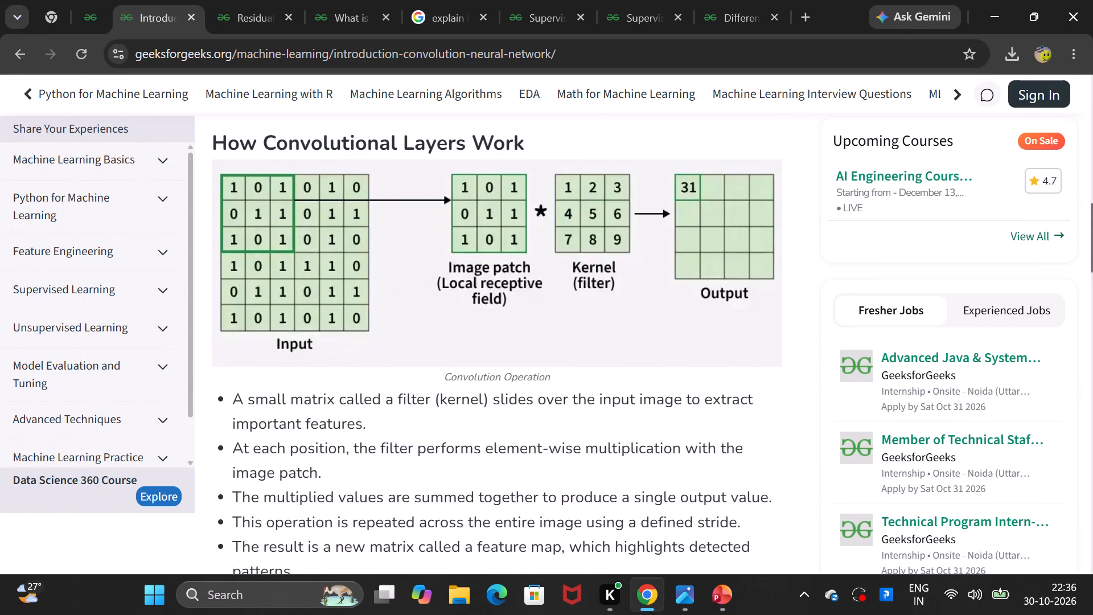
{"action": "scroll", "coordinate": [565, 487], "scroll_direction": "down", "scroll_amount": 15}
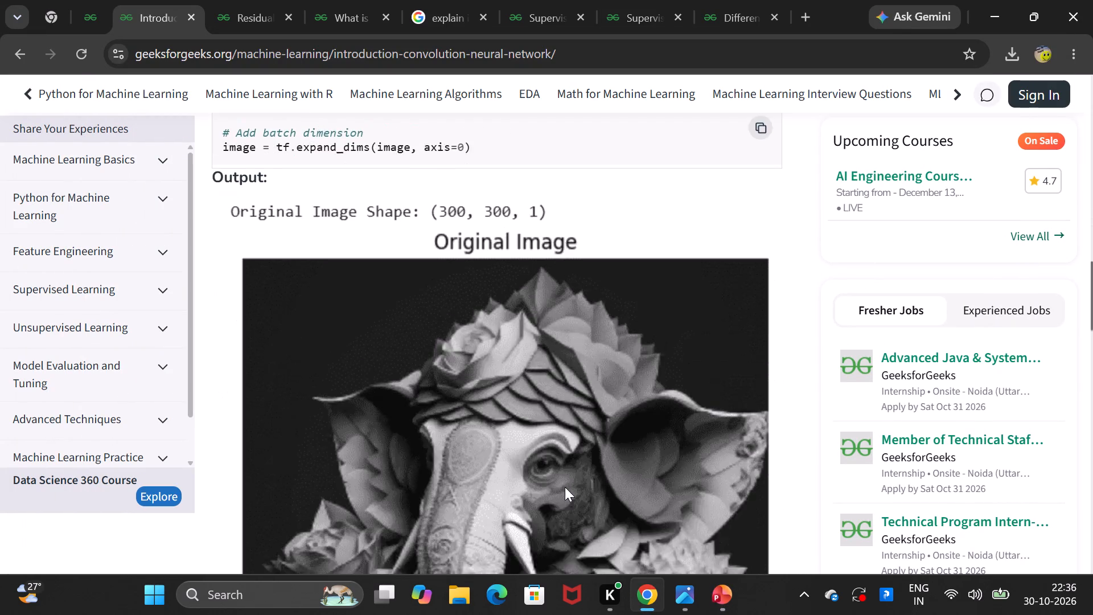
{"action": "scroll", "coordinate": [565, 487], "scroll_direction": "down", "scroll_amount": 9}
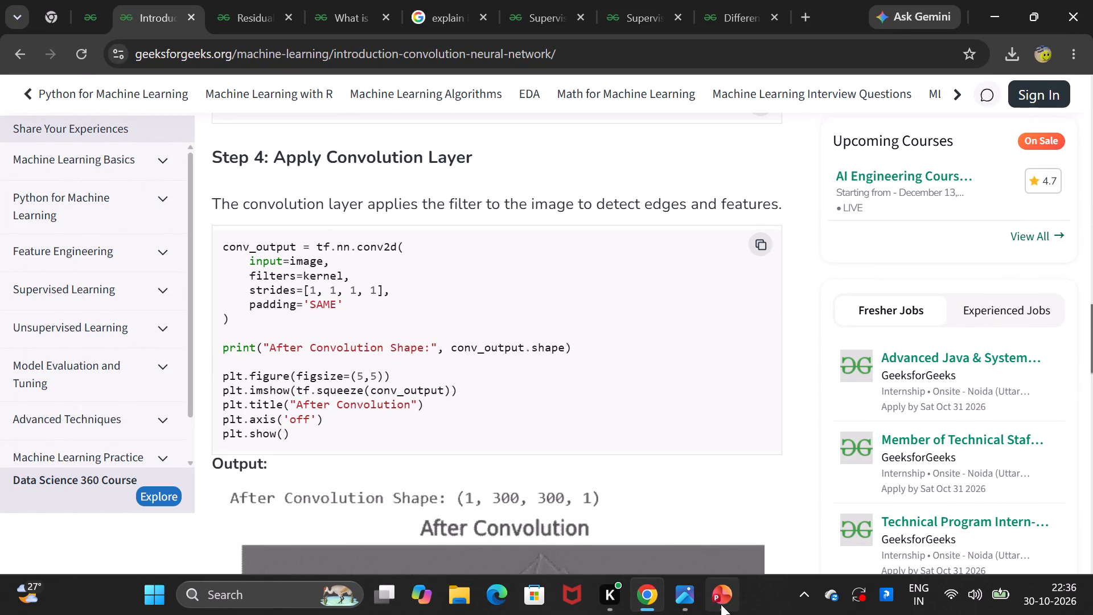
In PowerPoint, redo the paragraph break between "1. Input Layer" and "2. Convolutional Layer", and remove the extra automatic number from the second line.
{"action": "left_click", "coordinate": [721, 604]}
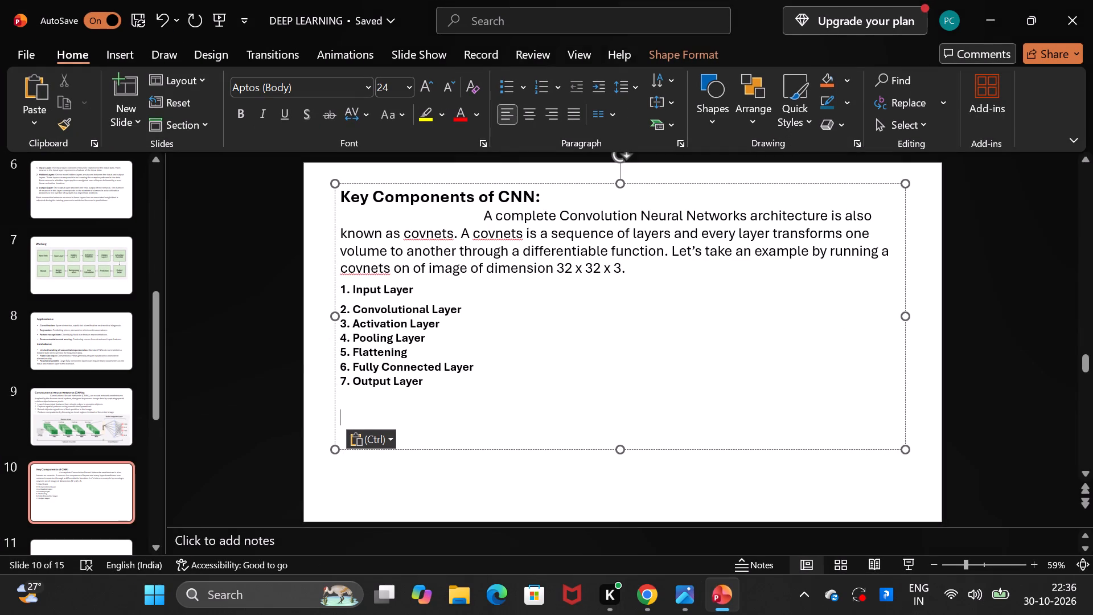
{"action": "left_click", "coordinate": [340, 305]}
{"action": "key", "text": "BackSpace"}
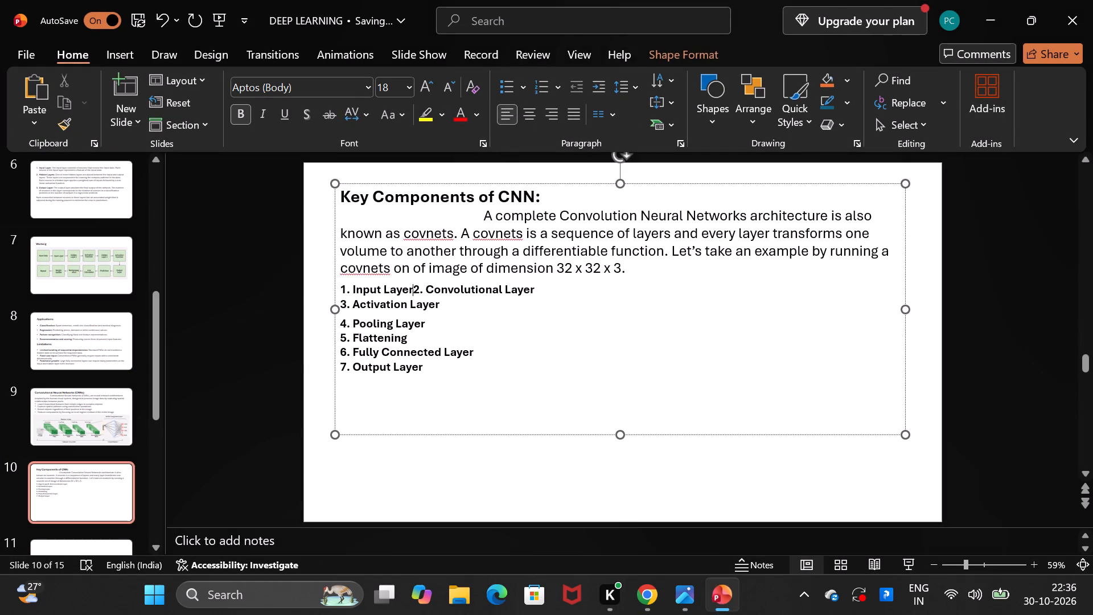
{"action": "key", "text": "Return"}
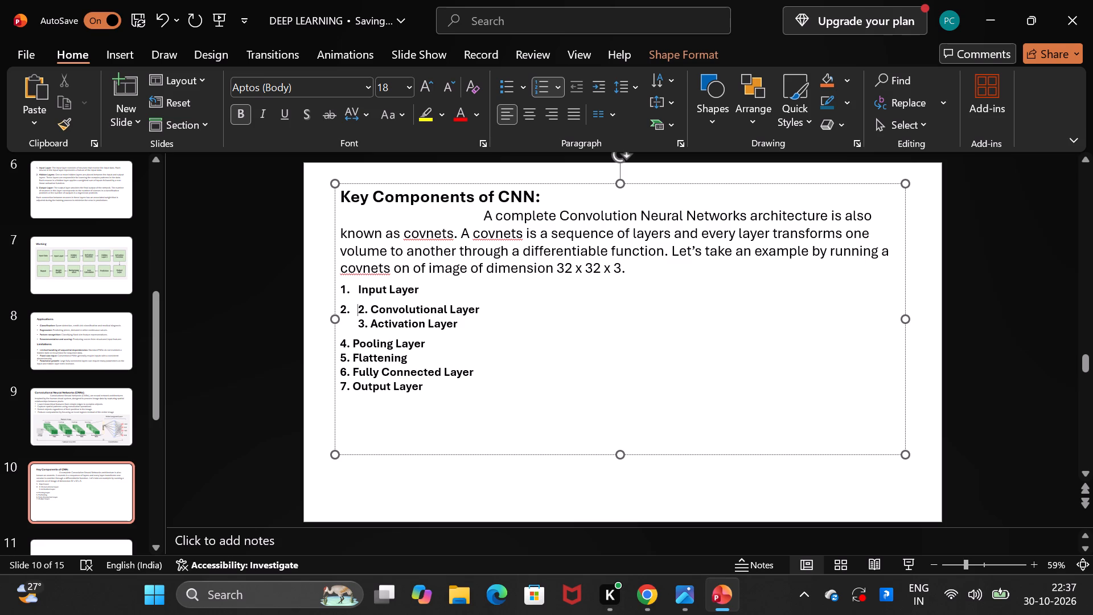
{"action": "key", "text": "BackSpace"}
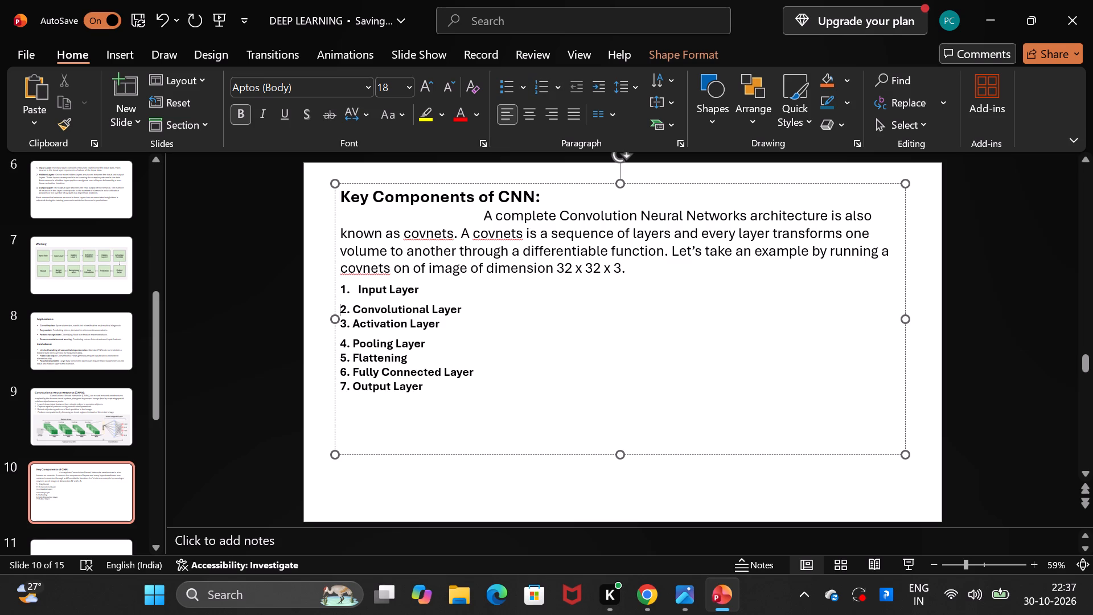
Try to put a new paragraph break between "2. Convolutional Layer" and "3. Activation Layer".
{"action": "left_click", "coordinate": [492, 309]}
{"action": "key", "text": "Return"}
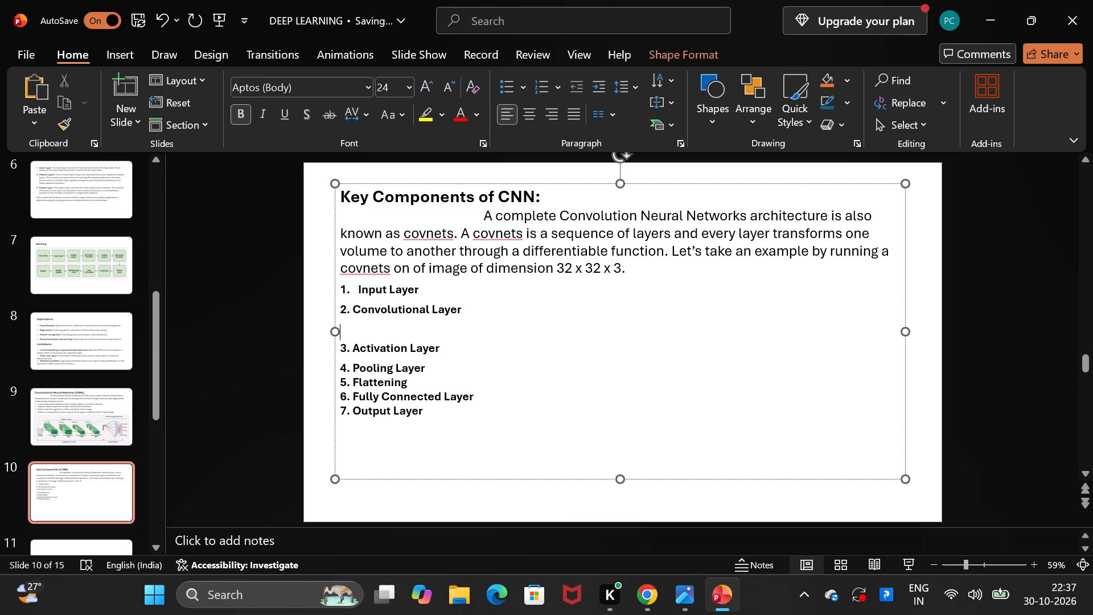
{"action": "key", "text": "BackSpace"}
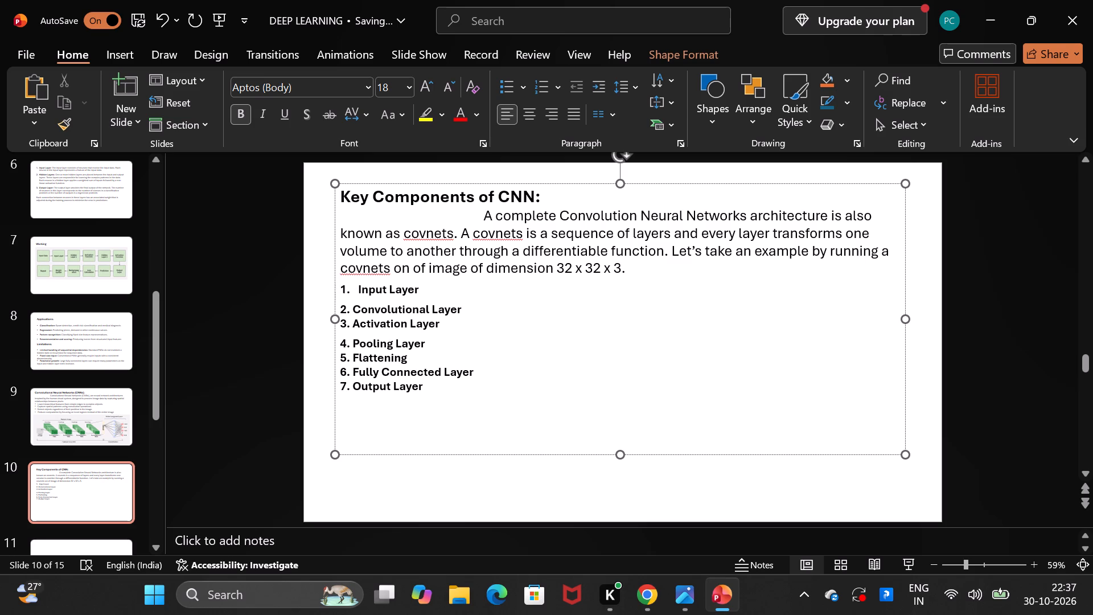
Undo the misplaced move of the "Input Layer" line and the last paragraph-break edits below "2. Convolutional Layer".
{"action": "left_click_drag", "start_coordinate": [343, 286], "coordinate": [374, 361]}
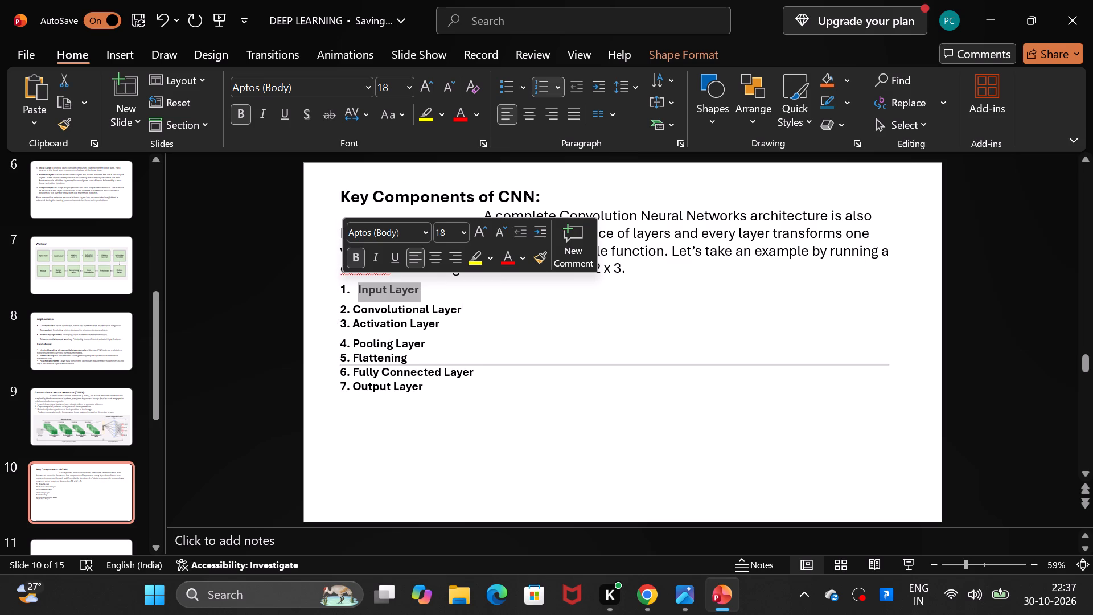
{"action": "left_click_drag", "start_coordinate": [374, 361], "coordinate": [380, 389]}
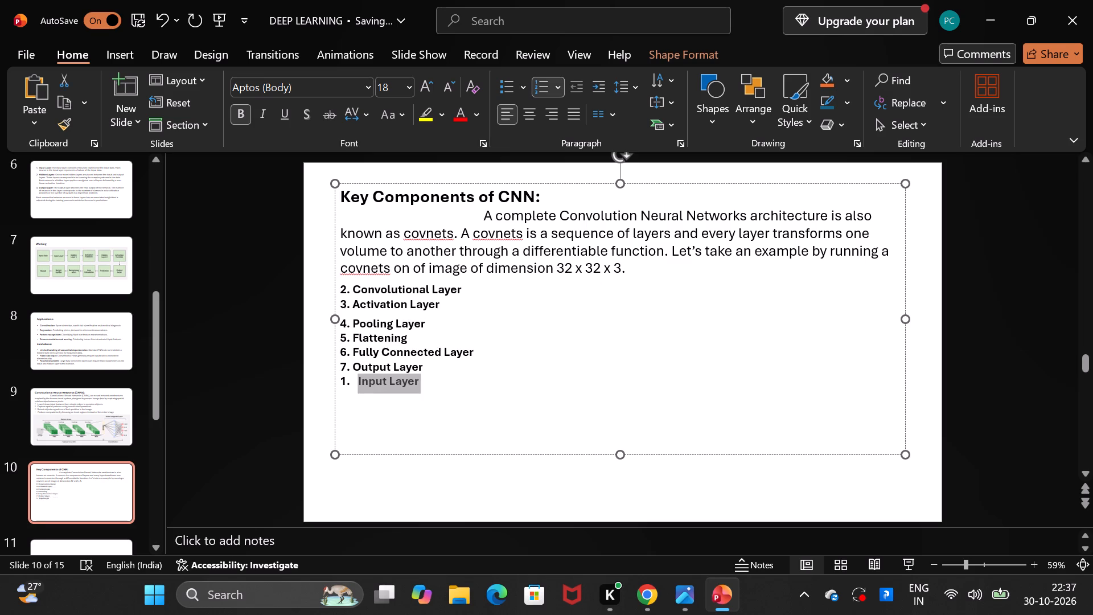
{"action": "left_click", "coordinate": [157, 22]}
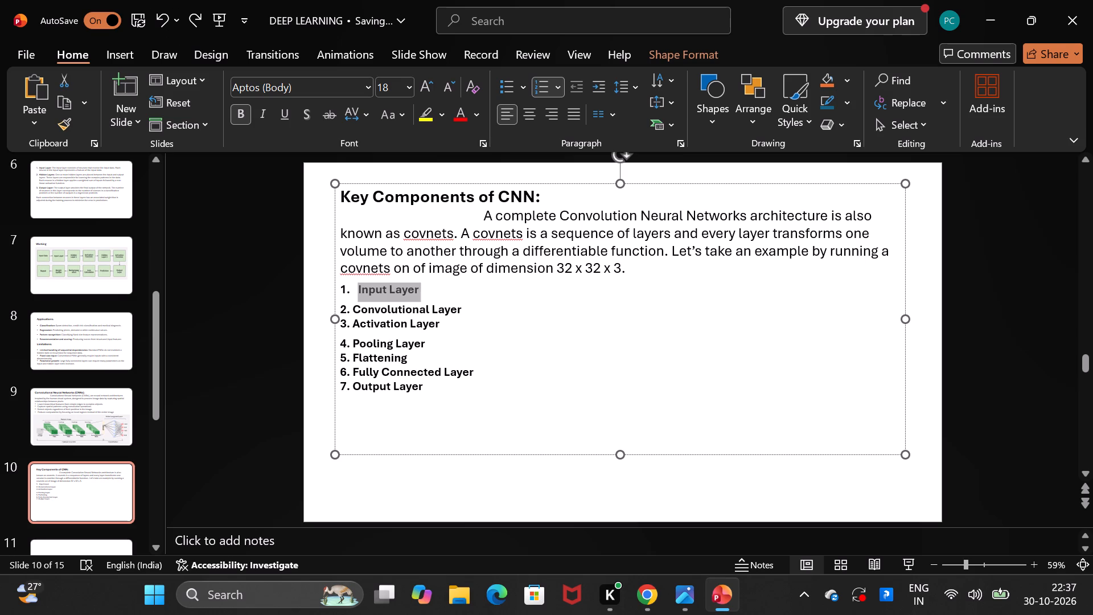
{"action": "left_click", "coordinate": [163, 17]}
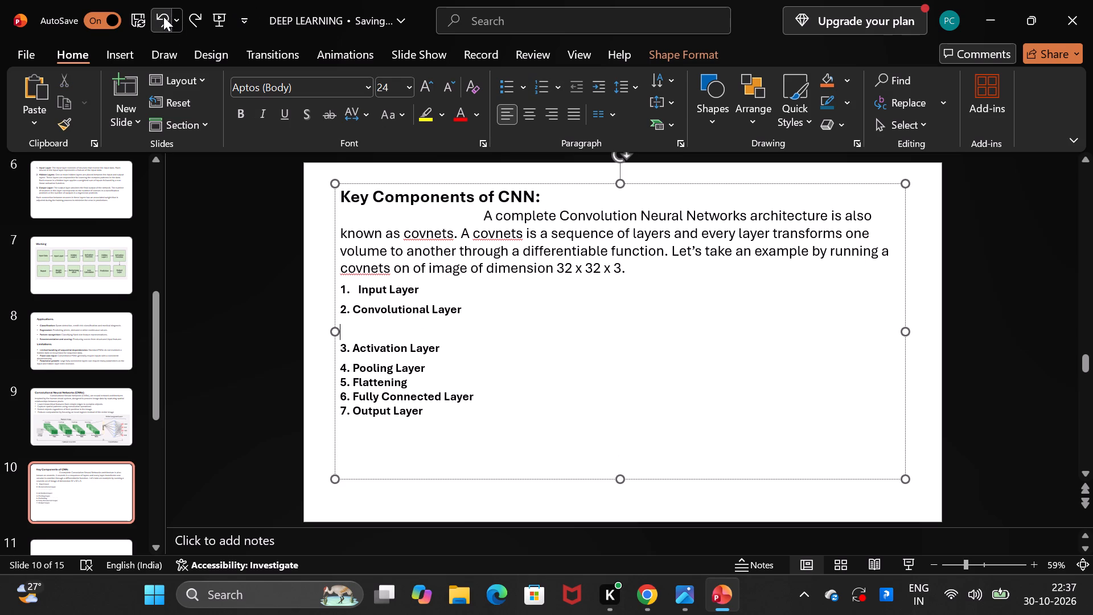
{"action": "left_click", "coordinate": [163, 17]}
Set the font size of the seven-item layer list, from "Input Layer" through "7. Output Layer", to 22.
{"action": "triple_click", "coordinate": [361, 286]}
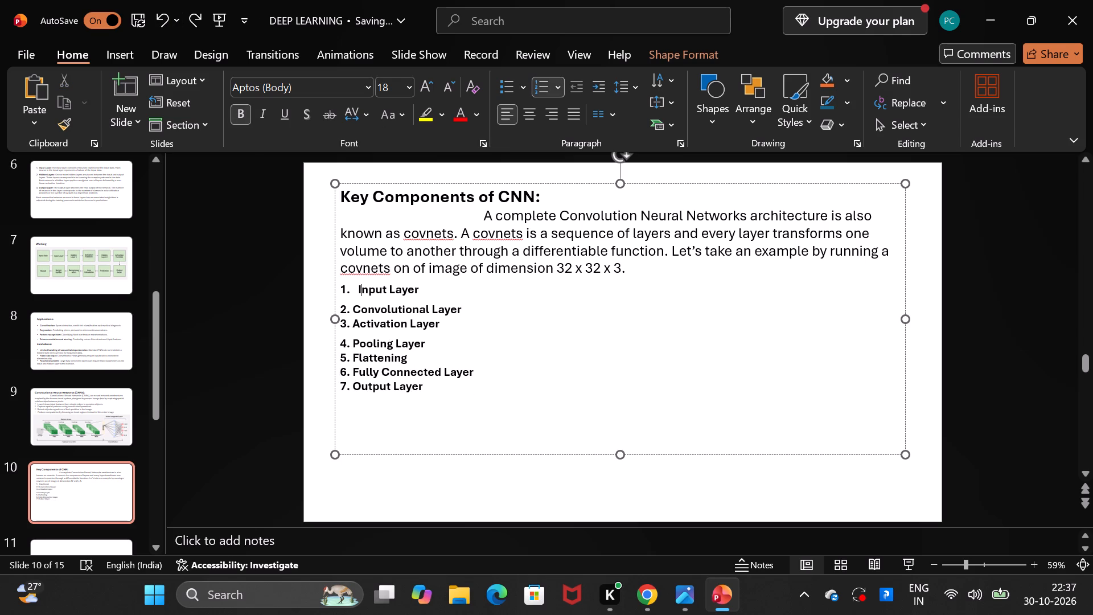
{"action": "left_click", "coordinate": [361, 286]}
{"action": "left_click_drag", "start_coordinate": [361, 286], "coordinate": [380, 368]}
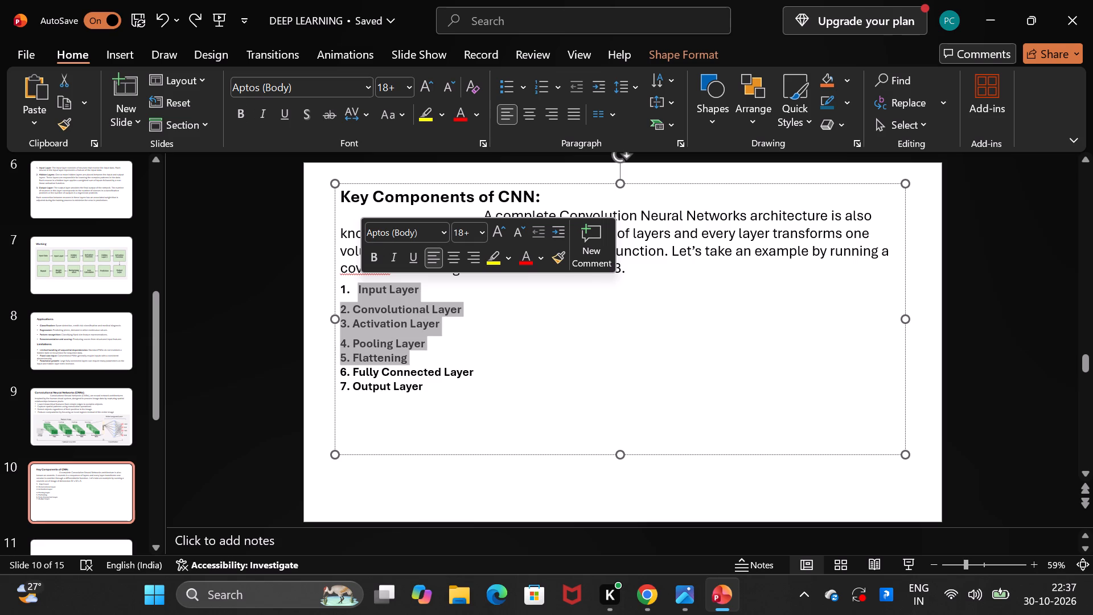
{"action": "left_click_drag", "start_coordinate": [380, 368], "coordinate": [390, 396]}
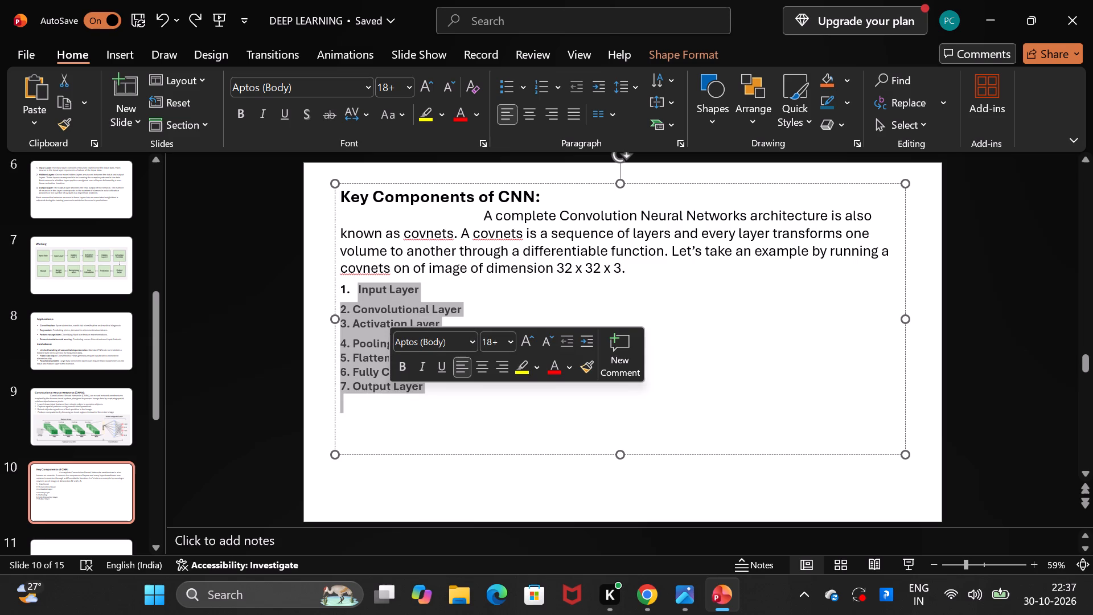
{"action": "left_click", "coordinate": [499, 340]}
{"action": "type", "text": "22"}
{"action": "key", "text": "Return"}
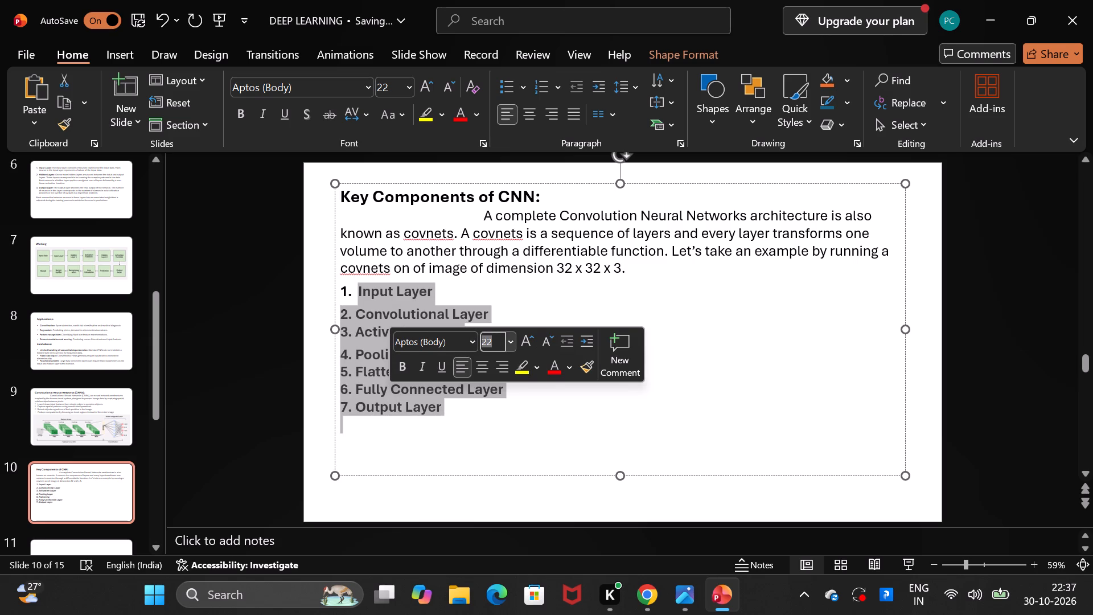
{"action": "left_click", "coordinate": [762, 366]}
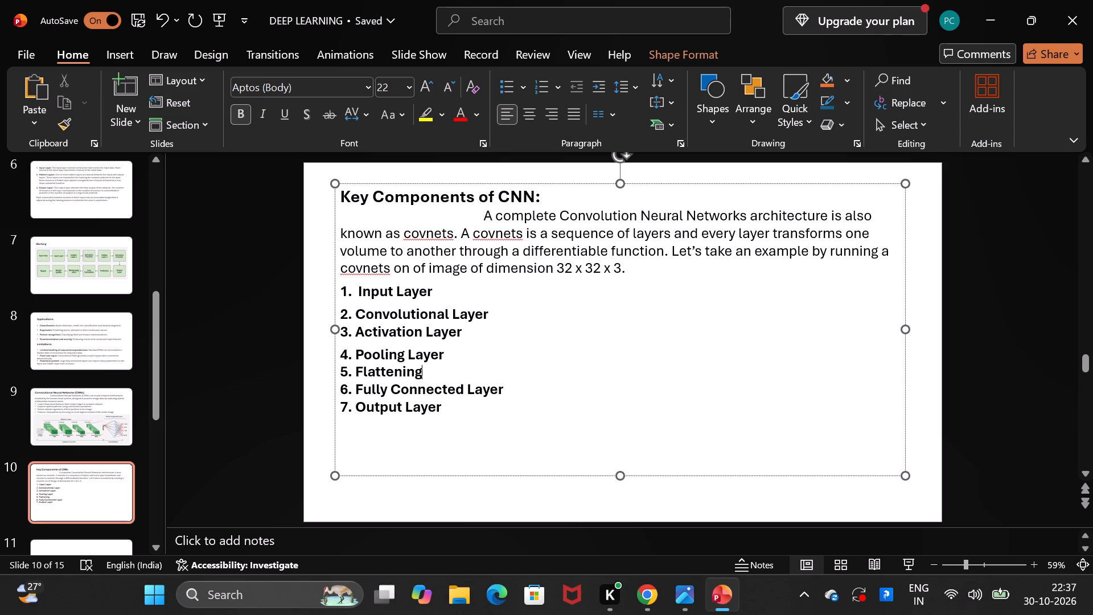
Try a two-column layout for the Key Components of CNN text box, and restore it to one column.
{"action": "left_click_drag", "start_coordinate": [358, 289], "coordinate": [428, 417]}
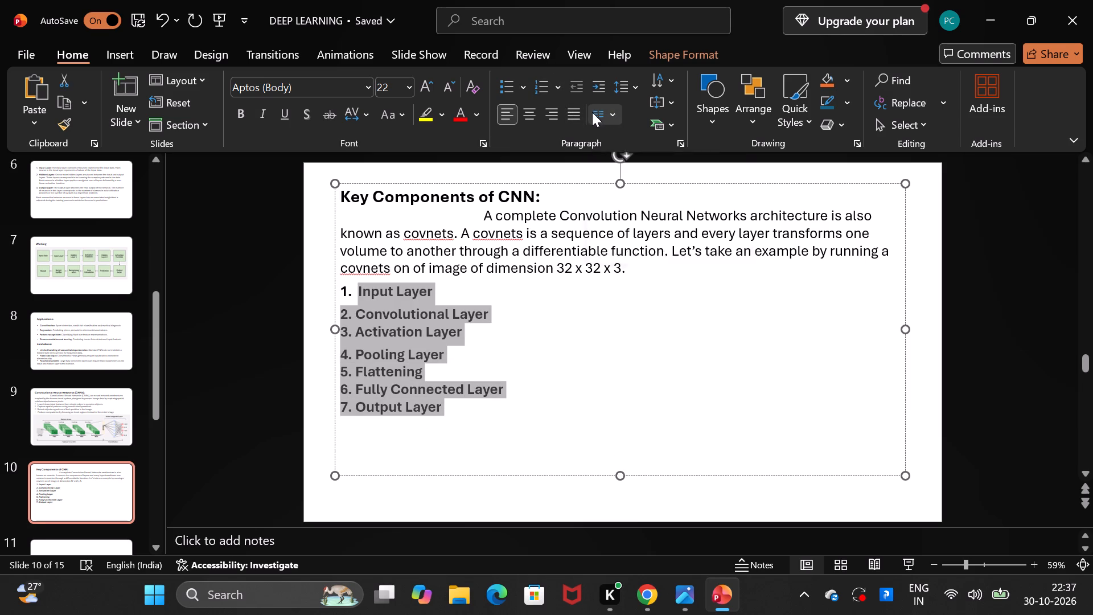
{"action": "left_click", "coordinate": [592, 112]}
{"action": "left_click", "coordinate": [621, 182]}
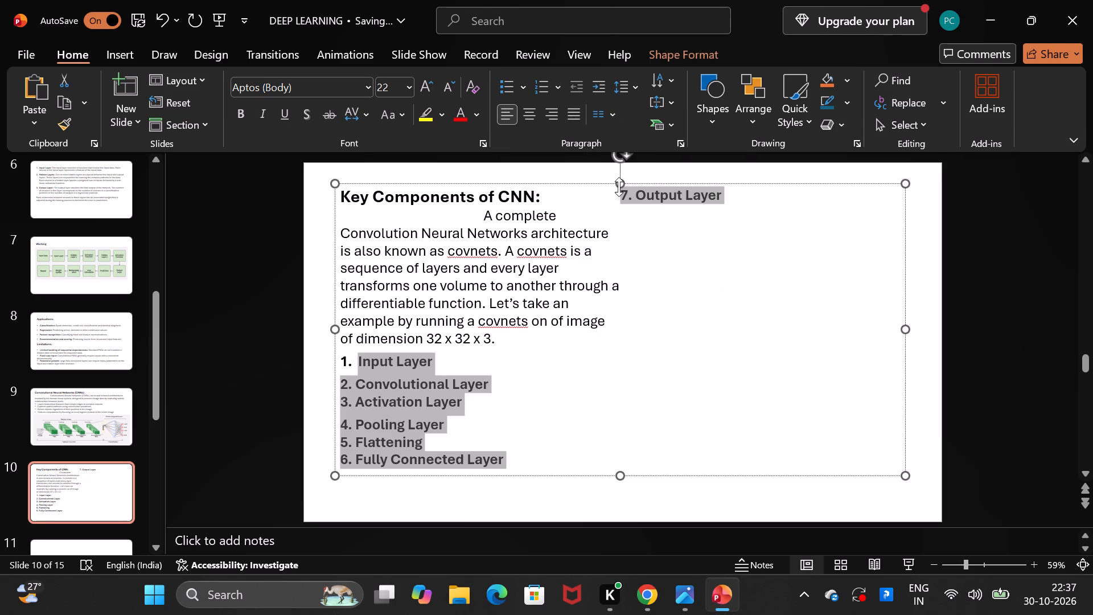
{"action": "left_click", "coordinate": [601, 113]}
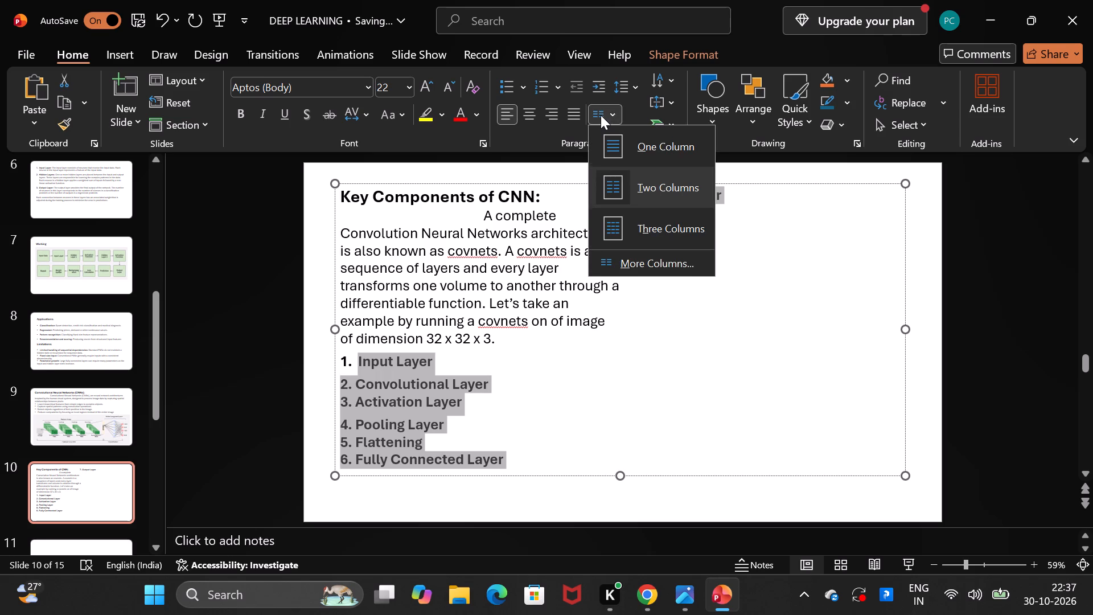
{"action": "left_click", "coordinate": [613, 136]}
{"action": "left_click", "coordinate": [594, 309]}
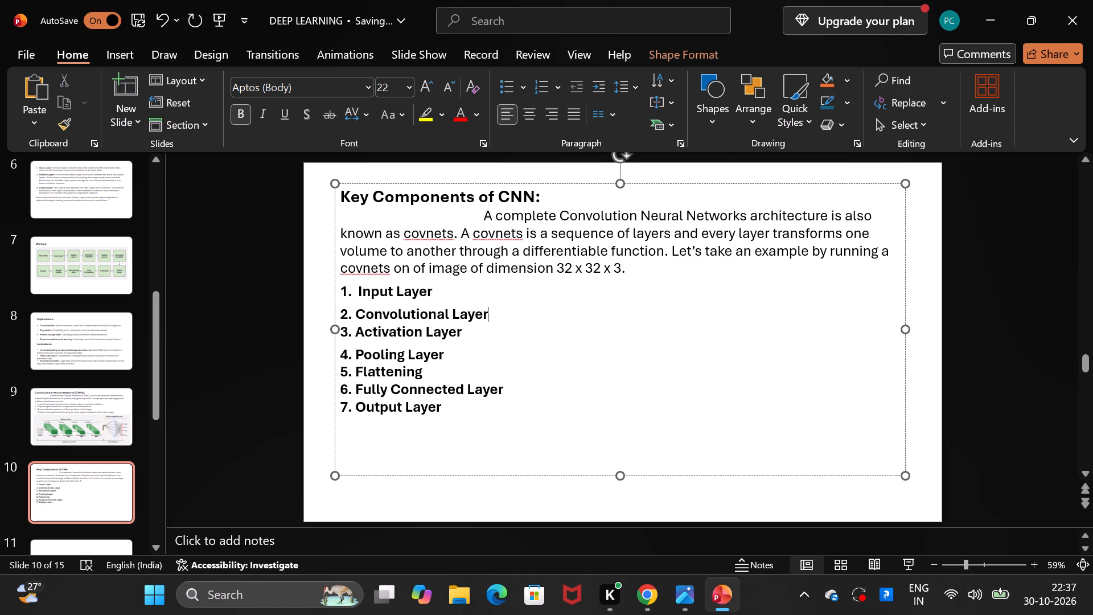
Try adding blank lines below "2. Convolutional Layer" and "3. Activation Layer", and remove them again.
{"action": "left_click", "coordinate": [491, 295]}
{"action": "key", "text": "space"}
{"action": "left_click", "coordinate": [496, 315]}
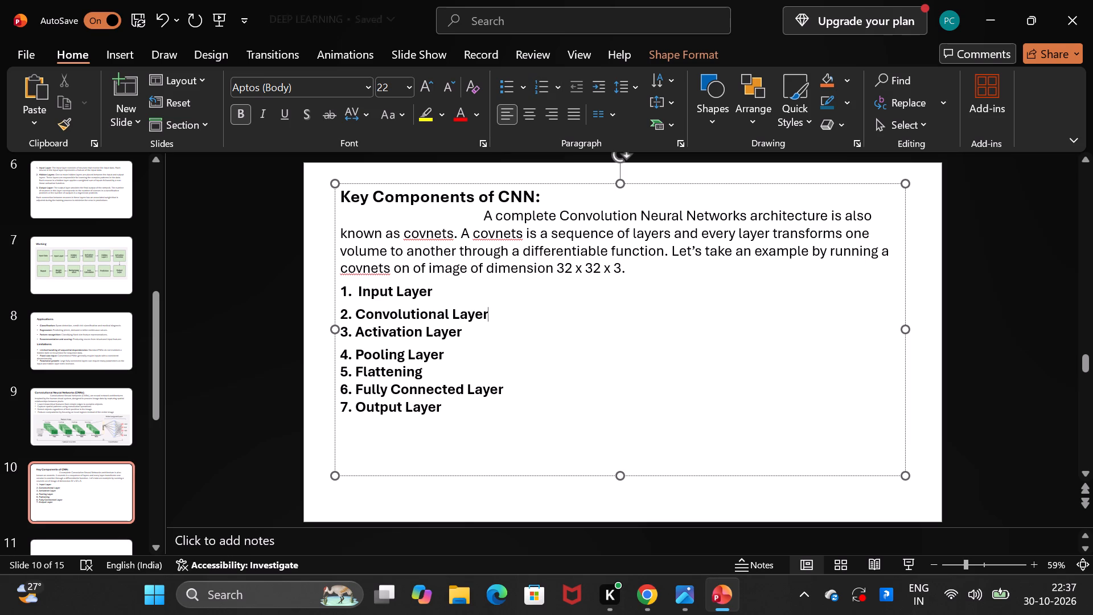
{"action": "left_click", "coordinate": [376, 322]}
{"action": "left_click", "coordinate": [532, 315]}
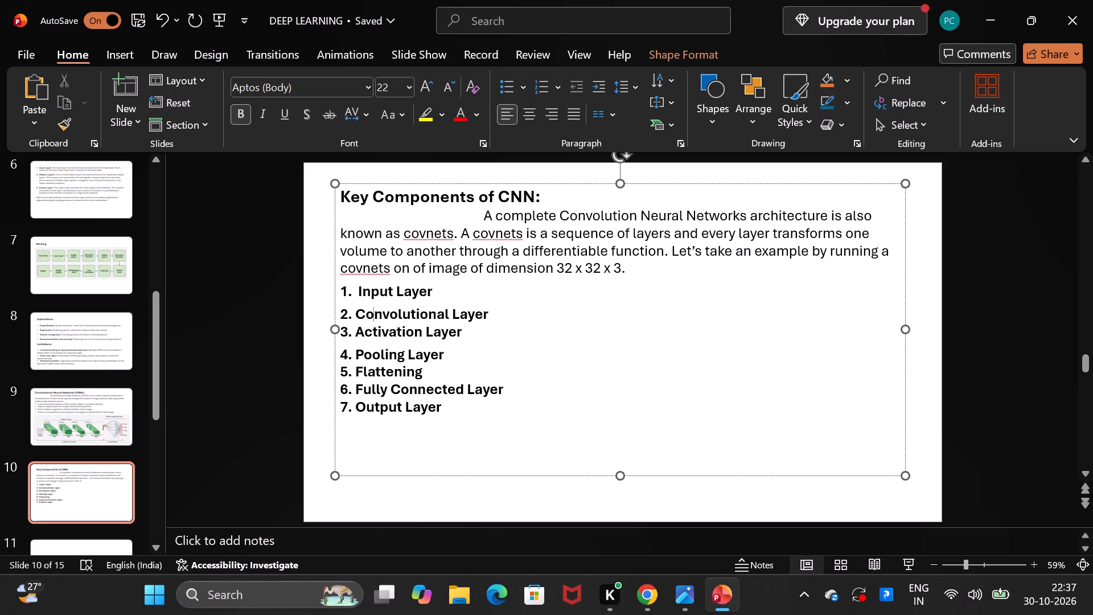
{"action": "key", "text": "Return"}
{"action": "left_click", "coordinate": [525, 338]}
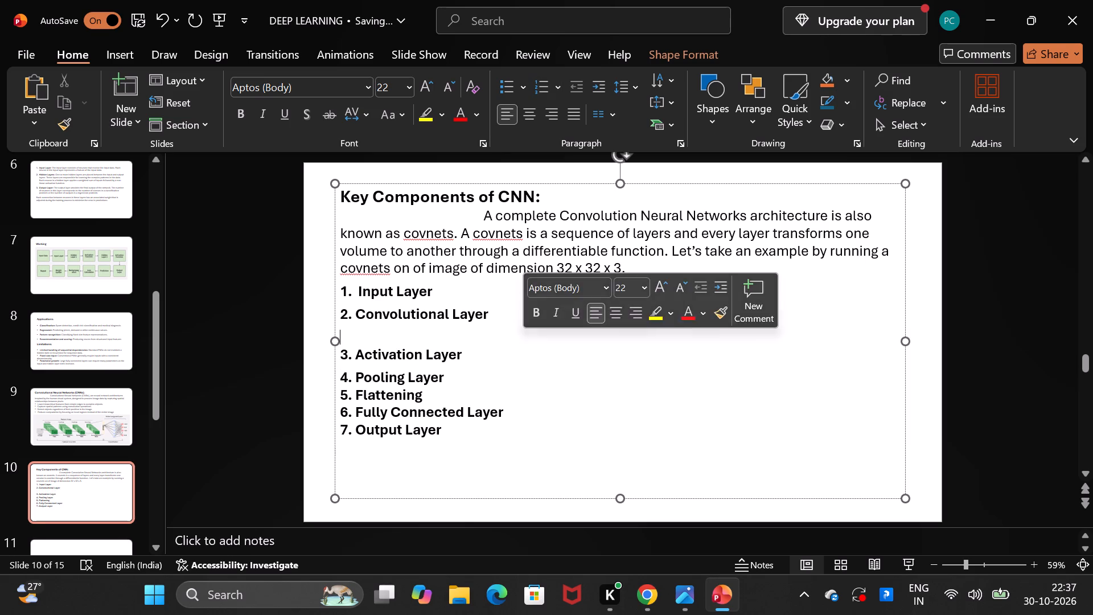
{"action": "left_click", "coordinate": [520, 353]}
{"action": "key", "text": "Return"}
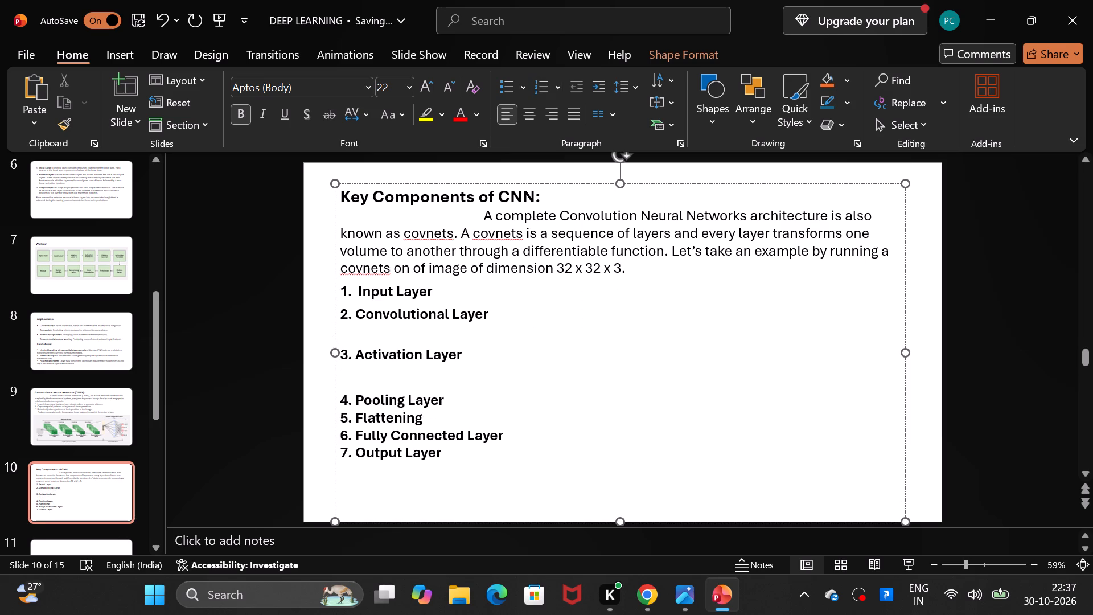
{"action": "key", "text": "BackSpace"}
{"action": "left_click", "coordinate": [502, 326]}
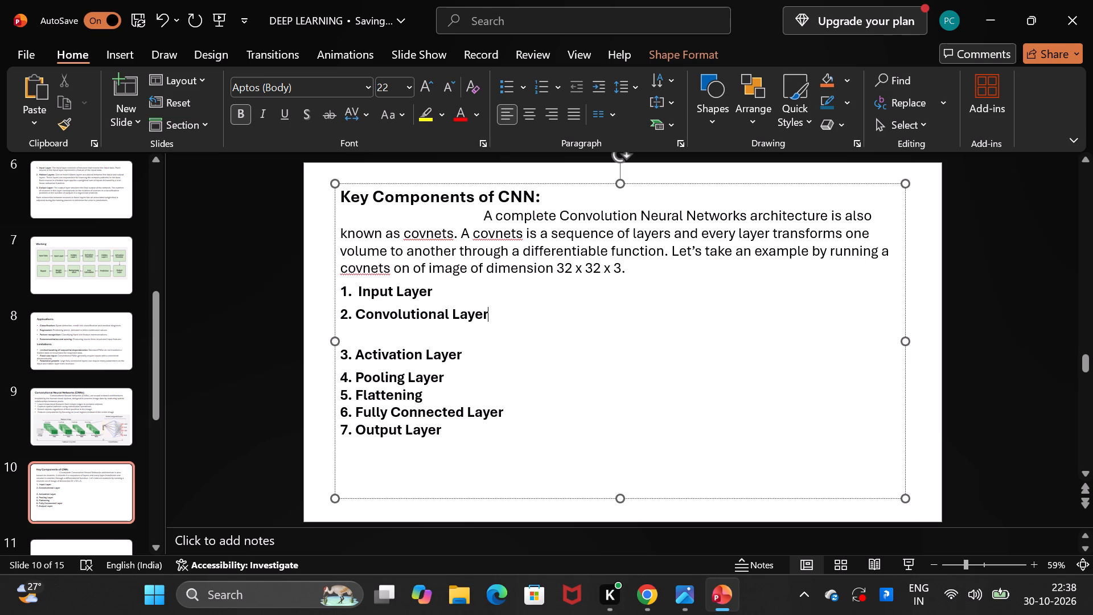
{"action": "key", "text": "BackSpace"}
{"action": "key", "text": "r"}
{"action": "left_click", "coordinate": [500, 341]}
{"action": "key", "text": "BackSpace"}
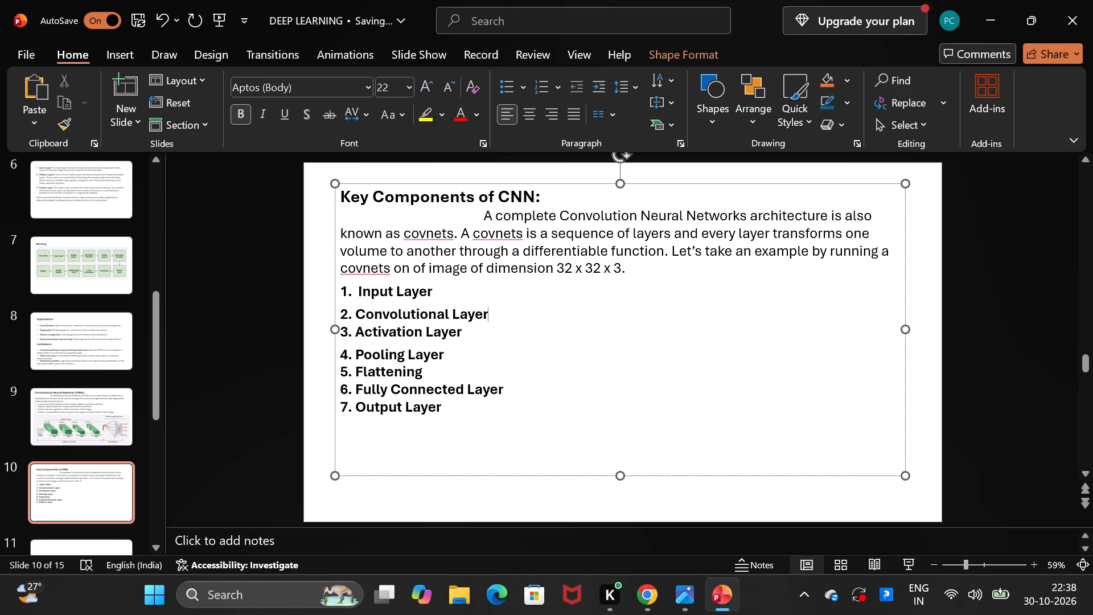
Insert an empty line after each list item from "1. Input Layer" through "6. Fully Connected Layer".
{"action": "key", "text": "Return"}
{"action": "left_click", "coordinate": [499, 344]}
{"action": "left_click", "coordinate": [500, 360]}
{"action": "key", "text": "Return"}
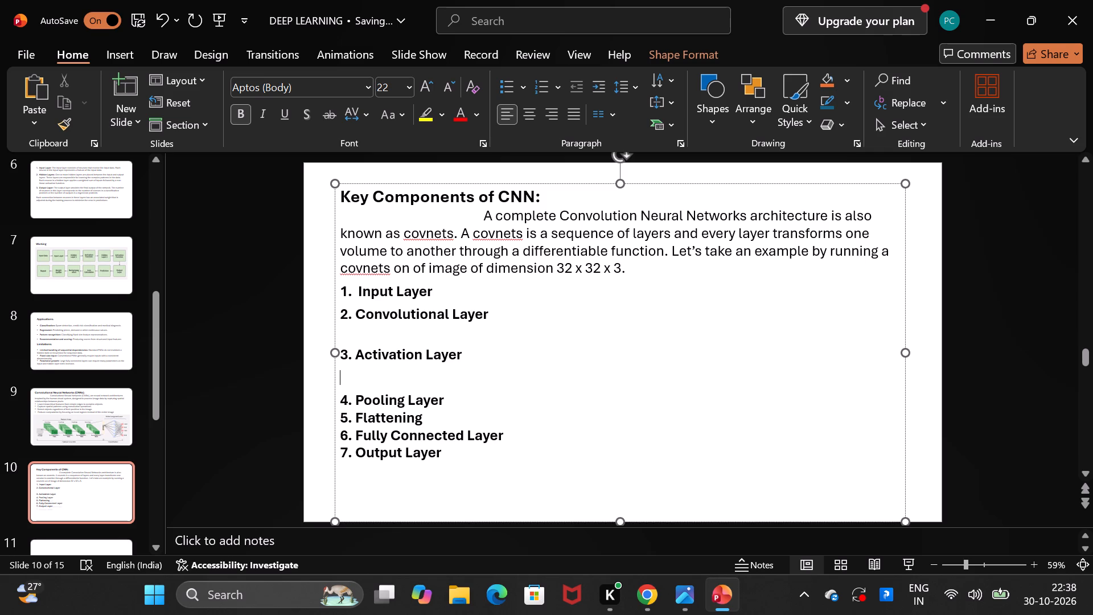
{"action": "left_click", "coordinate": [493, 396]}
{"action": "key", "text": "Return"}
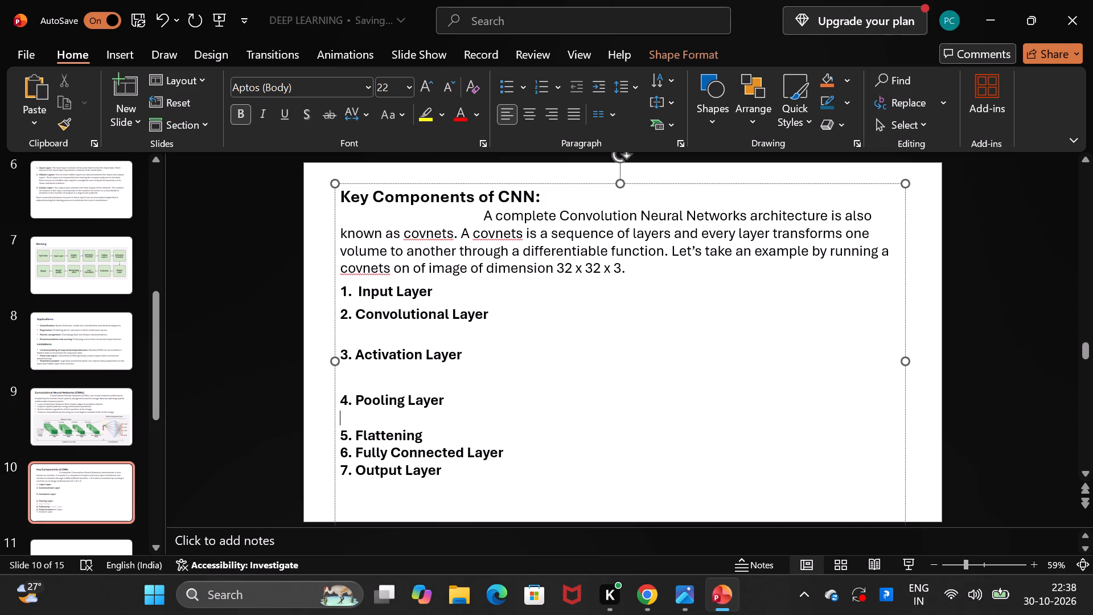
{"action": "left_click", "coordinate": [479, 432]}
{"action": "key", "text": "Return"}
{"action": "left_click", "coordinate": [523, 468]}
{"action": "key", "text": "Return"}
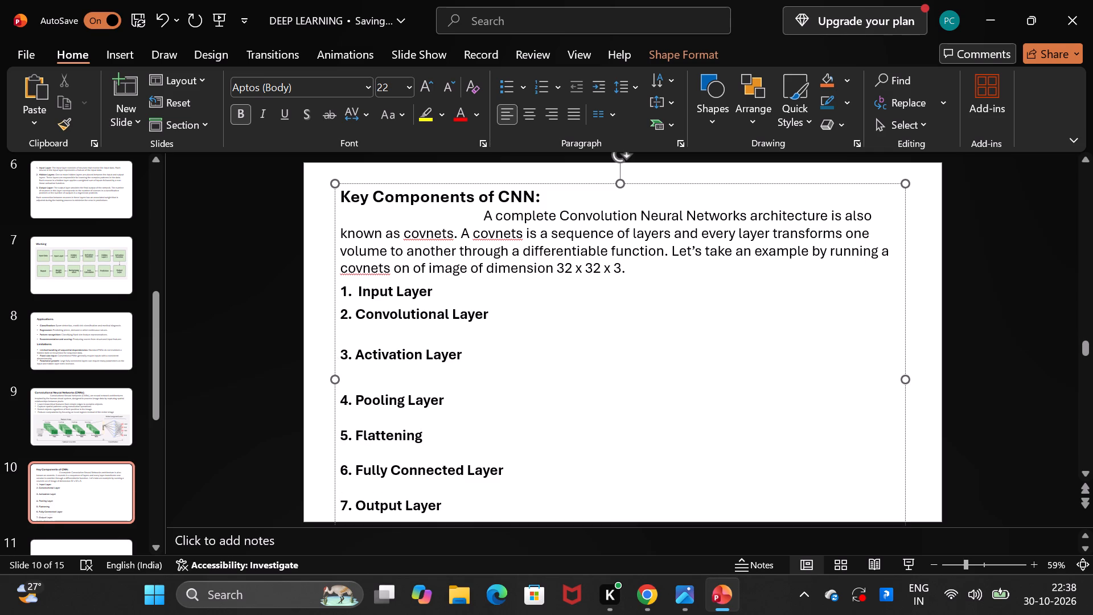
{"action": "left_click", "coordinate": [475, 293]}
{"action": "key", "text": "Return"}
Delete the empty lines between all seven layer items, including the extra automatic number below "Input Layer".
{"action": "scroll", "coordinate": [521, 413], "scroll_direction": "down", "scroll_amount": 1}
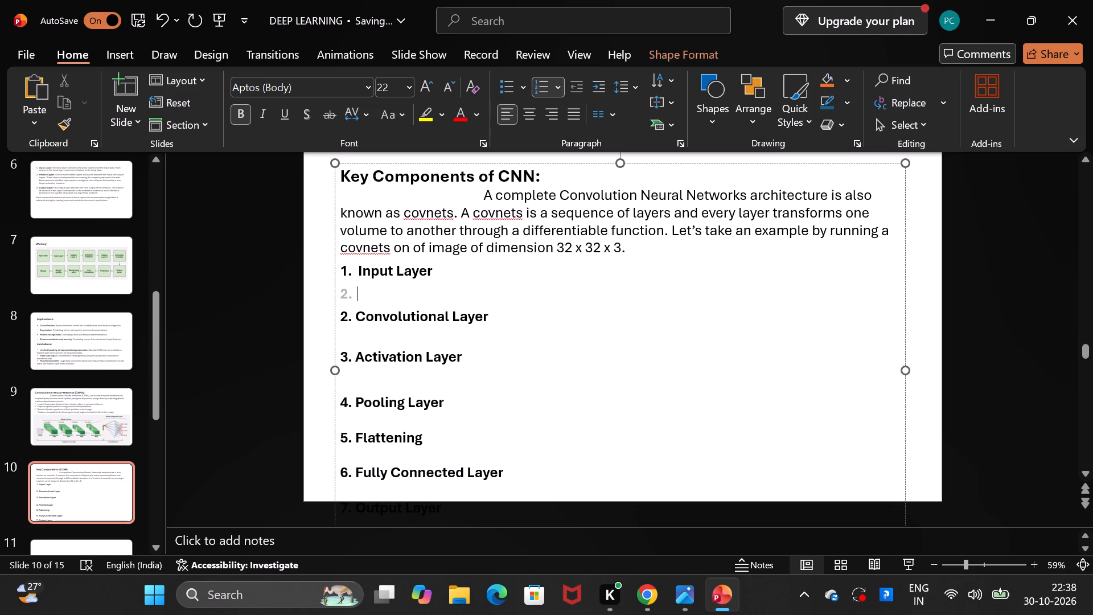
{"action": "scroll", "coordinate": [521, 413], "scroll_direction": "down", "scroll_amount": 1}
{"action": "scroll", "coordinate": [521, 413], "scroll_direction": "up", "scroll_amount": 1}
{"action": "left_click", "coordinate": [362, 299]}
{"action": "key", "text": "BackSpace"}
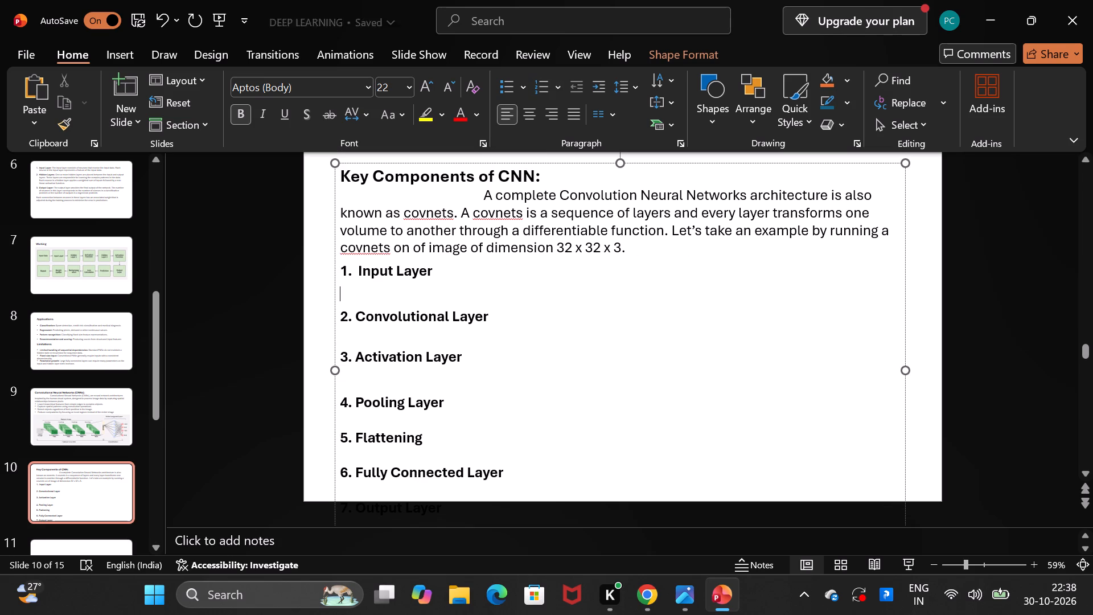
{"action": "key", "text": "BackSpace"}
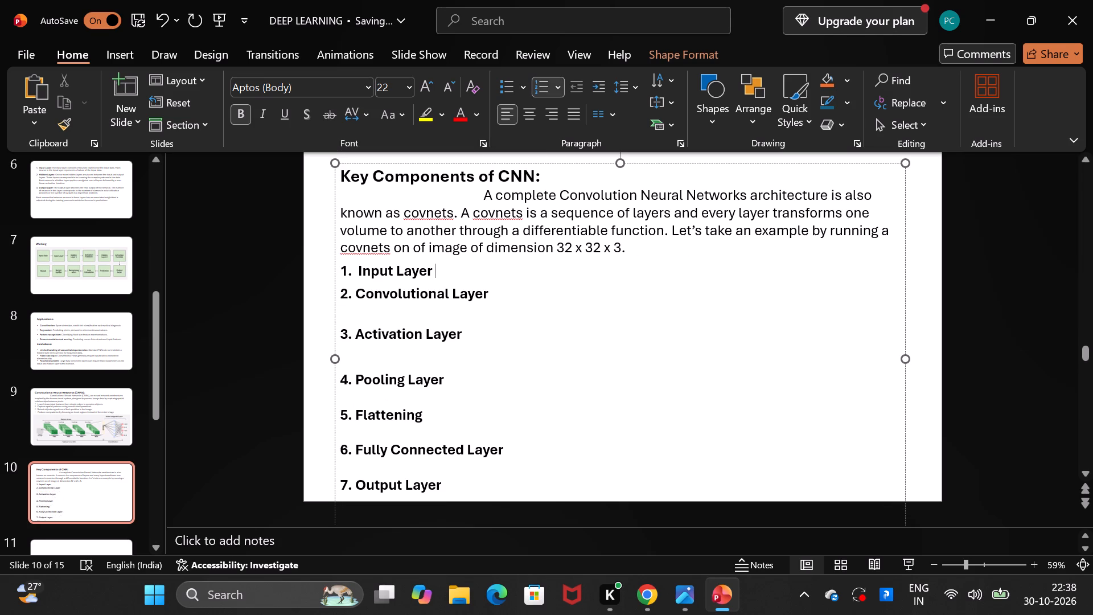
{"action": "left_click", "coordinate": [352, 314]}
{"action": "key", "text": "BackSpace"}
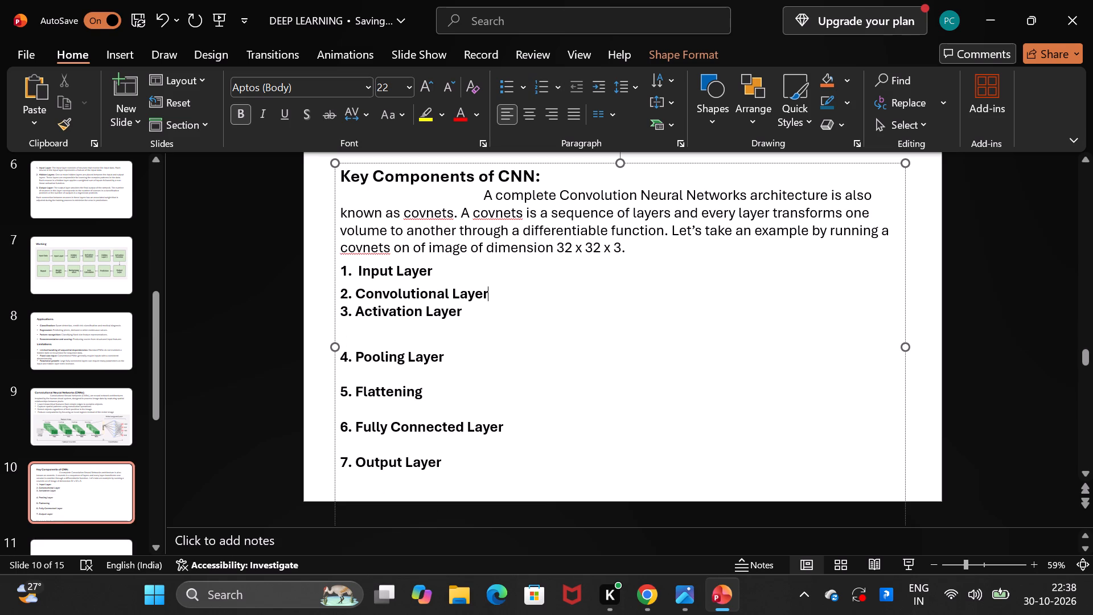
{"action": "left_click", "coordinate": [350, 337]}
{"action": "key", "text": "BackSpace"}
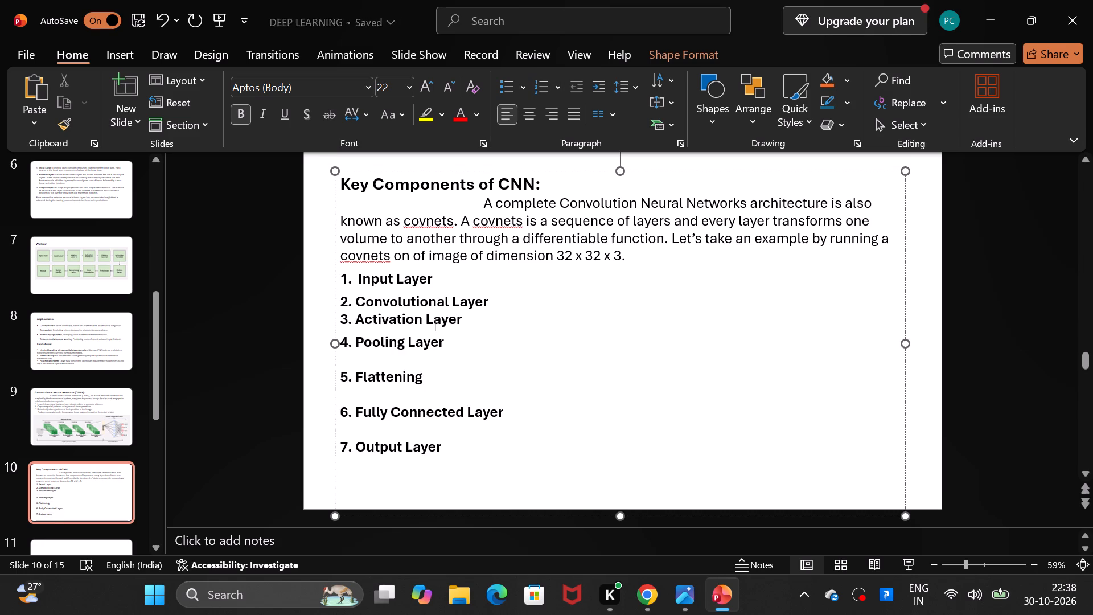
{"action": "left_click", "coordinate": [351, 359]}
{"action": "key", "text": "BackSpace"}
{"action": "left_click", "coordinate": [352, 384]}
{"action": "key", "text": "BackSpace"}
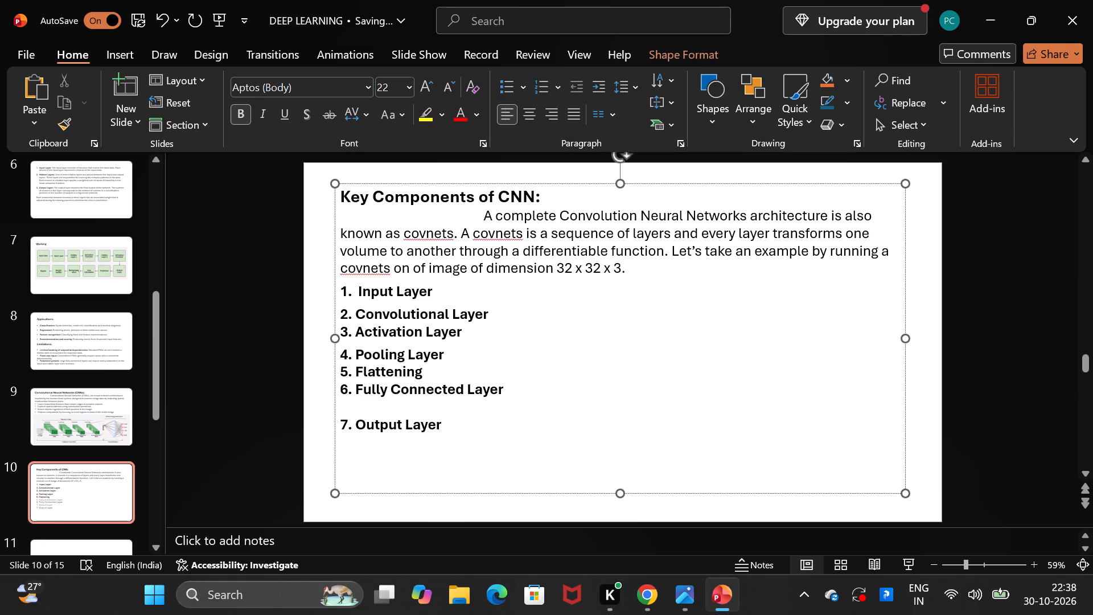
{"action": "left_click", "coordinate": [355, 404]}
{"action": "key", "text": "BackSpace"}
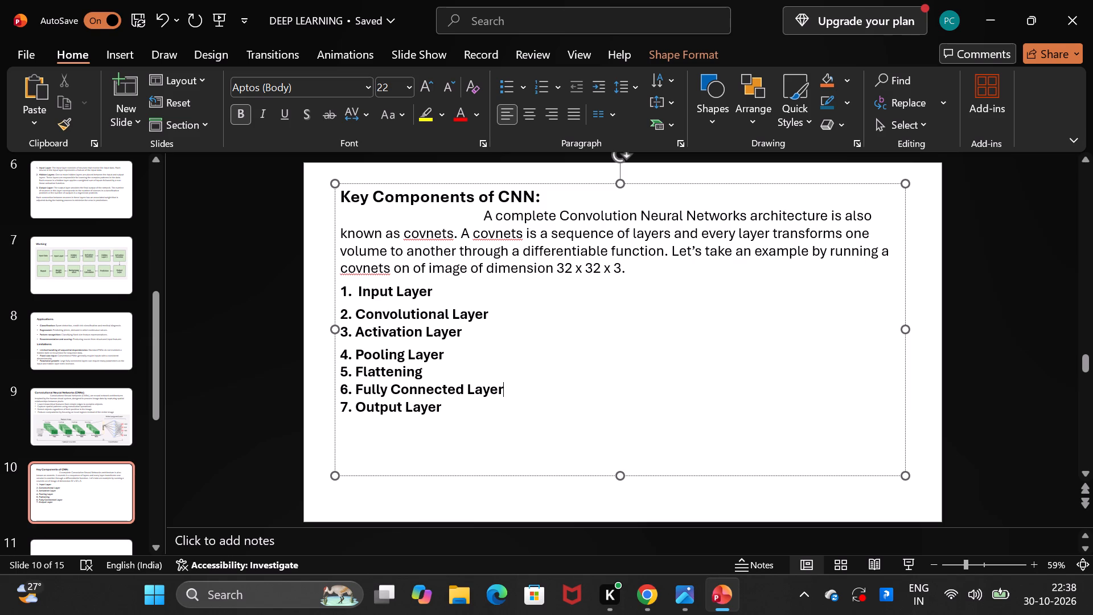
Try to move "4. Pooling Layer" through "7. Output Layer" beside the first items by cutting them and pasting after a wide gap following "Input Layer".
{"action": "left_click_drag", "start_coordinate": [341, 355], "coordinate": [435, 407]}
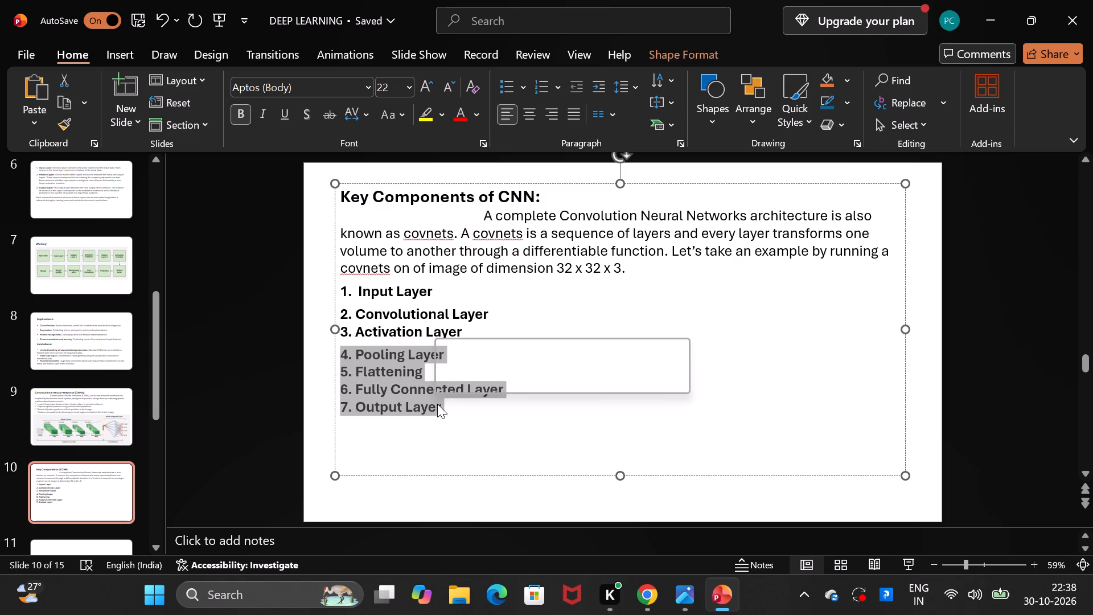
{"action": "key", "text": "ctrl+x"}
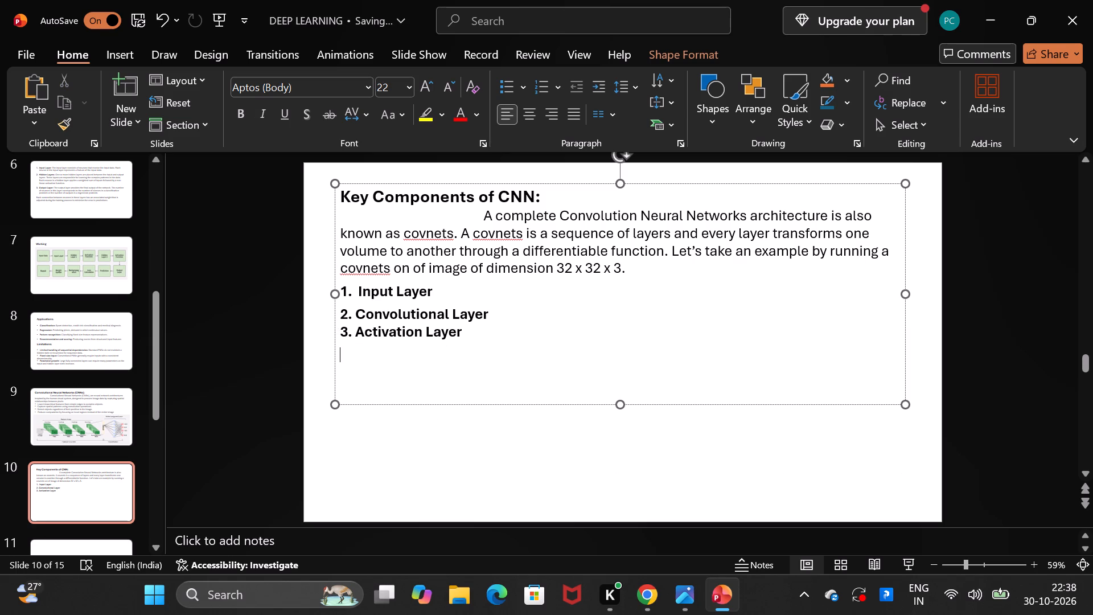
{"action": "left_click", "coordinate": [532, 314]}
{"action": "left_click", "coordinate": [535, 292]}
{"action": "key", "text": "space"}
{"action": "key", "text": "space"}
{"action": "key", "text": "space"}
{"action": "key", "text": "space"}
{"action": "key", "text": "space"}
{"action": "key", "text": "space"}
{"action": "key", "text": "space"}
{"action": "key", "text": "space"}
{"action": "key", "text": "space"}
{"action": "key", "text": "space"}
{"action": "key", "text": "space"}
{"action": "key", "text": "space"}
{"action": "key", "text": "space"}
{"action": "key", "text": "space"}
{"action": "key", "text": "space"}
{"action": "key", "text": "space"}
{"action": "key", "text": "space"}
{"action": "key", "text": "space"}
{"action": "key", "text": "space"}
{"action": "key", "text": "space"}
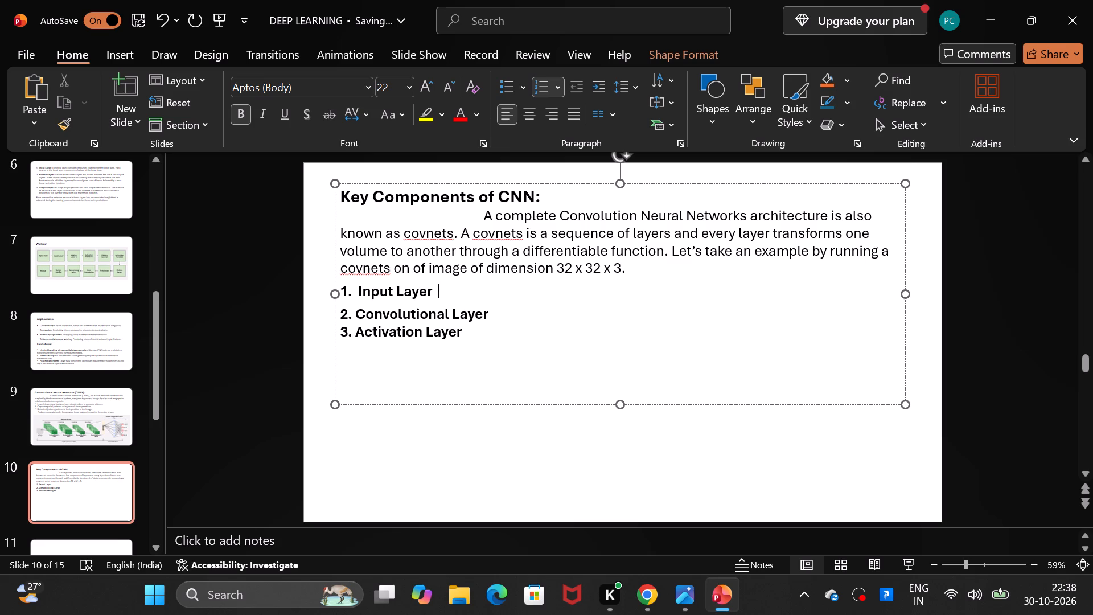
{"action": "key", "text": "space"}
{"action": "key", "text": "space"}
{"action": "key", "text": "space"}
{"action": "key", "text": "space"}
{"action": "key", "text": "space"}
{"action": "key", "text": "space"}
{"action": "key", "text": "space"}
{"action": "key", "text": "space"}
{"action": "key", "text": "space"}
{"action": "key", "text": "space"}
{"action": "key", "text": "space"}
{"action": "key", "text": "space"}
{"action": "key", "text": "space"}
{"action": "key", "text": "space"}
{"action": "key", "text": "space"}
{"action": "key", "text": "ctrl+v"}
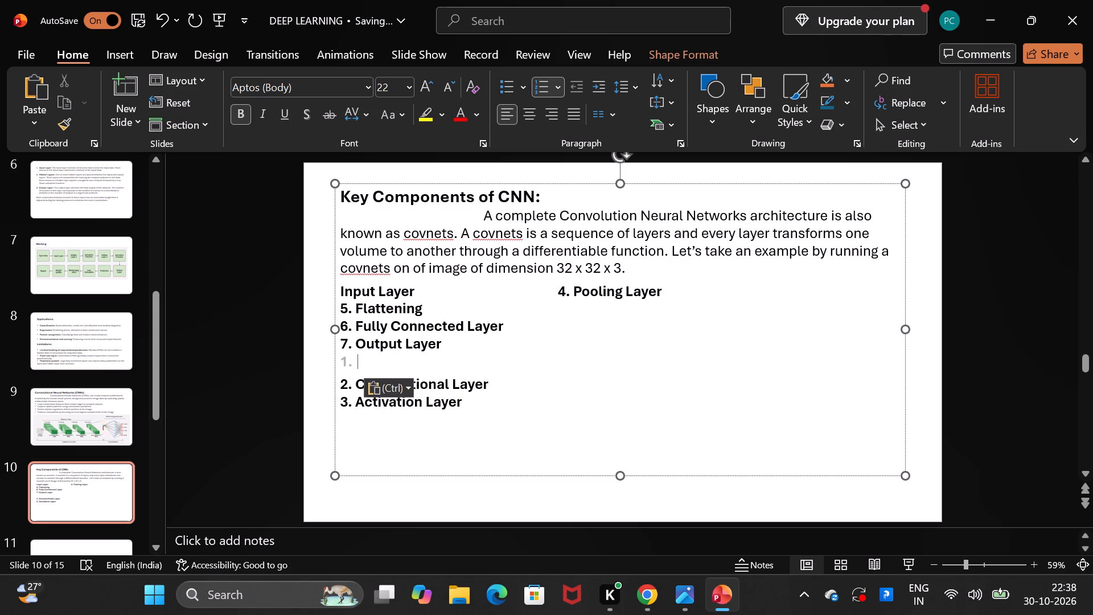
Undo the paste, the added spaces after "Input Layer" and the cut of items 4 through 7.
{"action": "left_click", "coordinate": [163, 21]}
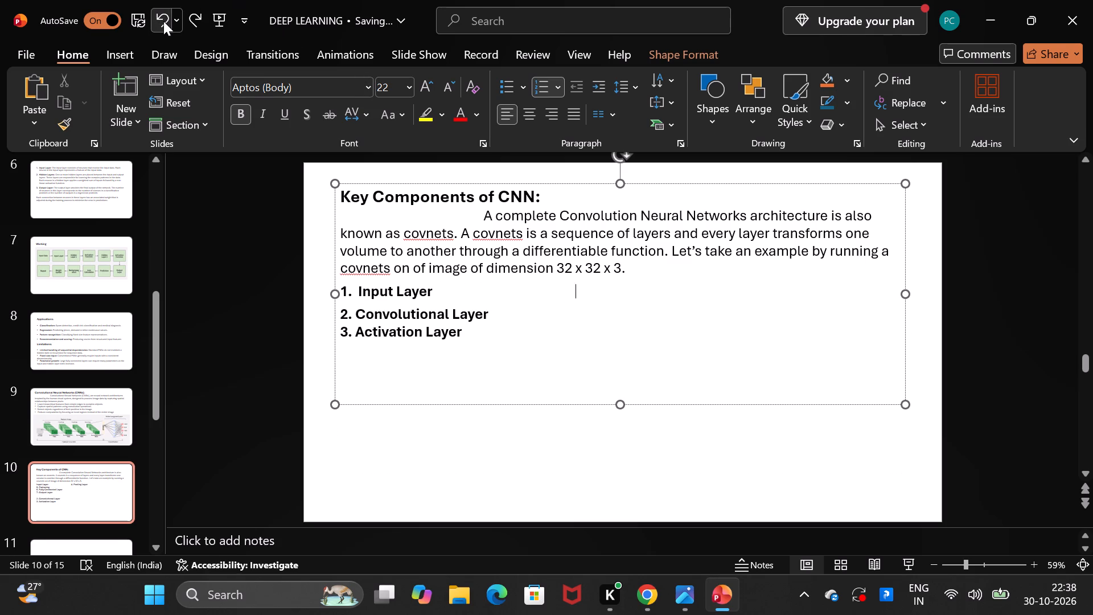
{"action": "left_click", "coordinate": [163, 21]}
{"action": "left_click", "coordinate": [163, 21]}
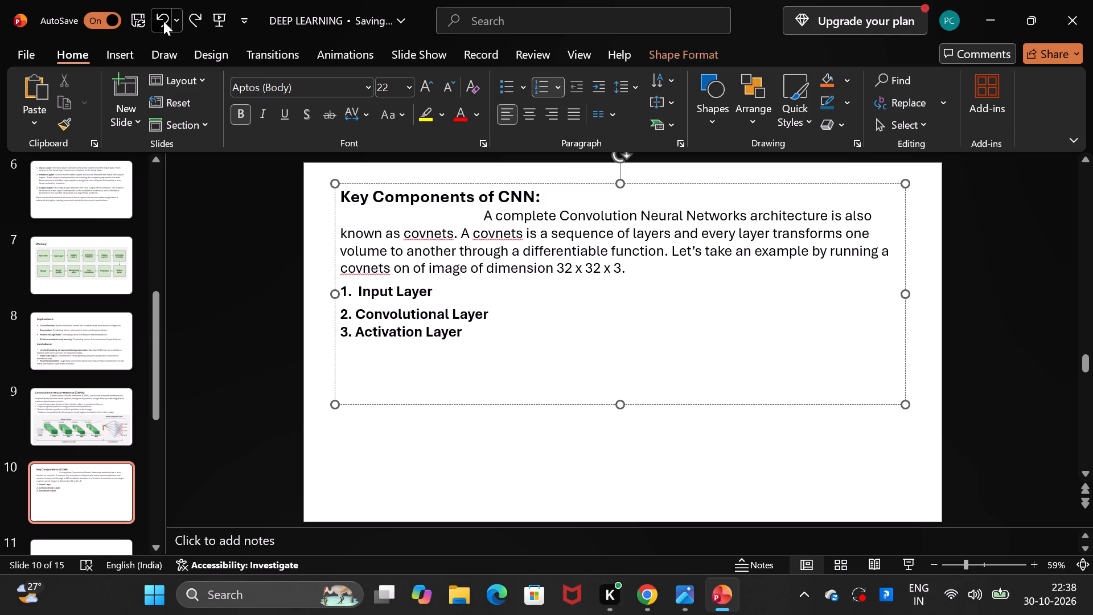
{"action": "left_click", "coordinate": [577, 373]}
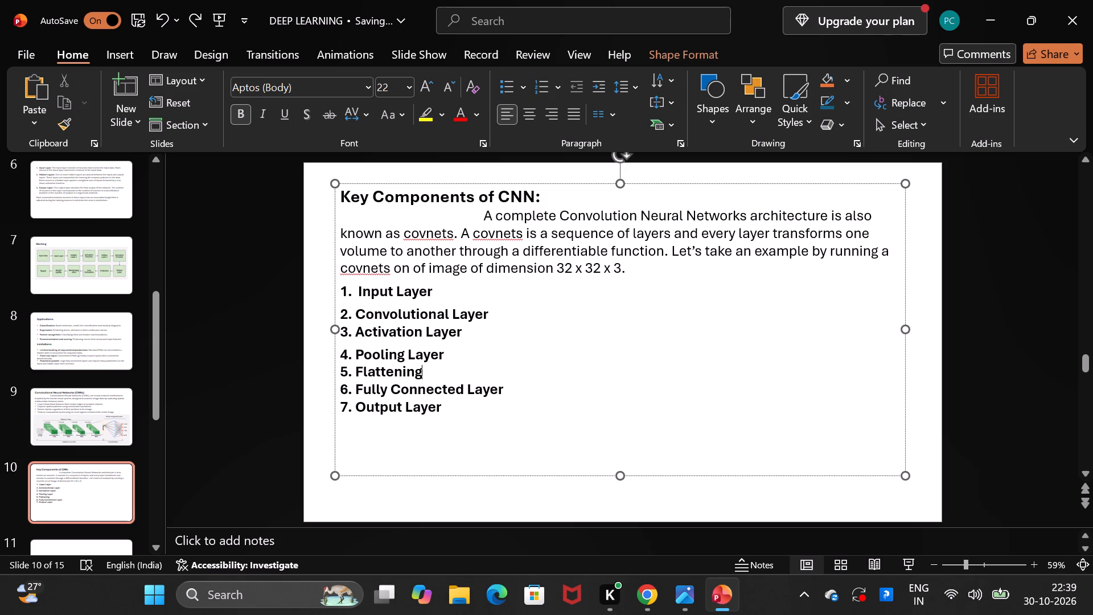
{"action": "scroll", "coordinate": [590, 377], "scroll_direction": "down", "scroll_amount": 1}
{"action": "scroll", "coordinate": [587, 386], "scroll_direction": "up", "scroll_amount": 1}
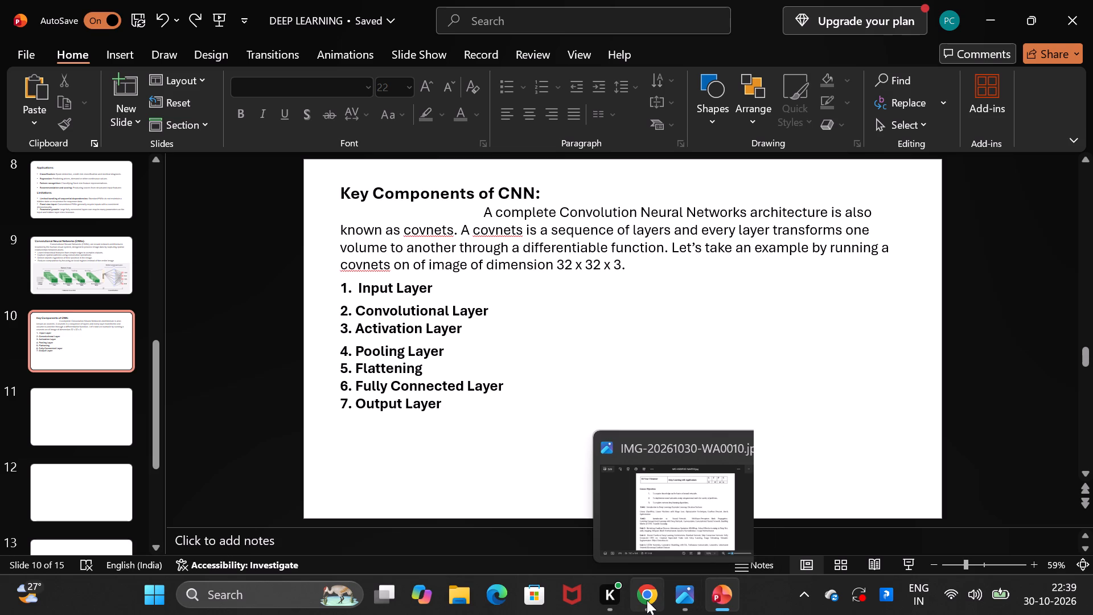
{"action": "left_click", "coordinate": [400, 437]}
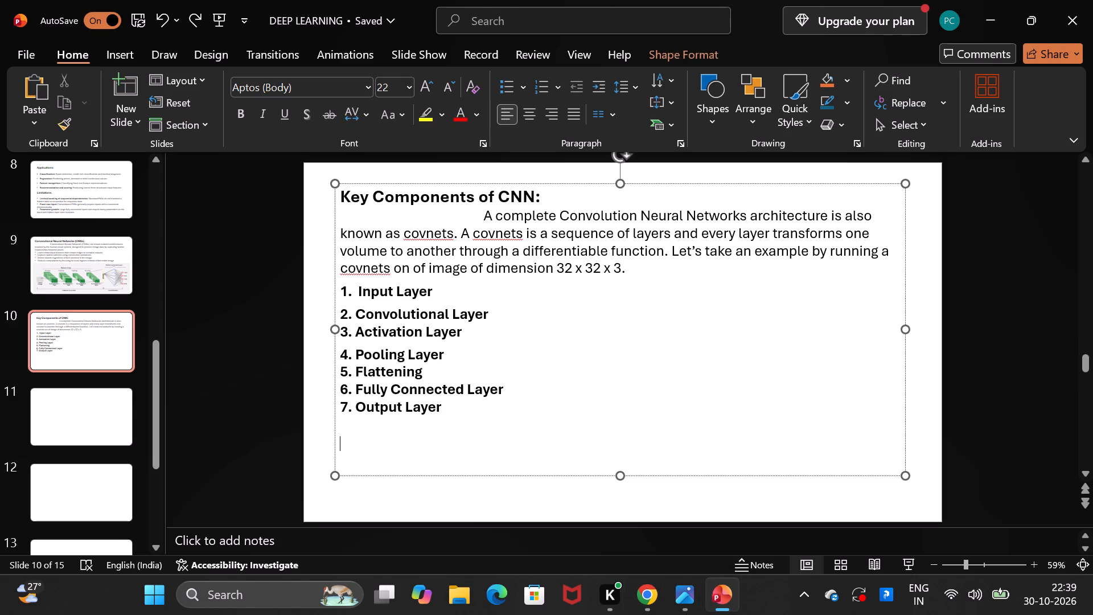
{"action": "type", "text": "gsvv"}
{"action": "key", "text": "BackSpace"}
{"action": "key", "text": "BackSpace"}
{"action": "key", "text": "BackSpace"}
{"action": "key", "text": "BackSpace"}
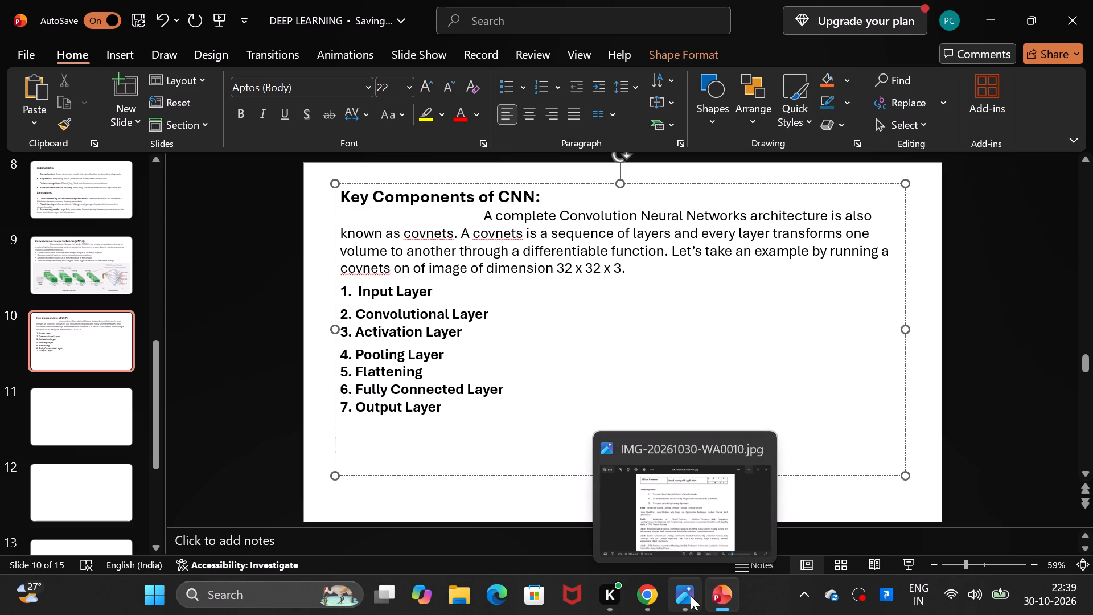
Copy the Advantages heading and its bullets from the GeeksforGeeks CNN article and paste them below "7. Output Layer" in PowerPoint, keeping source formatting.
{"action": "left_click", "coordinate": [726, 589]}
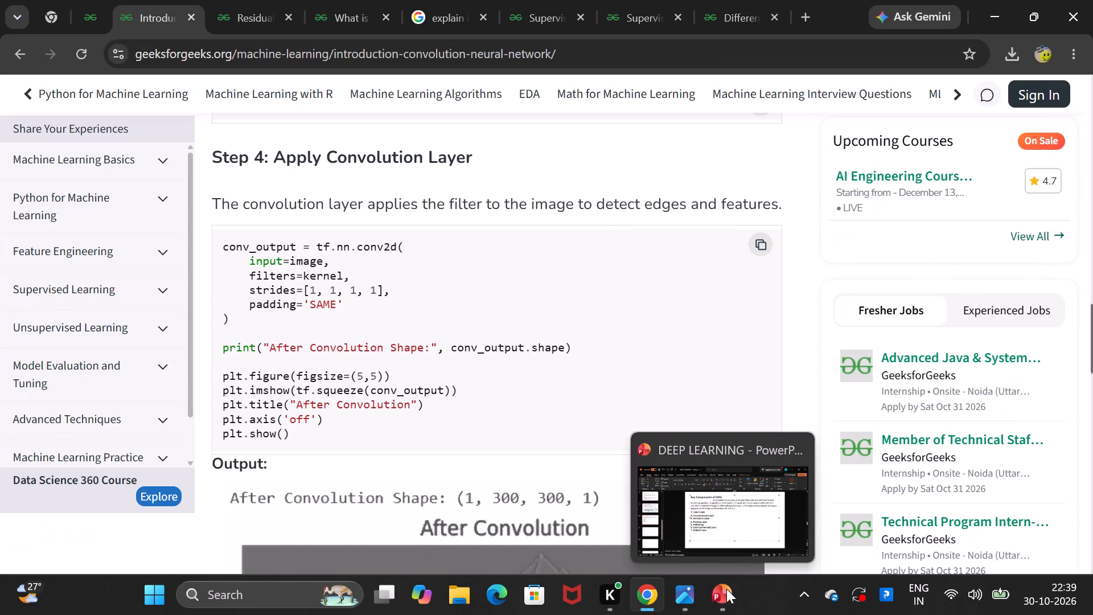
{"action": "scroll", "coordinate": [592, 448], "scroll_direction": "down", "scroll_amount": 3}
{"action": "scroll", "coordinate": [591, 447], "scroll_direction": "down", "scroll_amount": 20}
{"action": "scroll", "coordinate": [591, 447], "scroll_direction": "down", "scroll_amount": 4}
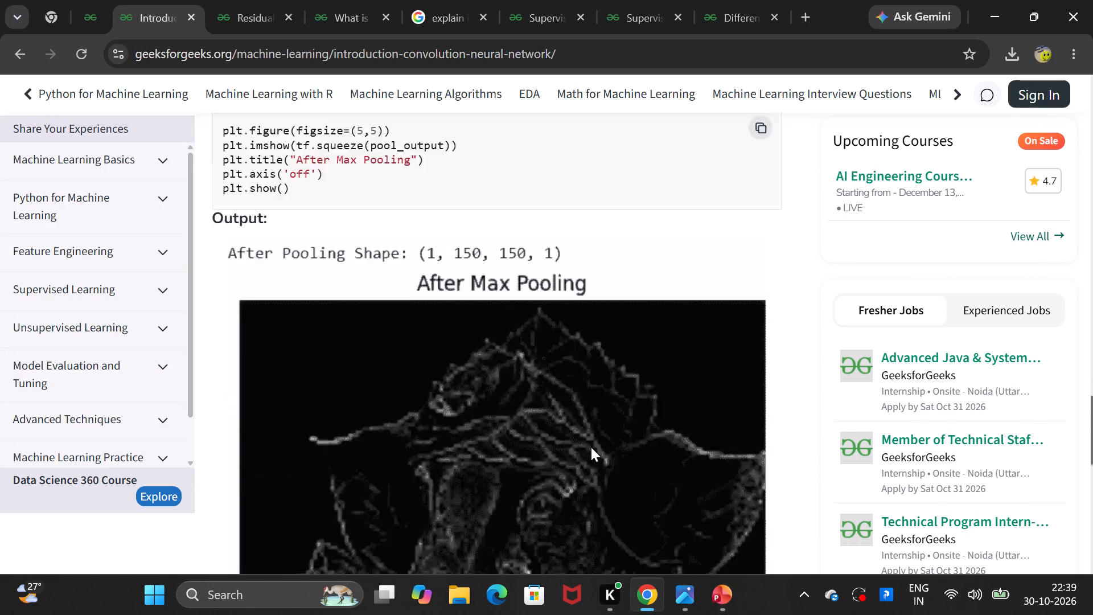
{"action": "scroll", "coordinate": [591, 447], "scroll_direction": "down", "scroll_amount": 18}
{"action": "scroll", "coordinate": [591, 447], "scroll_direction": "up", "scroll_amount": 4}
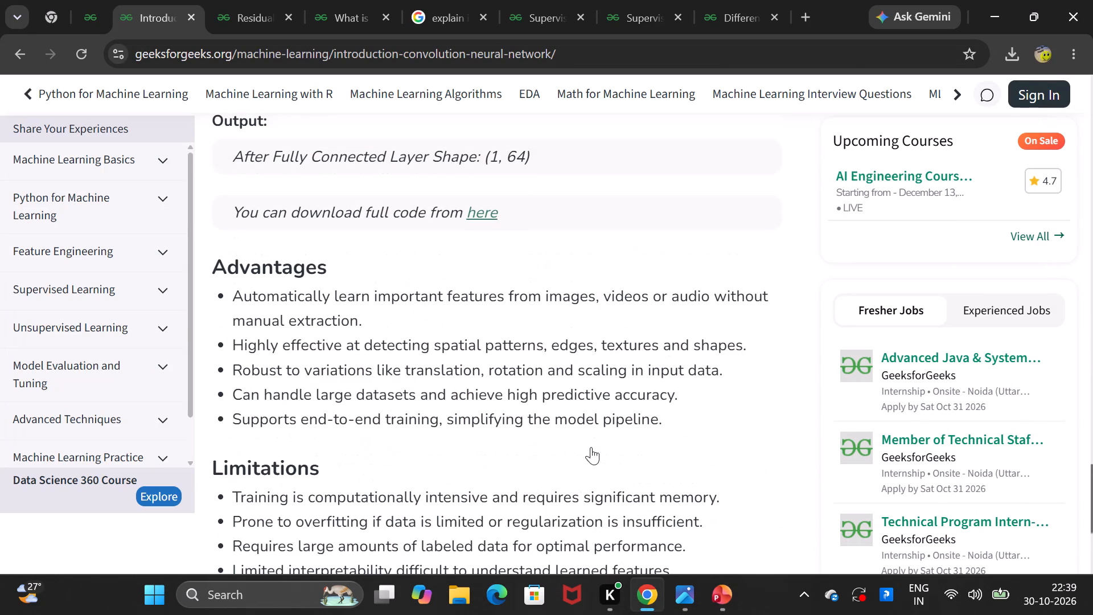
{"action": "left_click_drag", "start_coordinate": [207, 264], "coordinate": [469, 478]}
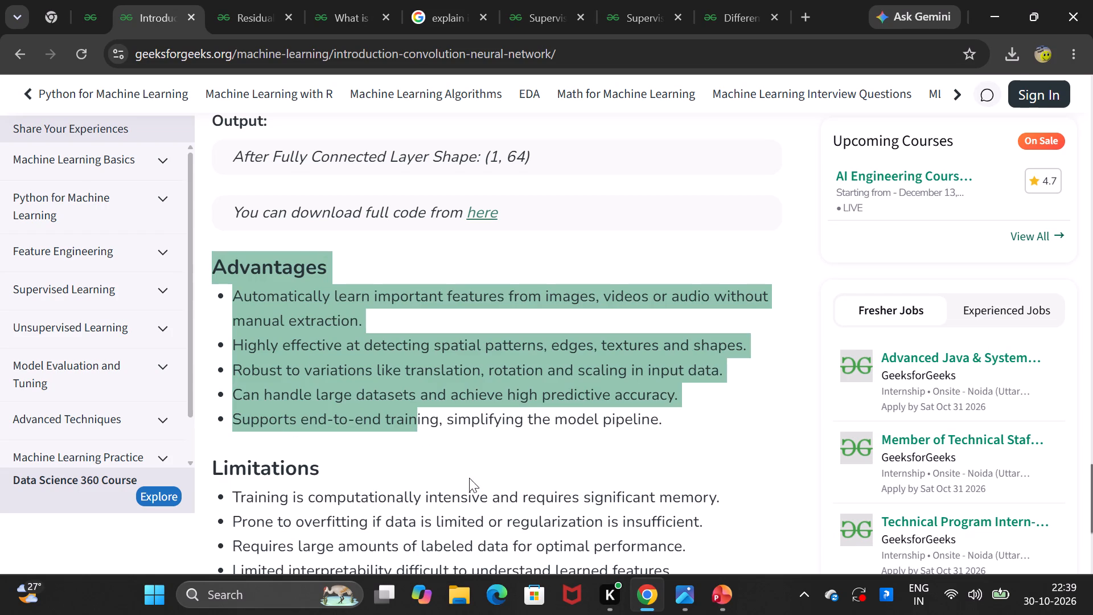
{"action": "left_click_drag", "start_coordinate": [469, 478], "coordinate": [677, 418]}
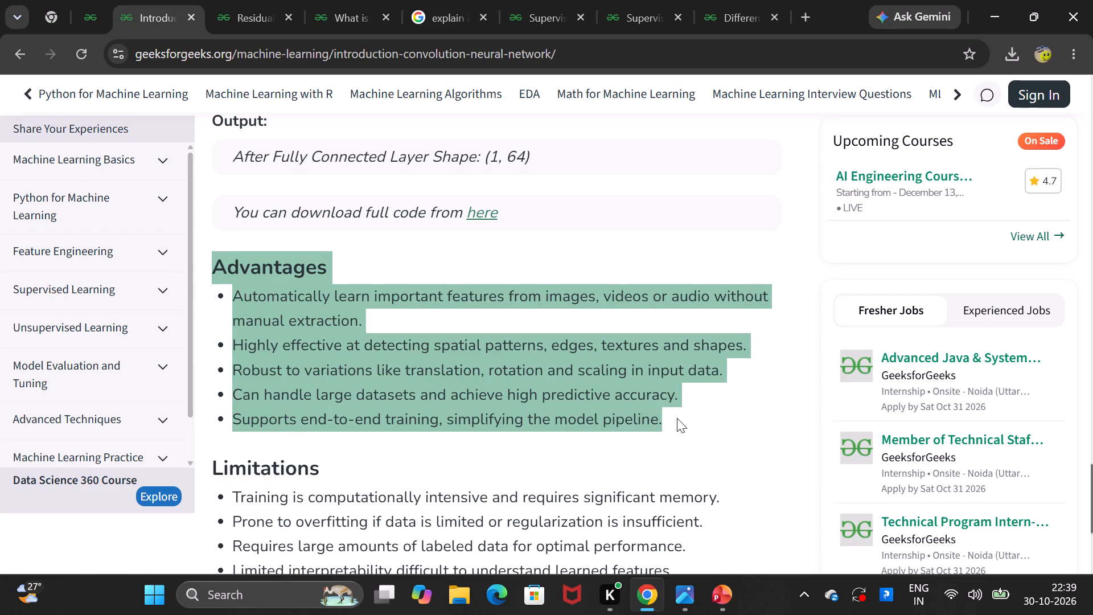
{"action": "key", "text": "ctrl+c"}
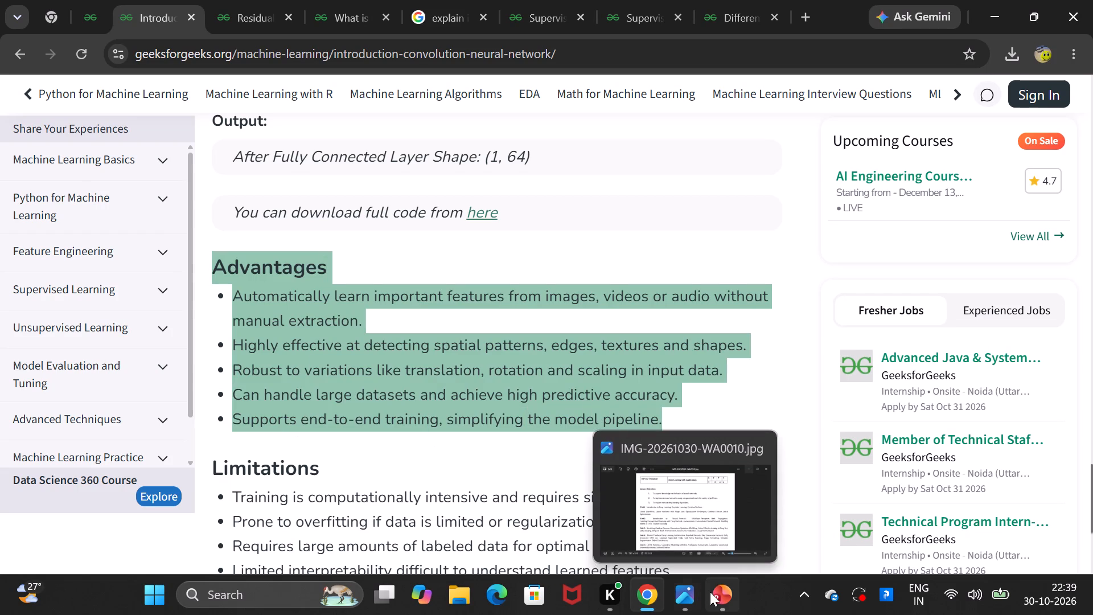
{"action": "left_click", "coordinate": [712, 592]}
{"action": "key", "text": "ctrl+v"}
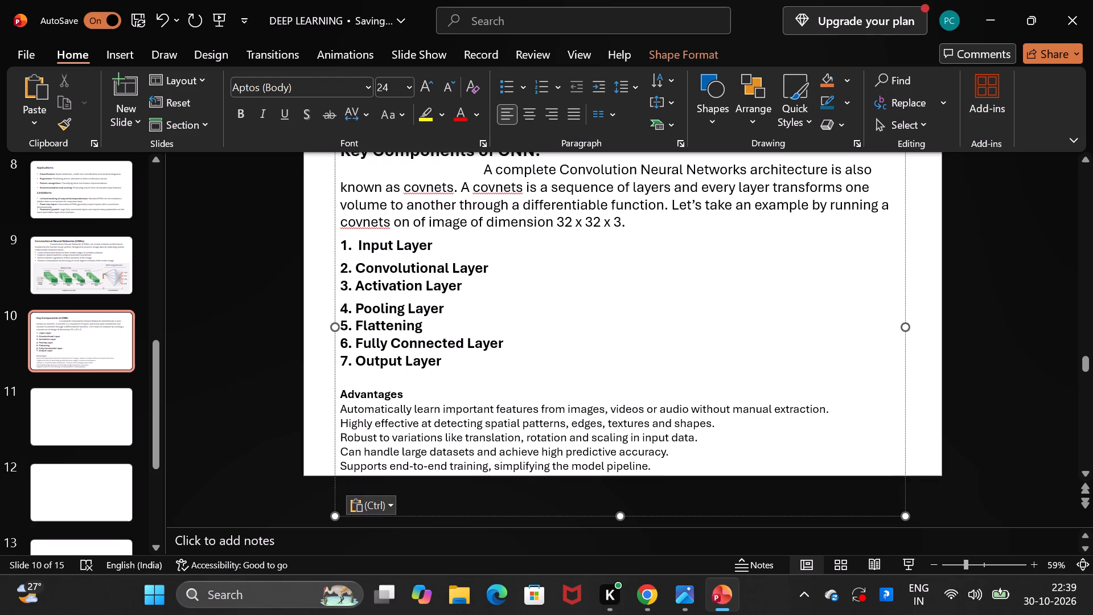
{"action": "left_click", "coordinate": [381, 498]}
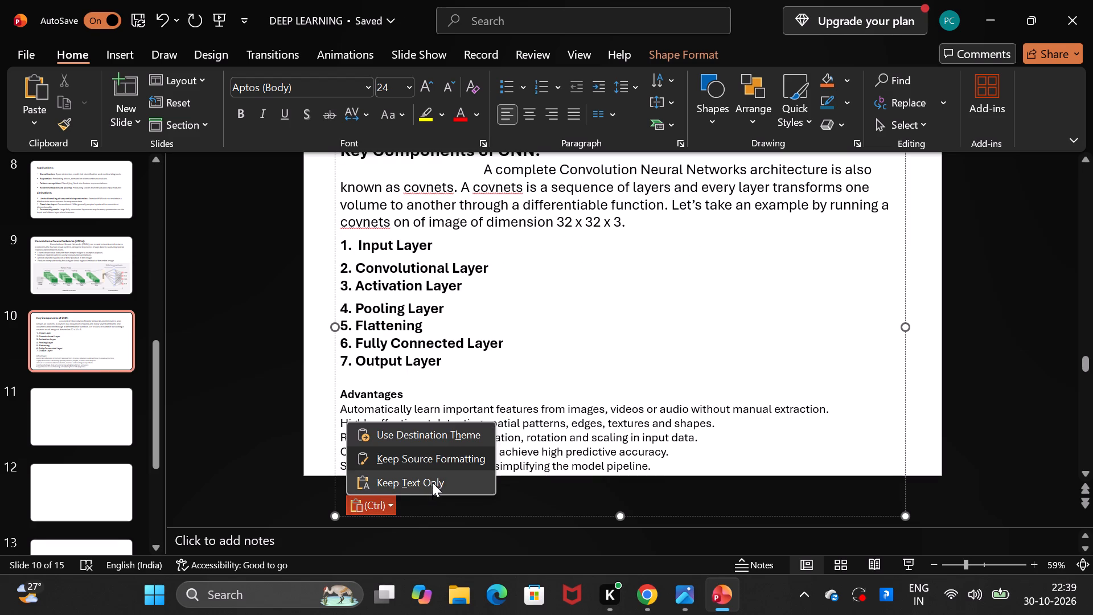
{"action": "left_click", "coordinate": [445, 462]}
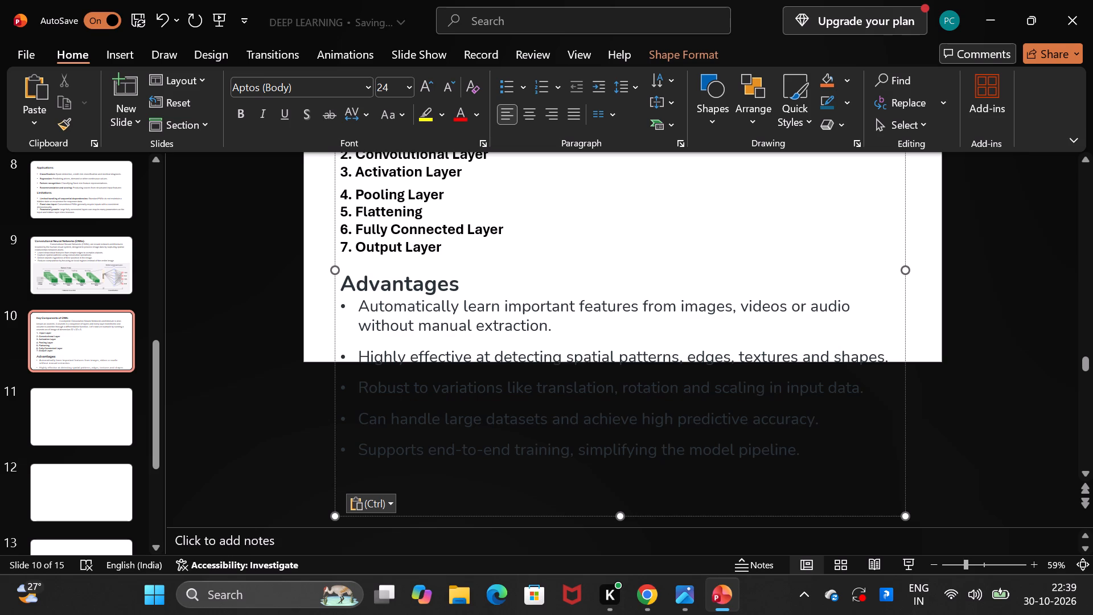
Set the font size of the pasted "Advantages" heading on slide 10 to 26.
{"action": "left_click_drag", "start_coordinate": [344, 282], "coordinate": [462, 272]}
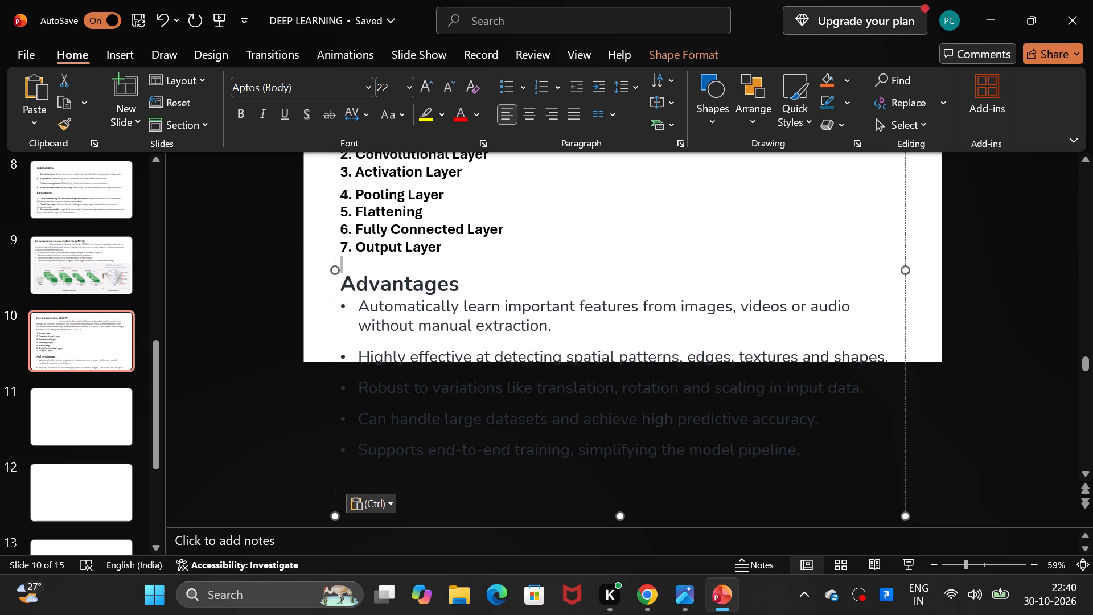
{"action": "left_click_drag", "start_coordinate": [462, 272], "coordinate": [462, 274]}
{"action": "left_click", "coordinate": [567, 219]}
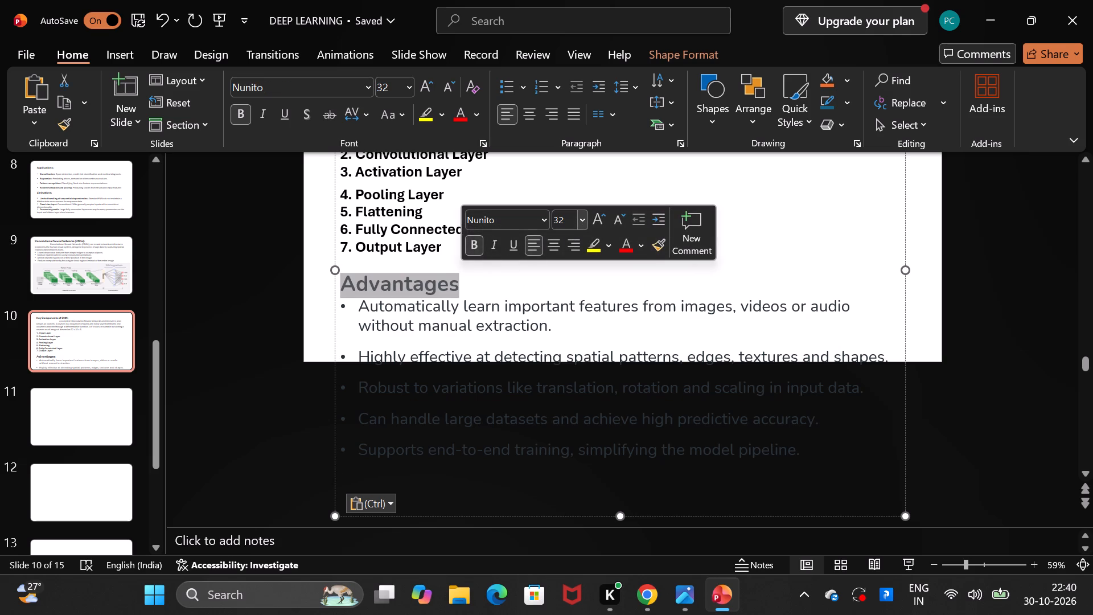
{"action": "type", "text": "26"}
{"action": "left_click", "coordinate": [412, 246]}
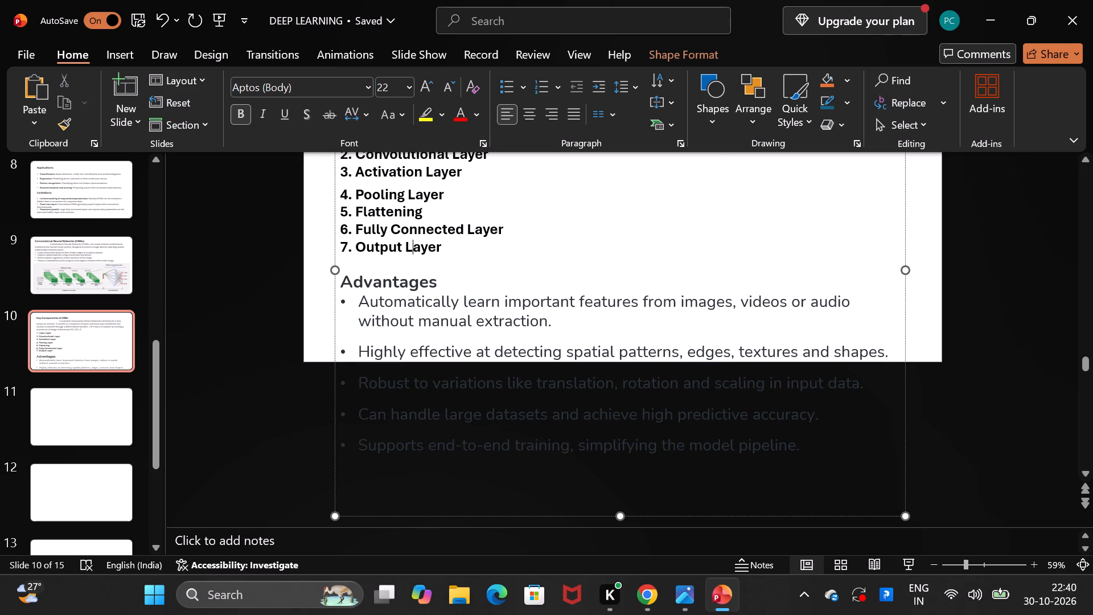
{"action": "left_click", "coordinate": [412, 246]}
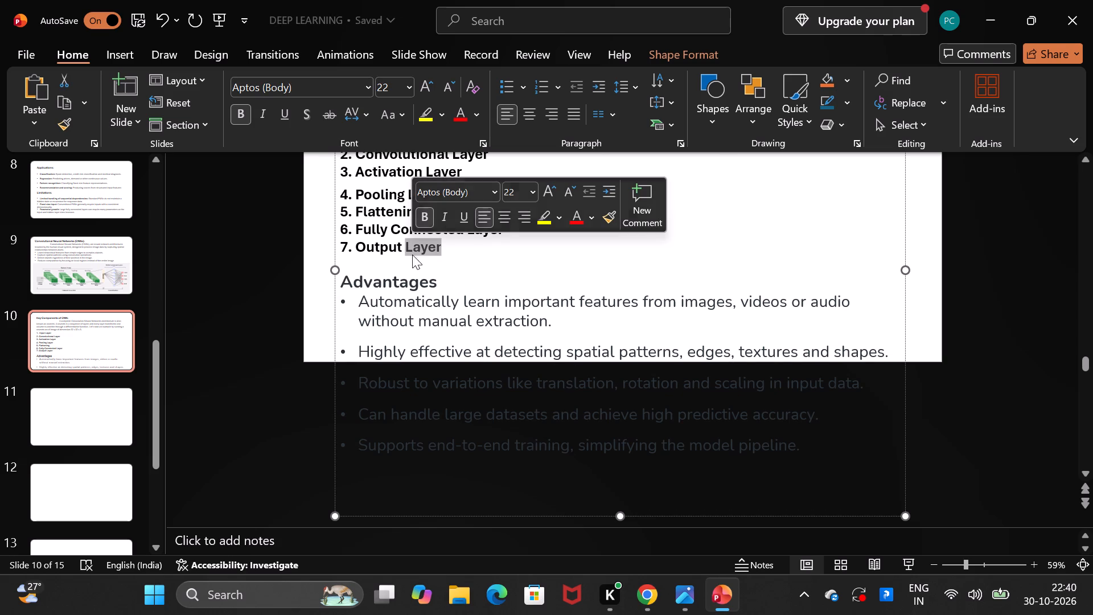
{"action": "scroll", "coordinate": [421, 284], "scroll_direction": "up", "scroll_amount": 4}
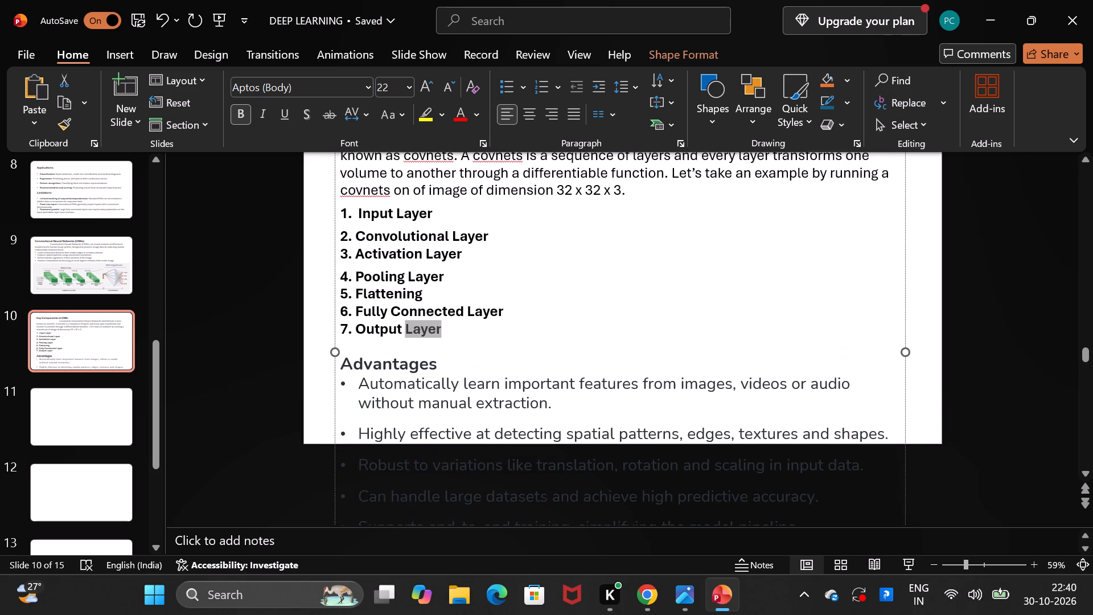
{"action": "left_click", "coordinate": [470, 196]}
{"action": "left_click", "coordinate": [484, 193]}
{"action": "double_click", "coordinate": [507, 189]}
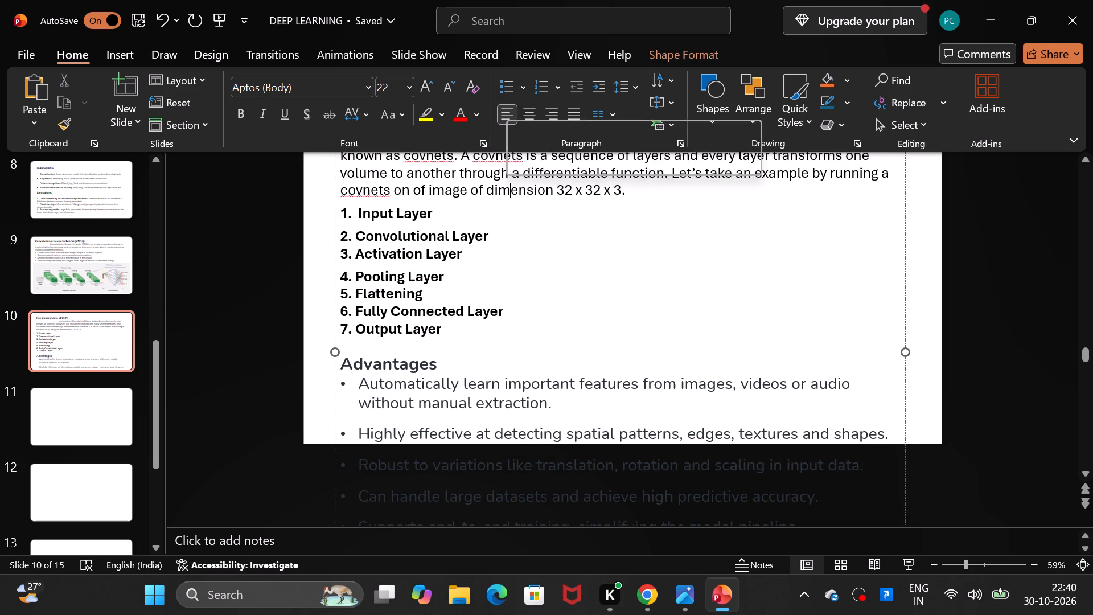
Change the font of the "Advantages" heading to the theme body font, Aptos (Body).
{"action": "double_click", "coordinate": [413, 368]}
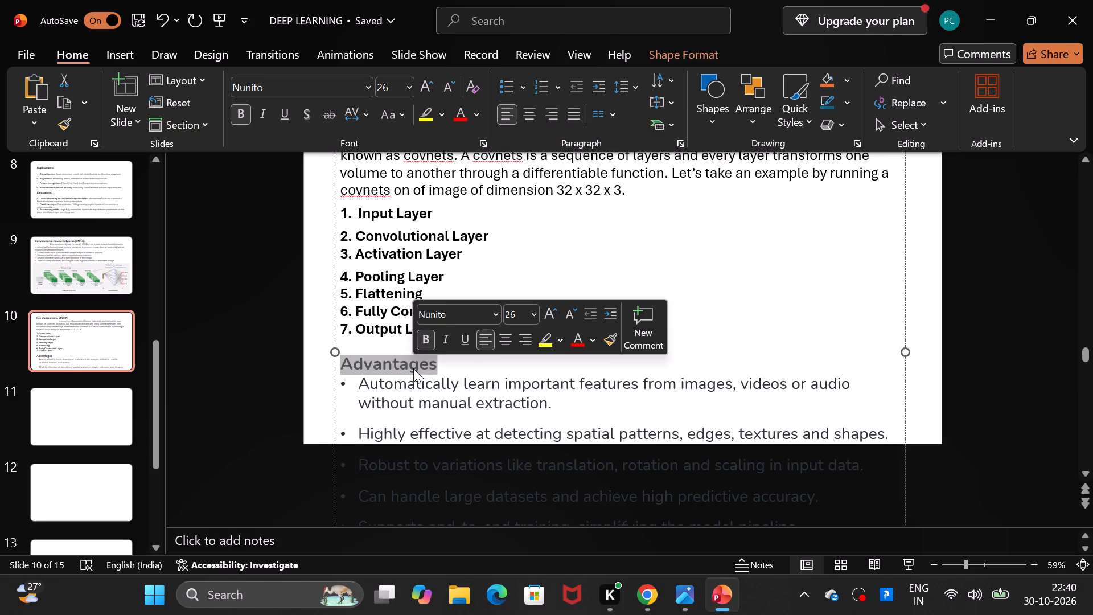
{"action": "left_click", "coordinate": [453, 314]}
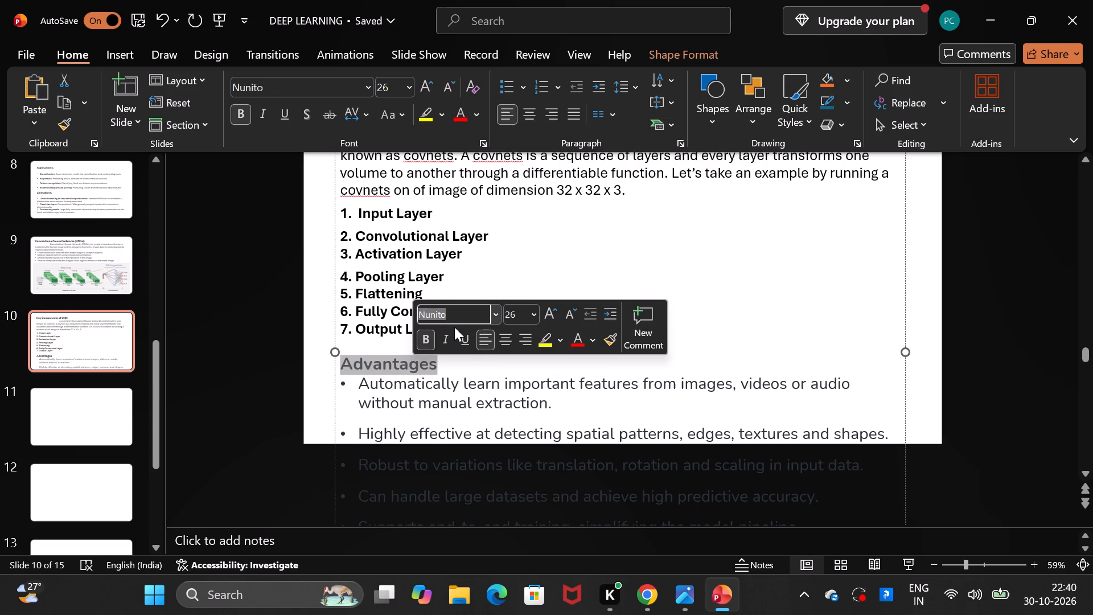
{"action": "left_click", "coordinate": [495, 317]}
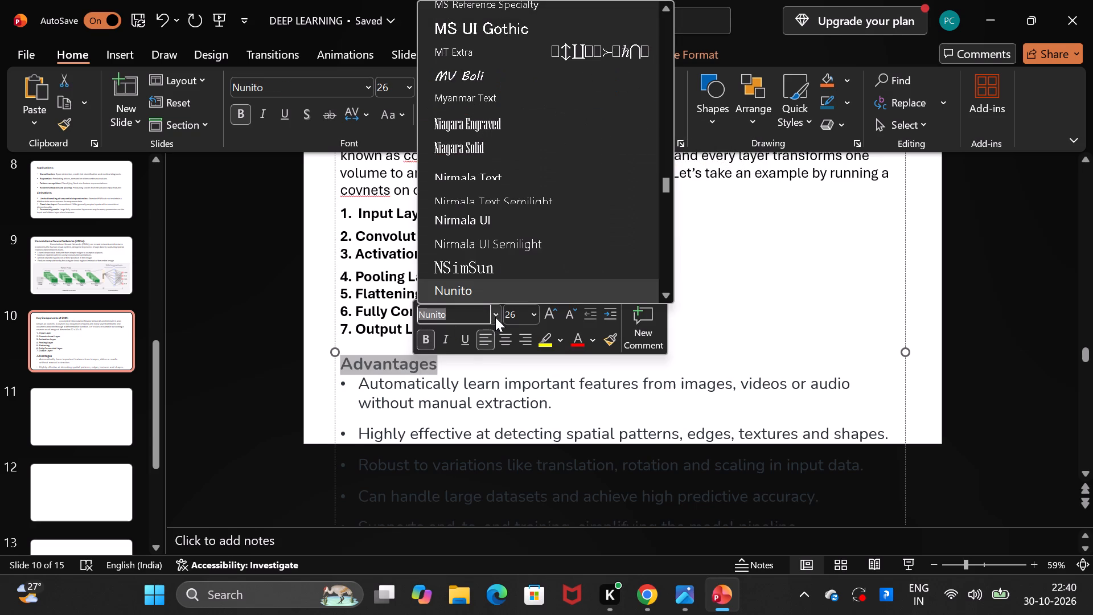
{"action": "scroll", "coordinate": [503, 254], "scroll_direction": "up", "scroll_amount": 3}
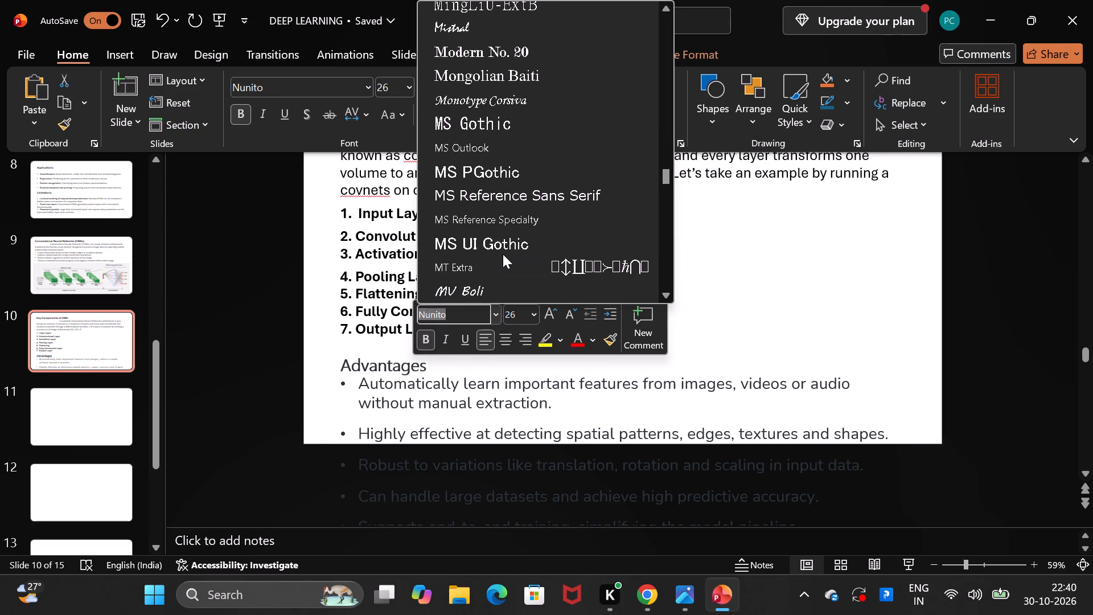
{"action": "scroll", "coordinate": [503, 254], "scroll_direction": "up", "scroll_amount": 16}
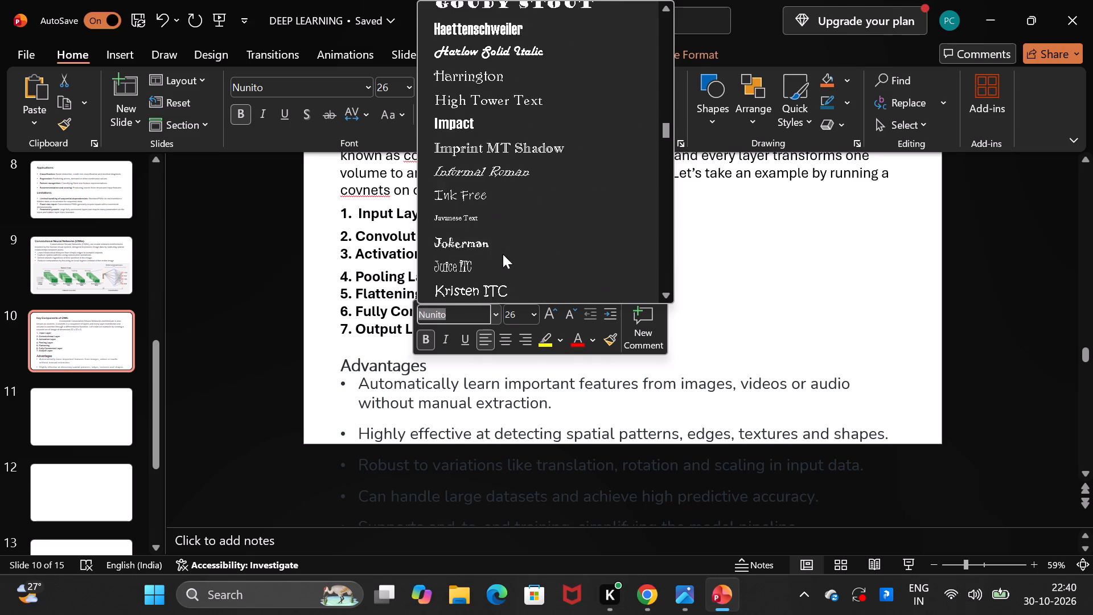
{"action": "scroll", "coordinate": [503, 254], "scroll_direction": "up", "scroll_amount": 20}
{"action": "scroll", "coordinate": [503, 254], "scroll_direction": "up", "scroll_amount": 10}
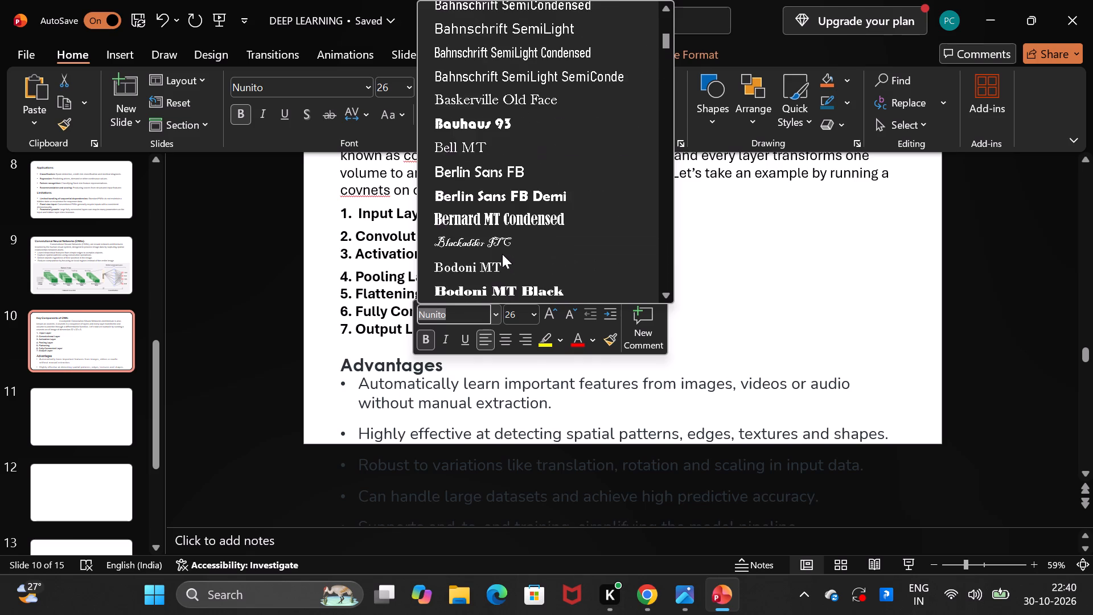
{"action": "scroll", "coordinate": [502, 254], "scroll_direction": "up", "scroll_amount": 11}
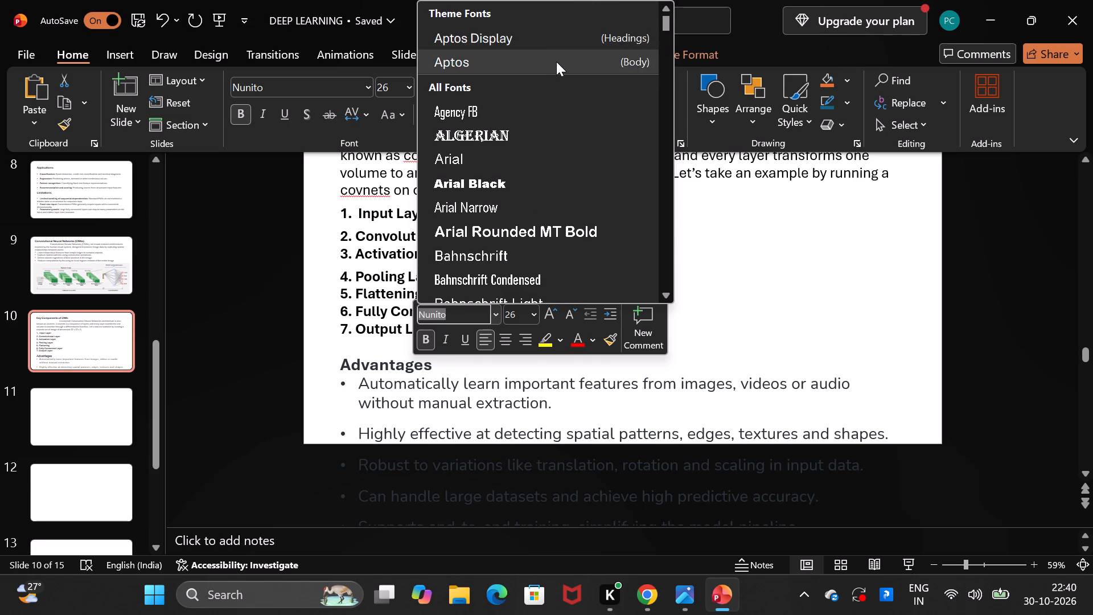
{"action": "left_click", "coordinate": [559, 61]}
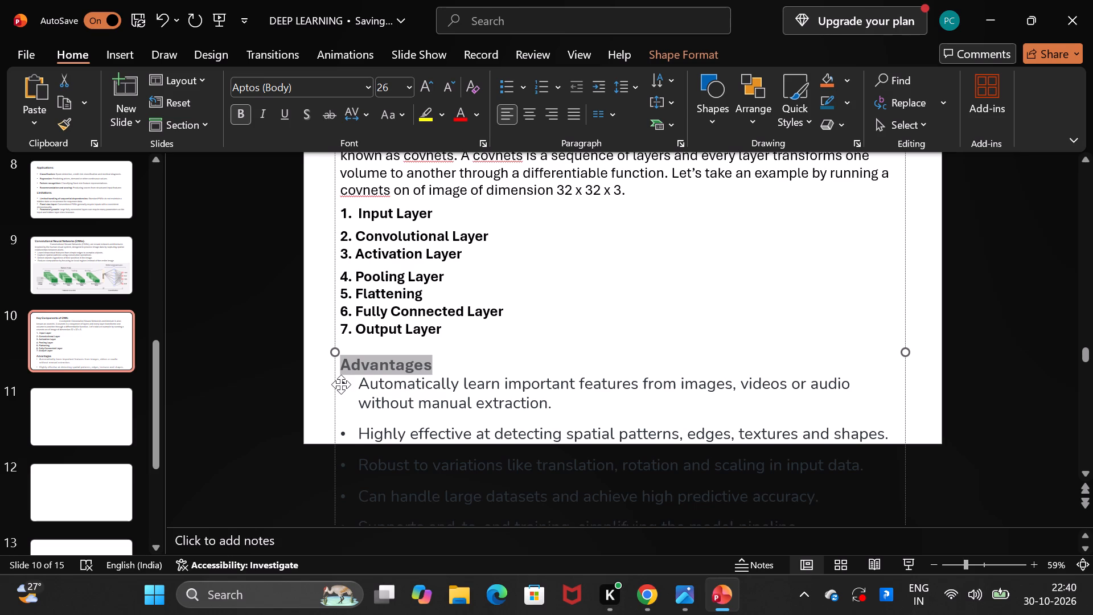
Format the first Advantages bullet, "Automatically learn important features…", in Aptos (Body) at size 22.
{"action": "left_click_drag", "start_coordinate": [357, 384], "coordinate": [537, 412]}
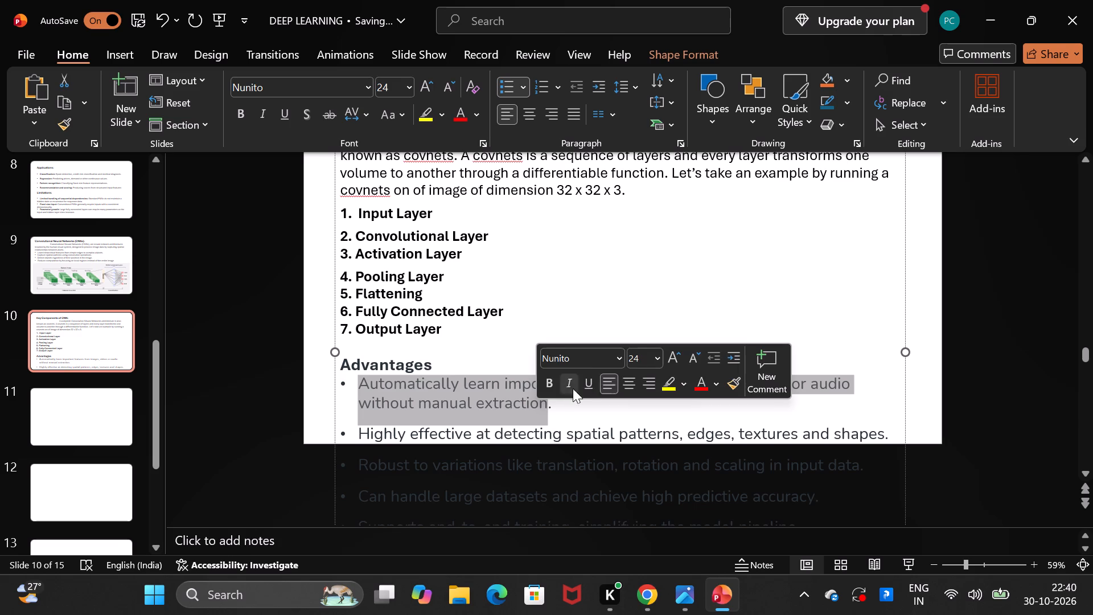
{"action": "left_click", "coordinate": [590, 362]}
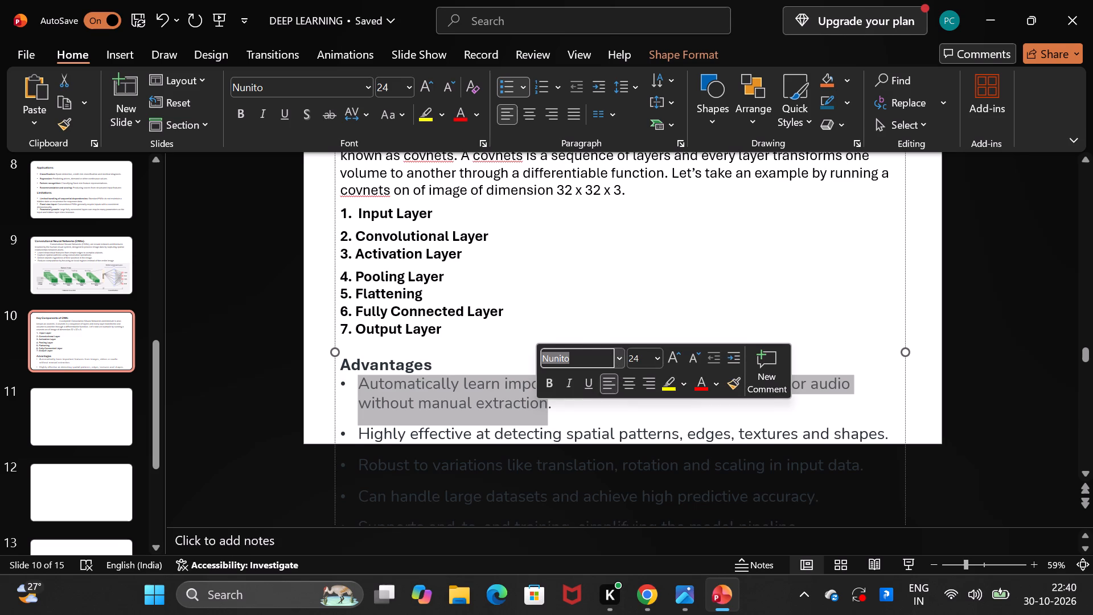
{"action": "left_click", "coordinate": [617, 355]}
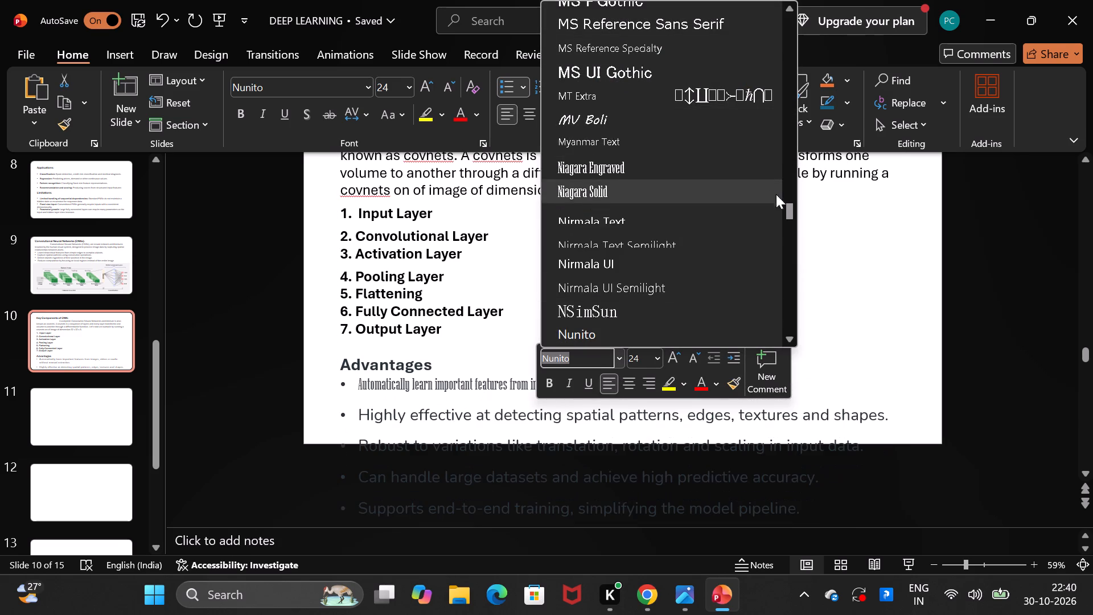
{"action": "left_click_drag", "start_coordinate": [791, 208], "coordinate": [765, 7]}
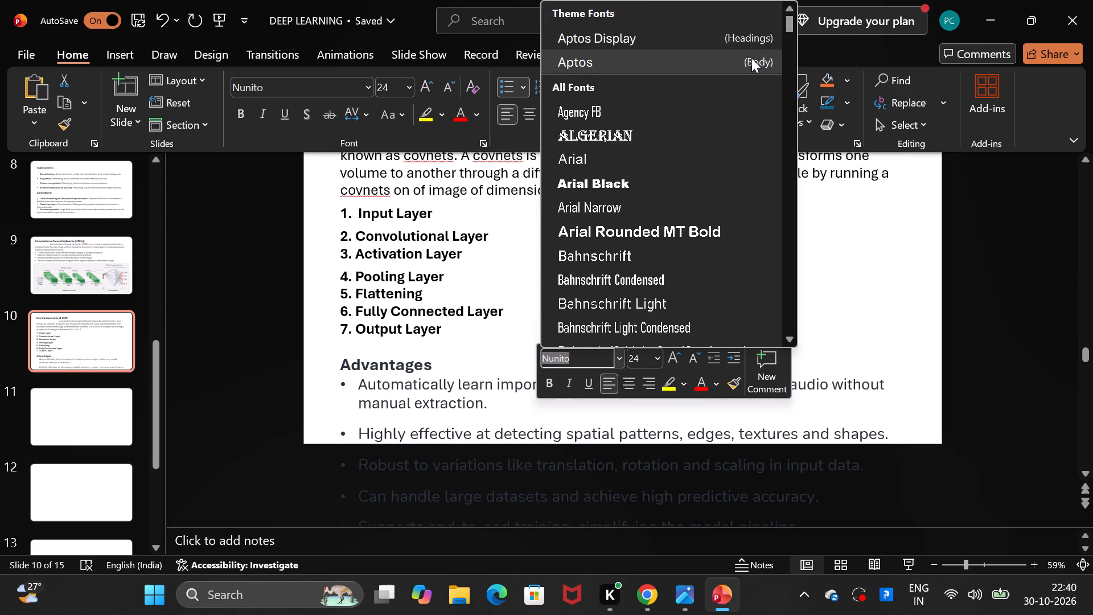
{"action": "left_click", "coordinate": [751, 58]}
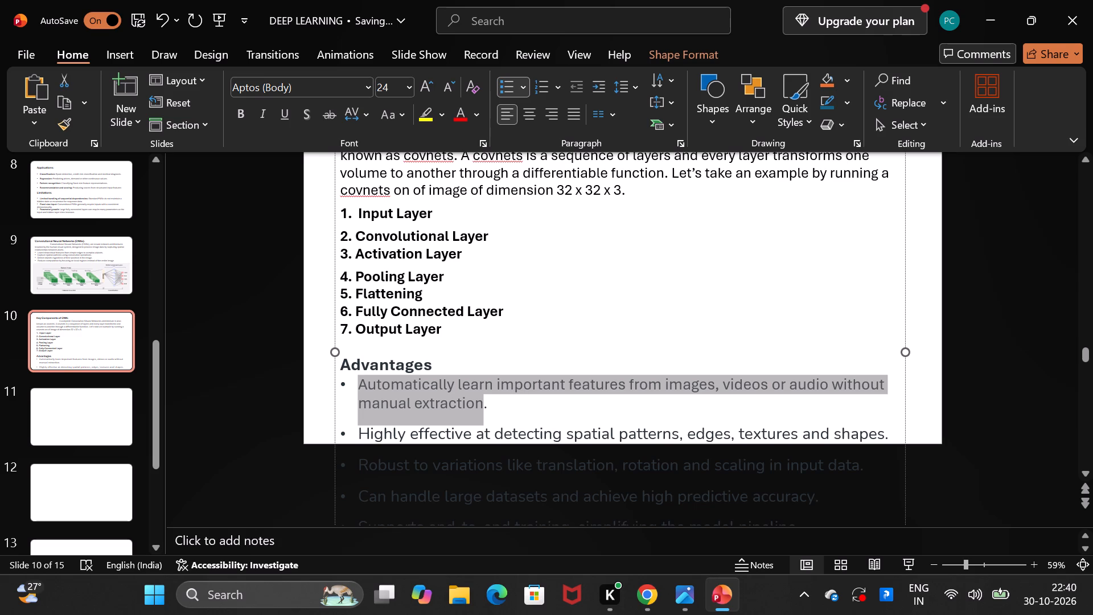
{"action": "left_click", "coordinate": [400, 91]}
{"action": "type", "text": "22"}
{"action": "key", "text": "Return"}
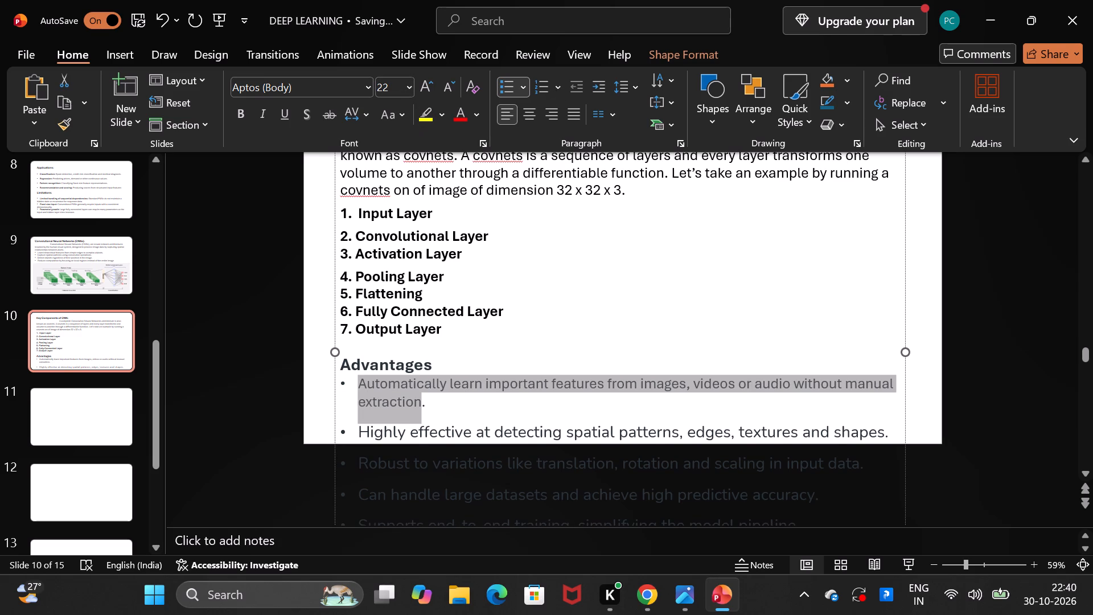
{"action": "left_click", "coordinate": [632, 397]}
{"action": "scroll", "coordinate": [632, 397], "scroll_direction": "down", "scroll_amount": 2}
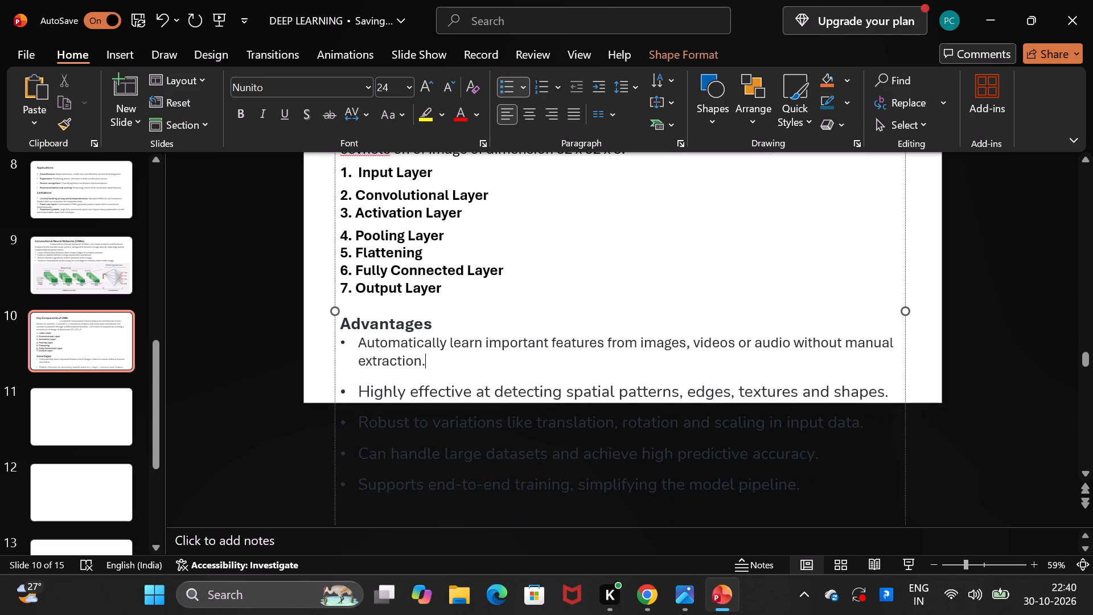
Undo the Advantages formatting and the source-formatted paste on slide 10, back to the layer list ending at "7. Output Layer".
{"action": "left_click", "coordinate": [545, 348]}
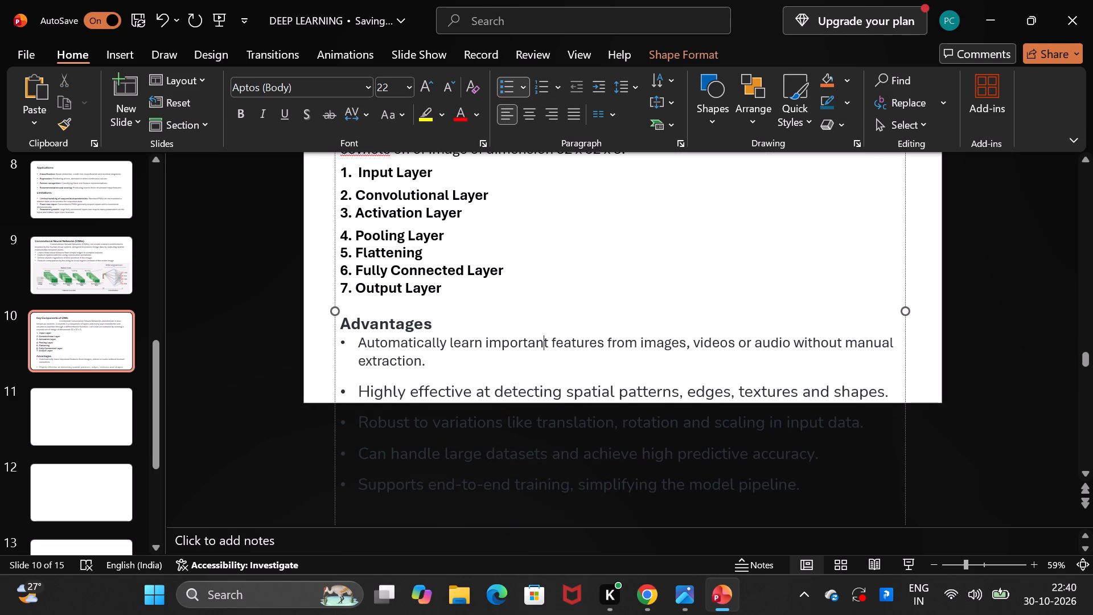
{"action": "double_click", "coordinate": [536, 339]}
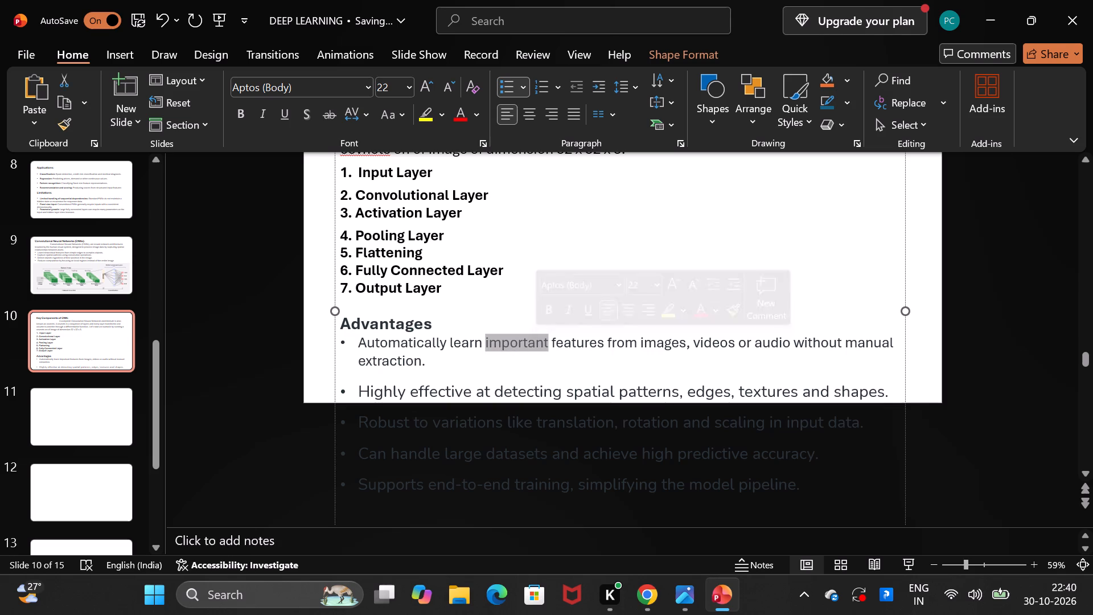
{"action": "right_click", "coordinate": [447, 344]}
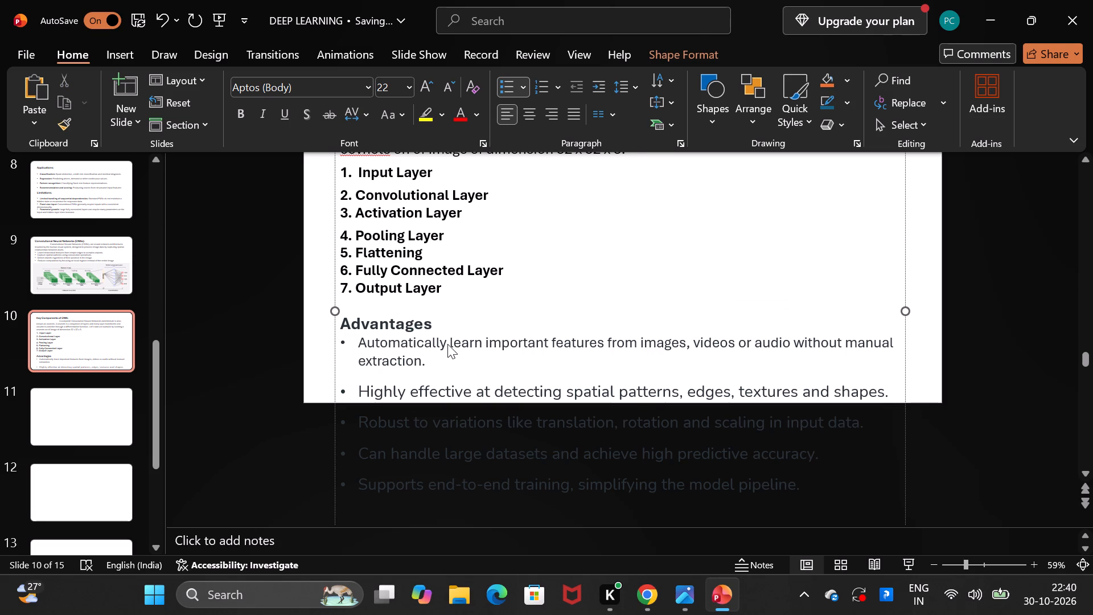
{"action": "left_click", "coordinate": [162, 13]}
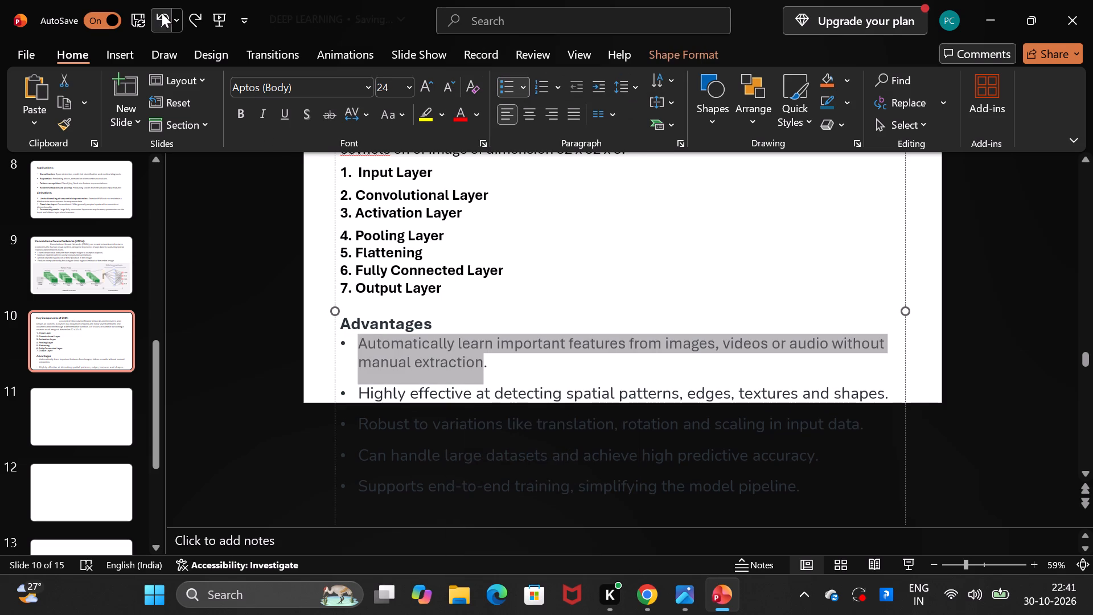
{"action": "left_click", "coordinate": [162, 13]}
{"action": "left_click", "coordinate": [162, 13]}
{"action": "left_click", "coordinate": [162, 13]}
{"action": "left_click", "coordinate": [162, 13]}
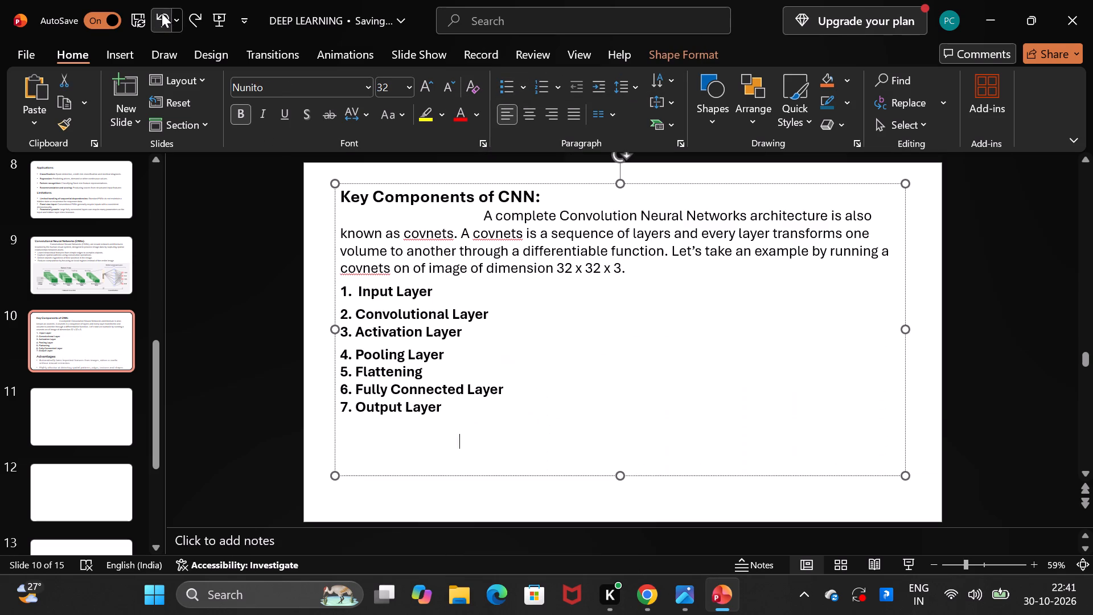
Remove an empty line below "7. Output Layer" and paste the copied Advantages text there using the destination theme.
{"action": "left_click", "coordinate": [424, 437]}
{"action": "right_click", "coordinate": [424, 437]}
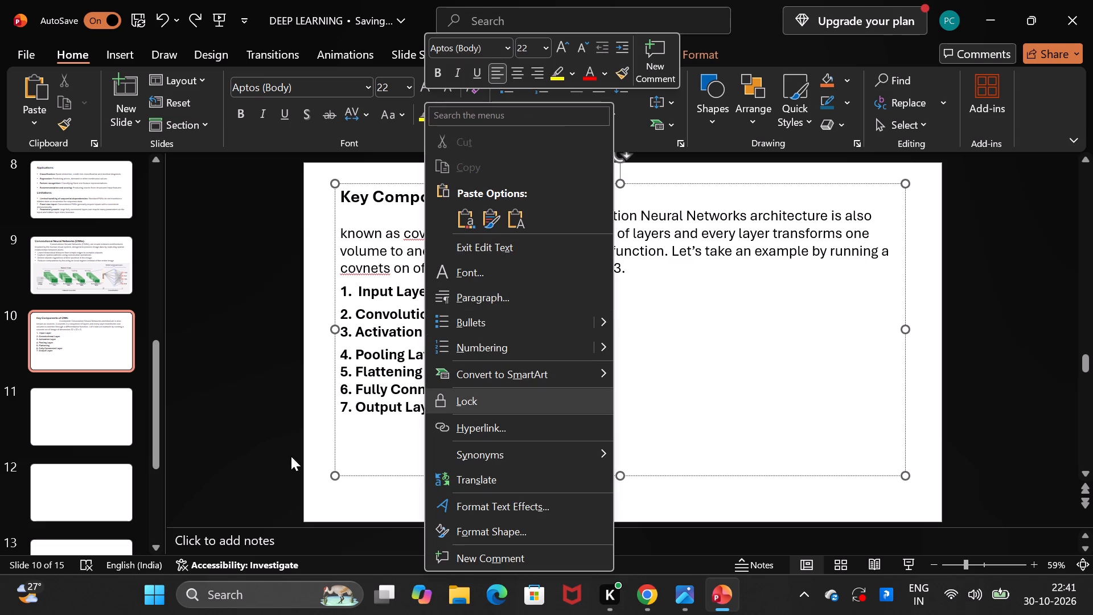
{"action": "left_click", "coordinate": [368, 437]}
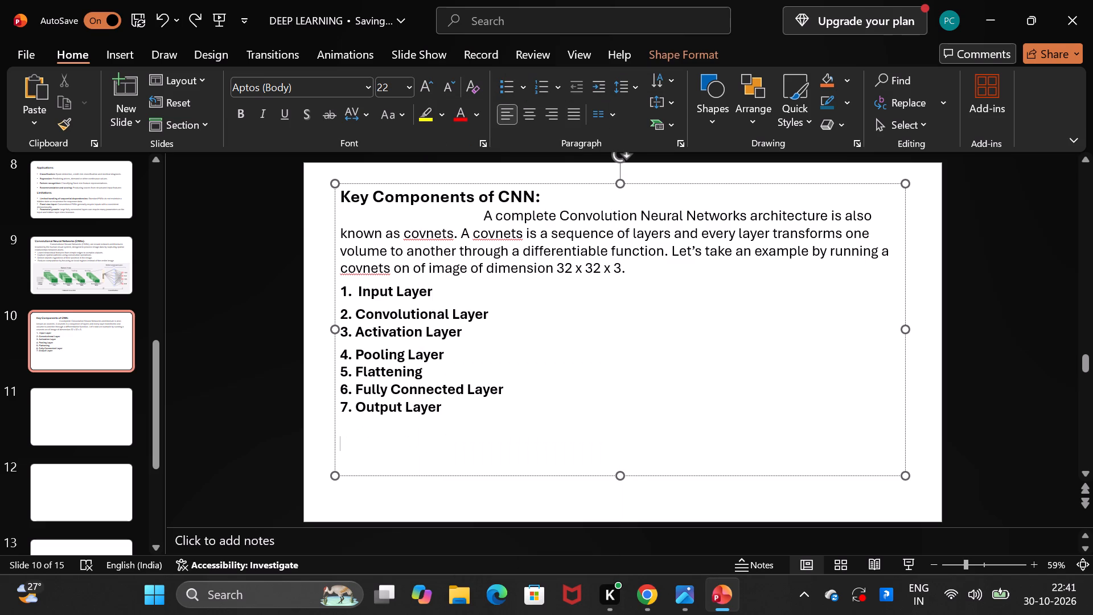
{"action": "key", "text": "BackSpace"}
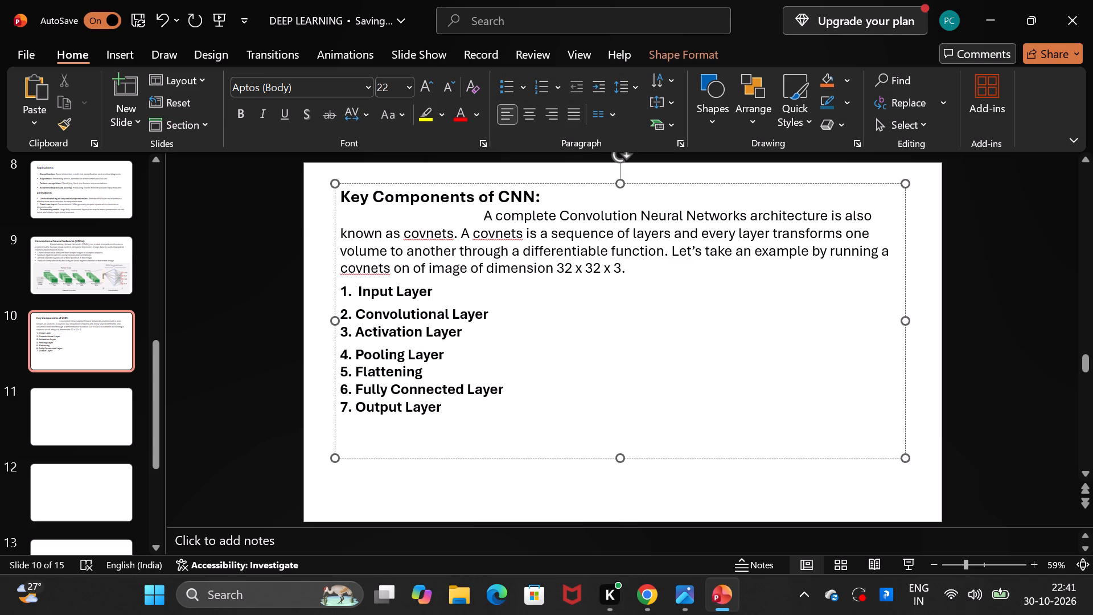
{"action": "key", "text": "ctrl+v"}
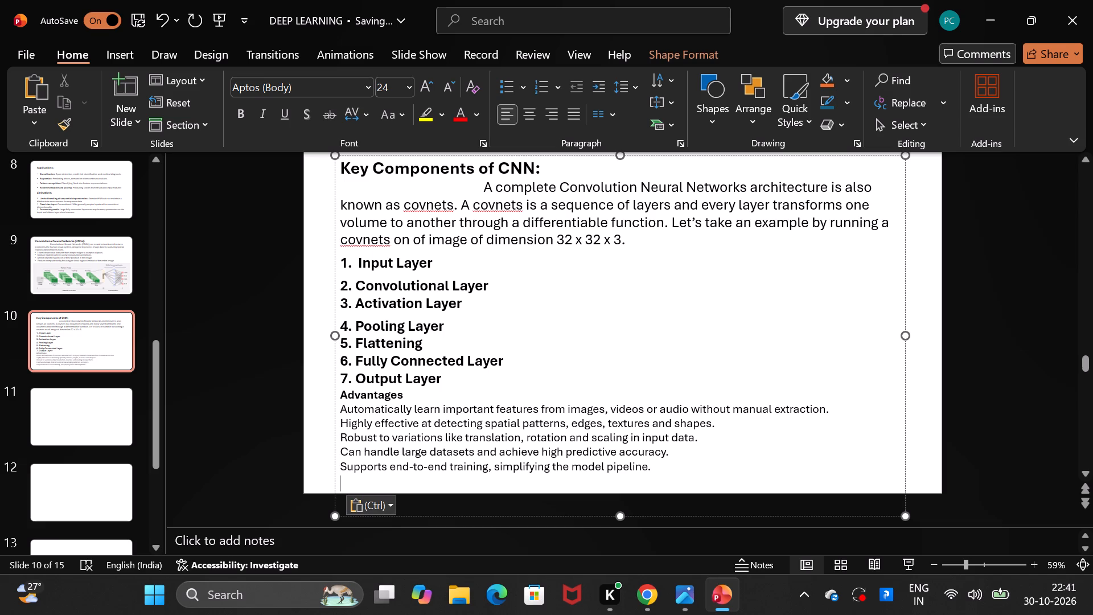
{"action": "left_click", "coordinate": [396, 502]}
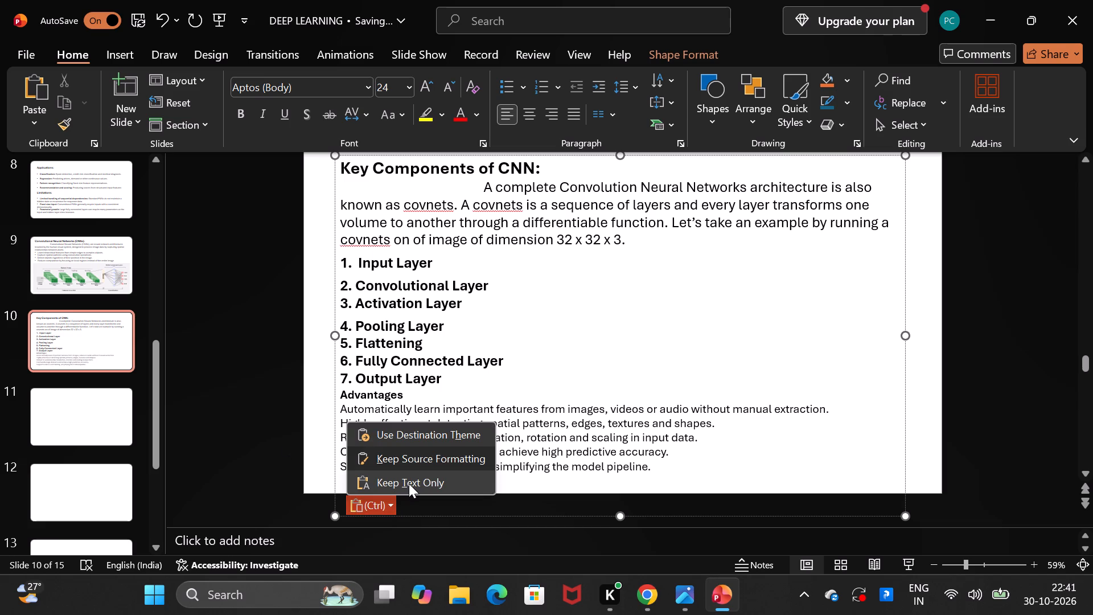
{"action": "left_click", "coordinate": [409, 483]}
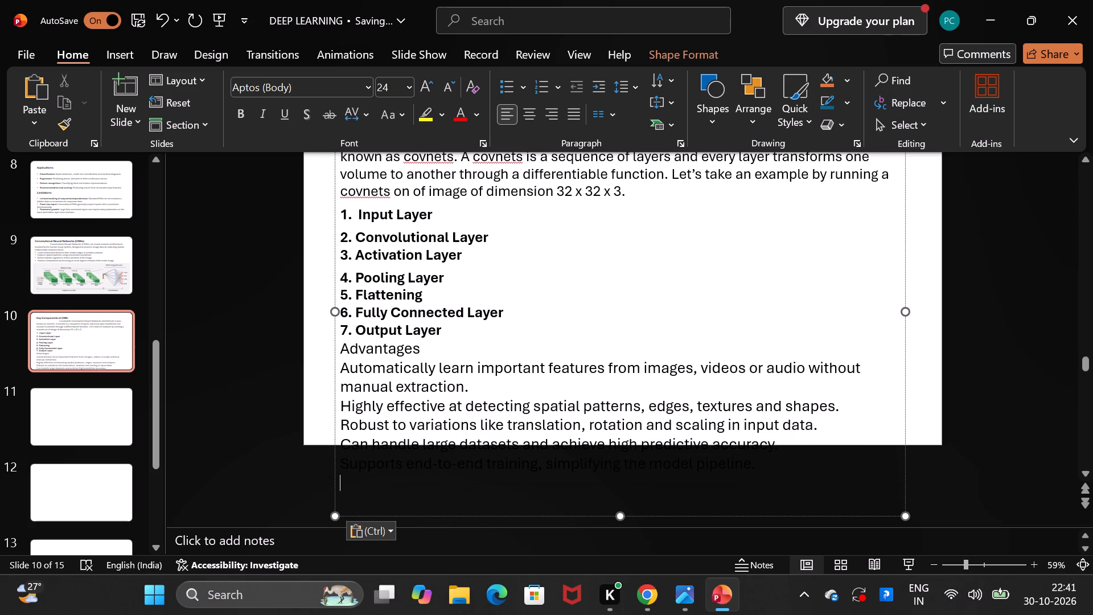
{"action": "left_click", "coordinate": [380, 505]}
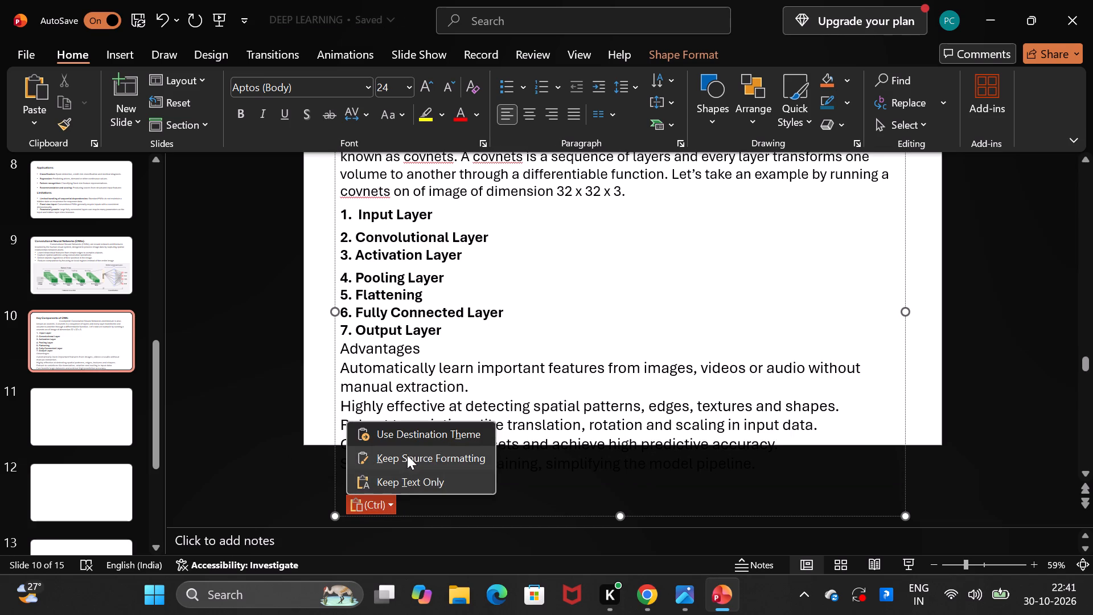
{"action": "left_click", "coordinate": [414, 440]}
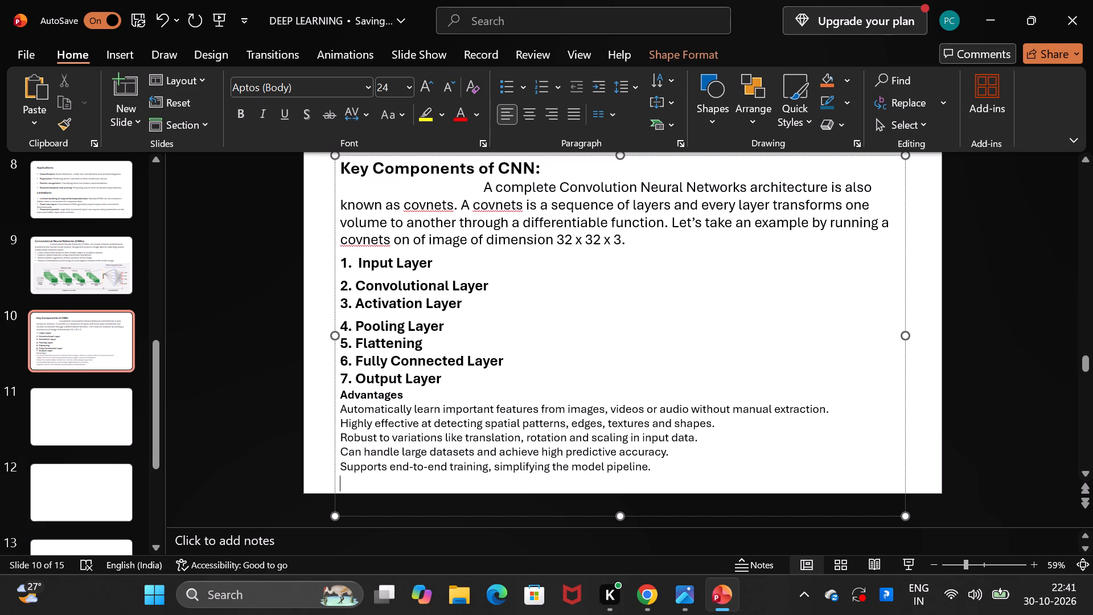
Insert a blank line between "7. Output Layer" and the "Advantages" heading.
{"action": "left_click", "coordinate": [373, 455]}
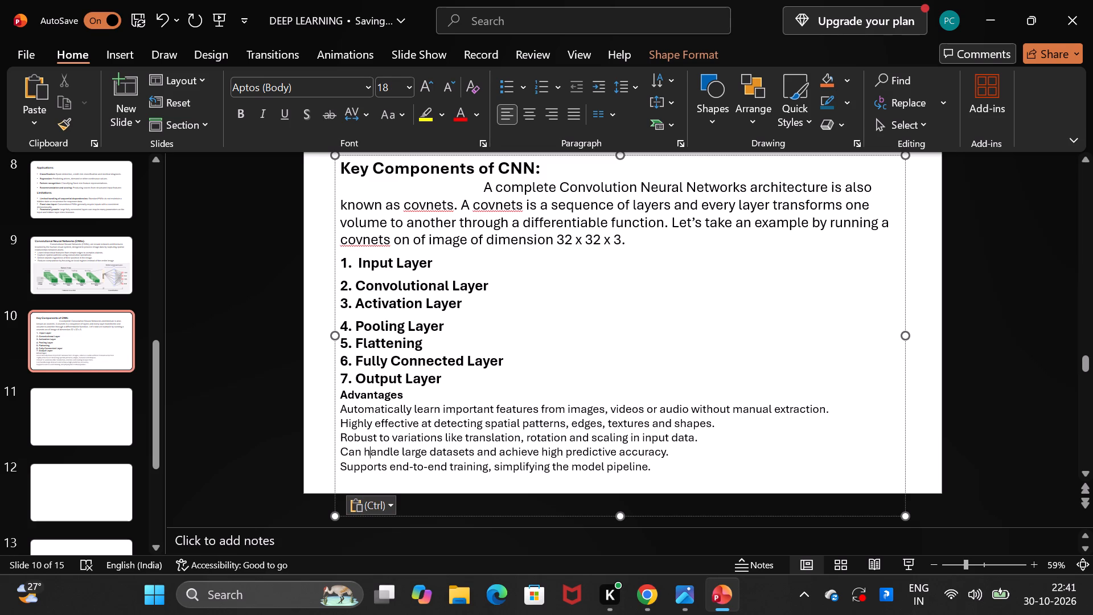
{"action": "left_click", "coordinate": [340, 411]}
{"action": "left_click", "coordinate": [462, 380]}
{"action": "key", "text": "Return"}
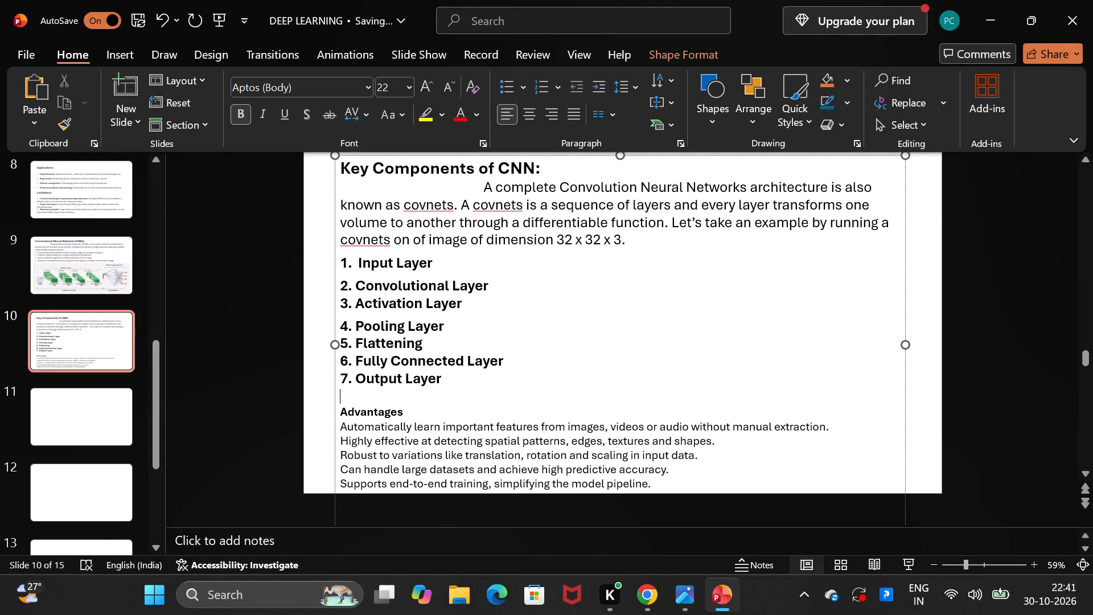
Move the last three advantages, from "Robust to variations" through "simplifying the model pipeline", from slide 10 to the blank slide 11.
{"action": "left_click_drag", "start_coordinate": [342, 440], "coordinate": [457, 443]}
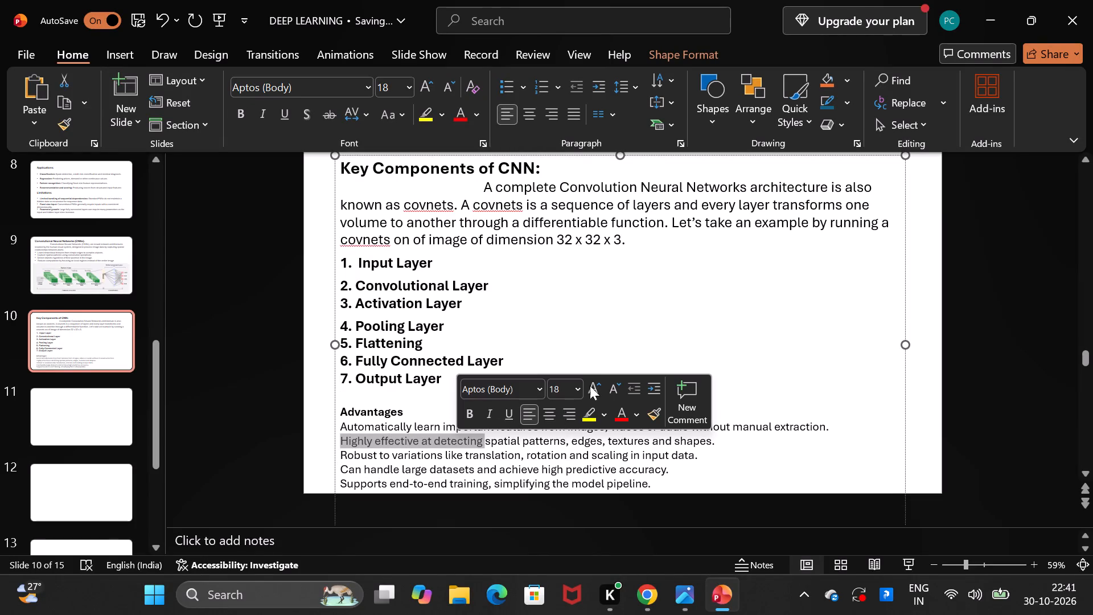
{"action": "left_click", "coordinate": [628, 359]}
{"action": "left_click_drag", "start_coordinate": [342, 452], "coordinate": [506, 471]}
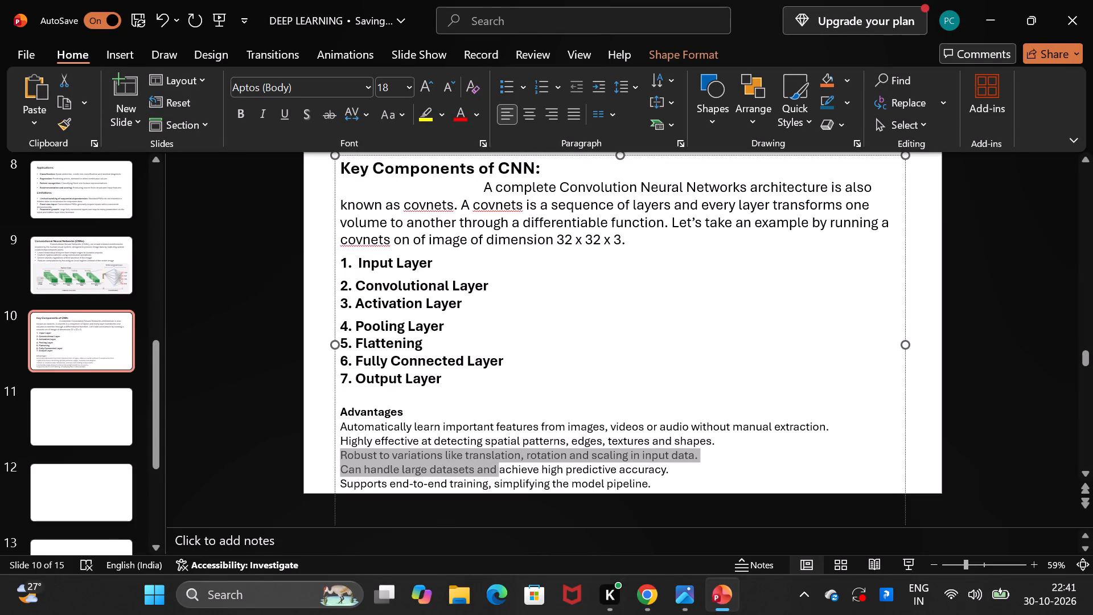
{"action": "left_click_drag", "start_coordinate": [506, 471], "coordinate": [643, 480]}
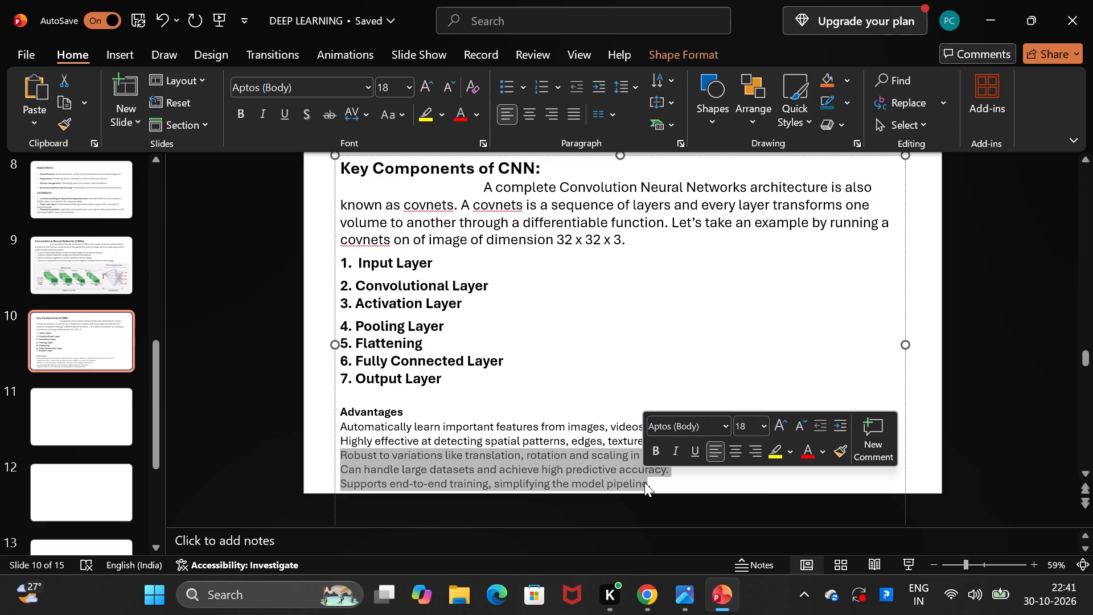
{"action": "key", "text": "ctrl+x"}
{"action": "left_click", "coordinate": [82, 397]}
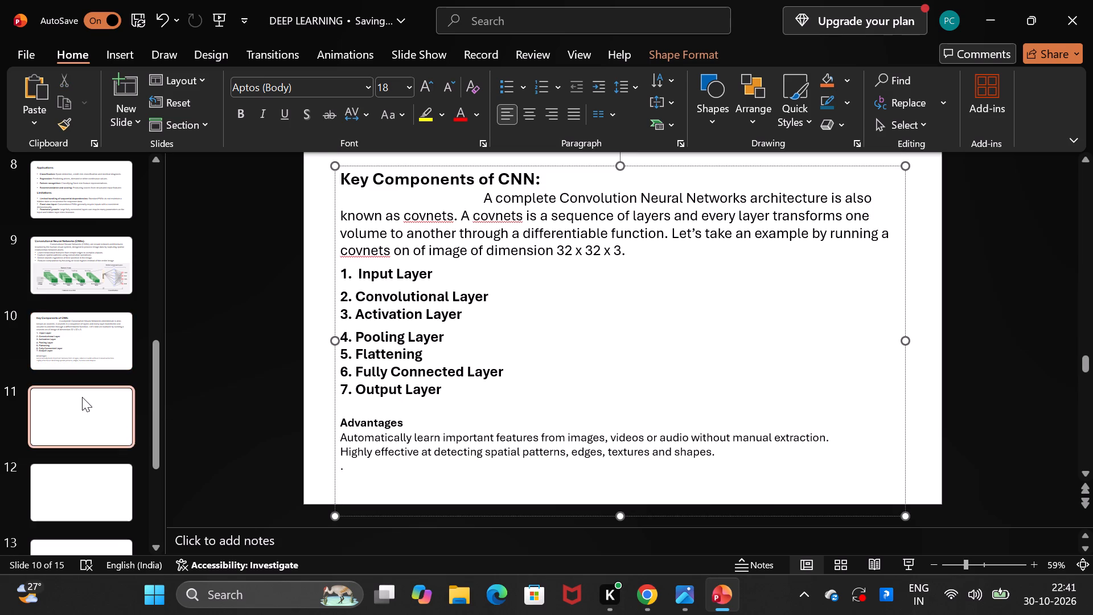
{"action": "key", "text": "ctrl+v"}
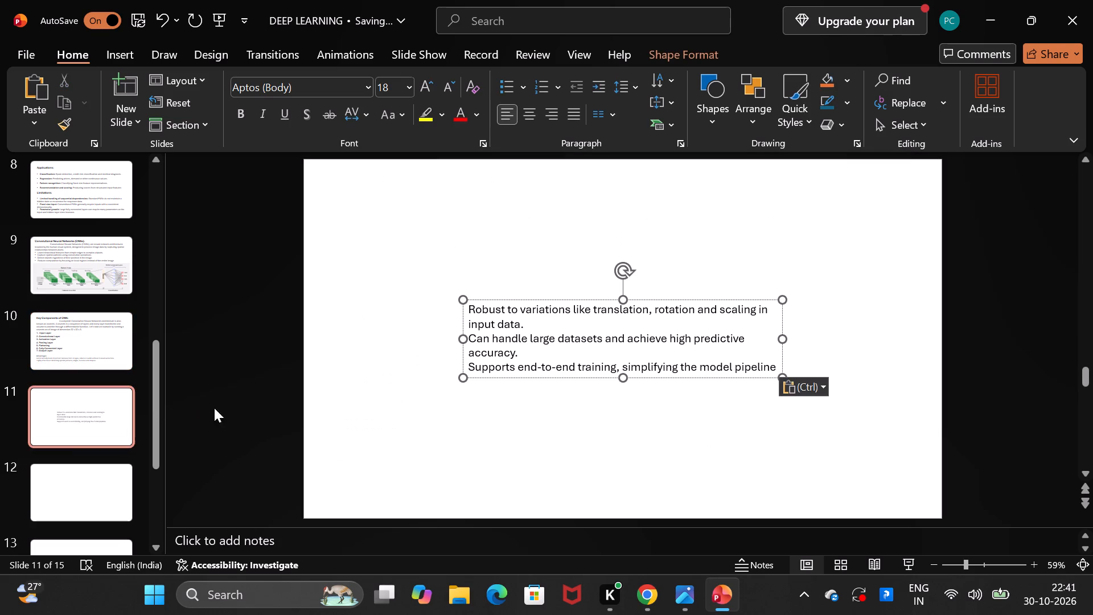
Set the font size of the "Advantages" heading on slide 10 to 26.
{"action": "left_click", "coordinate": [98, 338]}
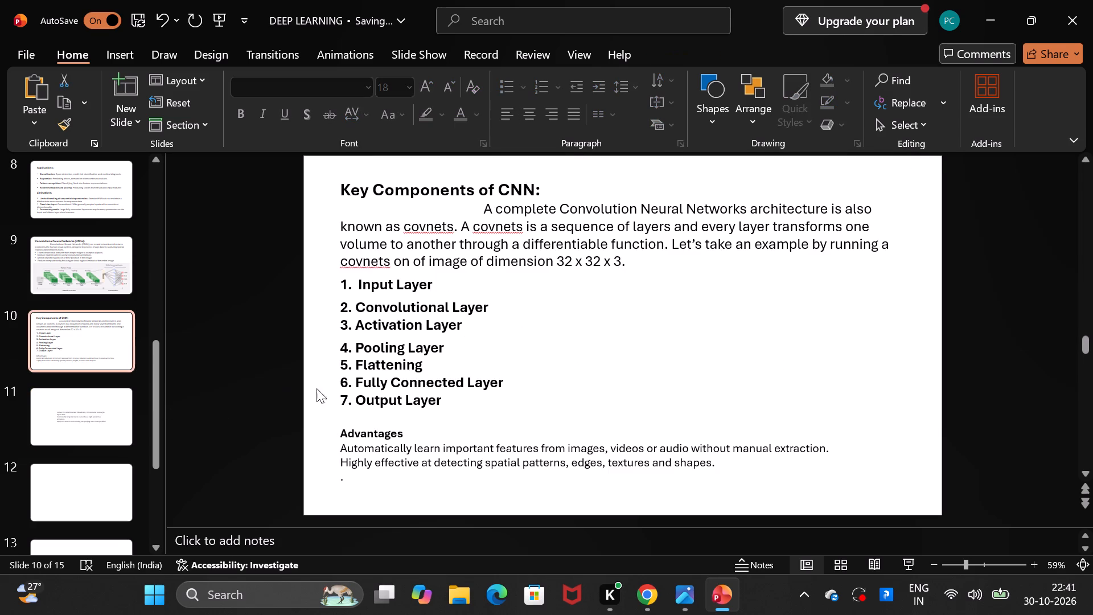
{"action": "double_click", "coordinate": [397, 433]}
{"action": "left_click", "coordinate": [491, 376]}
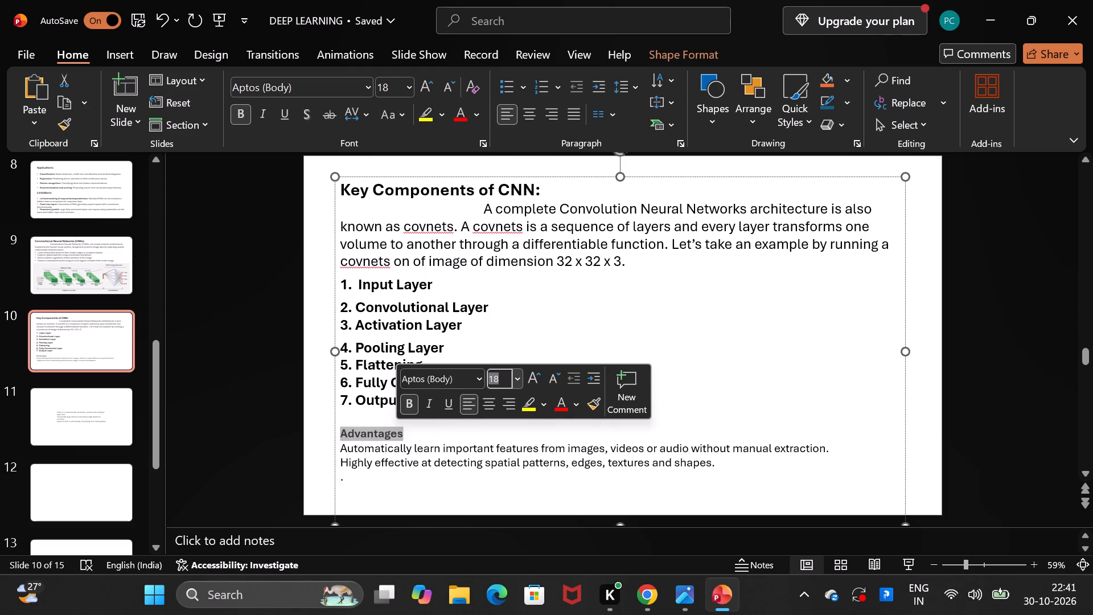
{"action": "type", "text": "26"}
{"action": "key", "text": "Return"}
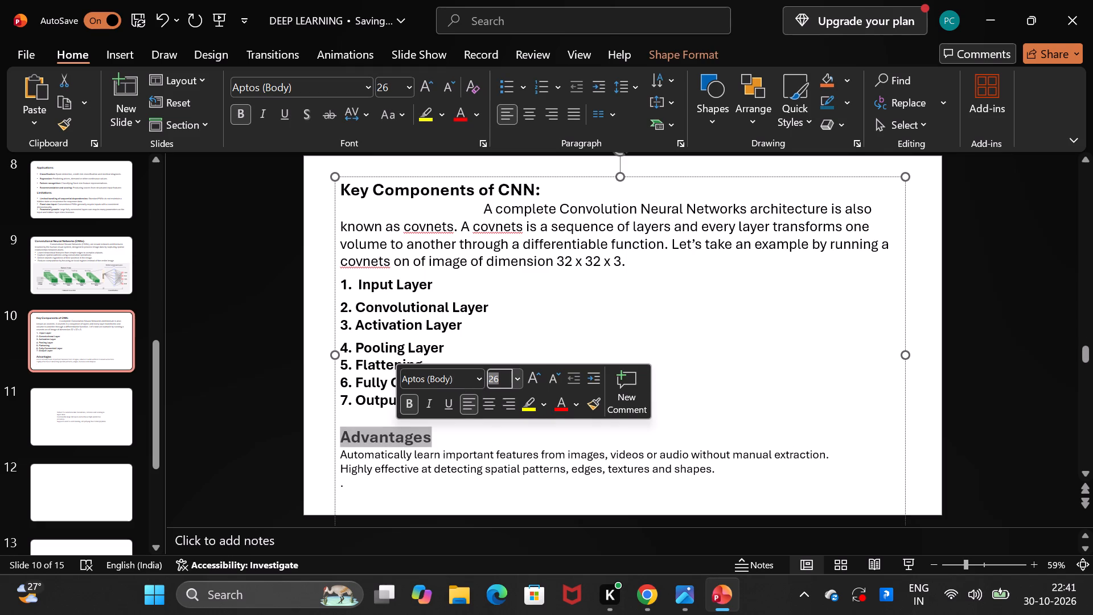
Add a colon to the end of the heading so it reads "Advantages:".
{"action": "key", "text": "shift+colon"}
{"action": "key", "text": "BackSpace"}
{"action": "left_click", "coordinate": [723, 370]}
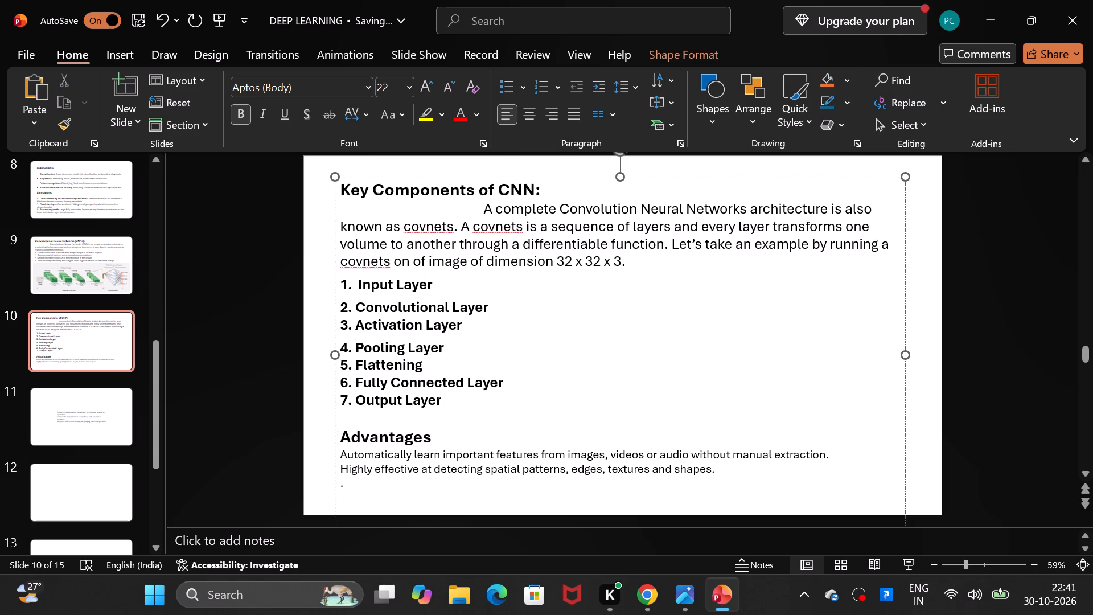
{"action": "left_click", "coordinate": [478, 444]}
{"action": "key", "text": "shift+quotedbl"}
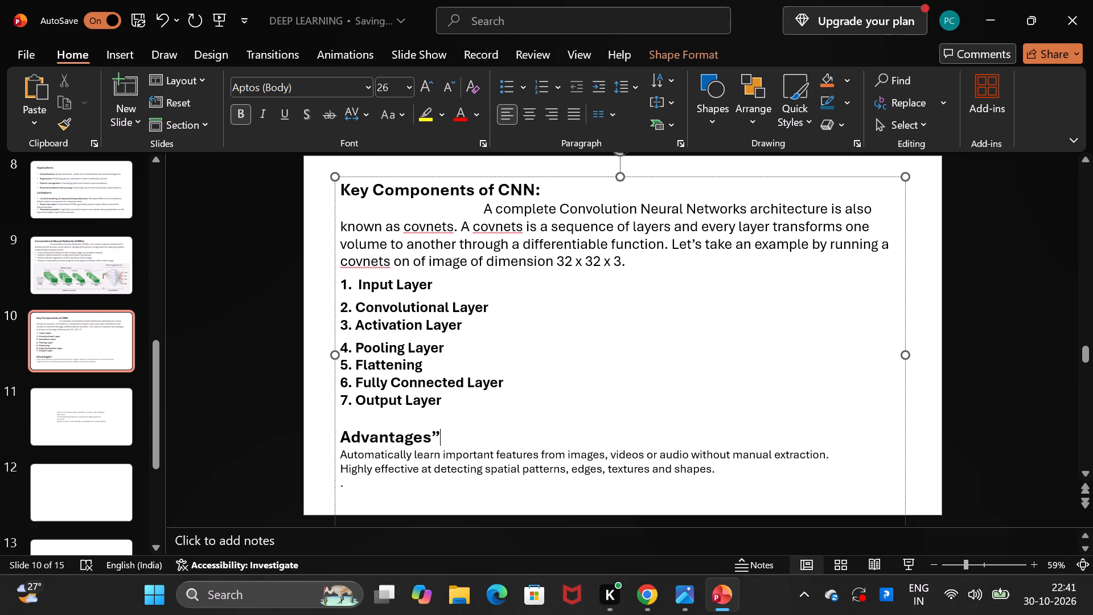
{"action": "key", "text": "BackSpace"}
{"action": "key", "text": "shift+colon"}
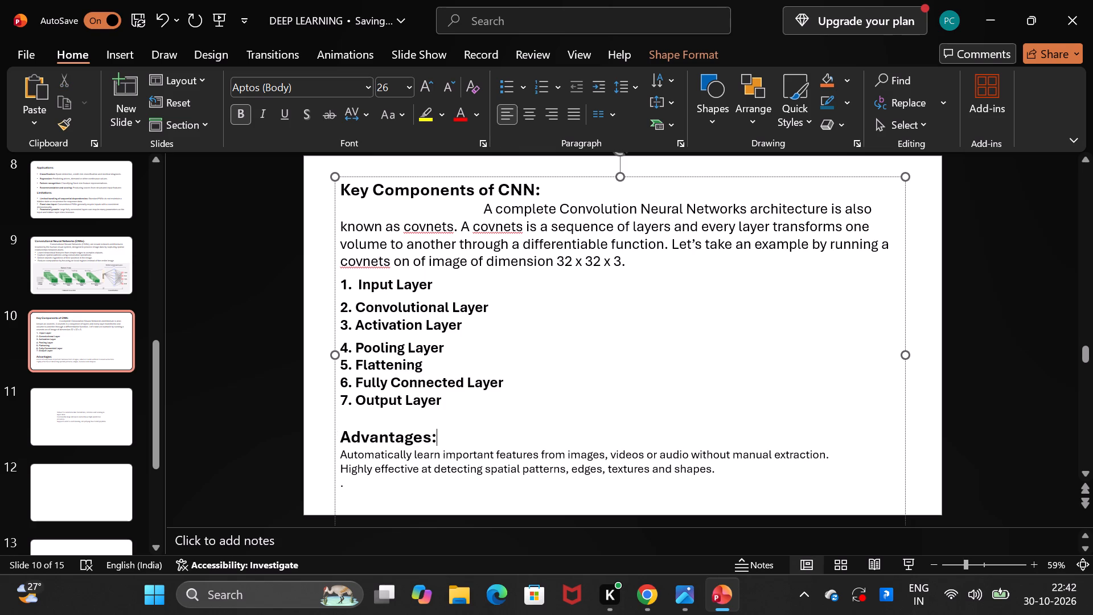
Insert a blank line below the "Advantages:" heading and another after the "Automatically learn important features" line.
{"action": "key", "text": "Return"}
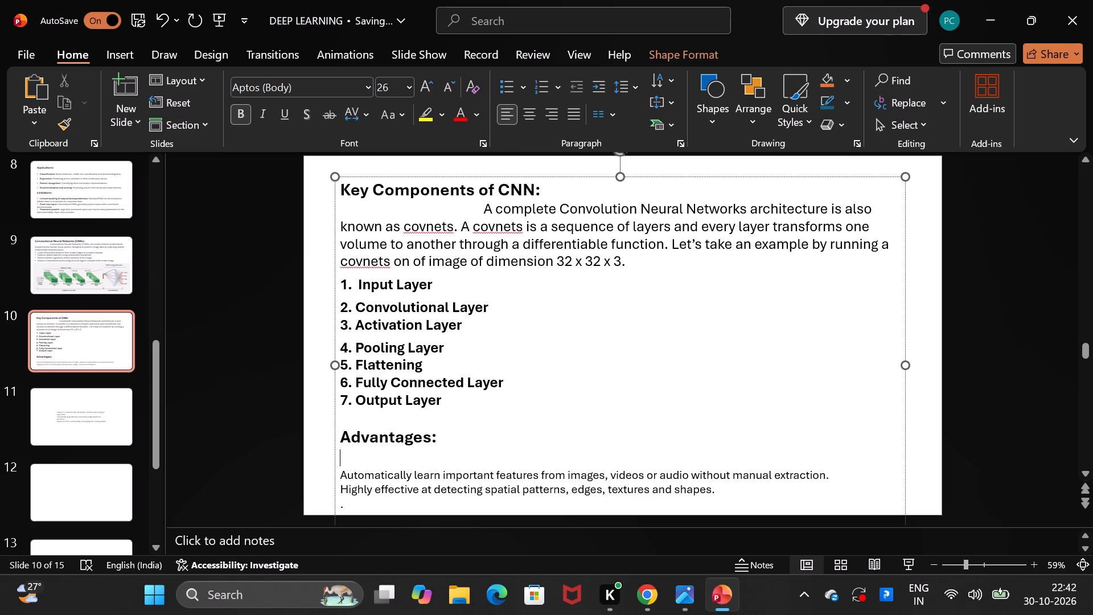
{"action": "key", "text": "Down"}
{"action": "key", "text": "Right"}
{"action": "key", "text": "Right"}
{"action": "key", "text": "Right"}
{"action": "key", "text": "Right"}
{"action": "left_click", "coordinate": [840, 479]}
{"action": "key", "text": "Return"}
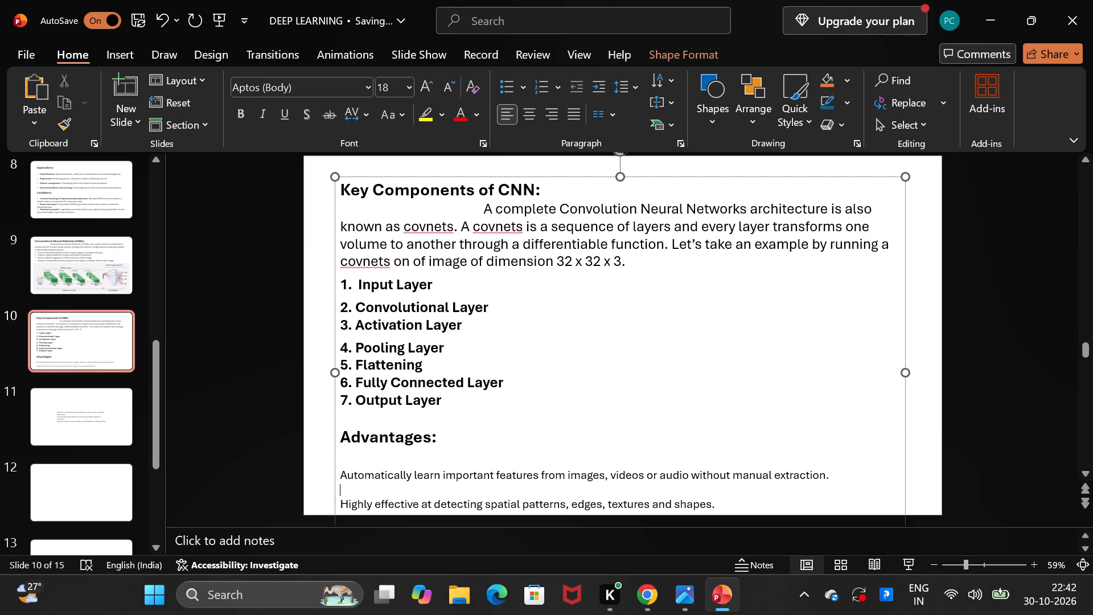
Set the font size of the "Automatically learn important features" line on slide 10 to 22.
{"action": "scroll", "coordinate": [831, 486], "scroll_direction": "down", "scroll_amount": 1}
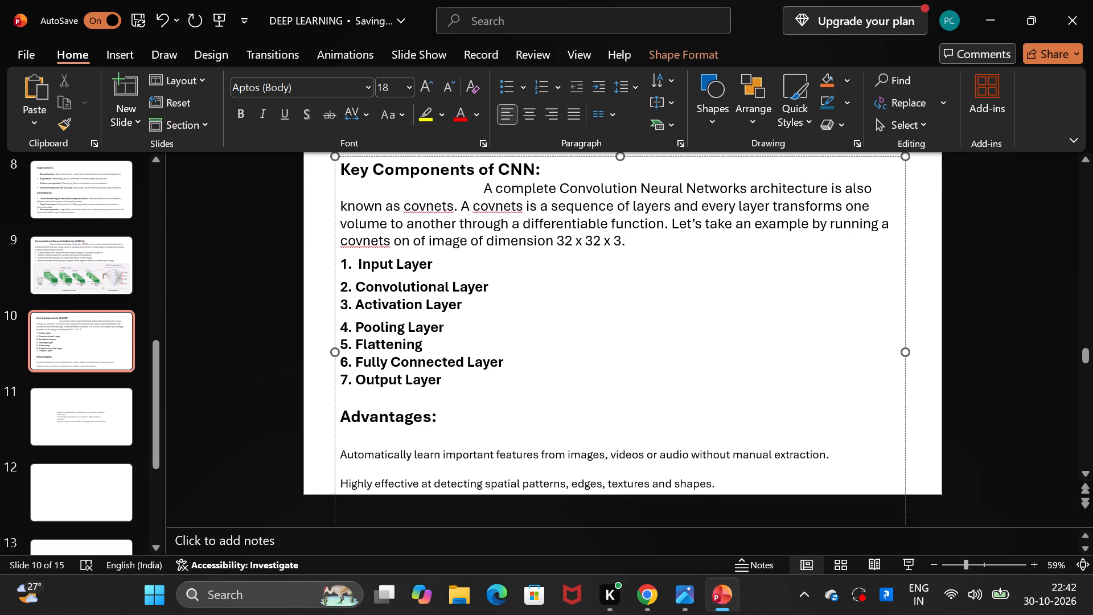
{"action": "triple_click", "coordinate": [343, 456]}
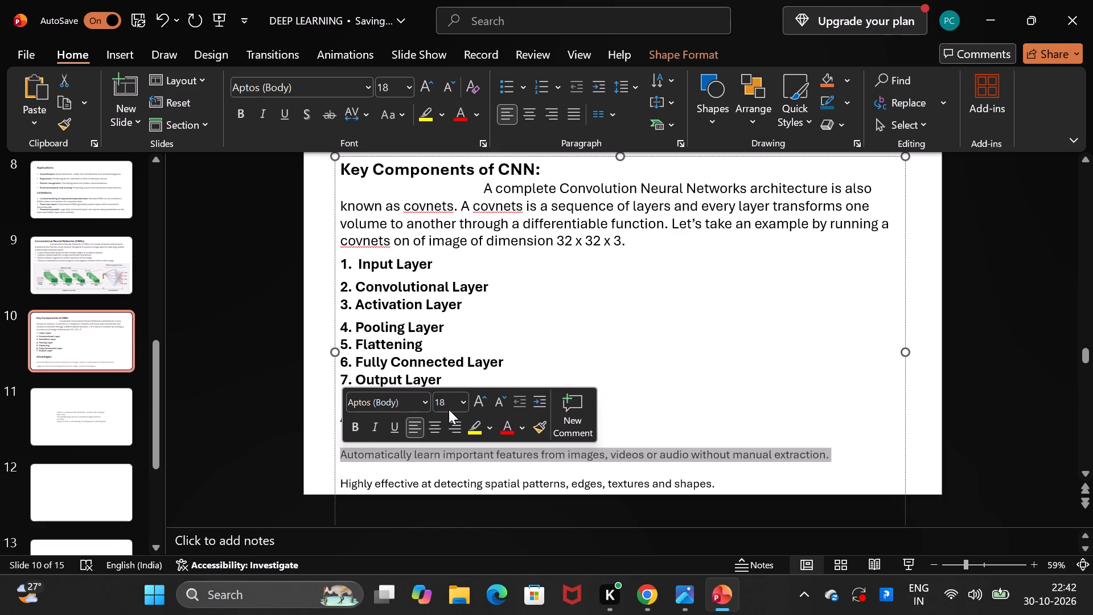
{"action": "left_click", "coordinate": [449, 405]}
{"action": "type", "text": "22"}
{"action": "key", "text": "Return"}
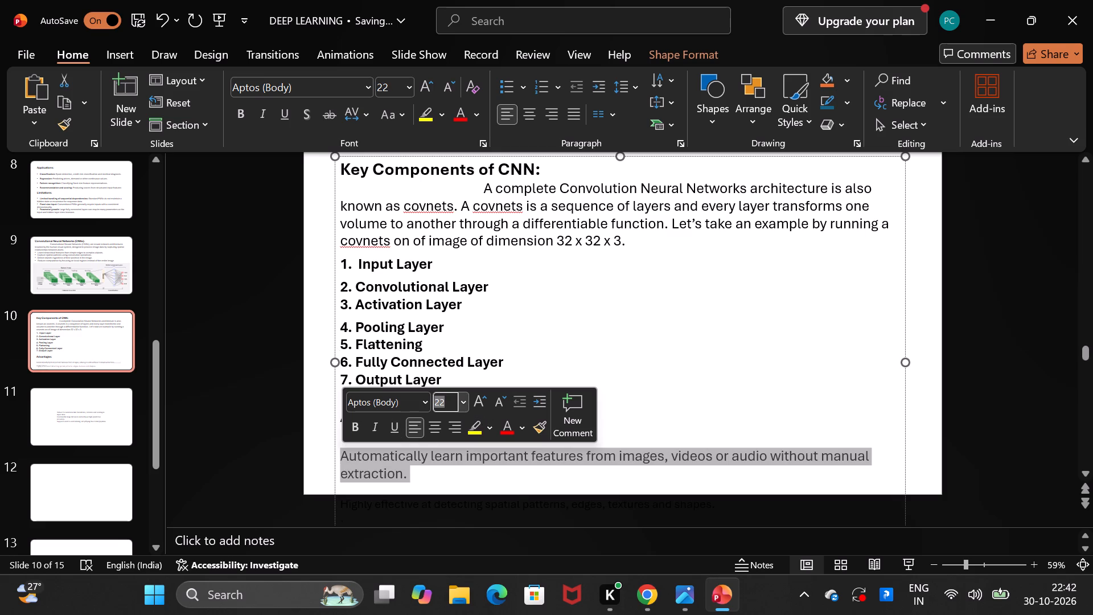
Remove the blank line between the "Advantages:" heading and the "Automatically learn important features" line on slide 10.
{"action": "left_click", "coordinate": [664, 418]}
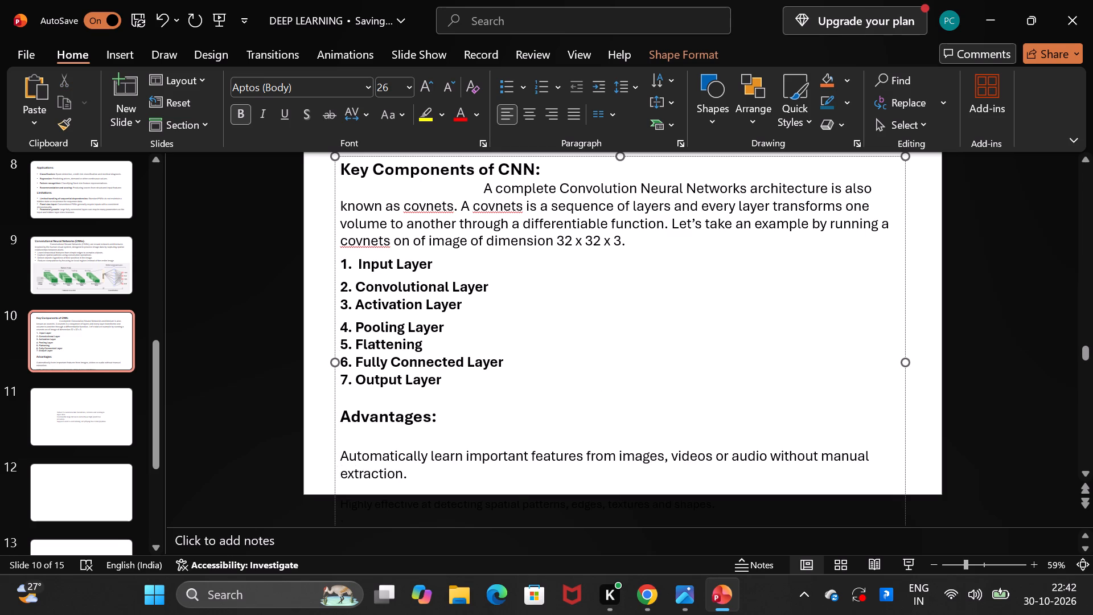
{"action": "left_click", "coordinate": [343, 452]}
{"action": "key", "text": "Up"}
{"action": "key", "text": "backslash"}
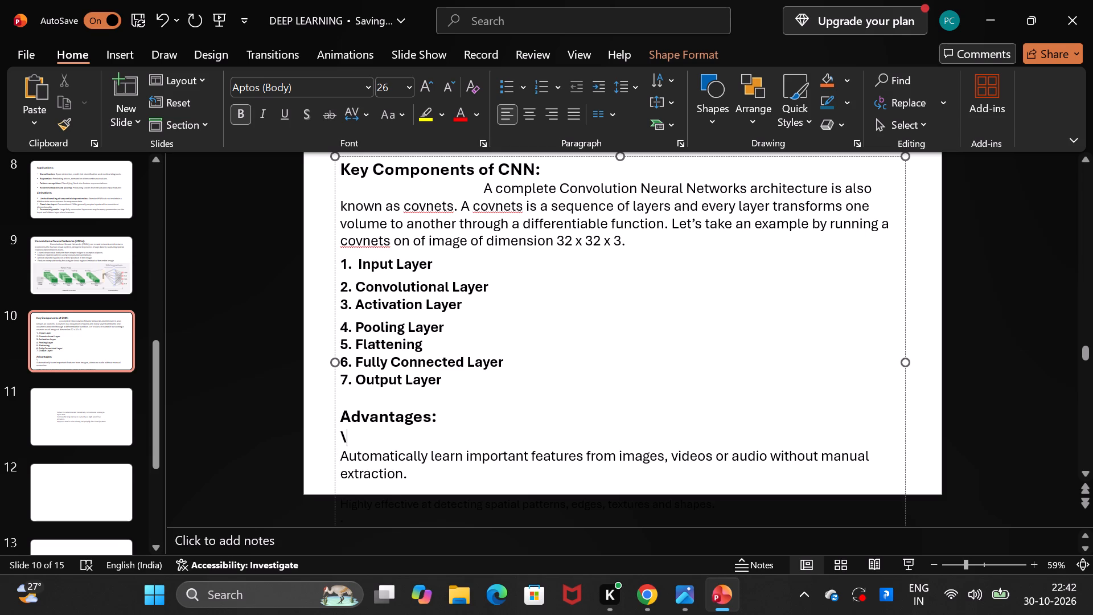
{"action": "key", "text": "BackSpace"}
{"action": "key", "text": "BackSpace"}
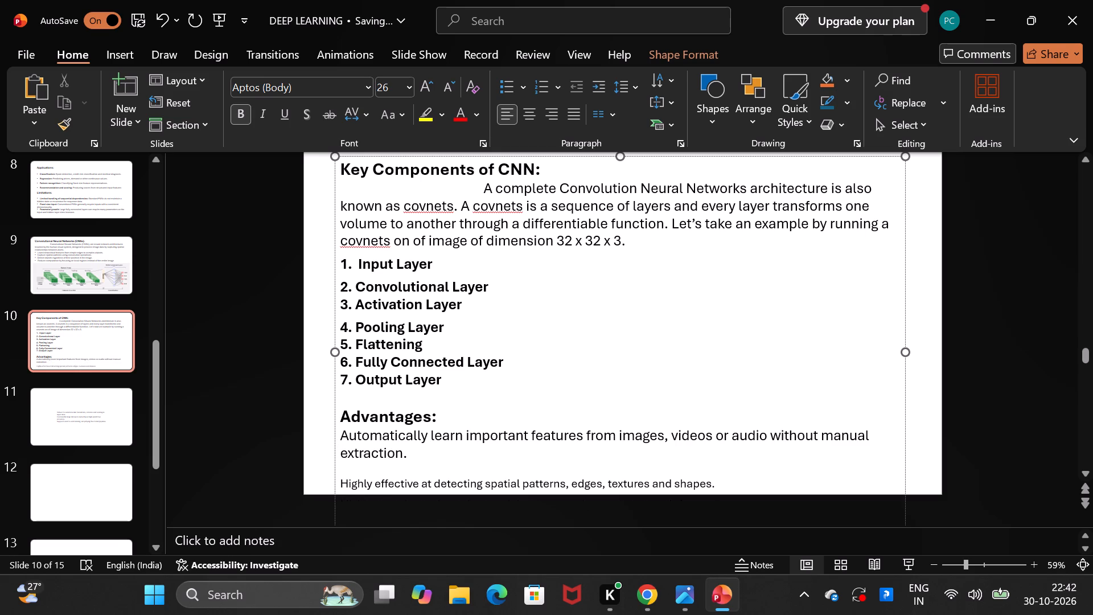
Set the font size of the "Highly effective at detecting spatial patterns" line on slide 10 to 22.
{"action": "scroll", "coordinate": [647, 482], "scroll_direction": "down", "scroll_amount": 1}
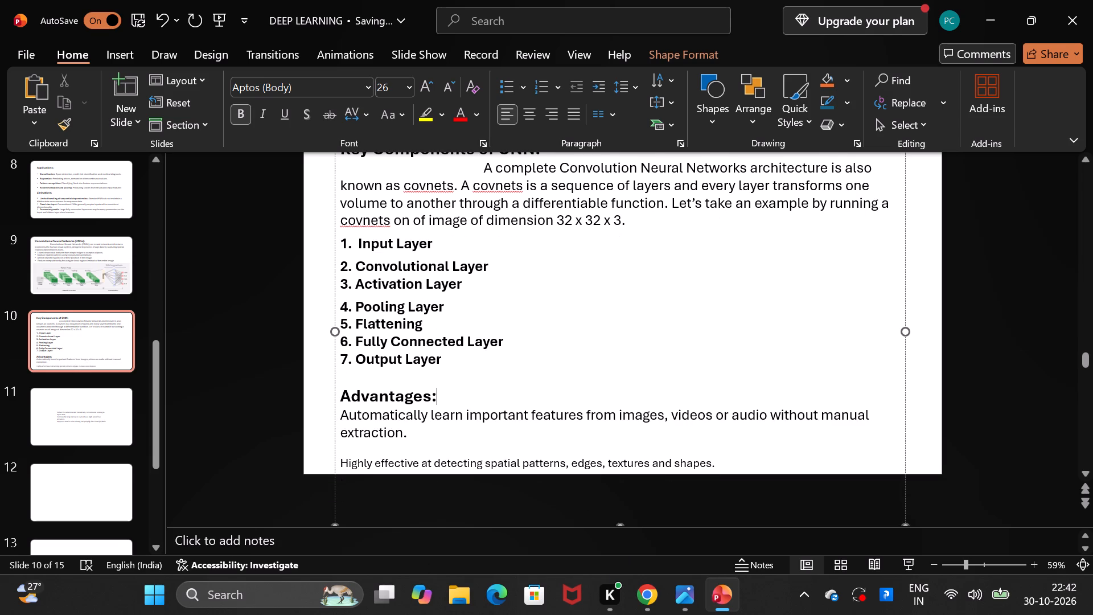
{"action": "scroll", "coordinate": [647, 481], "scroll_direction": "down", "scroll_amount": 1}
{"action": "triple_click", "coordinate": [648, 450]}
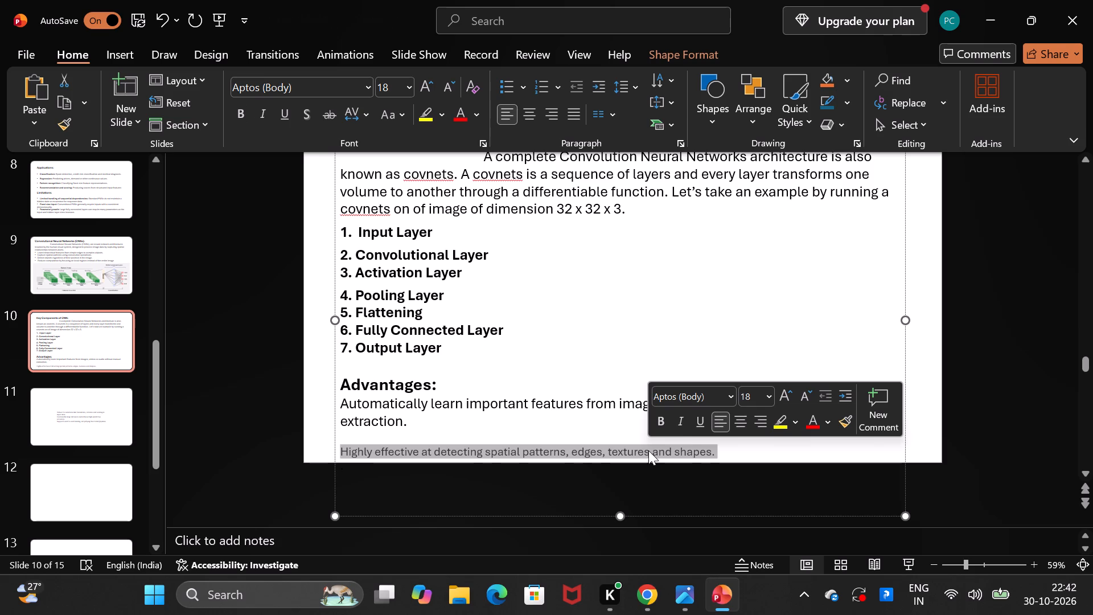
{"action": "left_click", "coordinate": [755, 394]}
{"action": "type", "text": "22"}
{"action": "key", "text": "Return"}
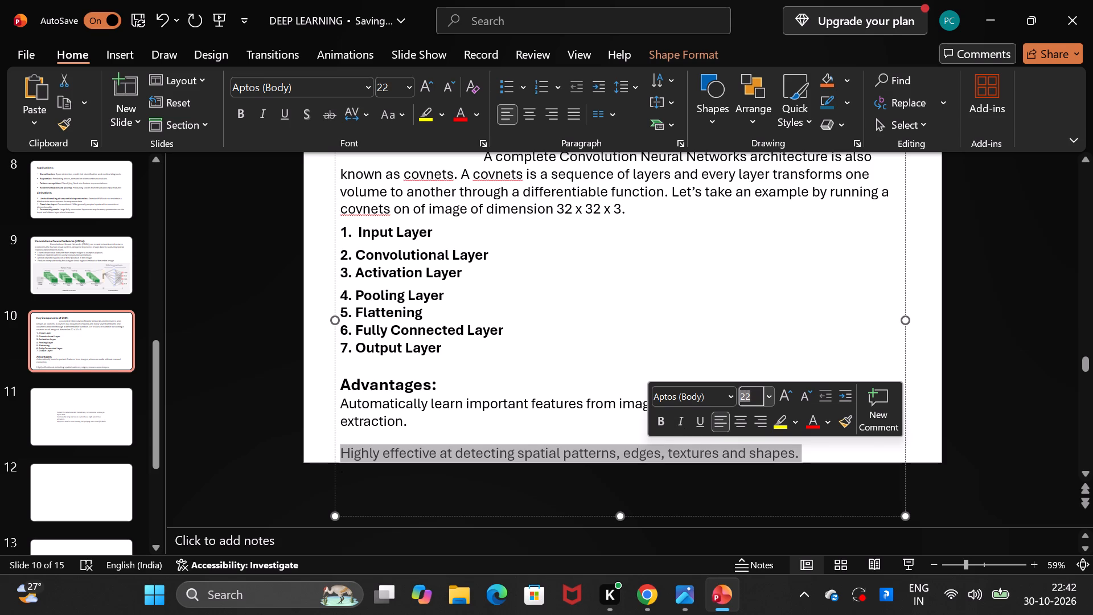
Remove the blank line above the "Highly effective at detecting spatial patterns" line.
{"action": "left_click", "coordinate": [508, 437]}
{"action": "key", "text": "BackSpace"}
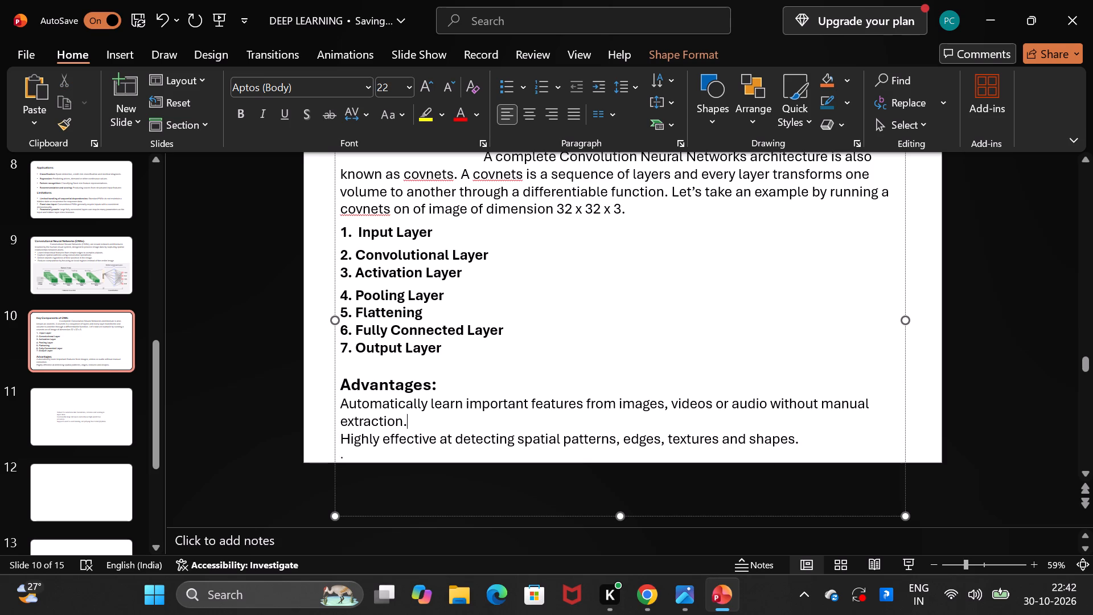
{"action": "left_click", "coordinate": [830, 432]}
Resize the text box on slide 11 so it starts near the slide's upper-left corner and spans almost the full slide width.
{"action": "scroll", "coordinate": [835, 434], "scroll_direction": "down", "scroll_amount": 1}
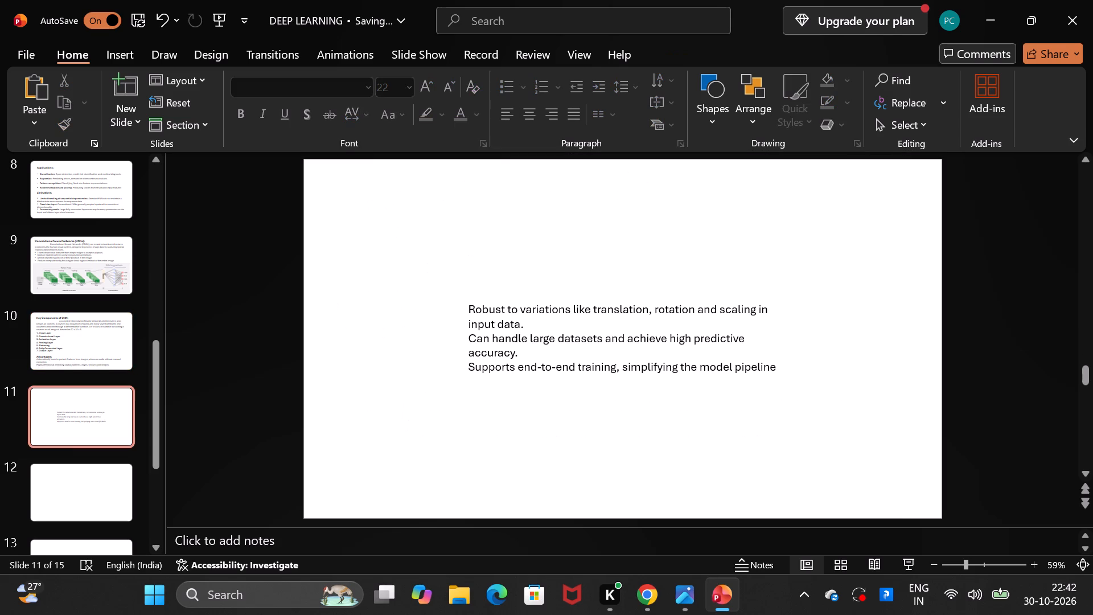
{"action": "left_click", "coordinate": [470, 310]}
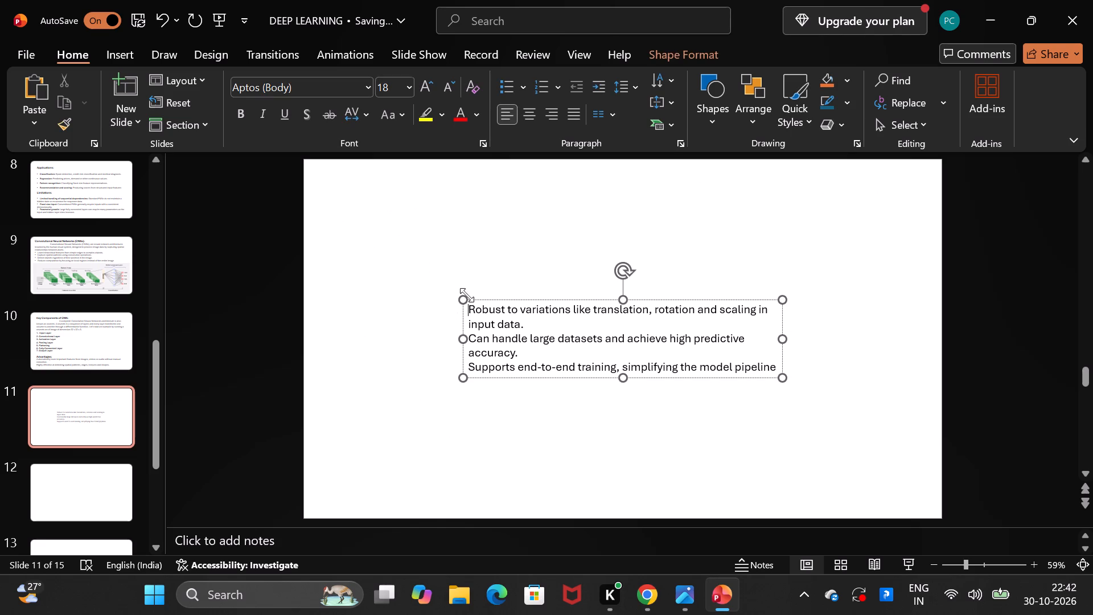
{"action": "left_click_drag", "start_coordinate": [461, 297], "coordinate": [362, 224]}
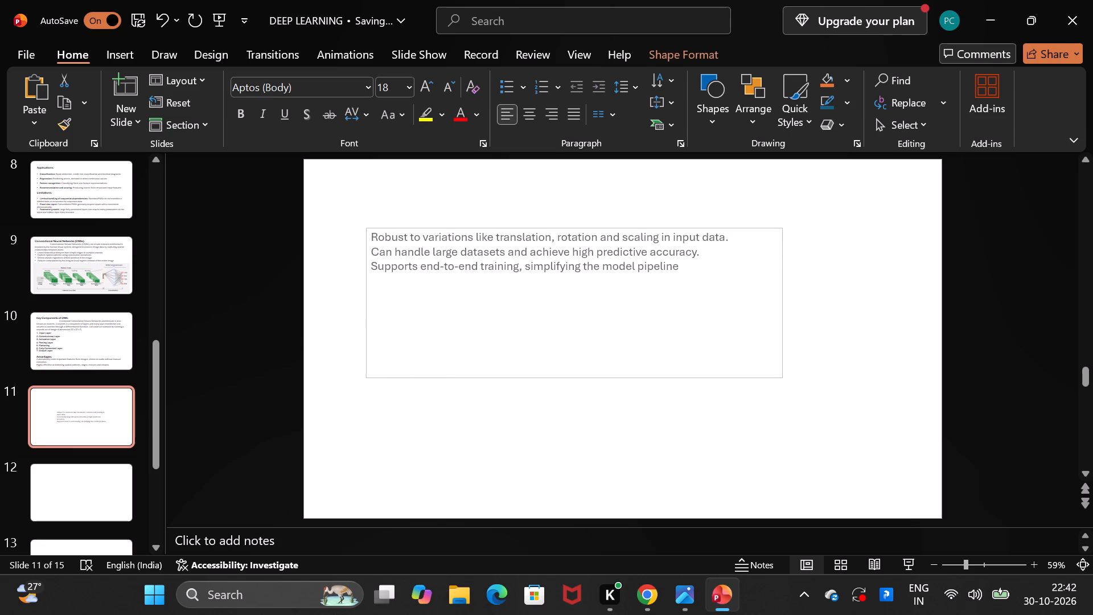
{"action": "left_click_drag", "start_coordinate": [362, 224], "coordinate": [337, 187]}
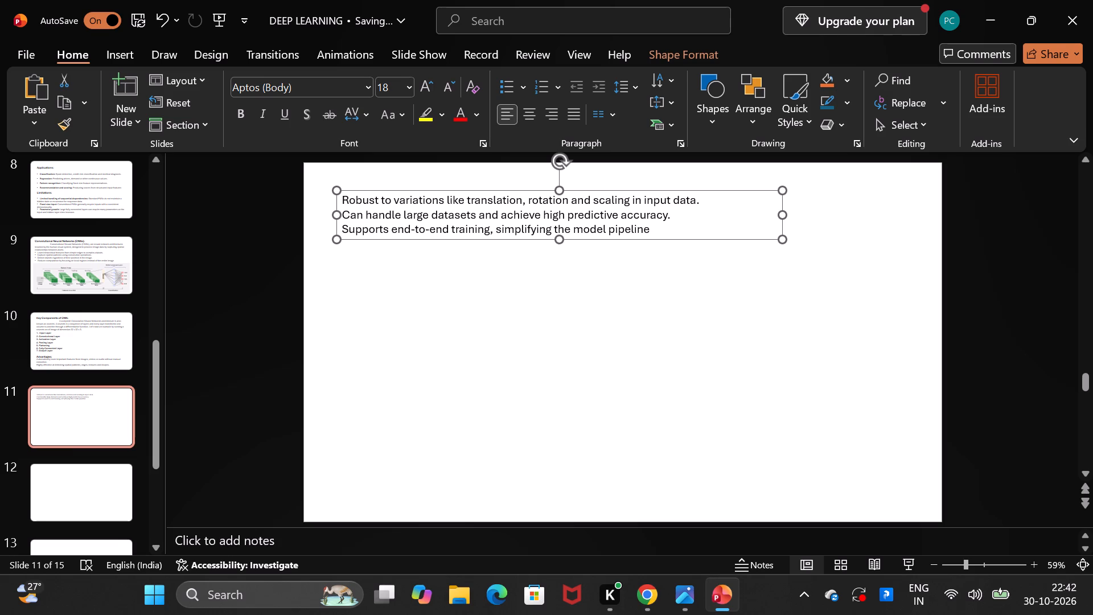
{"action": "left_click_drag", "start_coordinate": [779, 218], "coordinate": [894, 209]}
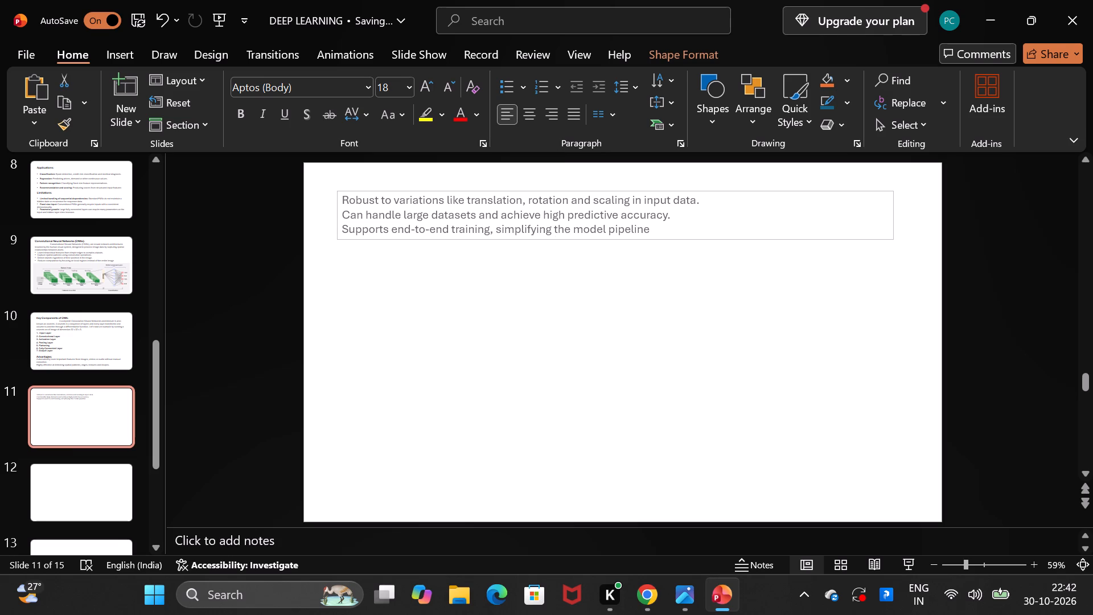
{"action": "left_click_drag", "start_coordinate": [894, 209], "coordinate": [909, 206]}
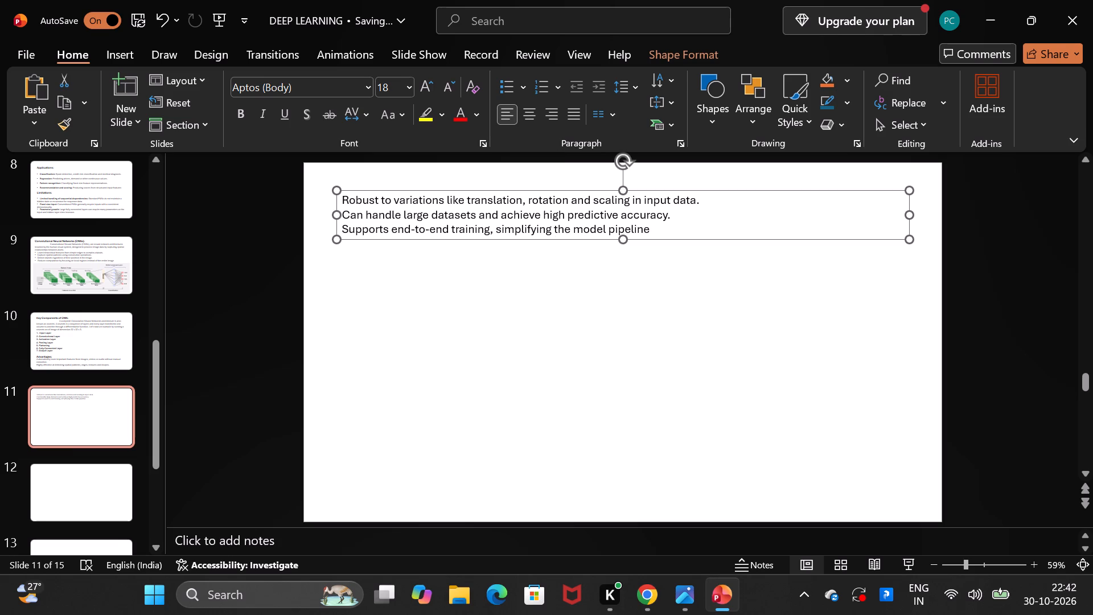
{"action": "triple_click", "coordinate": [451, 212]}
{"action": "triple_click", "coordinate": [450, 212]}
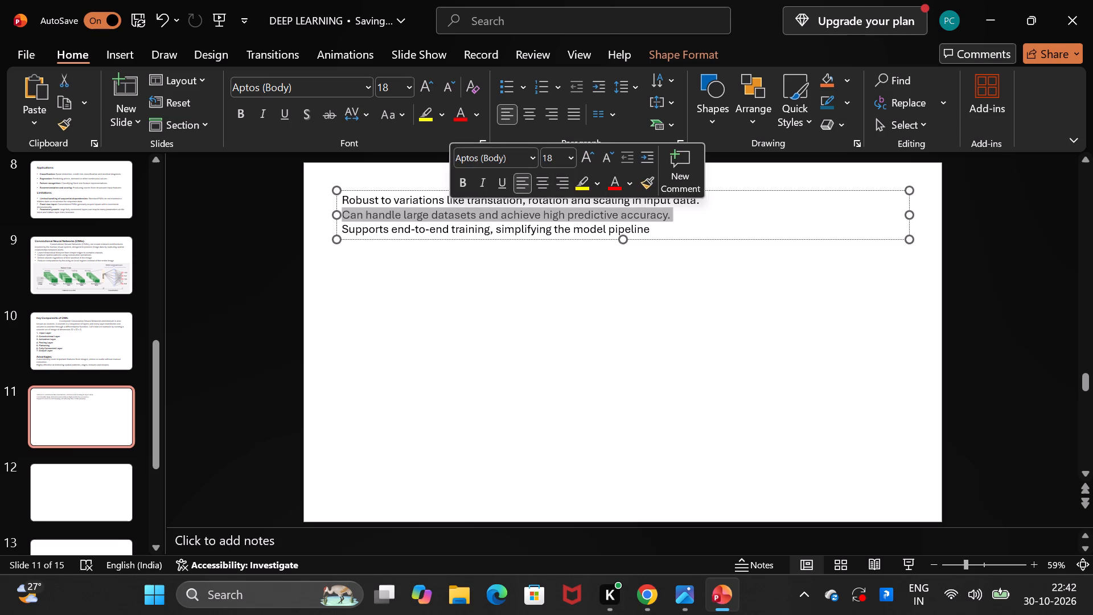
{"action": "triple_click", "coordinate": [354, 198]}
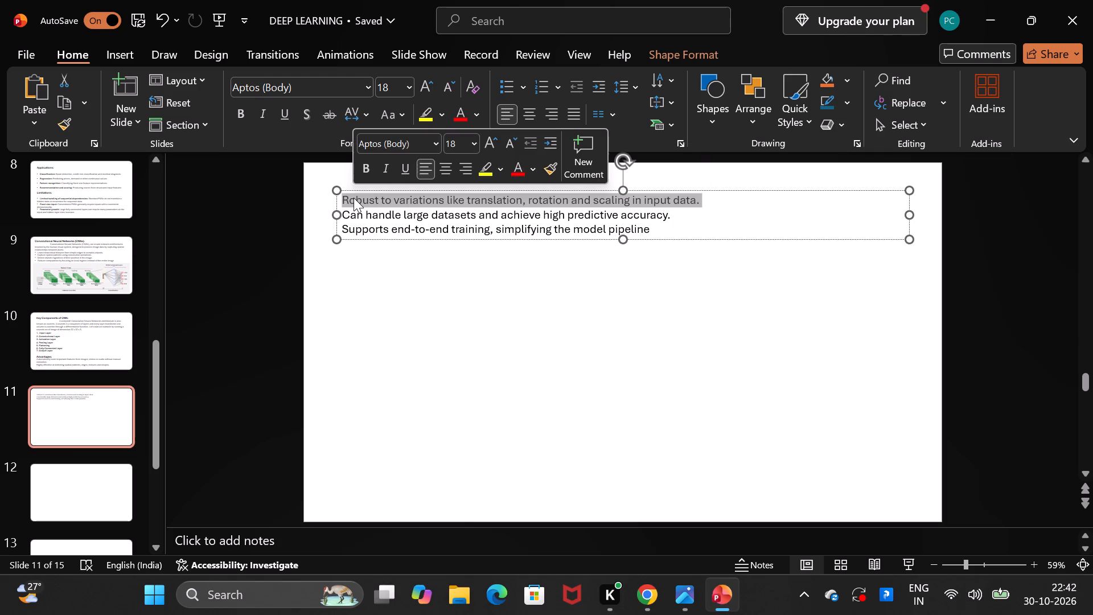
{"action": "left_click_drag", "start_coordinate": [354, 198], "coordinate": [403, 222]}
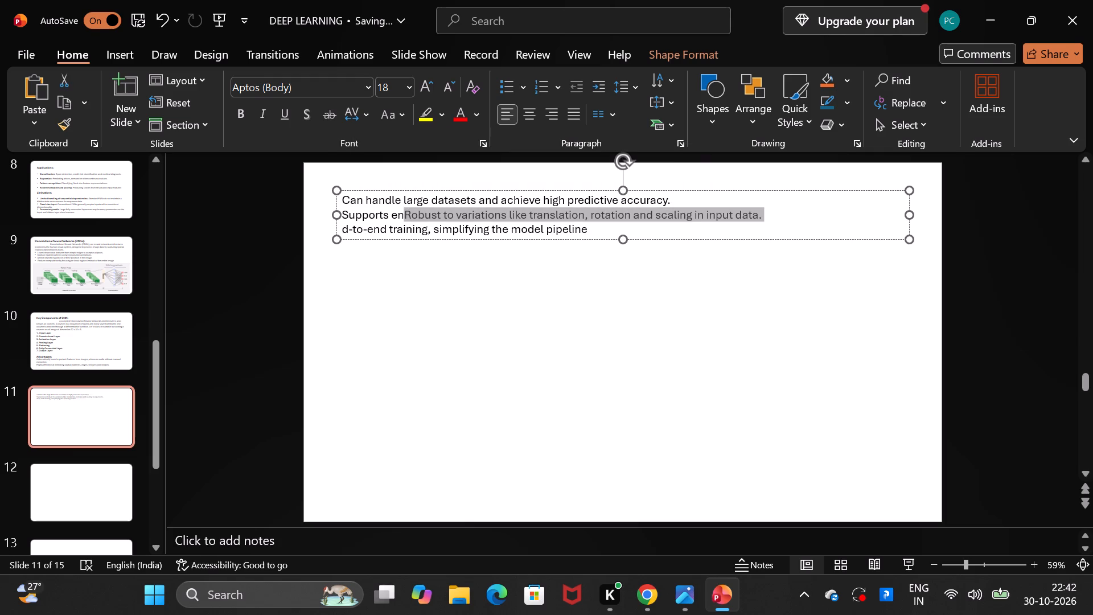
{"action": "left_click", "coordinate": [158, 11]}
Set the font size of all three advantage lines on slide 11 to 22.
{"action": "left_click_drag", "start_coordinate": [342, 199], "coordinate": [583, 236]}
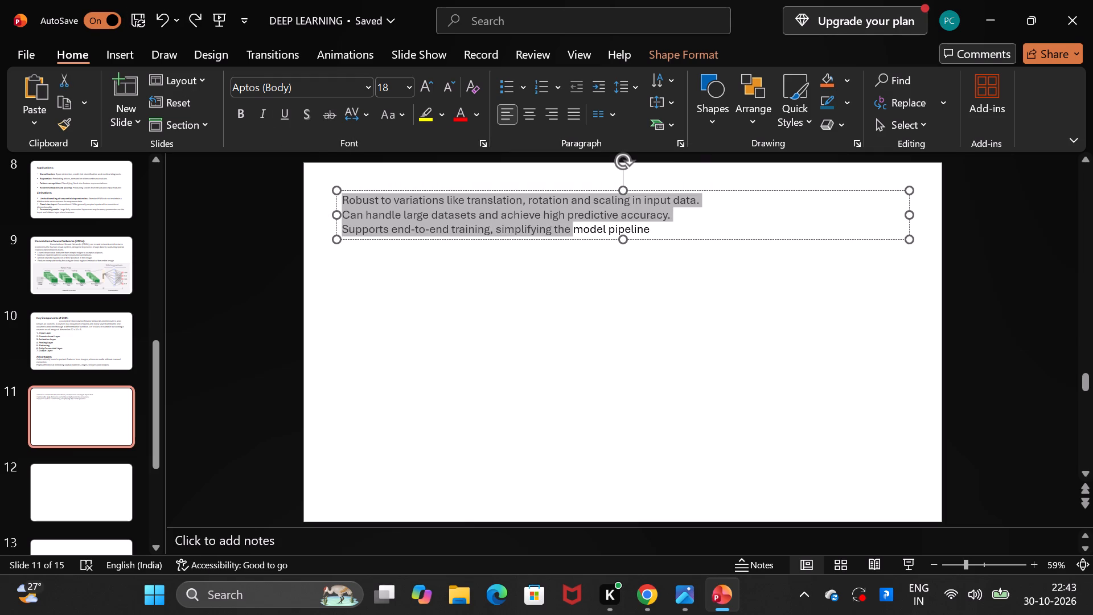
{"action": "left_click_drag", "start_coordinate": [583, 236], "coordinate": [636, 231]}
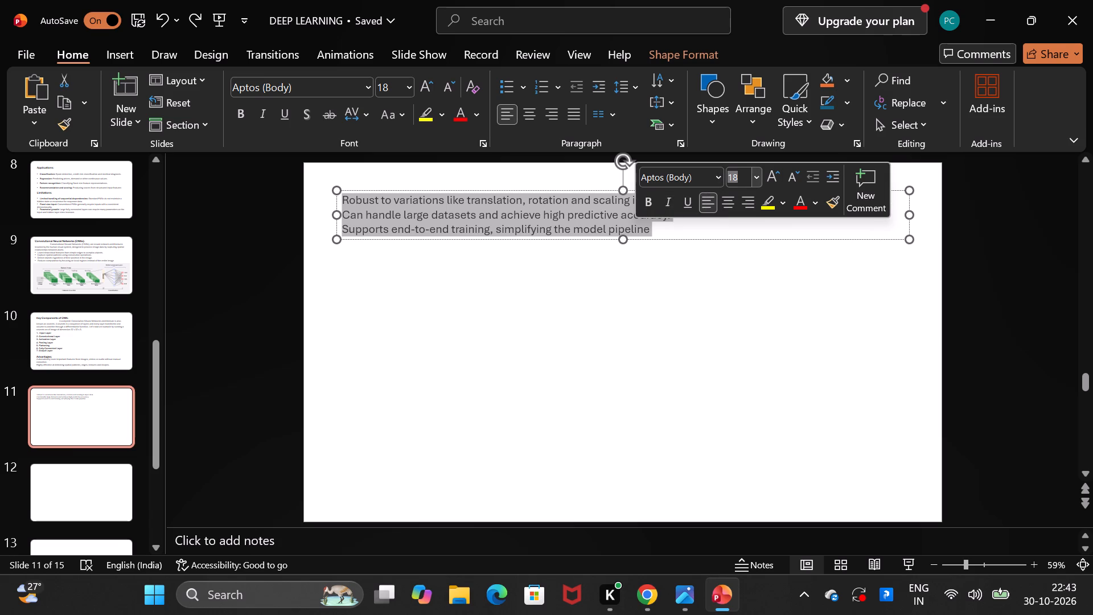
{"action": "left_click", "coordinate": [731, 180]}
{"action": "type", "text": "22"}
{"action": "key", "text": "Return"}
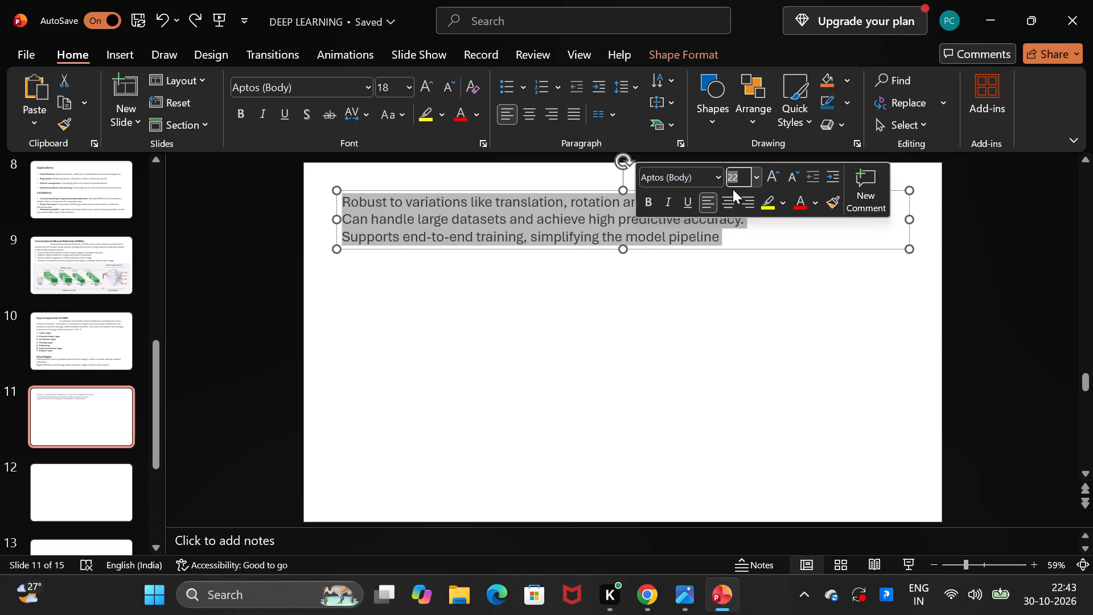
{"action": "left_click", "coordinate": [745, 224]}
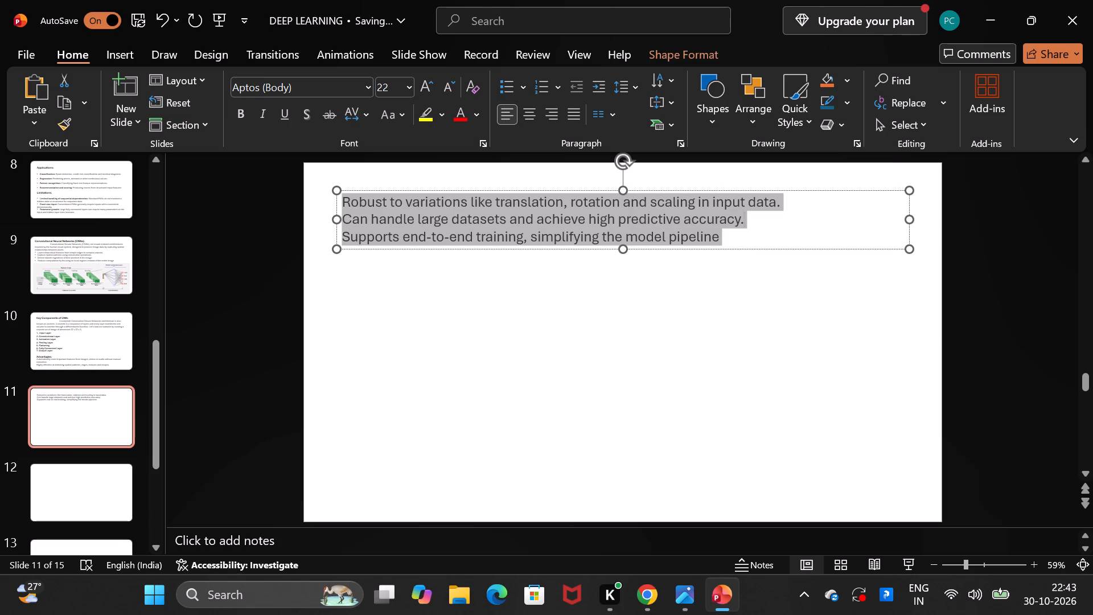
Delete the stray period below the "Highly effective at detecting spatial patterns" line on slide 10.
{"action": "scroll", "coordinate": [692, 378], "scroll_direction": "up", "scroll_amount": 2}
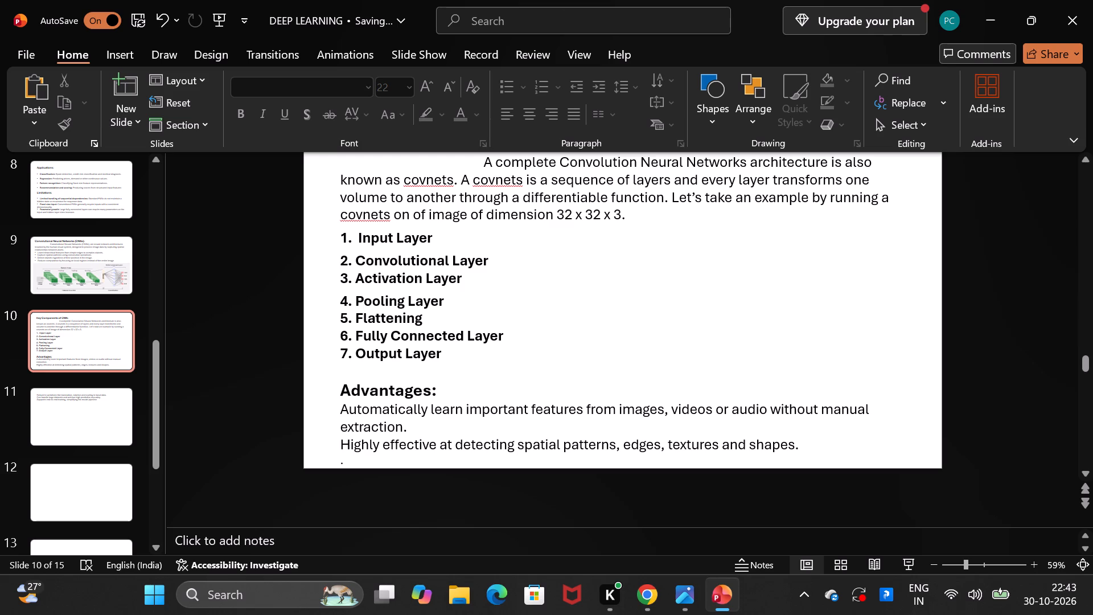
{"action": "left_click", "coordinate": [433, 468]}
{"action": "key", "text": "BackSpace"}
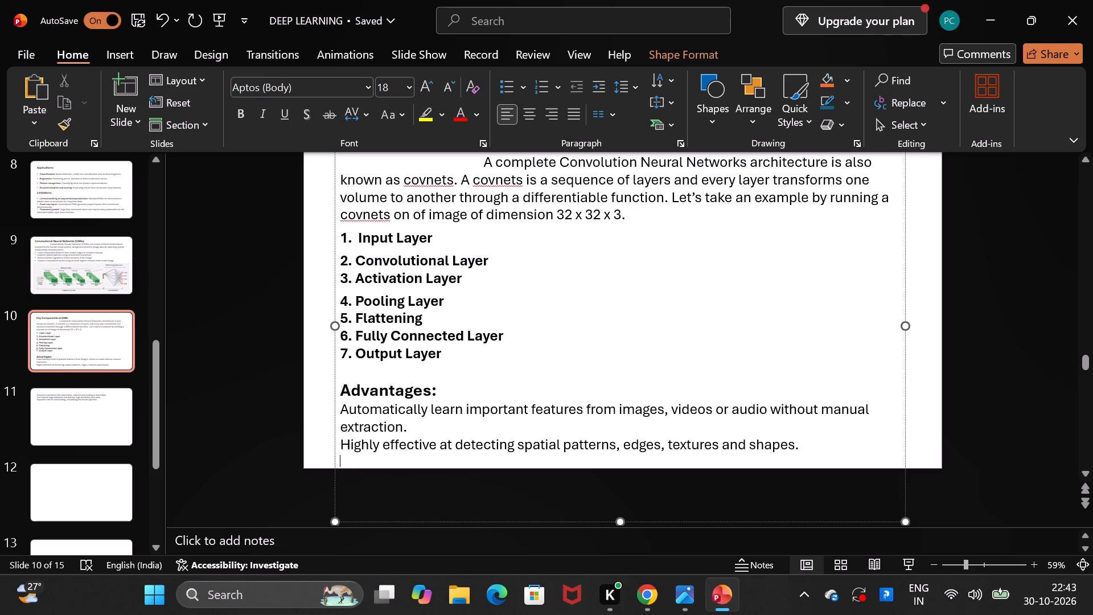
Turn the "Automatically learn important features" line under "Advantages:" into a bullet point by starting it with an asterisk and spaces.
{"action": "left_click", "coordinate": [339, 415]}
{"action": "left_click", "coordinate": [343, 405]}
{"action": "key", "text": "shift+asterisk"}
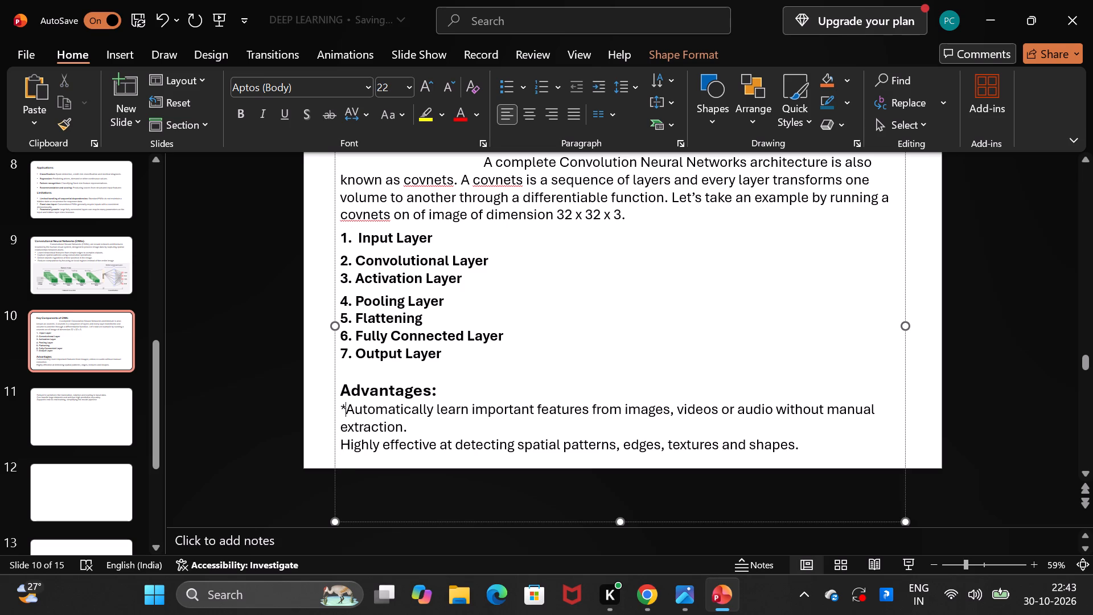
{"action": "key", "text": "space"}
{"action": "key", "text": "space"}
{"action": "key", "text": "space"}
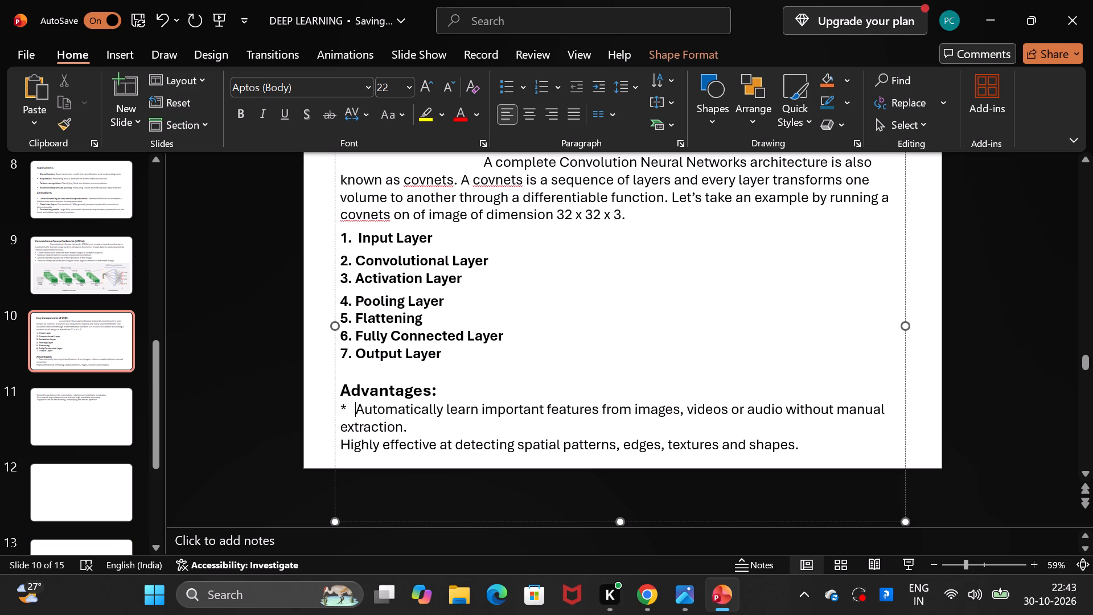
{"action": "left_click", "coordinate": [453, 433]}
{"action": "key", "text": "Return"}
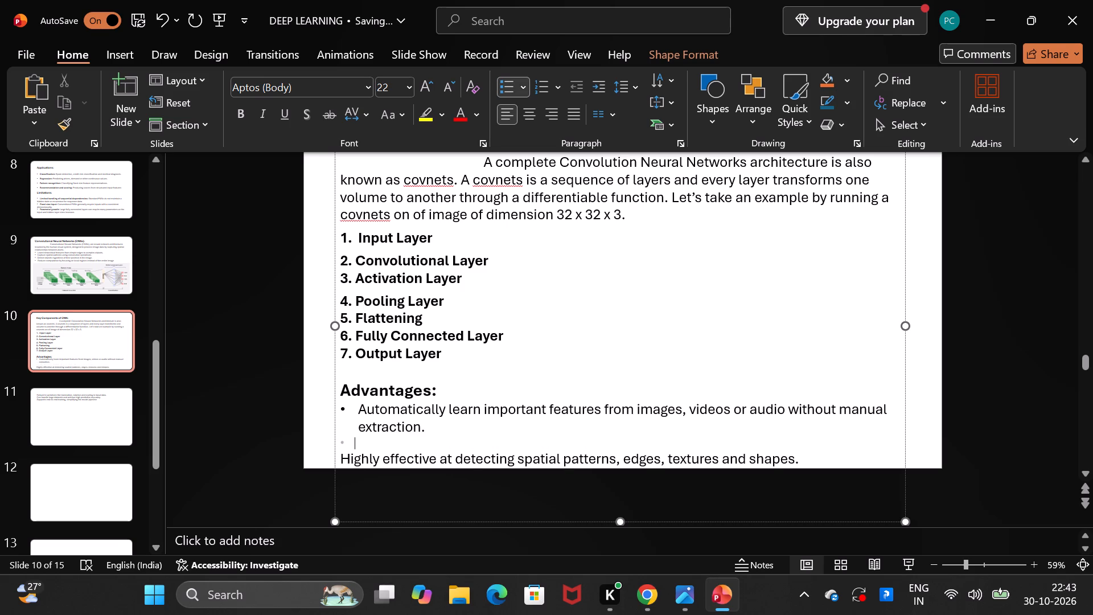
Make the "Highly effective at detecting spatial patterns" line the second bullet, directly below the first with no blank lines between.
{"action": "key", "text": "Return"}
{"action": "key", "text": "BackSpace"}
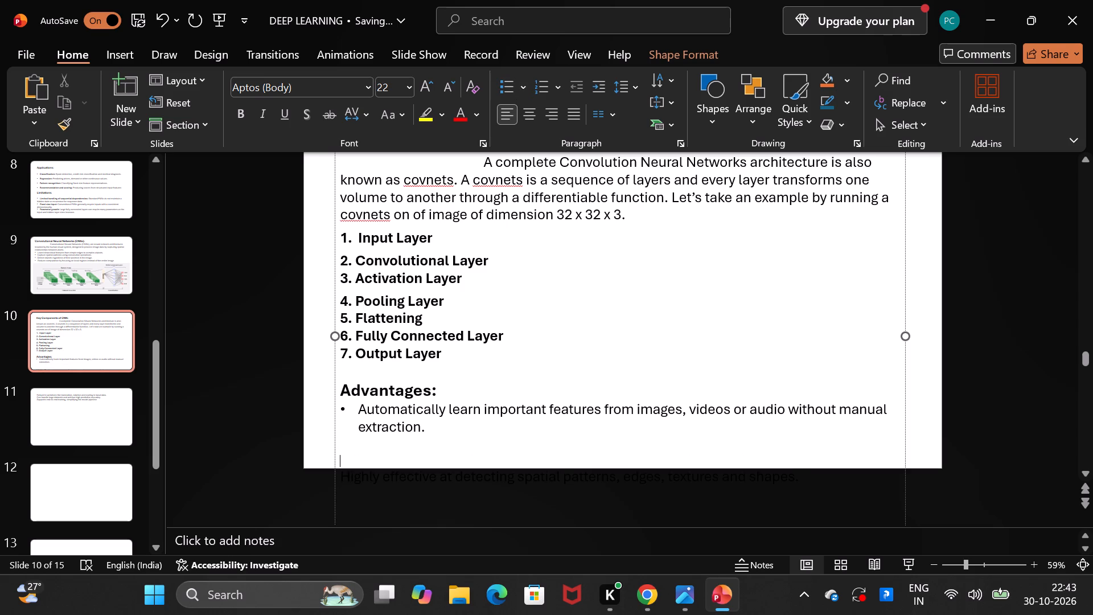
{"action": "key", "text": "BackSpace"}
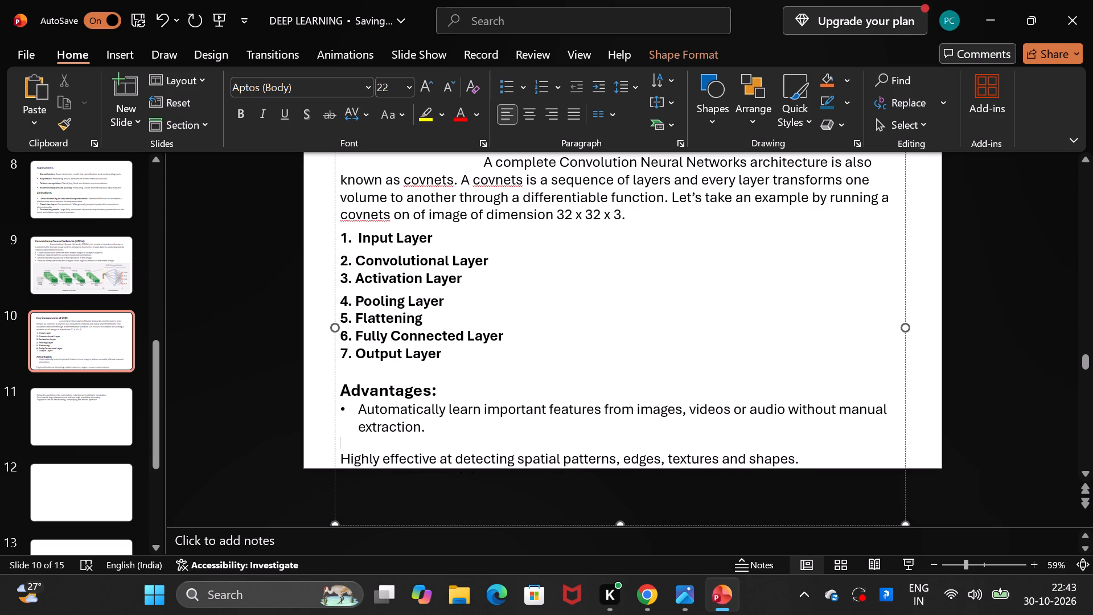
{"action": "key", "text": "Right"}
{"action": "key", "text": "BackSpace"}
{"action": "key", "text": "BackSpace"}
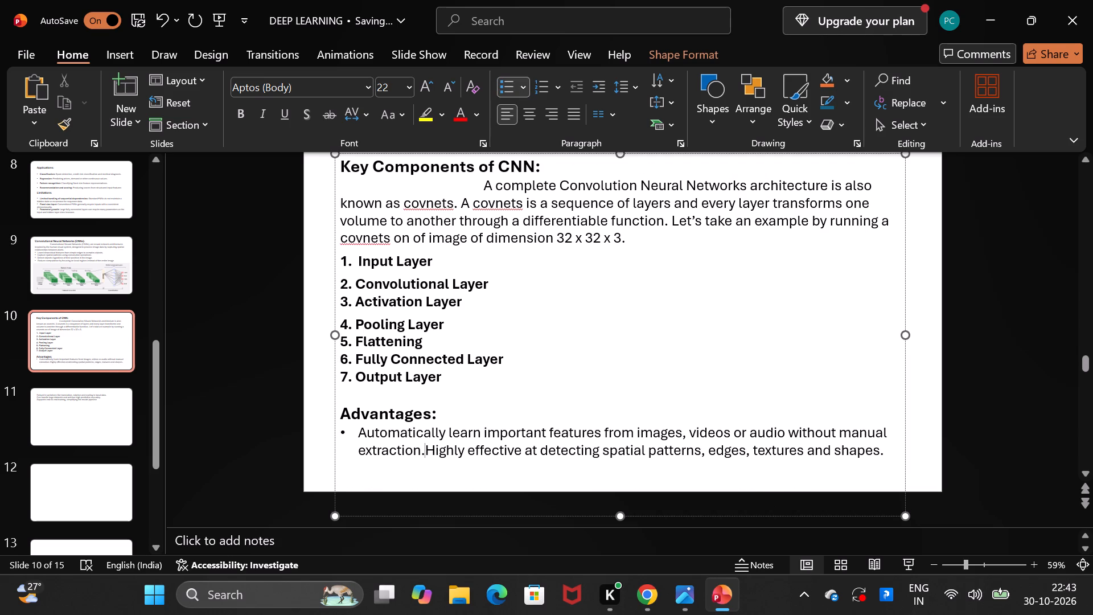
{"action": "key", "text": "Return"}
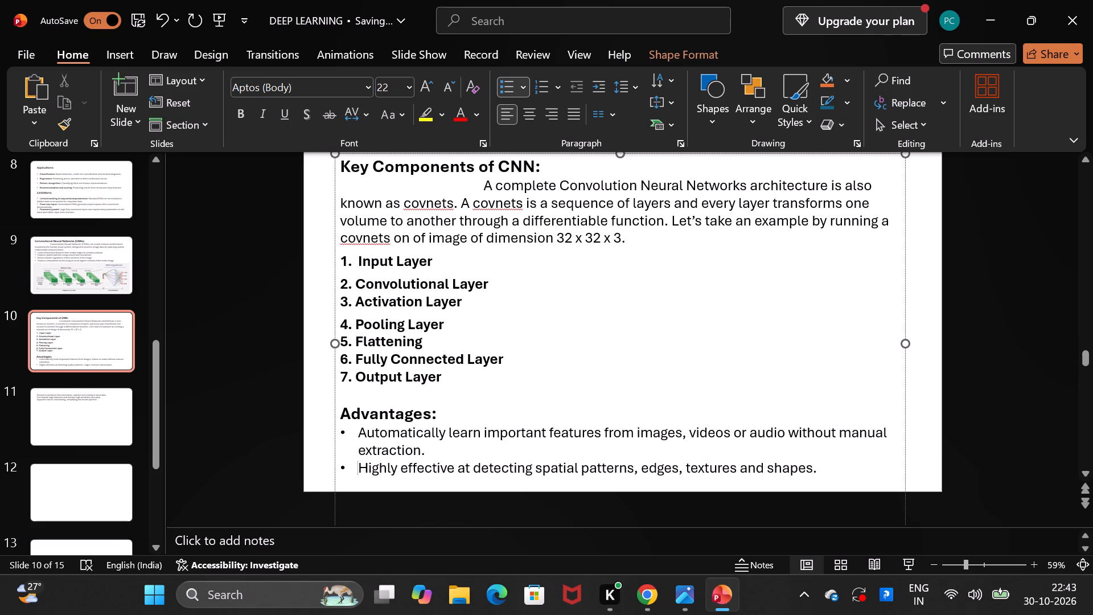
Add two empty lines below the "Highly effective at detecting spatial patterns" bullet on slide 10.
{"action": "left_click", "coordinate": [851, 469]}
{"action": "key", "text": "Return"}
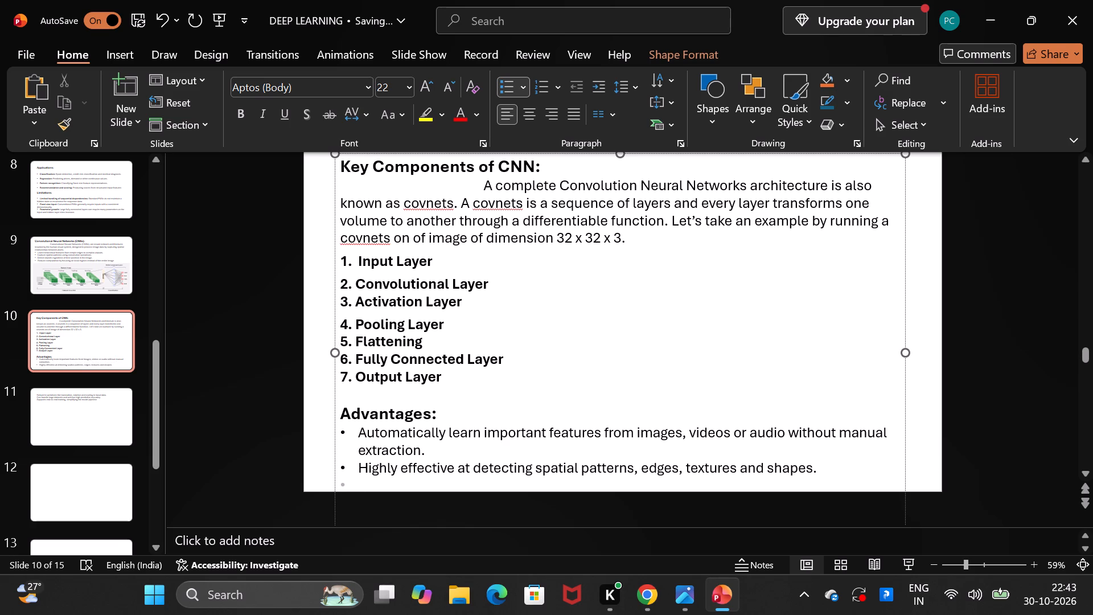
{"action": "key", "text": "Return"}
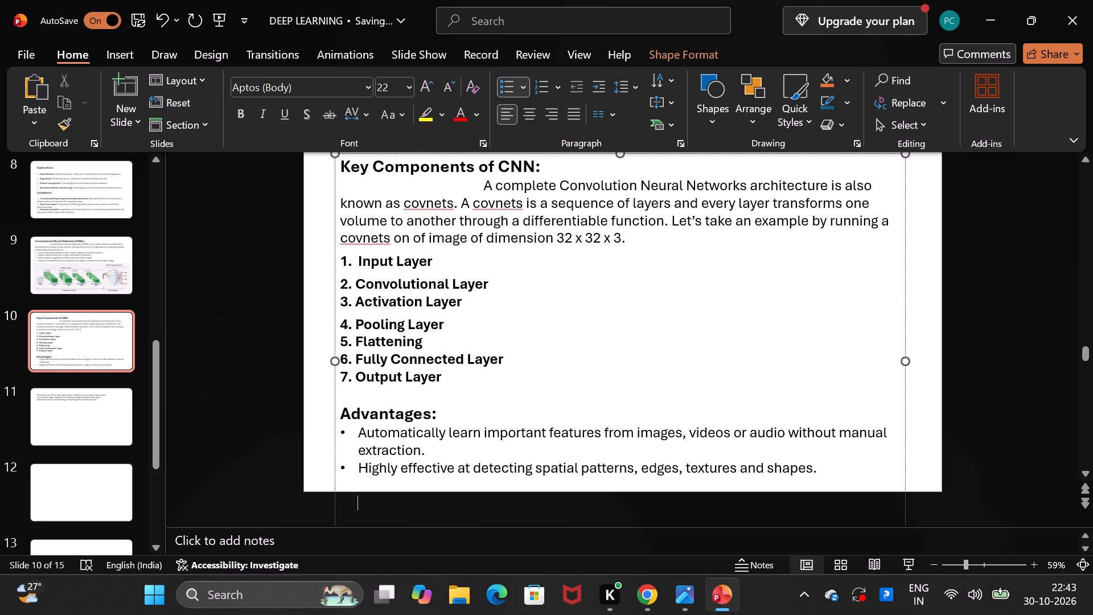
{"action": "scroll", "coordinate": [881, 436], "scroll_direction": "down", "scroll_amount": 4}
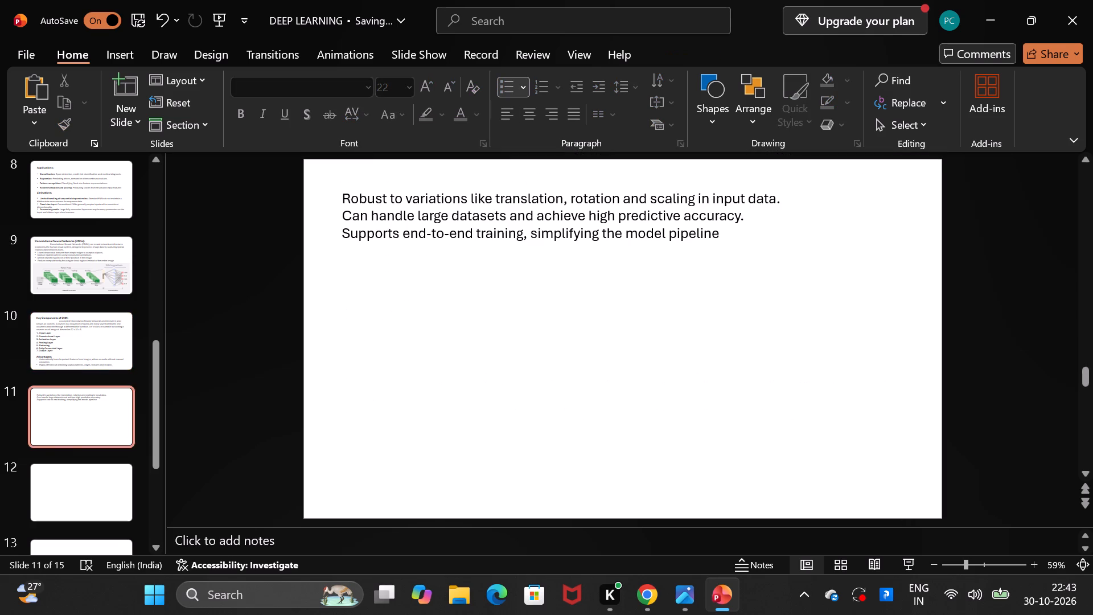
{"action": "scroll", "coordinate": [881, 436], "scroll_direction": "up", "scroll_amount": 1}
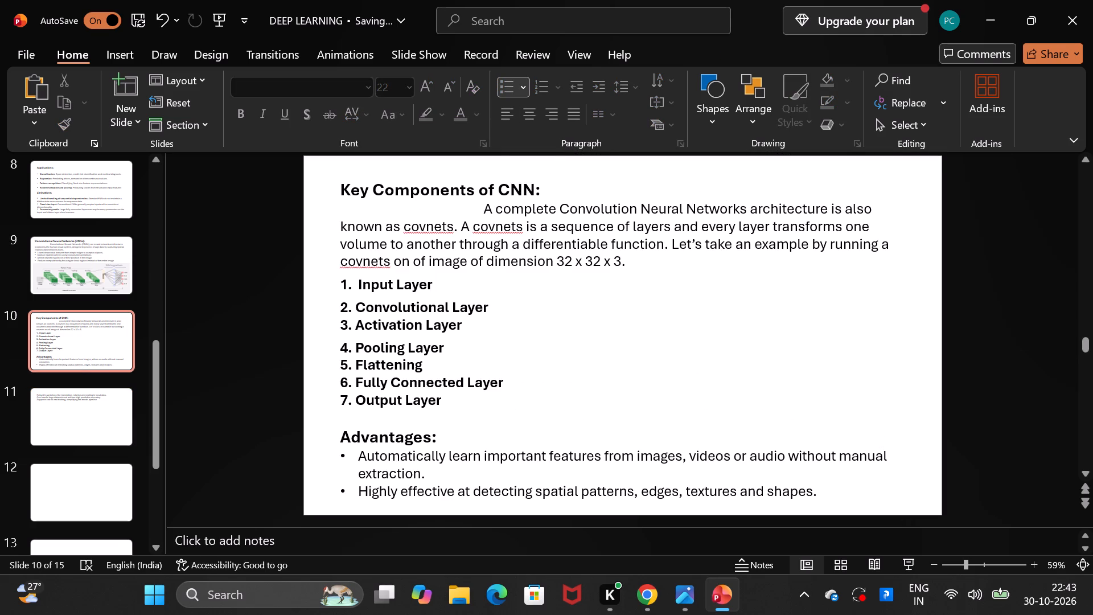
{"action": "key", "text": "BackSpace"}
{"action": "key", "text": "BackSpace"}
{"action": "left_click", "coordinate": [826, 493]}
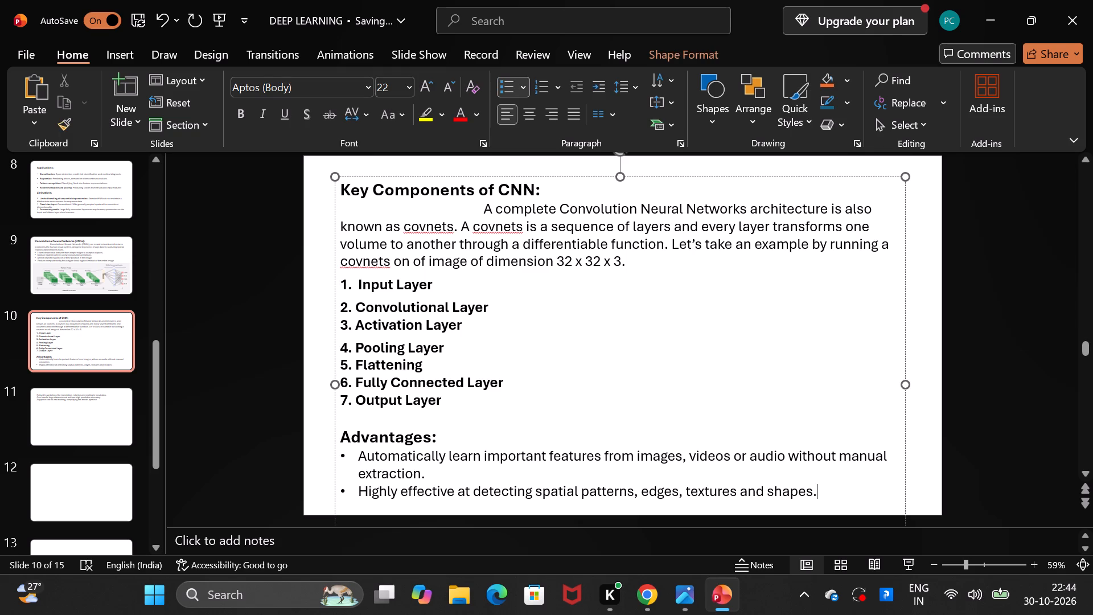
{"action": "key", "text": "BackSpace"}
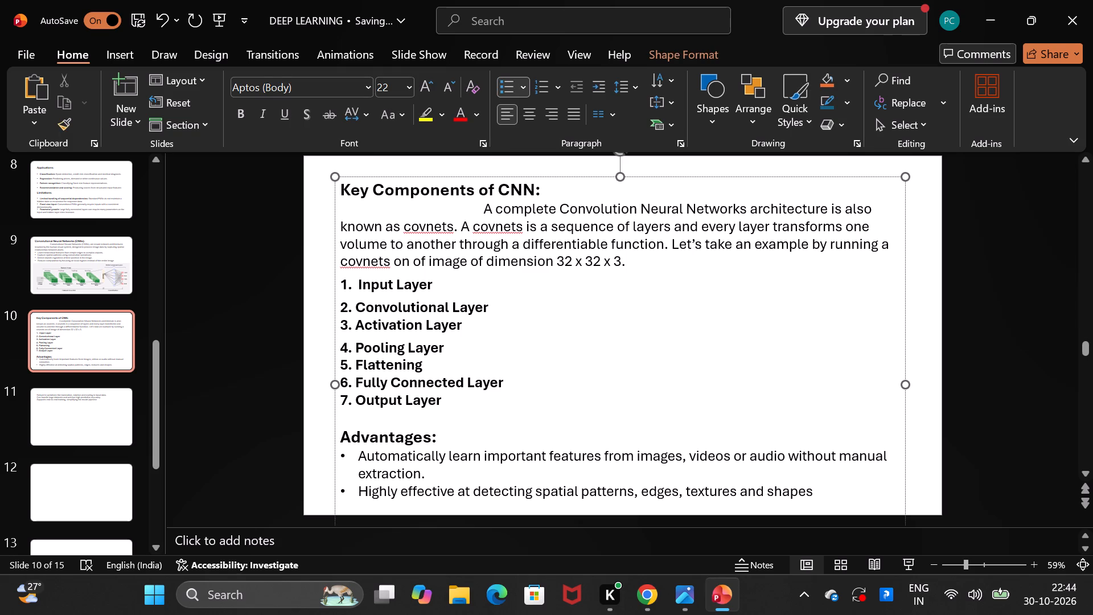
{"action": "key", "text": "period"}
Delete all the empty lines below the "Highly effective at detecting spatial patterns" bullet at the end of slide 10's text box.
{"action": "scroll", "coordinate": [838, 507], "scroll_direction": "down", "scroll_amount": 3}
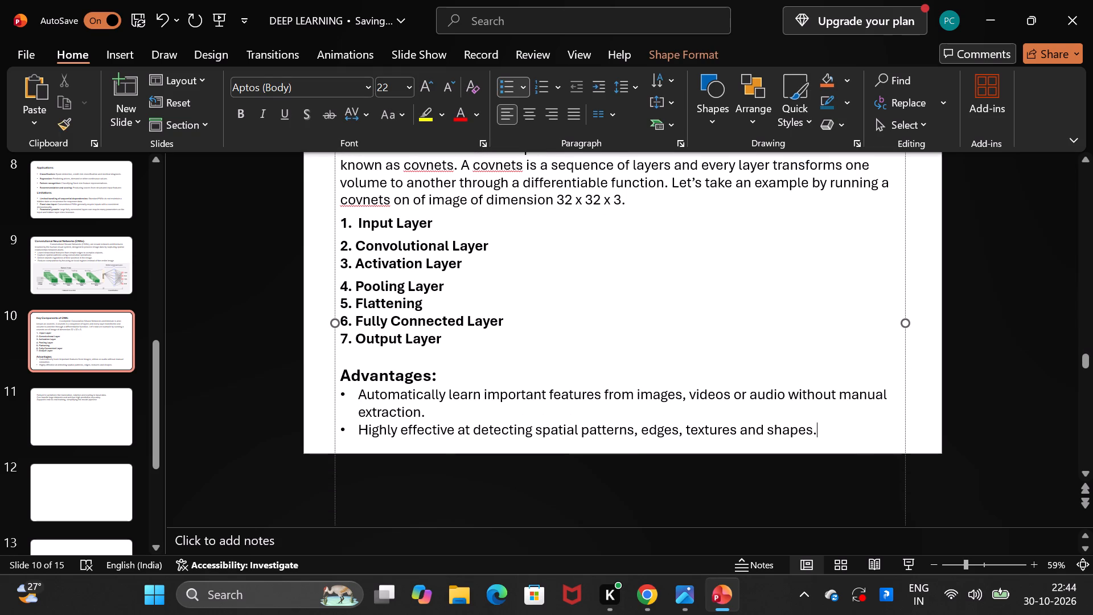
{"action": "key", "text": "Down"}
{"action": "key", "text": "Down"}
{"action": "key", "text": "Down"}
{"action": "key", "text": "Down"}
{"action": "key", "text": "Down"}
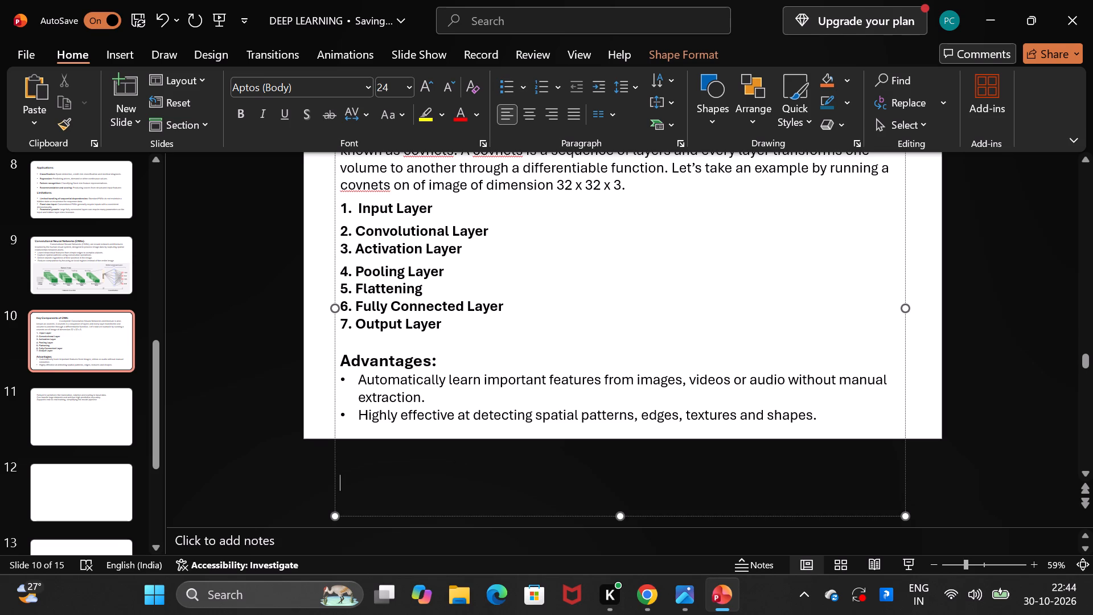
{"action": "key", "text": "Down"}
{"action": "key", "text": "BackSpace"}
{"action": "key", "text": "BackSpace"}
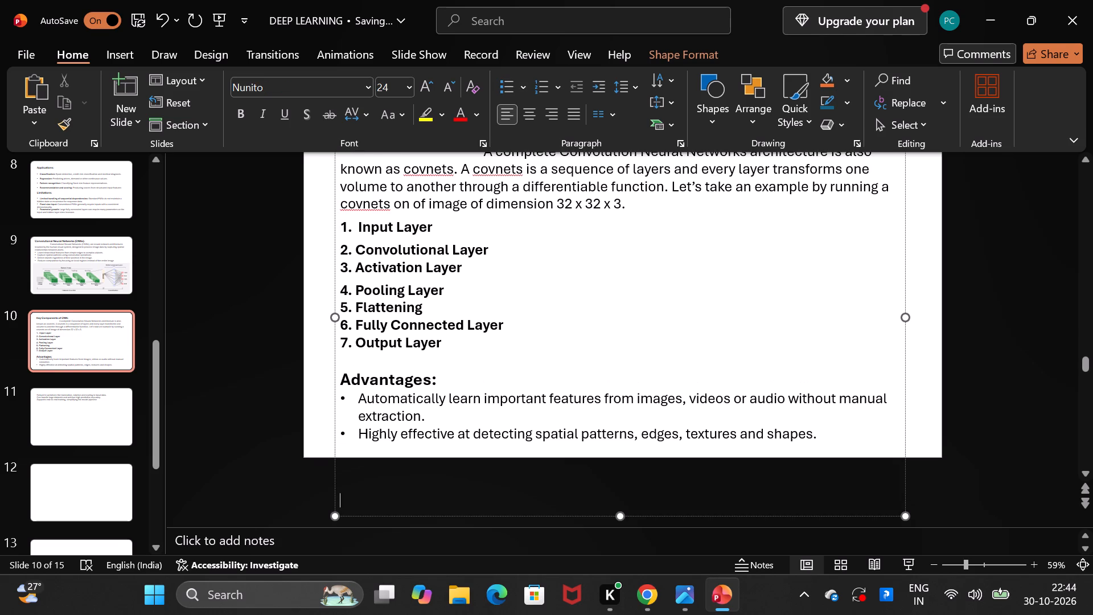
{"action": "key", "text": "BackSpace"}
{"action": "key", "text": "BackSpace"}
{"action": "key", "text": "BackSpace"}
{"action": "key", "text": "BackSpace"}
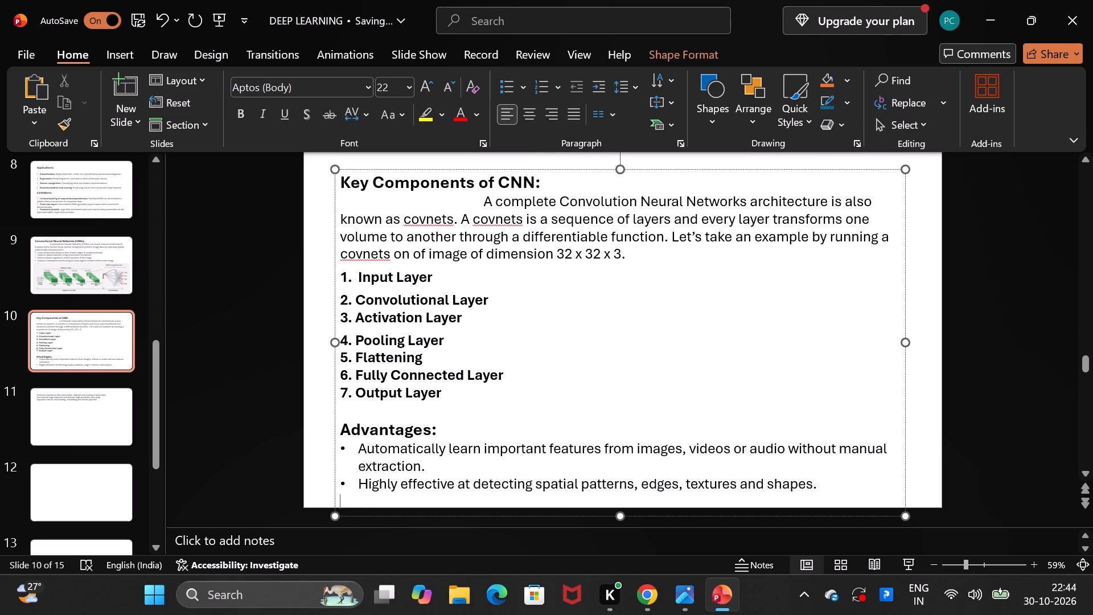
{"action": "key", "text": "BackSpace"}
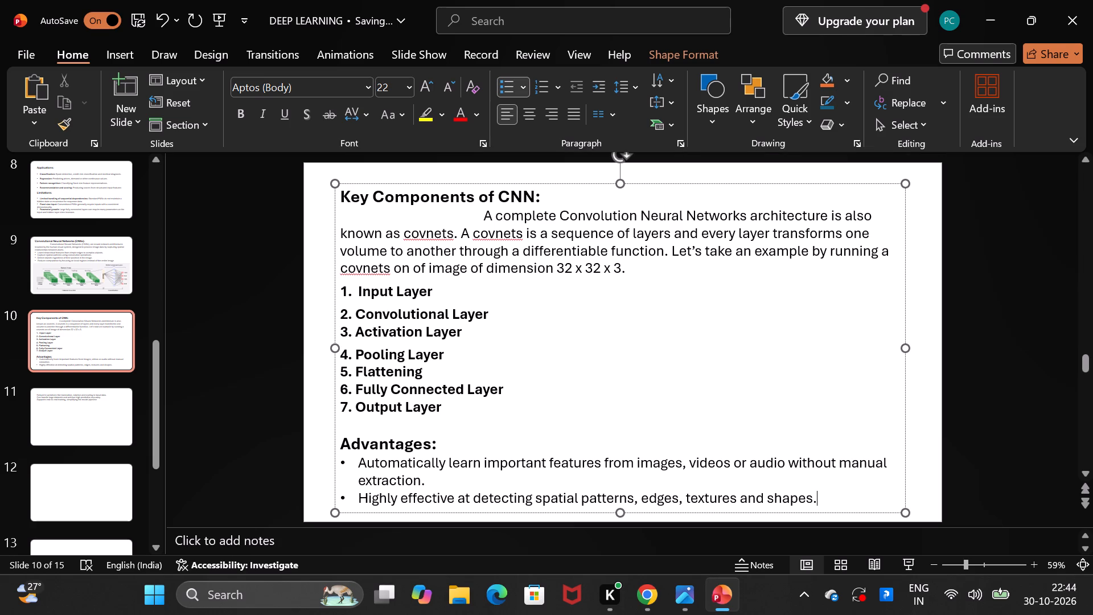
Save the presentation.
{"action": "key", "text": "ctrl+s"}
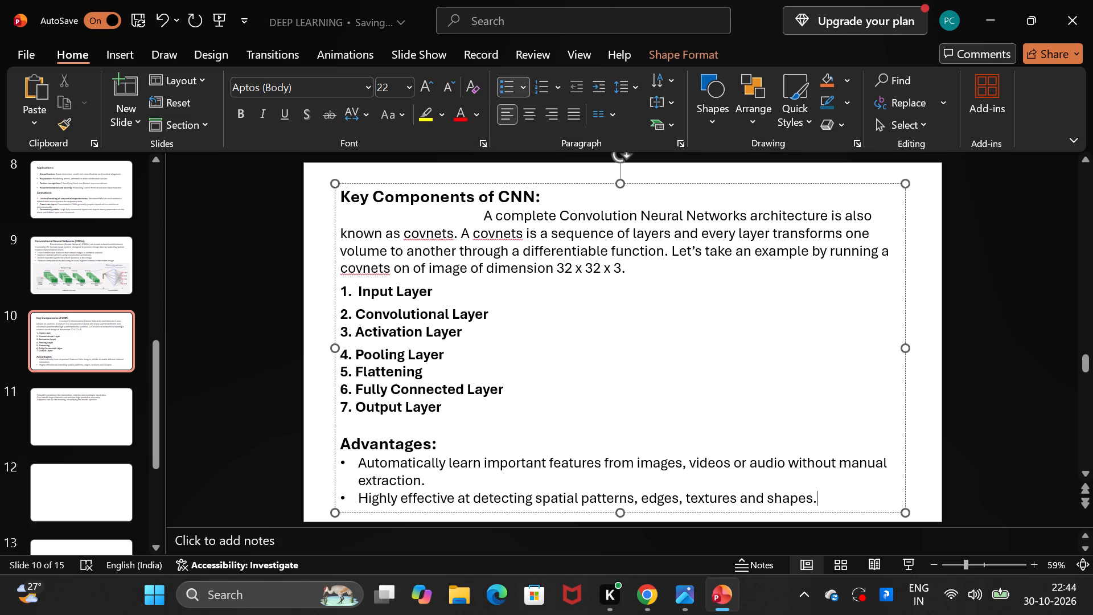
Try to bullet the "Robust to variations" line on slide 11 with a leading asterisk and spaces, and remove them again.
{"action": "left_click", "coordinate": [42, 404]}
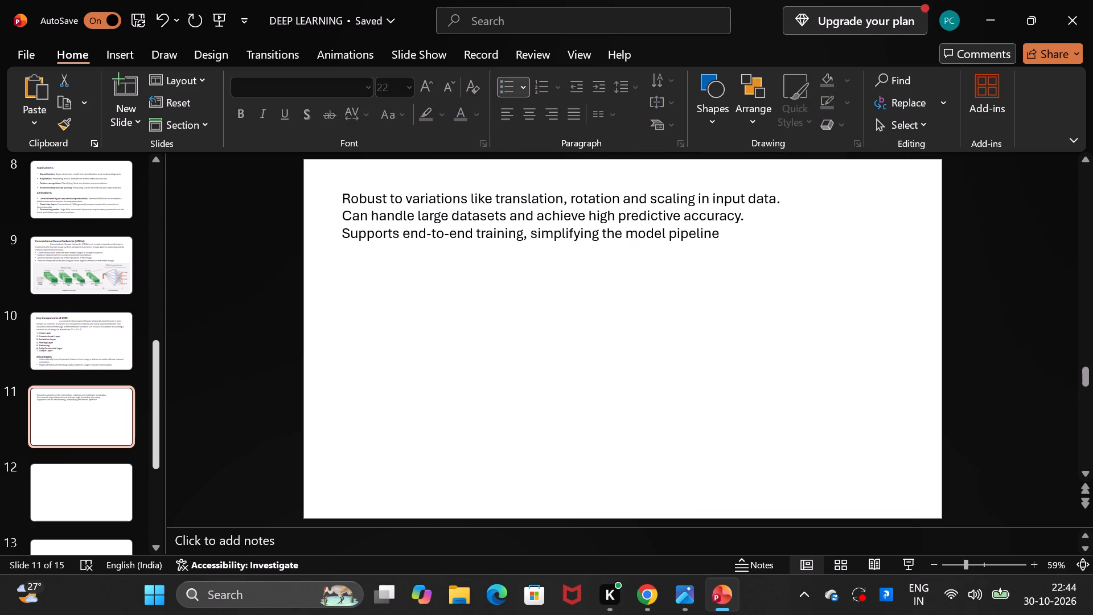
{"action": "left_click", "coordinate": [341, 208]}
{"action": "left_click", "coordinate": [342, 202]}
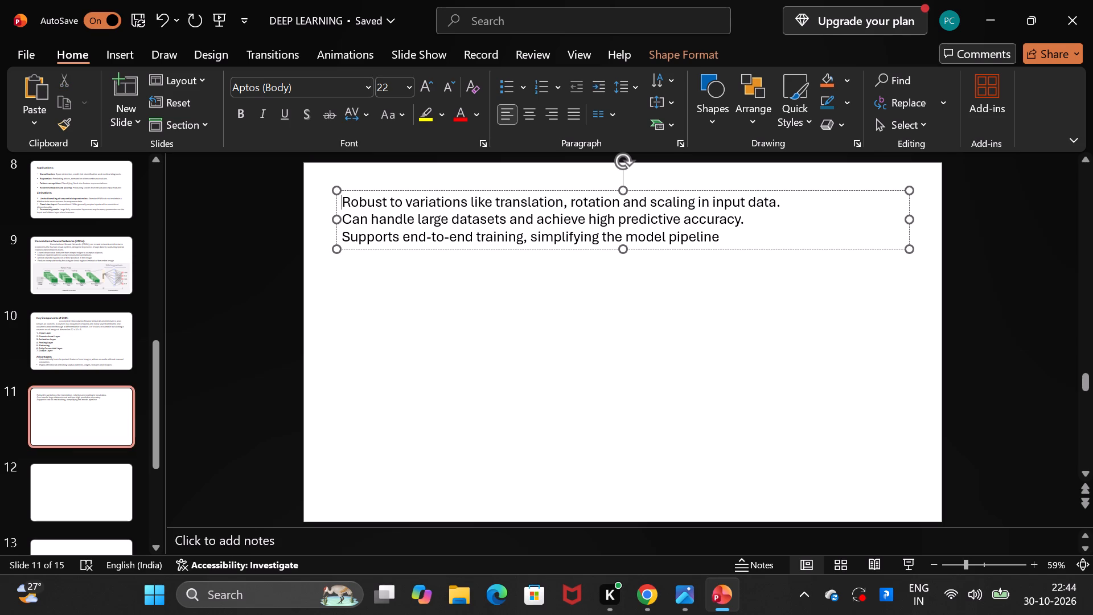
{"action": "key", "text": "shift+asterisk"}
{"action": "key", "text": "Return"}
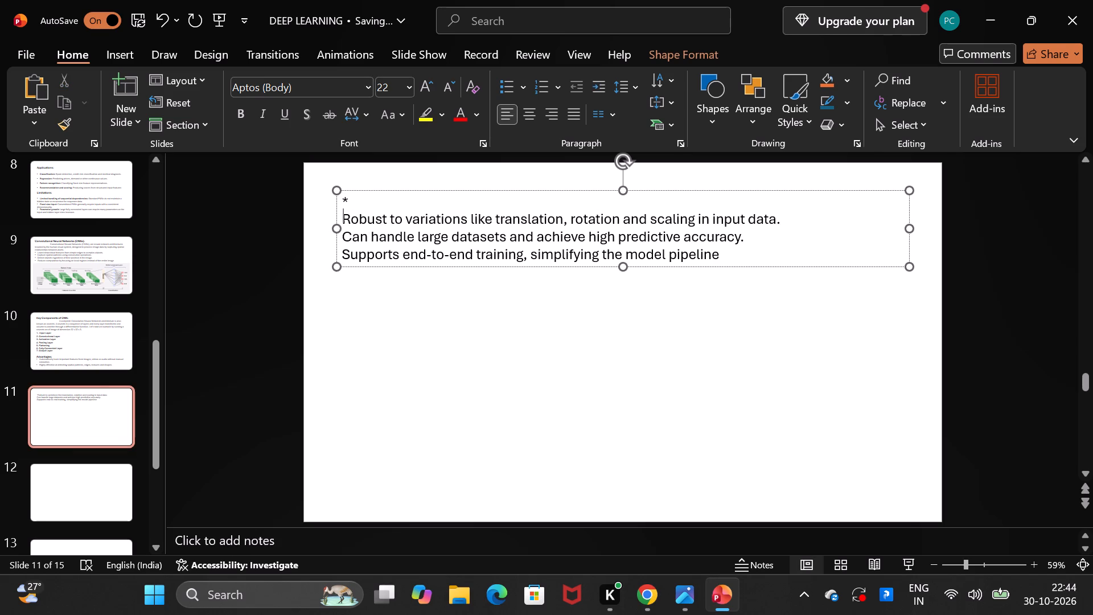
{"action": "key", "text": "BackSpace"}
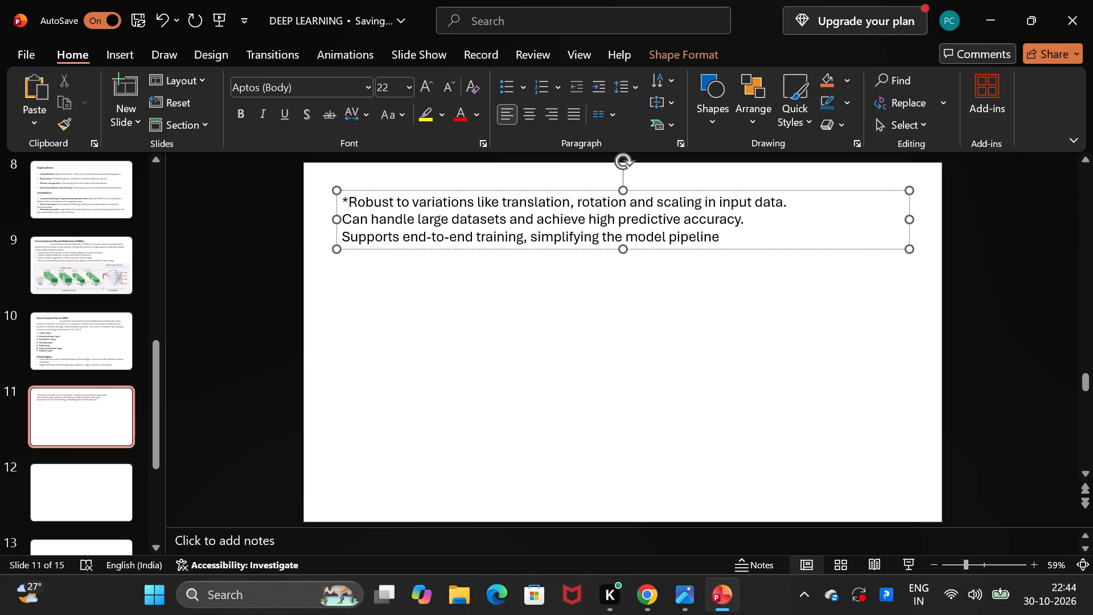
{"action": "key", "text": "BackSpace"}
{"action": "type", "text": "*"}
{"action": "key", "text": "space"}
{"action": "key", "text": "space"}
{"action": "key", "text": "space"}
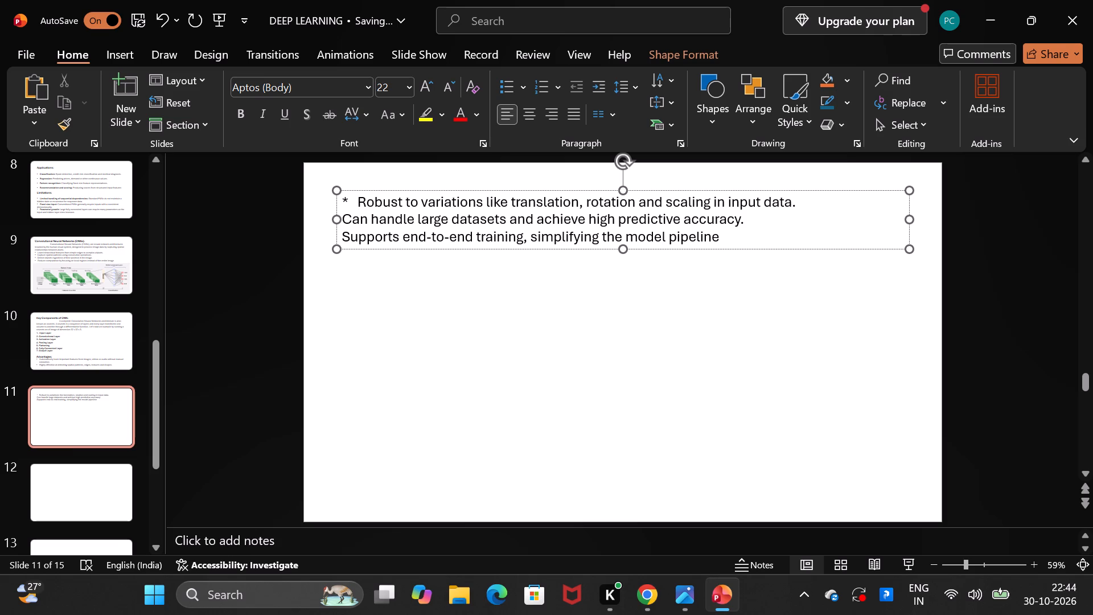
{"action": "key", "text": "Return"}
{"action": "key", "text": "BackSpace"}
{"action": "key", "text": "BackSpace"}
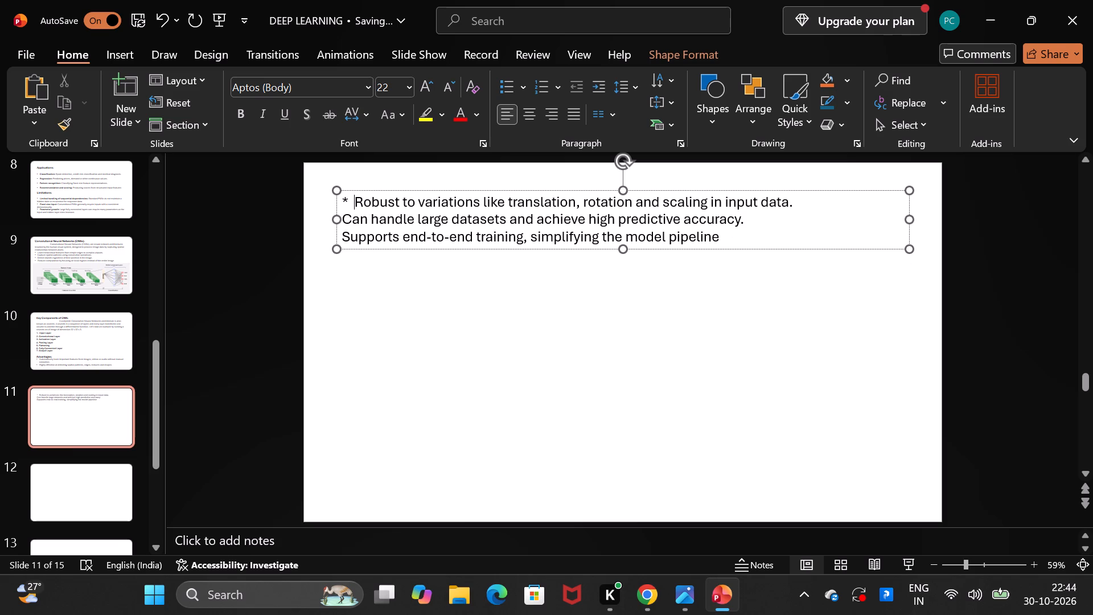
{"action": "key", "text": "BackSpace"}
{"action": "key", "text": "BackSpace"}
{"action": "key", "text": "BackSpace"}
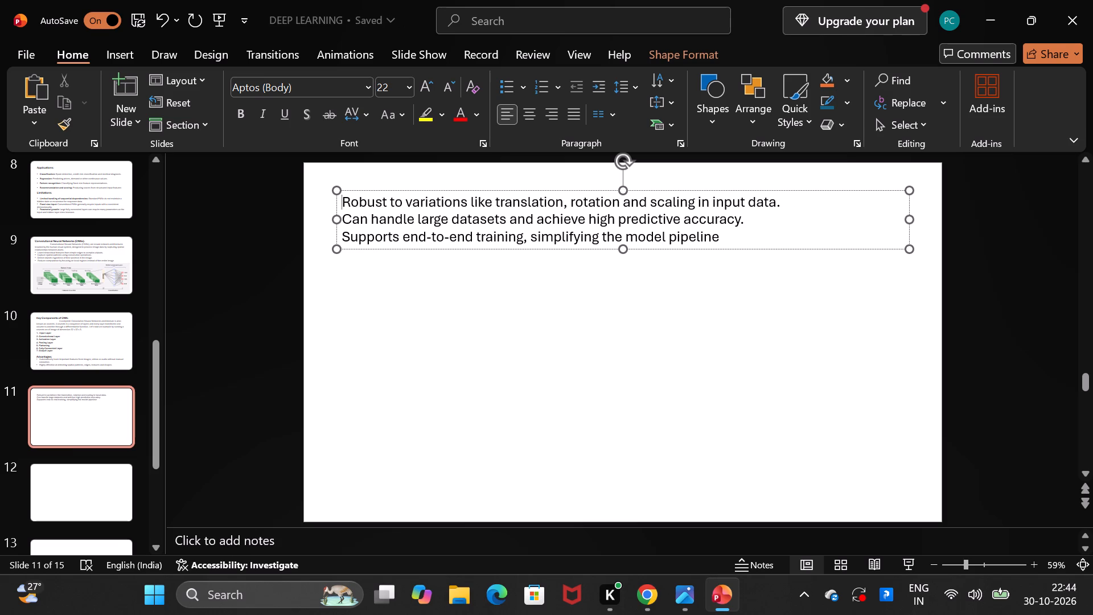
Turn the "Robust to variations" line on slide 11 into a bullet with a leading asterisk, three spaces and a line break at its end.
{"action": "key", "text": "shift+asterisk"}
{"action": "key", "text": "space"}
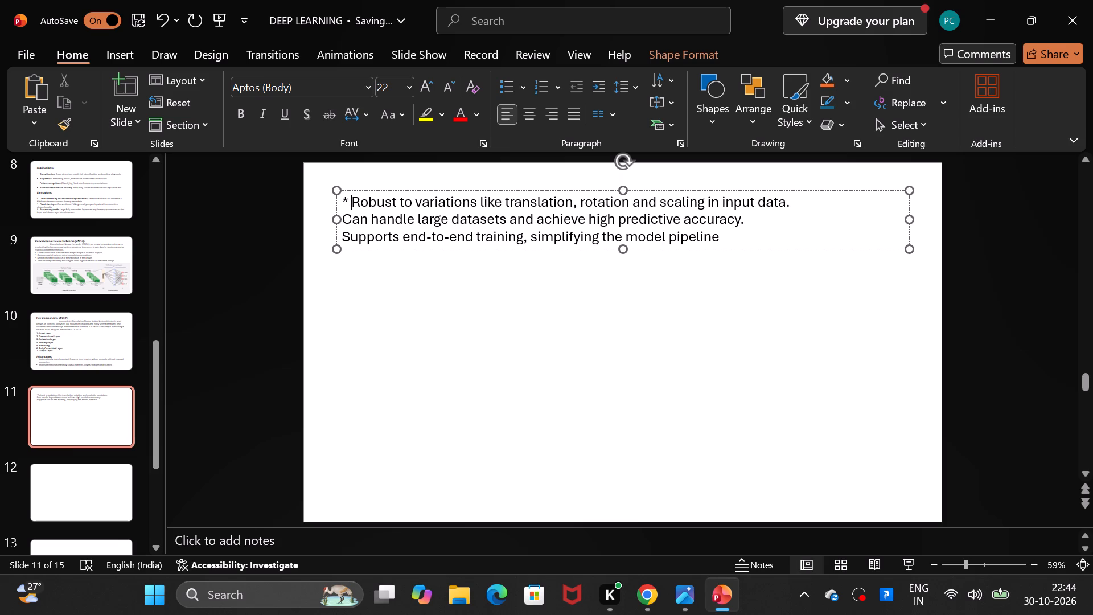
{"action": "key", "text": "space"}
{"action": "key", "text": "space"}
{"action": "key", "text": "Down"}
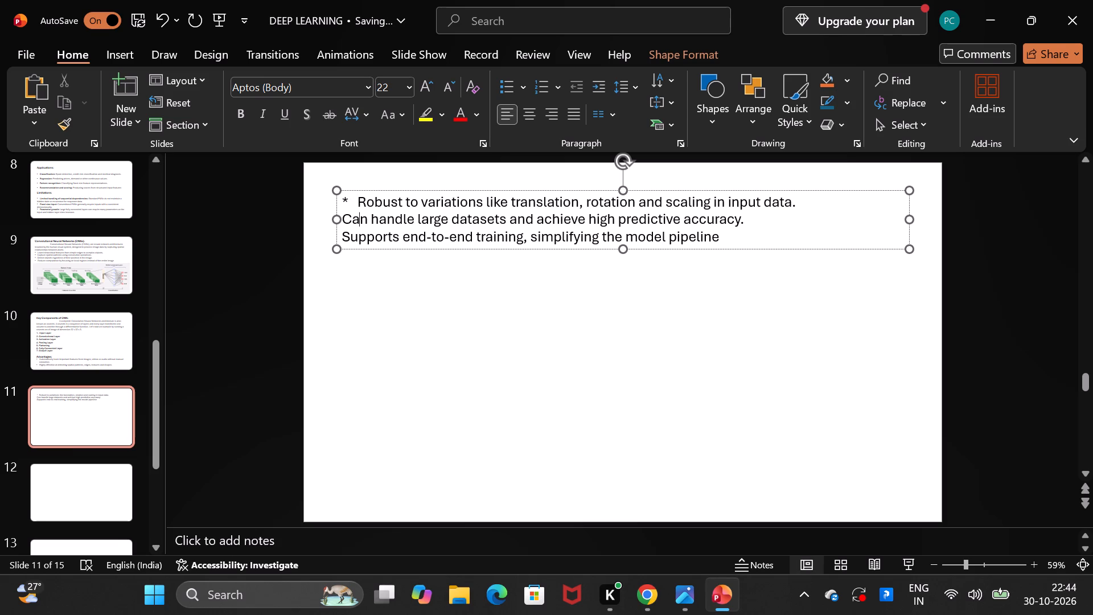
{"action": "key", "text": "BackSpace"}
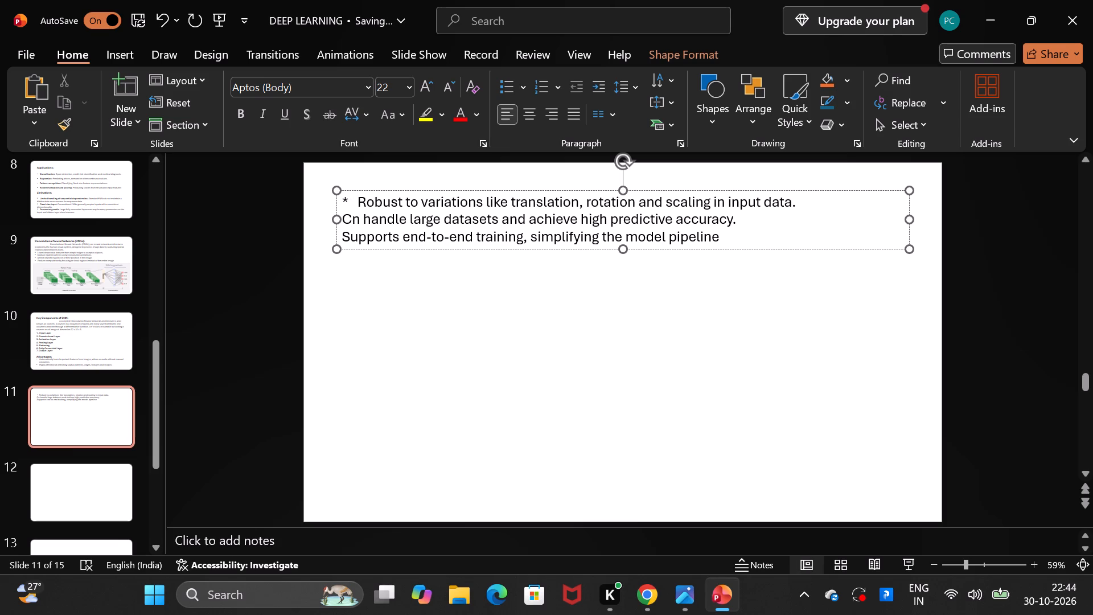
{"action": "key", "text": "a"}
{"action": "key", "text": "Up"}
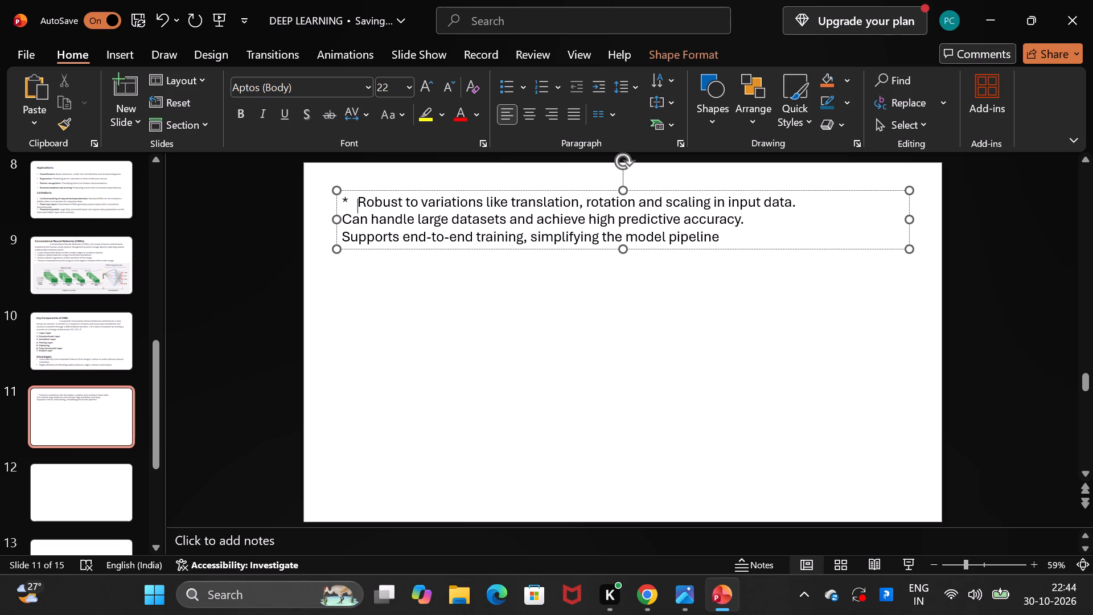
{"action": "key", "text": "Right"}
{"action": "key", "text": "Right"}
{"action": "key", "text": "Right"}
{"action": "key", "text": "Right"}
{"action": "key", "text": "Right"}
{"action": "key", "text": "Right"}
{"action": "key", "text": "Right"}
{"action": "key", "text": "Right"}
{"action": "key", "text": "Right"}
{"action": "key", "text": "Right"}
{"action": "key", "text": "Right"}
{"action": "key", "text": "Right"}
{"action": "key", "text": "Right"}
{"action": "key", "text": "Right"}
{"action": "key", "text": "Right"}
{"action": "key", "text": "Right"}
{"action": "key", "text": "Right"}
{"action": "key", "text": "Right"}
{"action": "key", "text": "Right"}
{"action": "key", "text": "Right"}
{"action": "key", "text": "Left"}
{"action": "key", "text": "Left"}
{"action": "key", "text": "Left"}
{"action": "key", "text": "Return"}
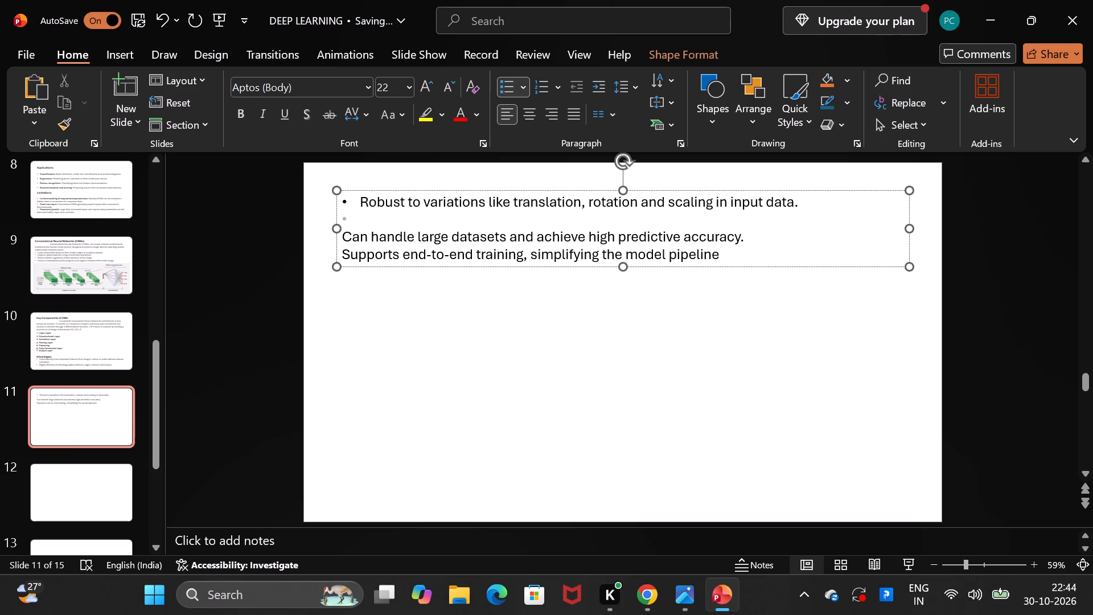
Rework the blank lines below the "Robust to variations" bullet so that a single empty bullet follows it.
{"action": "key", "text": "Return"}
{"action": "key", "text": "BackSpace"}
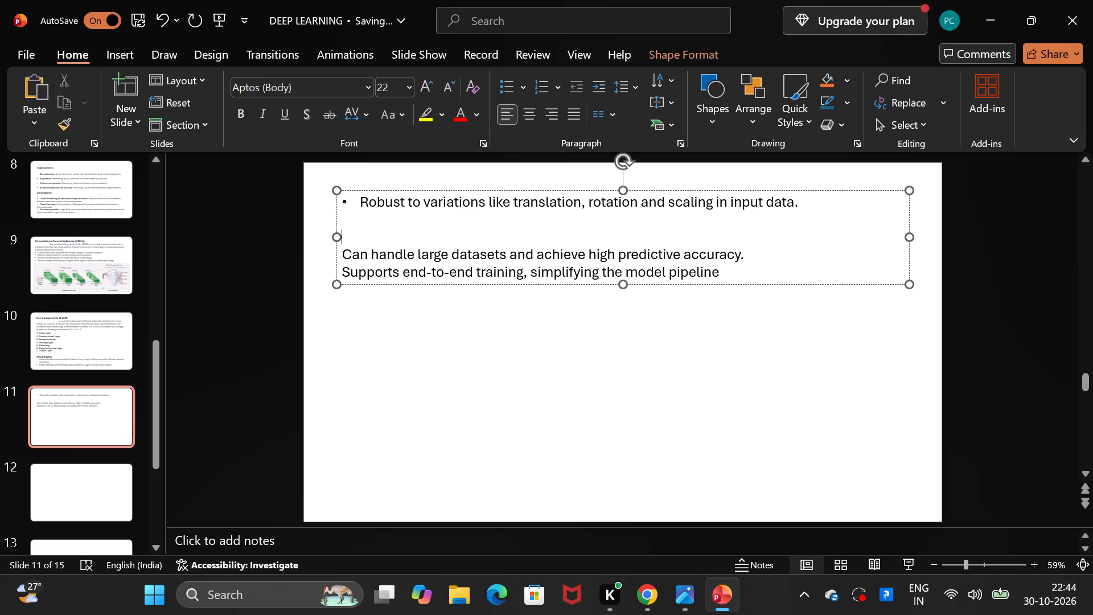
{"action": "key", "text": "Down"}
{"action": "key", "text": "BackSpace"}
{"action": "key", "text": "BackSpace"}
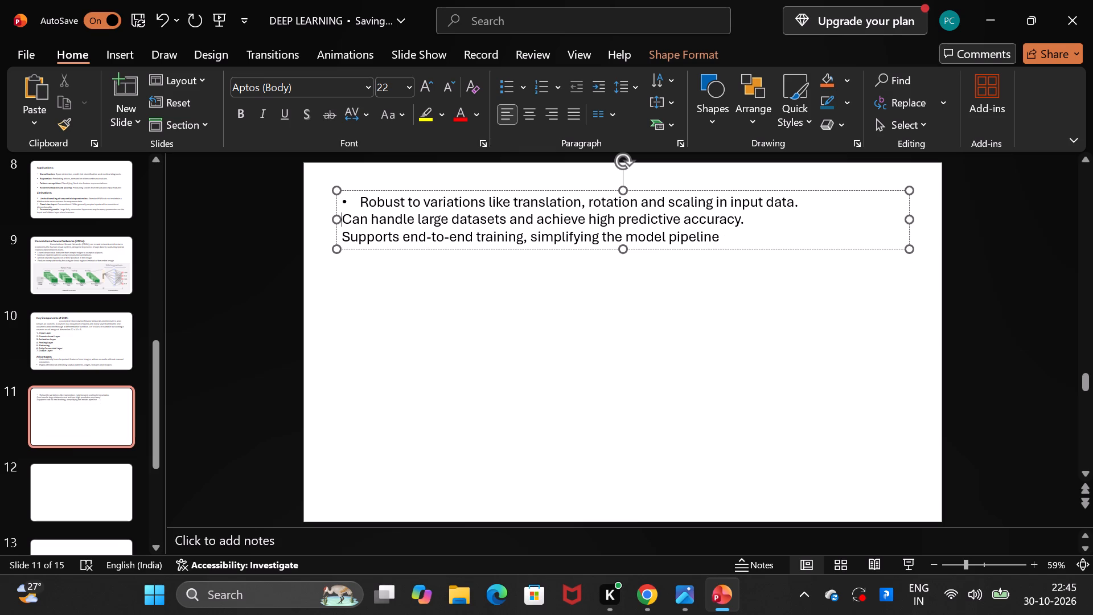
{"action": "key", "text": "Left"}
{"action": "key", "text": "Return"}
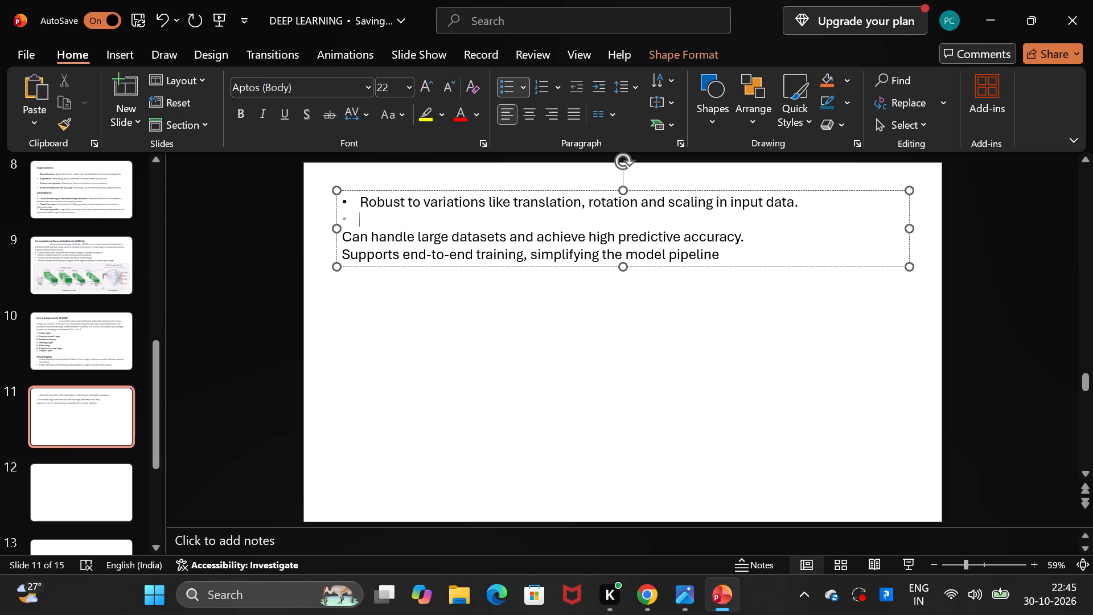
Copy the "Can handle large datasets" line on slide 11 into a bullet directly below the "Robust to variations" bullet.
{"action": "left_click_drag", "start_coordinate": [342, 238], "coordinate": [728, 236]}
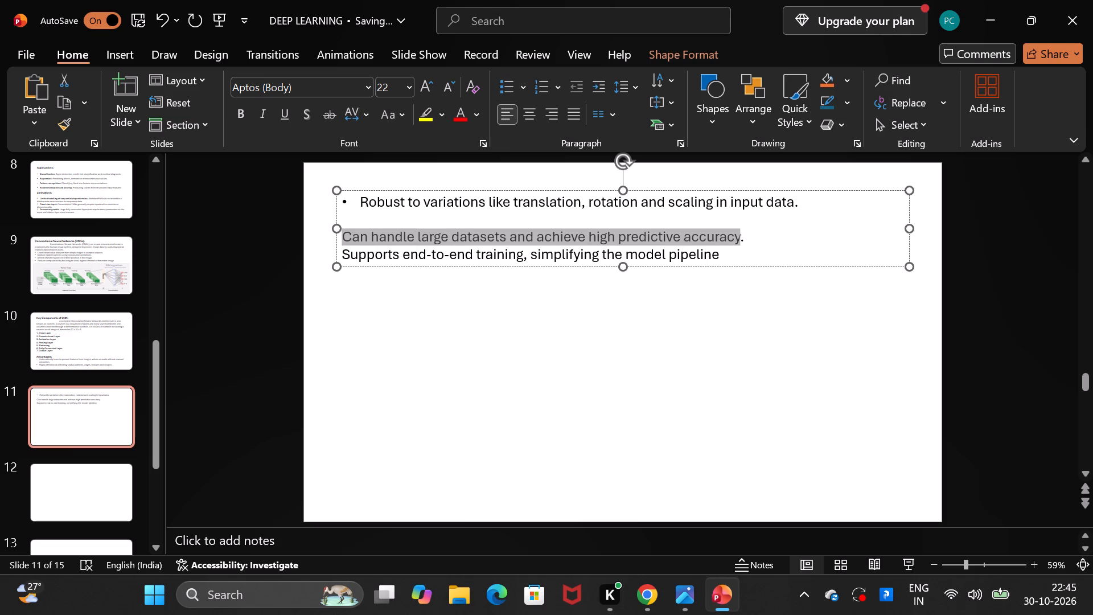
{"action": "left_click_drag", "start_coordinate": [728, 236], "coordinate": [745, 236]}
{"action": "key", "text": "ctrl+c"}
{"action": "left_click", "coordinate": [797, 207]}
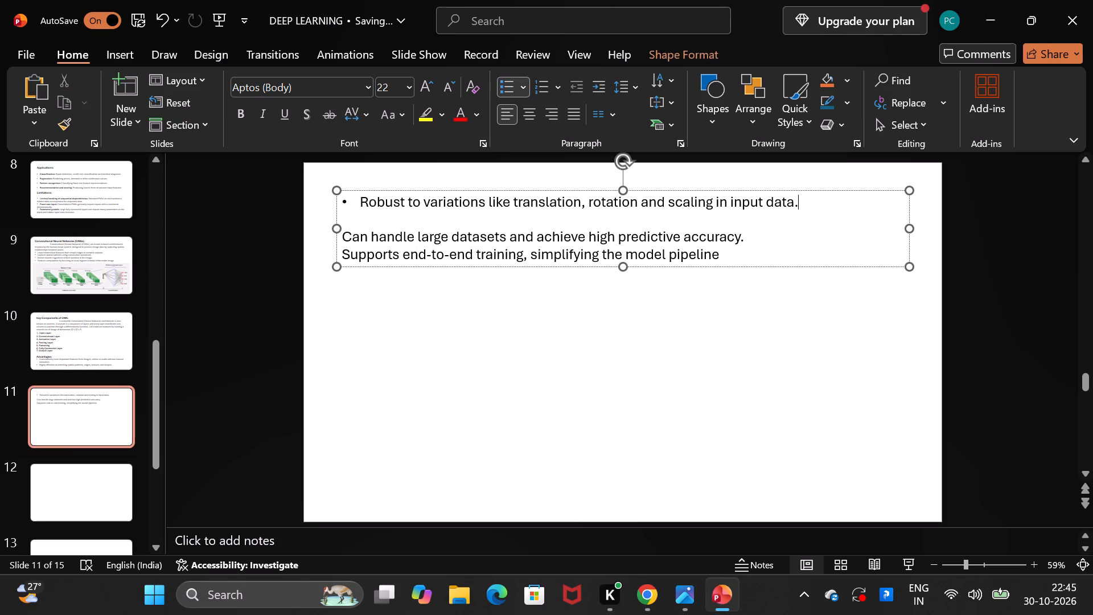
{"action": "key", "text": "Return"}
{"action": "key", "text": "ctrl+v"}
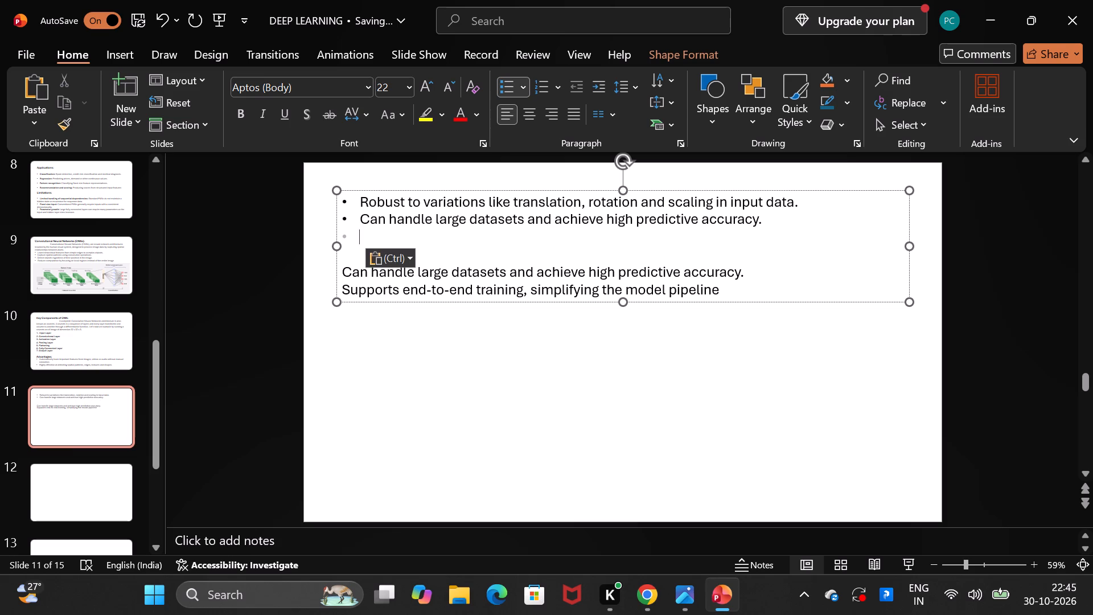
Copy the "Supports end-to-end training" line on slide 11 into a bullet below the "Can handle large datasets" bullet, undoing any mistaken paste.
{"action": "left_click_drag", "start_coordinate": [730, 282], "coordinate": [362, 289]}
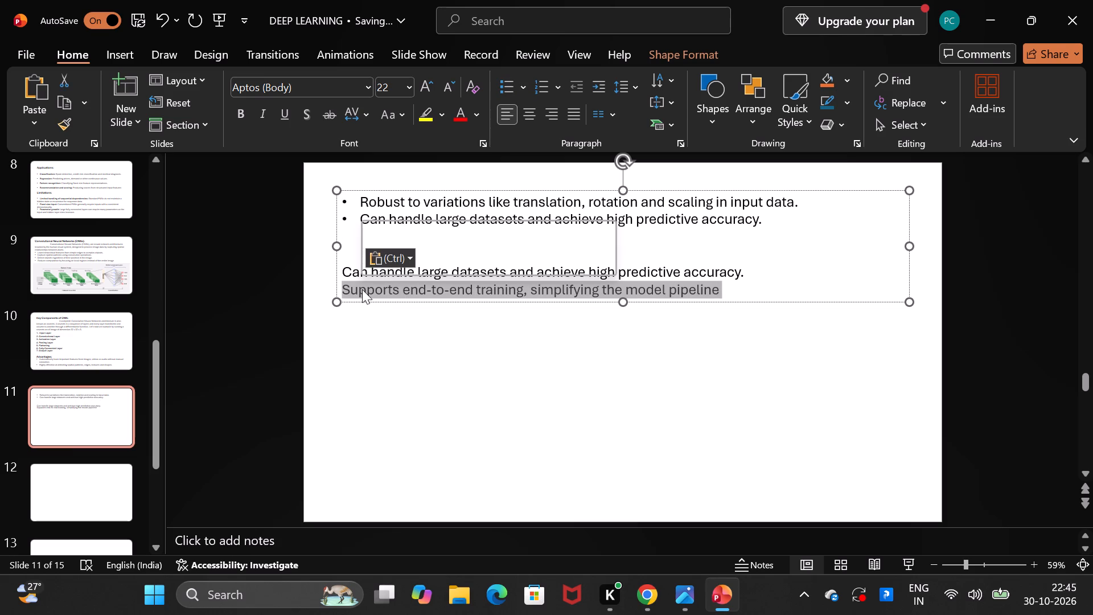
{"action": "key", "text": "ctrl+v"}
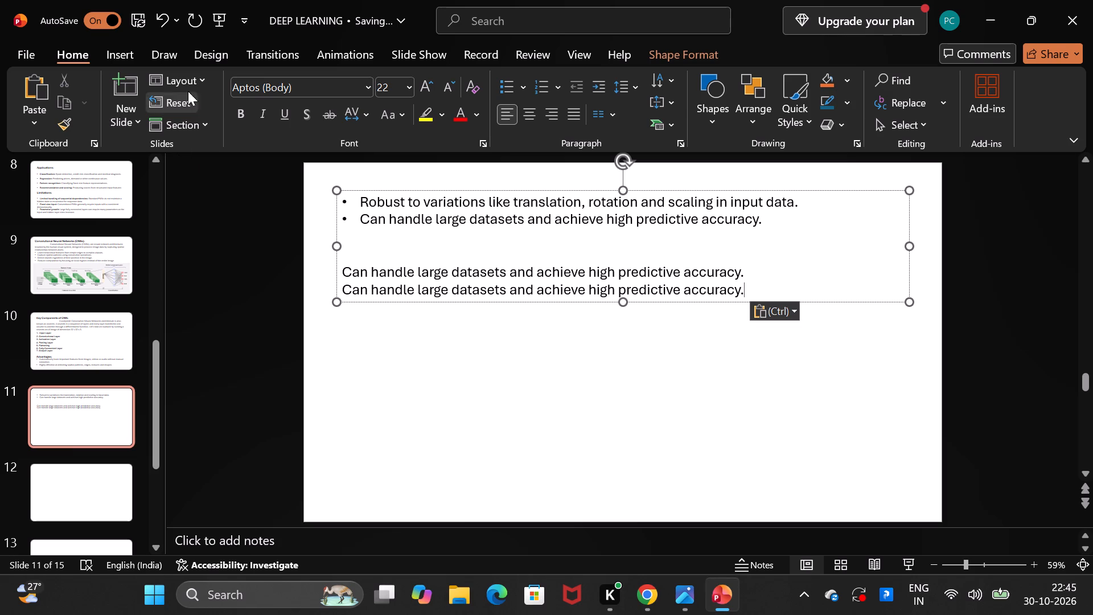
{"action": "left_click", "coordinate": [158, 11]}
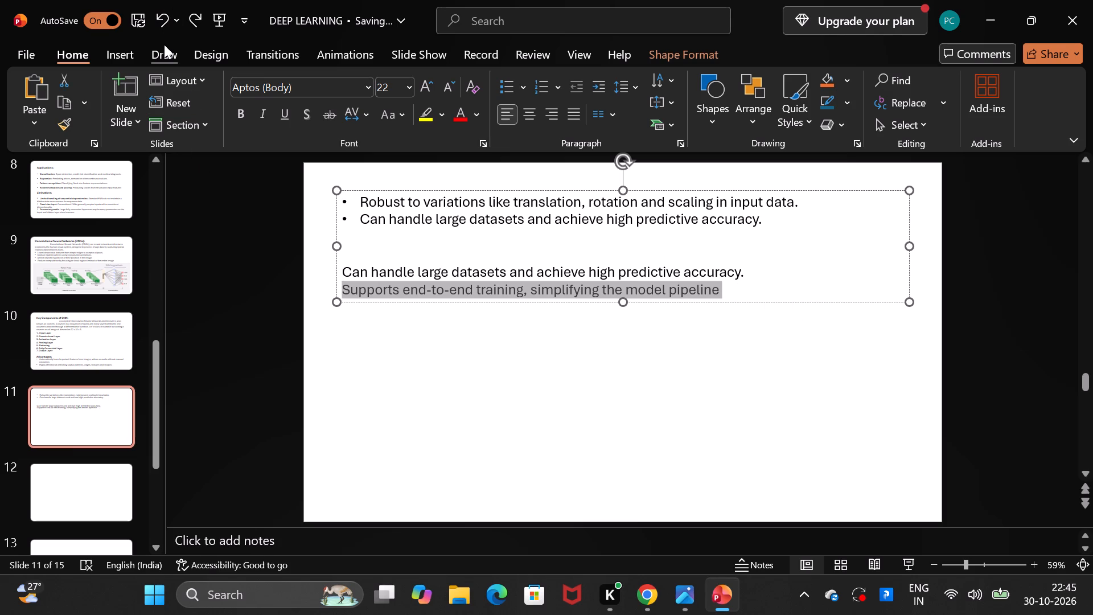
{"action": "key", "text": "ctrl+c"}
{"action": "left_click", "coordinate": [800, 218]}
{"action": "left_click", "coordinate": [796, 237]}
{"action": "left_click", "coordinate": [798, 229]}
{"action": "left_click", "coordinate": [791, 219]}
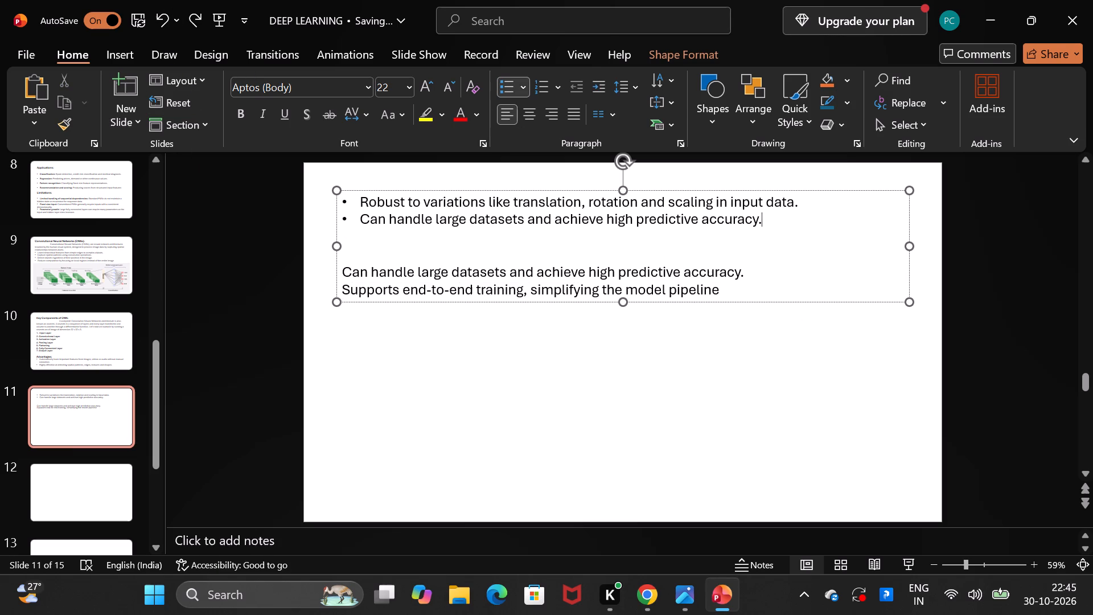
{"action": "key", "text": "Return"}
{"action": "key", "text": "ctrl+v"}
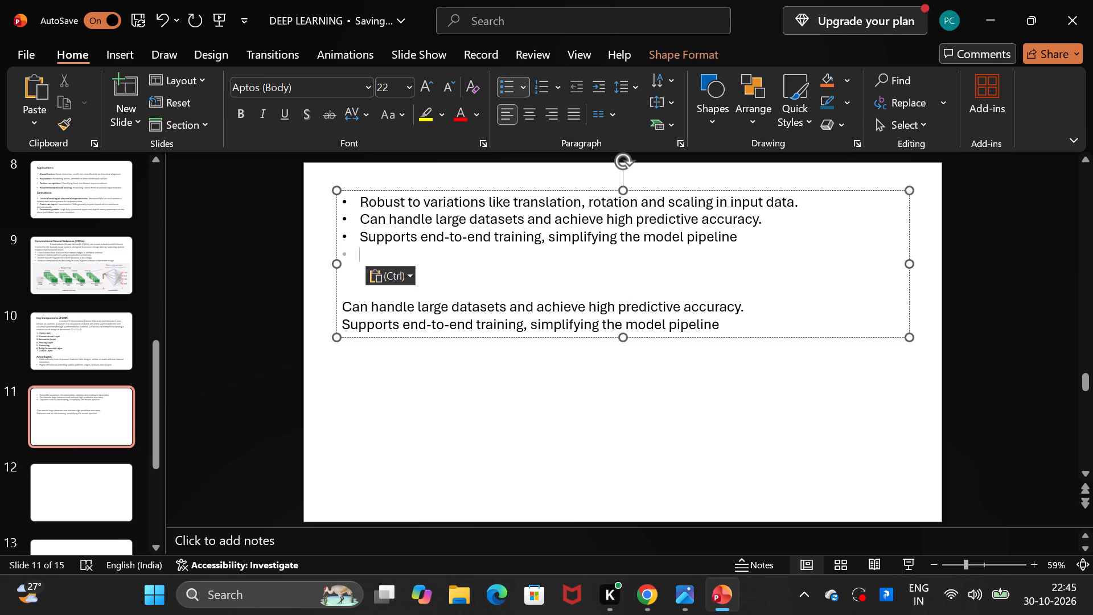
Delete the unbulleted duplicate lines and the extra blank lines below the three bullets on slide 11.
{"action": "left_click_drag", "start_coordinate": [737, 324], "coordinate": [403, 295]}
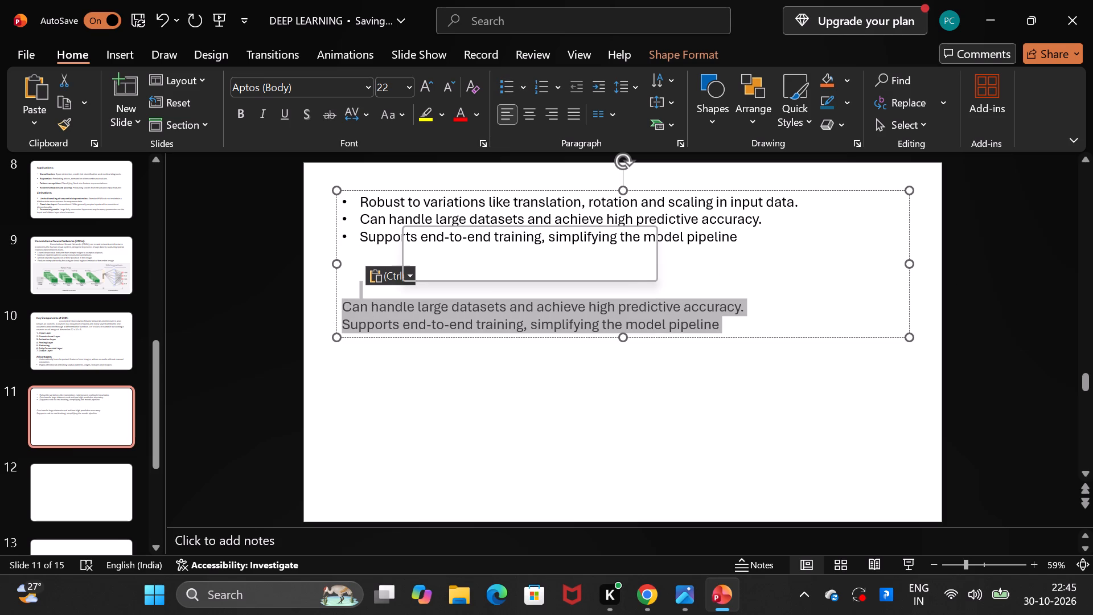
{"action": "key", "text": "BackSpace"}
{"action": "key", "text": "BackSpace"}
{"action": "key", "text": "BackSpace"}
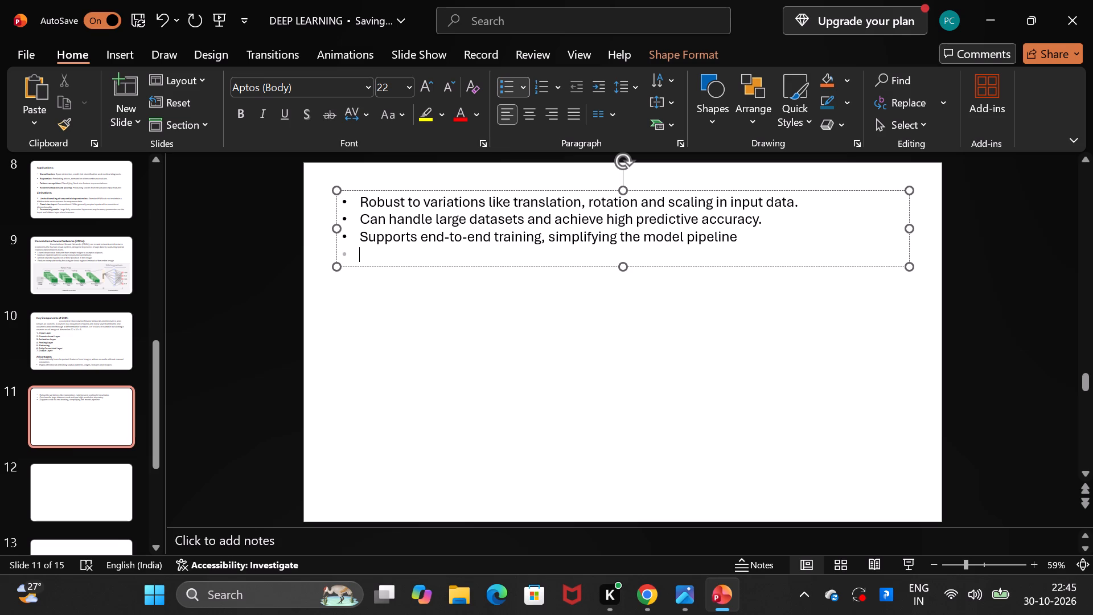
Copy the "Limitations" heading from the GeeksforGeeks CNN article in Chrome and paste it unbulleted below the advantages on slide 11 in PowerPoint.
{"action": "left_click", "coordinate": [645, 600]}
{"action": "scroll", "coordinate": [580, 396], "scroll_direction": "down", "scroll_amount": 2}
{"action": "double_click", "coordinate": [212, 297]}
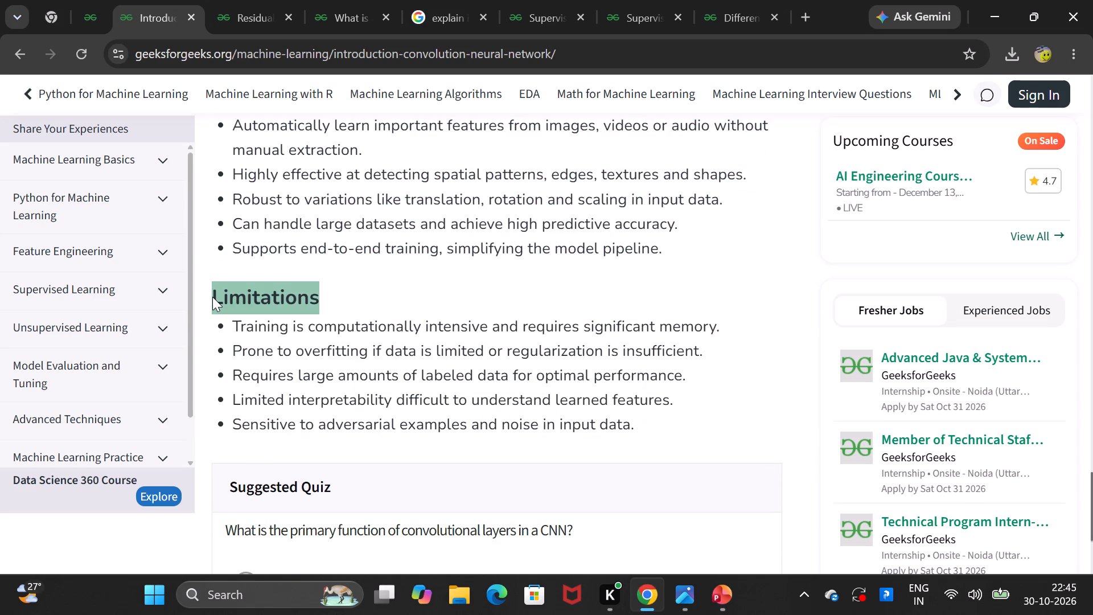
{"action": "key", "text": "ctrl+c"}
{"action": "left_click", "coordinate": [733, 590]}
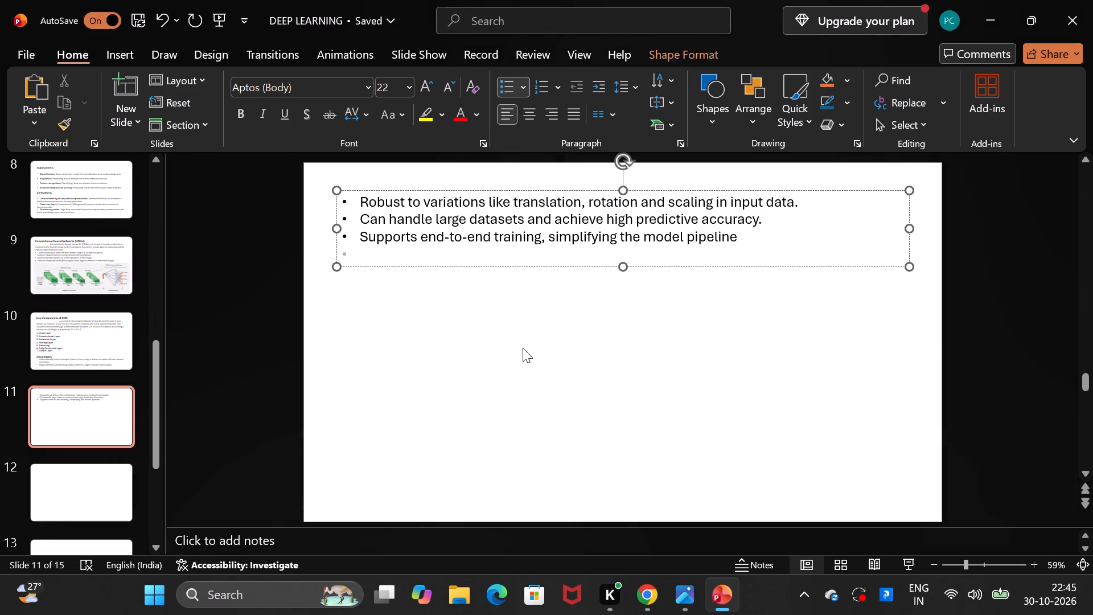
{"action": "key", "text": "Return"}
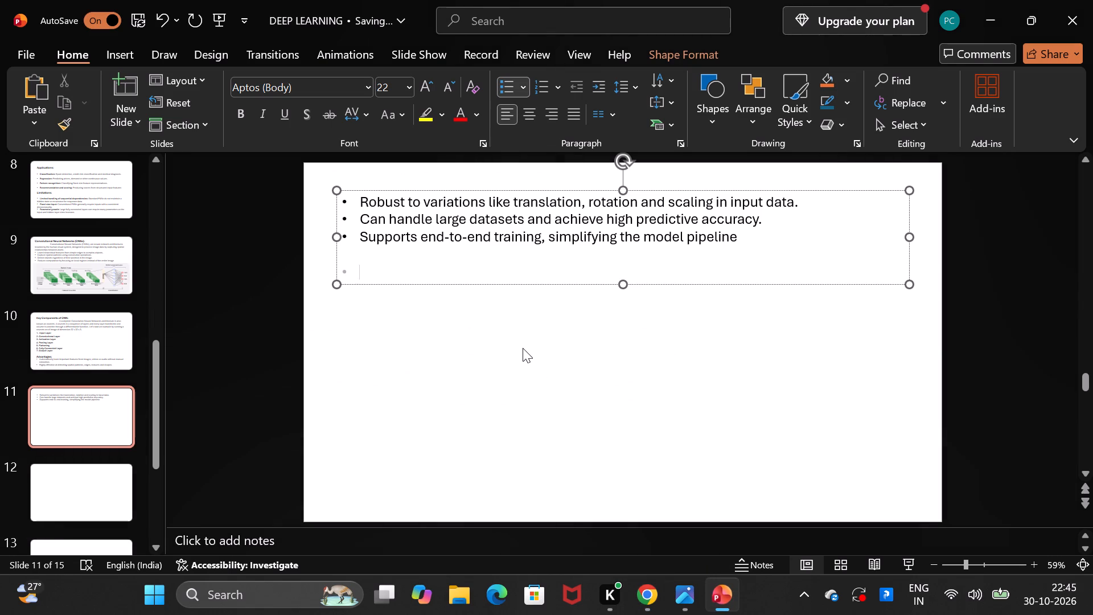
{"action": "key", "text": "BackSpace"}
{"action": "key", "text": "ctrl+v"}
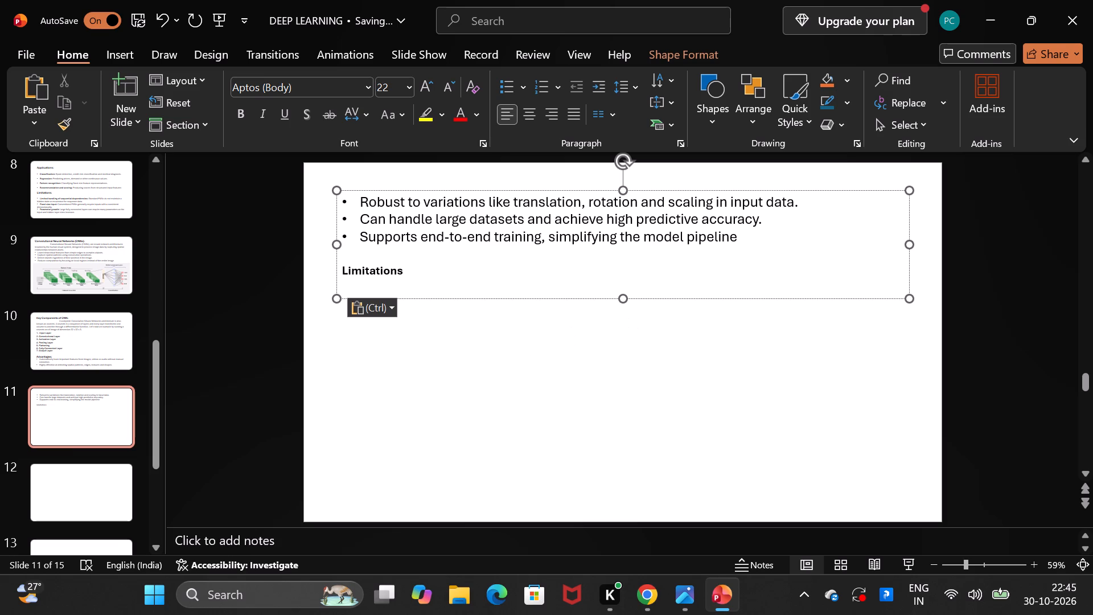
Set the font size of the "Limitations" heading on slide 11 to 26.
{"action": "double_click", "coordinate": [393, 273]}
{"action": "left_click", "coordinate": [490, 218]}
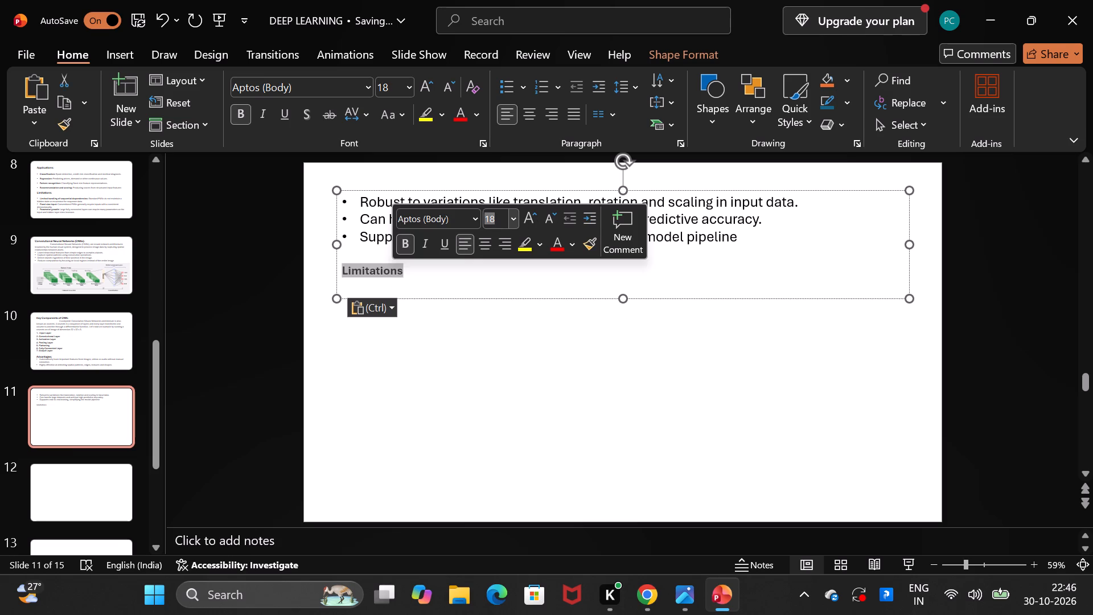
{"action": "type", "text": "26"}
{"action": "key", "text": "Return"}
{"action": "left_click", "coordinate": [593, 257]}
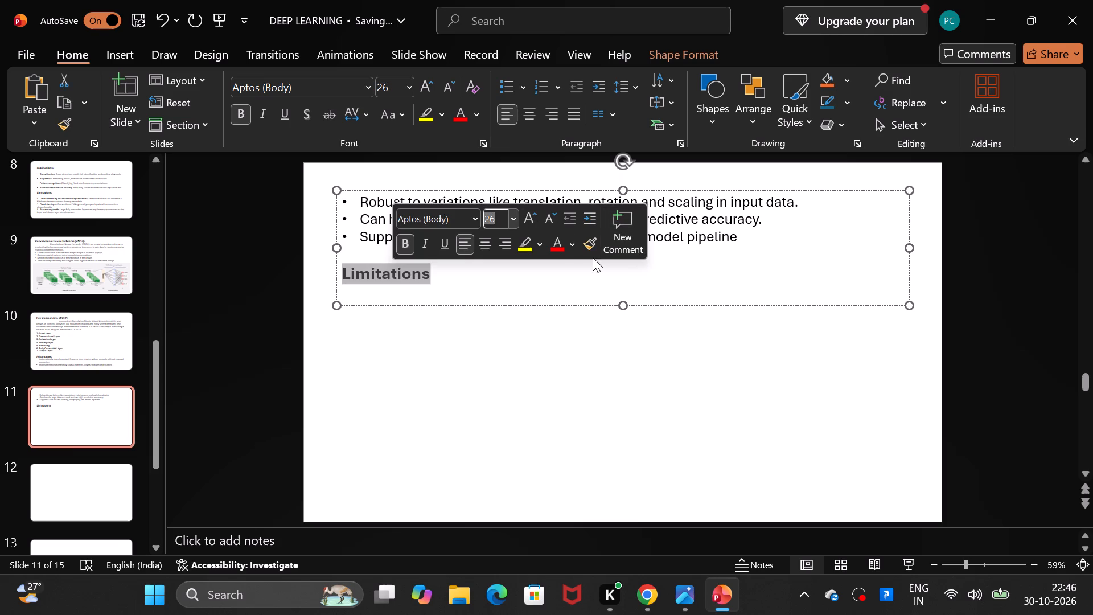
Add a colon after the "Limitations" heading and start a new line below it.
{"action": "left_click", "coordinate": [498, 284]}
{"action": "left_click", "coordinate": [498, 274]}
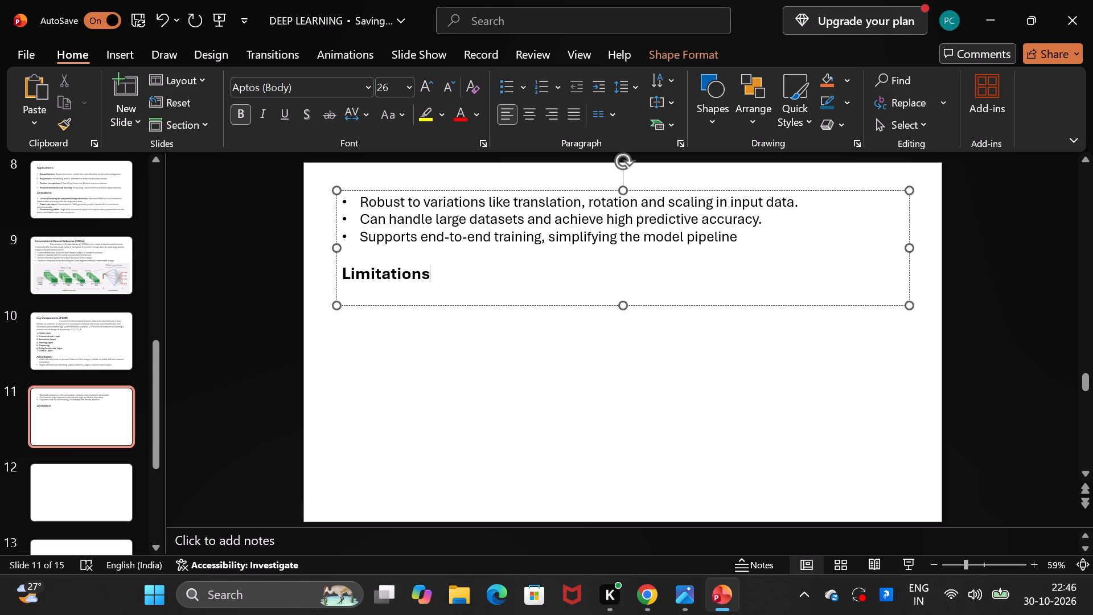
{"action": "key", "text": "shift+colon"}
{"action": "key", "text": "Return"}
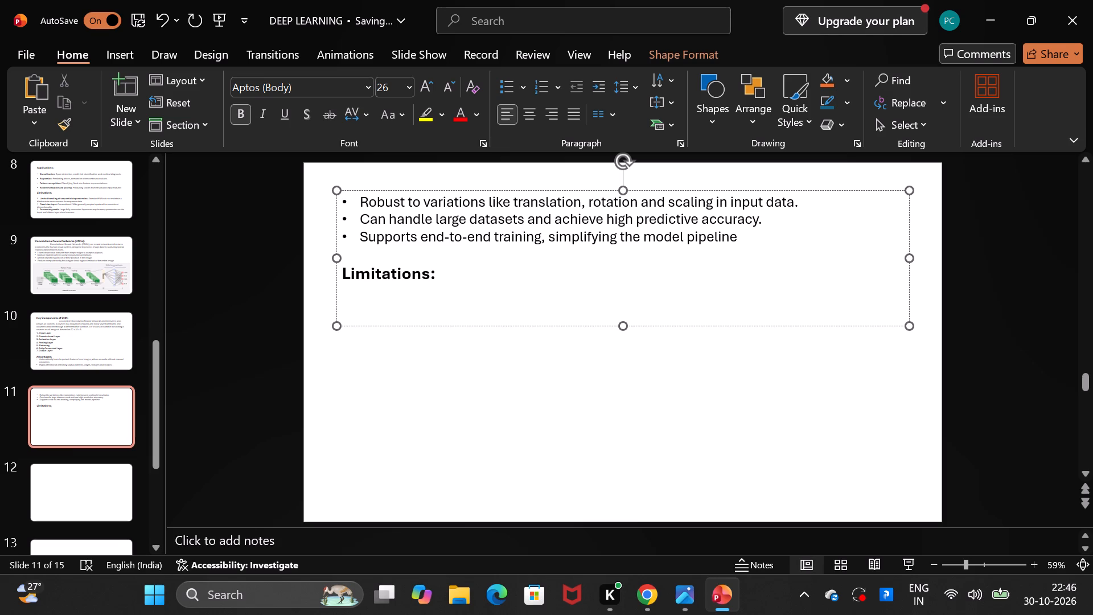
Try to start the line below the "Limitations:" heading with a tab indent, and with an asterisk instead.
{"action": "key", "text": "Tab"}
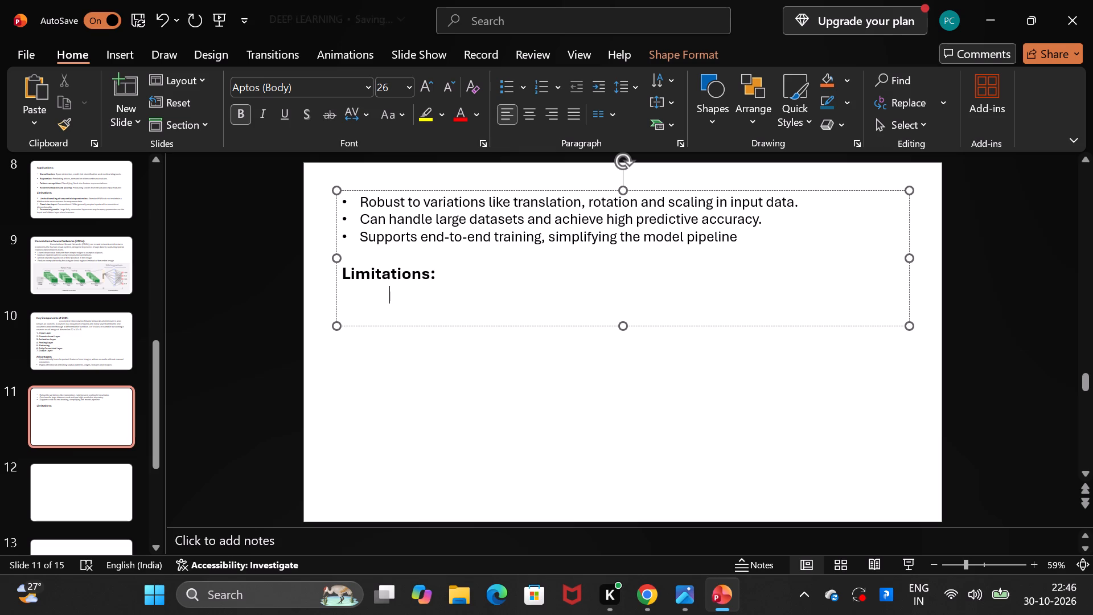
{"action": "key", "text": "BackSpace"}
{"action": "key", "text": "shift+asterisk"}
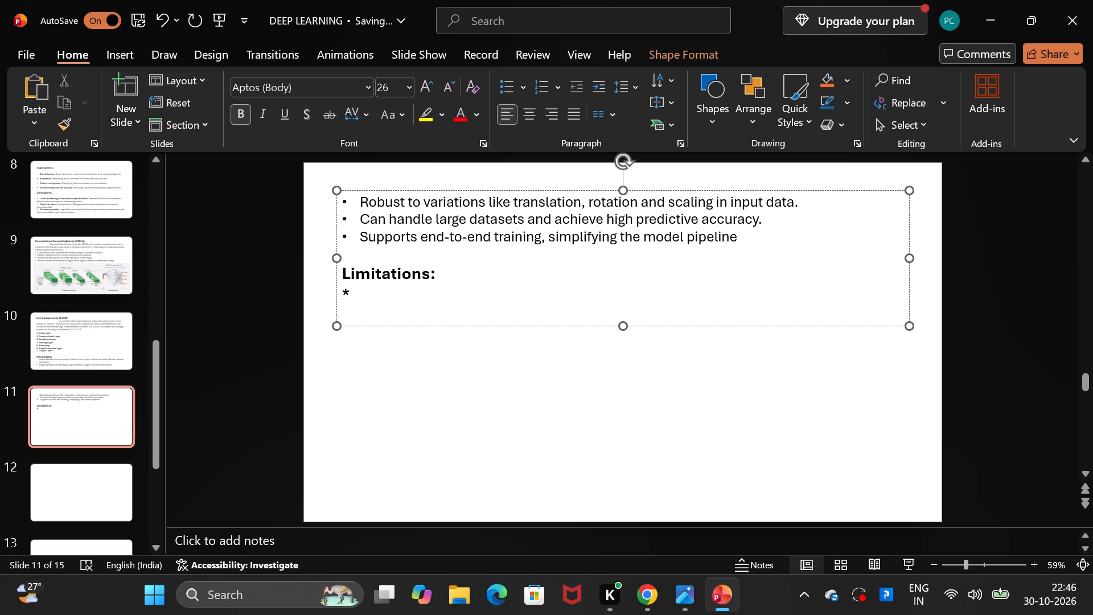
Copy the "Training is computationally intensive" limitation from the Chrome article and paste it below "Limitations:" in PowerPoint, without asterisk or extra blank lines.
{"action": "left_click", "coordinate": [655, 592]}
{"action": "triple_click", "coordinate": [239, 330]}
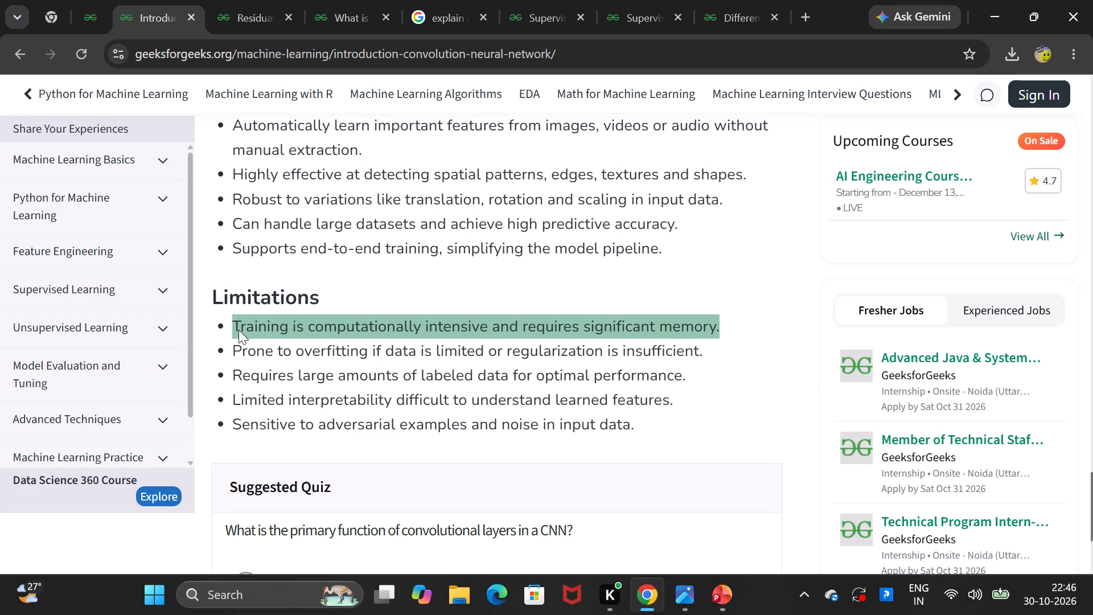
{"action": "key", "text": "ctrl+c"}
{"action": "left_click", "coordinate": [720, 595]}
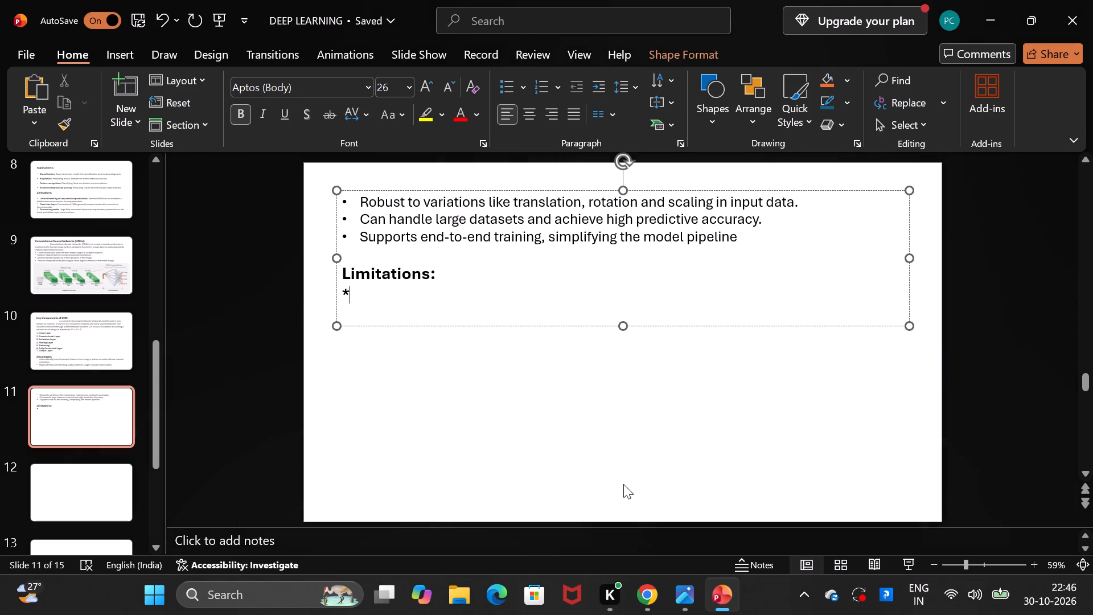
{"action": "key", "text": "BackSpace"}
{"action": "key", "text": "ctrl+v"}
{"action": "key", "text": "Return"}
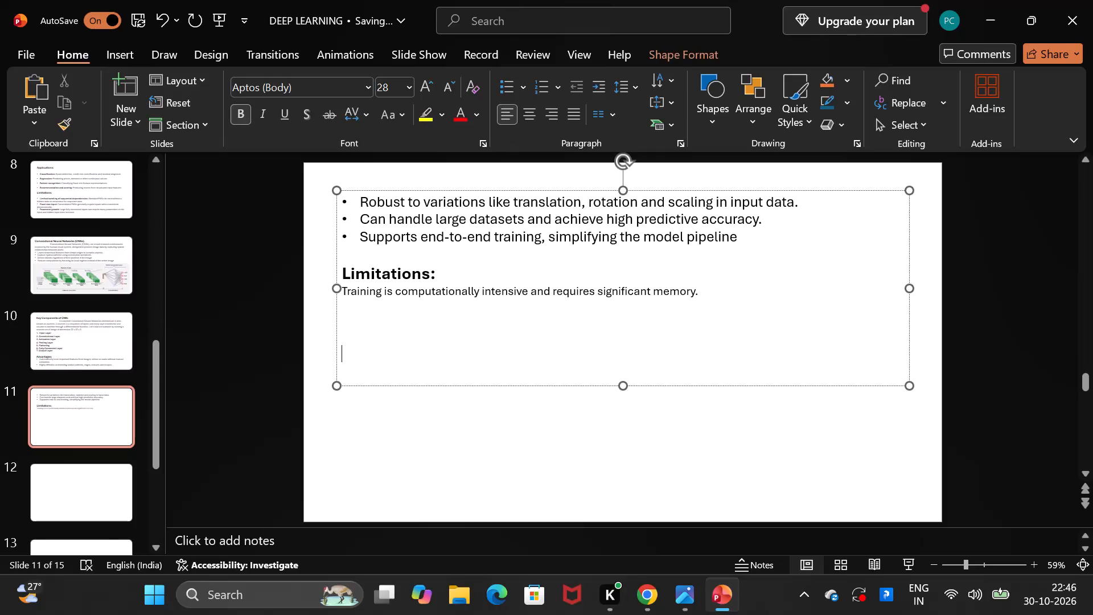
{"action": "key", "text": "BackSpace"}
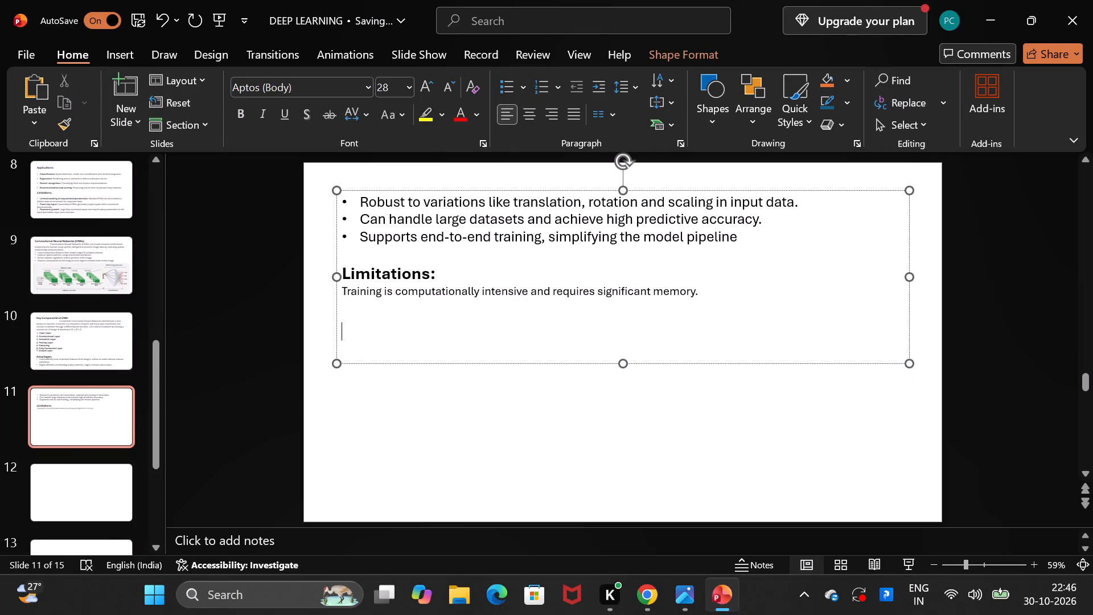
{"action": "key", "text": "BackSpace"}
{"action": "key", "text": "BackSpace"}
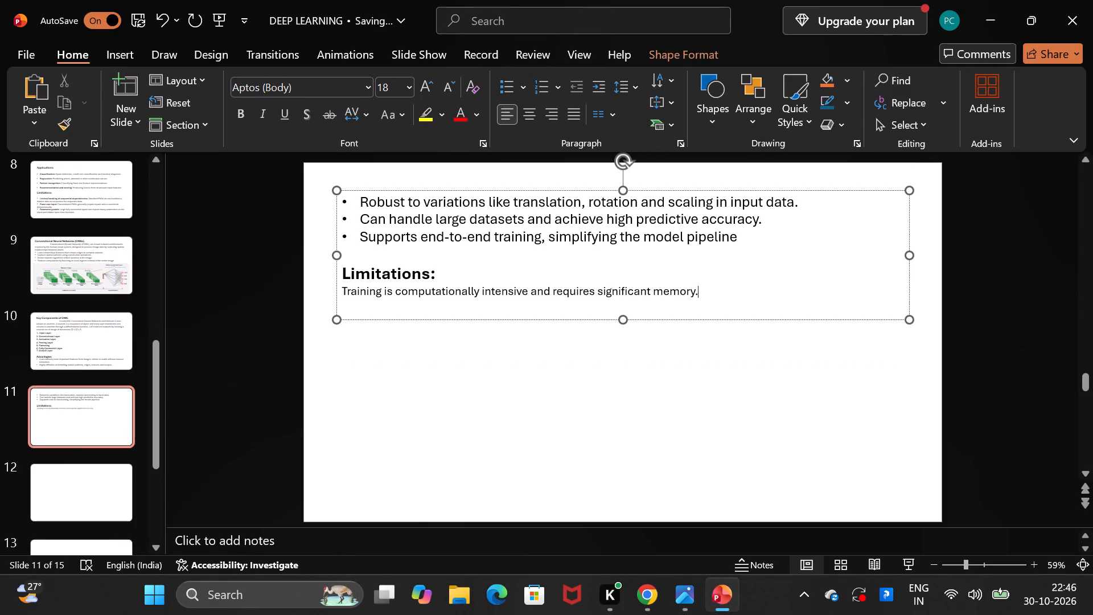
Set the font size of the "Training is computationally intensive" line on slide 11 to 22.
{"action": "double_click", "coordinate": [578, 289]}
{"action": "triple_click", "coordinate": [578, 288]}
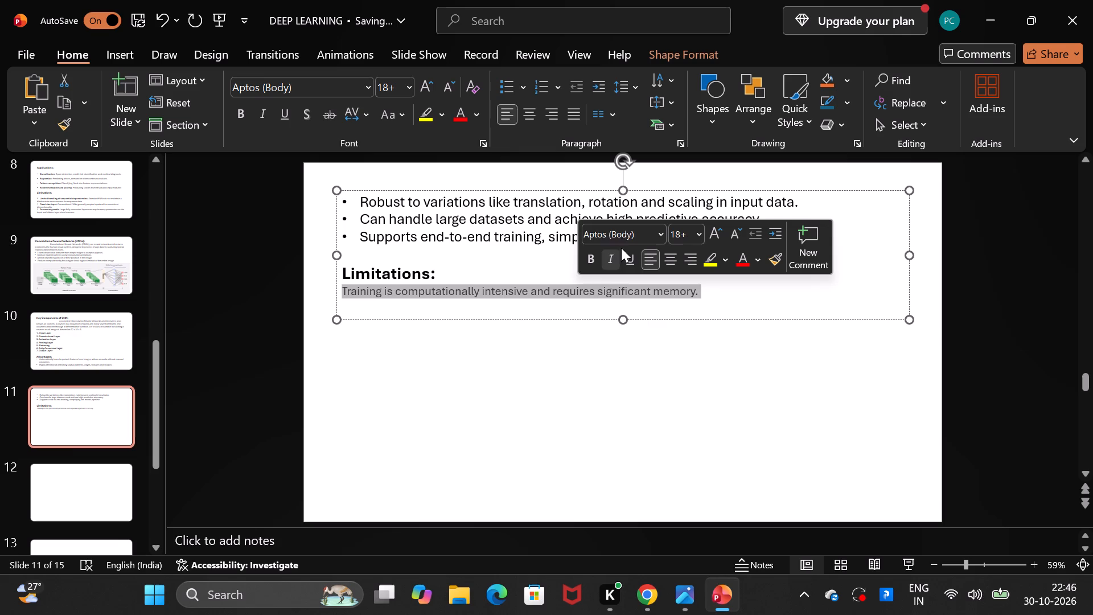
{"action": "left_click", "coordinate": [683, 233]}
{"action": "key", "text": "2"}
{"action": "key", "text": "2"}
{"action": "key", "text": "Return"}
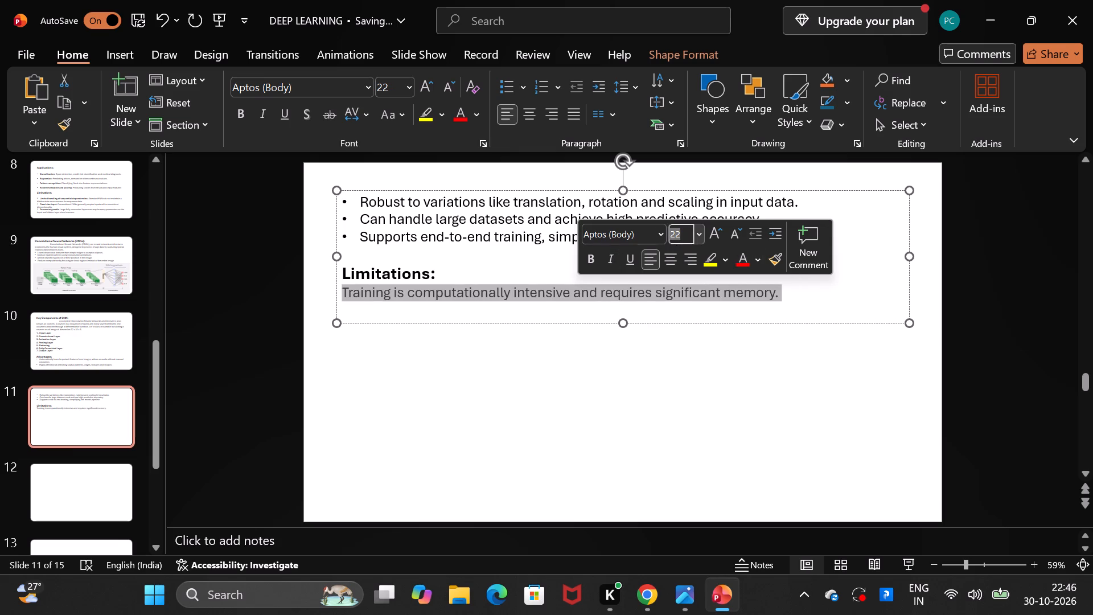
Turn the "Training is computationally intensive" line into a bullet using an asterisk, and start a new bullet below it.
{"action": "left_click", "coordinate": [788, 300]}
{"action": "key", "text": "Return"}
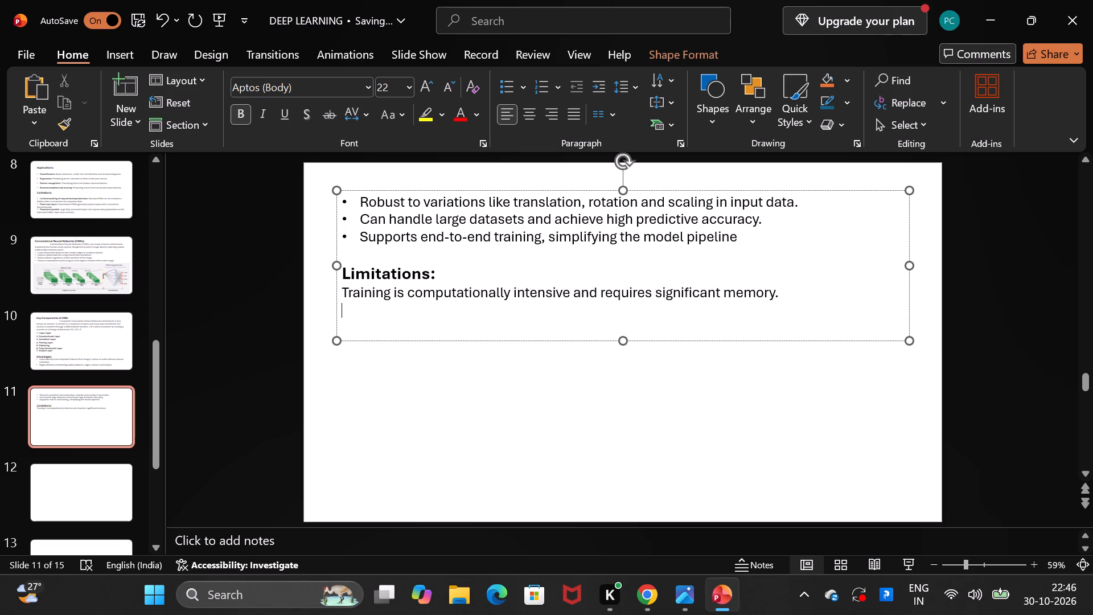
{"action": "left_click", "coordinate": [344, 289]}
{"action": "key", "text": "shift+asterisk"}
{"action": "key", "text": "space"}
{"action": "key", "text": "space"}
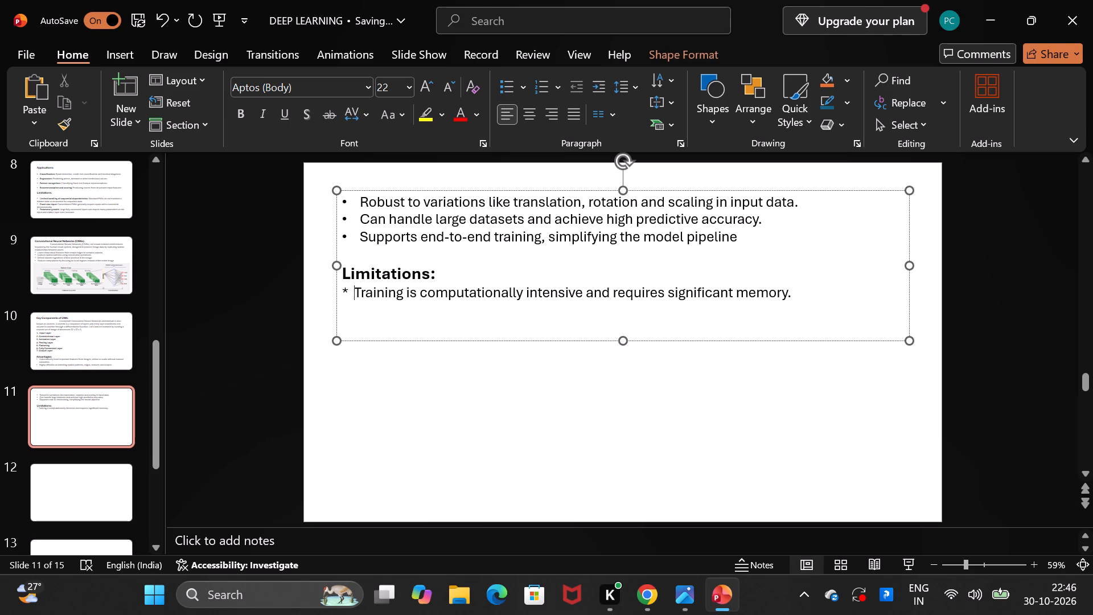
{"action": "left_click", "coordinate": [808, 296]}
{"action": "left_click", "coordinate": [802, 296]}
{"action": "left_click", "coordinate": [794, 291]}
{"action": "key", "text": "Return"}
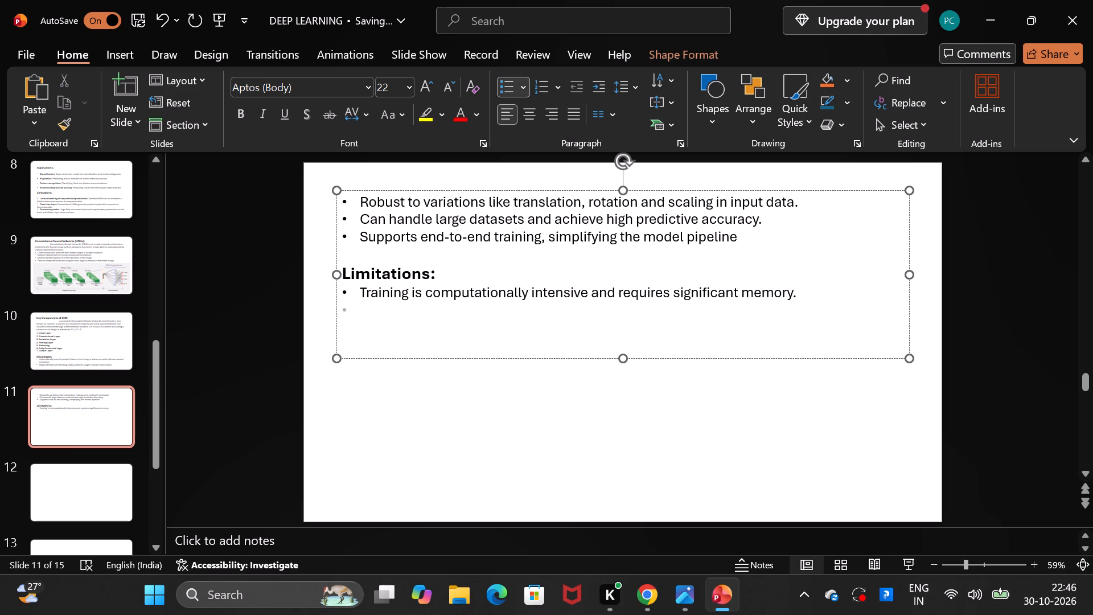
Copy the "Prone to overfitting if data is limited" limitation from the Chrome article and paste it below the first limitation in PowerPoint.
{"action": "left_click", "coordinate": [654, 596]}
{"action": "triple_click", "coordinate": [486, 355]}
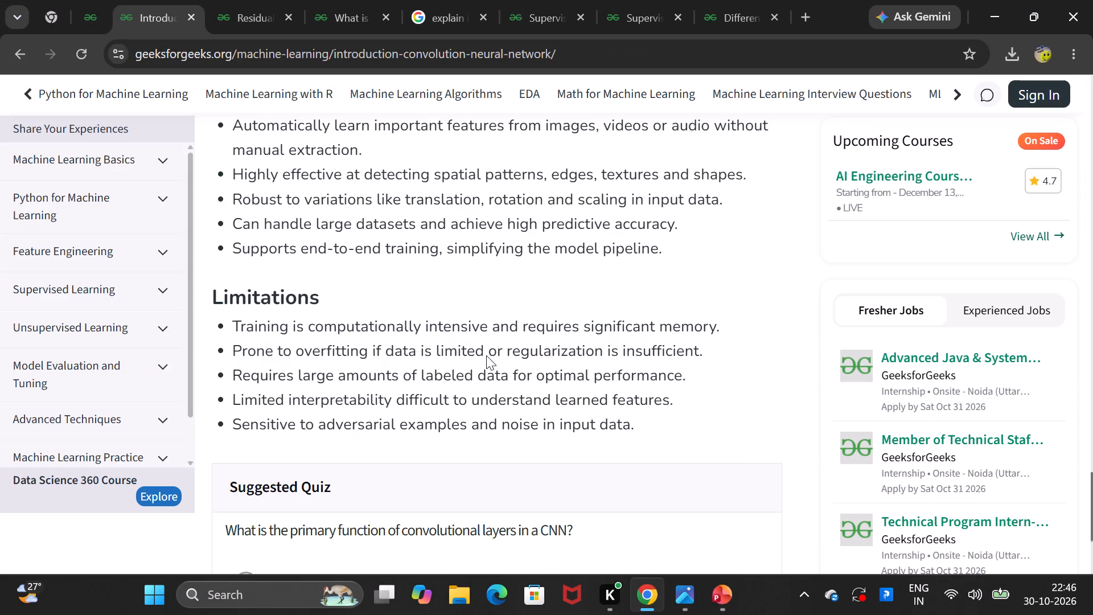
{"action": "key", "text": "ctrl+c"}
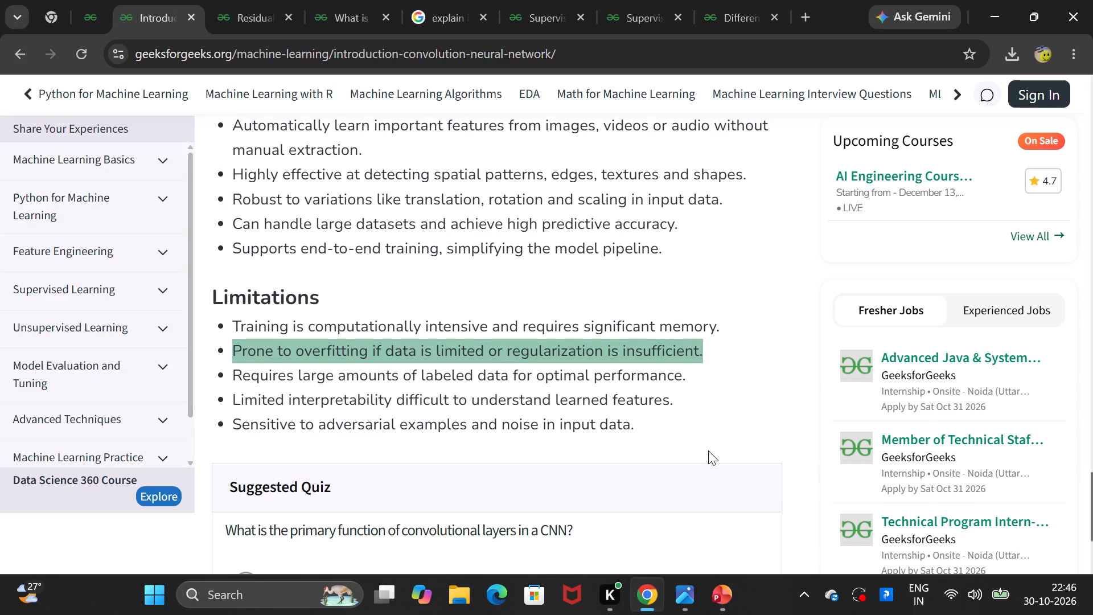
{"action": "left_click", "coordinate": [733, 583]}
{"action": "key", "text": "ctrl+v"}
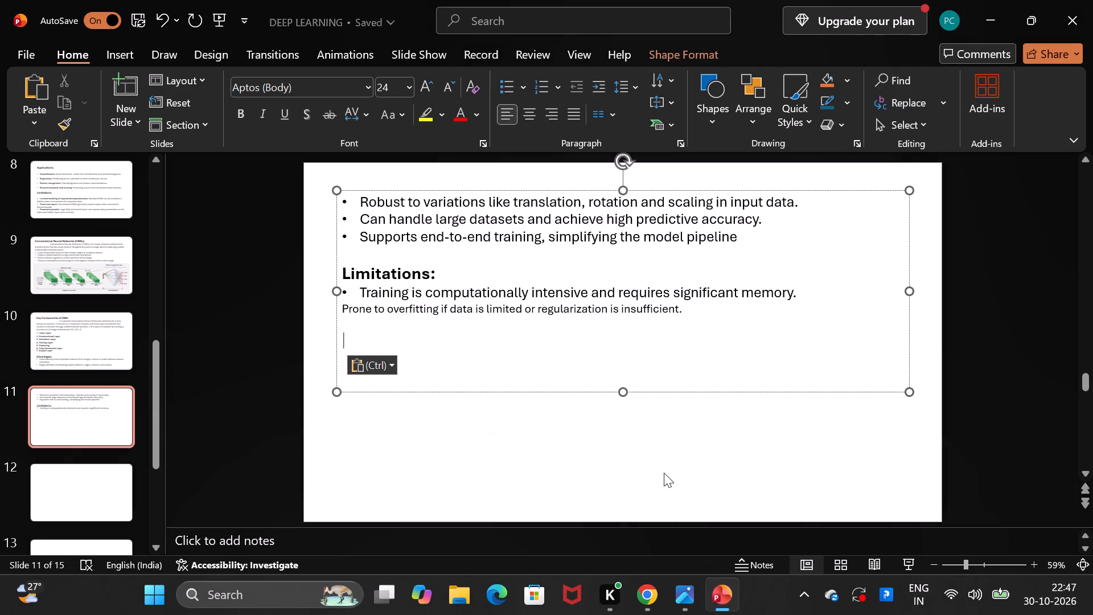
Set the font size of the "Prone to overfitting" line on slide 11 to 22.
{"action": "triple_click", "coordinate": [684, 307]}
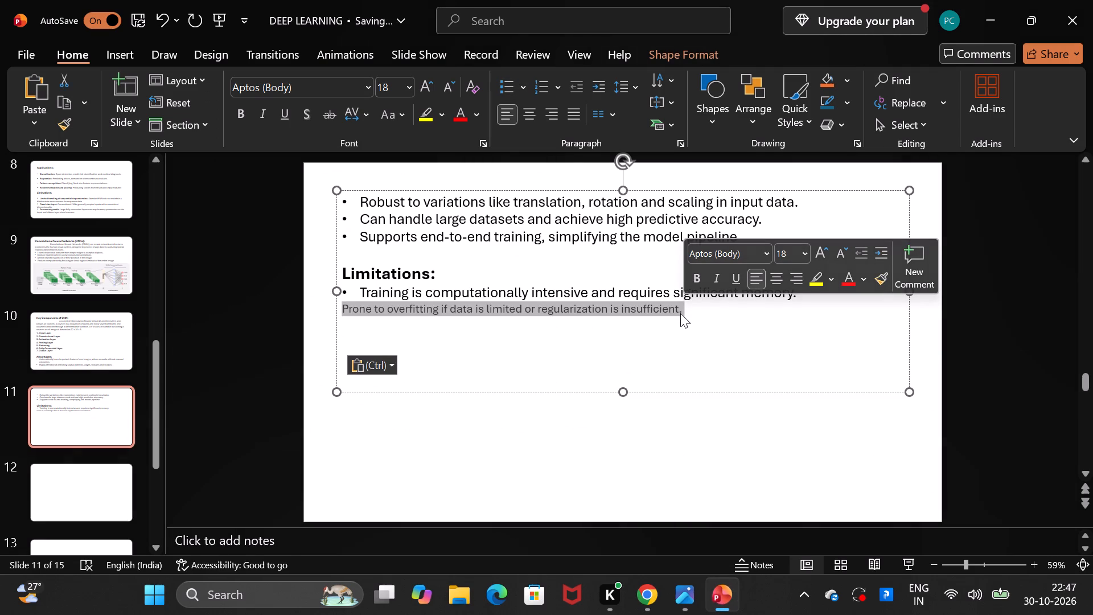
{"action": "left_click", "coordinate": [786, 256]}
{"action": "type", "text": "22"}
{"action": "key", "text": "Return"}
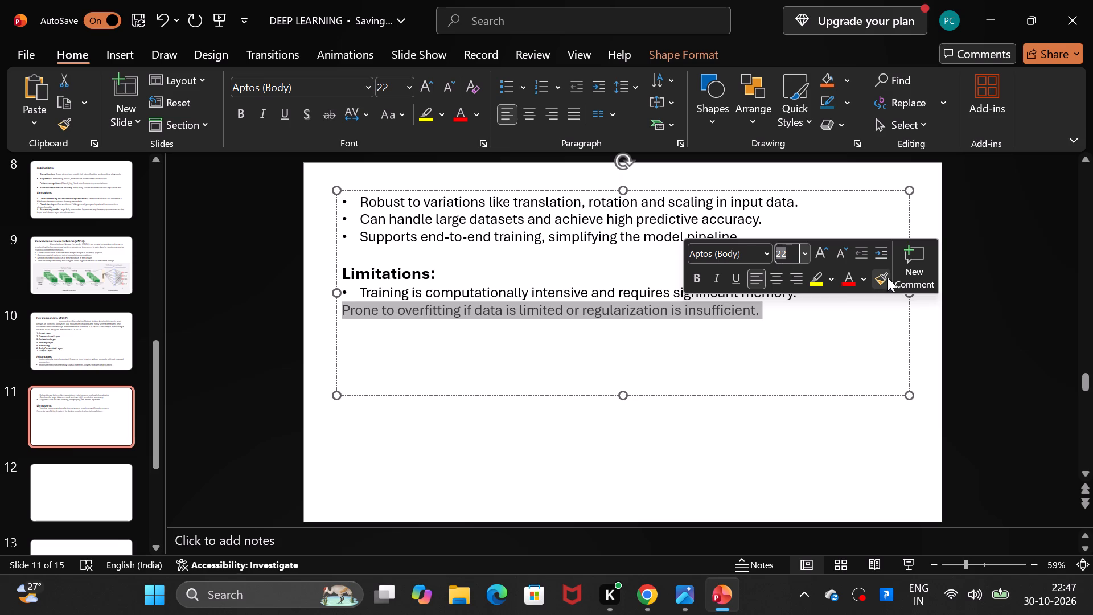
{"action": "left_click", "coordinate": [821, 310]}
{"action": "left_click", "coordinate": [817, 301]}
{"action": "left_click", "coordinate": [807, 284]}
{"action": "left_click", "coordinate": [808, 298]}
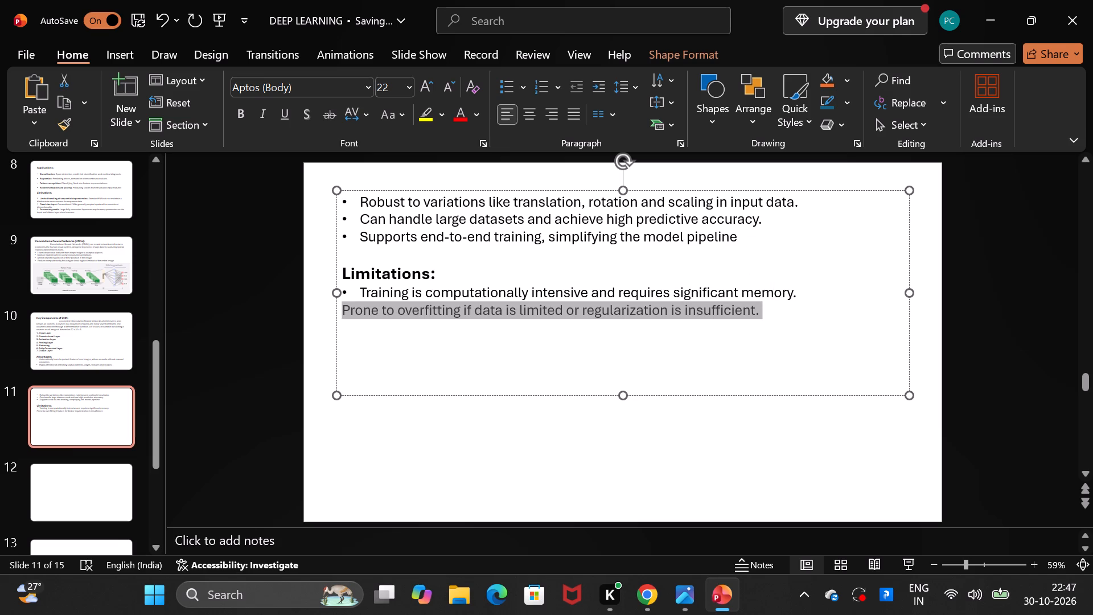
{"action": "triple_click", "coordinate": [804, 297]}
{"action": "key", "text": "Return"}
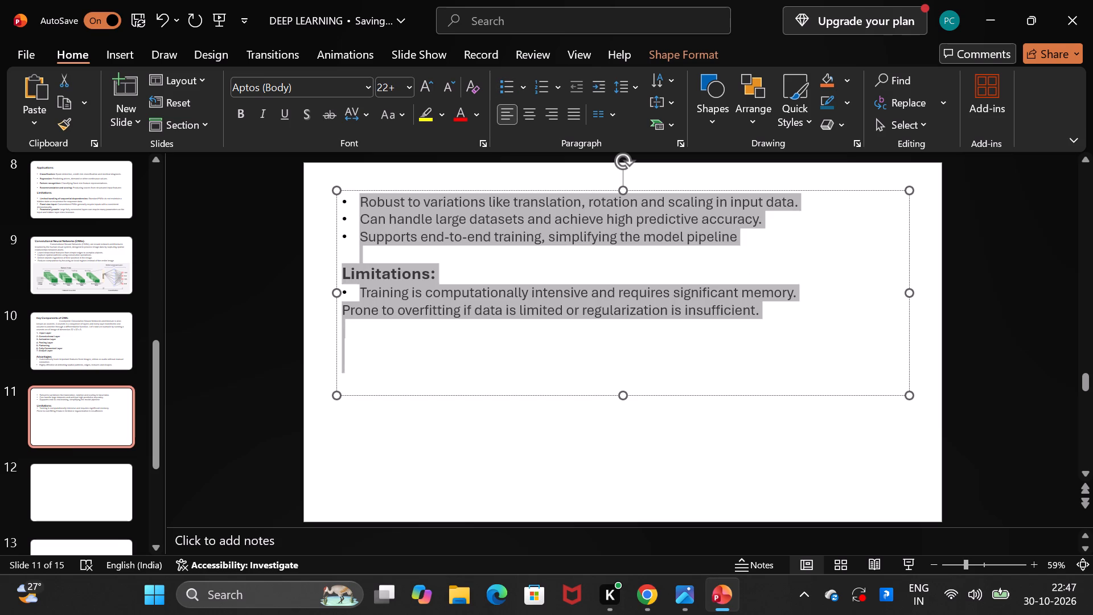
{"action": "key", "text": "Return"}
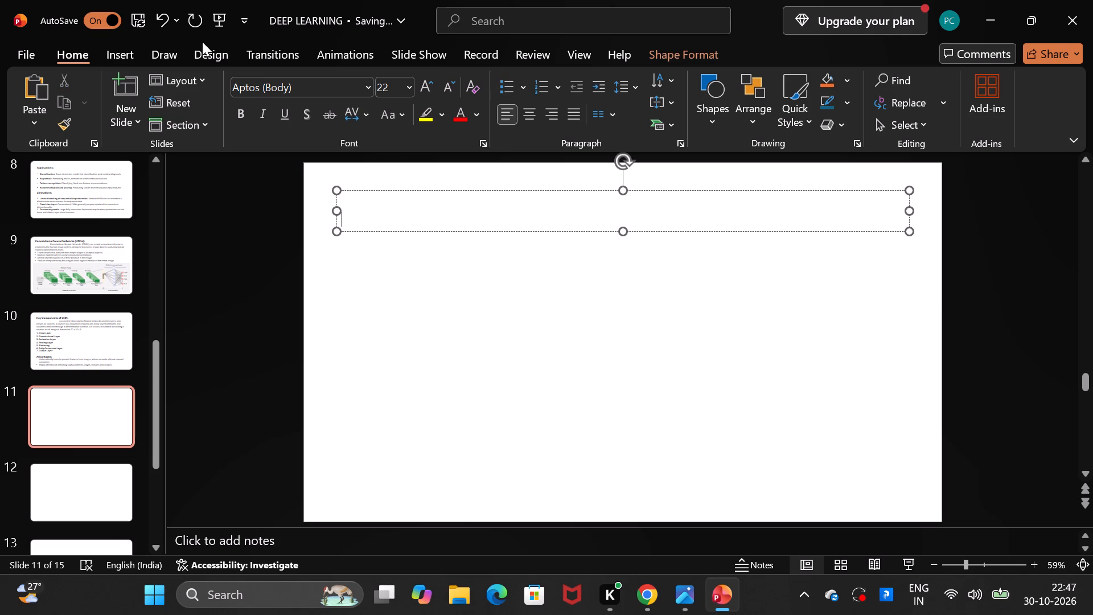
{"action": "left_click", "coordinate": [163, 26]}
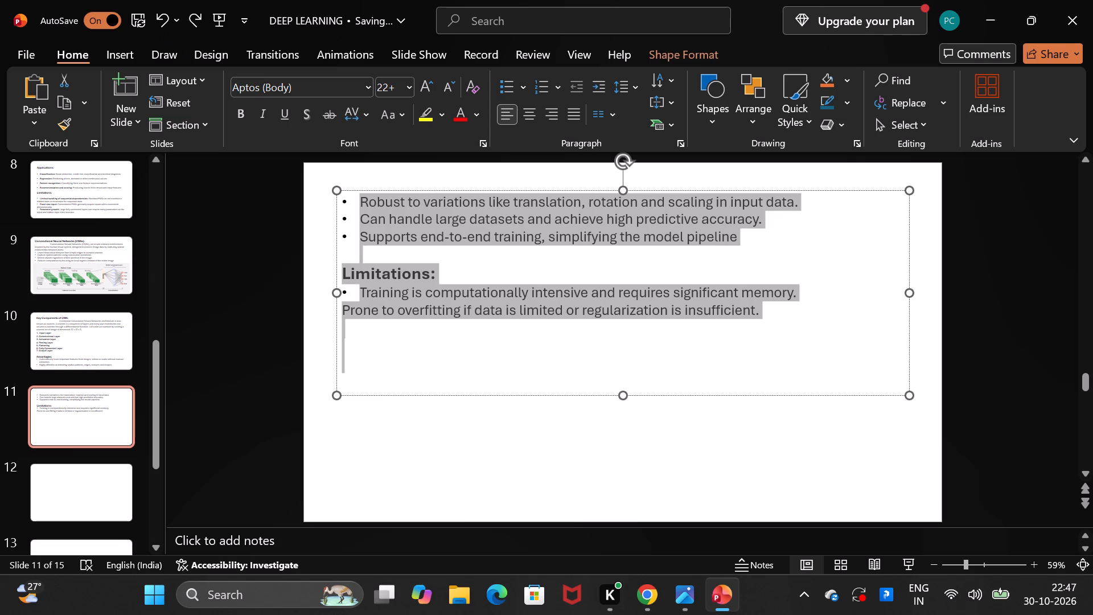
Add an empty bullet directly below the "Training is computationally intensive" bullet.
{"action": "left_click", "coordinate": [785, 345]}
{"action": "left_click", "coordinate": [807, 298]}
{"action": "left_click", "coordinate": [807, 297]}
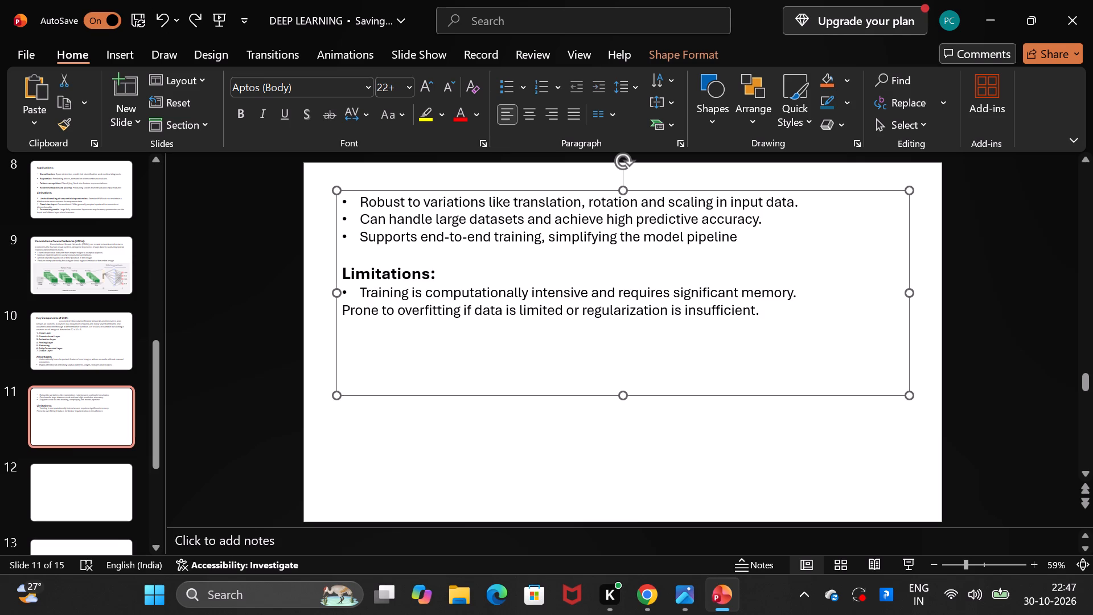
{"action": "left_click", "coordinate": [799, 293]}
{"action": "double_click", "coordinate": [799, 293]}
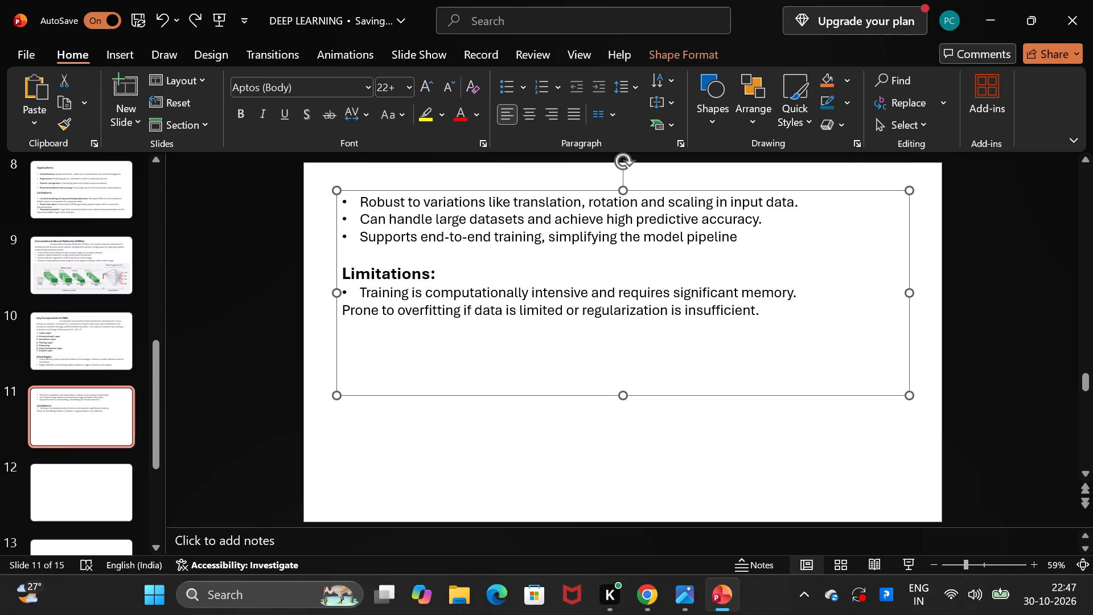
{"action": "left_click", "coordinate": [799, 296]}
{"action": "left_click", "coordinate": [799, 296]}
{"action": "left_click", "coordinate": [799, 296]}
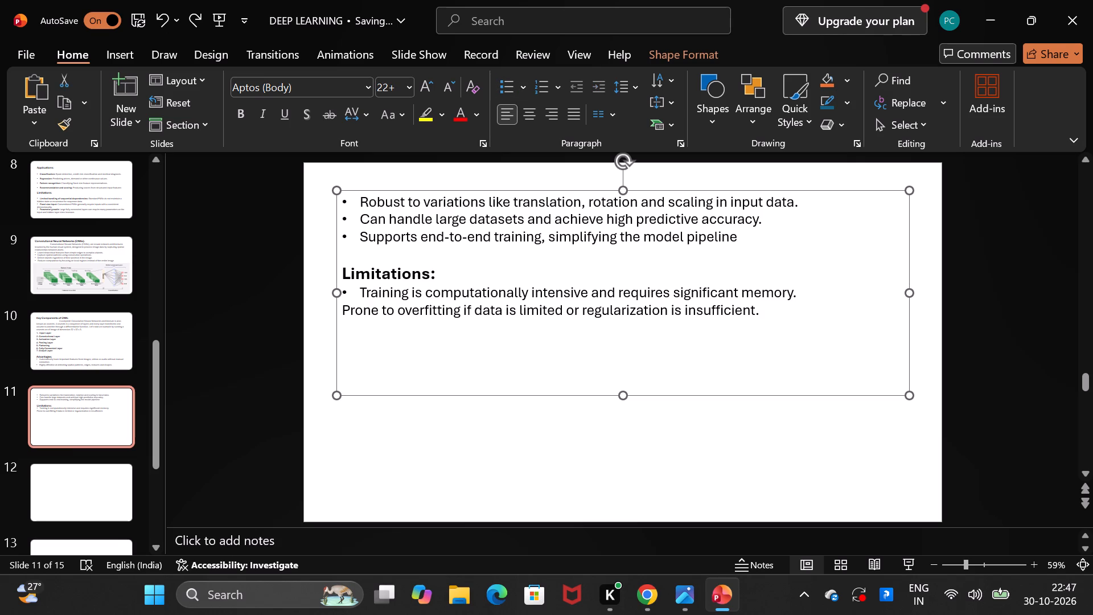
{"action": "left_click", "coordinate": [799, 296]}
{"action": "key", "text": "Return"}
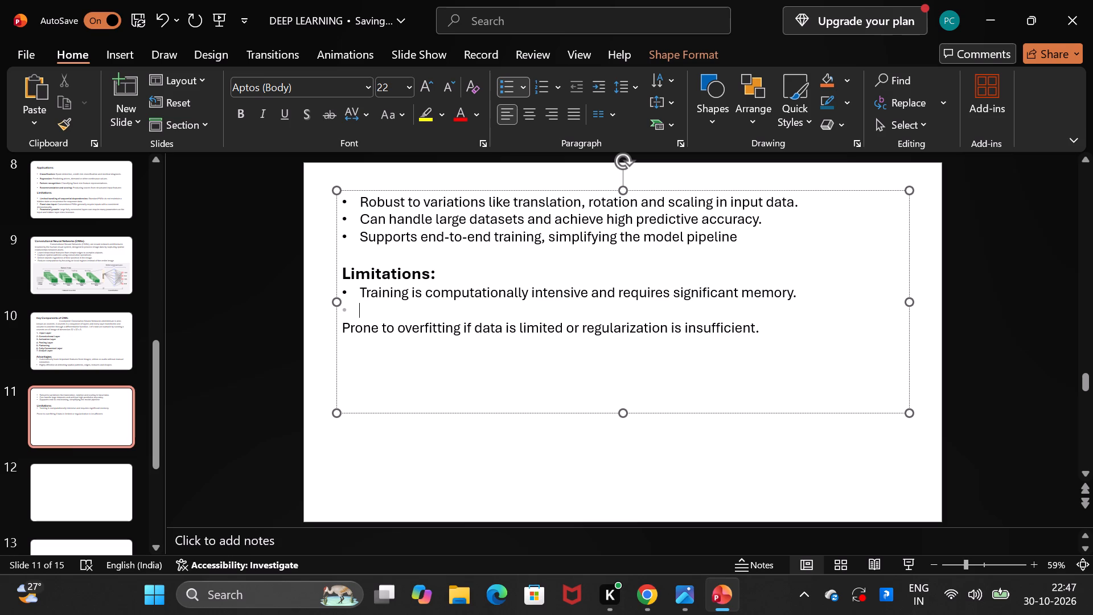
Copy the unbulleted "Prone to overfitting" line and paste it into a new bullet directly below the "Training is computationally intensive" bullet.
{"action": "left_click_drag", "start_coordinate": [761, 327], "coordinate": [486, 333]}
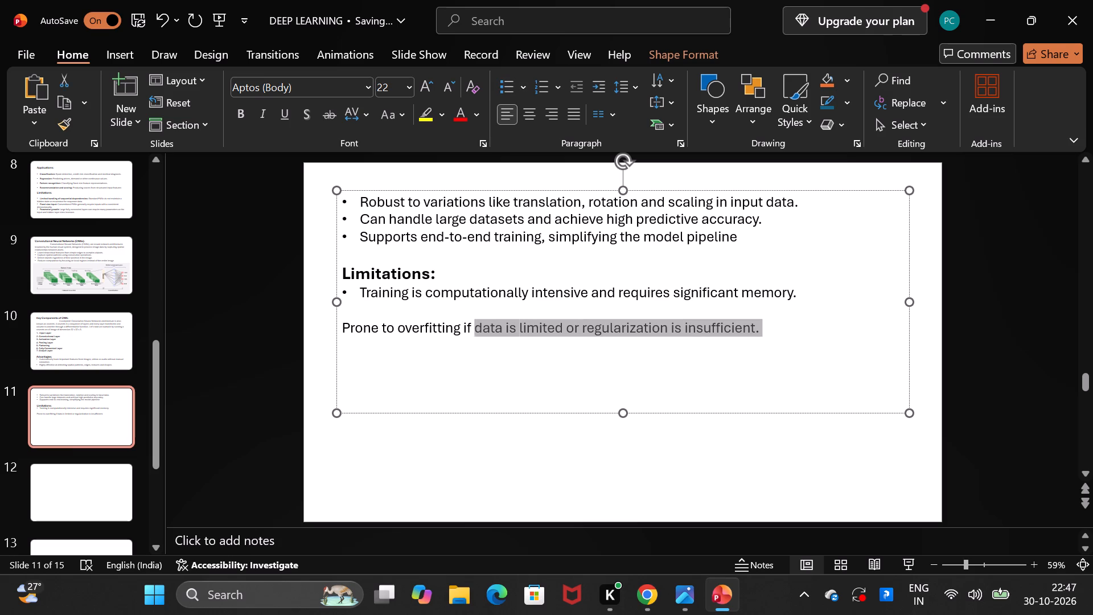
{"action": "left_click_drag", "start_coordinate": [486, 333], "coordinate": [365, 319]}
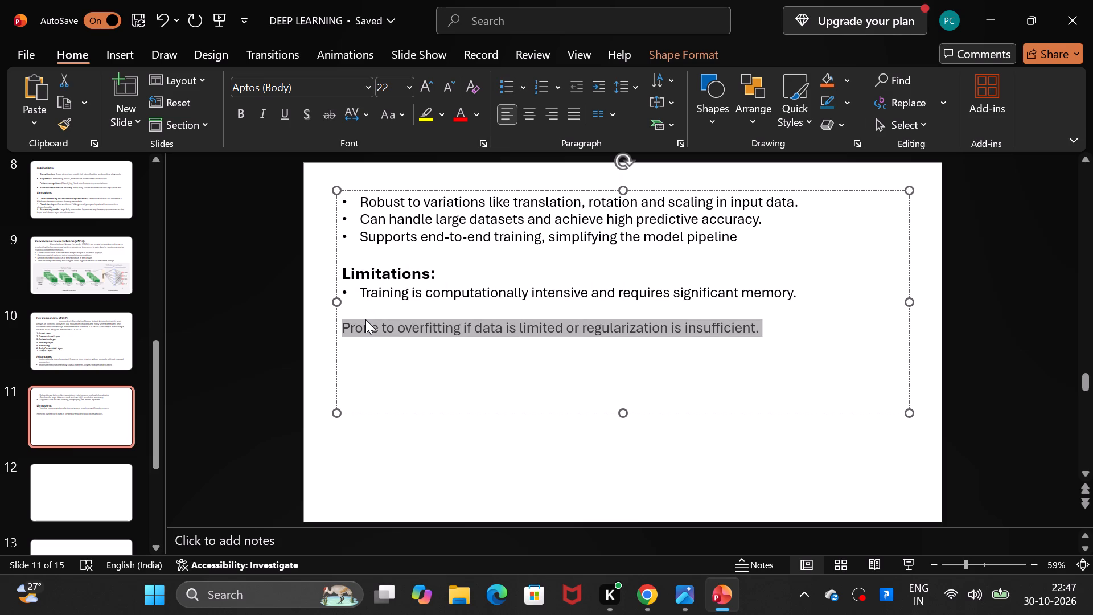
{"action": "key", "text": "ctrl+c"}
{"action": "triple_click", "coordinate": [807, 294]}
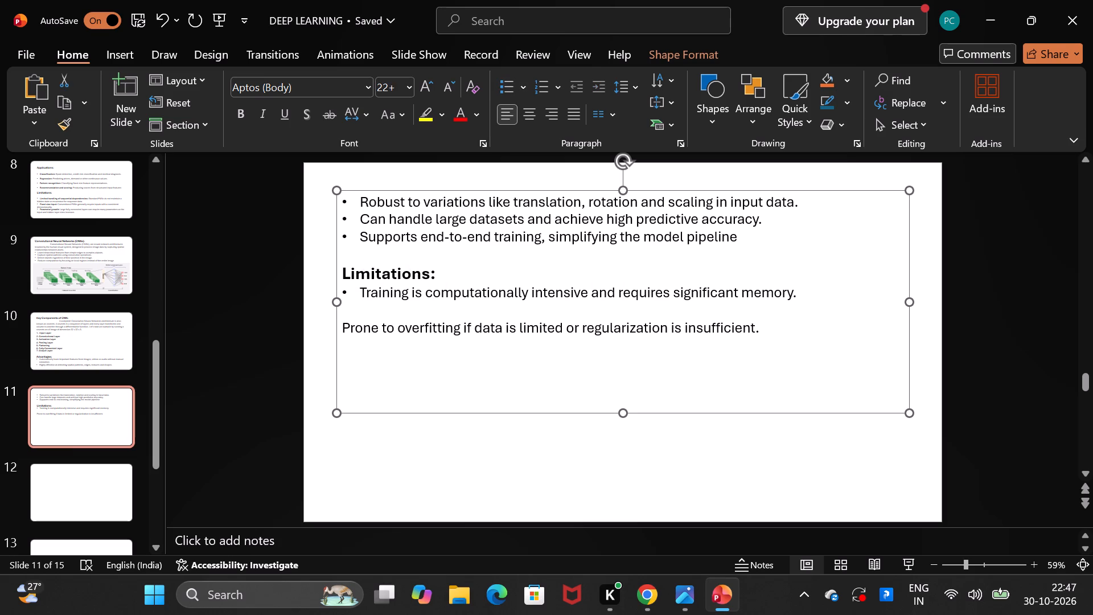
{"action": "left_click", "coordinate": [807, 294]}
{"action": "key", "text": "Return"}
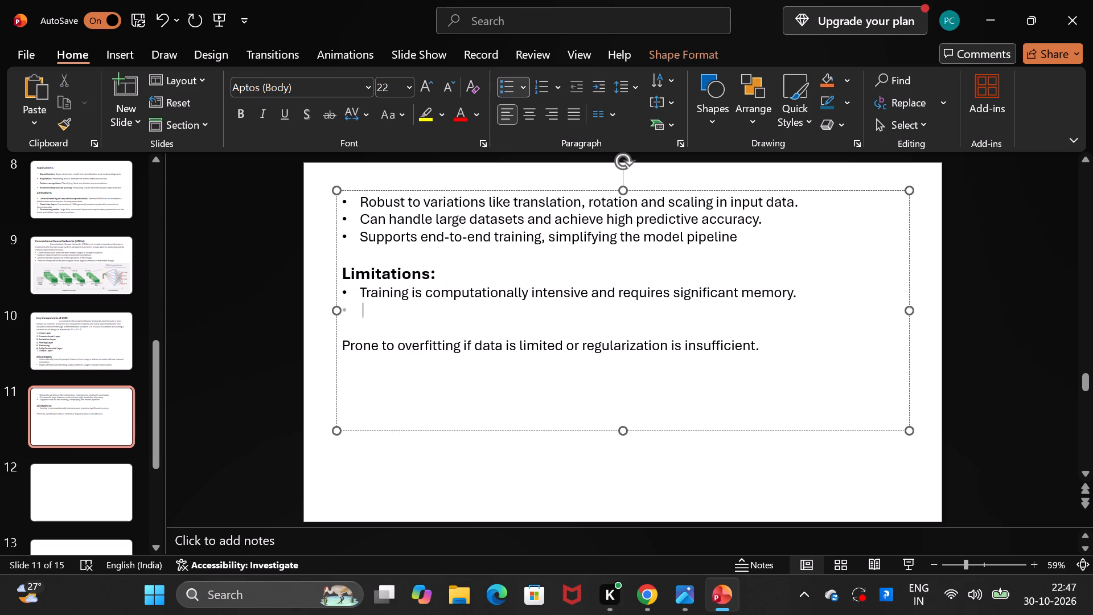
{"action": "key", "text": "ctrl+v"}
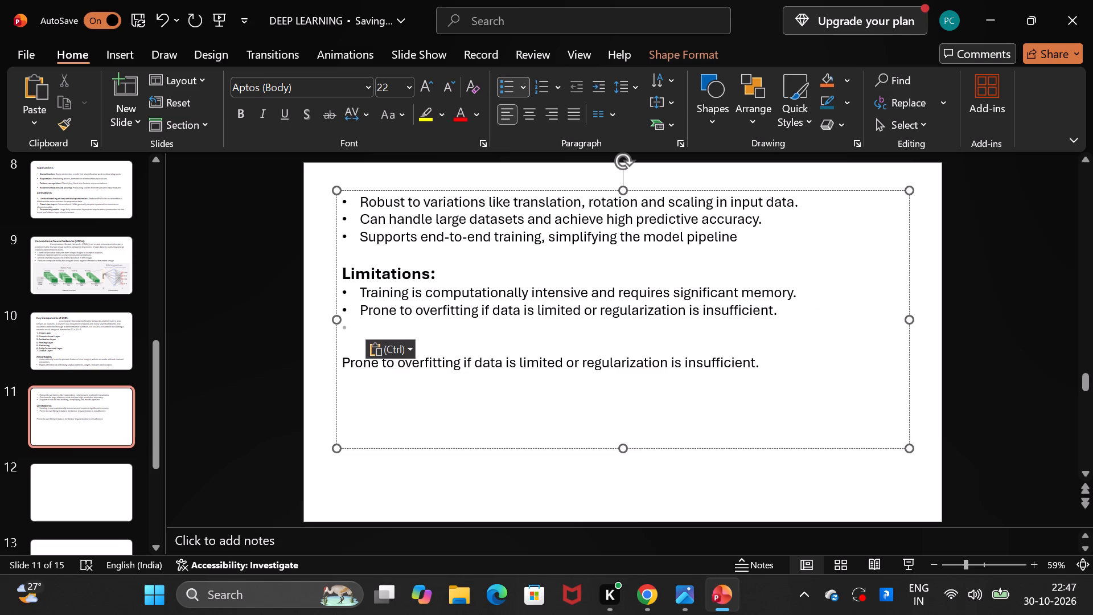
Copy "Requires large amounts of labeled data for optimal performance." from the Chrome article, paste it below the "Prone to overfitting" bullet, and remove one blank line.
{"action": "left_click", "coordinate": [658, 595]}
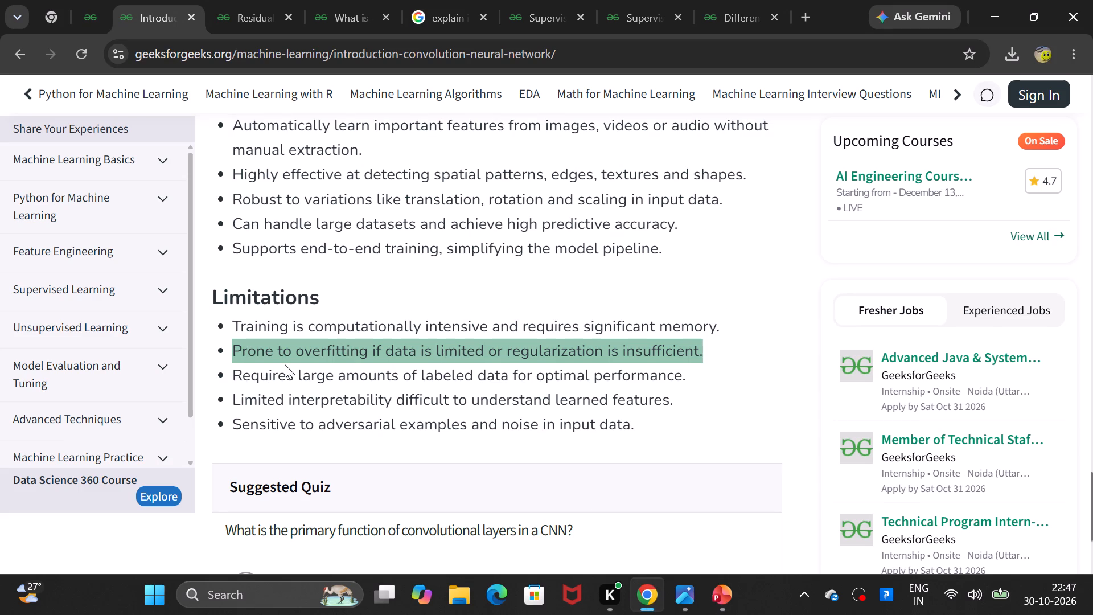
{"action": "left_click_drag", "start_coordinate": [236, 373], "coordinate": [431, 405]}
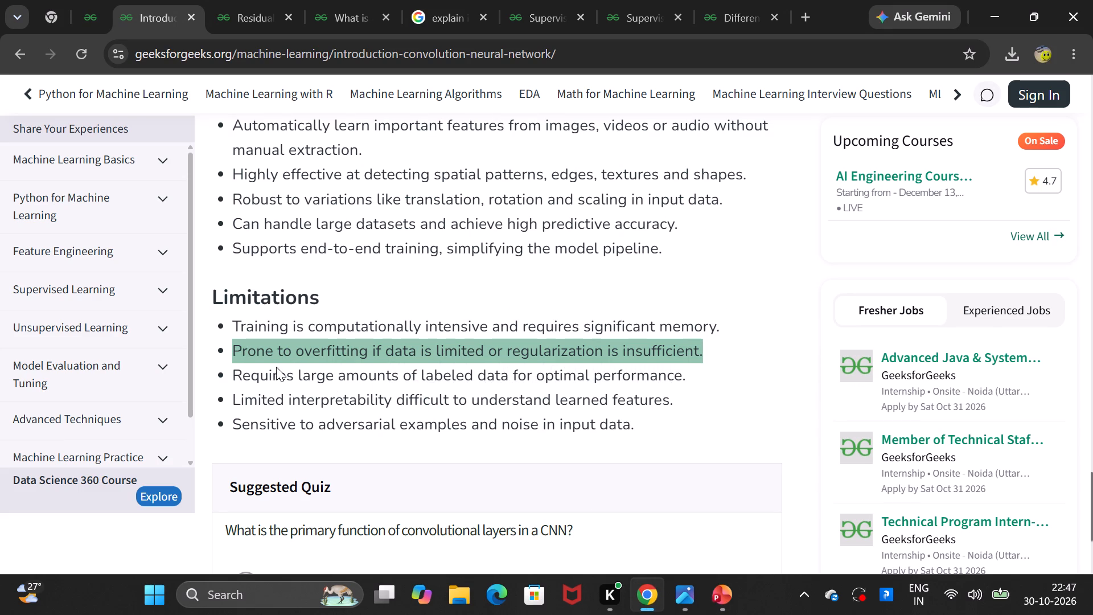
{"action": "triple_click", "coordinate": [264, 371]}
{"action": "key", "text": "ctrl+c"}
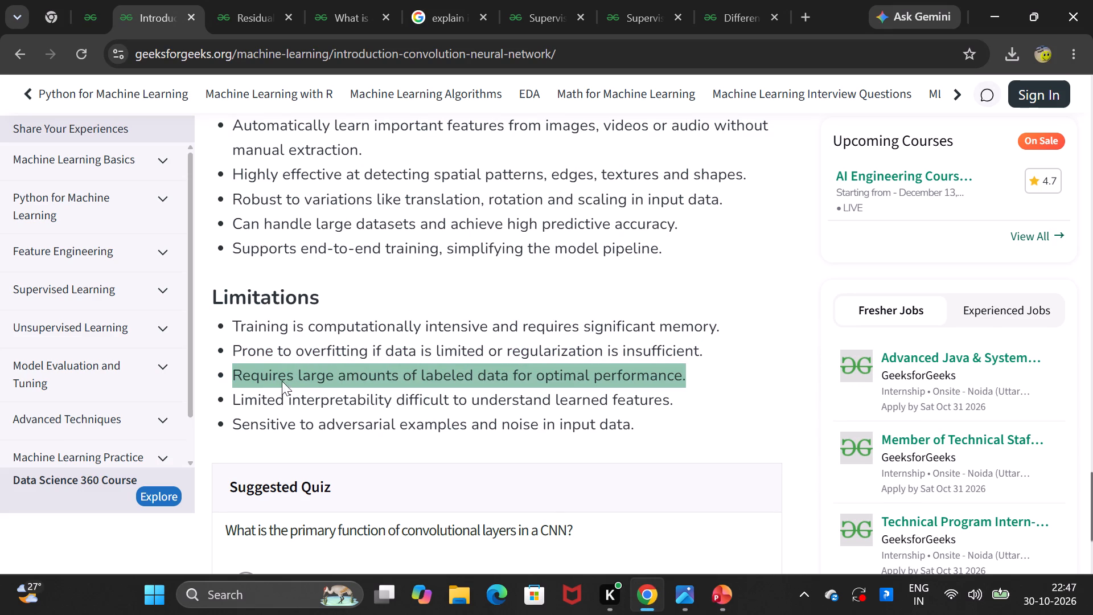
{"action": "left_click", "coordinate": [721, 579]}
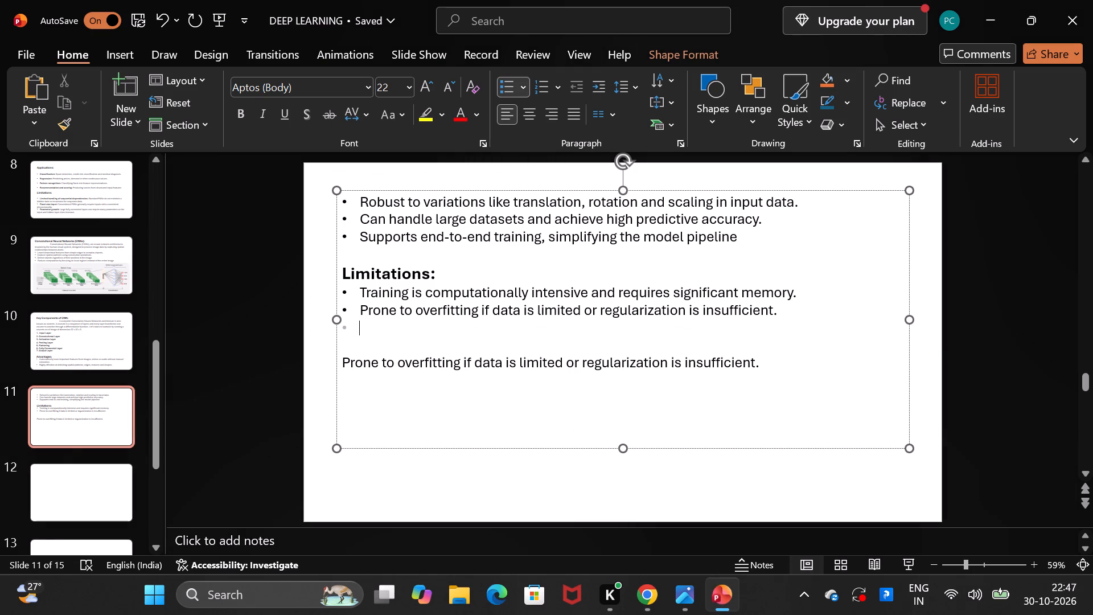
{"action": "left_click", "coordinate": [784, 314]}
{"action": "key", "text": "Return"}
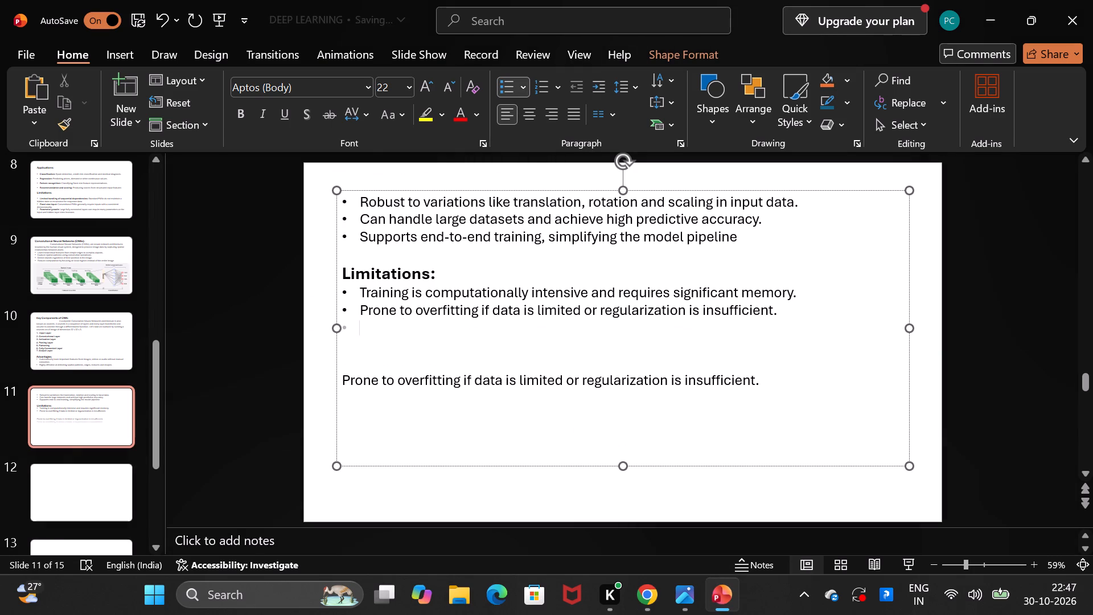
{"action": "key", "text": "ctrl+v"}
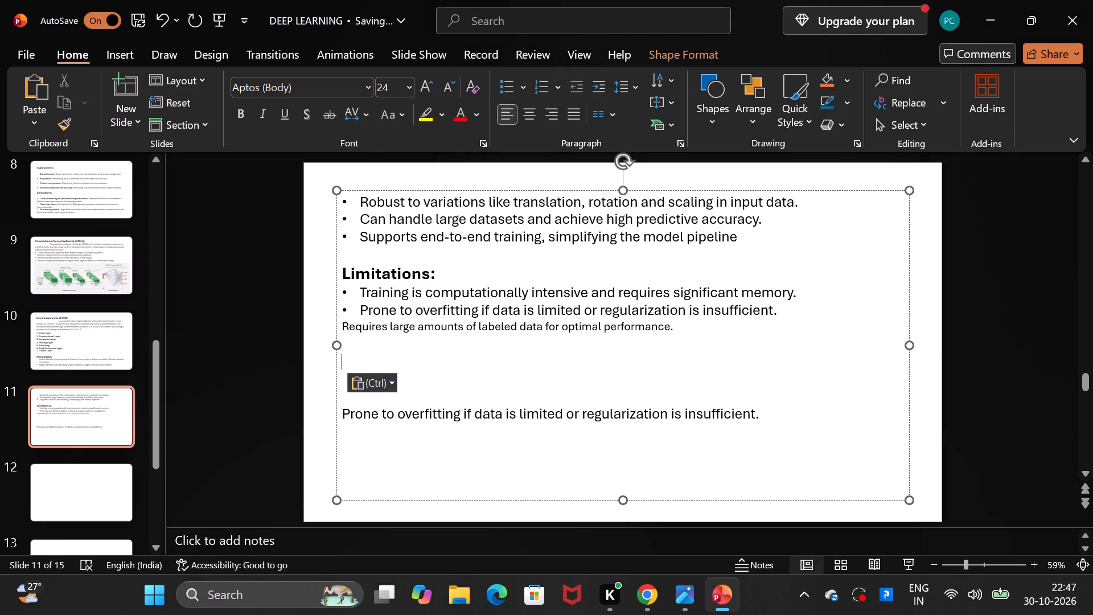
{"action": "key", "text": "BackSpace"}
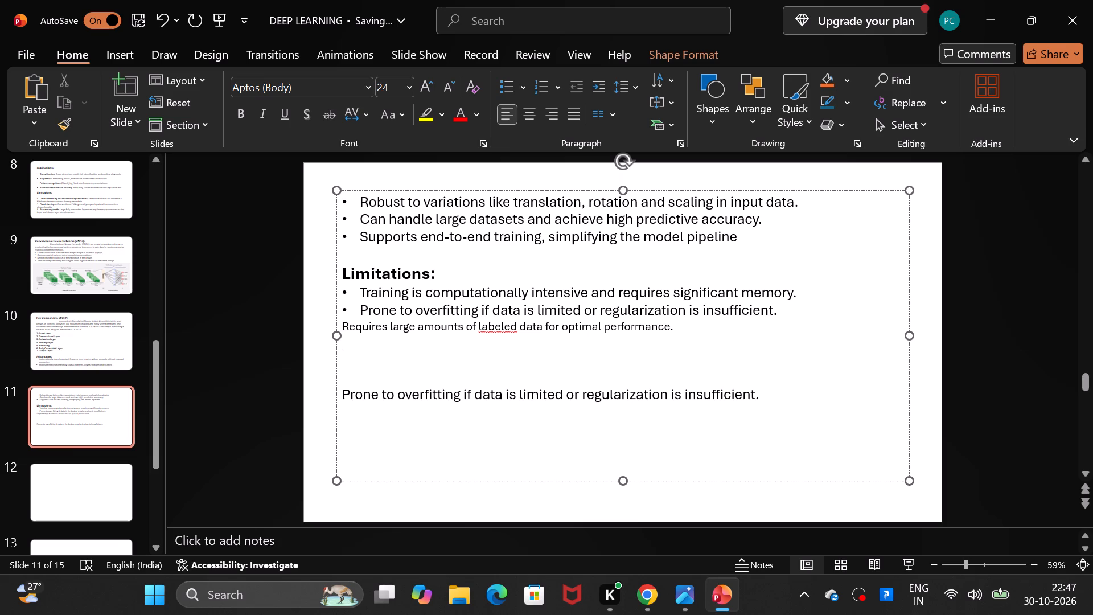
Set the font size of the "Requires large amounts of labeled data" line on slide 11 to 22.
{"action": "left_click_drag", "start_coordinate": [674, 326], "coordinate": [357, 325]}
{"action": "left_click", "coordinate": [460, 277]}
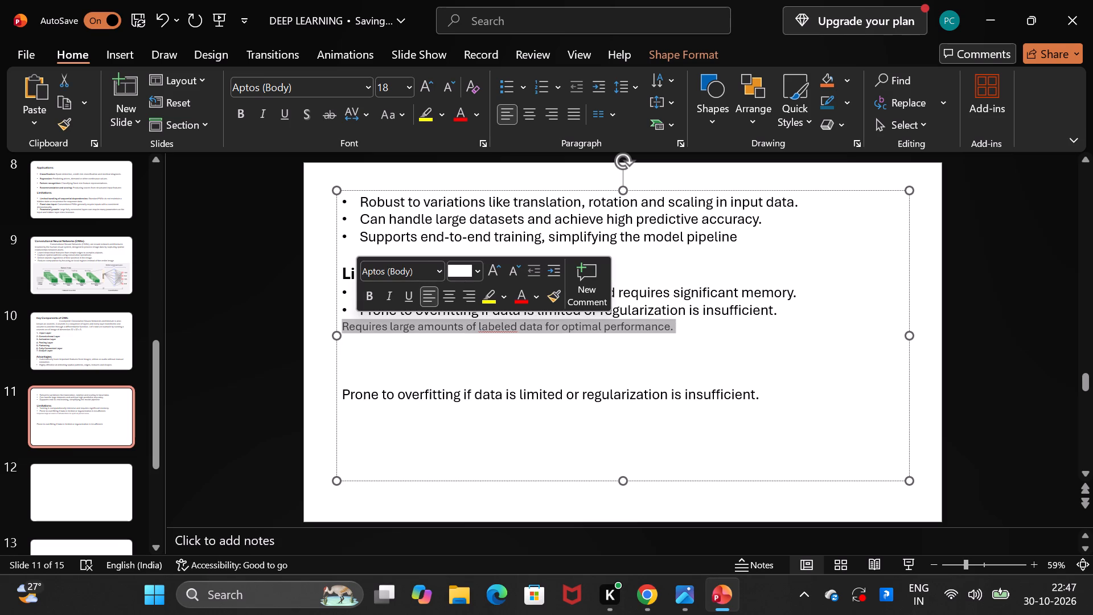
{"action": "left_click", "coordinate": [463, 270]}
{"action": "type", "text": "22"}
{"action": "key", "text": "Return"}
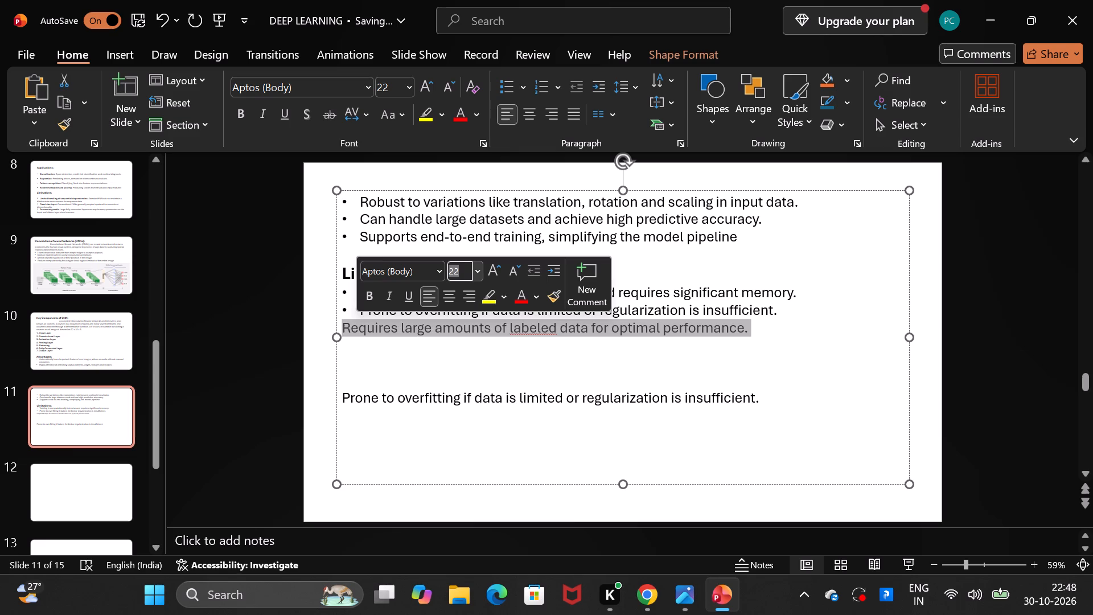
Move the unbulleted "Requires large amounts of labeled data" line into a new bullet directly below the "Prone to overfitting" bullet.
{"action": "left_click", "coordinate": [723, 327]}
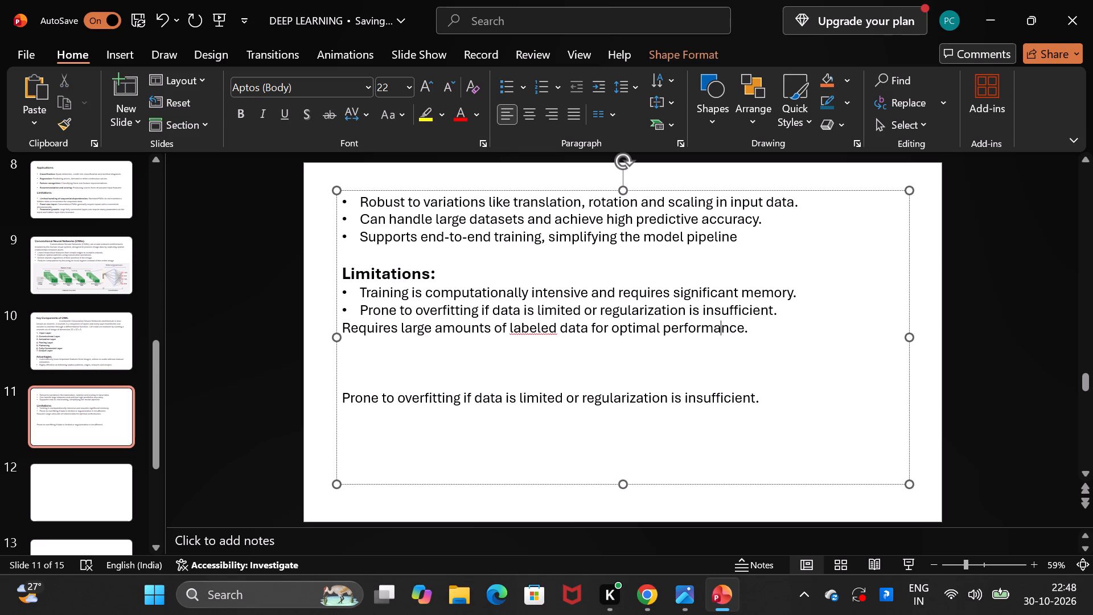
{"action": "left_click_drag", "start_coordinate": [757, 325], "coordinate": [369, 326]}
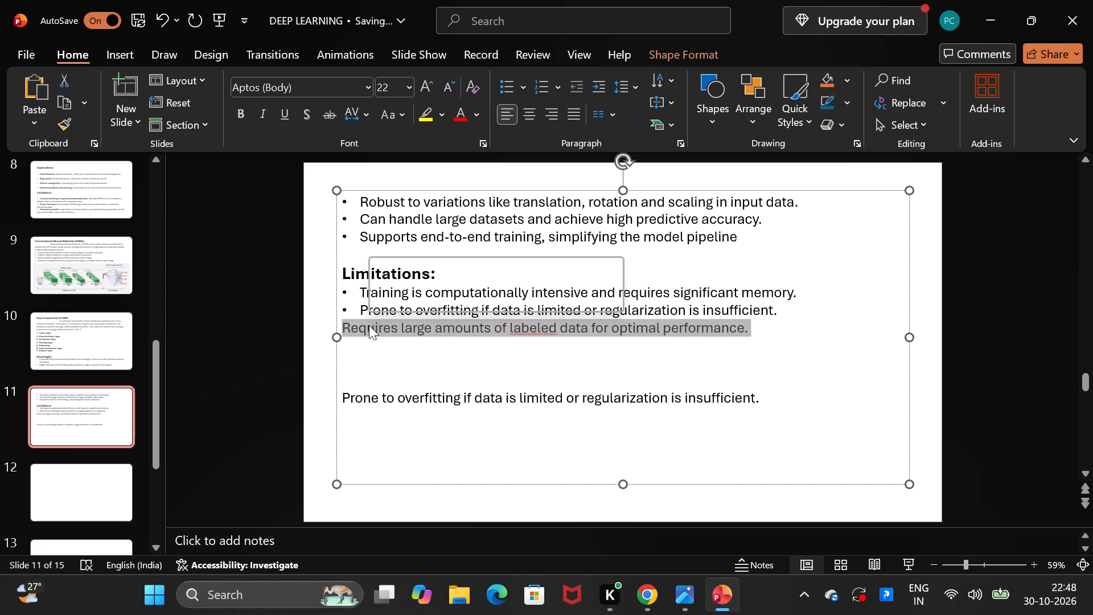
{"action": "key", "text": "ctrl+x"}
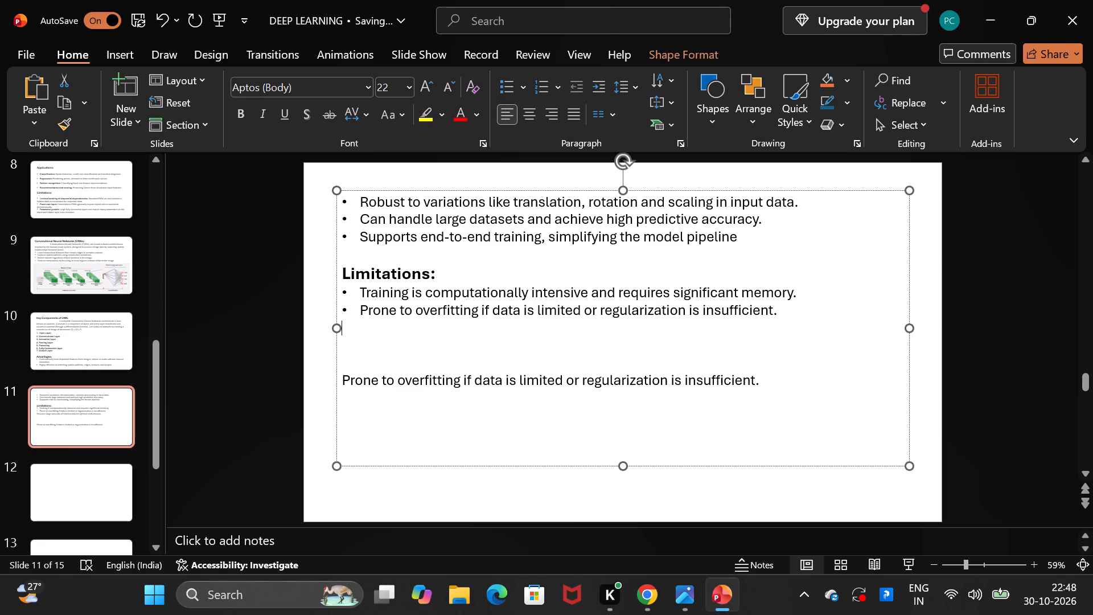
{"action": "left_click", "coordinate": [821, 310]}
{"action": "double_click", "coordinate": [810, 313]}
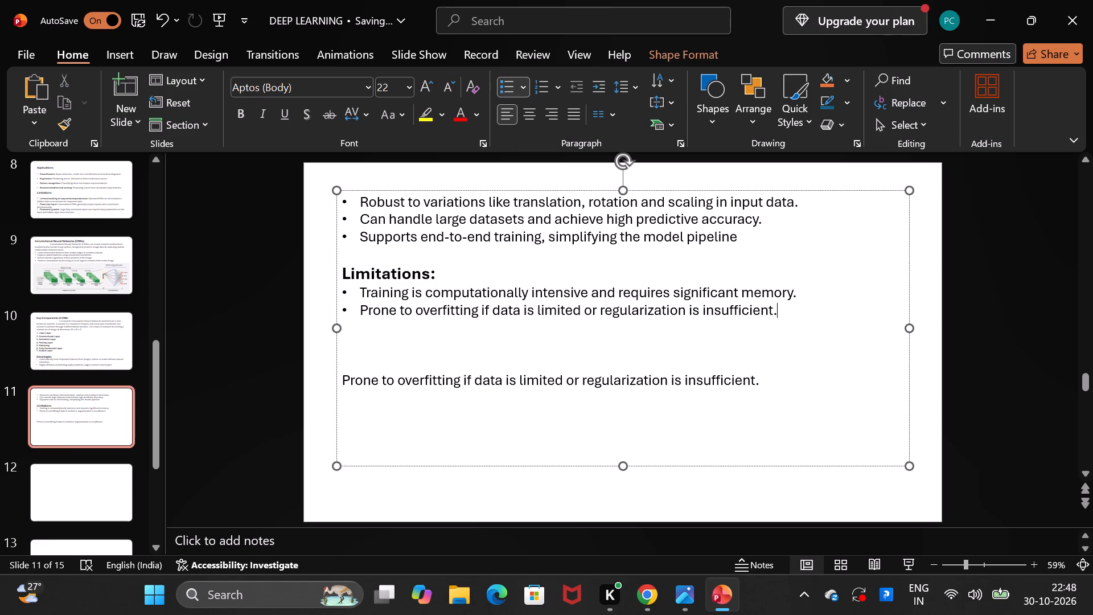
{"action": "key", "text": "Return"}
{"action": "key", "text": "ctrl+v"}
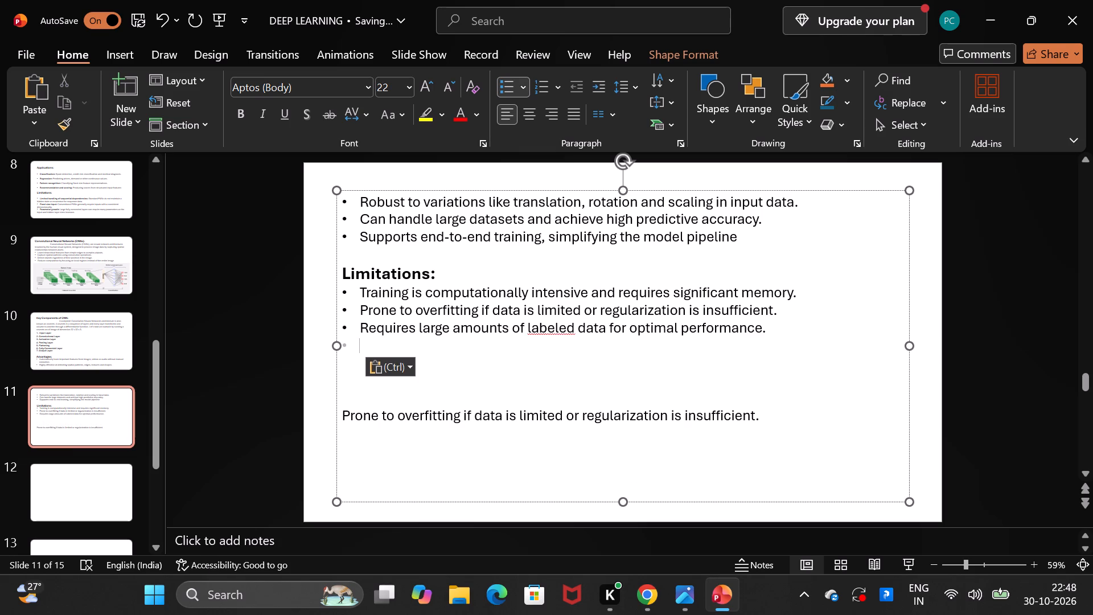
Add two placeholder bullets reading "j" below the "Requires large amounts of labeled data" bullet, followed by an empty bullet.
{"action": "key", "text": "j"}
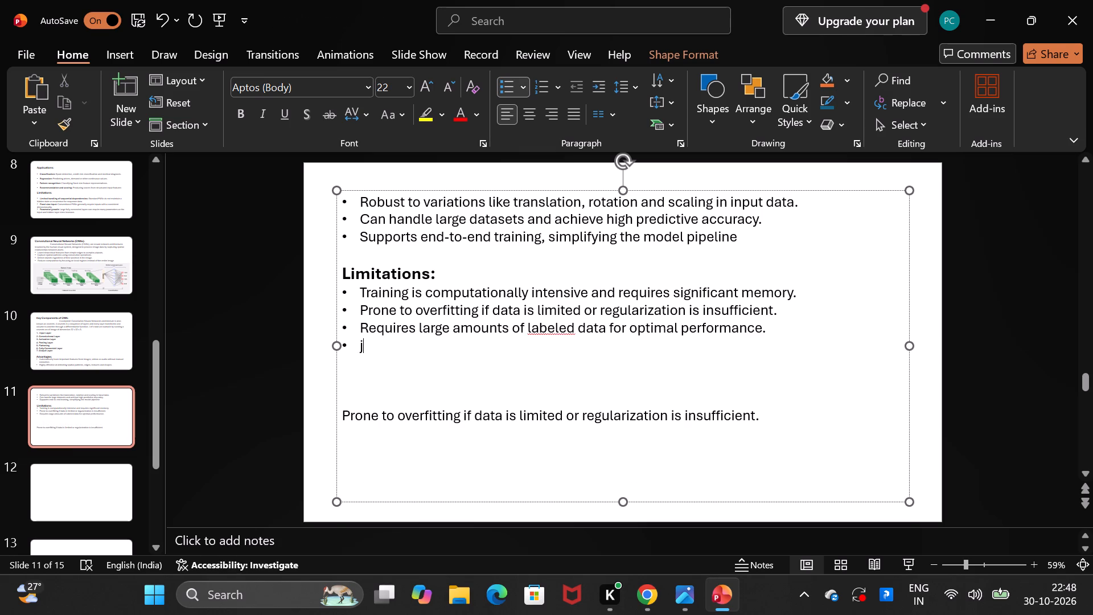
{"action": "key", "text": "Return"}
{"action": "key", "text": "j"}
{"action": "key", "text": "Return"}
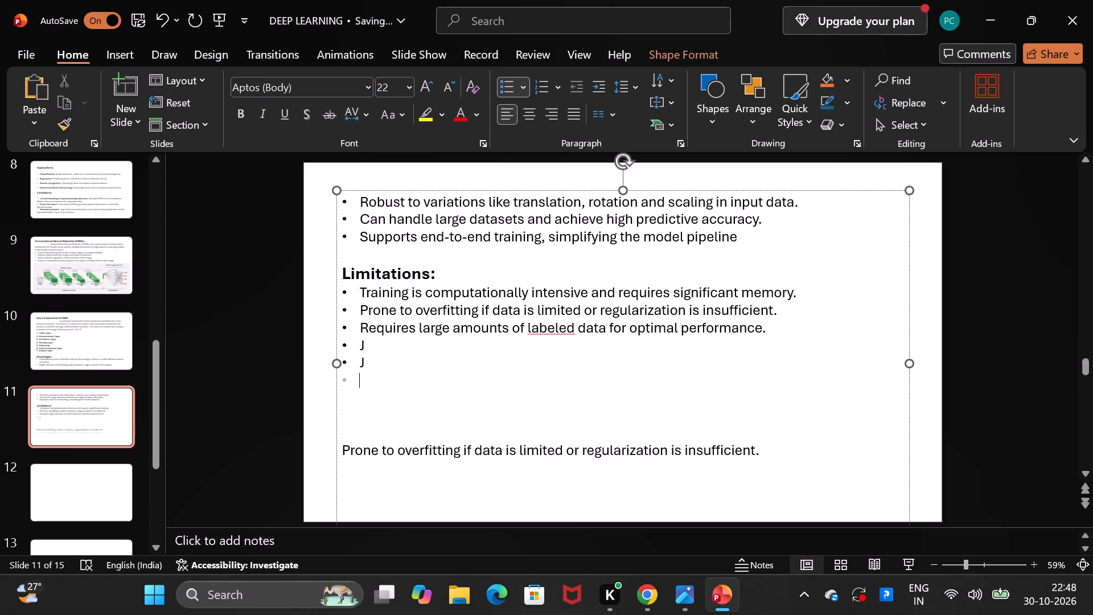
Copy "Limited interpretability difficult to understand learned features." from the Chrome article and paste it after the first placeholder "J" on slide 11.
{"action": "left_click", "coordinate": [658, 592]}
{"action": "double_click", "coordinate": [257, 397]}
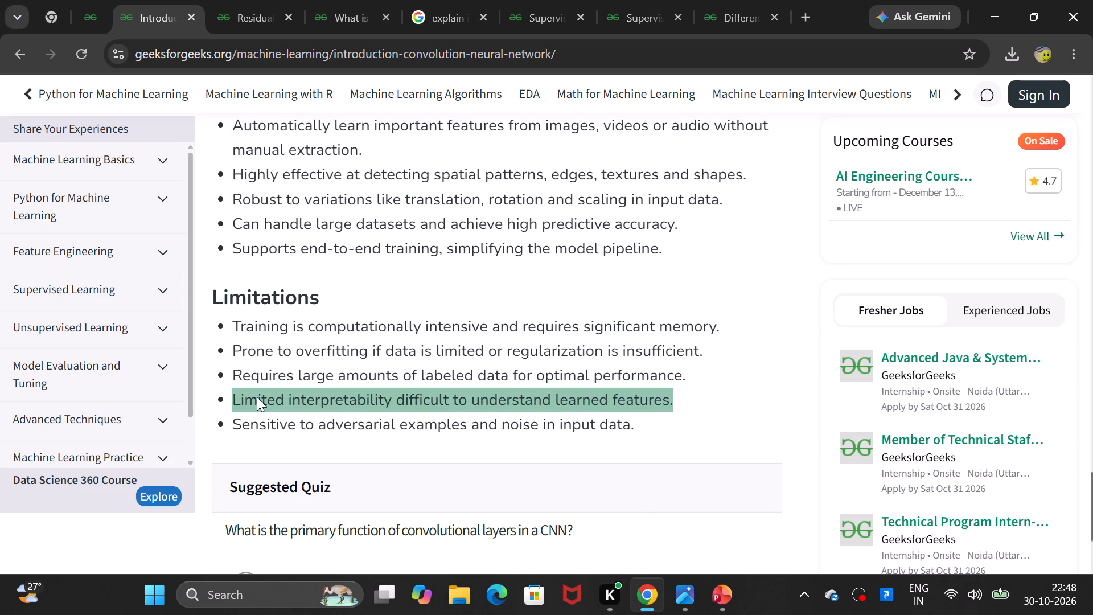
{"action": "left_click", "coordinate": [257, 397]}
{"action": "key", "text": "ctrl+c"}
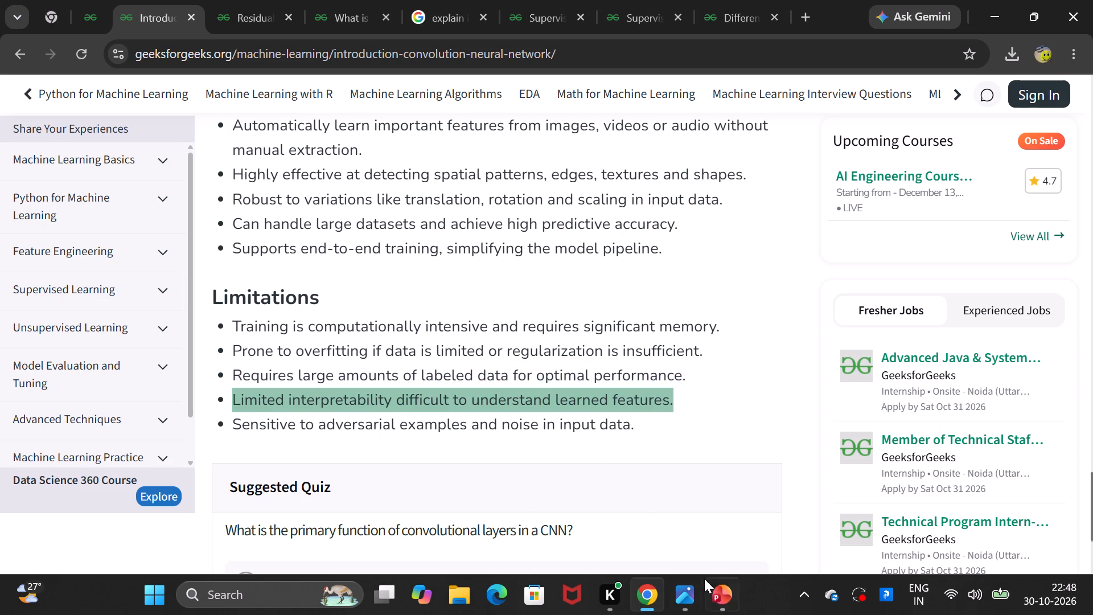
{"action": "left_click", "coordinate": [710, 591]}
{"action": "left_click", "coordinate": [377, 334]}
{"action": "left_click", "coordinate": [376, 347]}
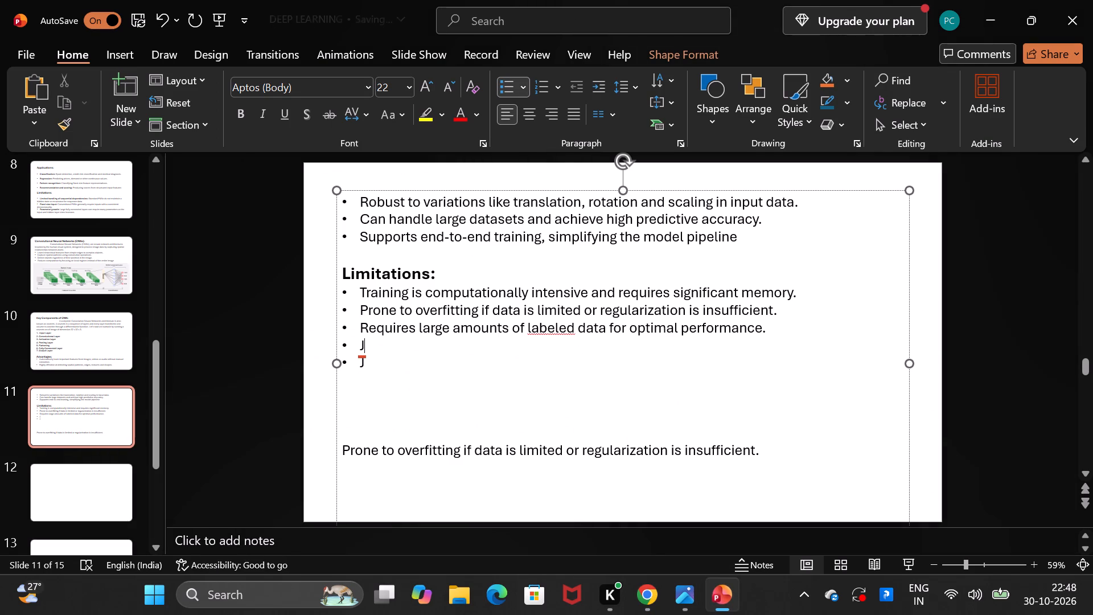
{"action": "key", "text": "ctrl+v"}
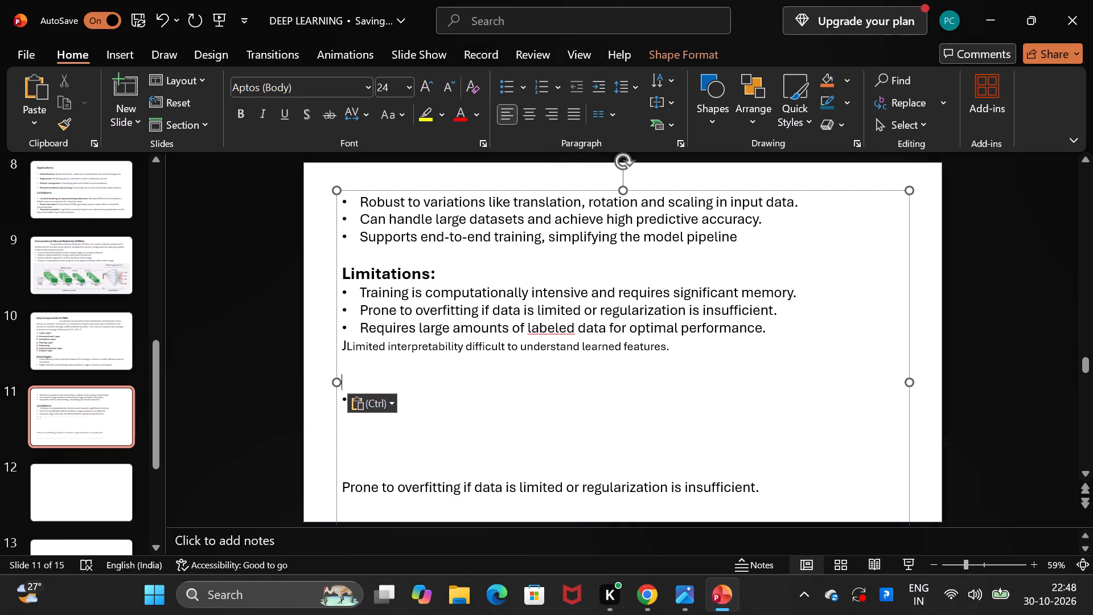
Set the "Limited interpretability" line's font size to 22 and delete the stray "J" in front of it.
{"action": "left_click_drag", "start_coordinate": [347, 346], "coordinate": [508, 348]}
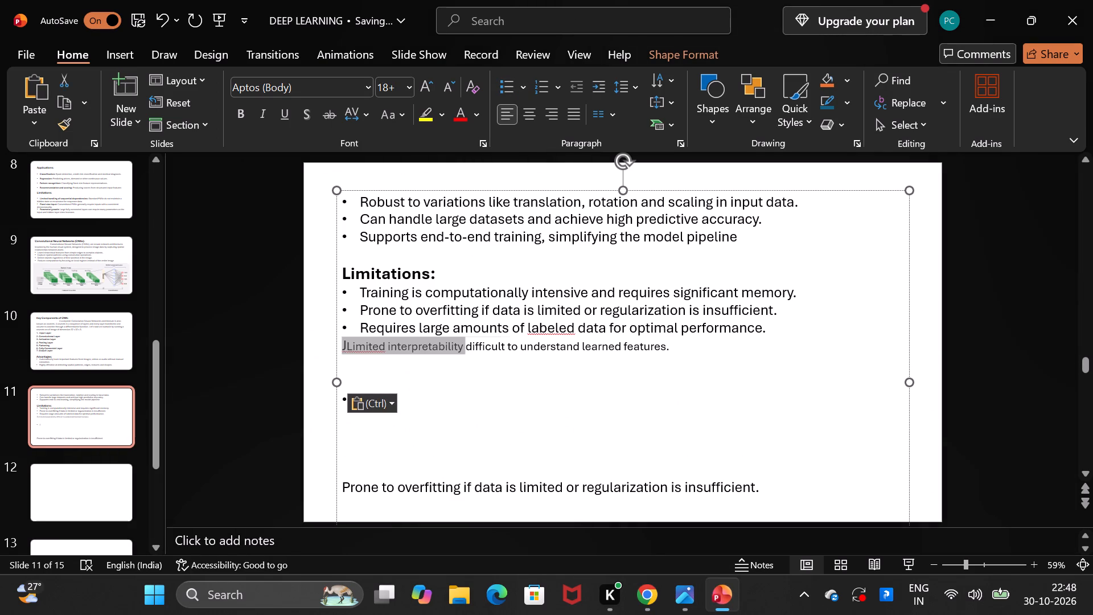
{"action": "left_click_drag", "start_coordinate": [508, 348], "coordinate": [654, 347]}
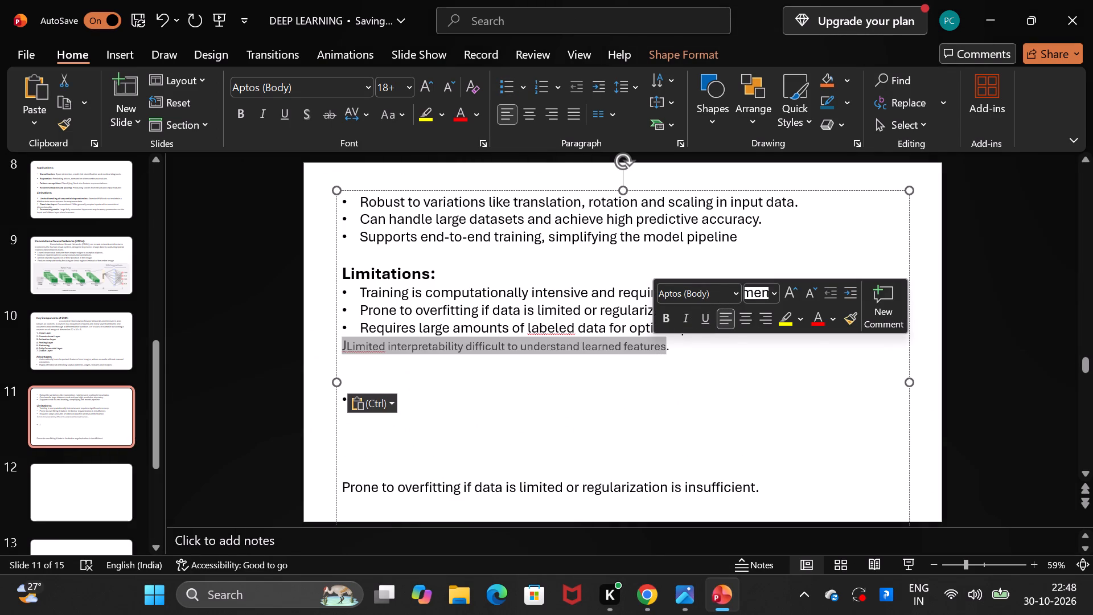
{"action": "left_click", "coordinate": [751, 291]}
{"action": "key", "text": "2"}
{"action": "key", "text": "2"}
{"action": "key", "text": "Return"}
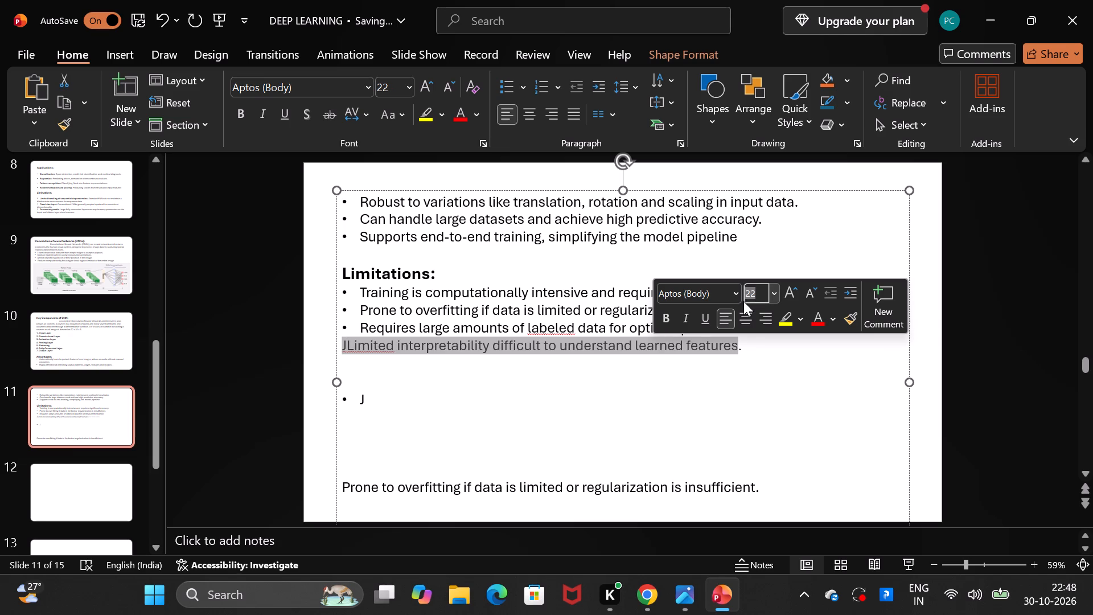
{"action": "left_click", "coordinate": [348, 345]}
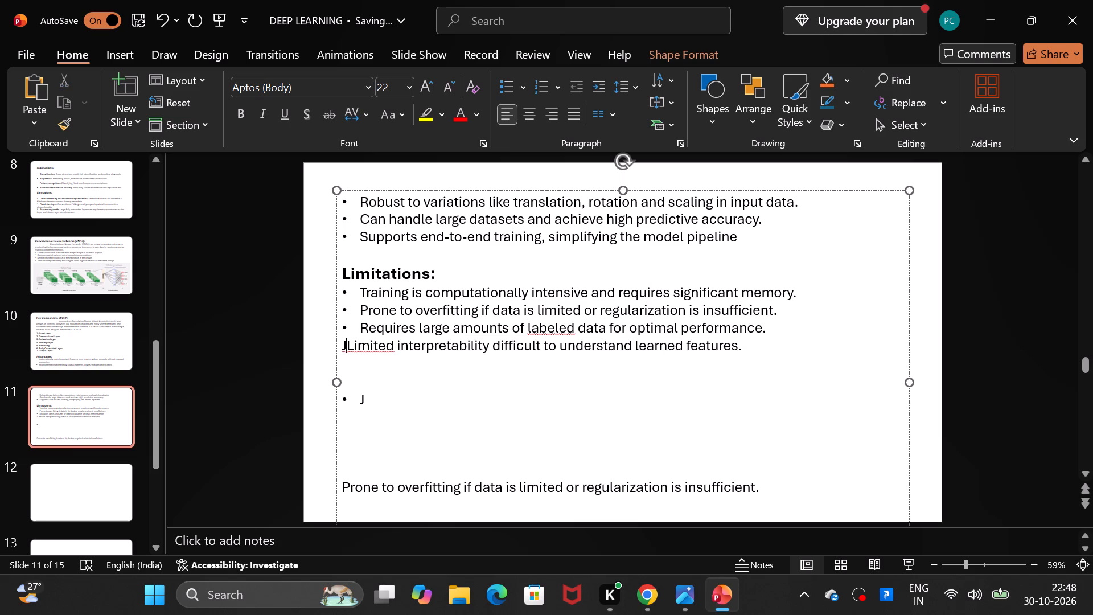
{"action": "key", "text": "BackSpace"}
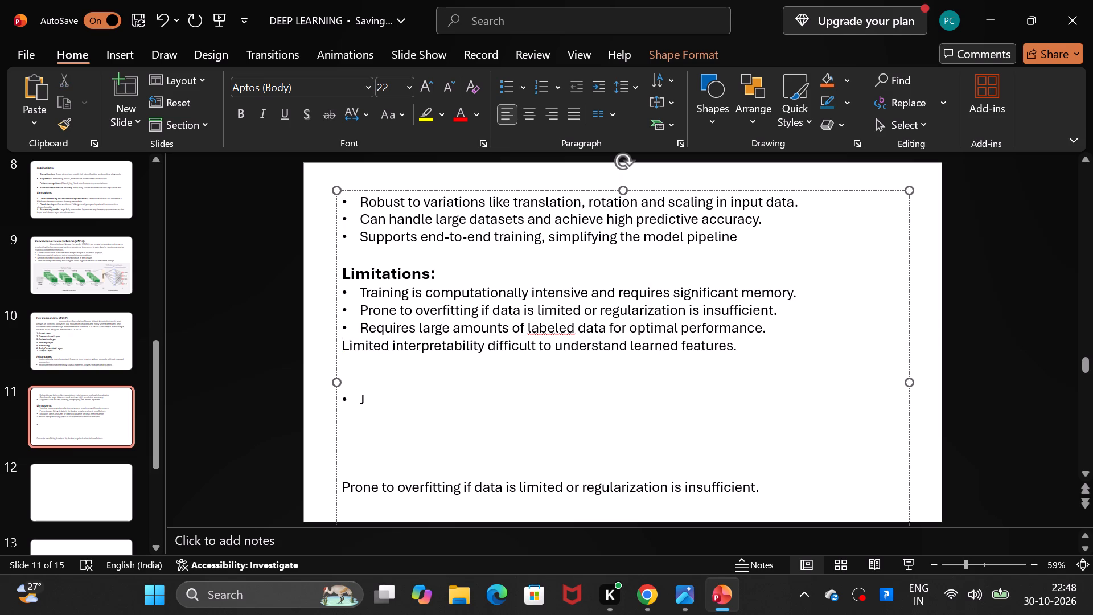
Move the "Limited interpretability" line into a new bullet directly below the "Requires large amounts of labeled data" bullet.
{"action": "double_click", "coordinate": [368, 350]}
{"action": "double_click", "coordinate": [368, 350]}
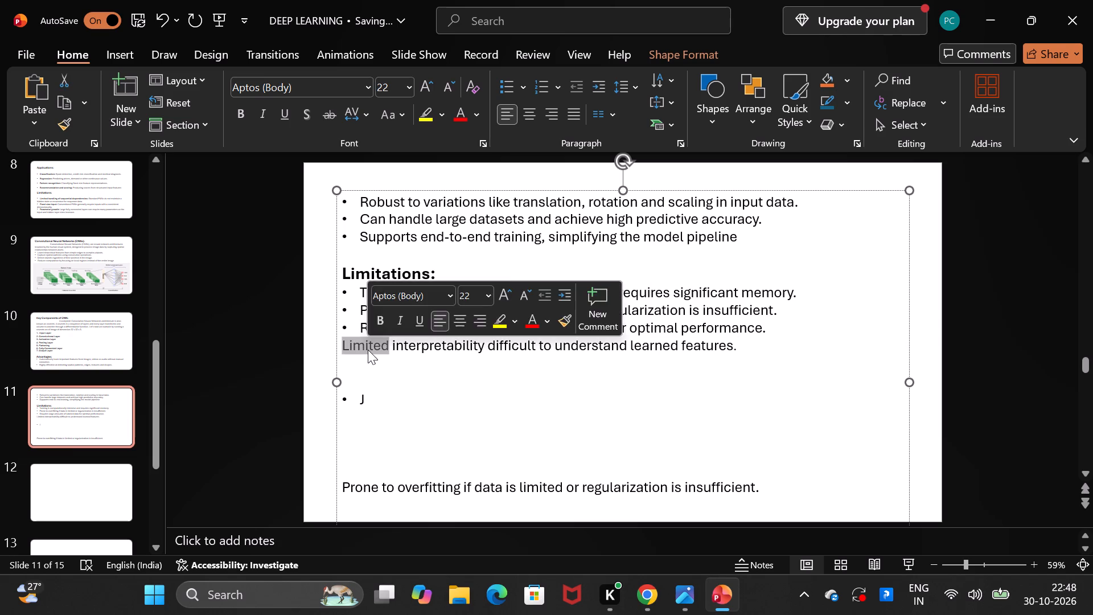
{"action": "triple_click", "coordinate": [368, 350]}
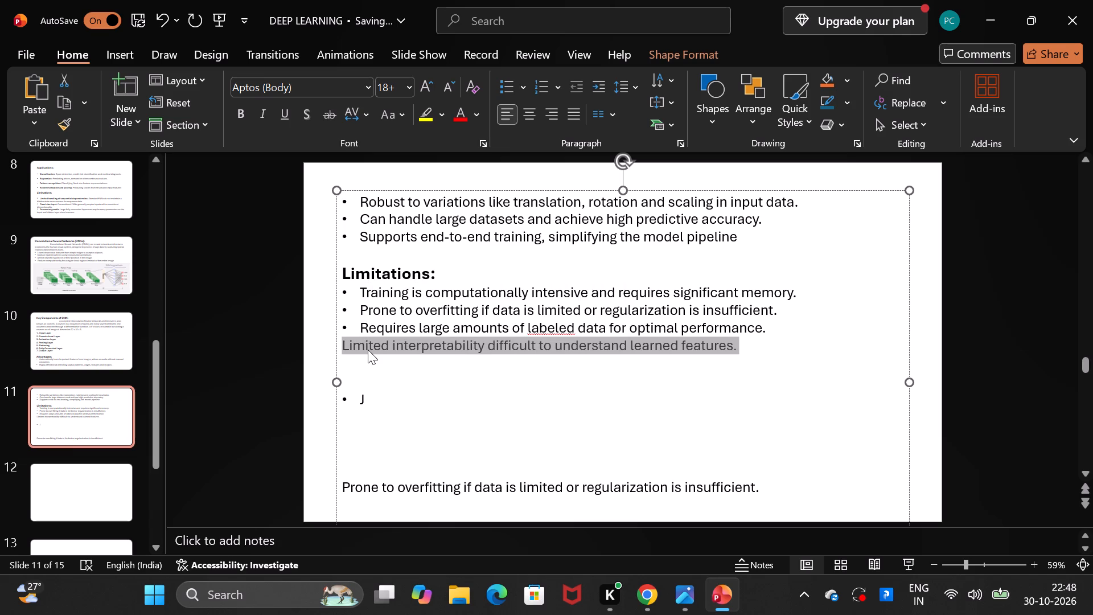
{"action": "key", "text": "ctrl+c"}
{"action": "key", "text": "BackSpace"}
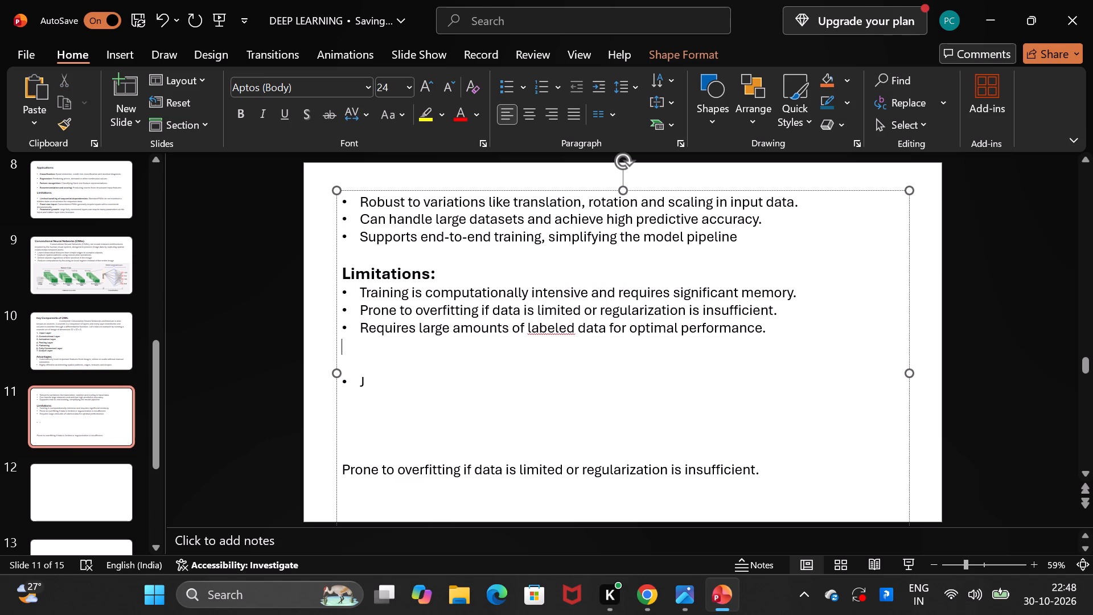
{"action": "left_click", "coordinate": [795, 338]}
{"action": "left_click", "coordinate": [794, 335]}
{"action": "key", "text": "Return"}
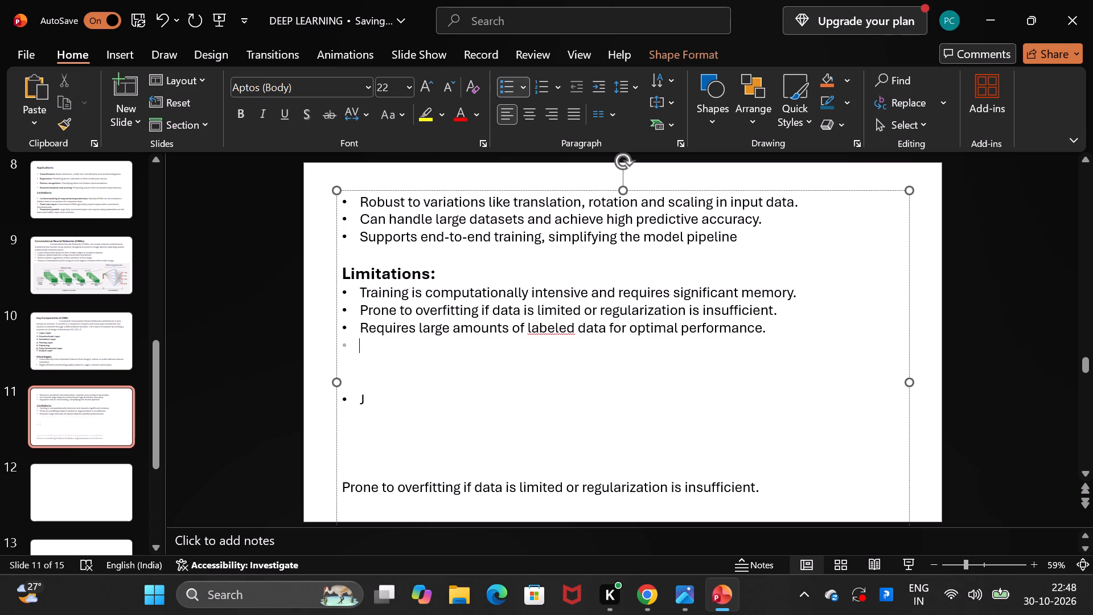
{"action": "key", "text": "ctrl+v"}
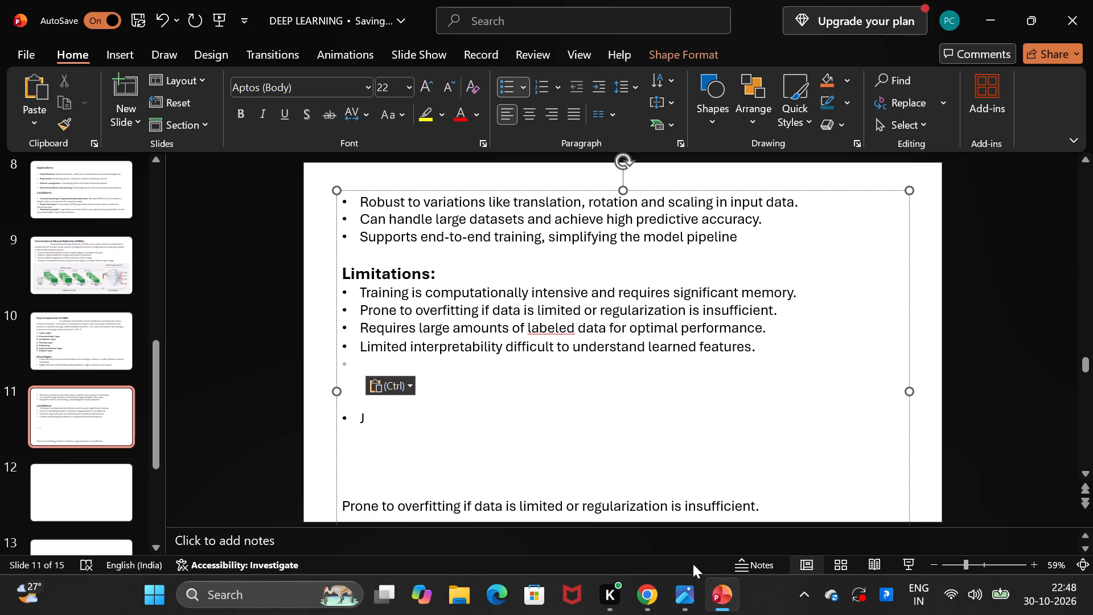
Copy "Sensitive to adversarial examples and noise in input data." from the Chrome article, paste it below the "Limited interpretability" bullet, and delete the stray "v".
{"action": "left_click", "coordinate": [642, 583]}
{"action": "double_click", "coordinate": [428, 423]}
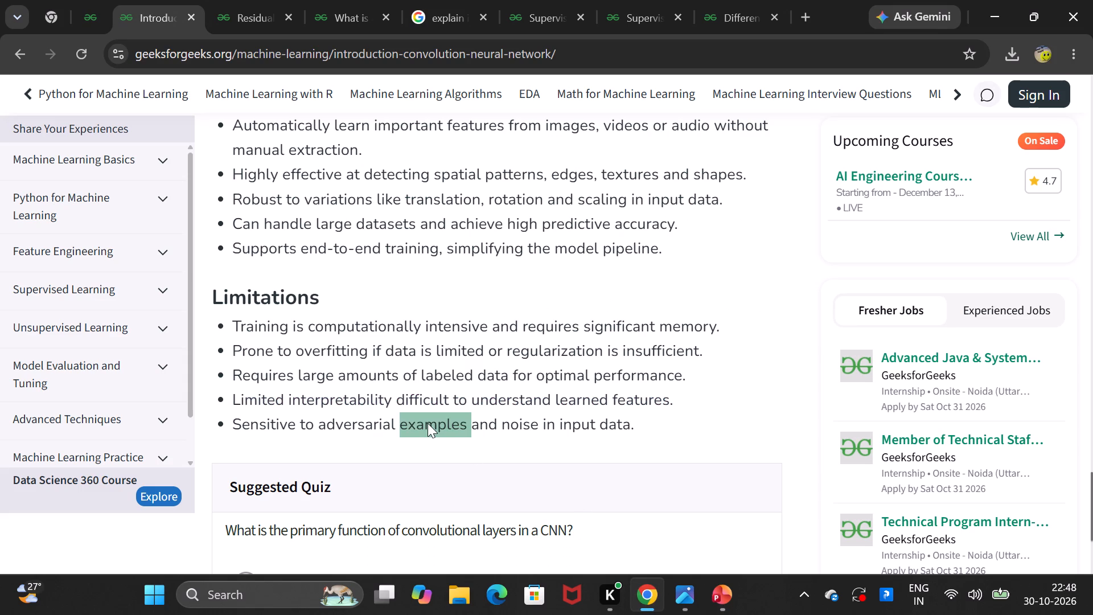
{"action": "triple_click", "coordinate": [428, 423]}
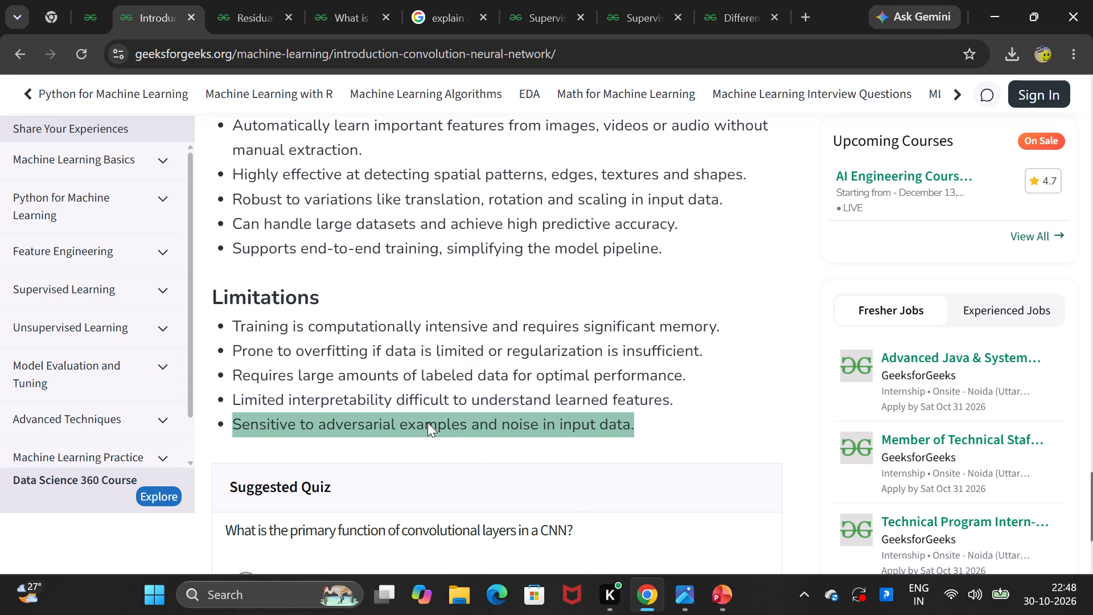
{"action": "key", "text": "ctrl+c"}
{"action": "left_click", "coordinate": [720, 596]}
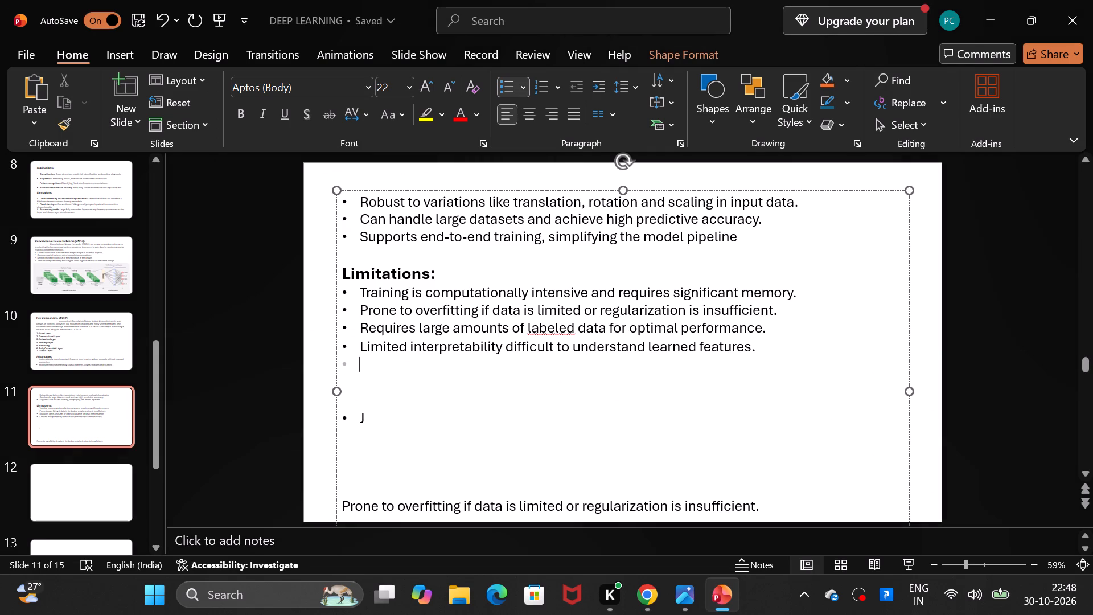
{"action": "right_click", "coordinate": [435, 364]}
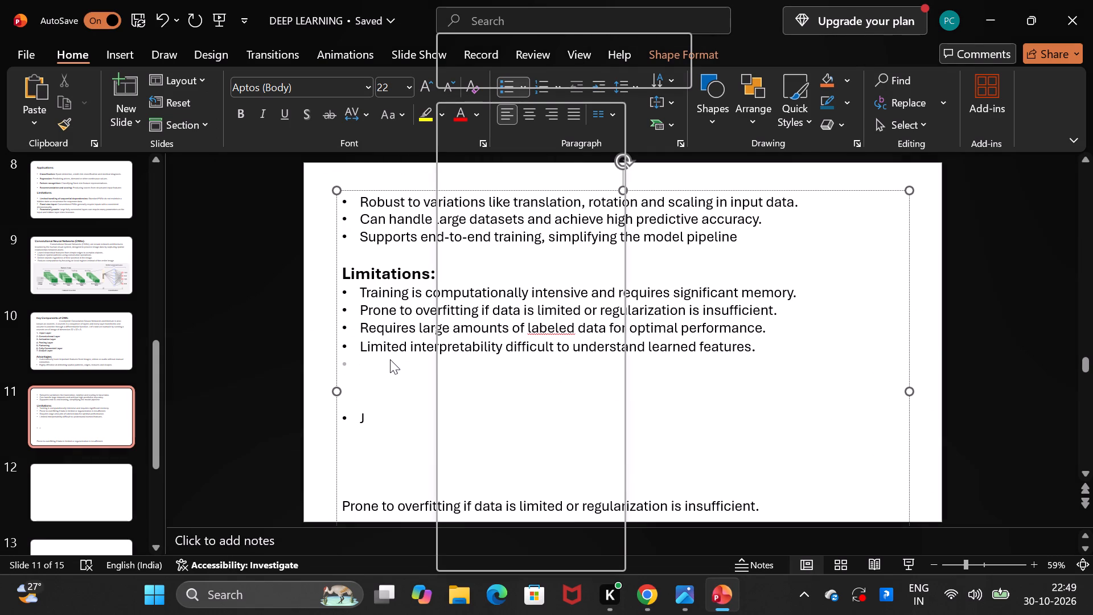
{"action": "left_click", "coordinate": [390, 359]}
{"action": "key", "text": "v"}
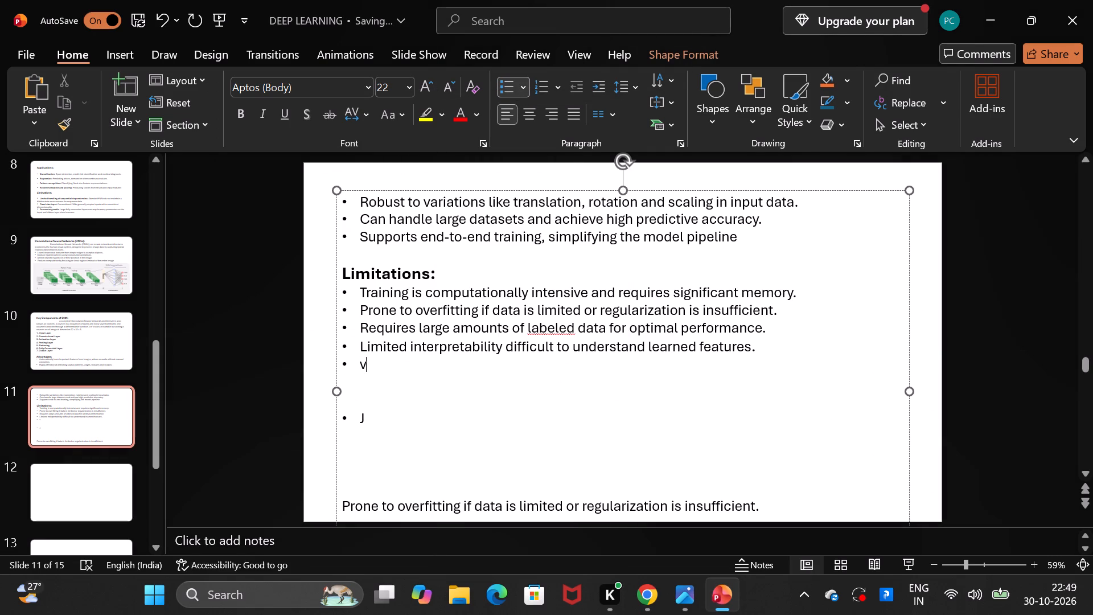
{"action": "left_click", "coordinate": [390, 359]}
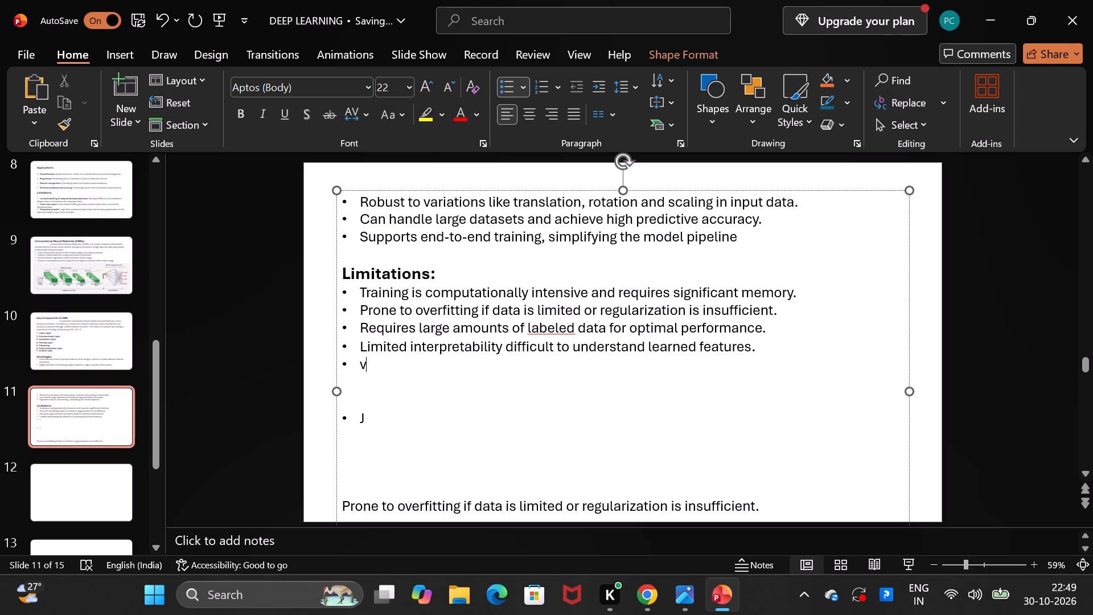
{"action": "key", "text": "ctrl+v"}
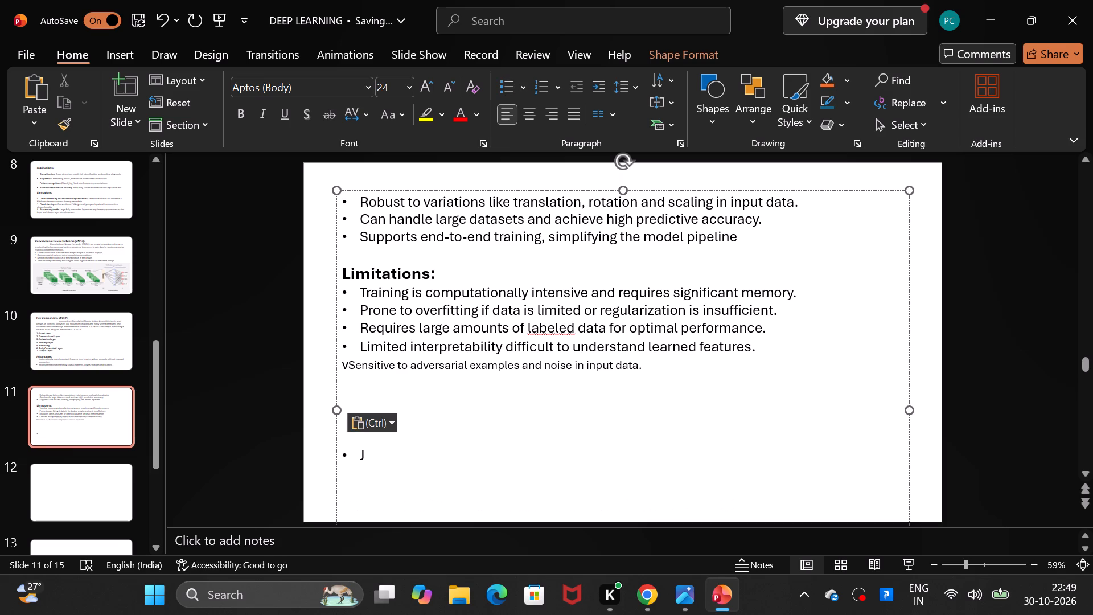
{"action": "left_click", "coordinate": [348, 367]}
{"action": "key", "text": "BackSpace"}
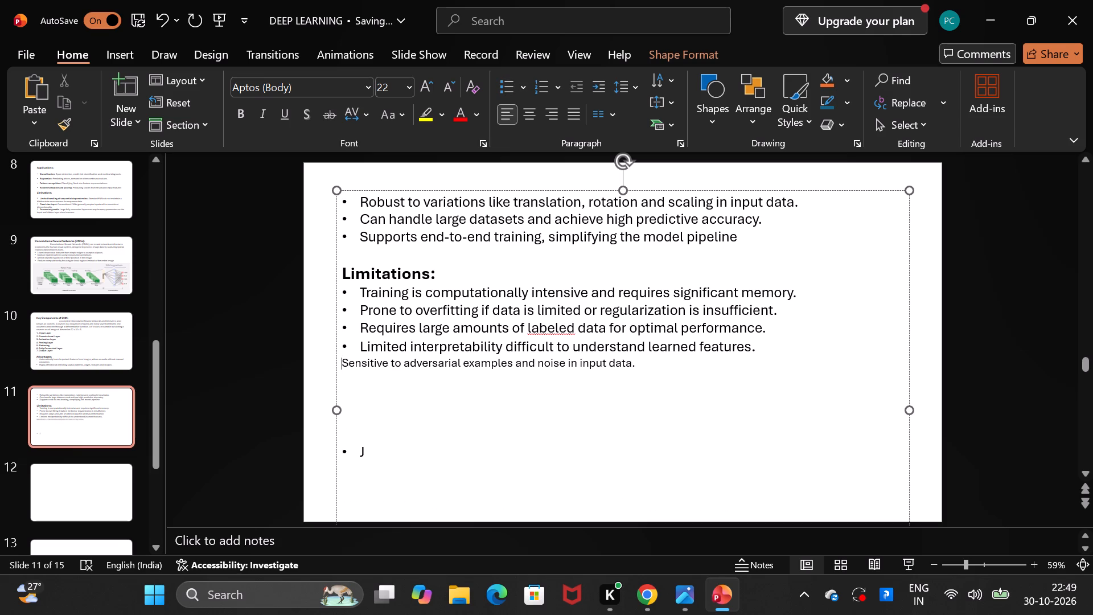
Set the font size of the "Sensitive to adversarial examples" line on slide 11 to 22.
{"action": "triple_click", "coordinate": [351, 364]}
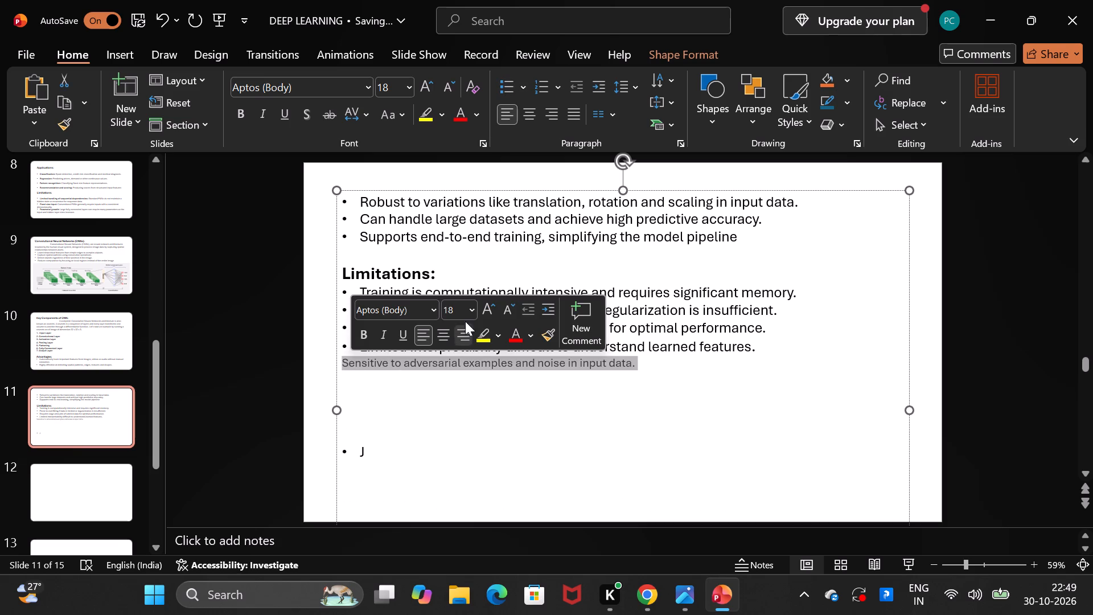
{"action": "left_click", "coordinate": [460, 310]}
{"action": "type", "text": "22"}
{"action": "key", "text": "Return"}
Move the "Sensitive to adversarial examples" line into a new bullet directly below the "Limited interpretability" bullet on slide 11.
{"action": "key", "text": "ctrl+x"}
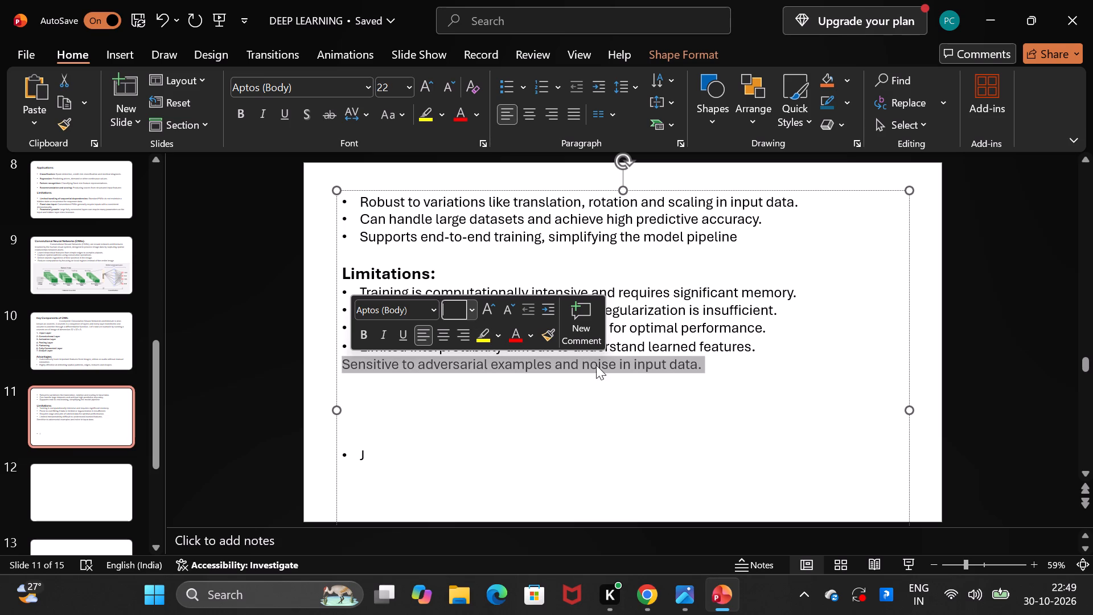
{"action": "left_click", "coordinate": [544, 359]}
{"action": "double_click", "coordinate": [539, 362]}
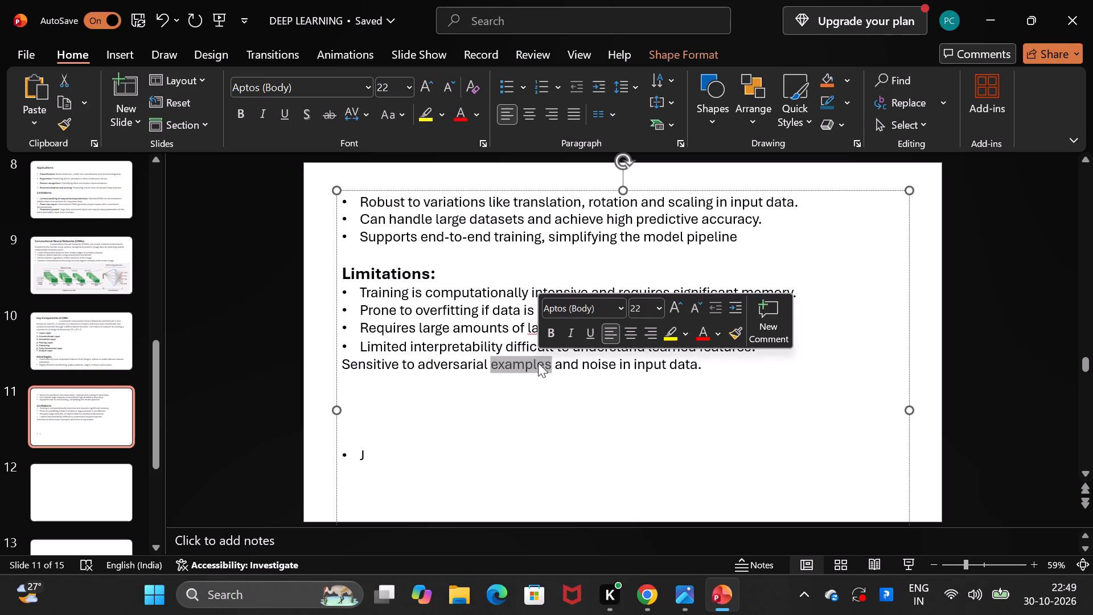
{"action": "double_click", "coordinate": [538, 363]}
{"action": "double_click", "coordinate": [538, 363]}
{"action": "triple_click", "coordinate": [538, 363]}
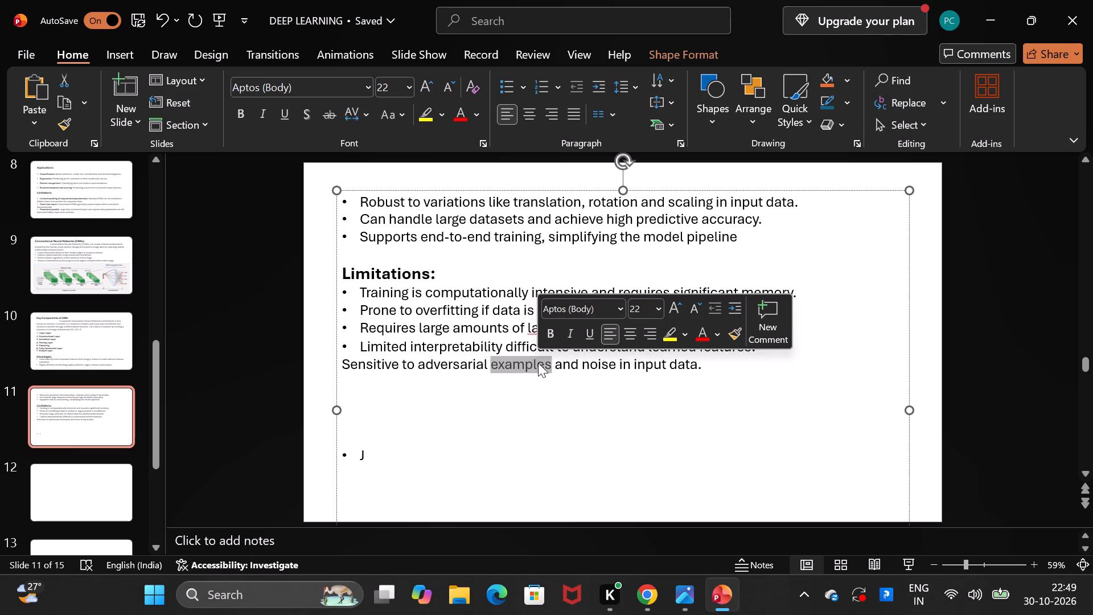
{"action": "key", "text": "ctrl+x"}
{"action": "left_click", "coordinate": [786, 352]}
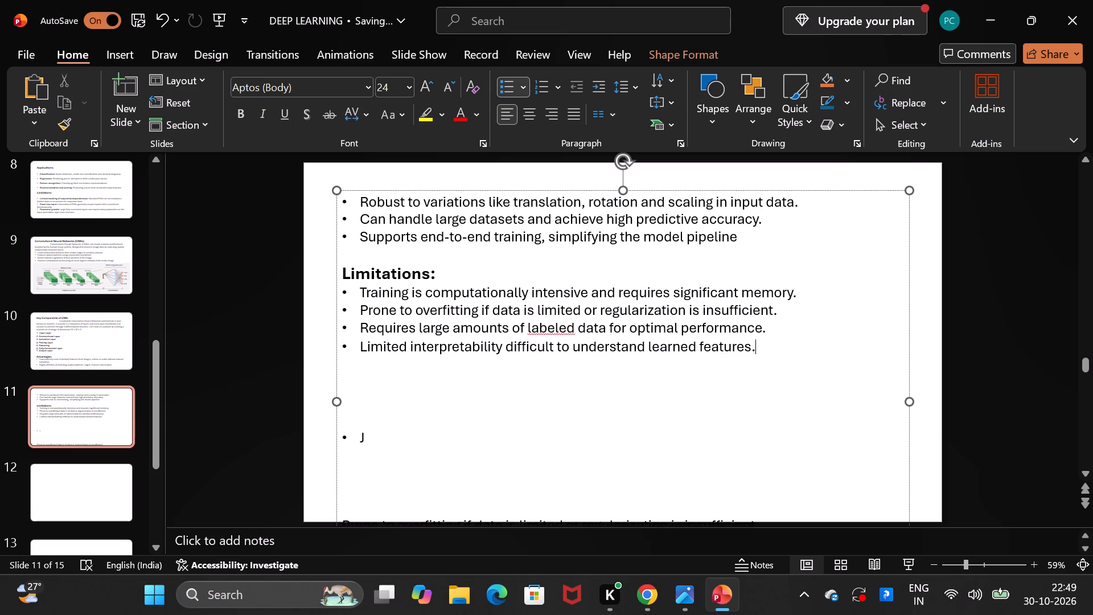
{"action": "key", "text": "Return"}
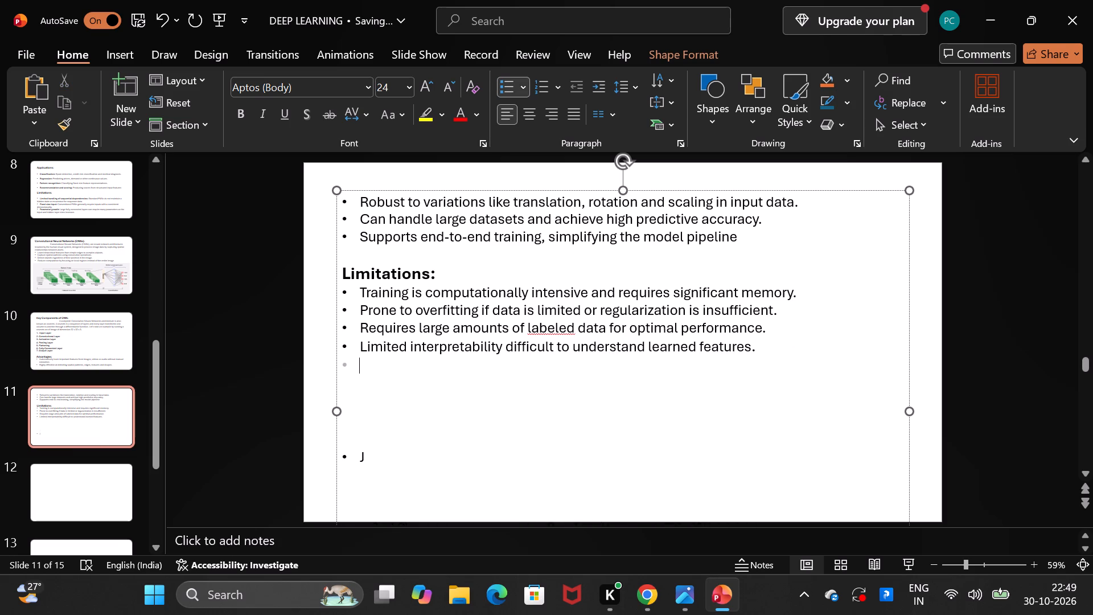
{"action": "key", "text": "ctrl+v"}
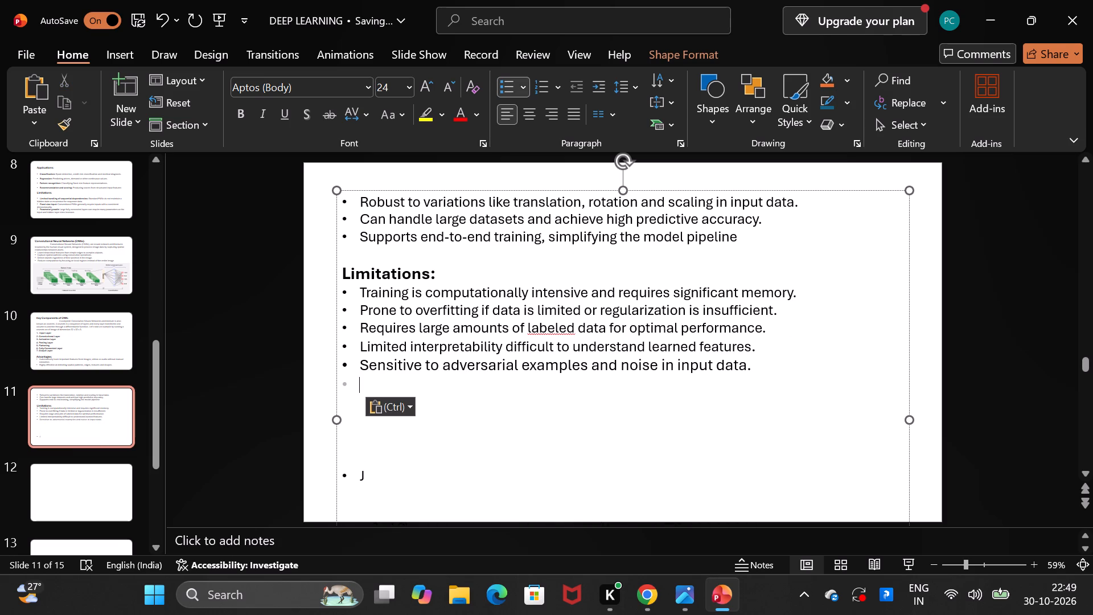
Delete the stray "J" bullet and its empty bullet near the bottom of slide 11.
{"action": "left_click", "coordinate": [525, 463]}
{"action": "left_click", "coordinate": [529, 485]}
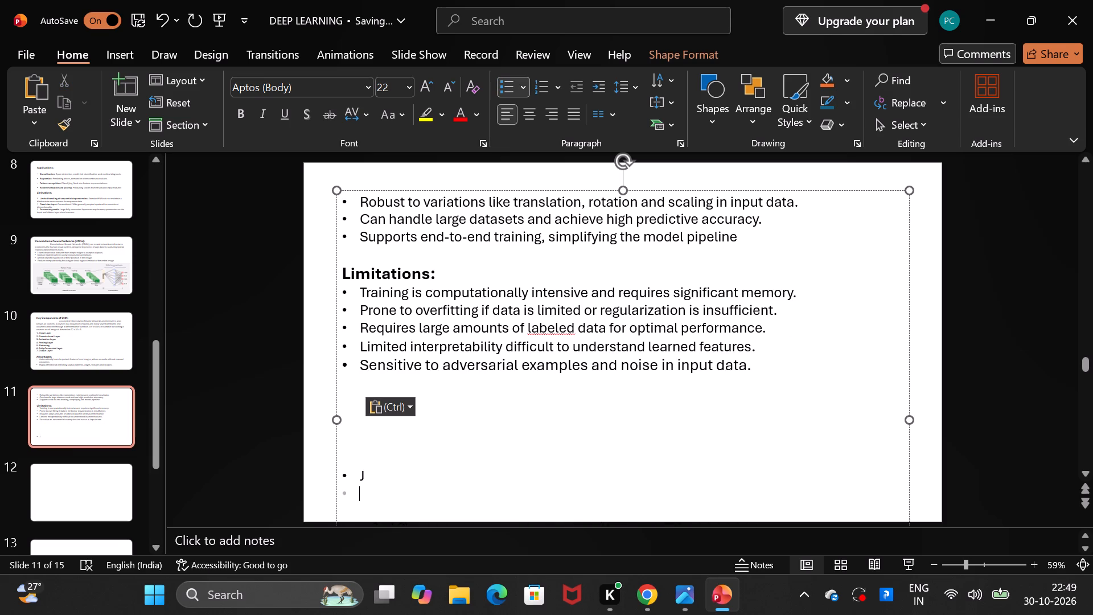
{"action": "key", "text": "BackSpace"}
{"action": "key", "text": "BackSpace"}
{"action": "key", "text": "BackSpace"}
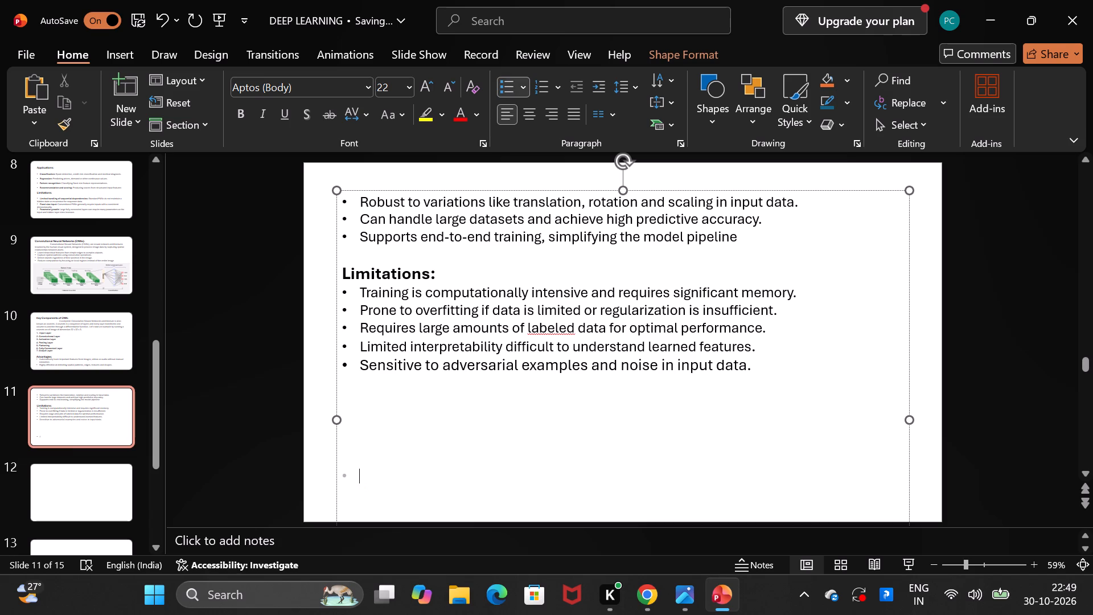
{"action": "key", "text": "BackSpace"}
{"action": "key", "text": "BackSpace"}
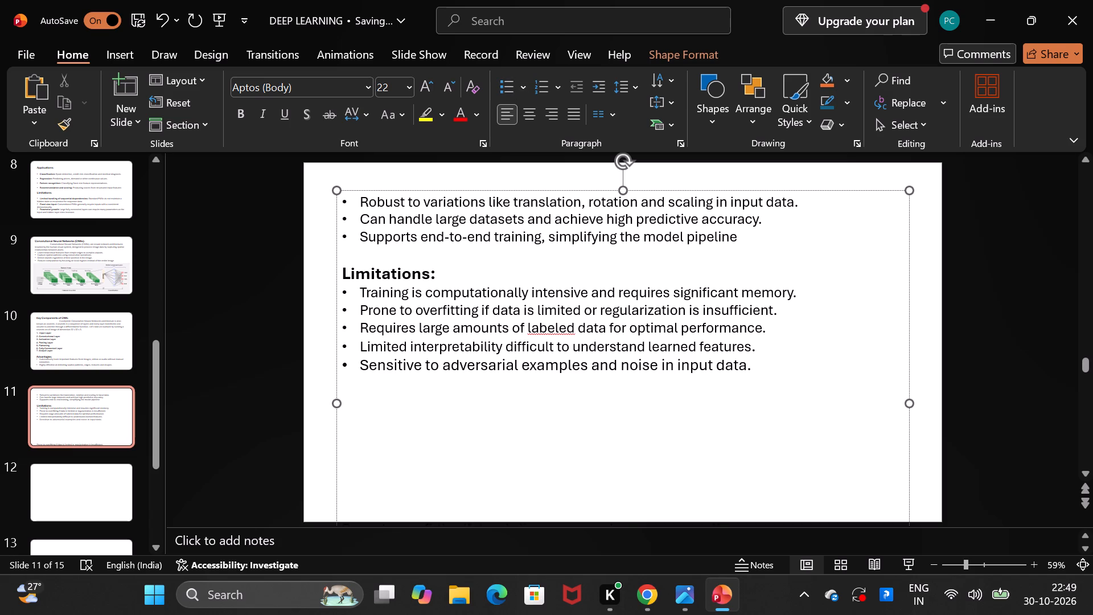
Insert a blank line between the "Limitations:" heading and its first bullet on slide 11.
{"action": "left_click", "coordinate": [511, 282]}
{"action": "key", "text": "Return"}
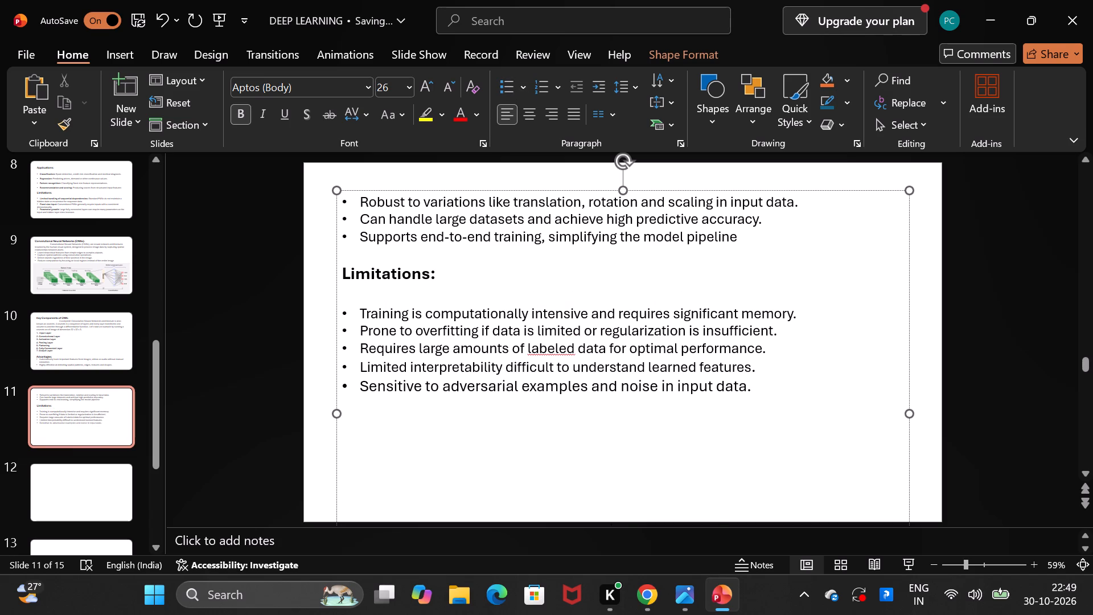
{"action": "scroll", "coordinate": [721, 408], "scroll_direction": "down", "scroll_amount": 2}
{"action": "scroll", "coordinate": [721, 408], "scroll_direction": "up", "scroll_amount": 1}
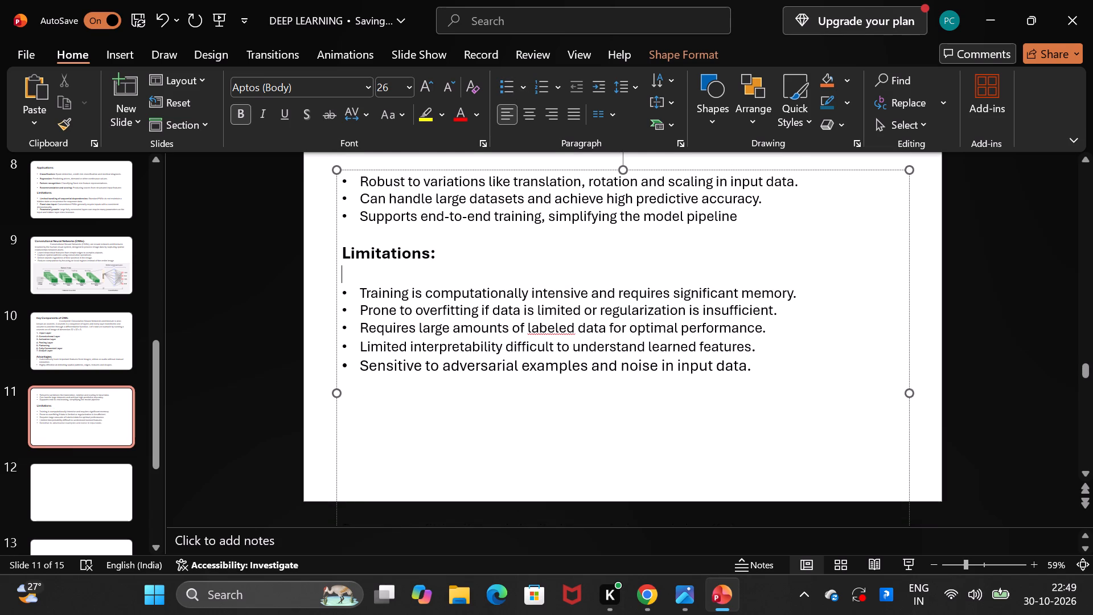
{"action": "scroll", "coordinate": [721, 408], "scroll_direction": "up", "scroll_amount": 1}
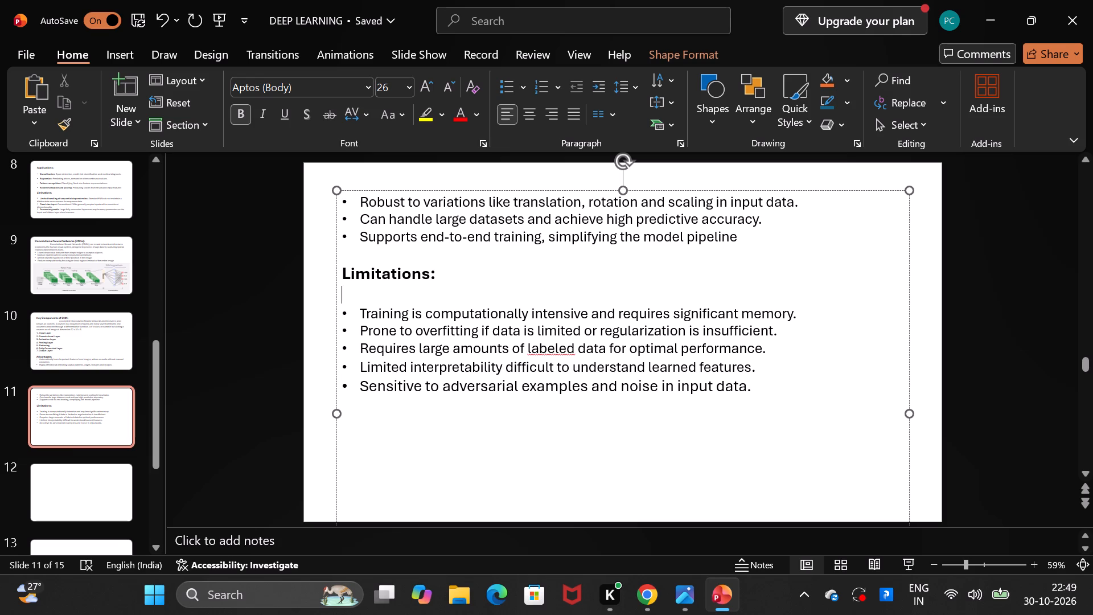
{"action": "scroll", "coordinate": [687, 393], "scroll_direction": "down", "scroll_amount": 1}
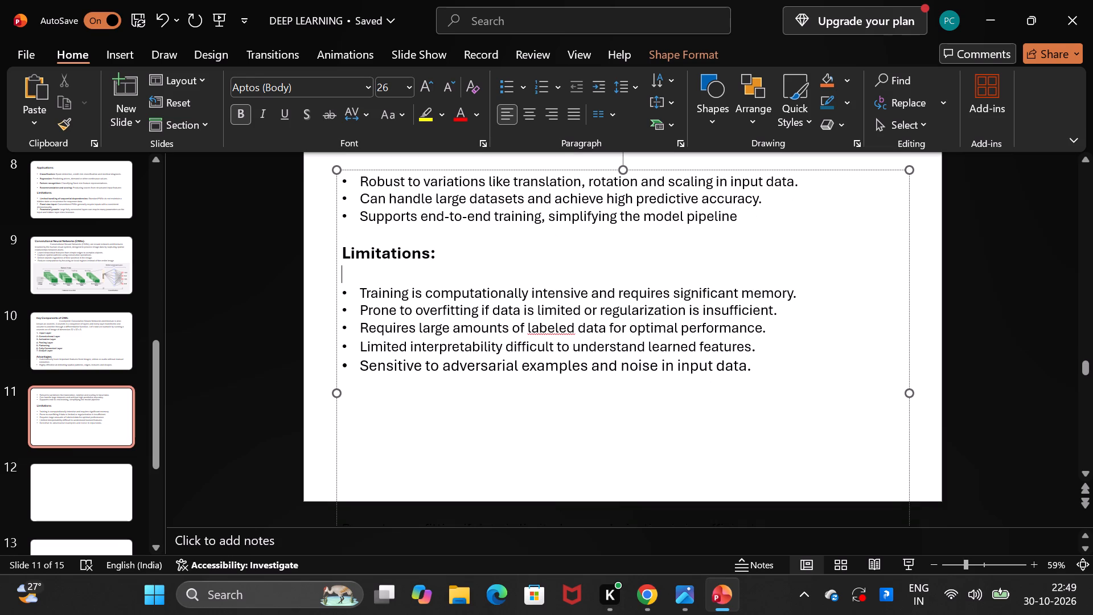
Go to blank slide 12, then switch to Chrome and check the end of the CNN article for remaining content.
{"action": "left_click", "coordinate": [40, 497]}
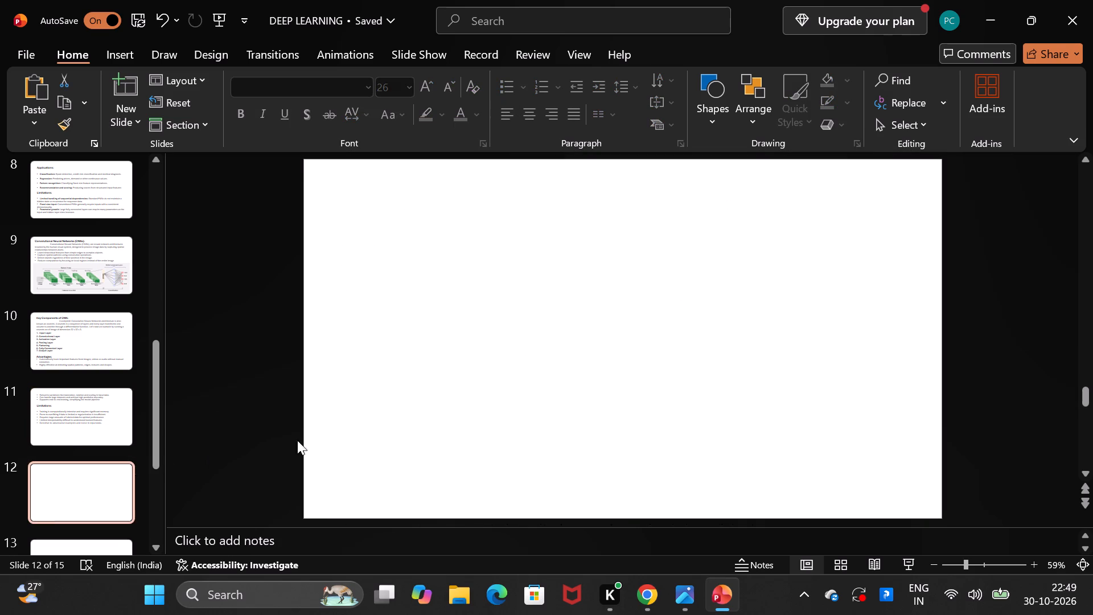
{"action": "left_click", "coordinate": [642, 598]}
{"action": "scroll", "coordinate": [546, 419], "scroll_direction": "down", "scroll_amount": 3}
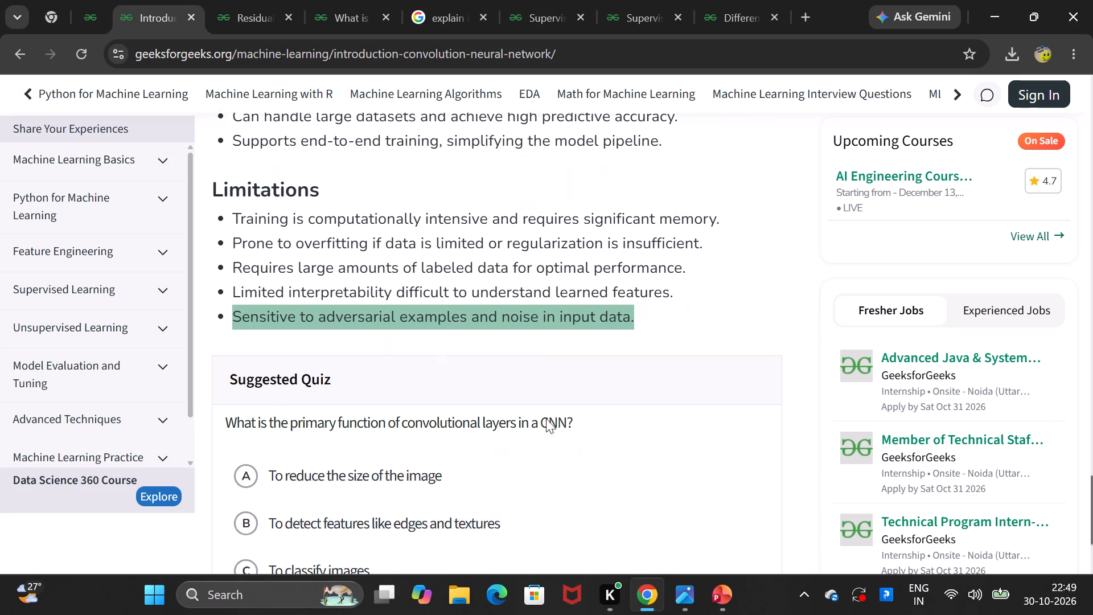
{"action": "scroll", "coordinate": [545, 413], "scroll_direction": "down", "scroll_amount": 3}
{"action": "scroll", "coordinate": [545, 413], "scroll_direction": "up", "scroll_amount": 8}
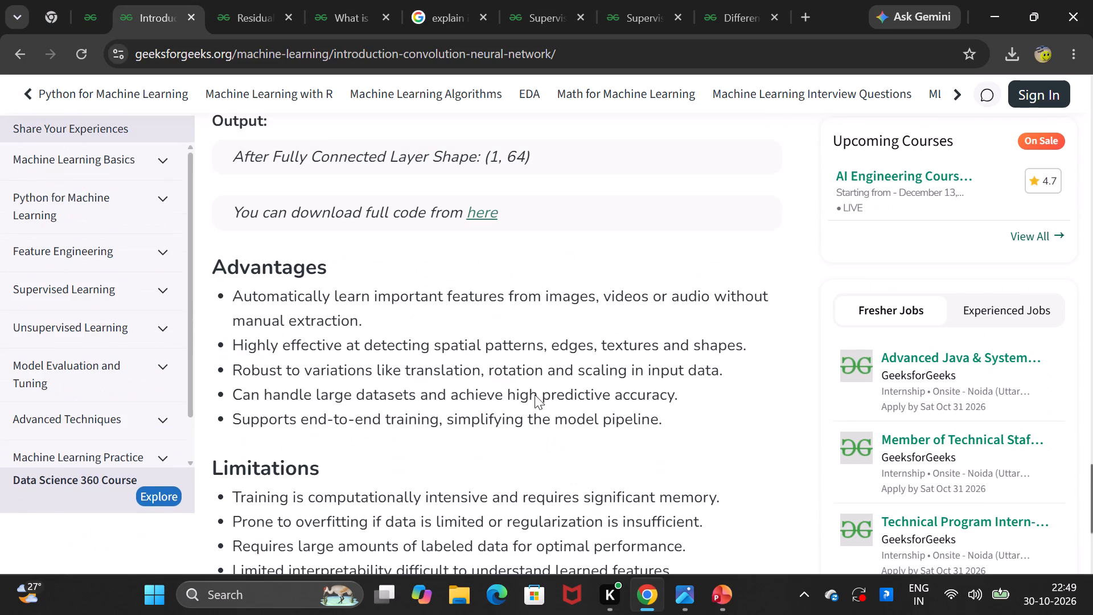
{"action": "scroll", "coordinate": [293, 249], "scroll_direction": "up", "scroll_amount": 1}
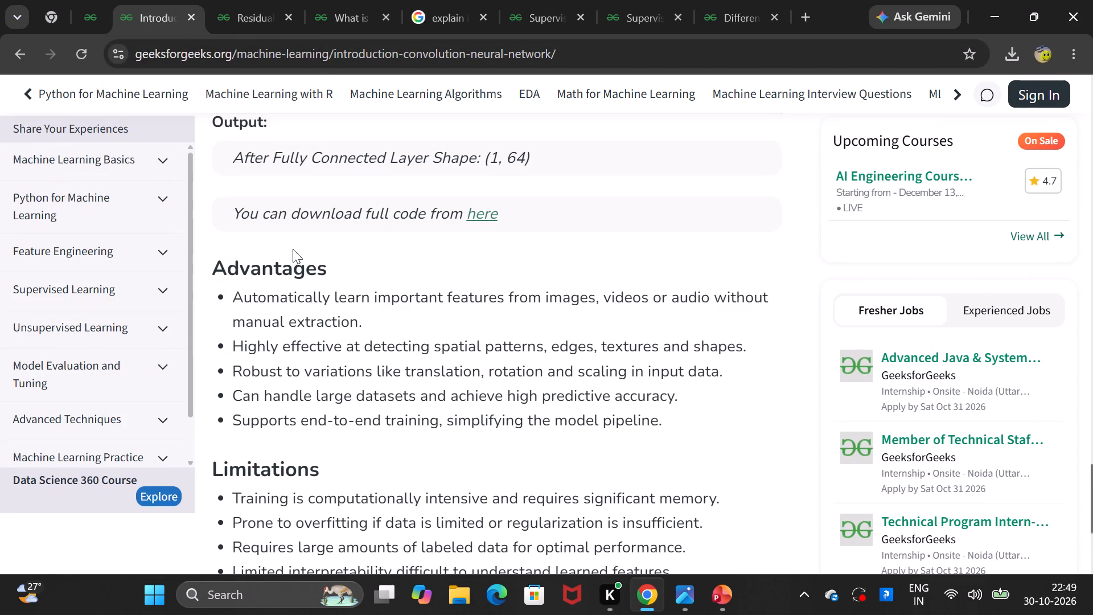
{"action": "scroll", "coordinate": [293, 249], "scroll_direction": "up", "scroll_amount": 4}
{"action": "scroll", "coordinate": [242, 196], "scroll_direction": "up", "scroll_amount": 1}
Open the Recurrent Neural Networks (RNNs) article from the list of network types in the Introduction to Deep Learning article.
{"action": "left_click", "coordinate": [91, 13]}
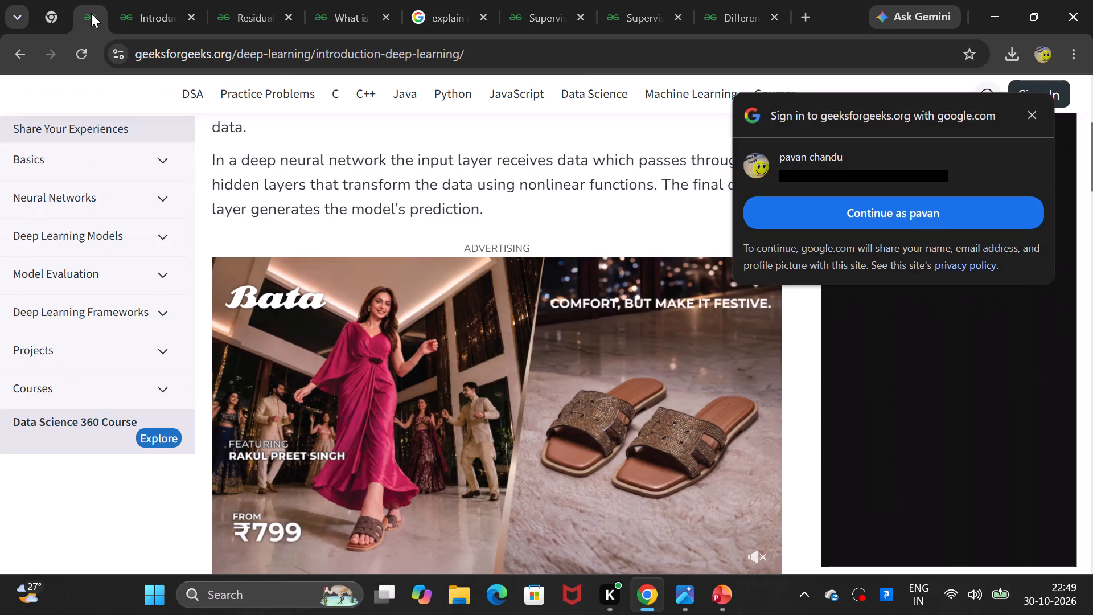
{"action": "scroll", "coordinate": [398, 291], "scroll_direction": "up", "scroll_amount": 7}
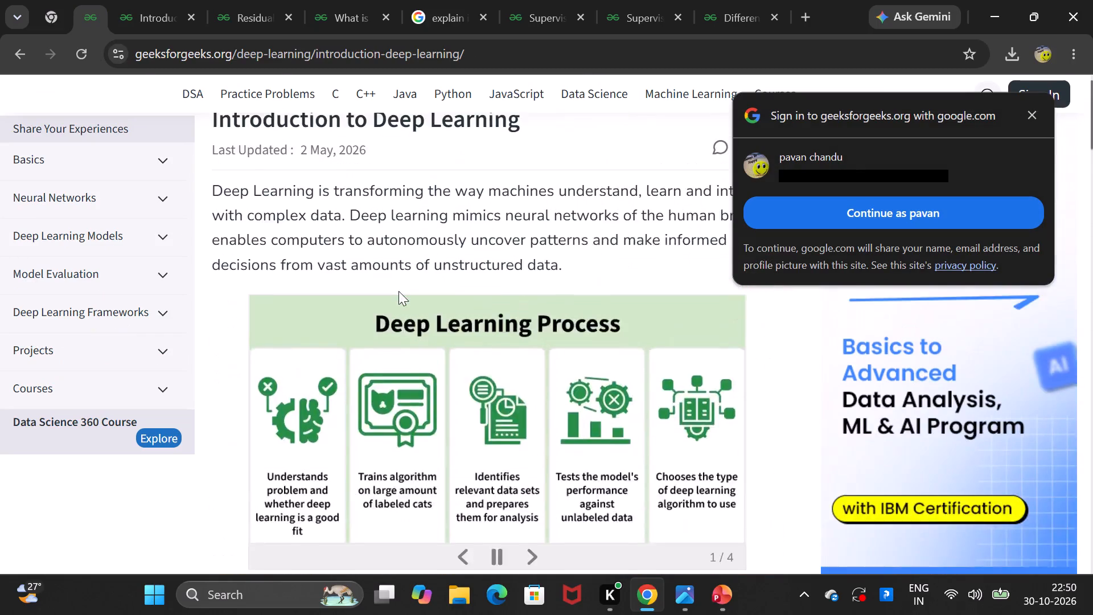
{"action": "scroll", "coordinate": [398, 291], "scroll_direction": "down", "scroll_amount": 18}
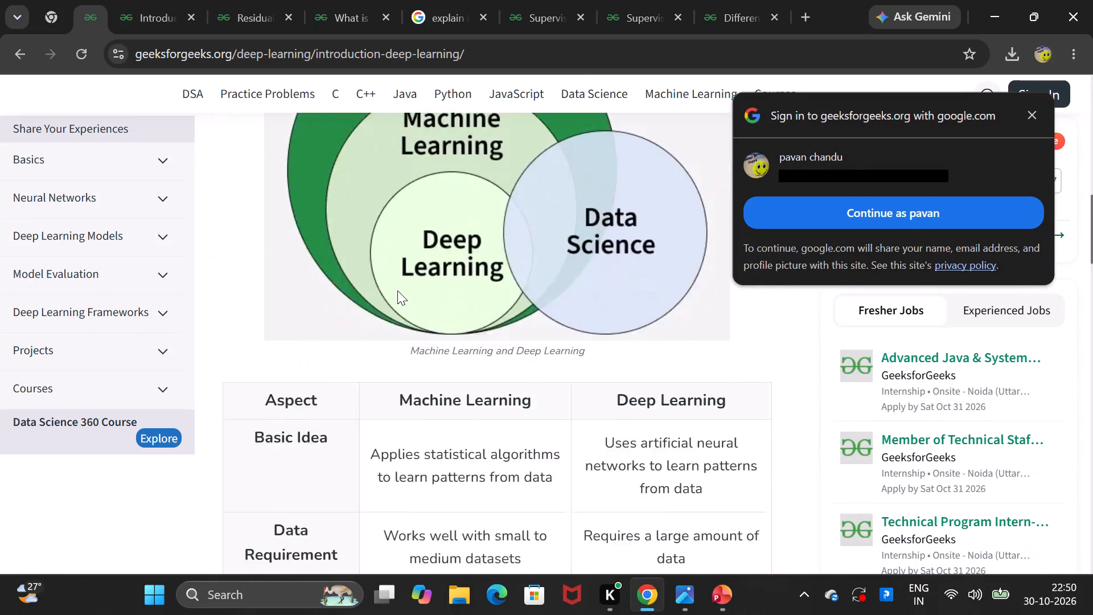
{"action": "scroll", "coordinate": [397, 290], "scroll_direction": "down", "scroll_amount": 17}
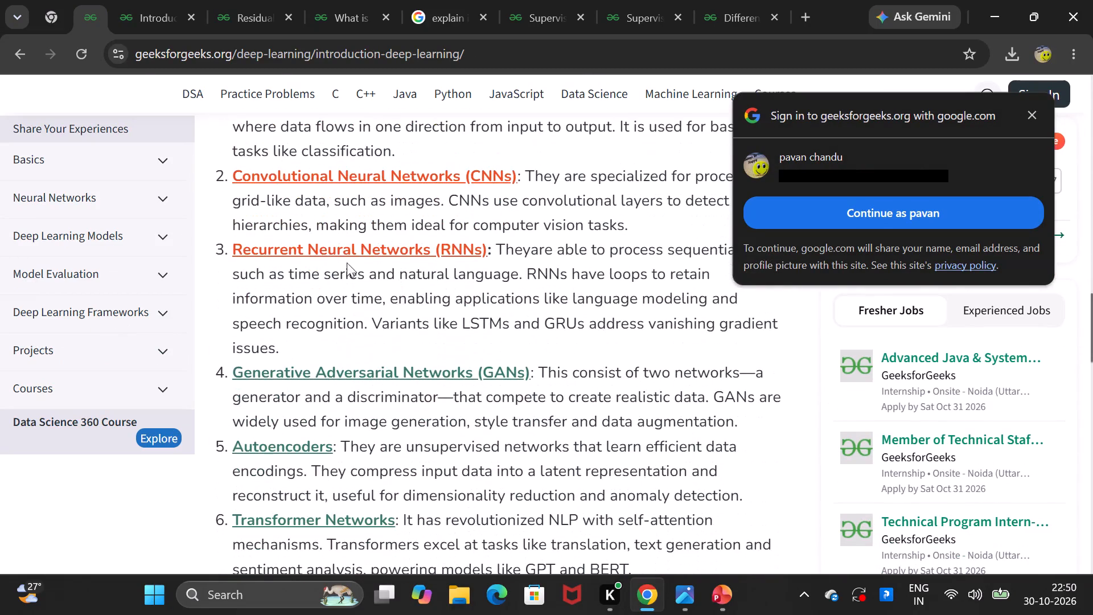
{"action": "left_click", "coordinate": [330, 246]}
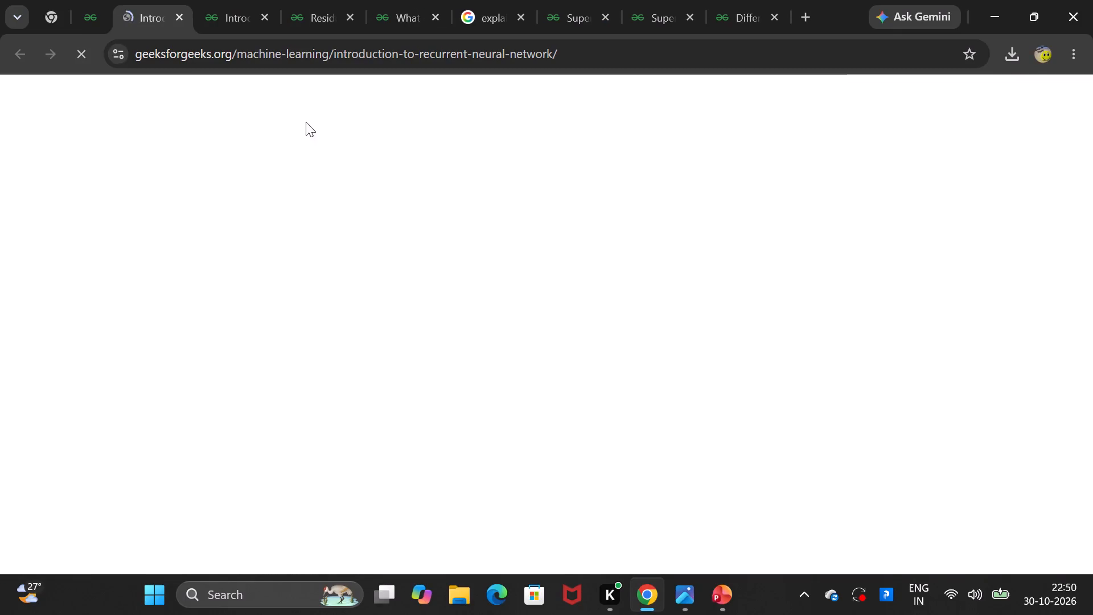
Close the CNN article and return to the Introduction to Recurrent Neural Networks article.
{"action": "left_click", "coordinate": [257, 15]}
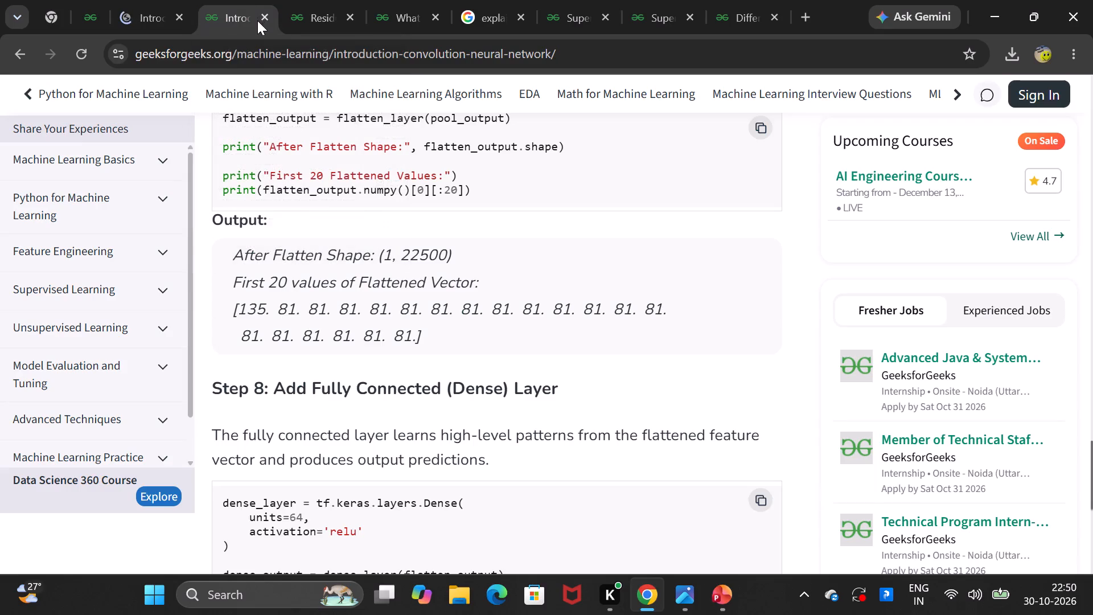
{"action": "left_click", "coordinate": [267, 18]}
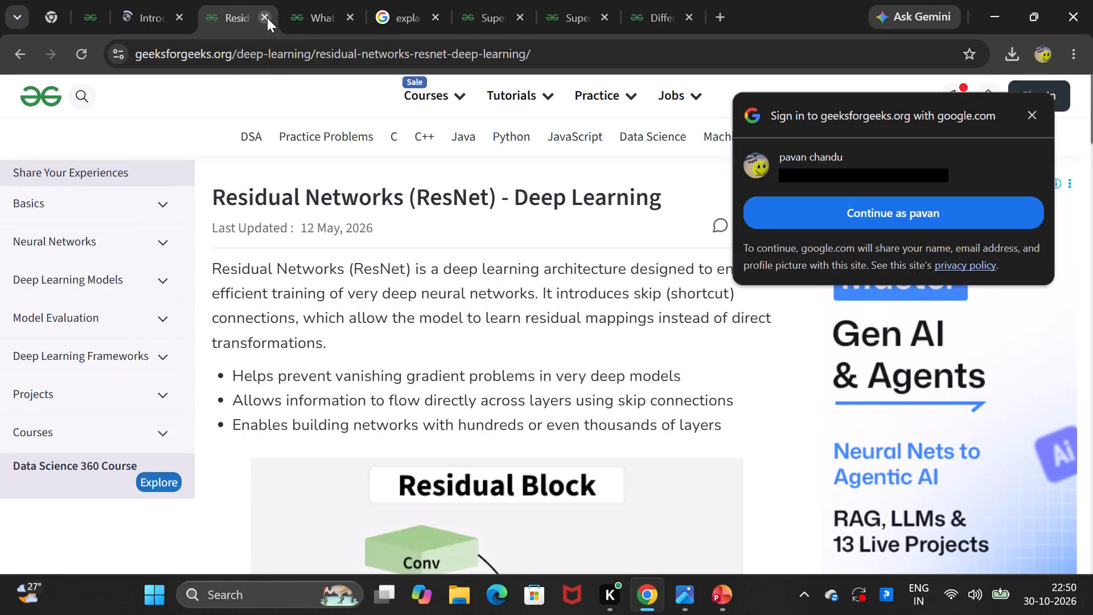
{"action": "left_click", "coordinate": [155, 17]}
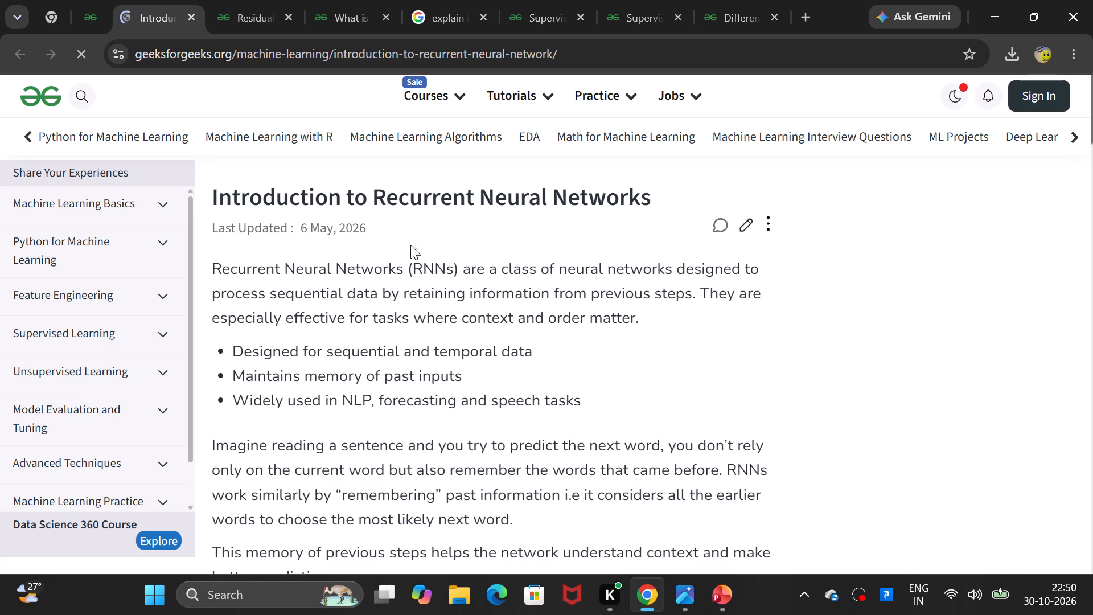
Read the RNN article's introduction, key components, RNN unfolding and hidden state and output formulas.
{"action": "scroll", "coordinate": [452, 253], "scroll_direction": "down", "scroll_amount": 3}
{"action": "scroll", "coordinate": [452, 253], "scroll_direction": "up", "scroll_amount": 2}
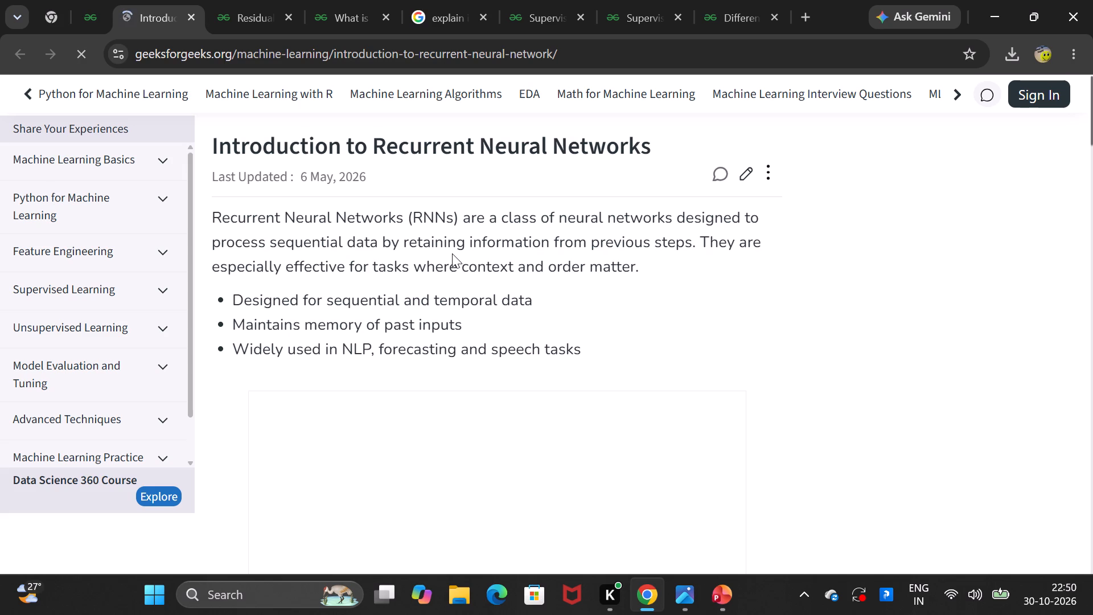
{"action": "scroll", "coordinate": [452, 253], "scroll_direction": "down", "scroll_amount": 5}
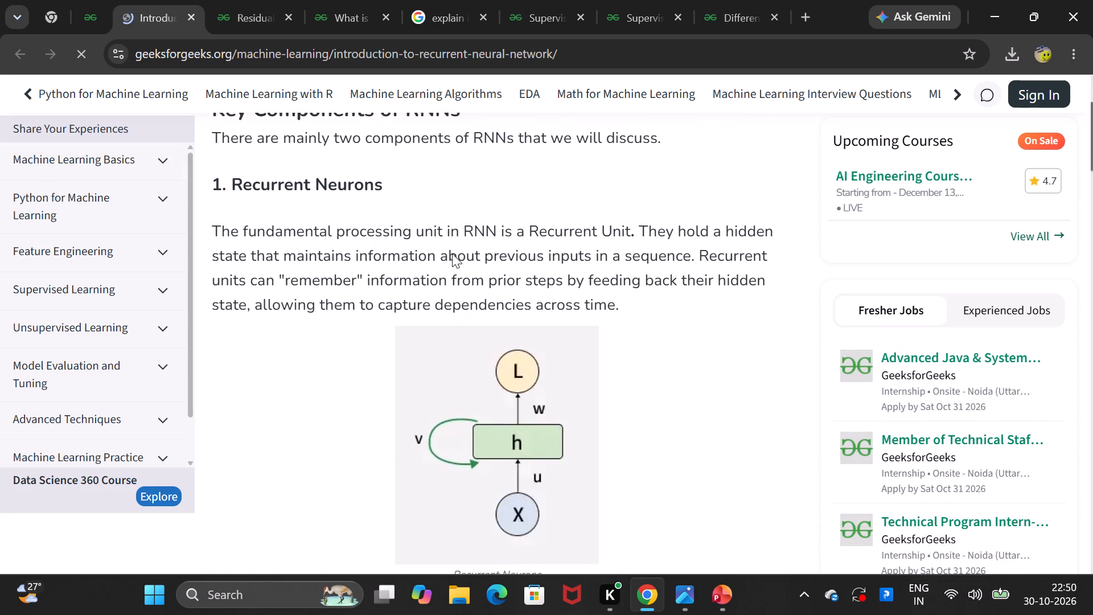
{"action": "scroll", "coordinate": [452, 253], "scroll_direction": "down", "scroll_amount": 5}
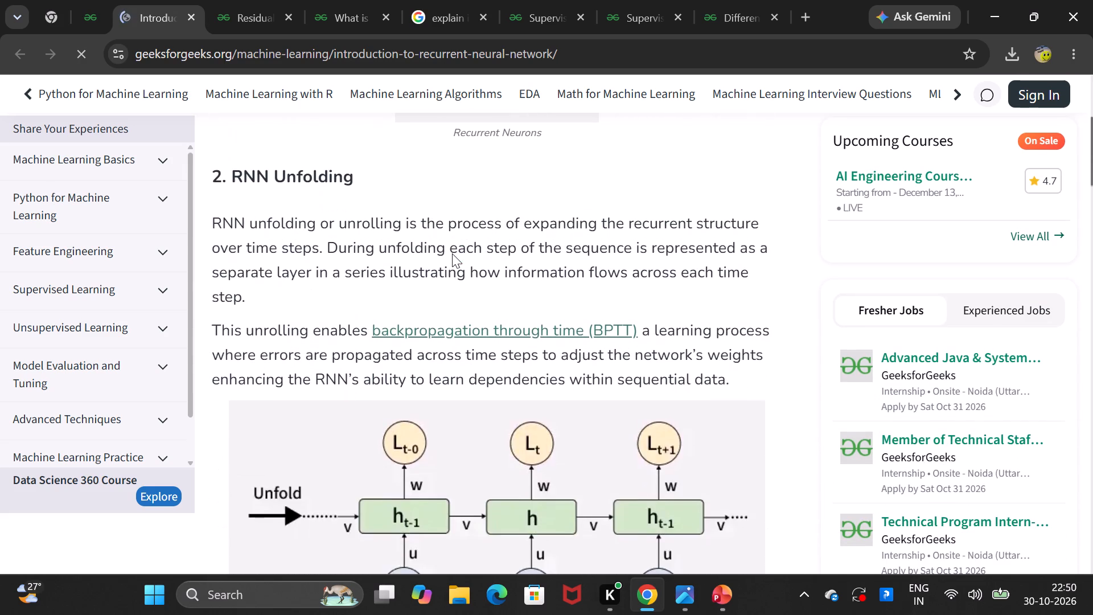
{"action": "scroll", "coordinate": [452, 253], "scroll_direction": "down", "scroll_amount": 4}
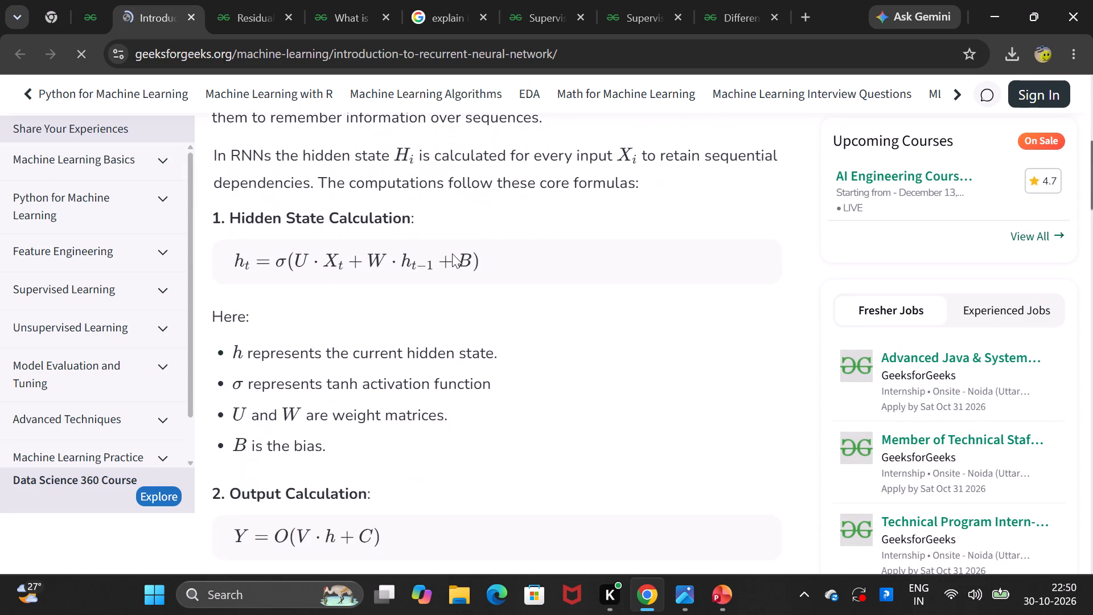
Review the RNN article's sections on updating the hidden state and Backpropagation Through Time (BPTT).
{"action": "scroll", "coordinate": [452, 253], "scroll_direction": "down", "scroll_amount": 5}
{"action": "scroll", "coordinate": [452, 253], "scroll_direction": "up", "scroll_amount": 5}
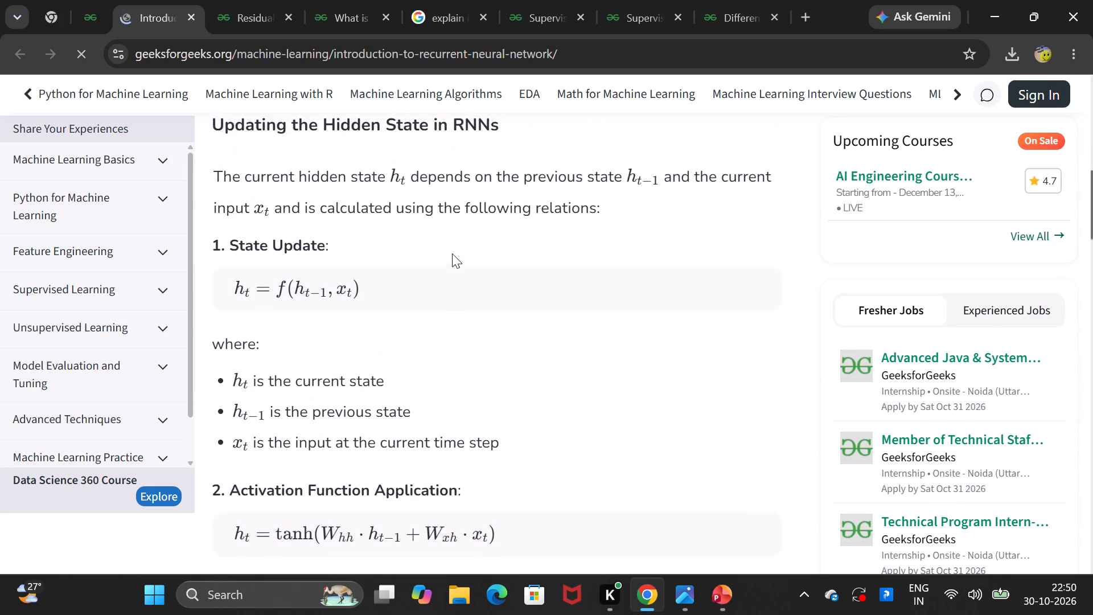
{"action": "scroll", "coordinate": [452, 253], "scroll_direction": "right", "scroll_amount": 1}
{"action": "scroll", "coordinate": [452, 253], "scroll_direction": "down", "scroll_amount": 4}
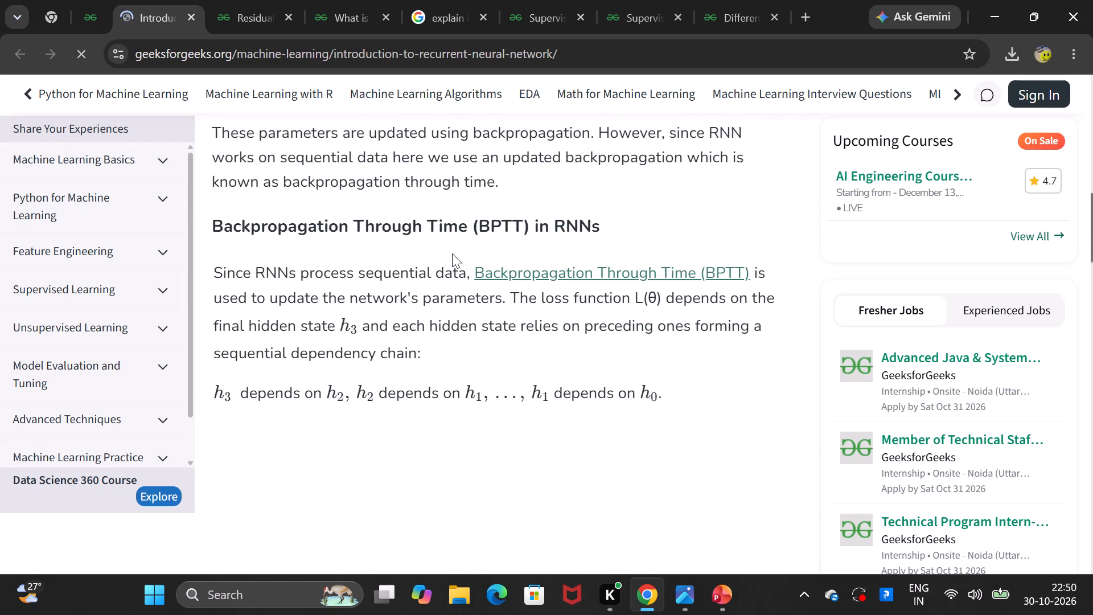
{"action": "scroll", "coordinate": [452, 253], "scroll_direction": "down", "scroll_amount": 7}
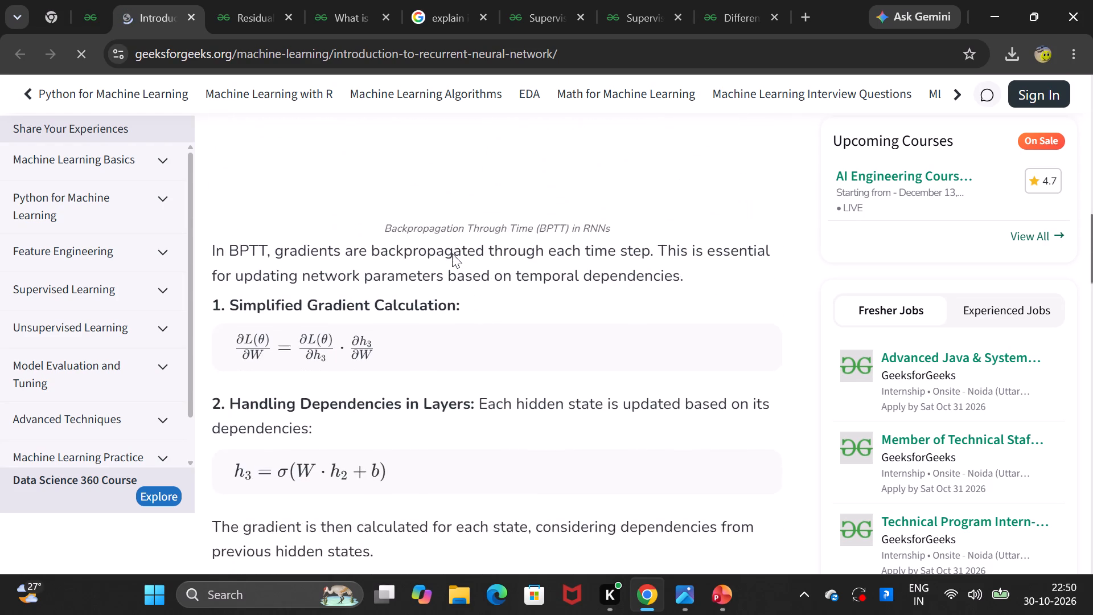
{"action": "scroll", "coordinate": [452, 253], "scroll_direction": "down", "scroll_amount": 3}
{"action": "scroll", "coordinate": [452, 253], "scroll_direction": "up", "scroll_amount": 1}
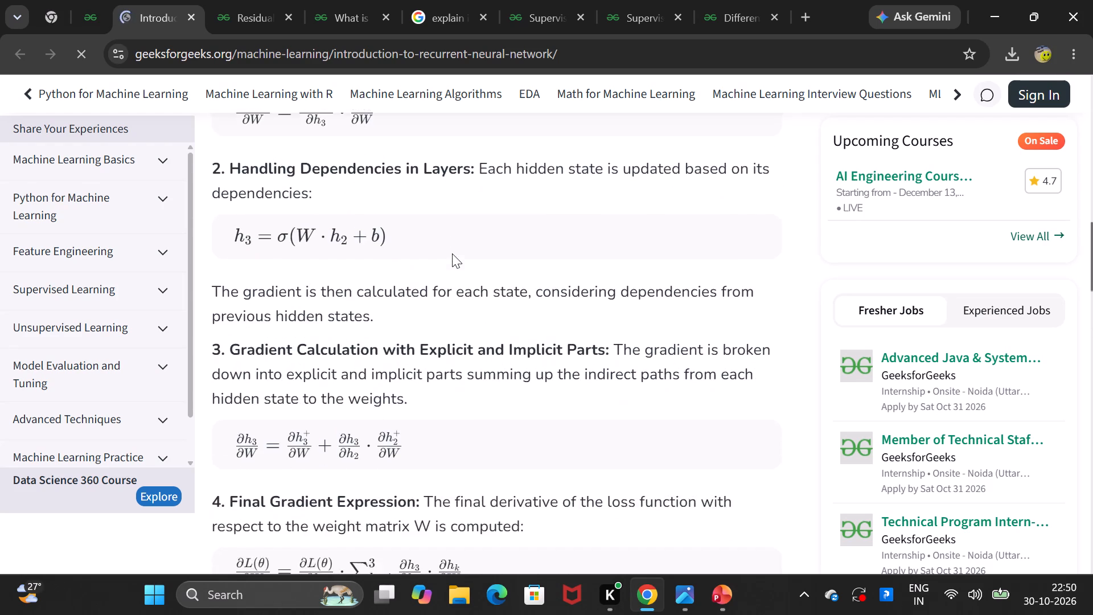
{"action": "scroll", "coordinate": [452, 253], "scroll_direction": "up", "scroll_amount": 5}
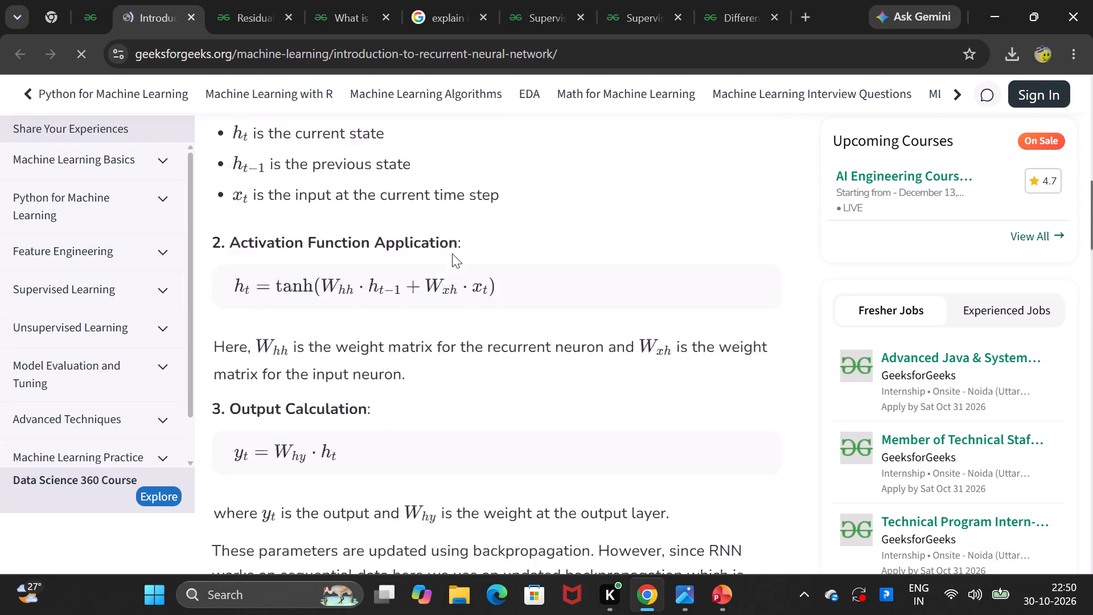
{"action": "scroll", "coordinate": [452, 253], "scroll_direction": "up", "scroll_amount": 1}
{"action": "scroll", "coordinate": [452, 253], "scroll_direction": "down", "scroll_amount": 5}
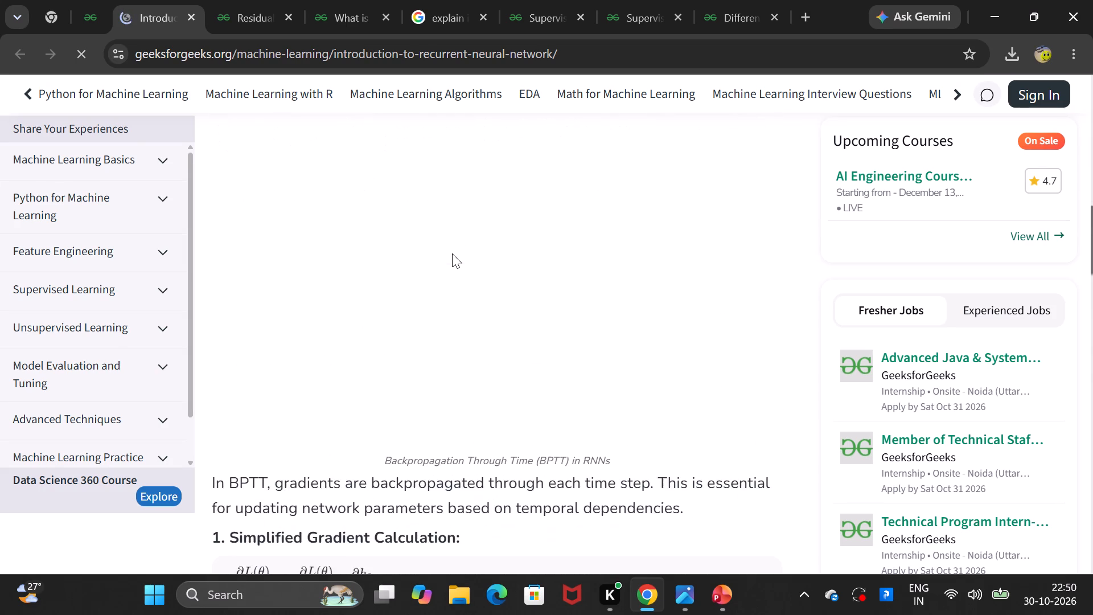
Look through the RNN article's variants, the comparison with feedforward networks and the text generator implementation.
{"action": "scroll", "coordinate": [452, 253], "scroll_direction": "down", "scroll_amount": 7}
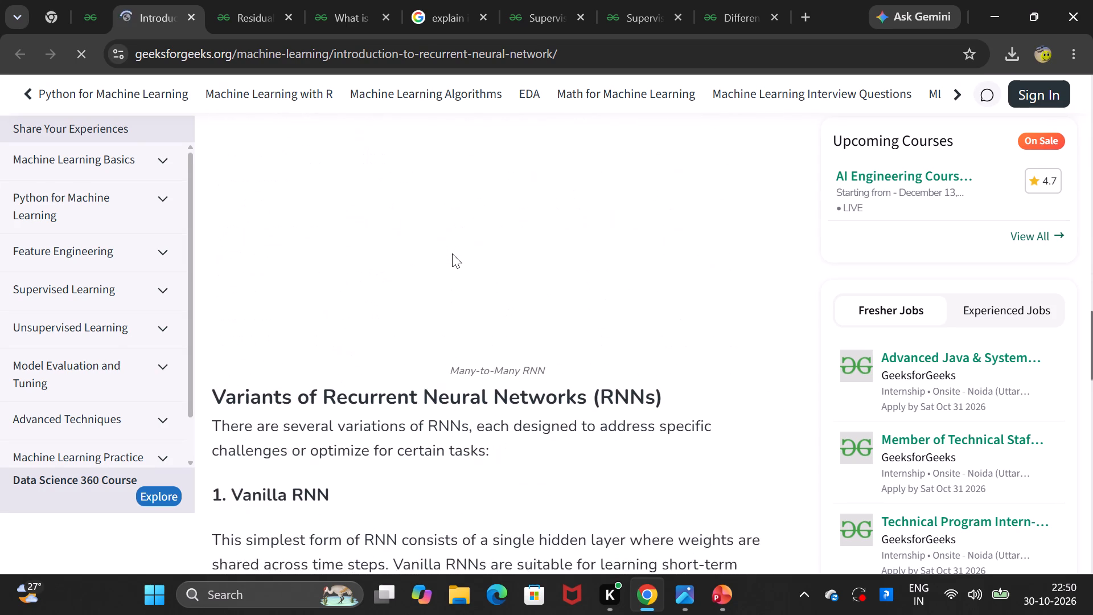
{"action": "scroll", "coordinate": [452, 253], "scroll_direction": "down", "scroll_amount": 3}
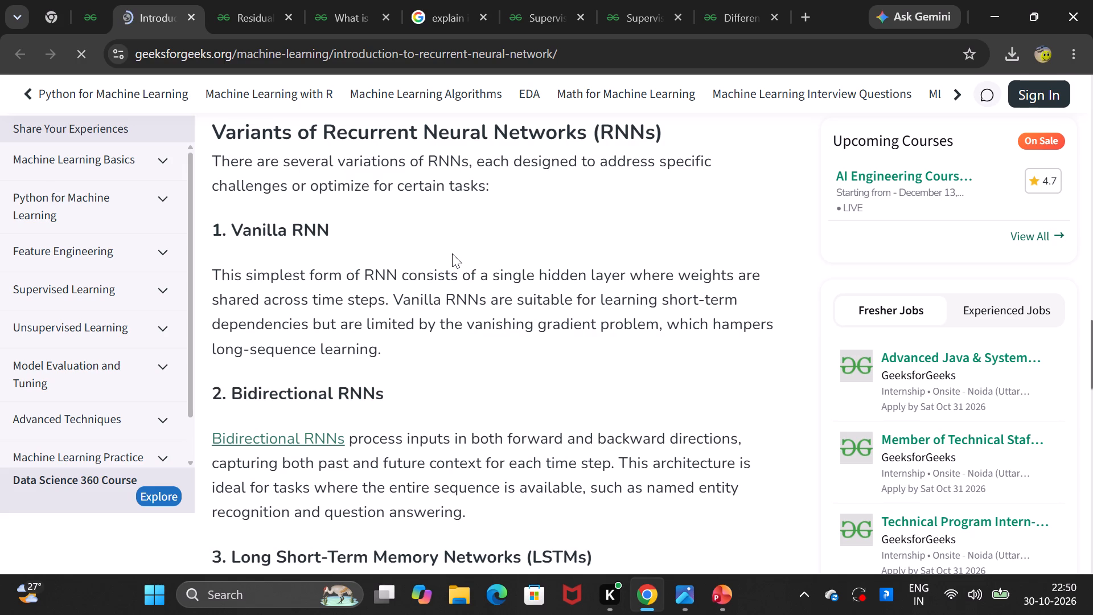
{"action": "scroll", "coordinate": [452, 253], "scroll_direction": "down", "scroll_amount": 6}
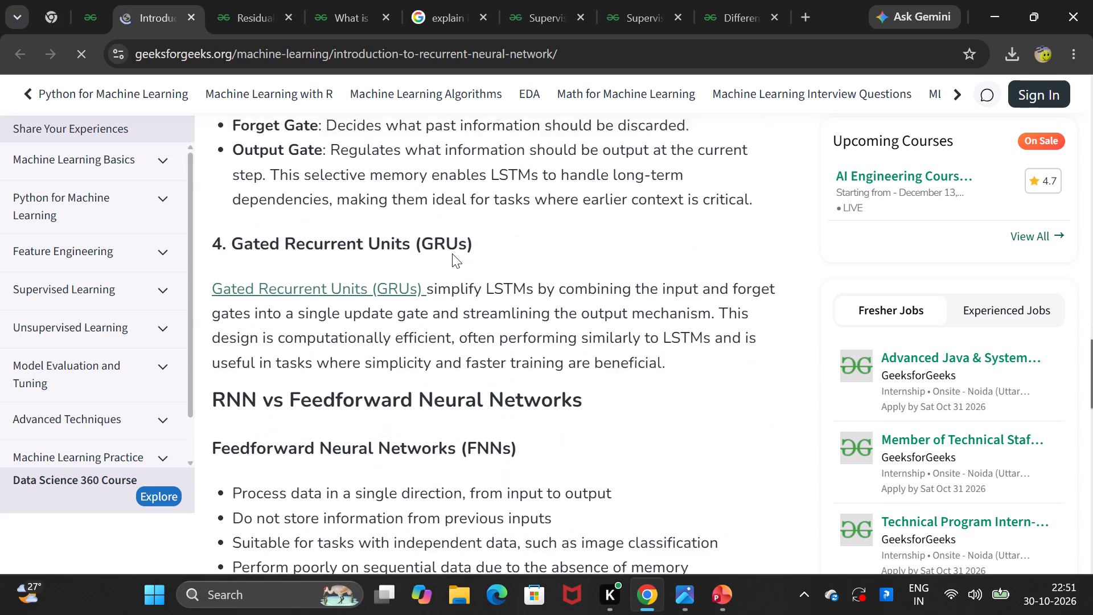
{"action": "scroll", "coordinate": [452, 253], "scroll_direction": "down", "scroll_amount": 5}
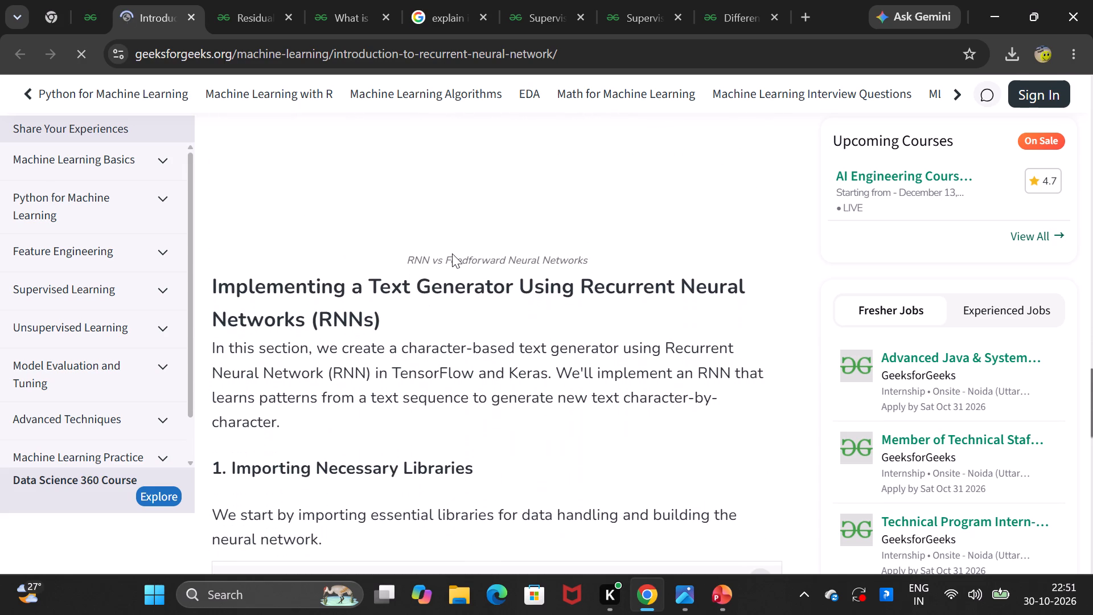
{"action": "scroll", "coordinate": [452, 253], "scroll_direction": "down", "scroll_amount": 9}
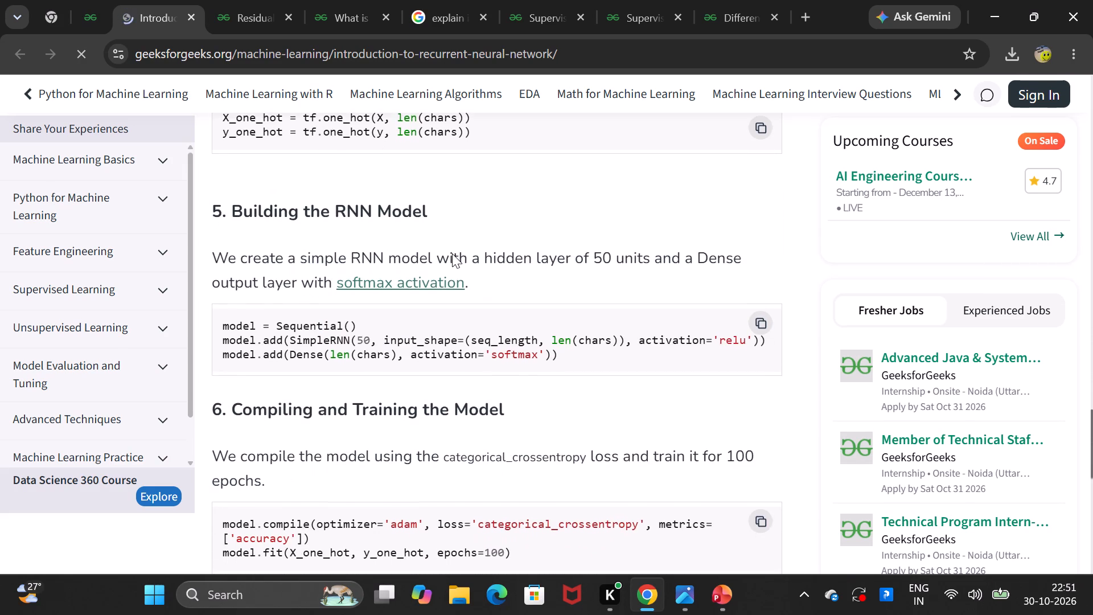
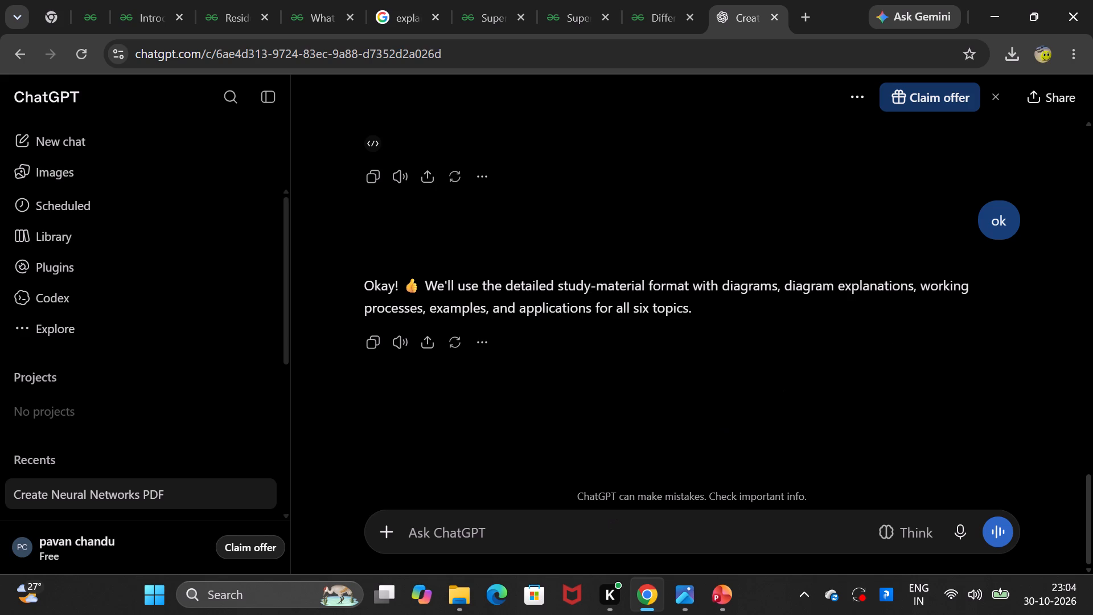
Close the Chrome browser window with the ChatGPT conversation and article pages.
{"action": "left_click", "coordinate": [1083, 0]}
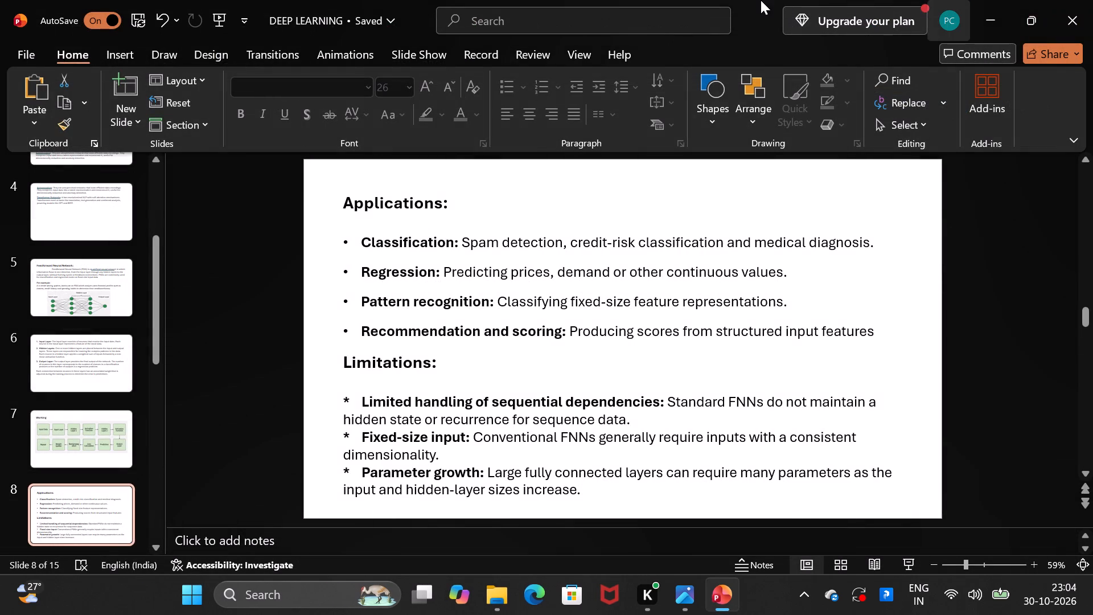
Save the DEEP LEARNING presentation and close it in PowerPoint.
{"action": "key", "text": "ctrl+s"}
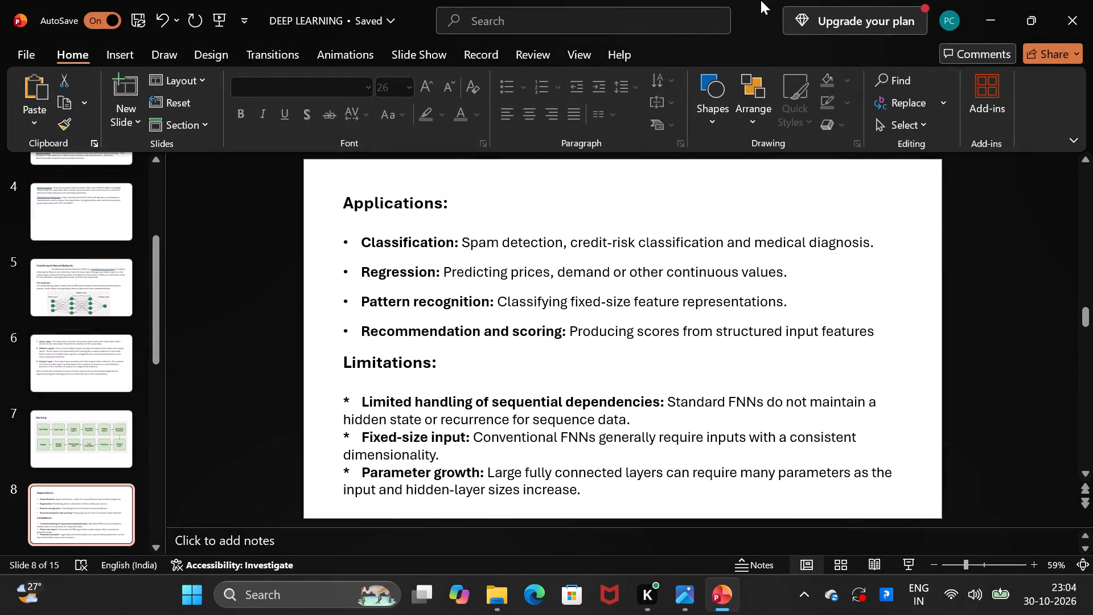
{"action": "left_click", "coordinate": [1092, 13]}
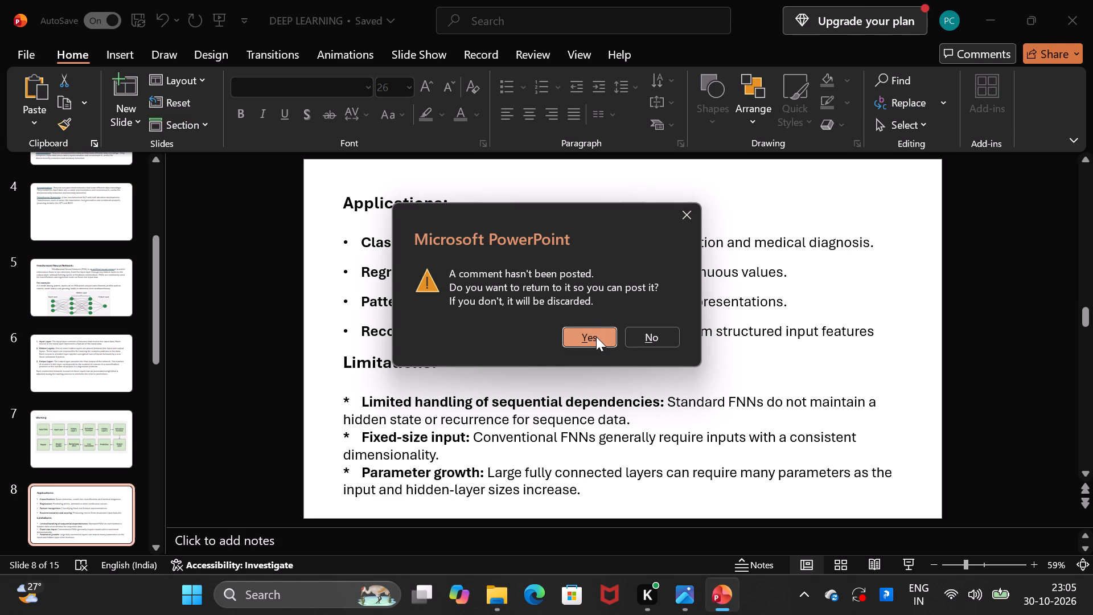
{"action": "scroll", "coordinate": [596, 337], "scroll_direction": "up", "scroll_amount": 1}
Dismiss the question about the unposted comment and finish closing the DEEP LEARNING presentation.
{"action": "left_click", "coordinate": [682, 207]}
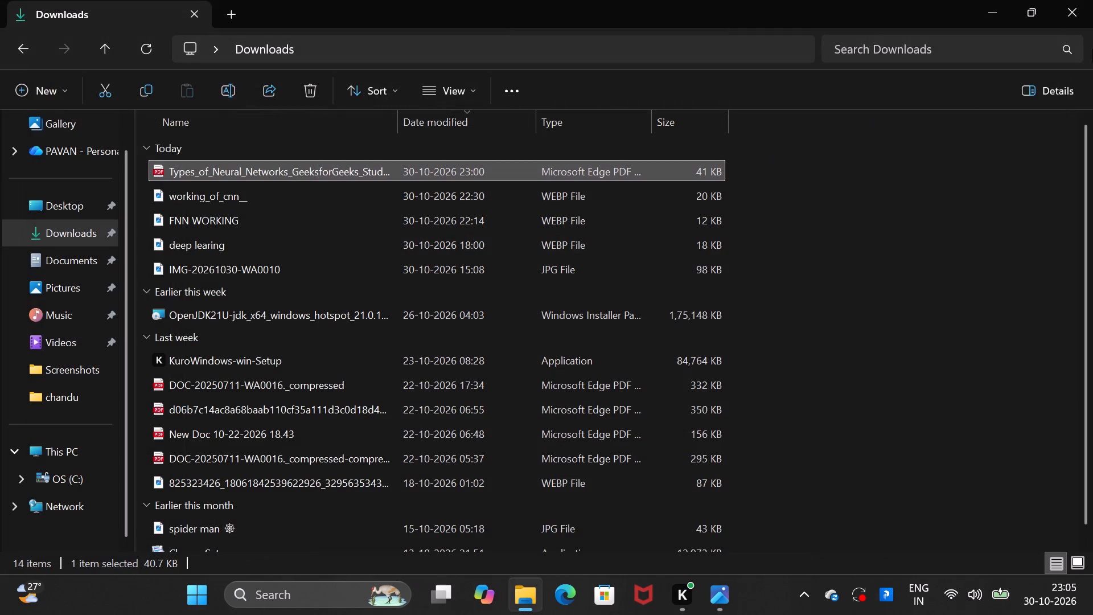
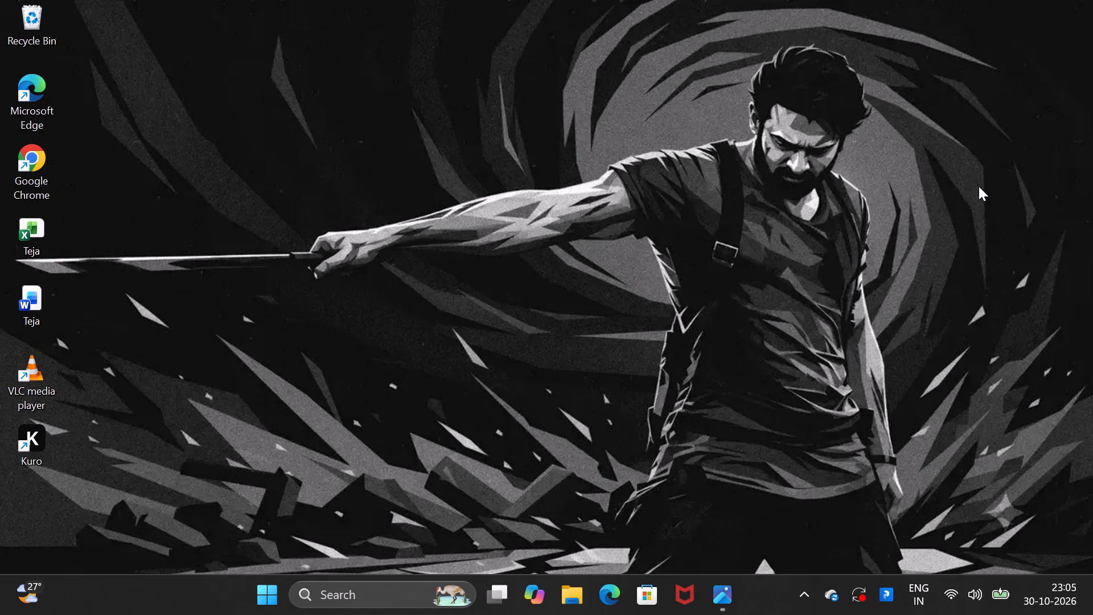
Turn off the computer's Wi-Fi and return to the desktop.
{"action": "left_click", "coordinate": [951, 597]}
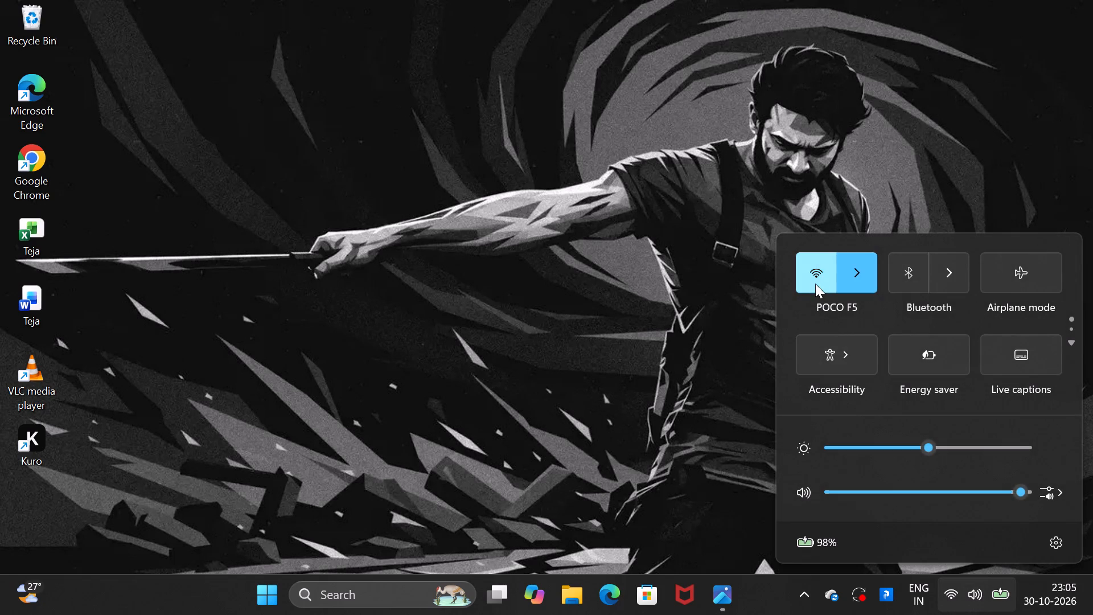
{"action": "left_click", "coordinate": [816, 282]}
{"action": "left_click", "coordinate": [676, 367]}
Refresh the Windows desktop.
{"action": "right_click", "coordinate": [676, 367]}
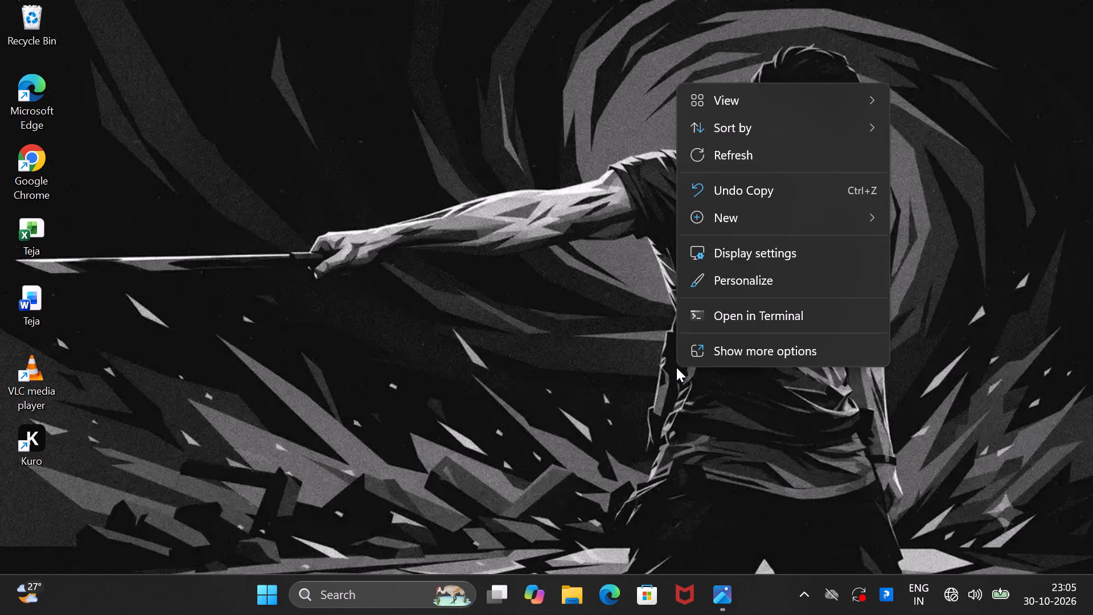
{"action": "left_click", "coordinate": [738, 147]}
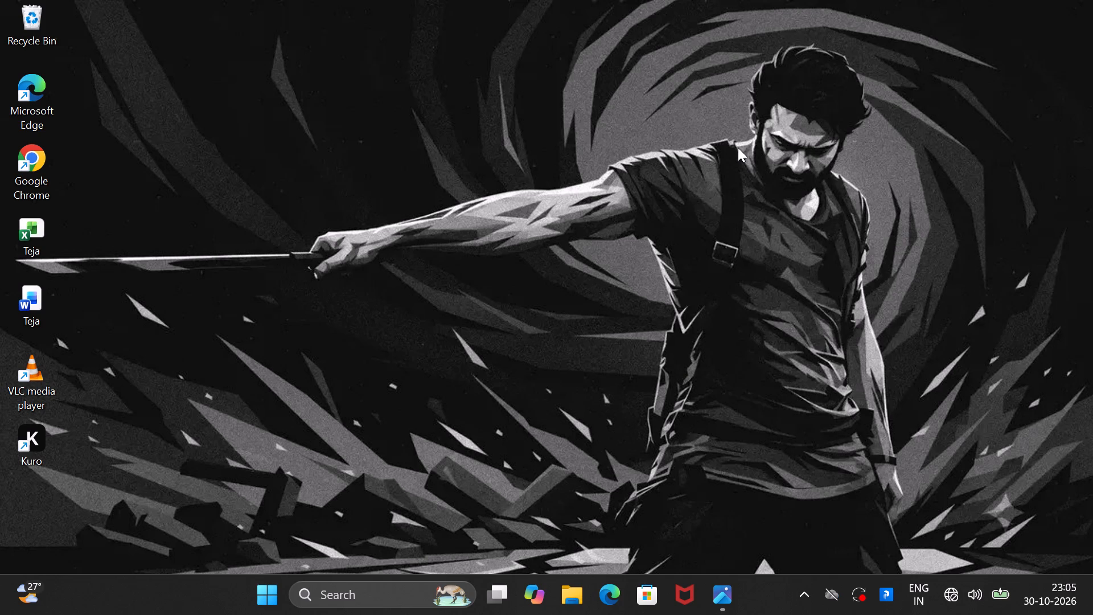
Bring up the Shut Down Windows dialog from the desktop.
{"action": "key", "text": "alt+F4"}
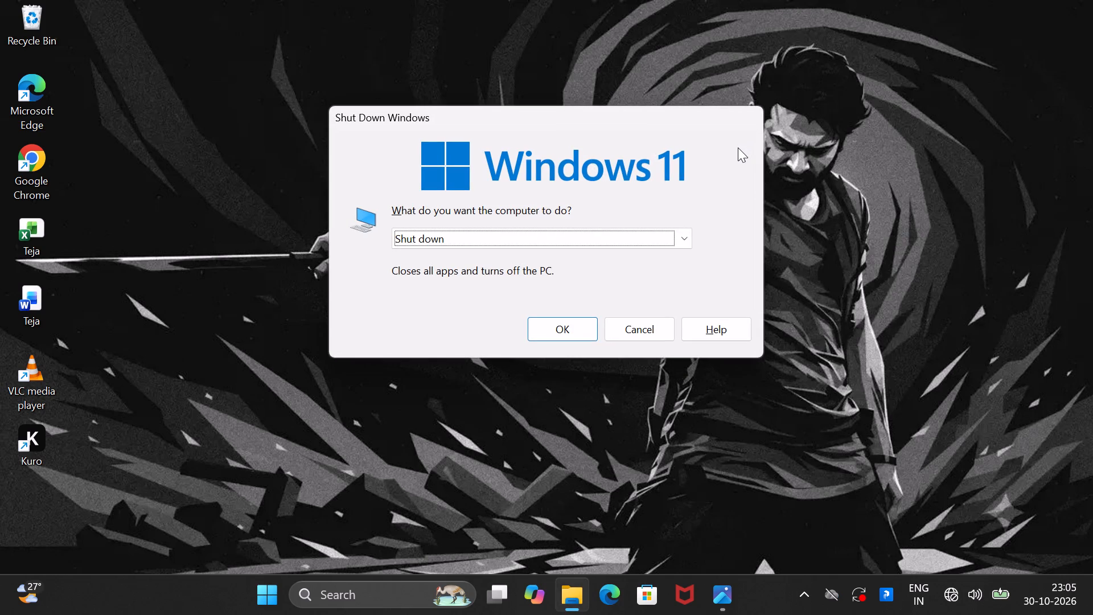